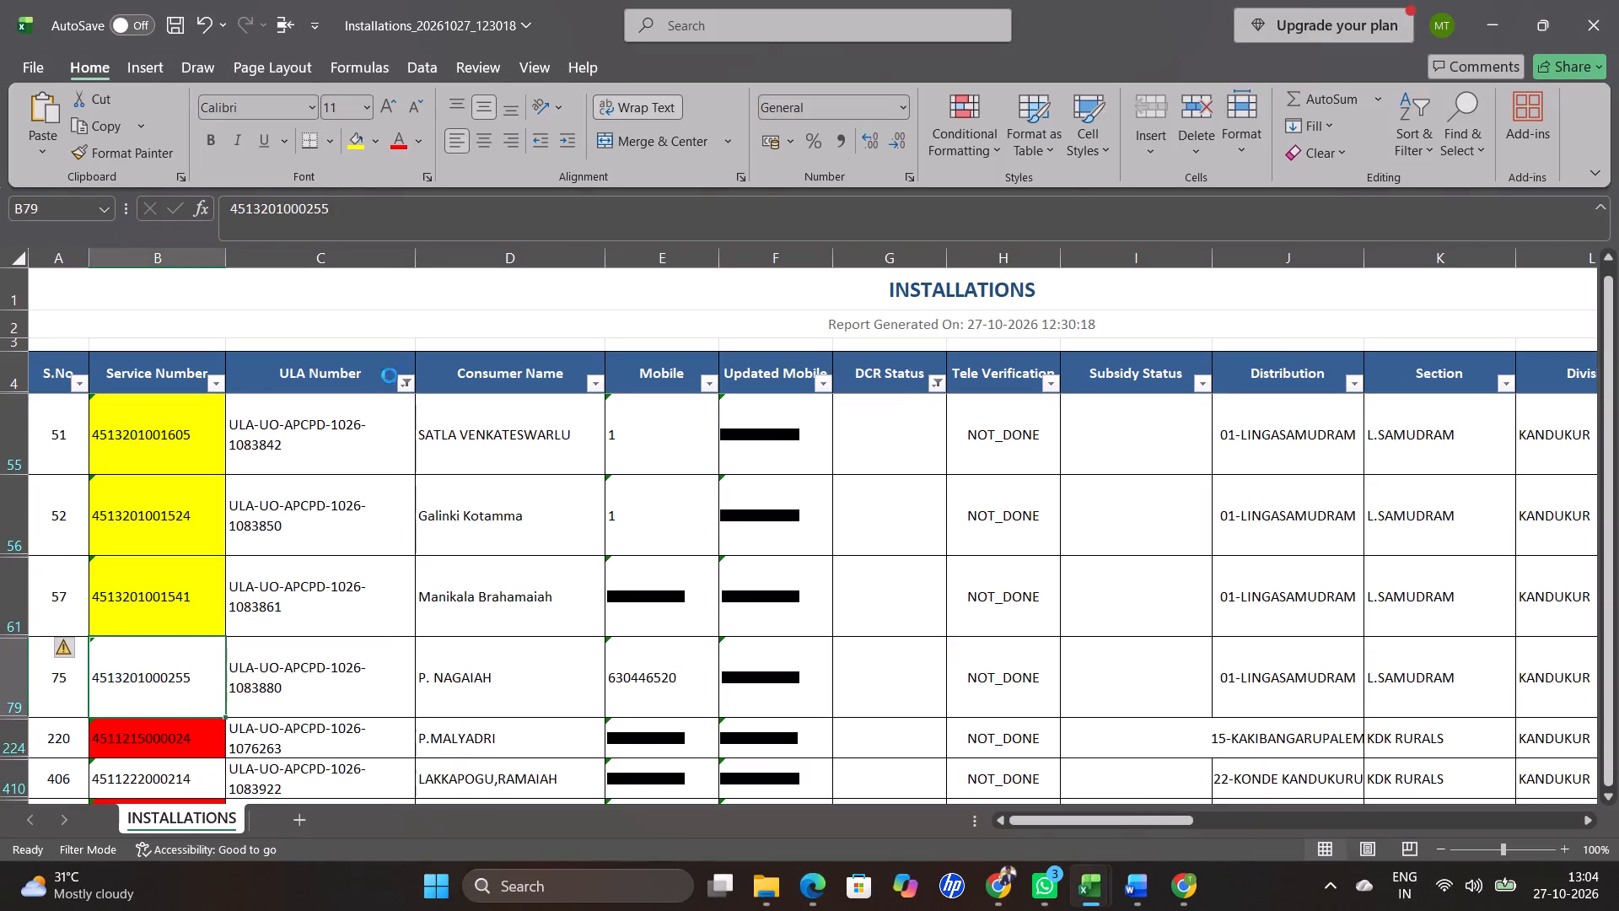
Switch to the SUNGRACE installations page in Chrome and open the work order matching the service number copied from the spreadsheet.
click(1007, 851)
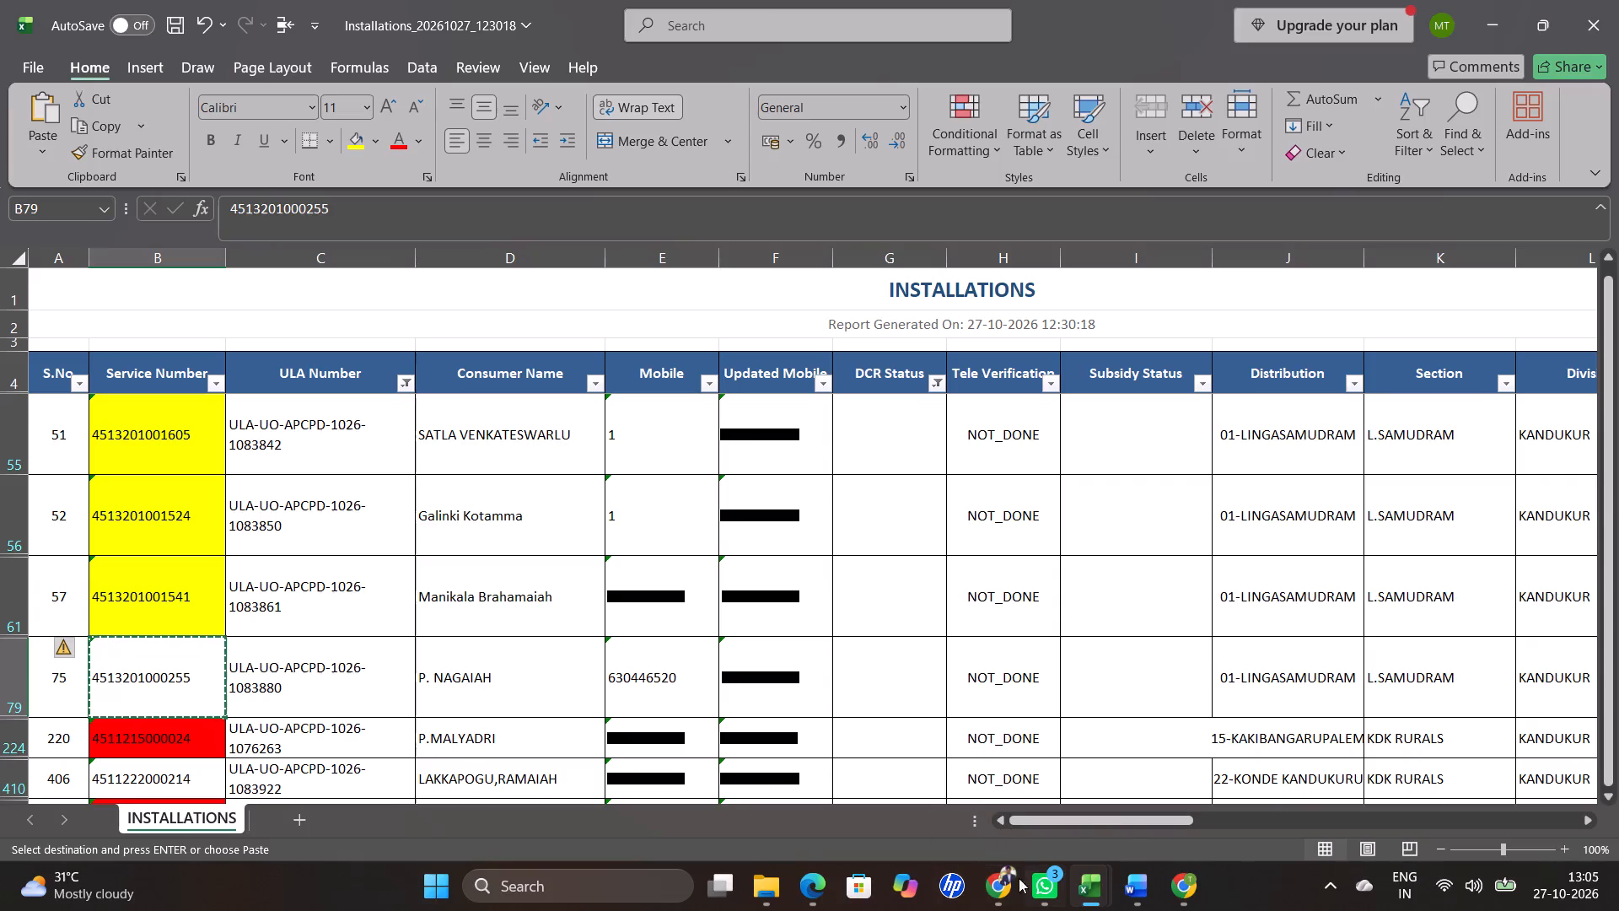
click(1040, 774)
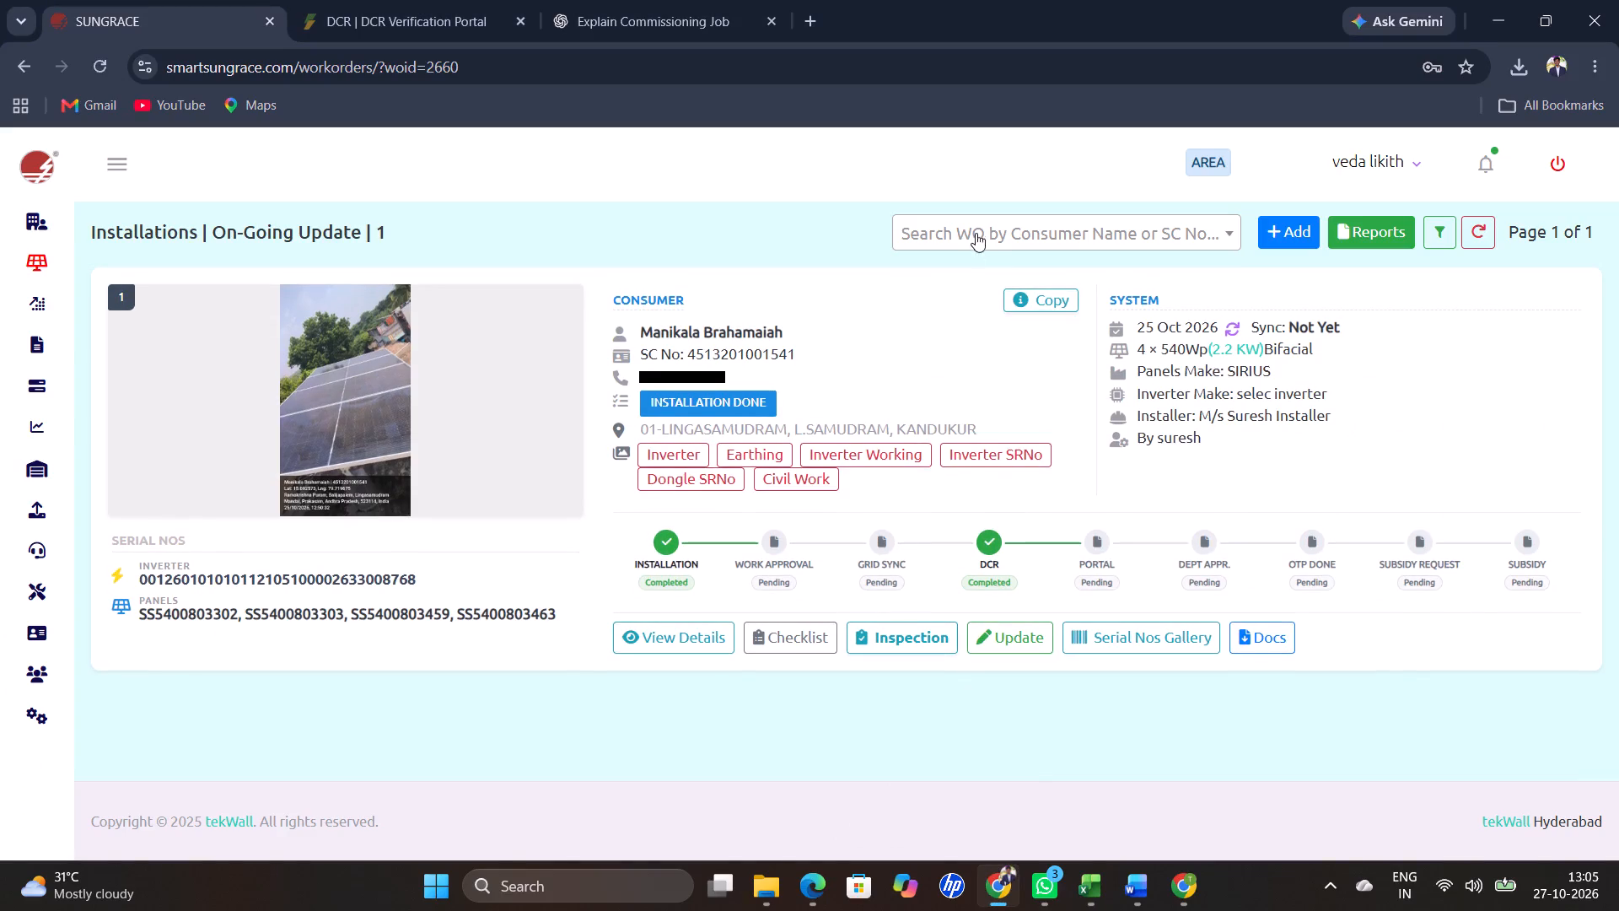
click(975, 230)
key(ctrl+v)
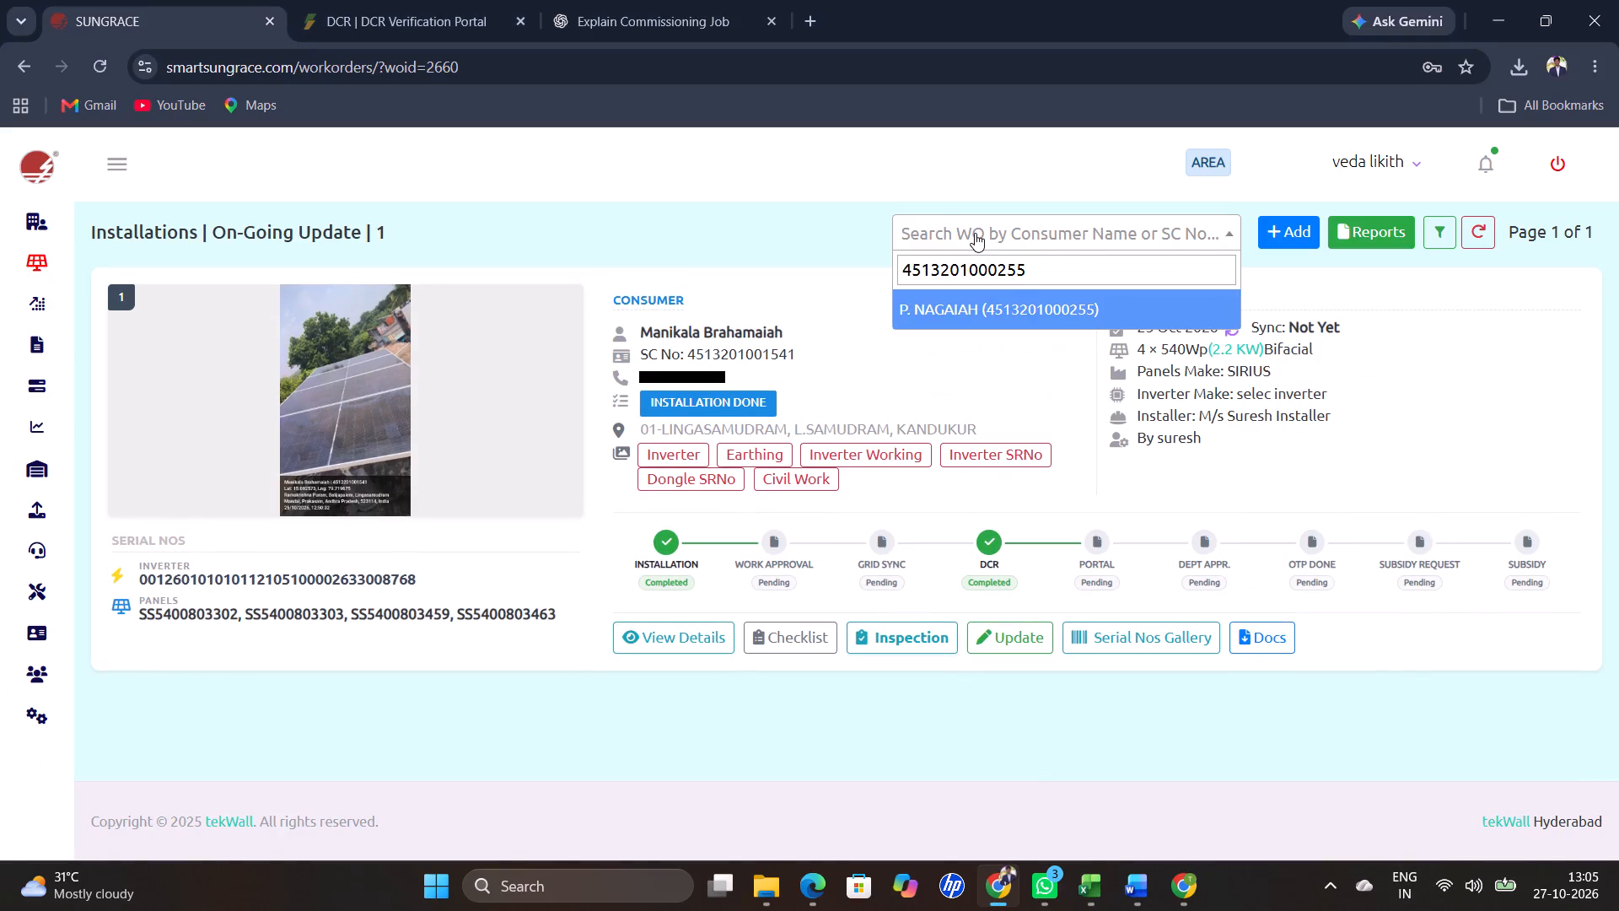
key(Return)
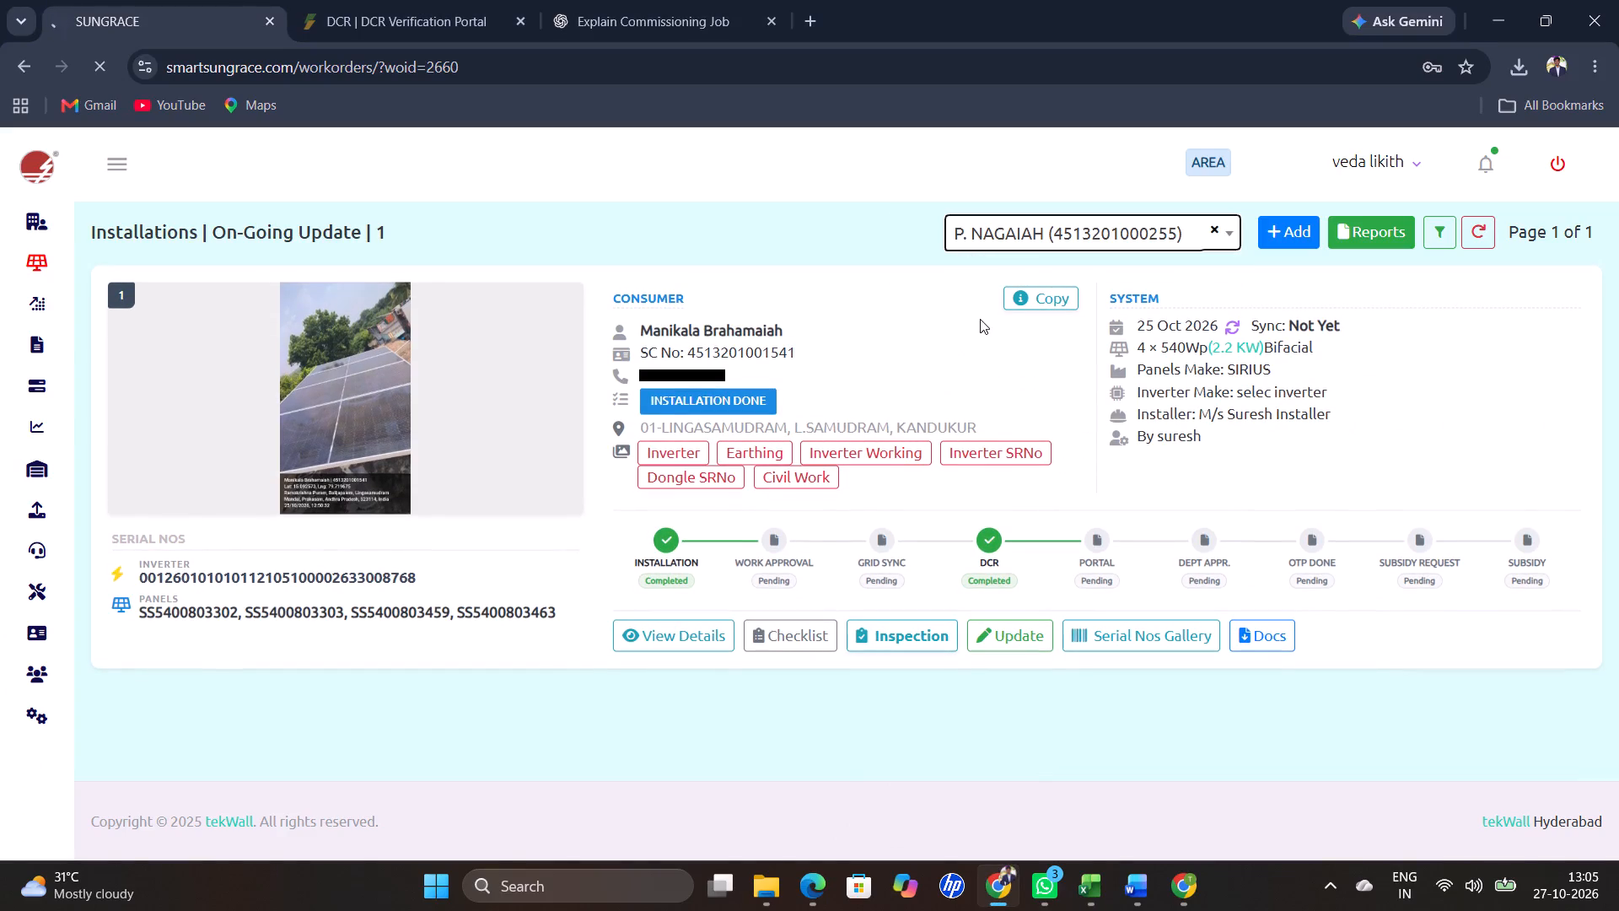
Copy the work order's ULA number and enter it as Consumer Application Number in a new B2C consumer issue on the DCR portal.
click(1038, 299)
click(1026, 390)
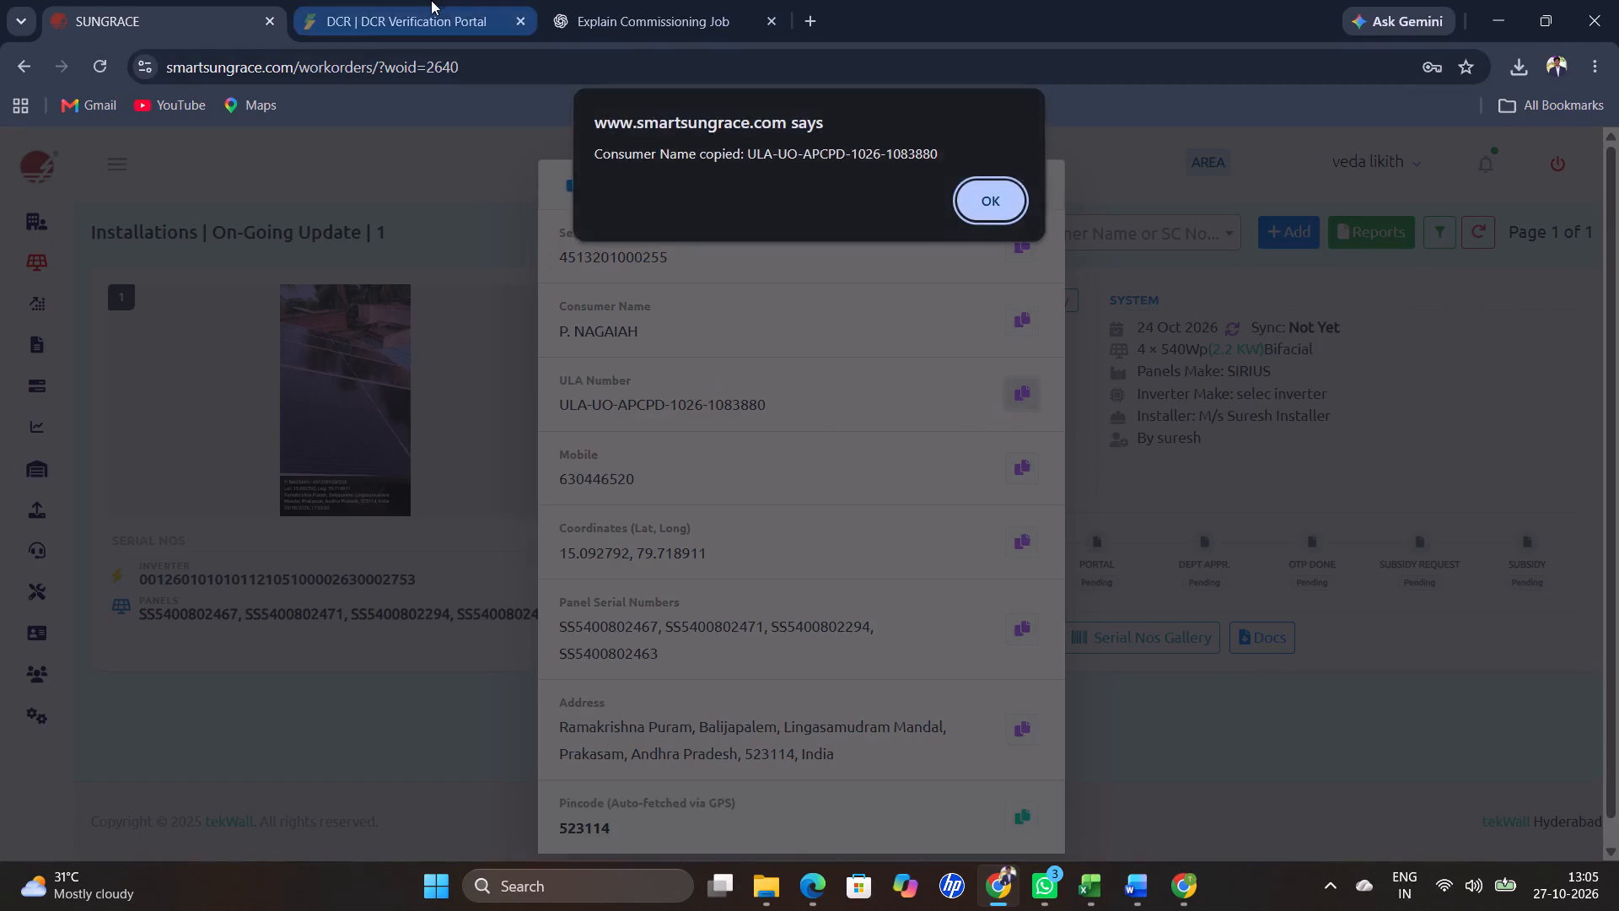
click(431, 0)
click(1417, 191)
click(1385, 335)
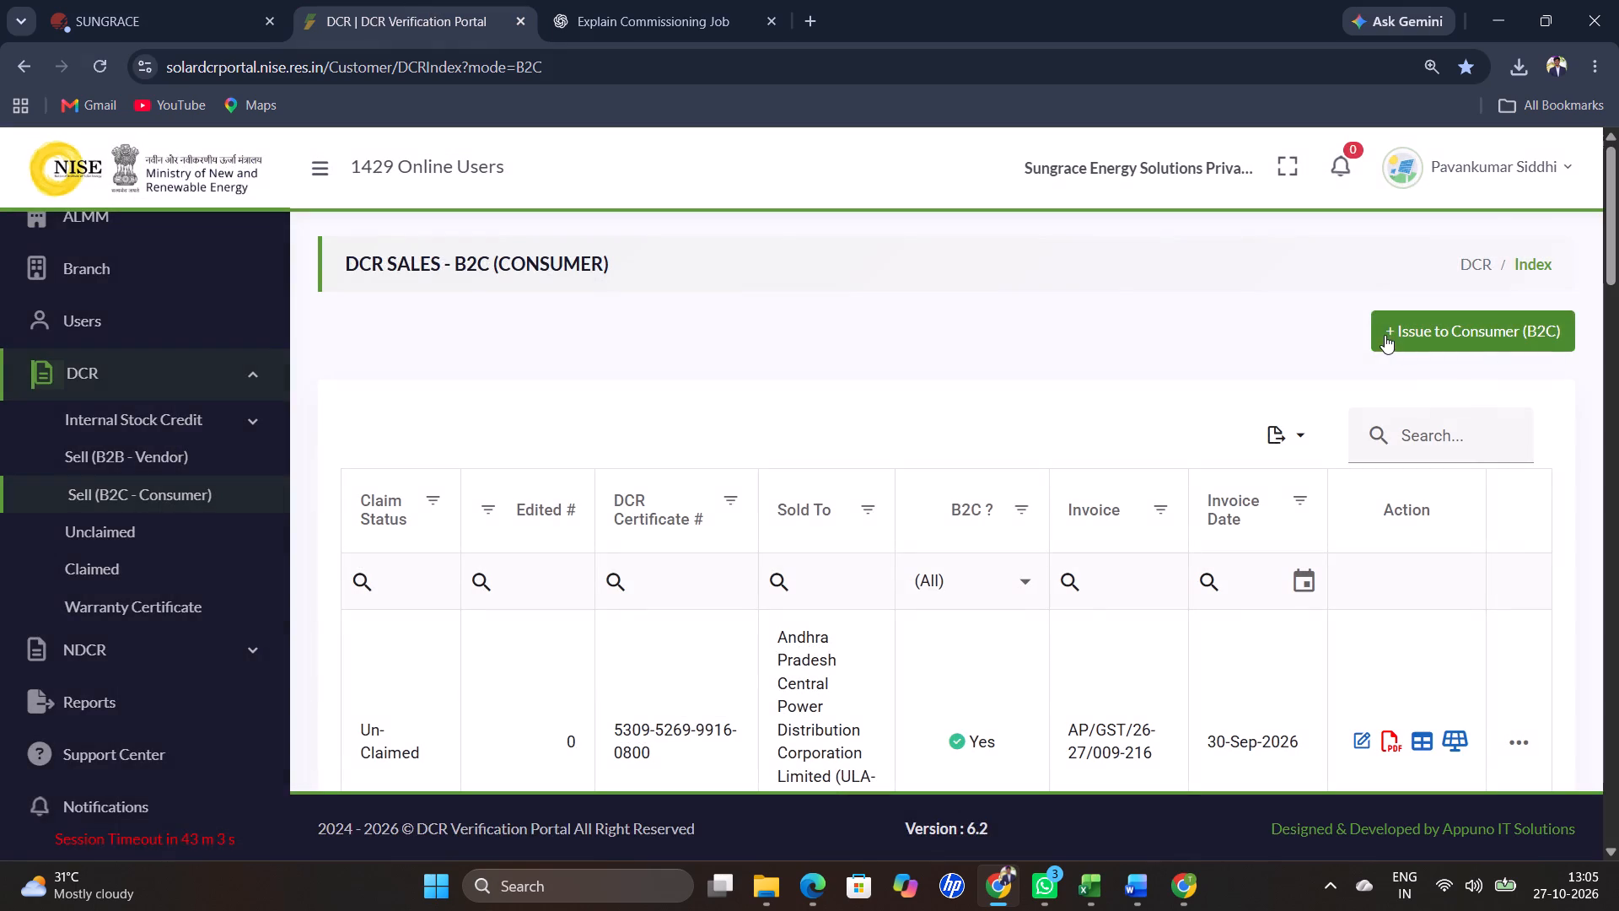
click(896, 480)
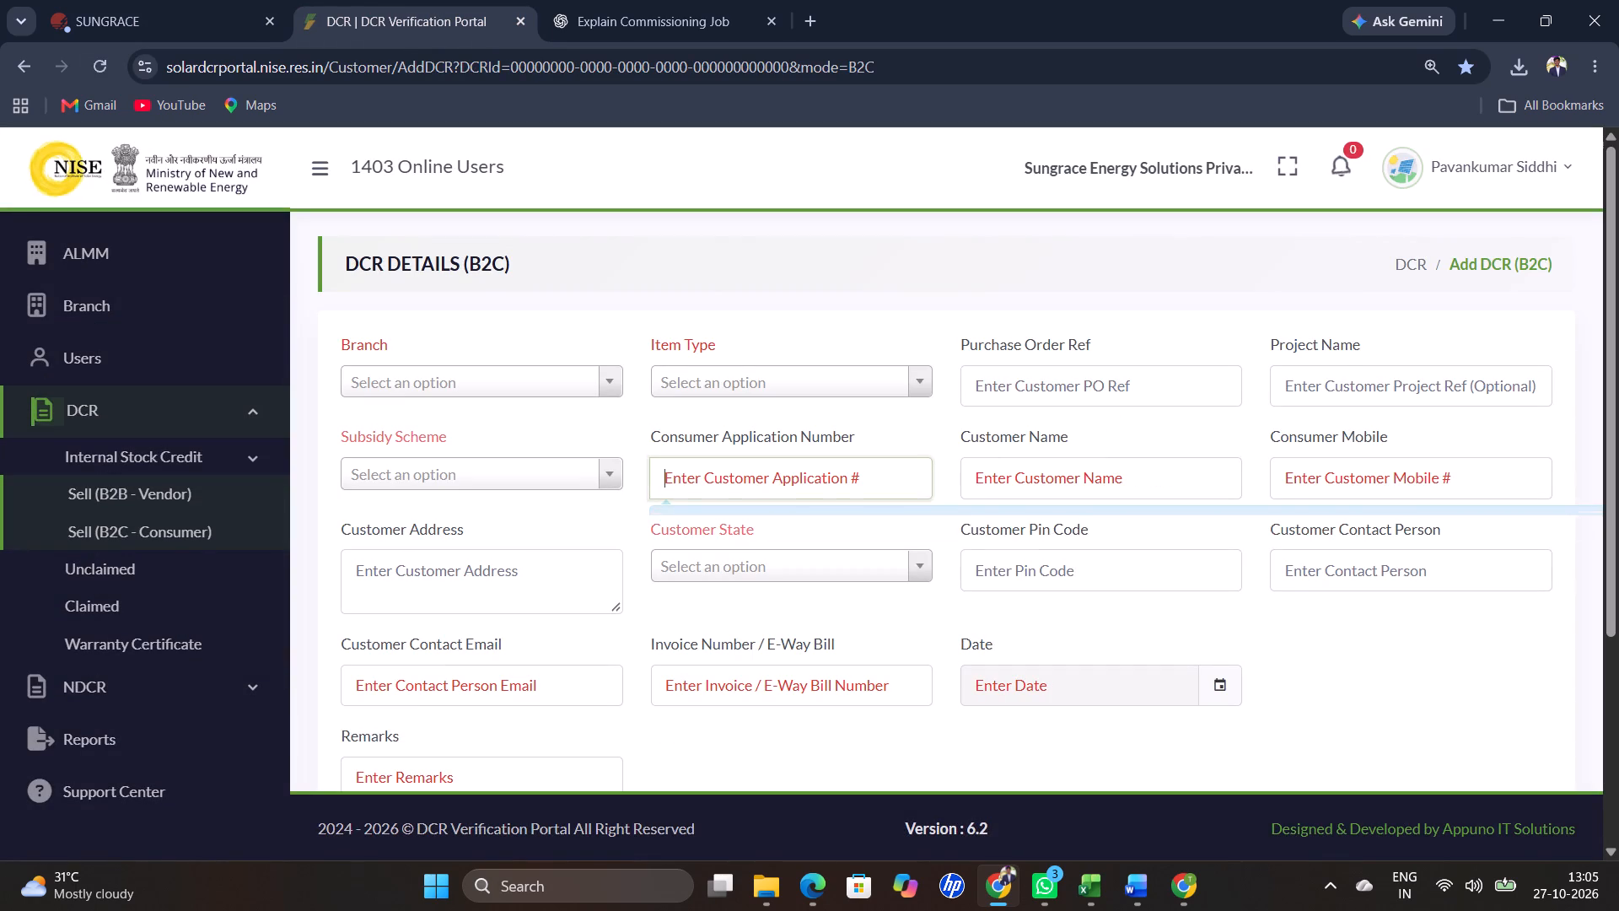
key(ctrl+v)
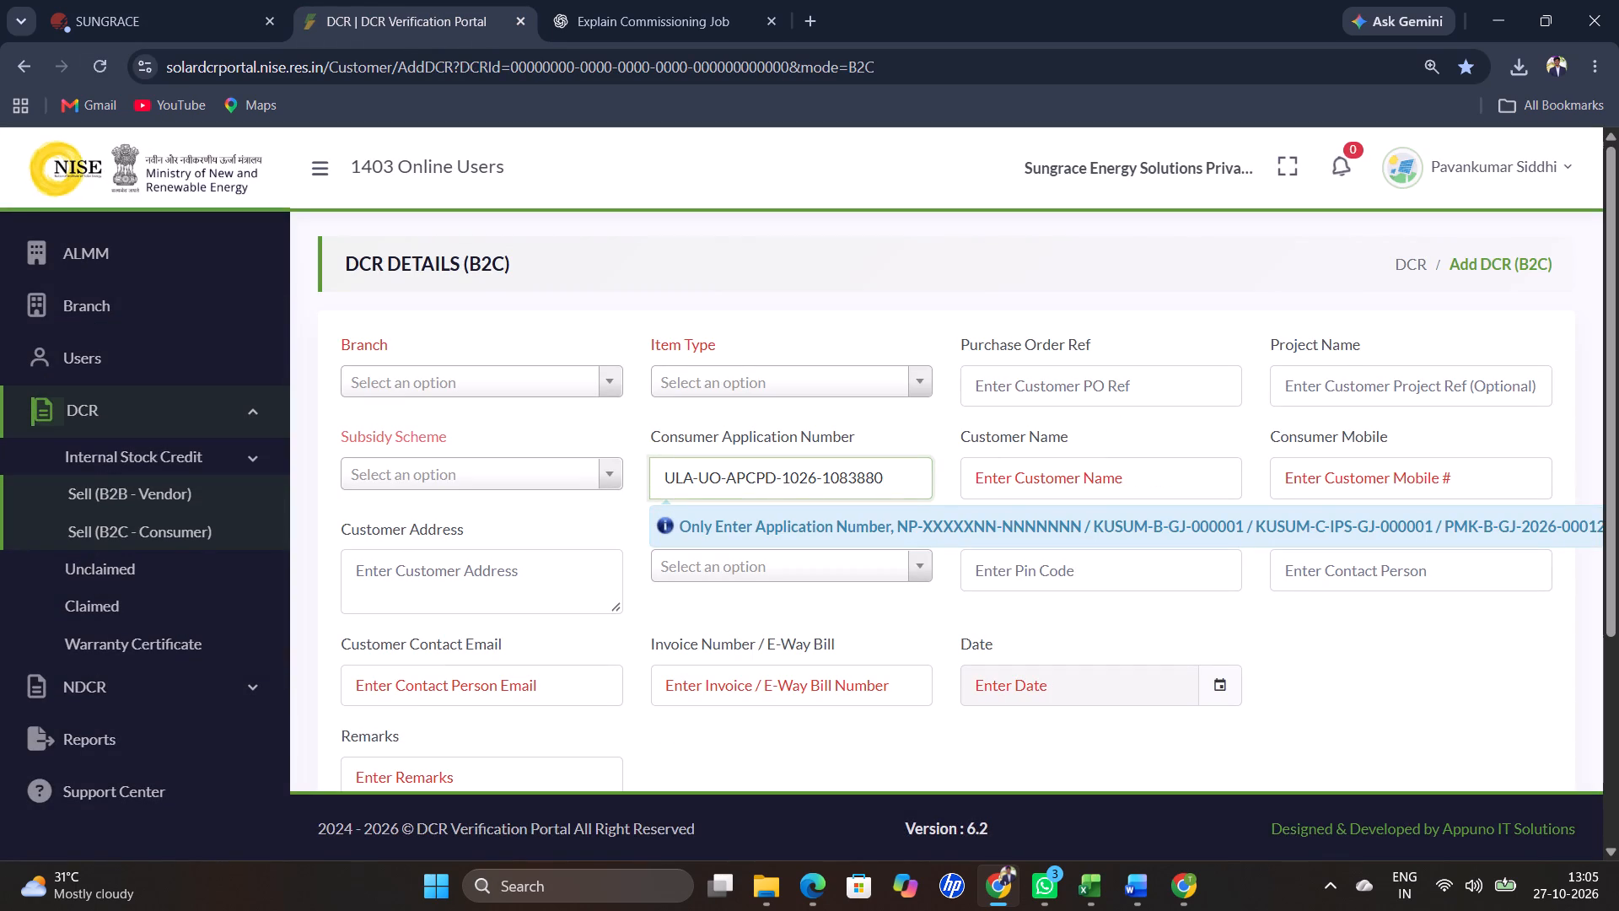
Set the branch to Andhra Pradesh, the subsidy scheme to PM Surya Ghar: Muft Bijli Yojana, and the item type to Solar Panels.
click(433, 373)
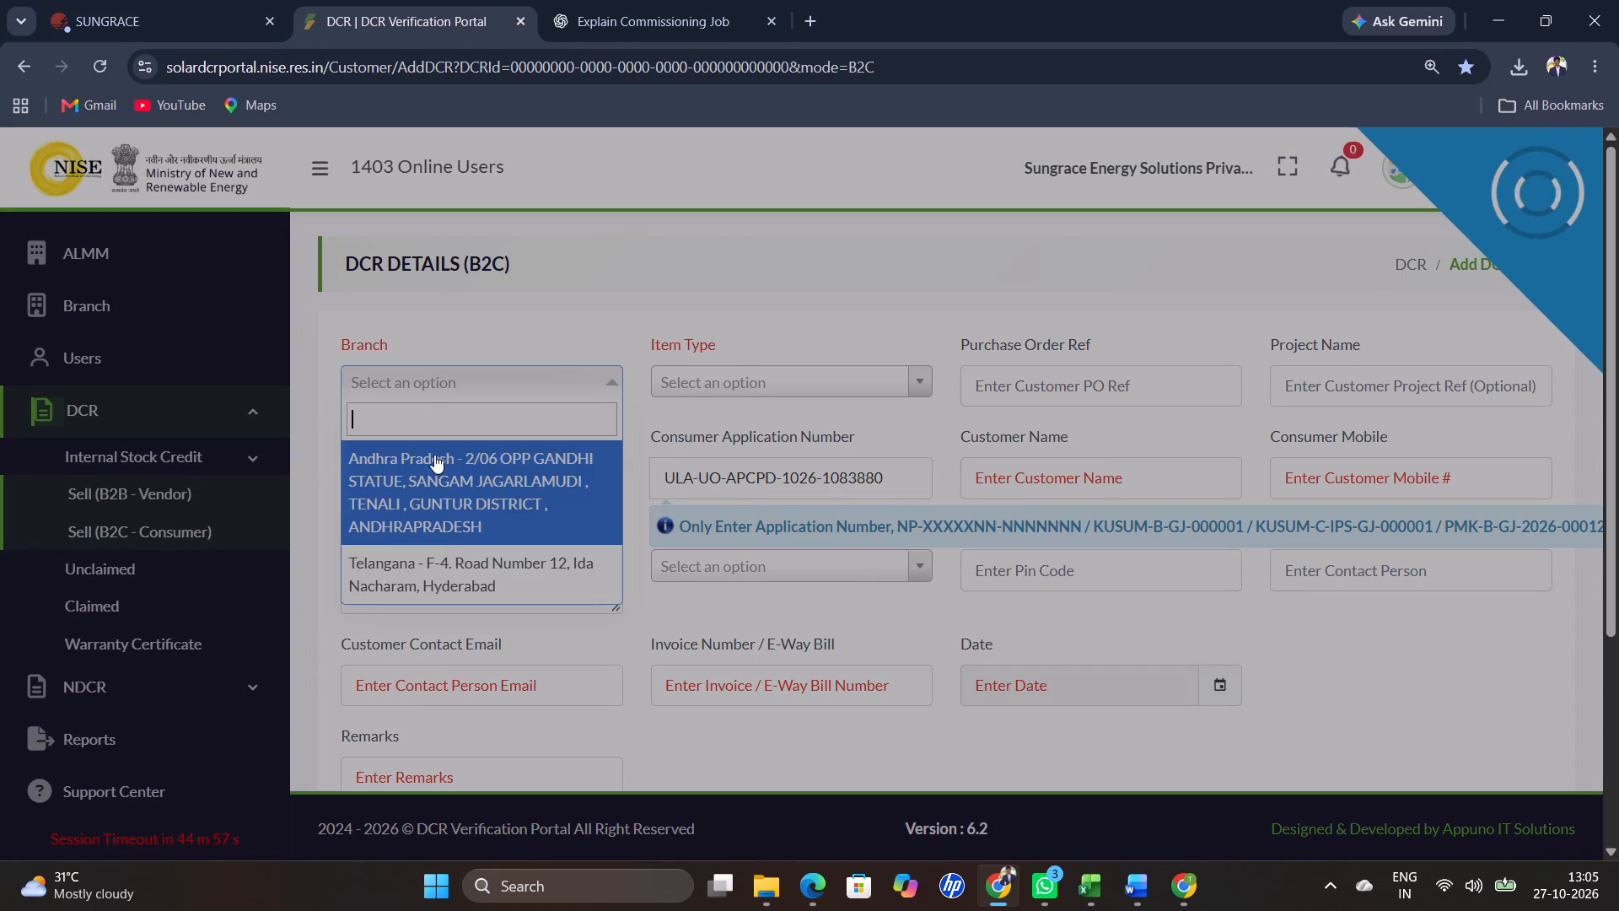
click(435, 460)
click(435, 461)
click(429, 653)
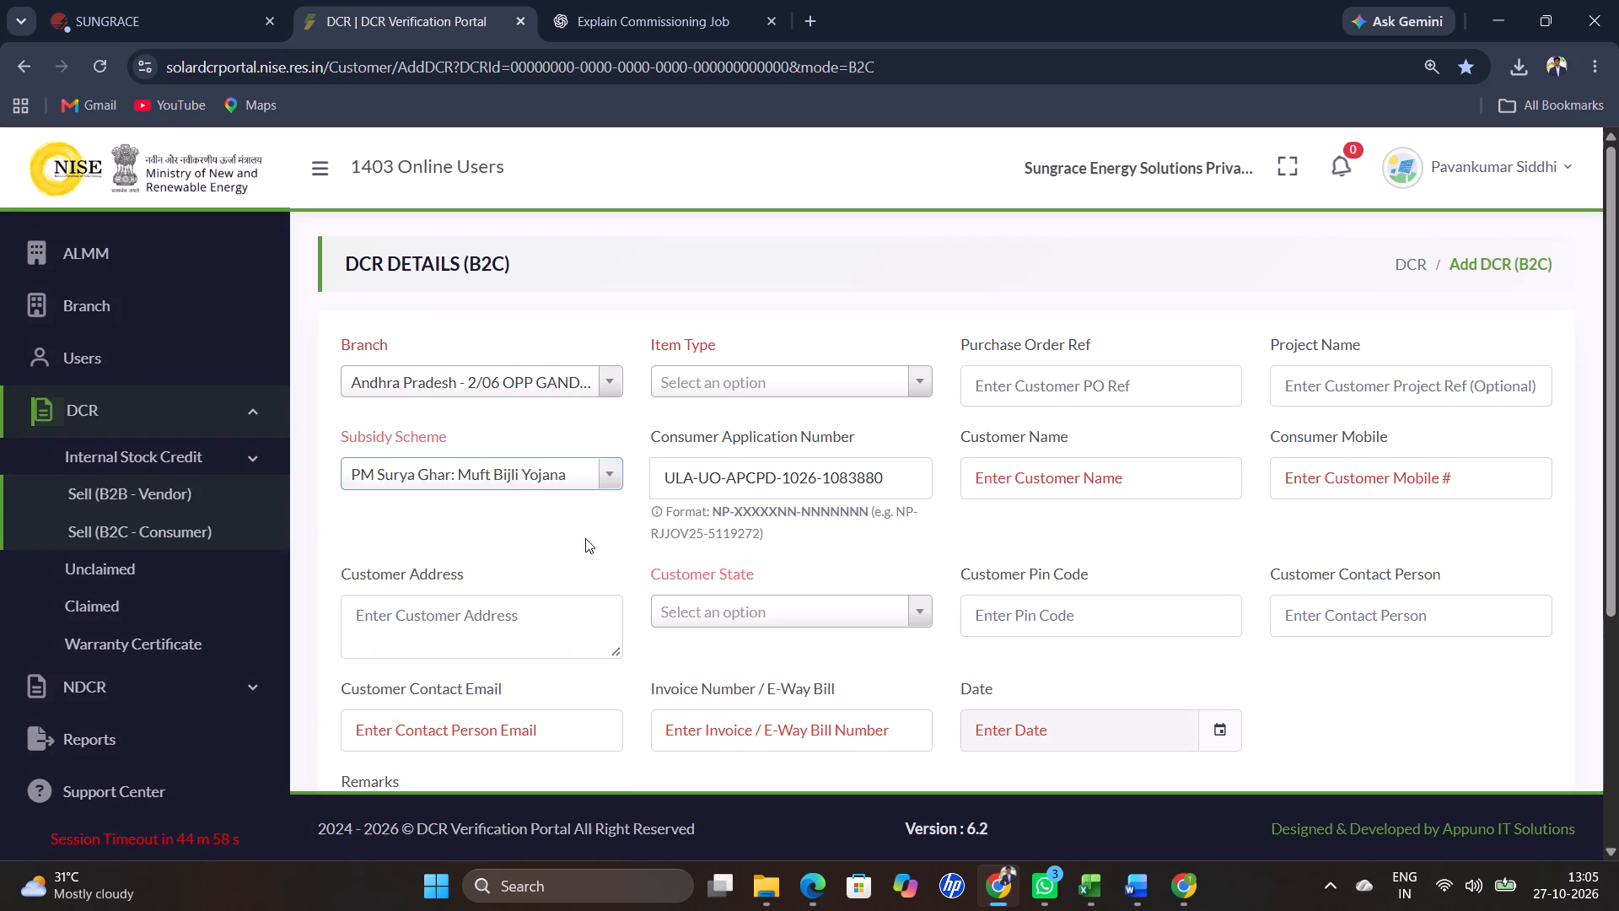
click(722, 375)
click(713, 455)
double_click(1046, 501)
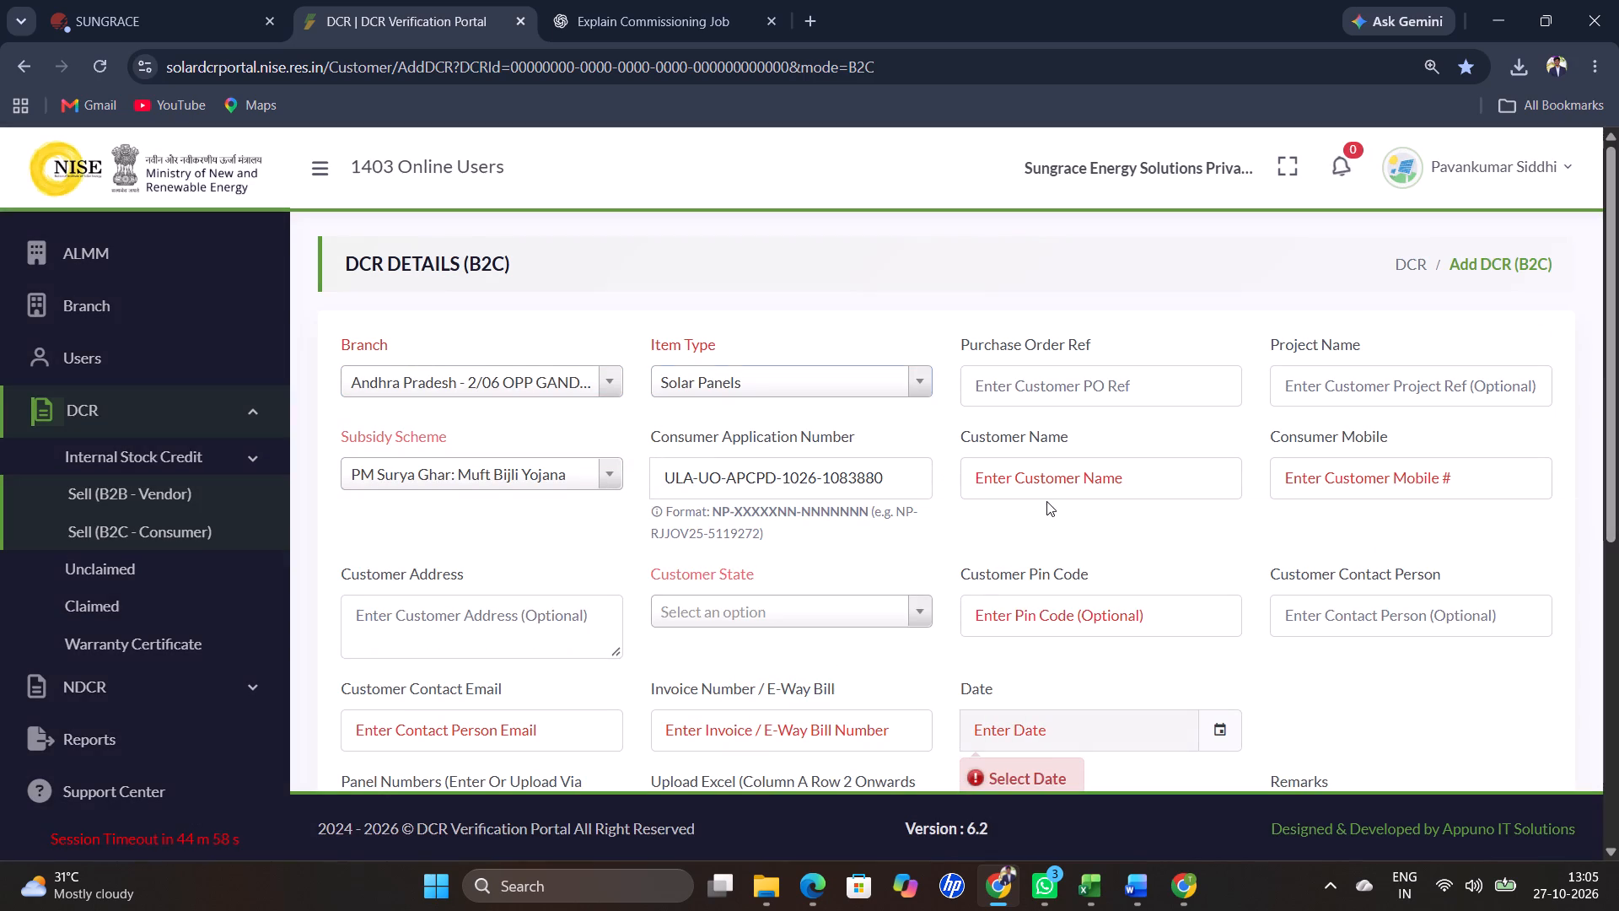
click(1051, 494)
click(1148, 819)
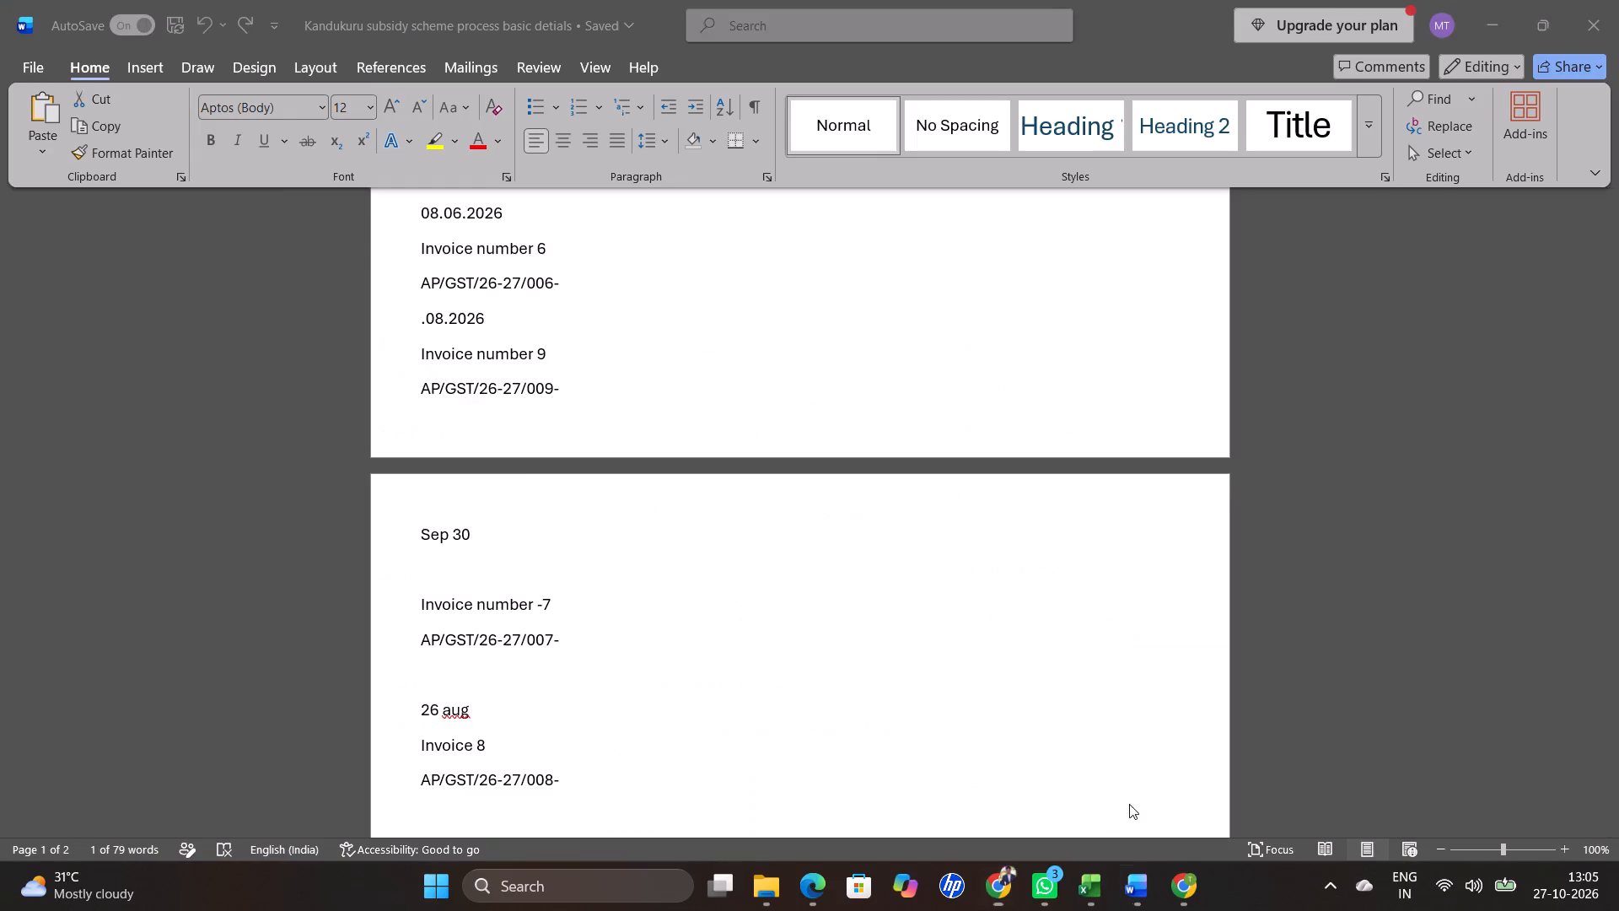
scroll(483, 525, up, 19)
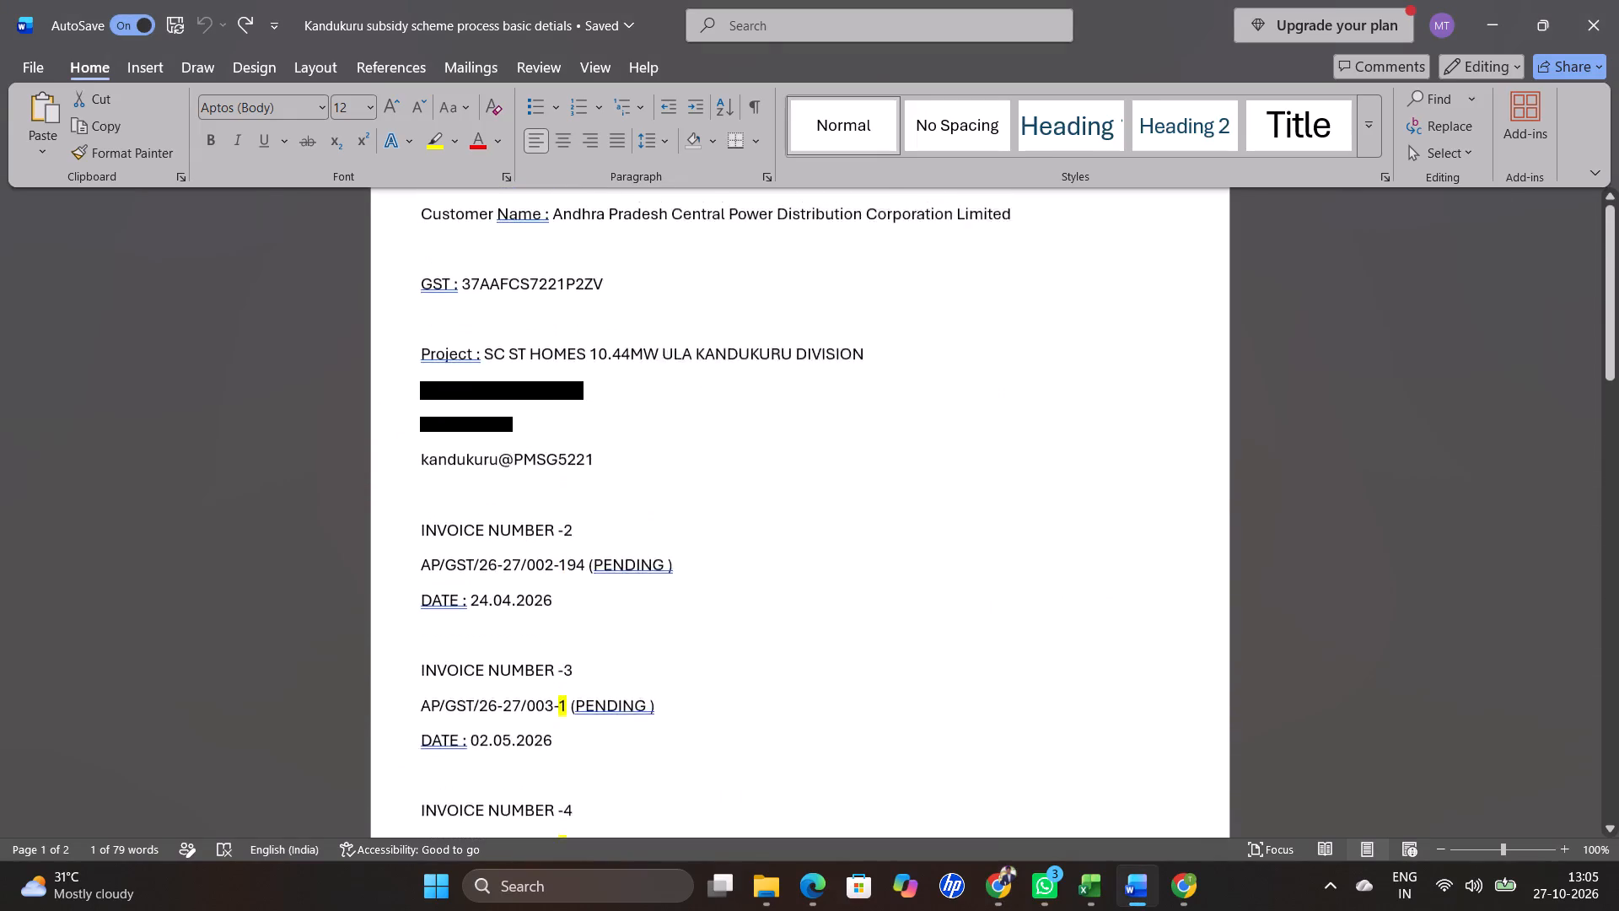
scroll(483, 525, up, 3)
drag(561, 269, 814, 267)
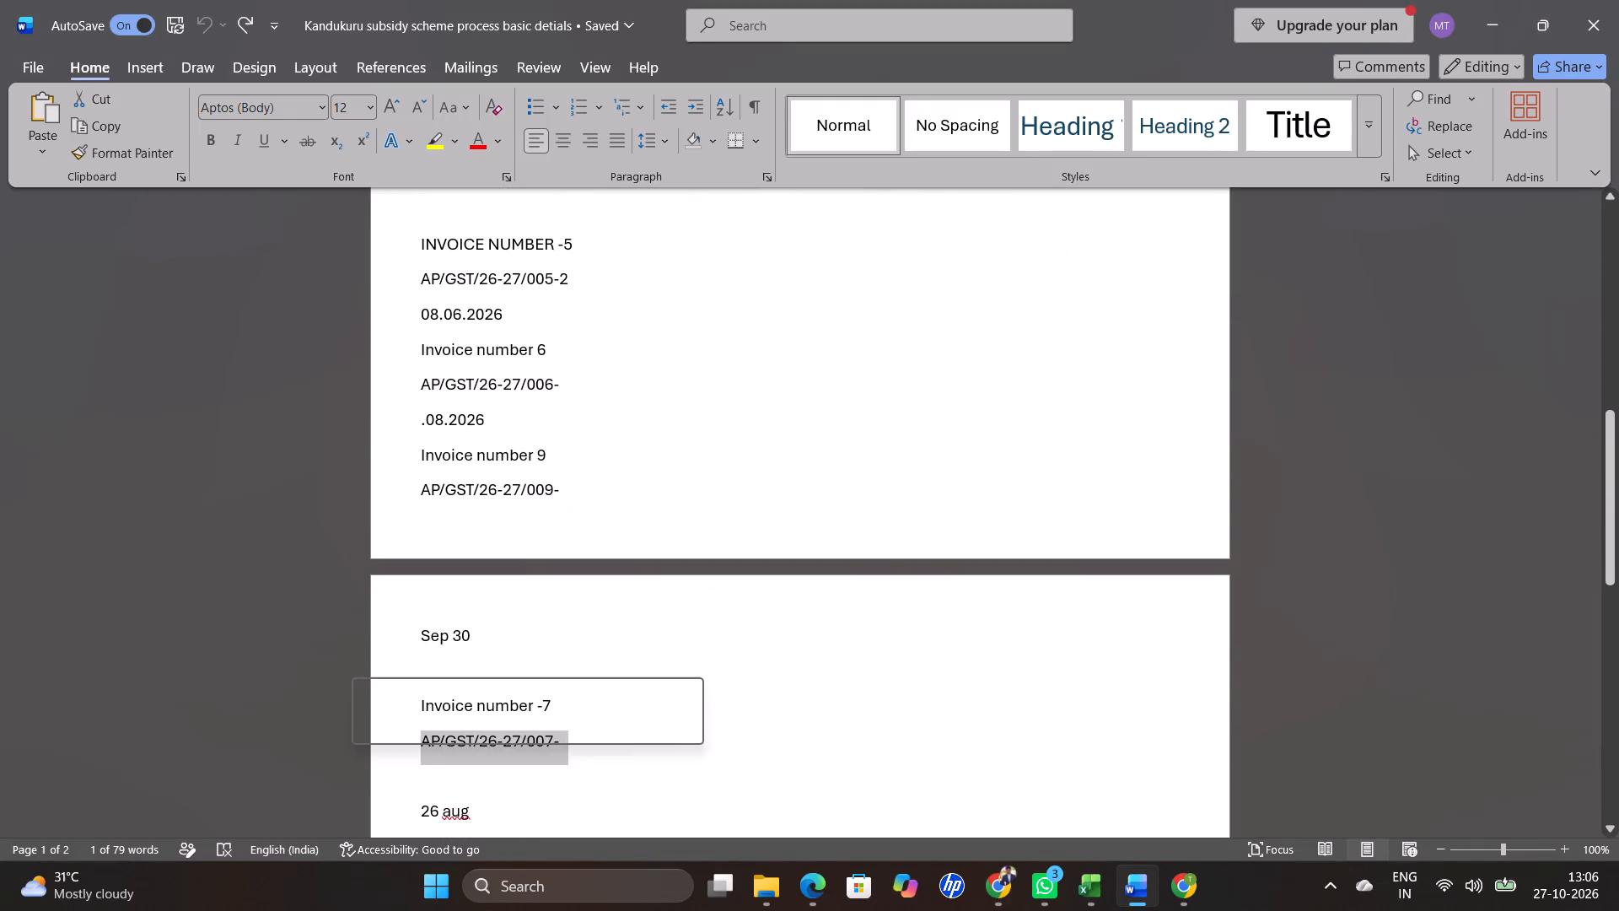
key(ctrl+c)
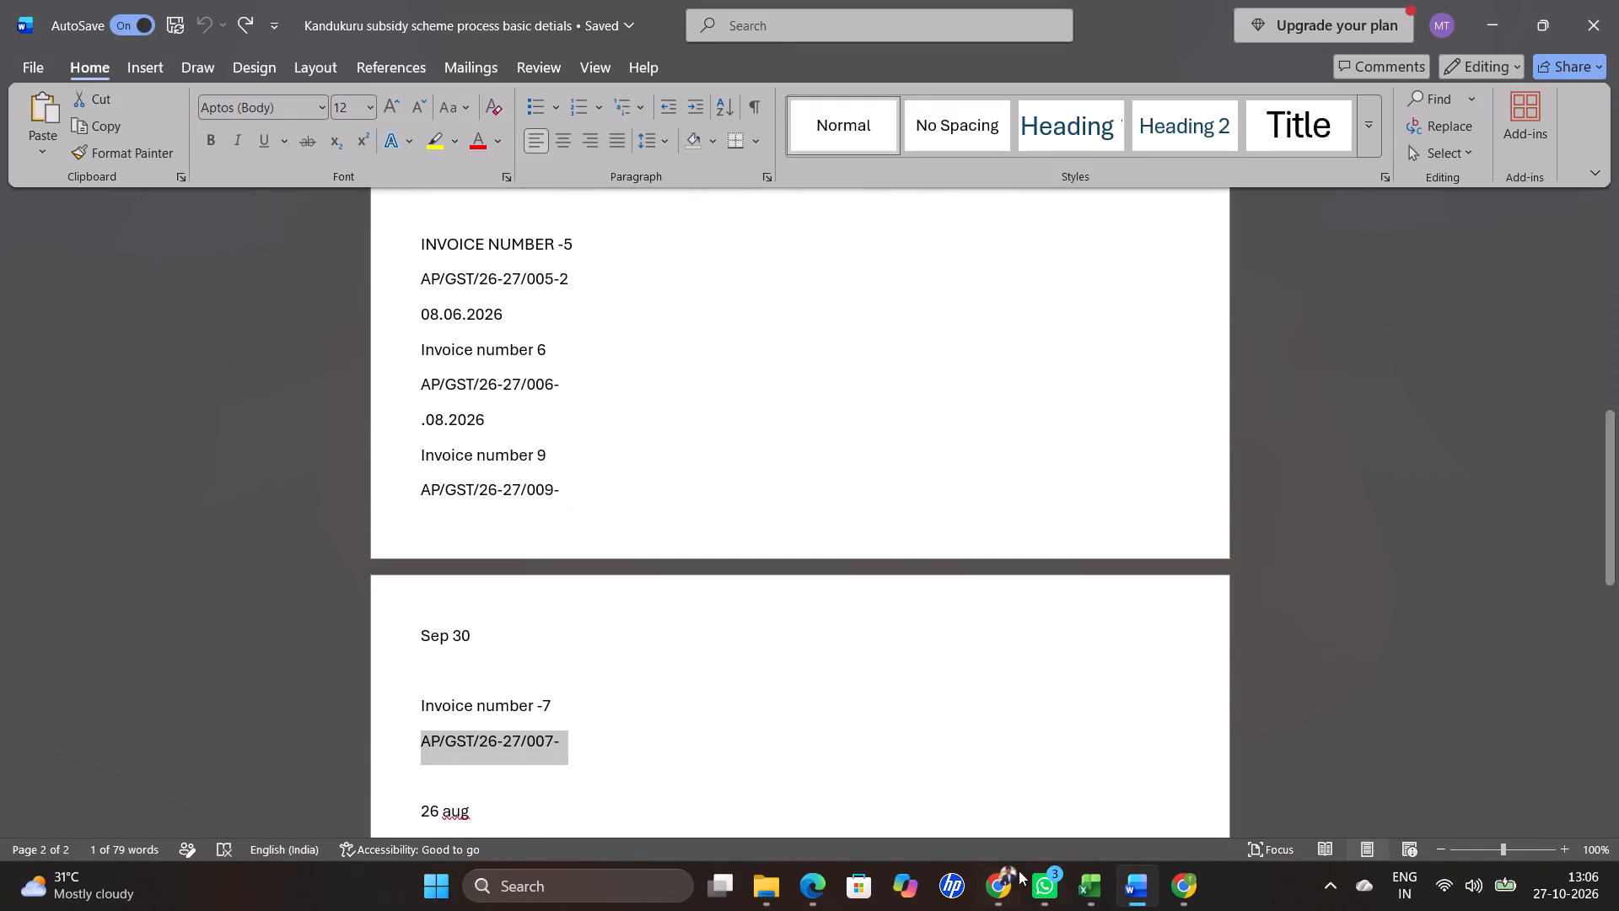
click(1011, 832)
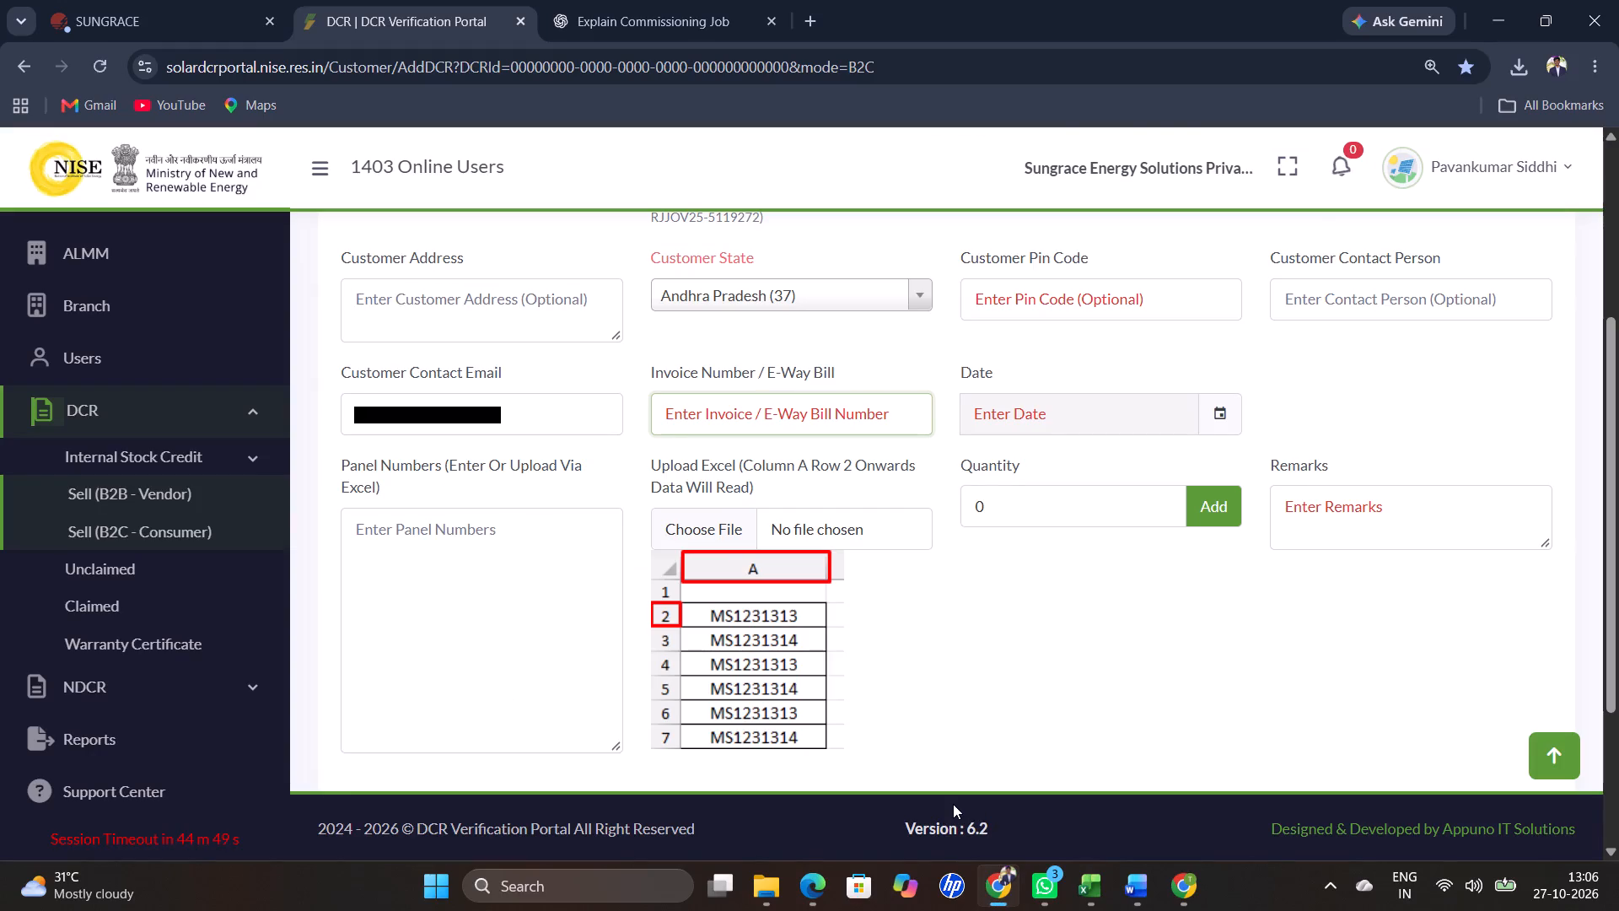
key(ctrl+v)
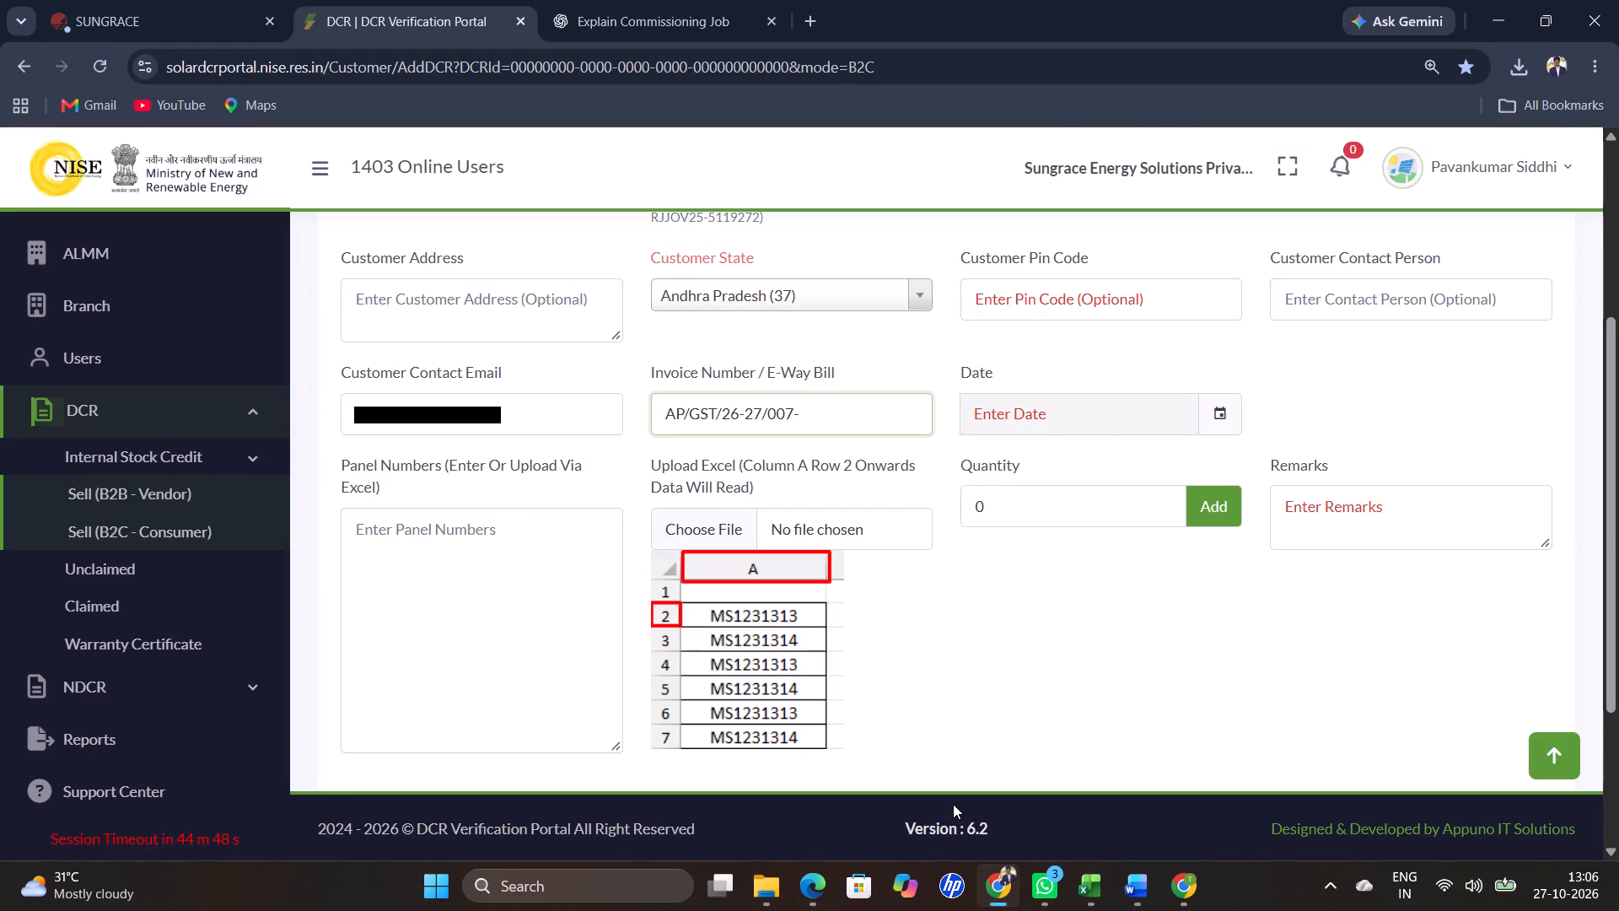
text(41)
Set the invoice date to 26-Aug-2026.
click(1060, 424)
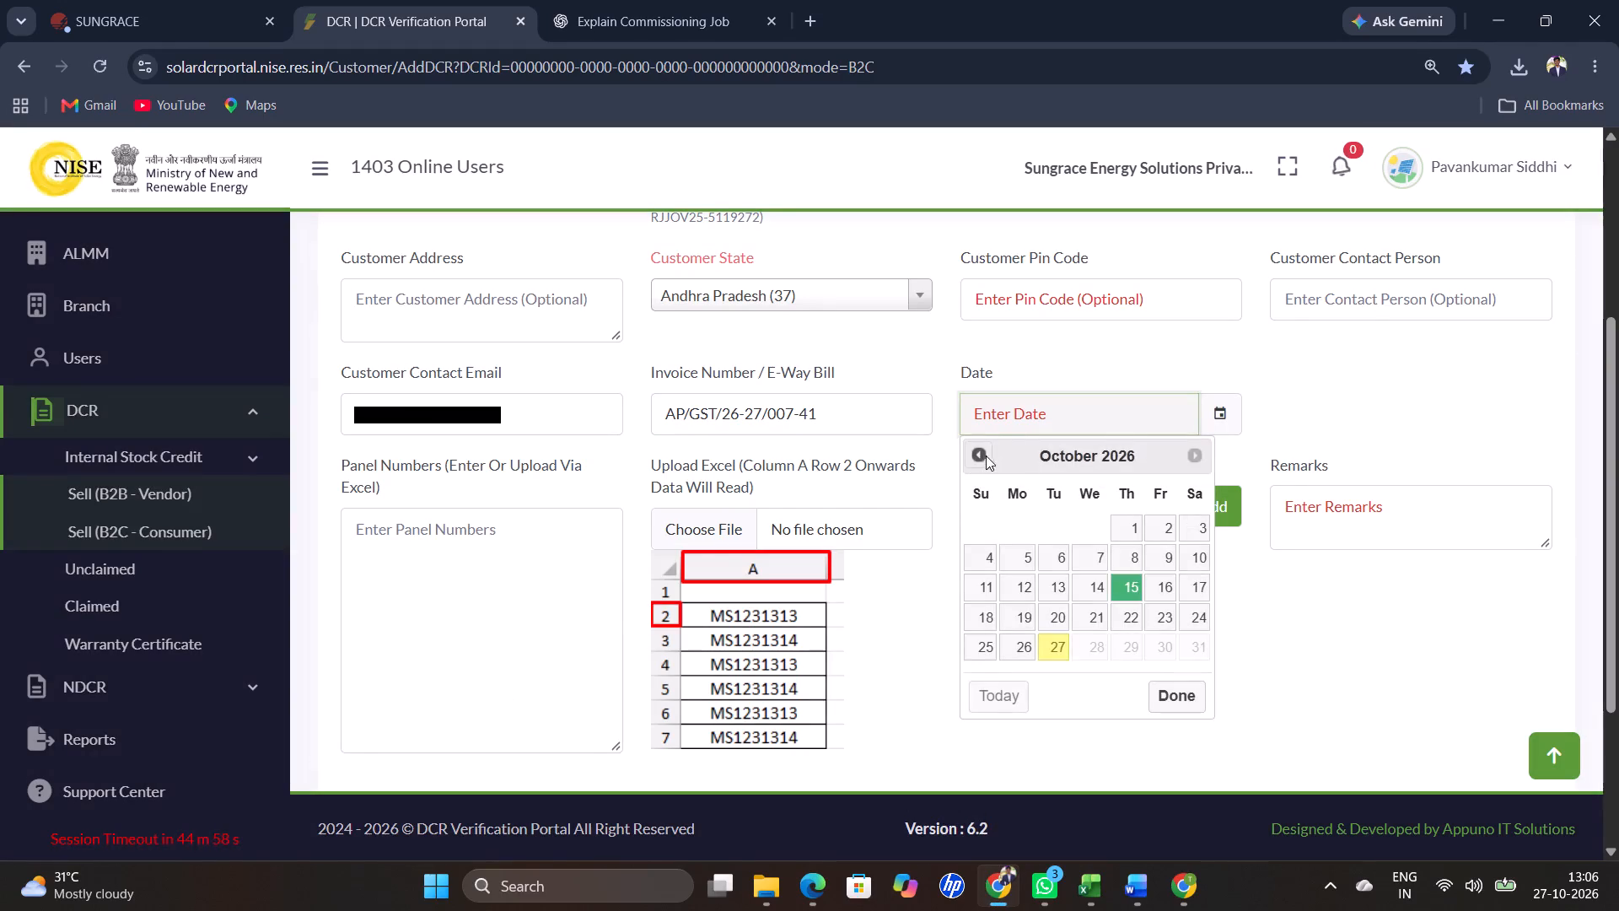
click(981, 450)
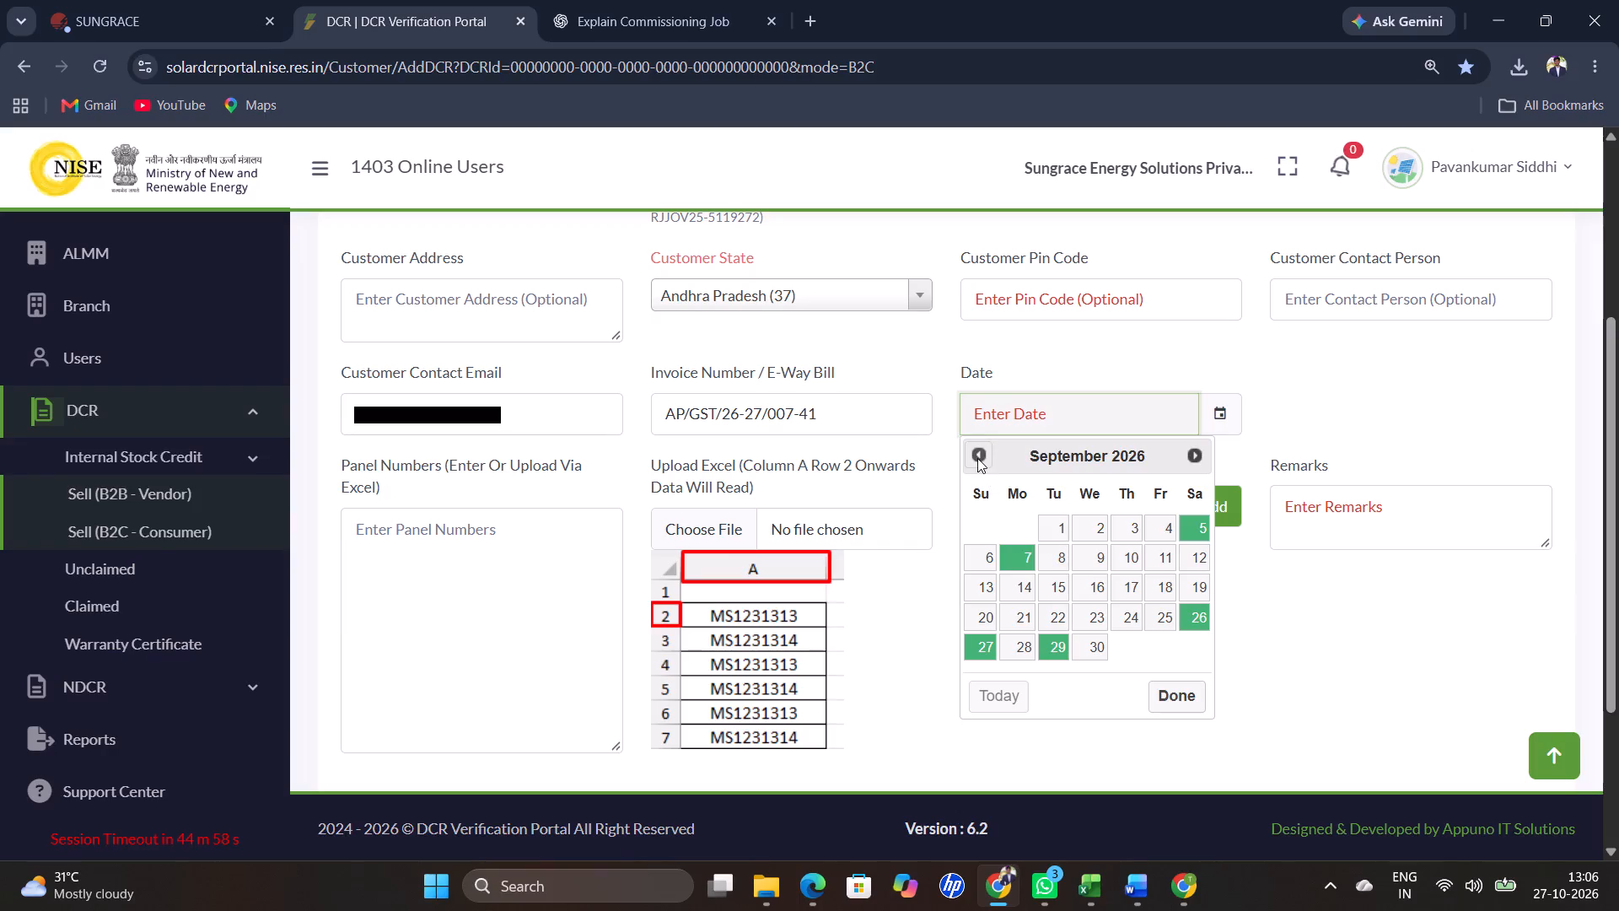
click(977, 455)
click(1089, 636)
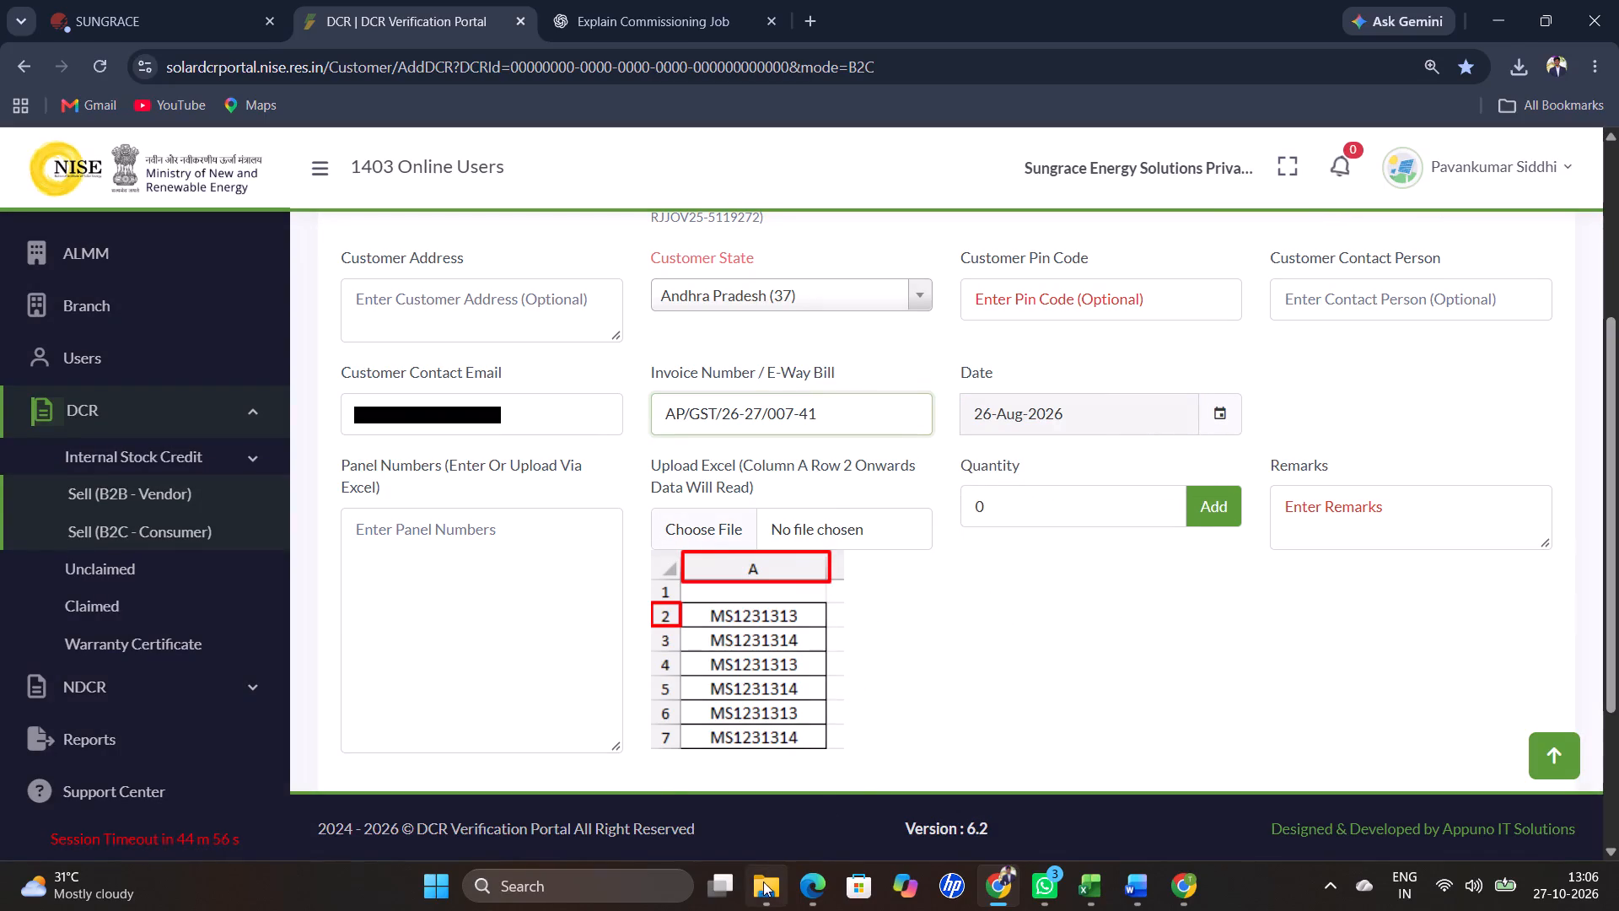
Browse File Explorer to the DCR7 folder inside dcr crf and check its numbered subfolders.
click(739, 774)
click(53, 173)
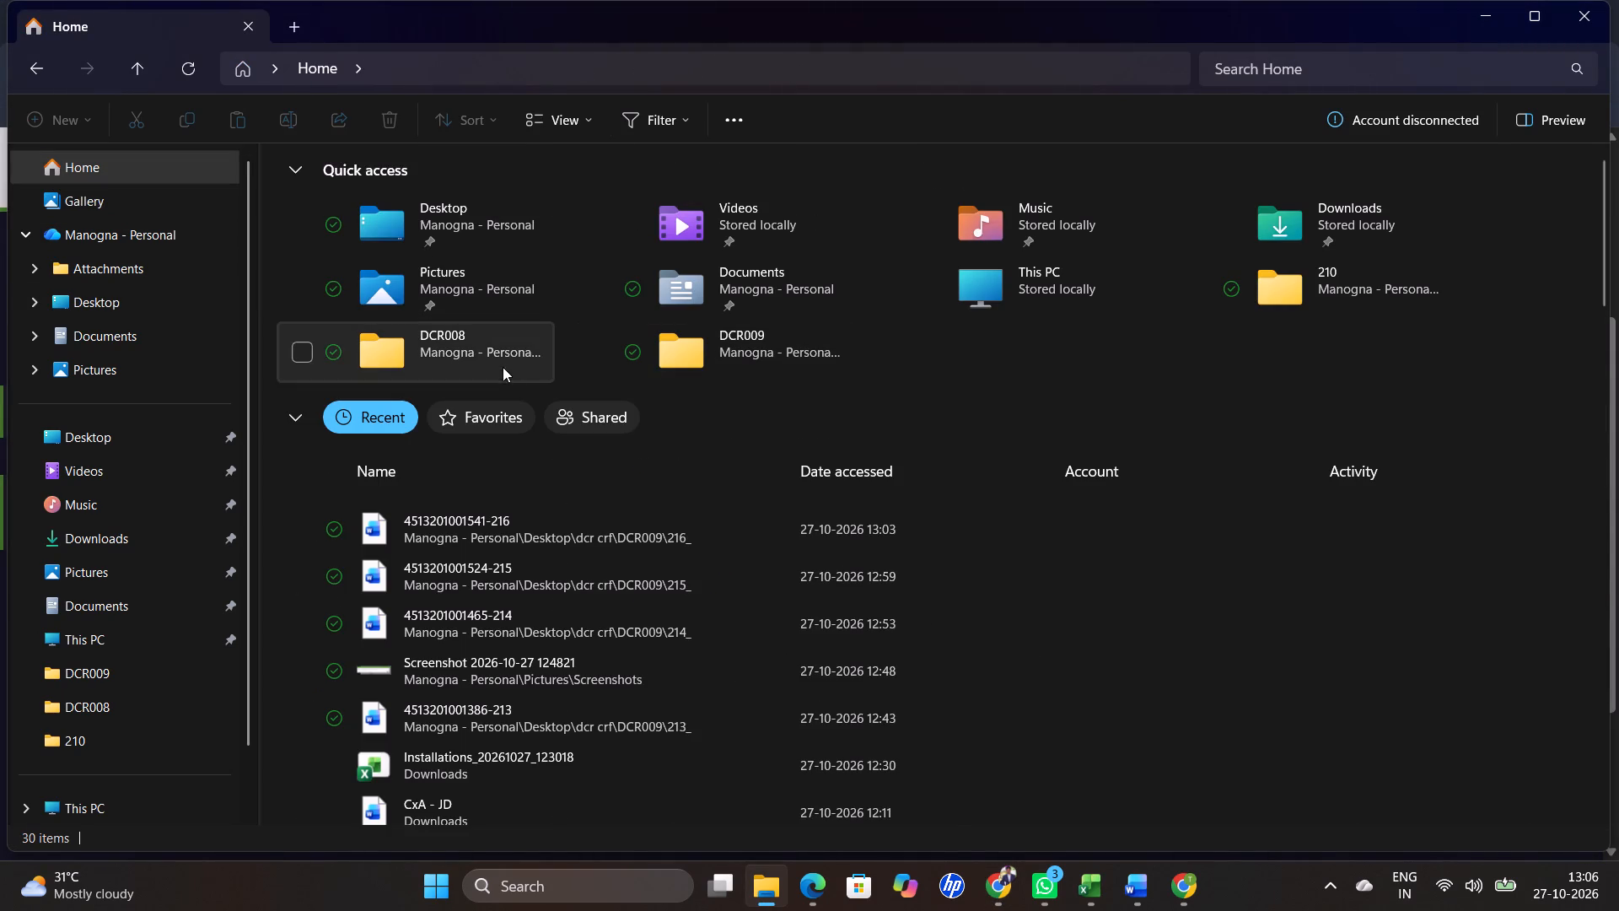
click(507, 349)
click(494, 355)
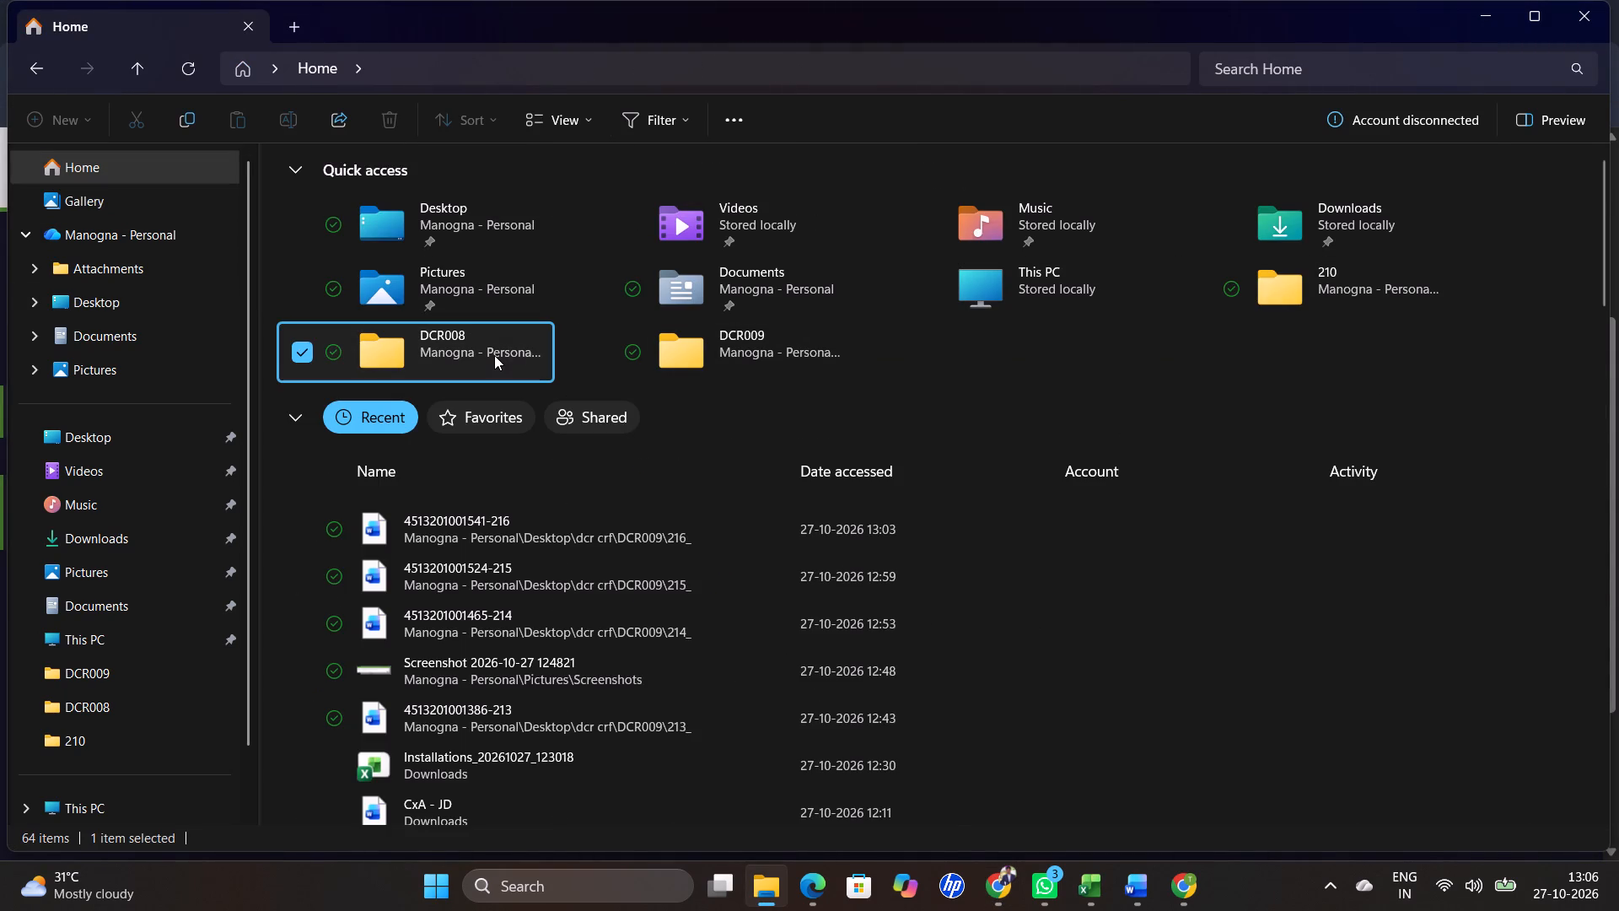
double_click(497, 355)
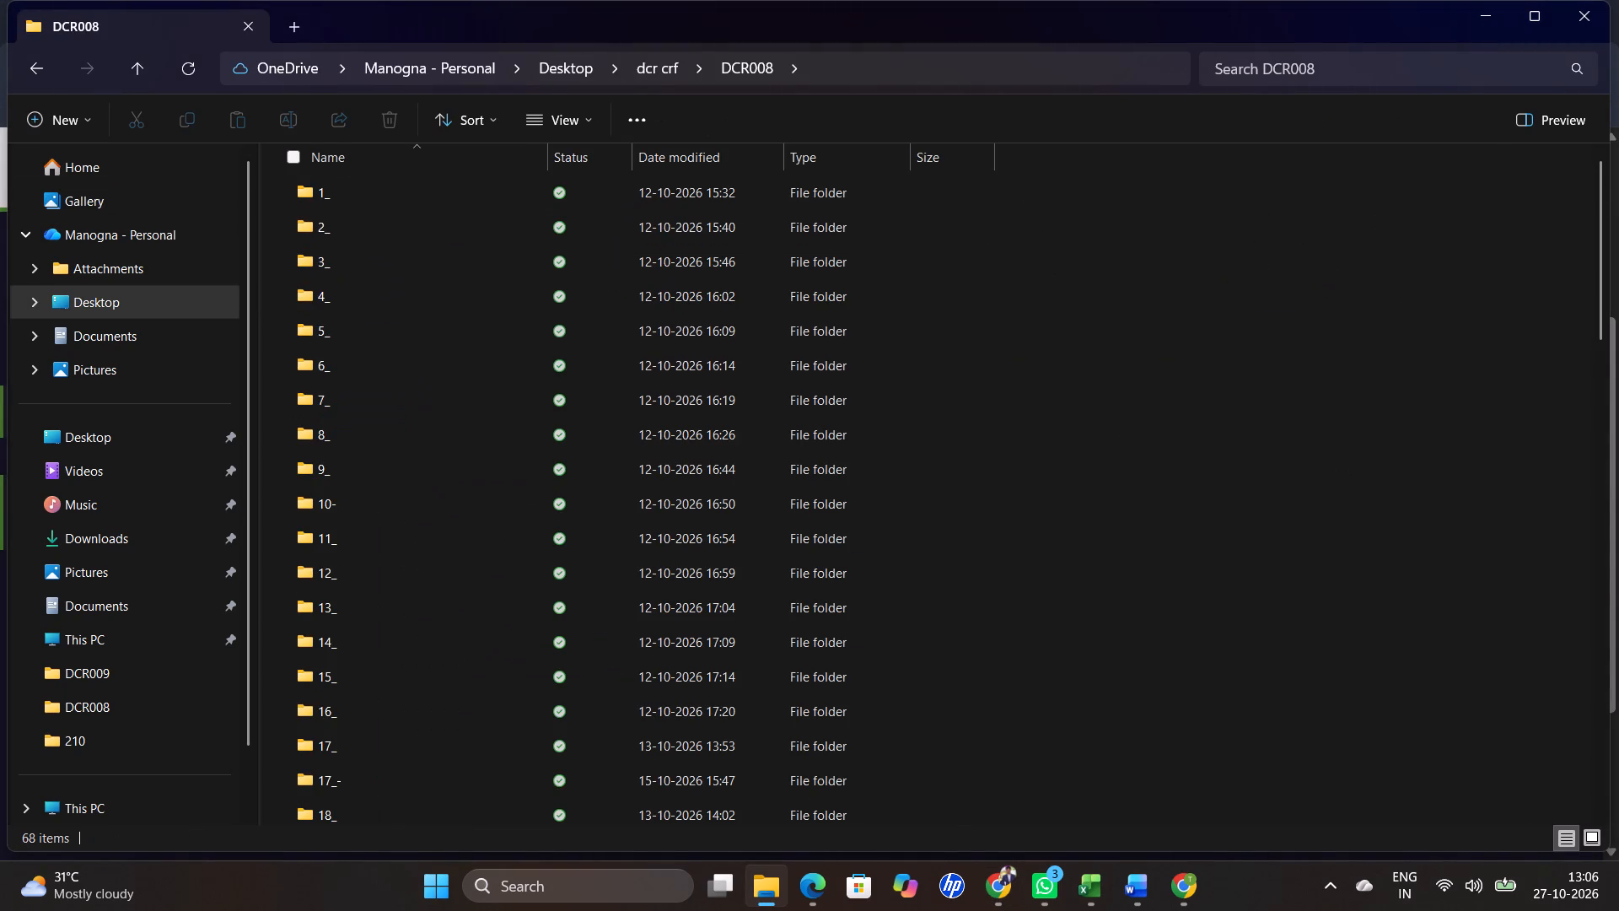
click(654, 72)
double_click(486, 375)
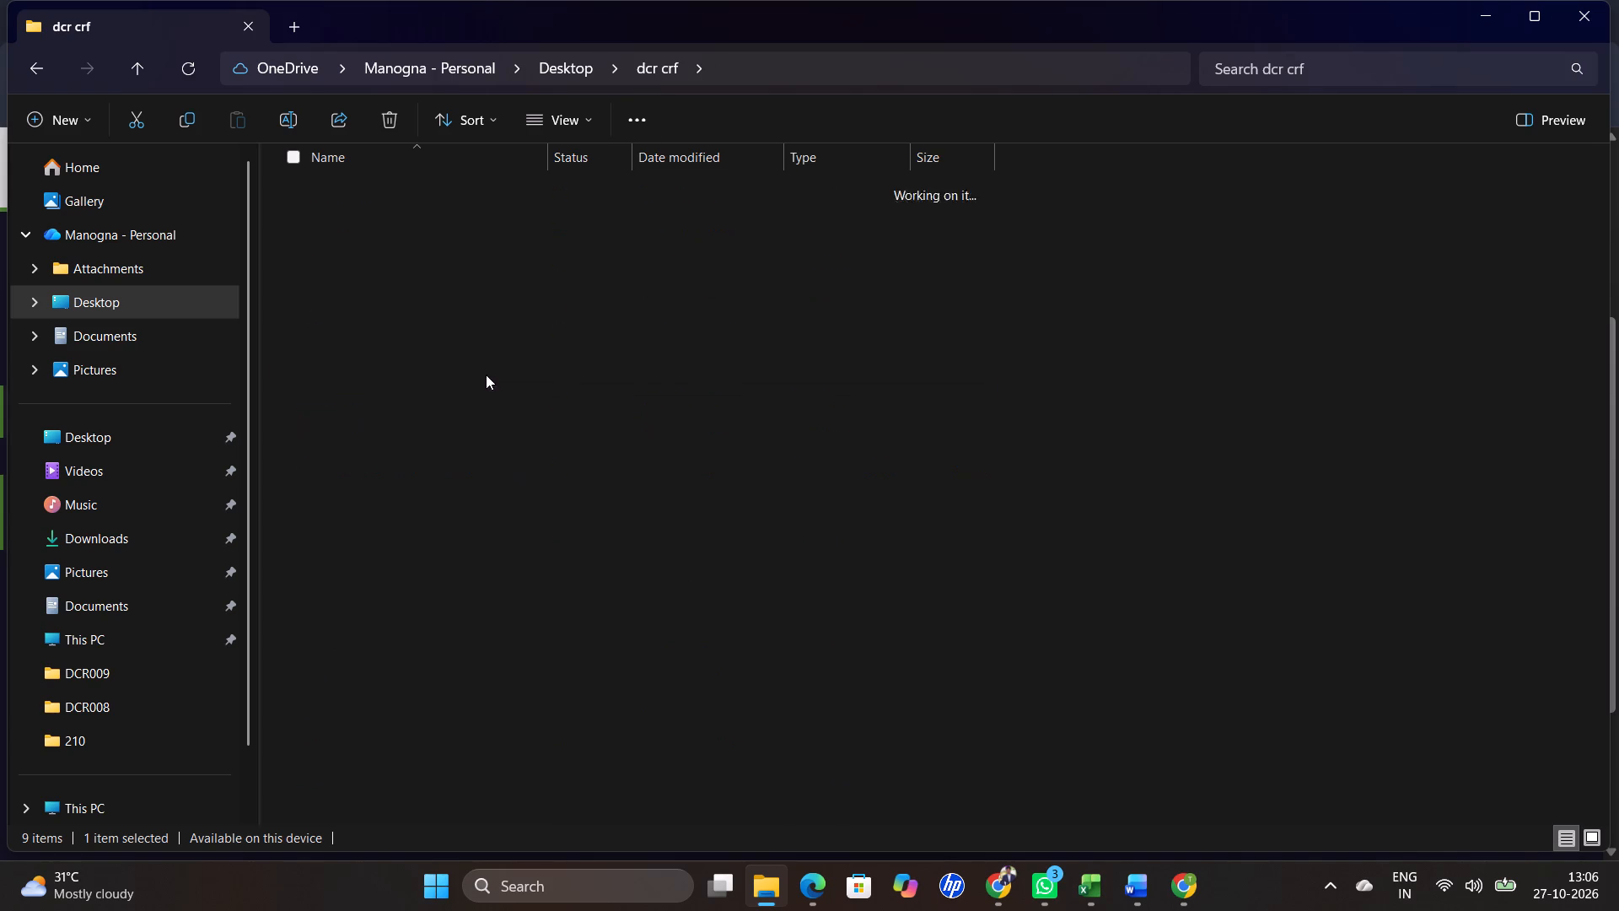
scroll(486, 375, down, 11)
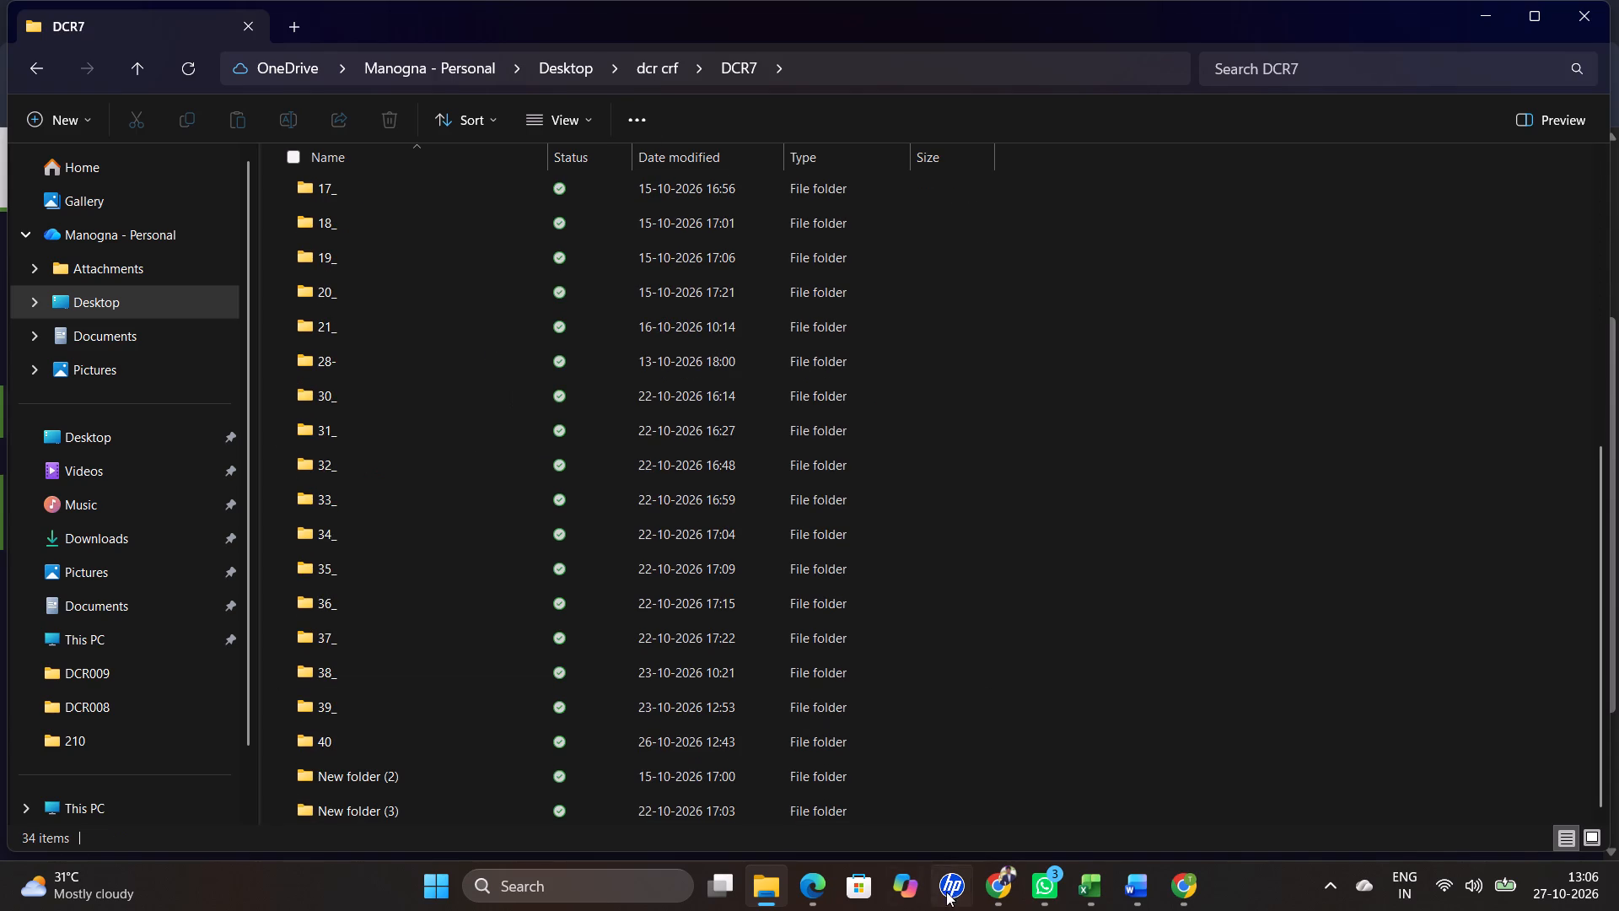
Copy the panel serial numbers from the SUNGRACE work order's Quick Copy Details into the DCR form's Panel Numbers field.
click(964, 766)
click(465, 641)
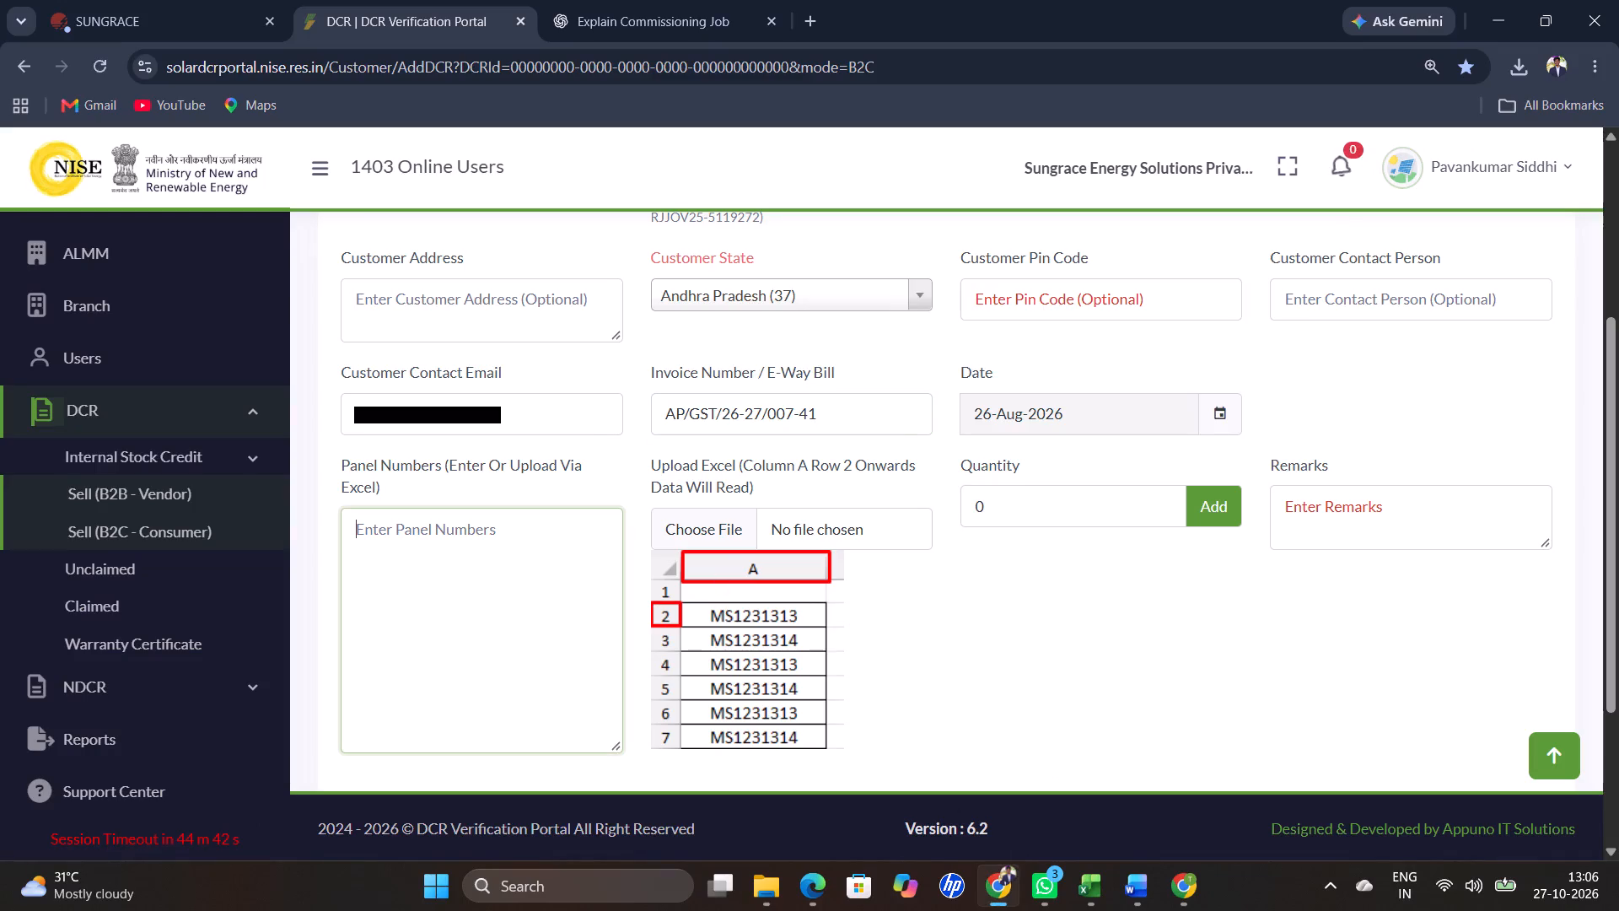
click(168, 20)
click(979, 197)
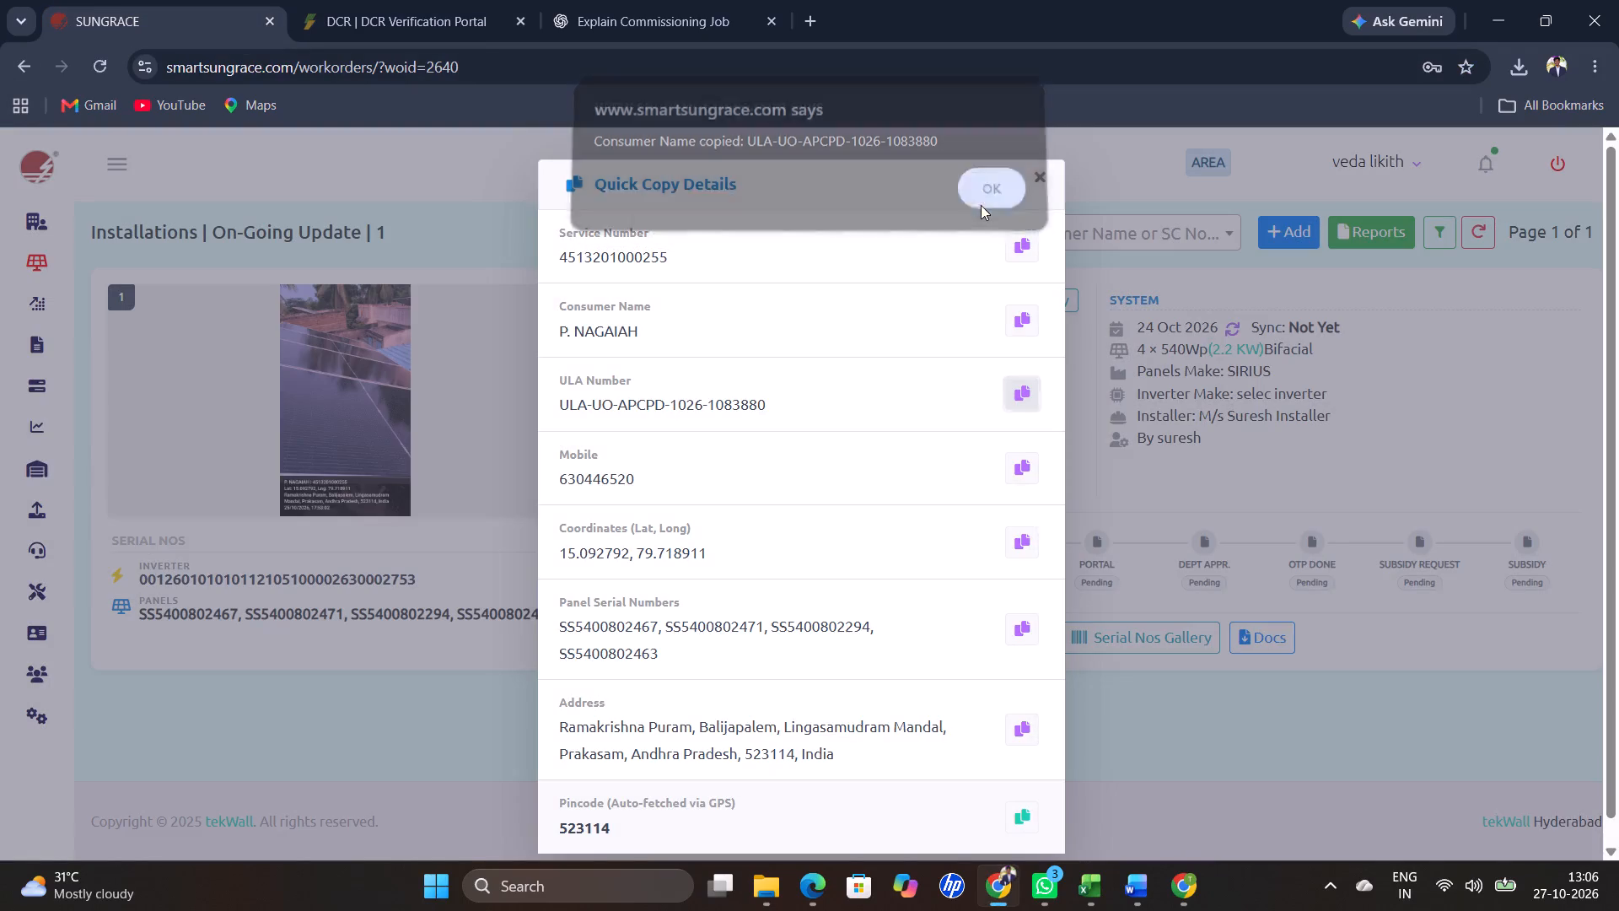
click(1017, 620)
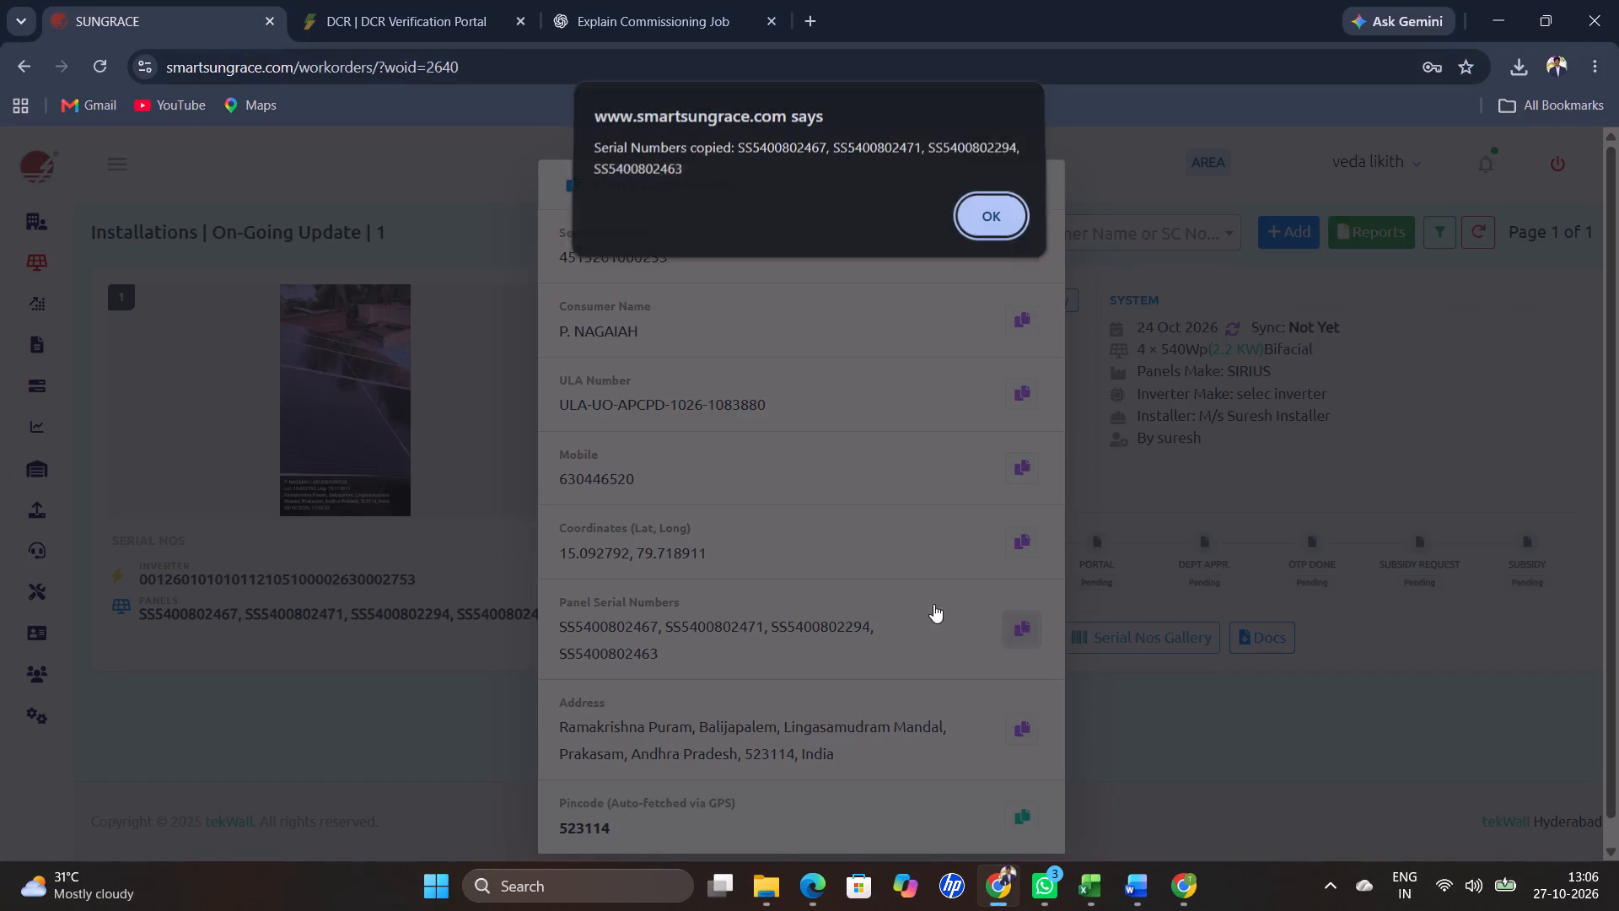
click(405, 24)
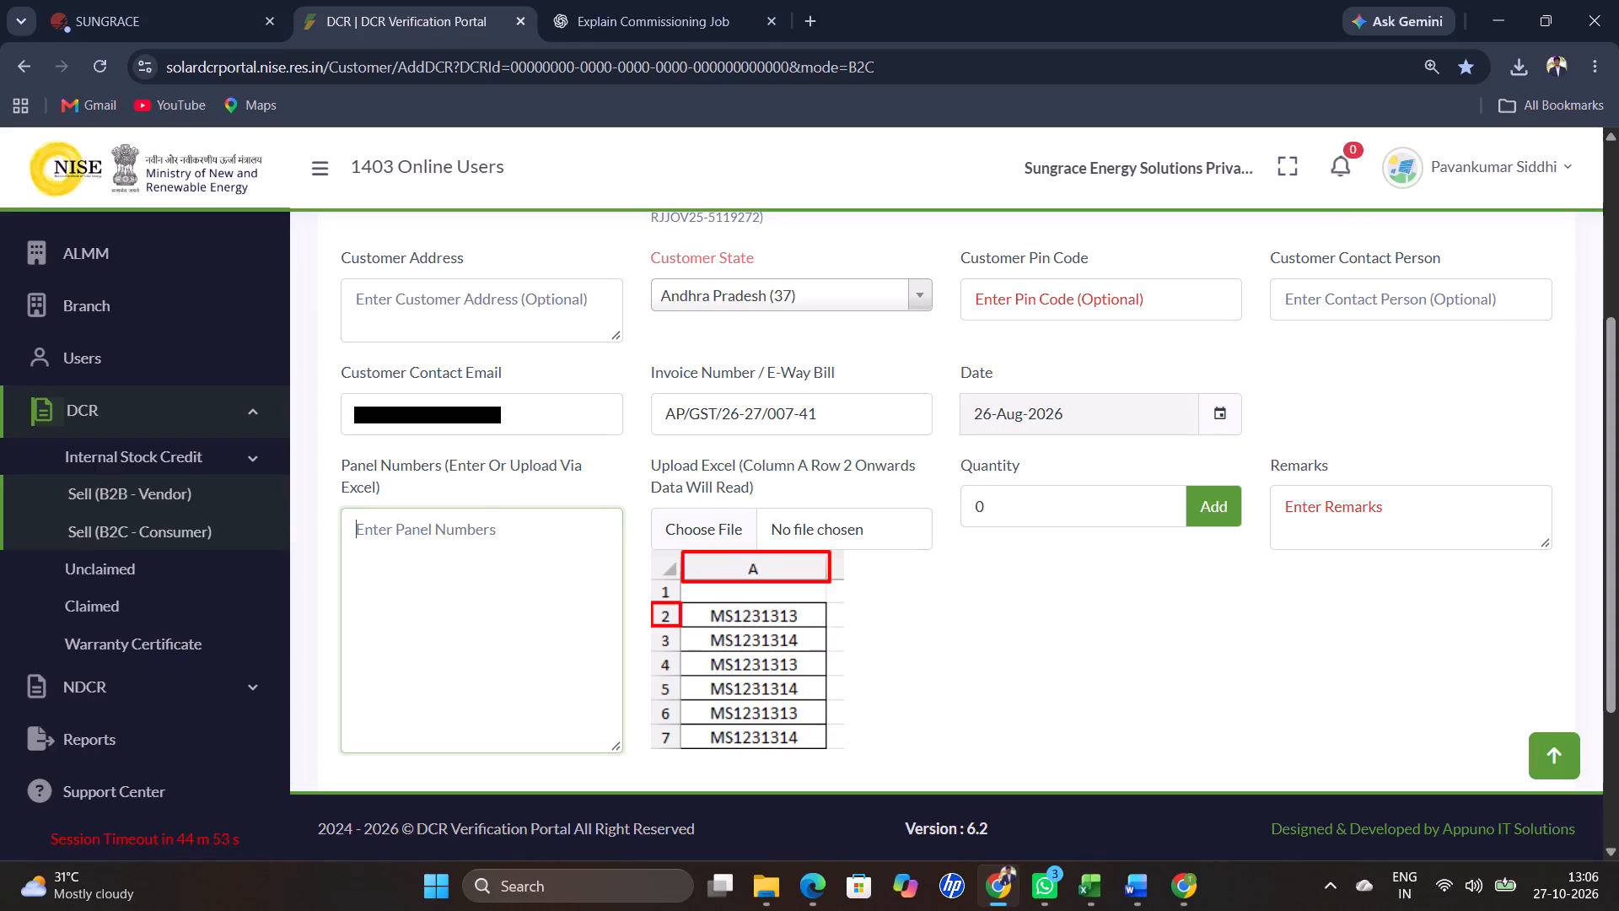
key(ctrl+v)
key(Left)
key(Left)
key(Left)
key(Left)
key(Left)
key(Left)
key(Left)
key(Left)
key(Left)
key(Left)
key(Left)
key(Left)
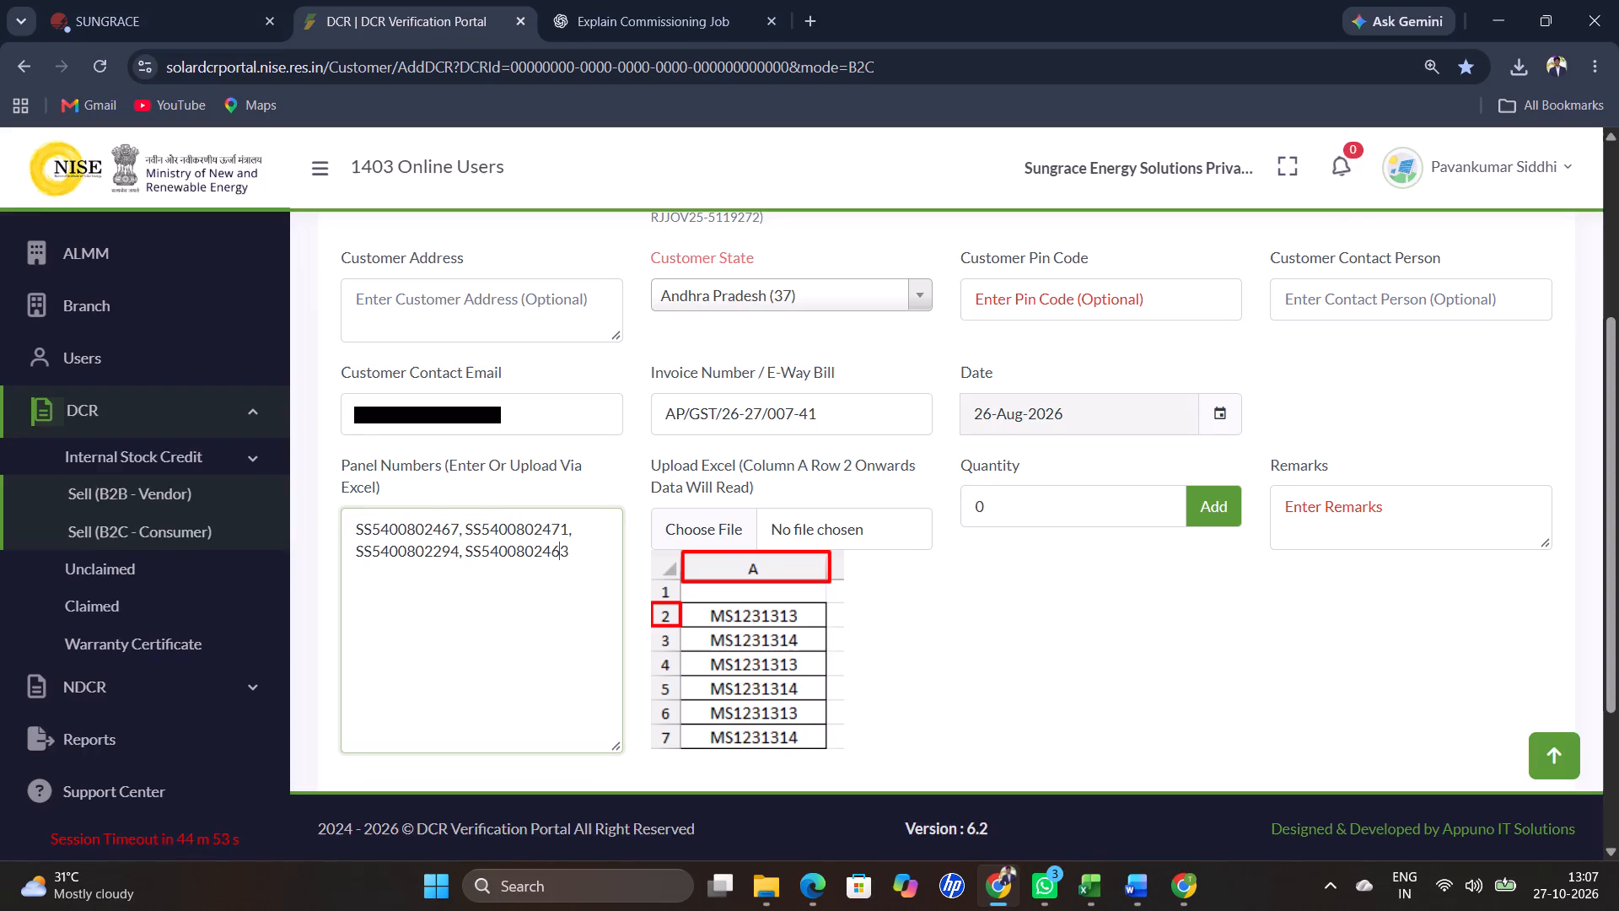
key(BackSpace)
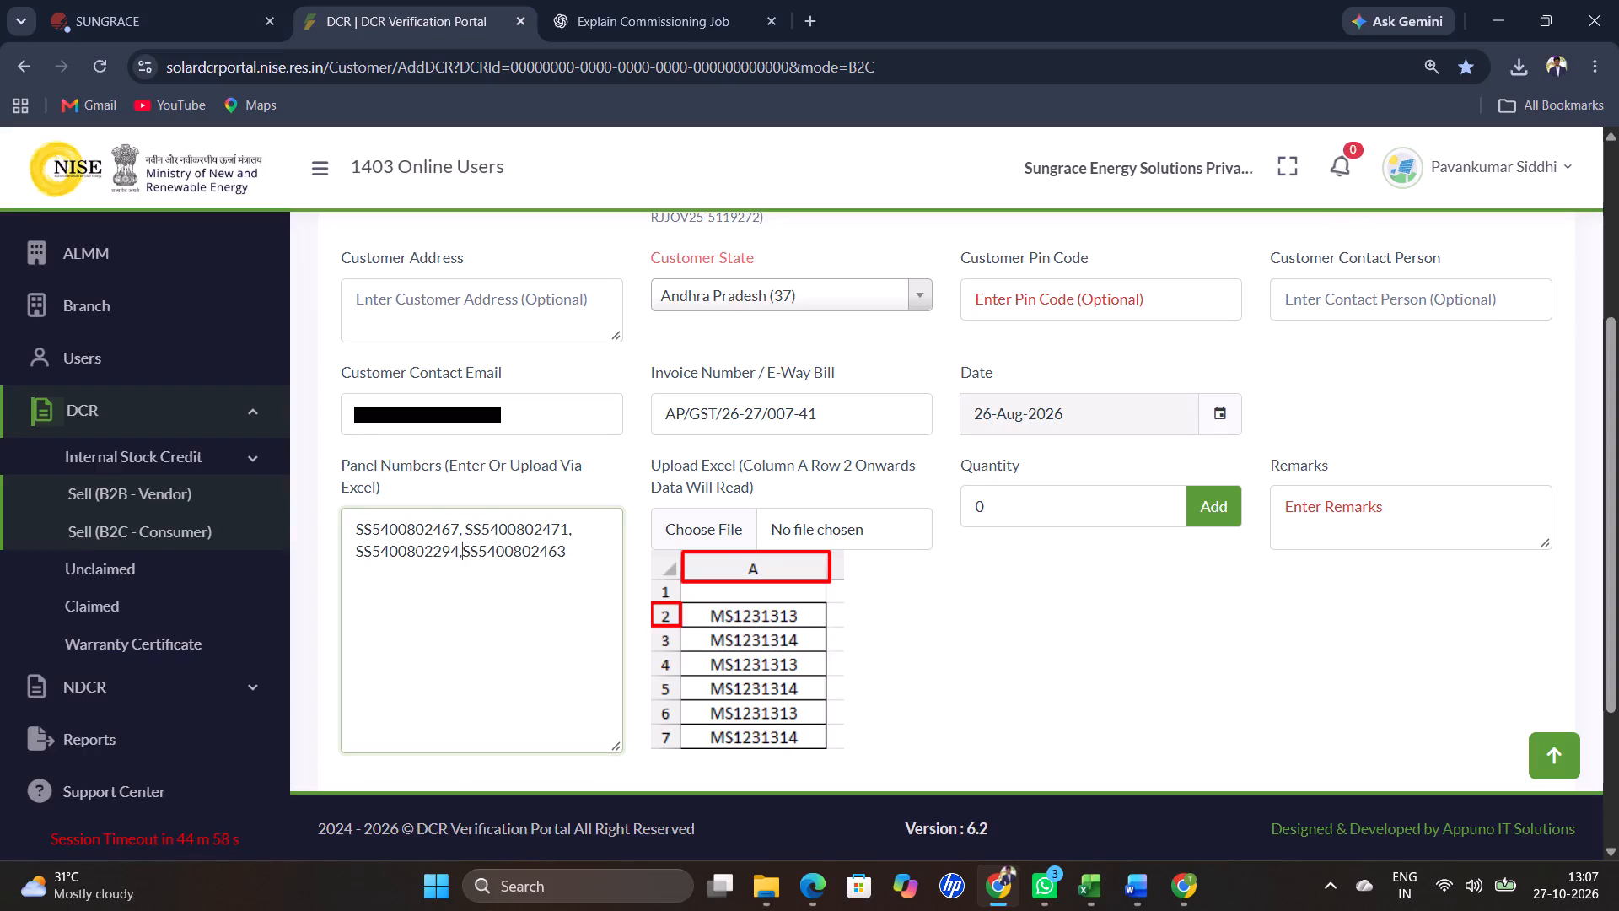
key(BackSpace)
key(Return)
key(Up)
key(Up)
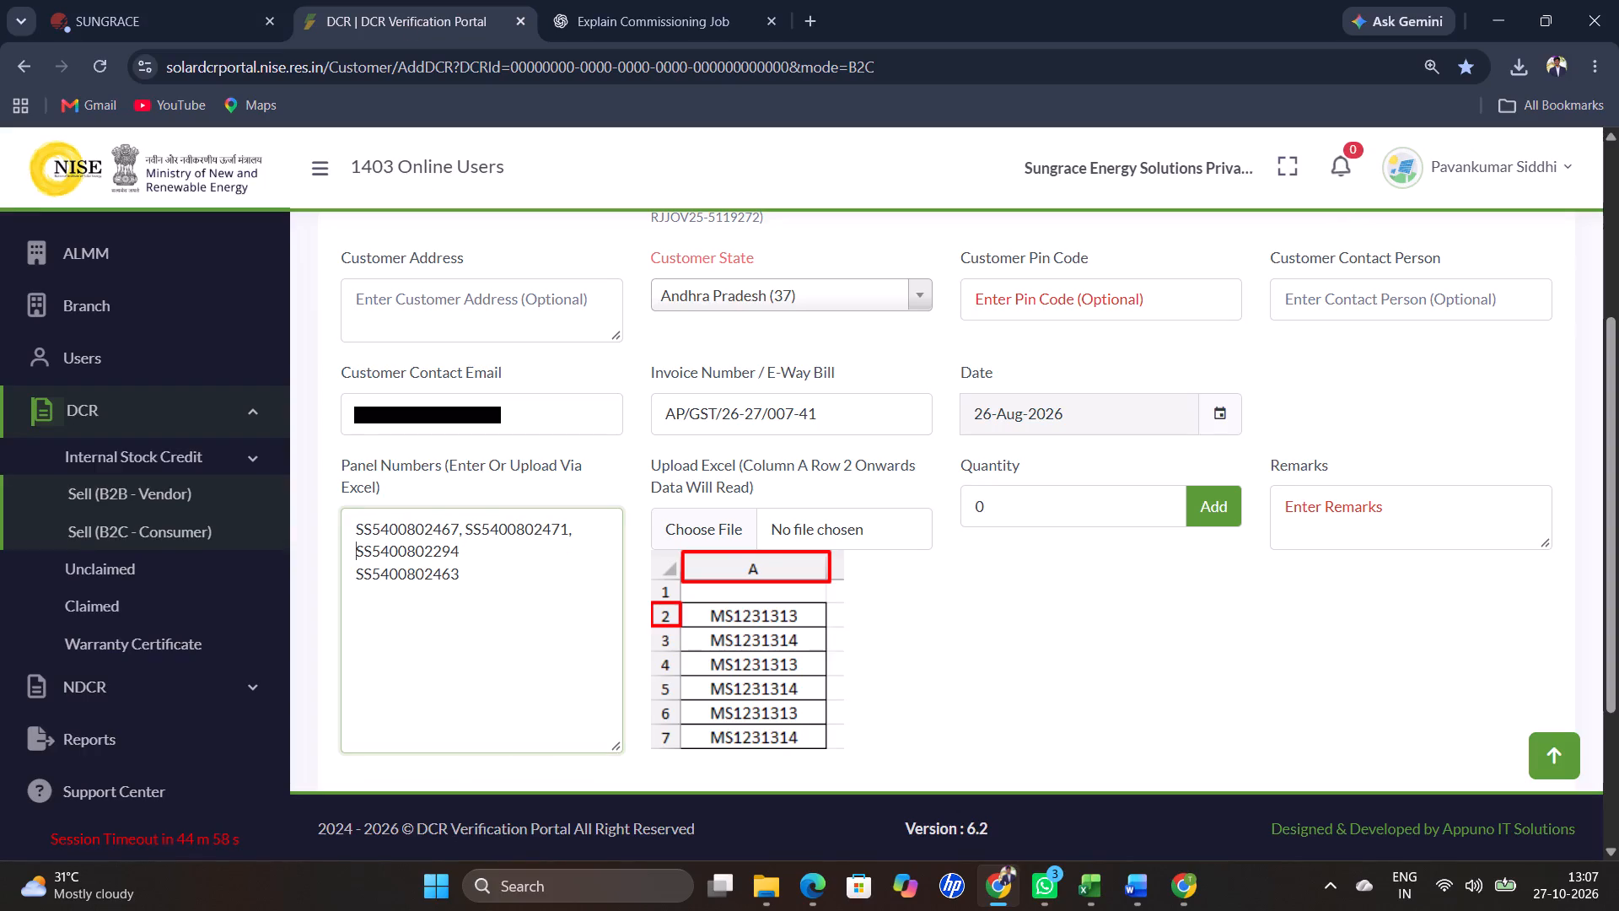
key(Right)
key(Right)
key(Right)
key(Right)
key(Right)
key(Right)
key(Right)
key(Right)
key(Right)
key(Right)
key(Right)
key(Right)
key(Right)
key(Right)
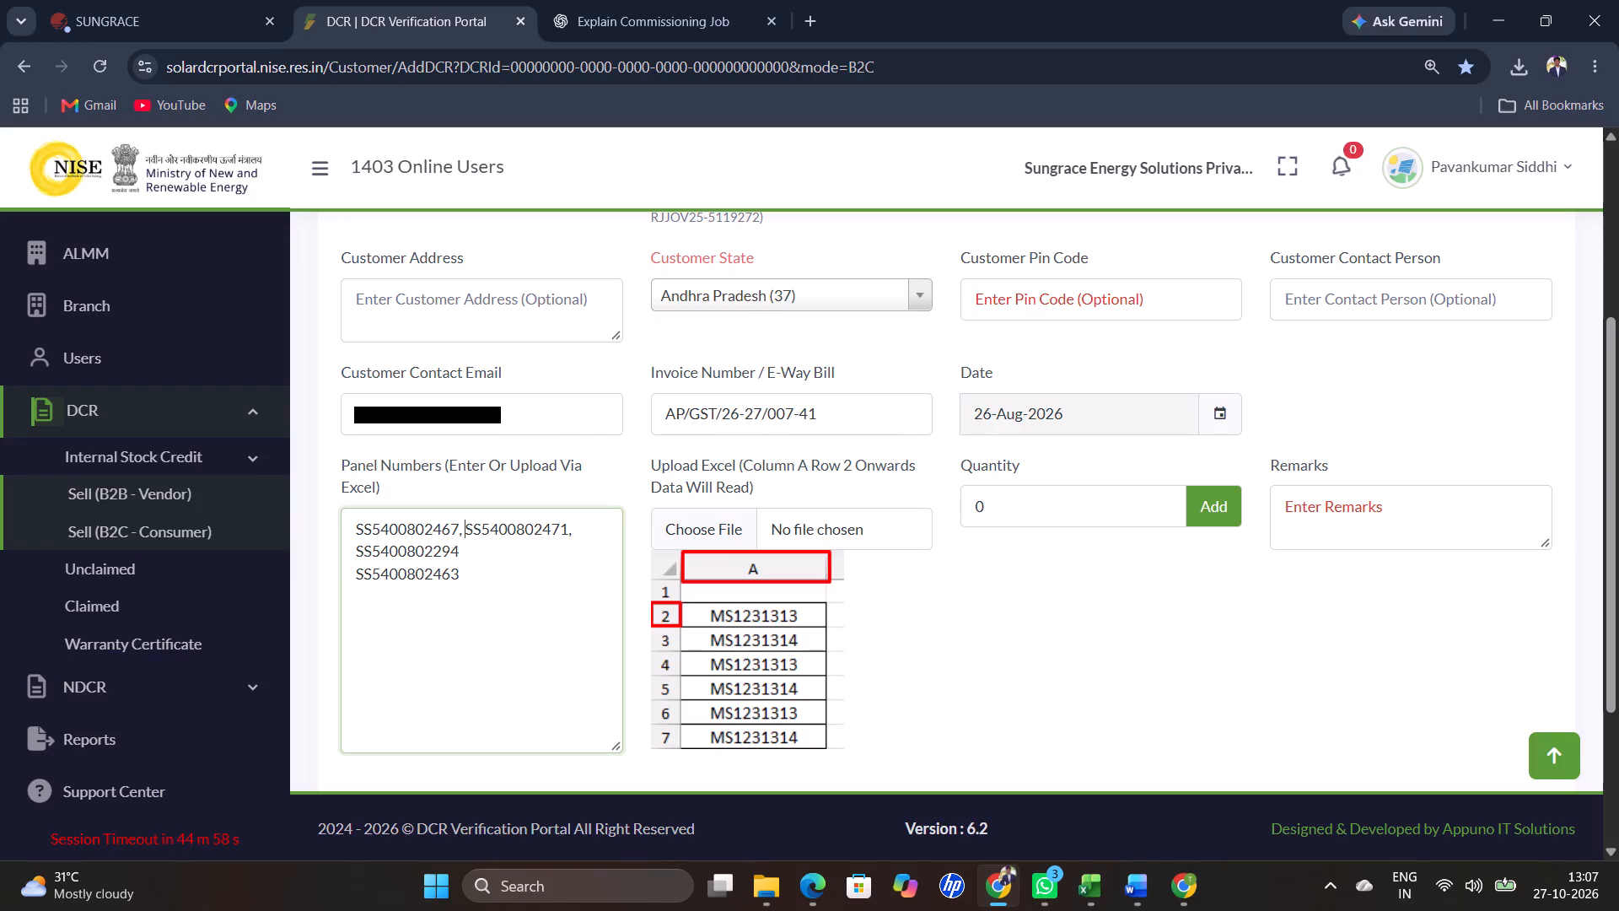
key(BackSpace)
key(BackSpace)
key(Return)
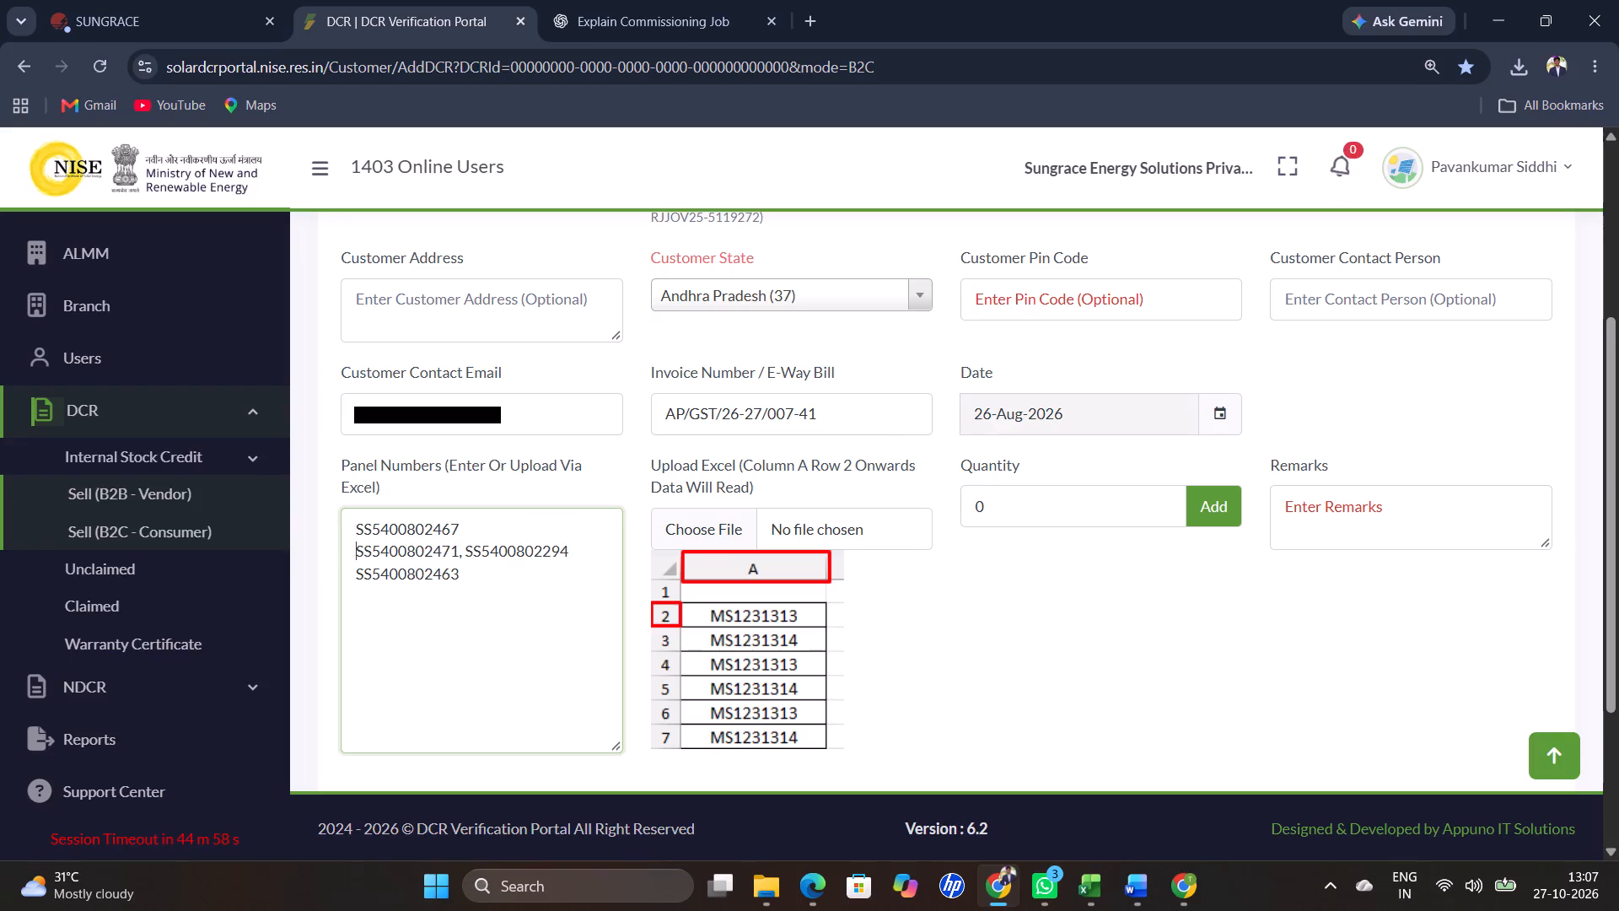
key(Right)
key(Right)
key(Right)
key(Right)
key(Right)
key(Right)
key(Right)
key(Right)
key(Right)
key(Right)
key(Right)
key(Right)
key(Right)
key(Right)
key(BackSpace)
key(BackSpace)
key(Return)
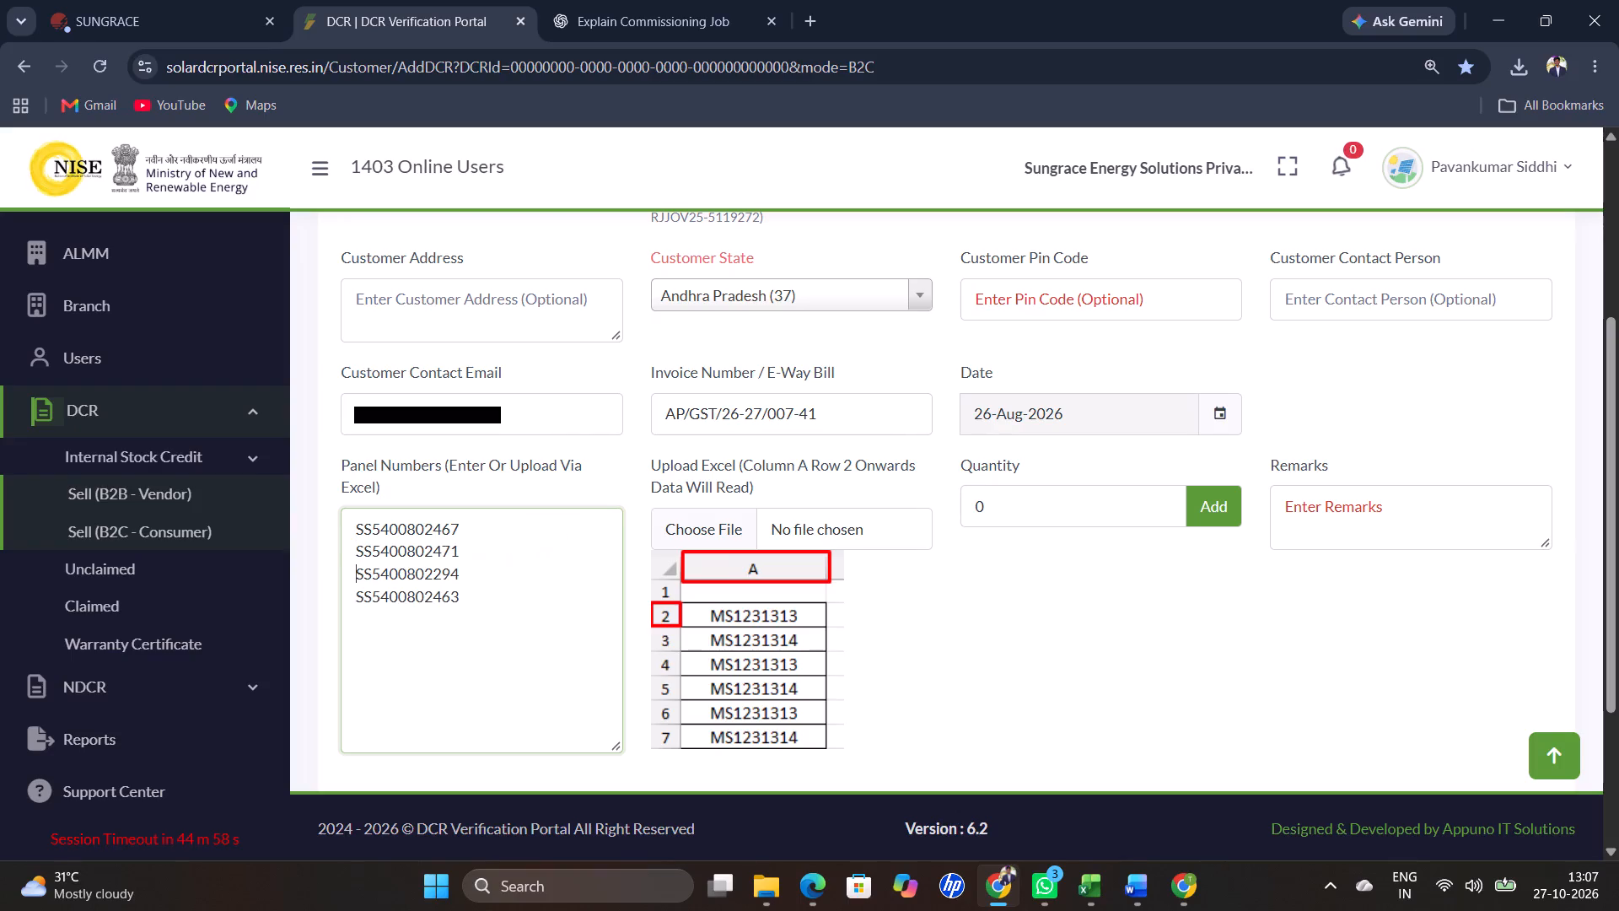
Set the Quantity to 4 and try to add the listed panels to the certificate.
click(1002, 514)
scroll(1002, 512, up, 2)
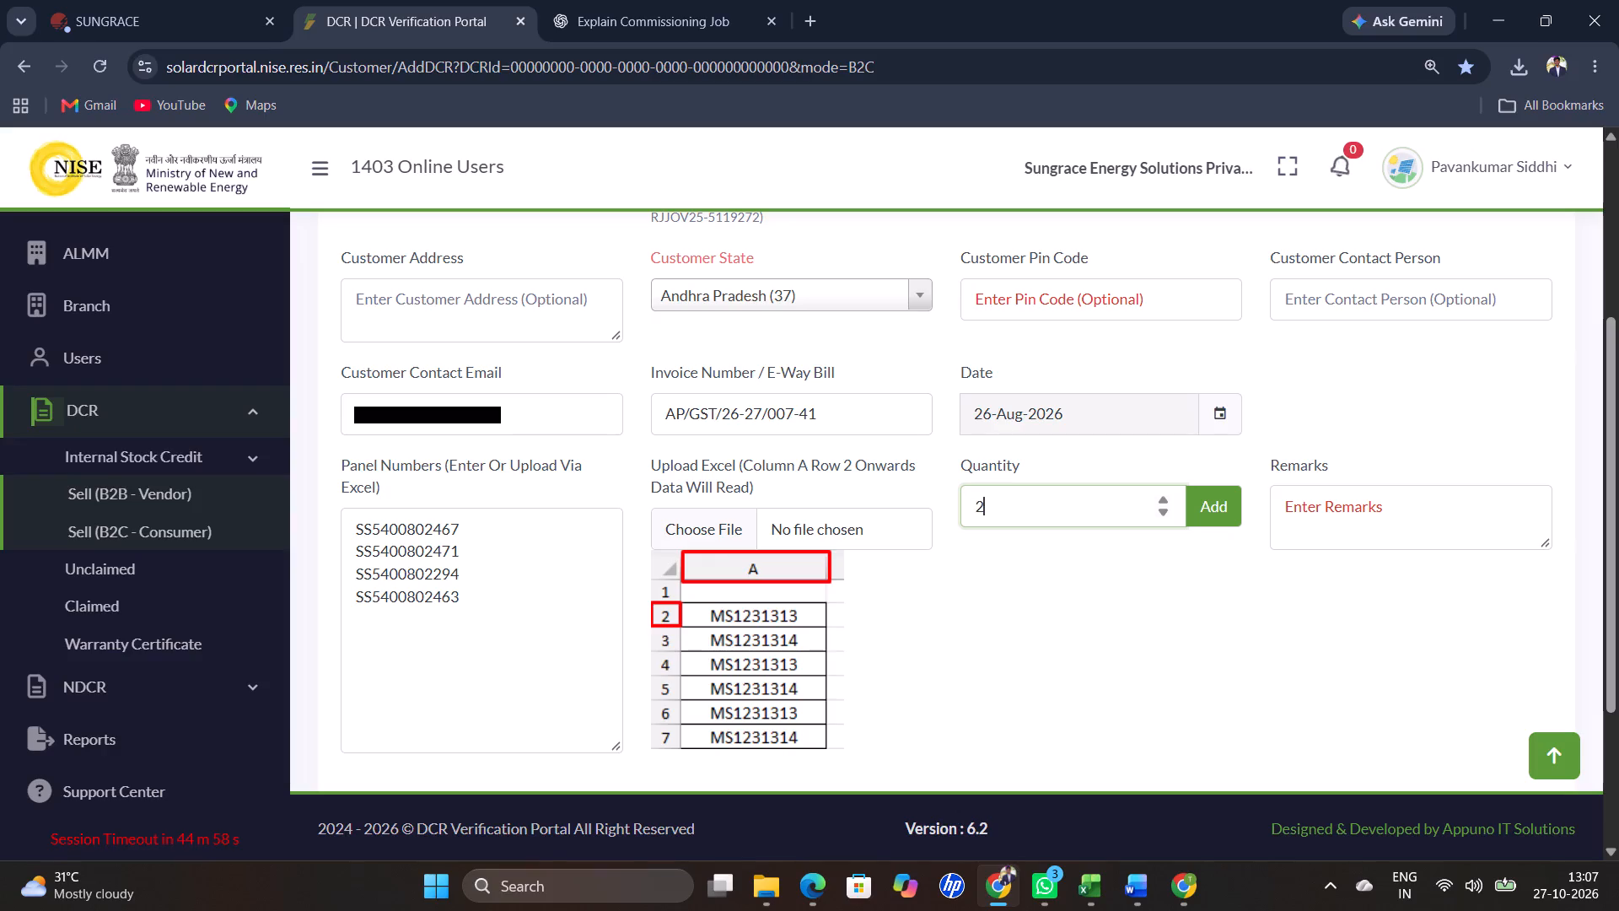
scroll(1002, 512, up, 2)
click(1251, 505)
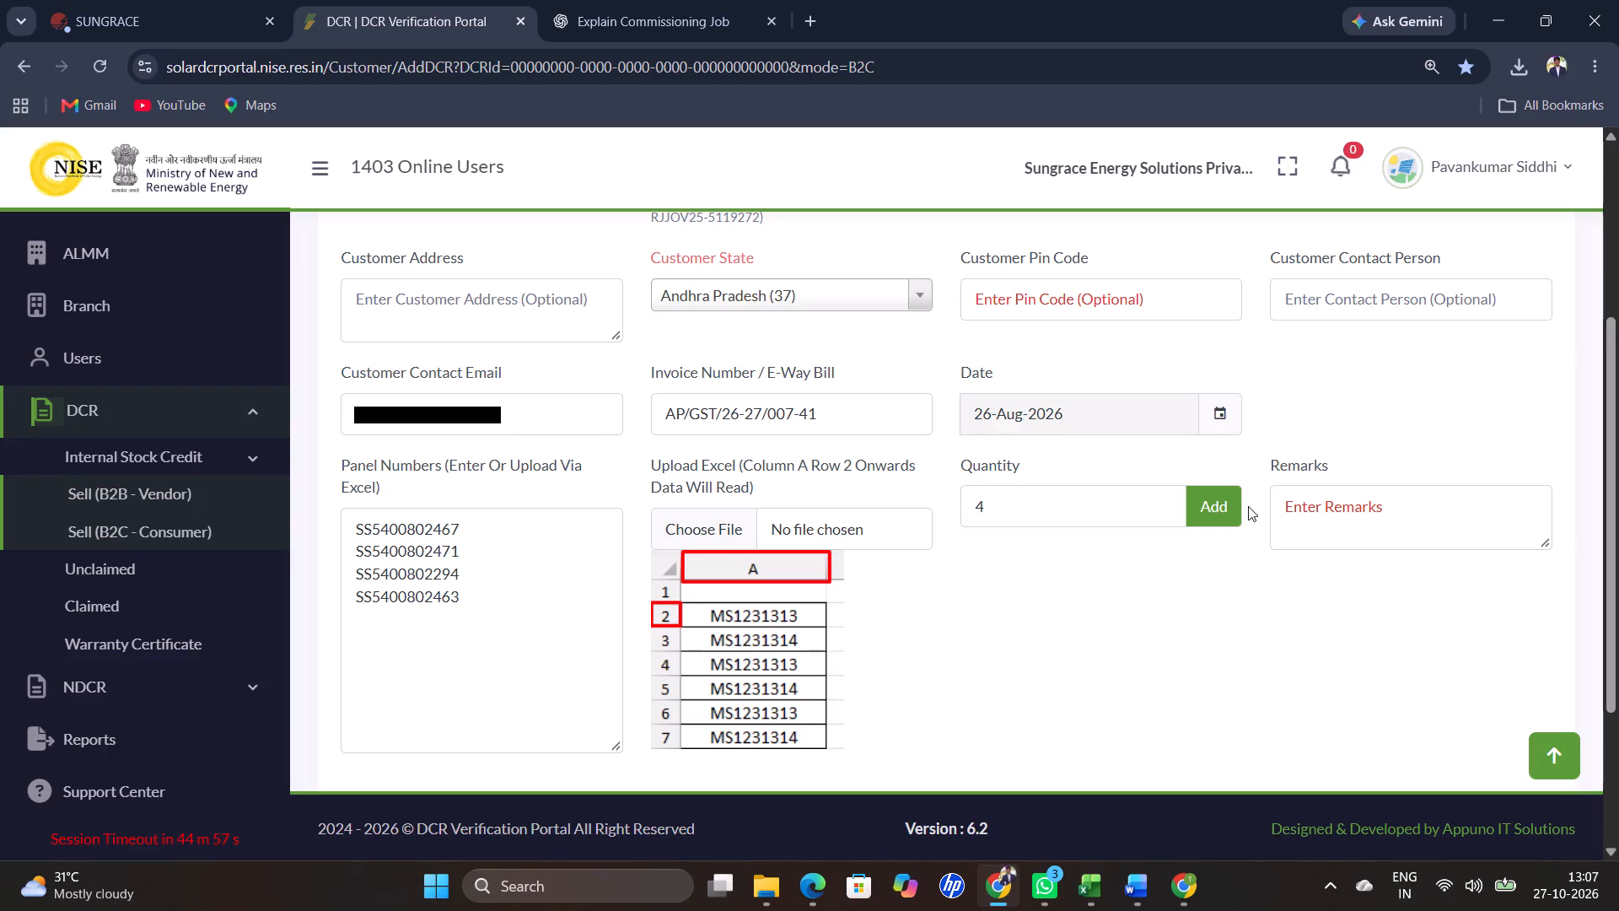
click(1242, 508)
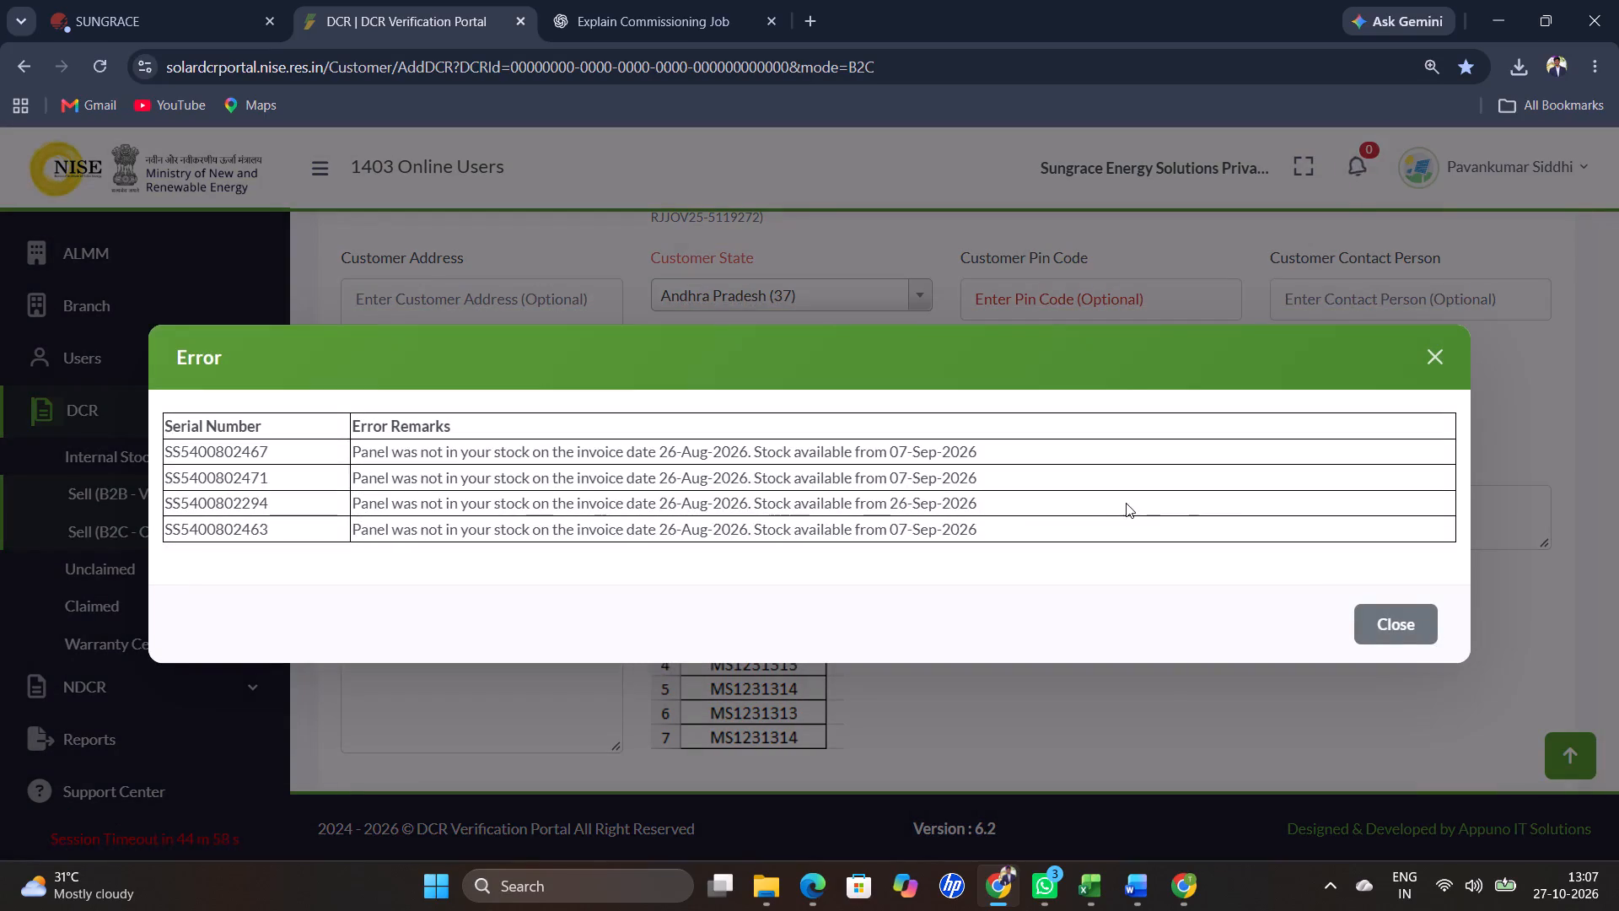
click(1438, 363)
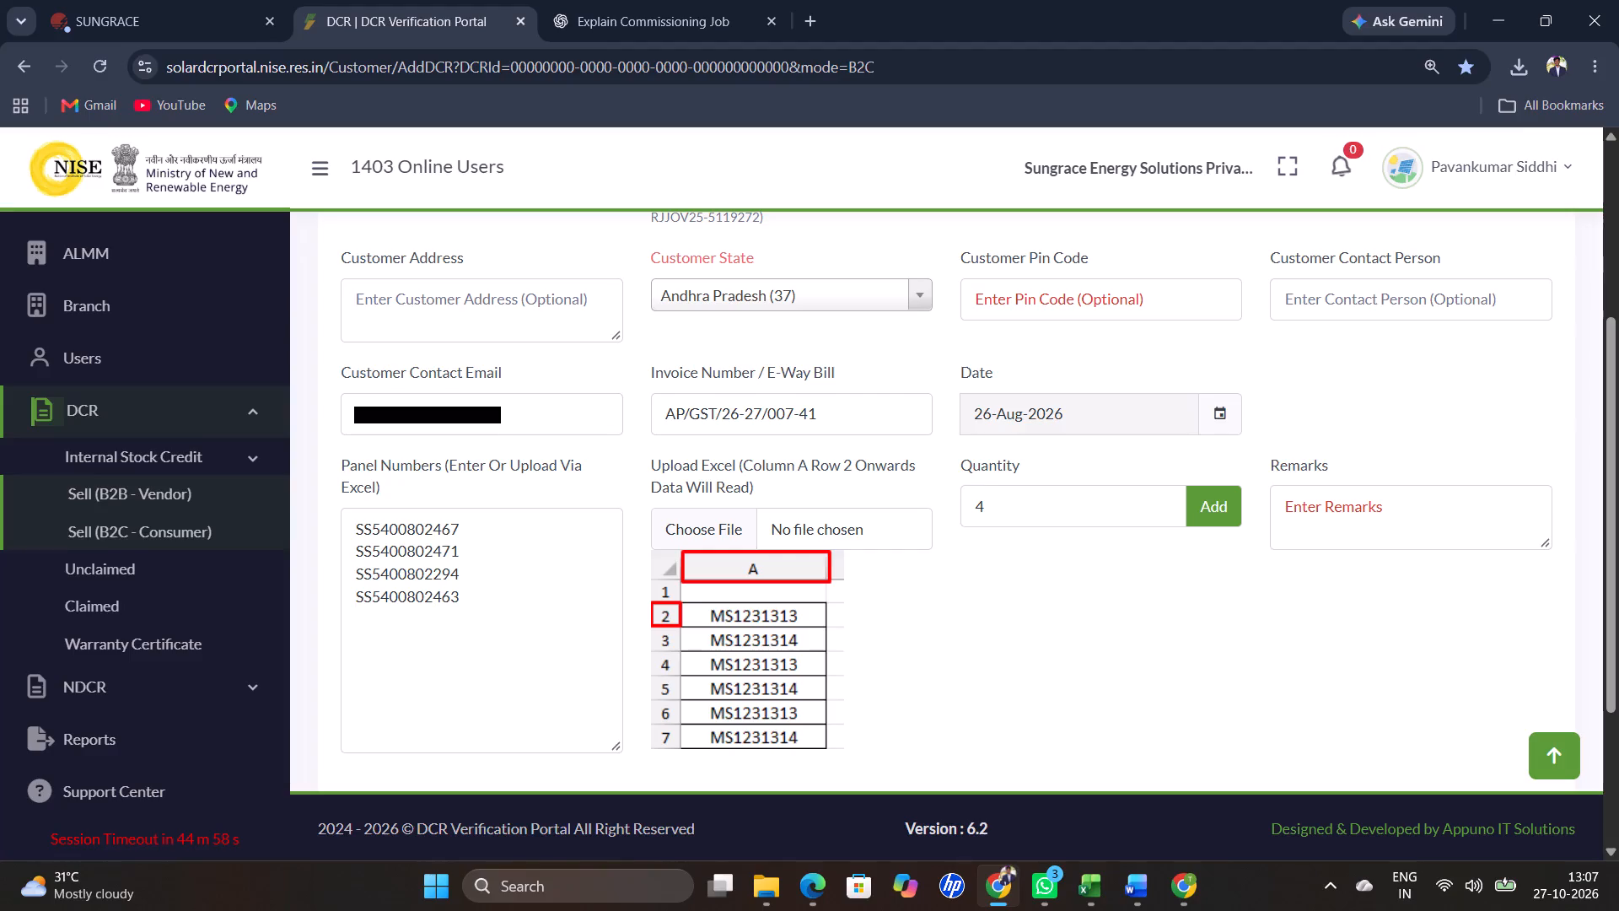
Change the Invoice Number / E-Way Bill to AP/GST/26-27/009-217.
click(795, 412)
key(BackSpace)
key(9)
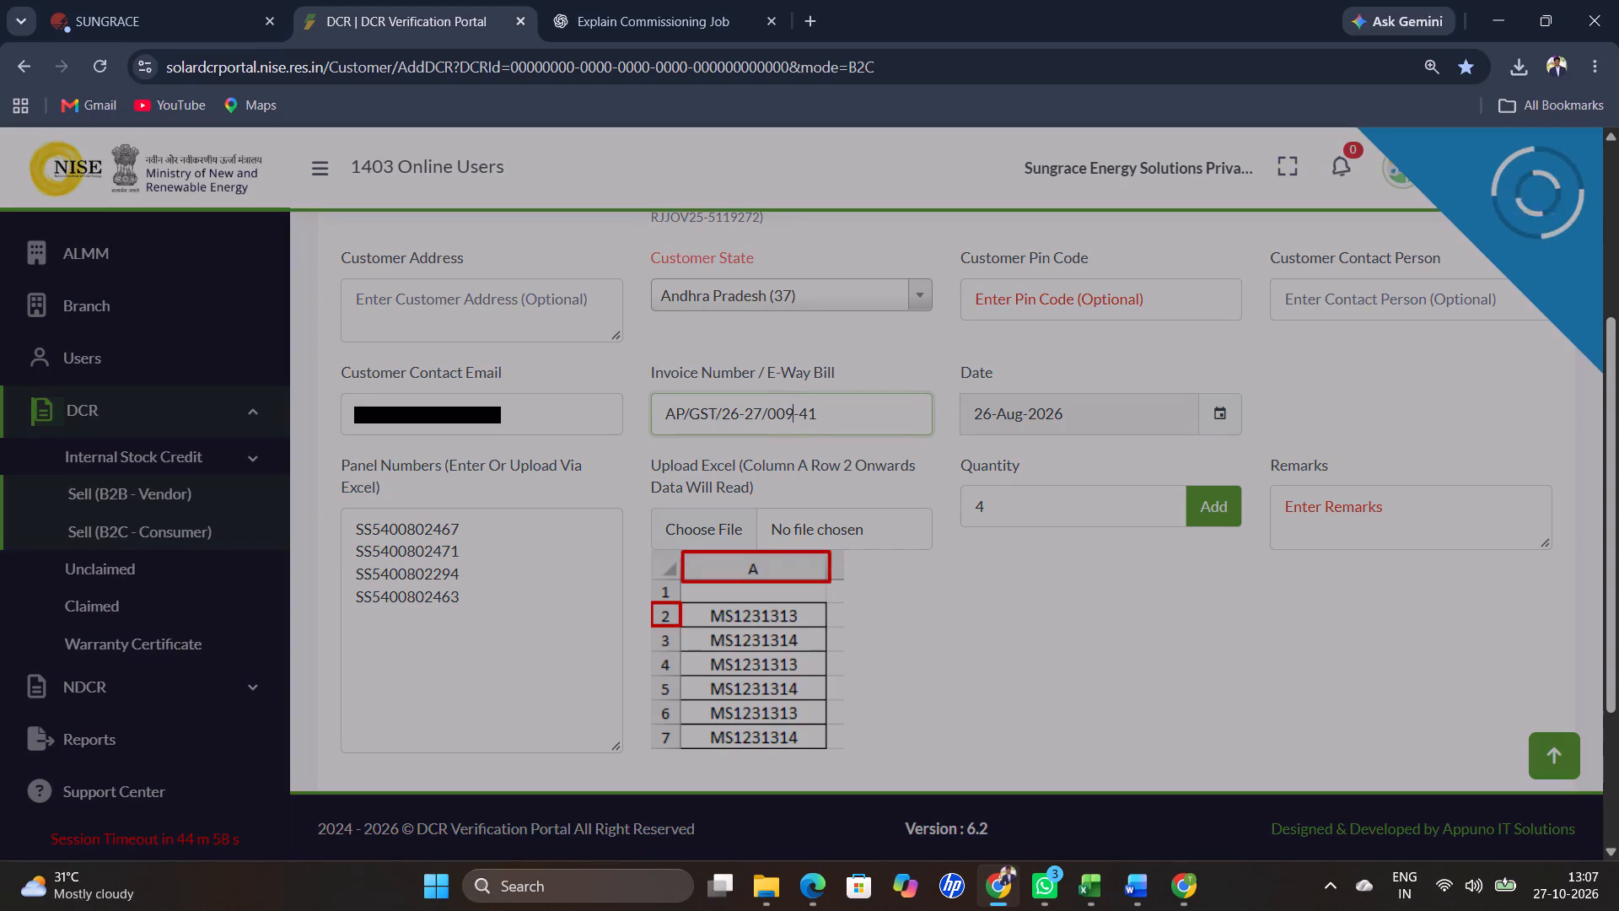
key(Right)
key(Right)
key(Right)
key(BackSpace)
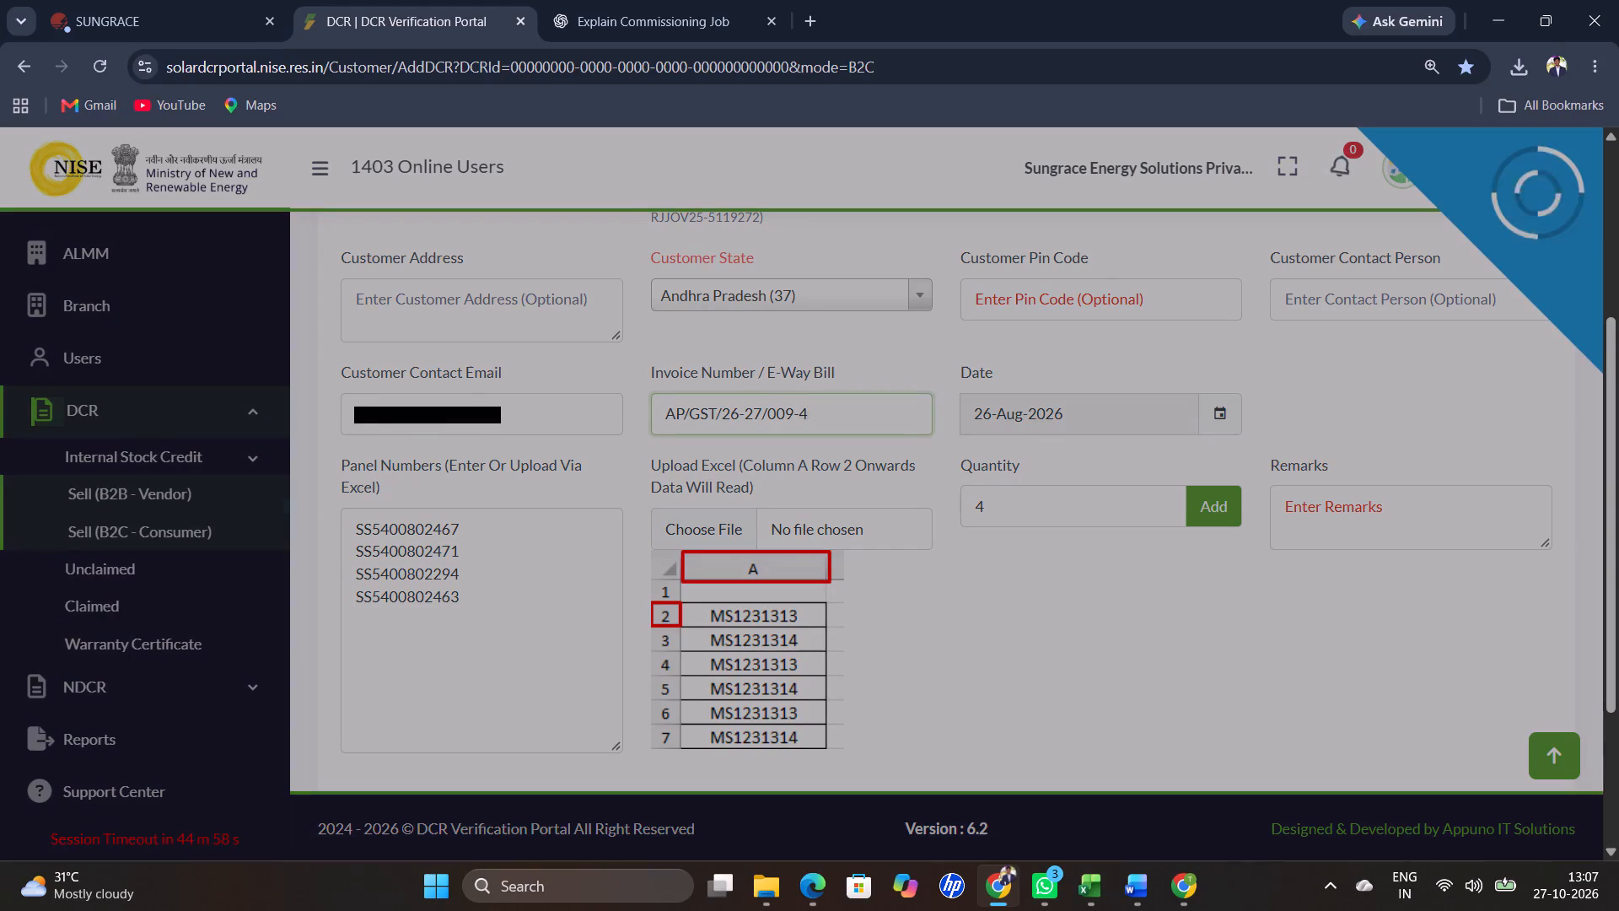
key(BackSpace)
text(217)
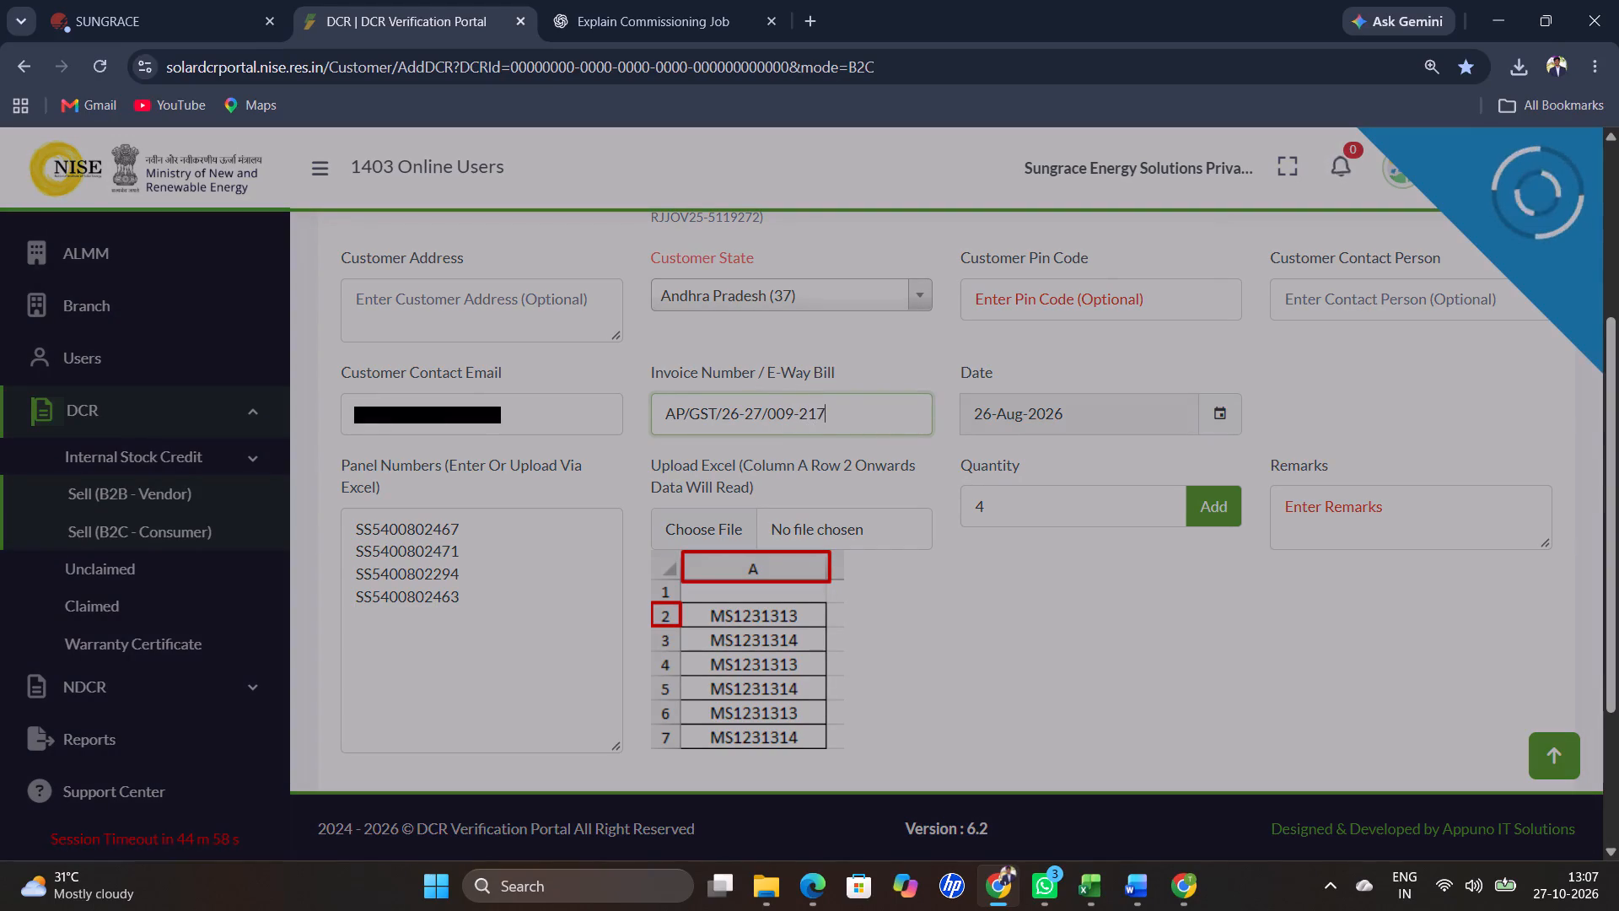
Change the invoice Date to 30-Sep-2026 and add the four listed panels to the certificate.
click(1143, 428)
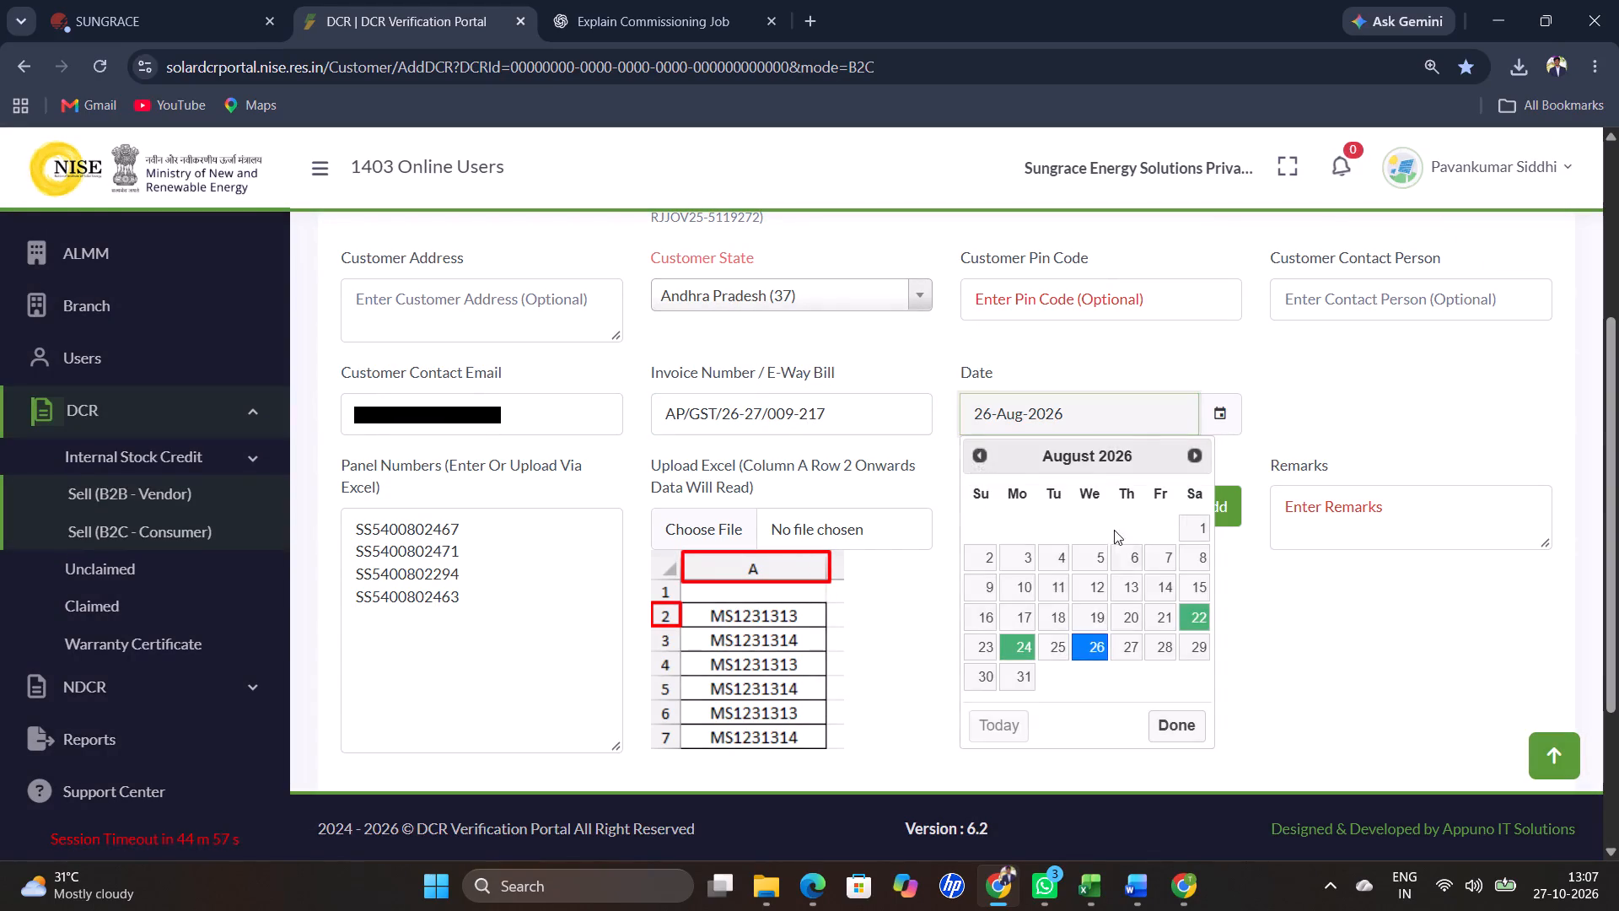
click(1206, 461)
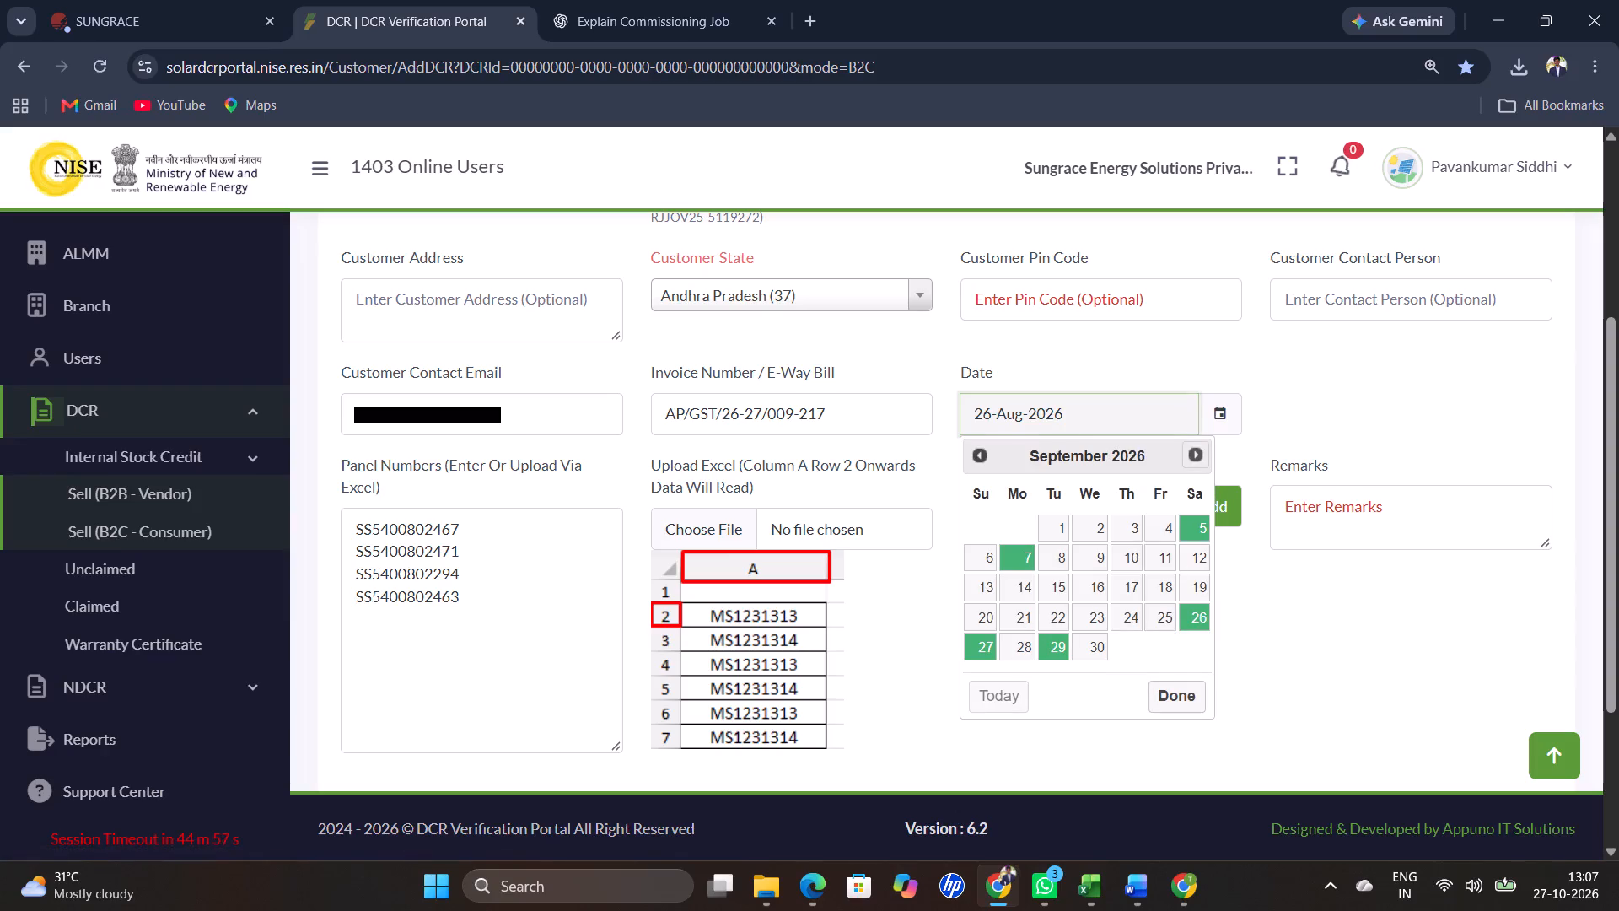
click(1103, 642)
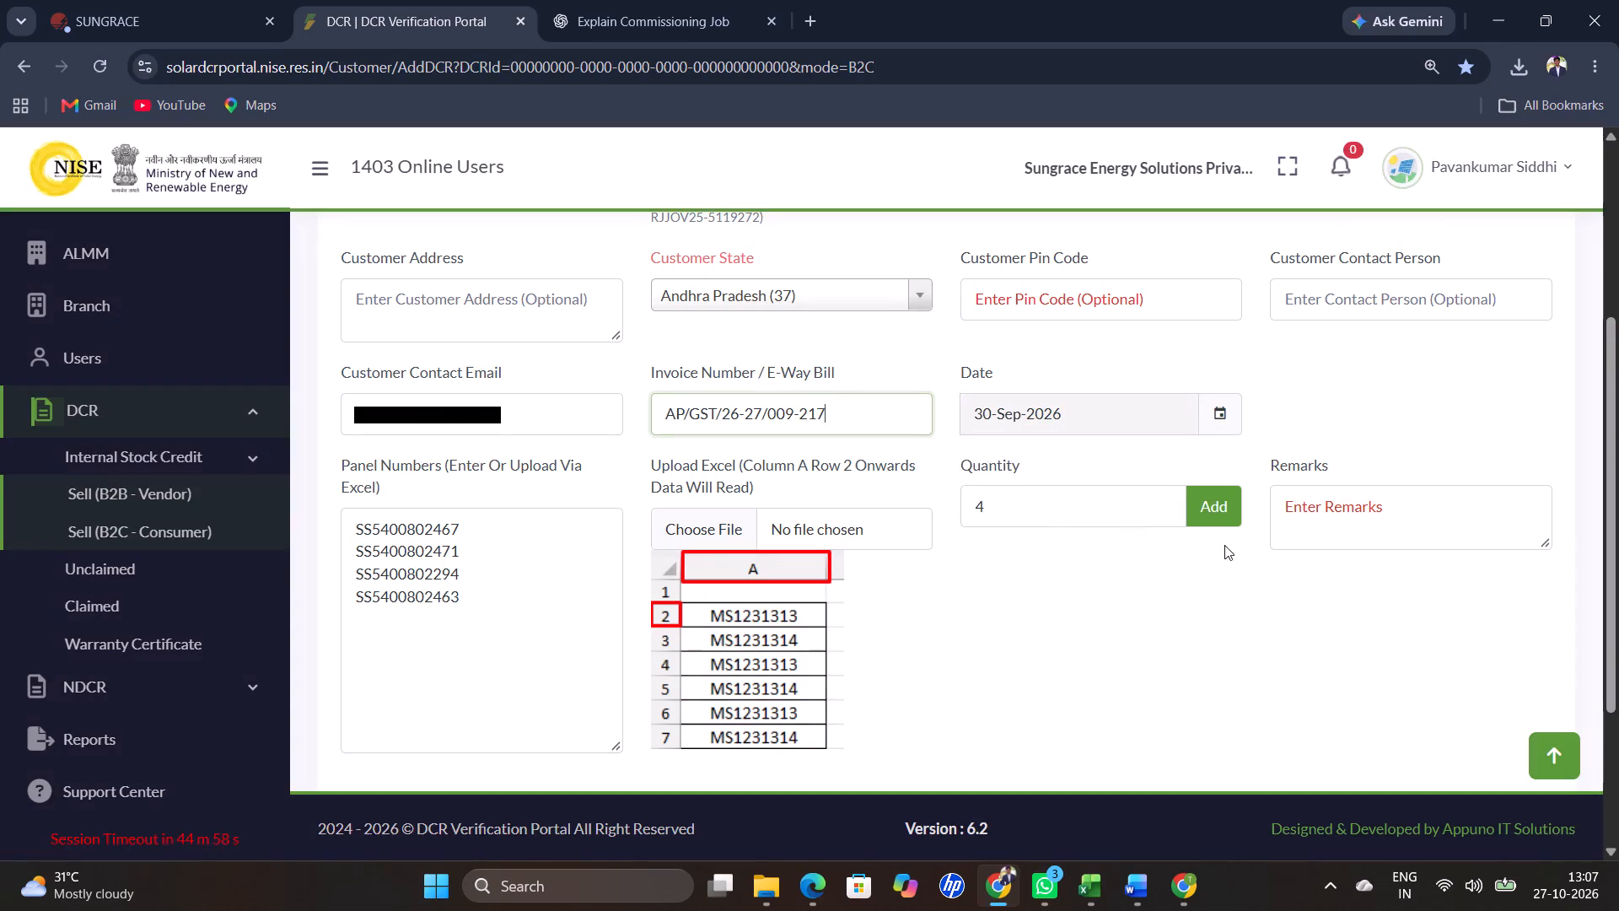
click(1224, 499)
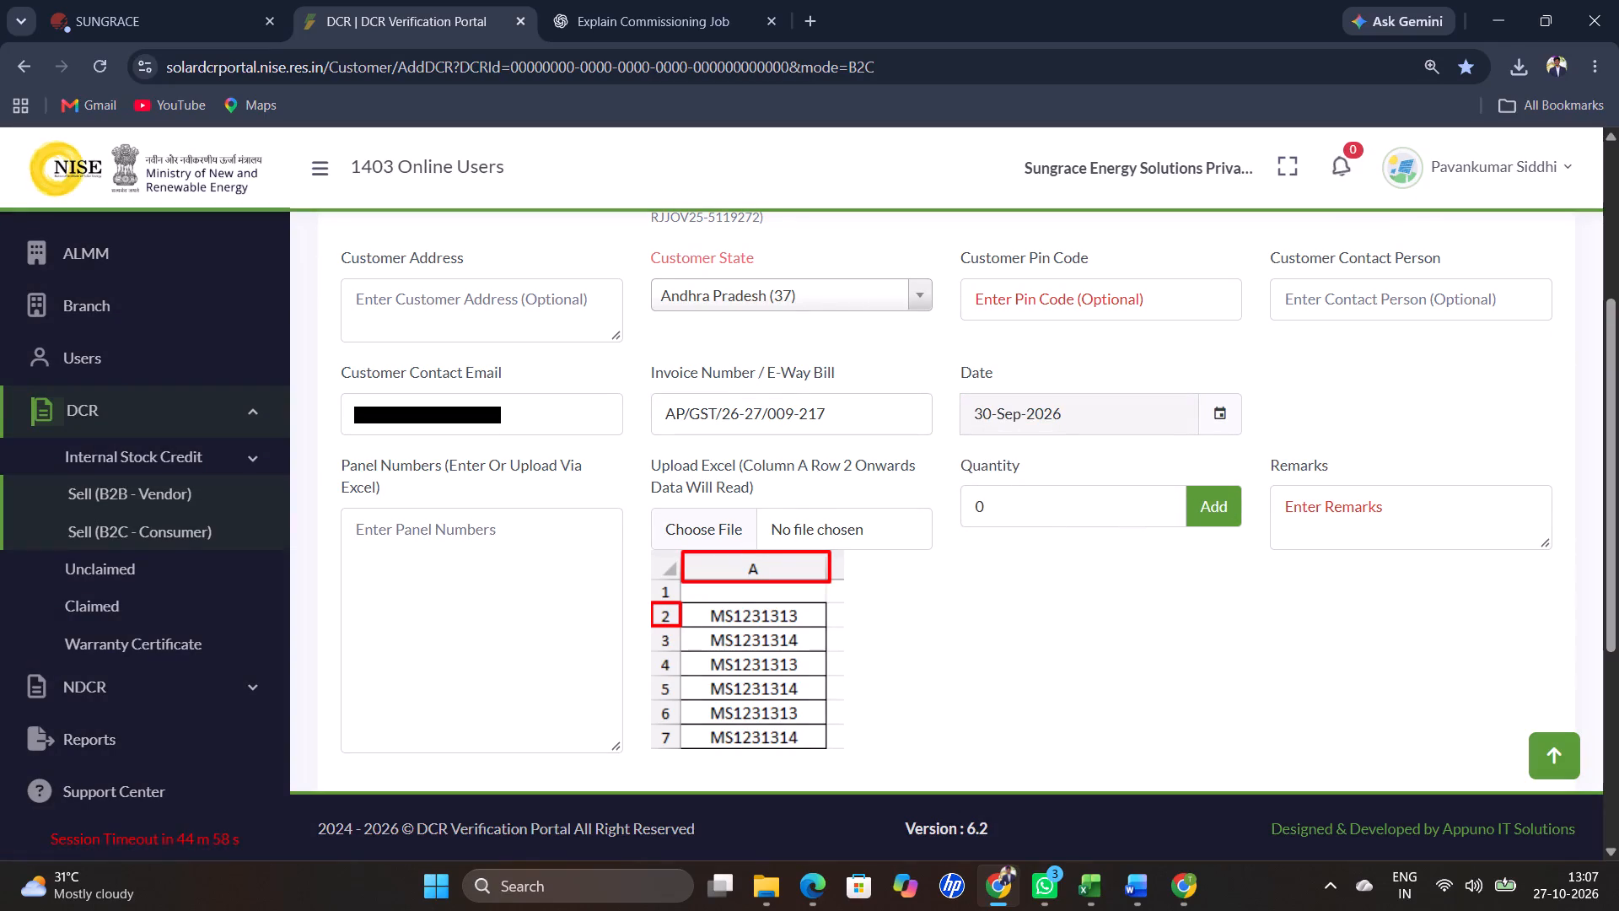
Copy the address from the SUNGRACE work order's Quick Copy Details into the DCR form's Remarks field.
click(1321, 530)
click(216, 2)
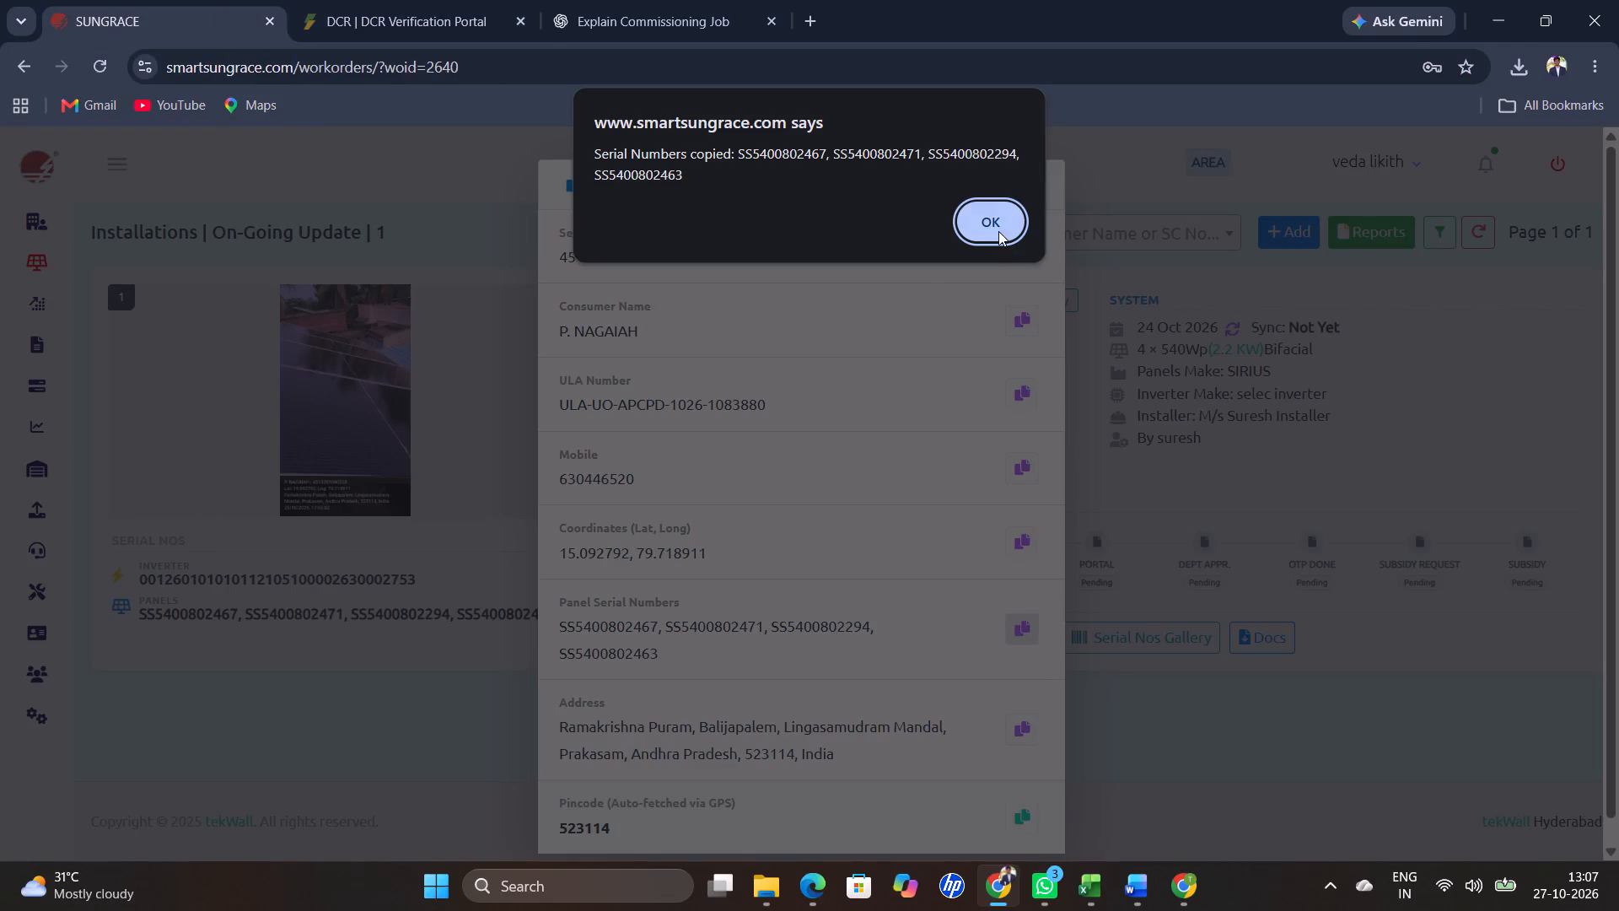
click(998, 231)
click(1015, 722)
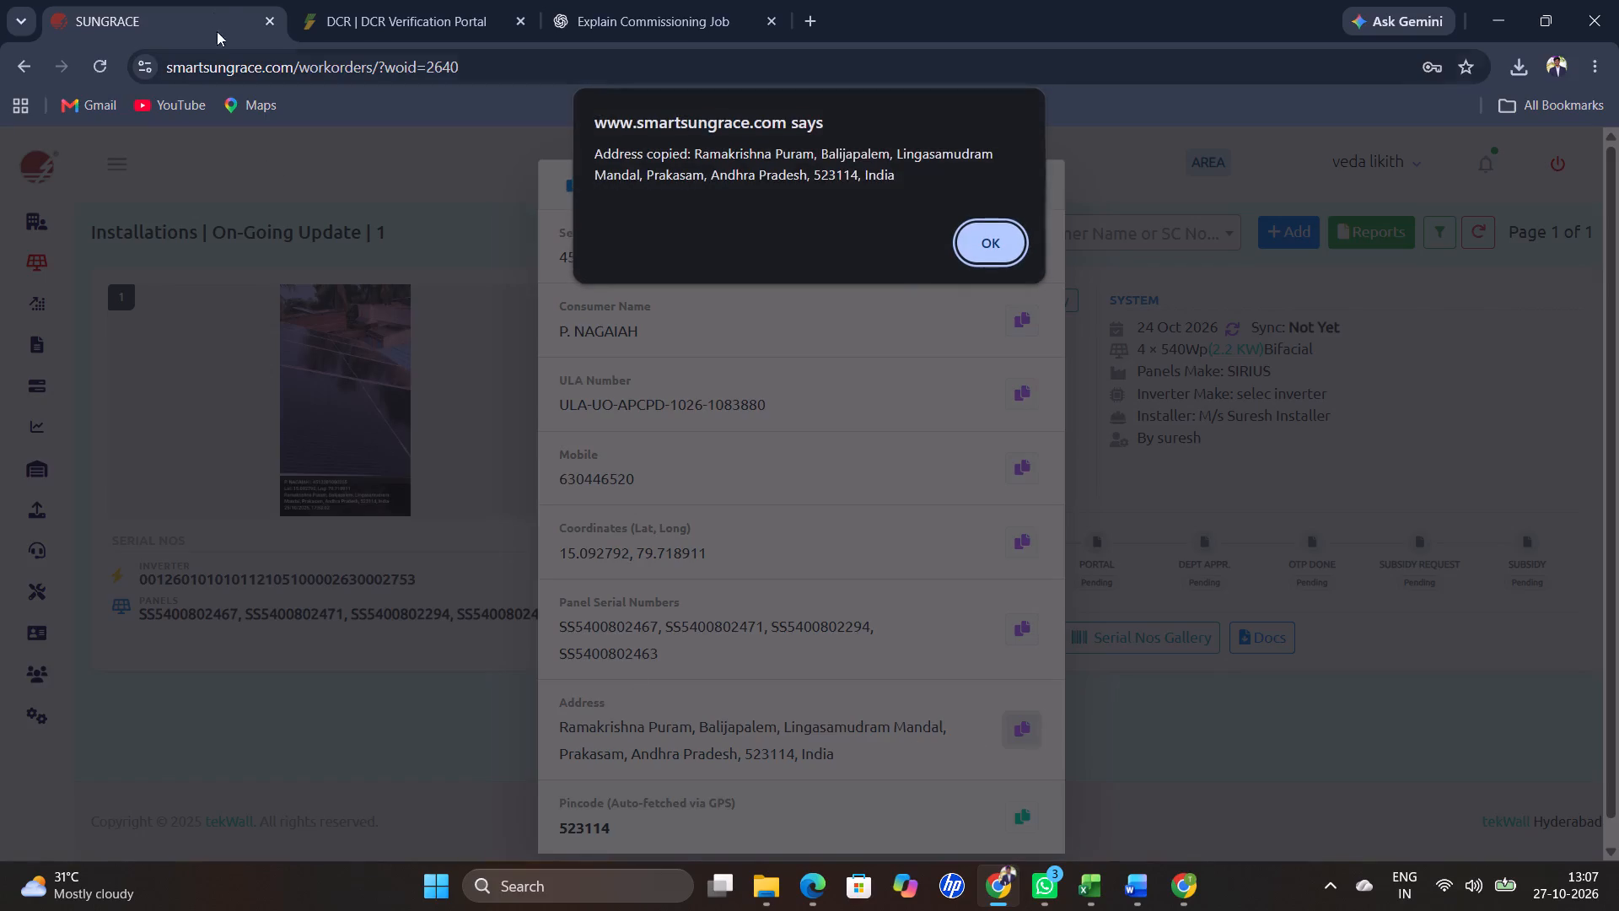
click(210, 0)
click(405, 0)
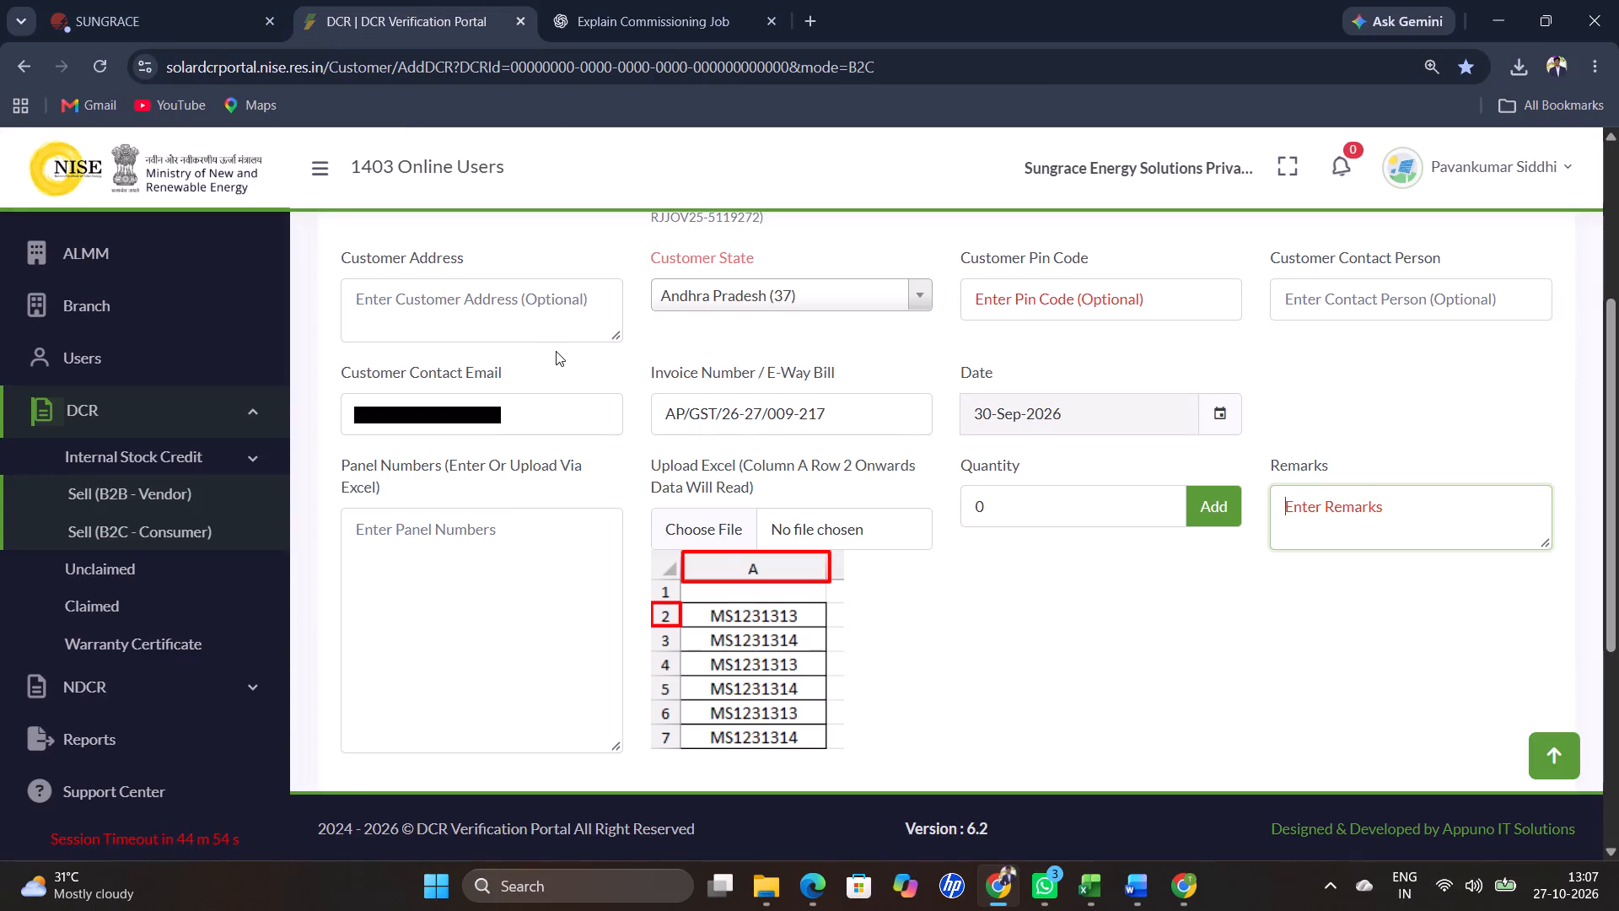
key(ctrl+v)
Copy the pincode from the SUNGRACE work order's Quick Copy Details into the DCR form's Customer Pin Code field.
click(995, 293)
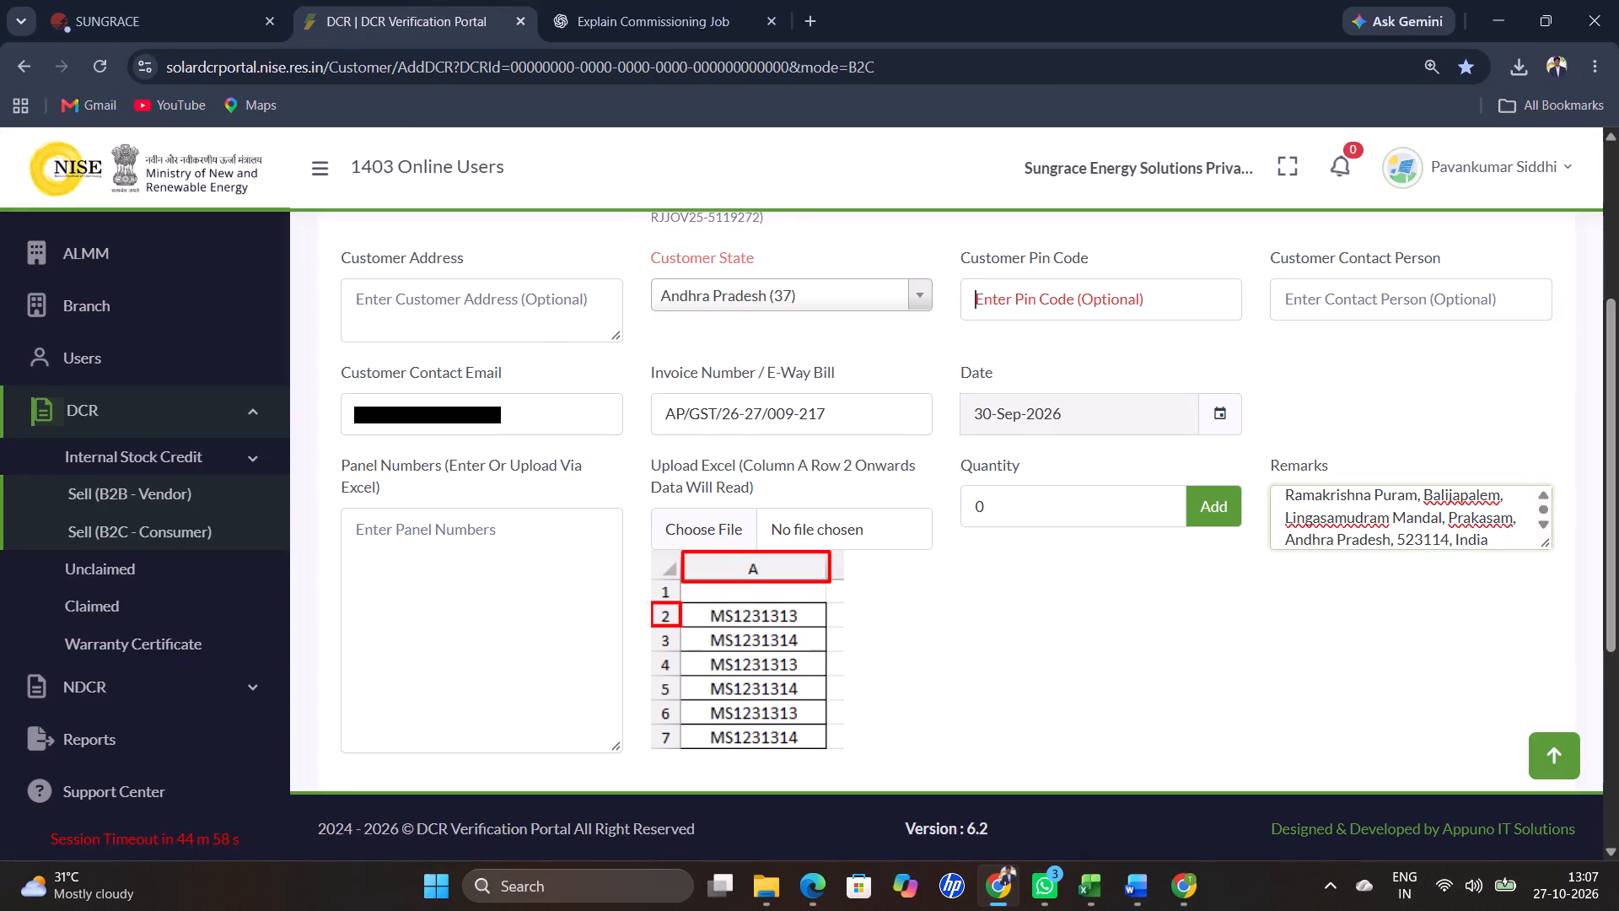
click(194, 19)
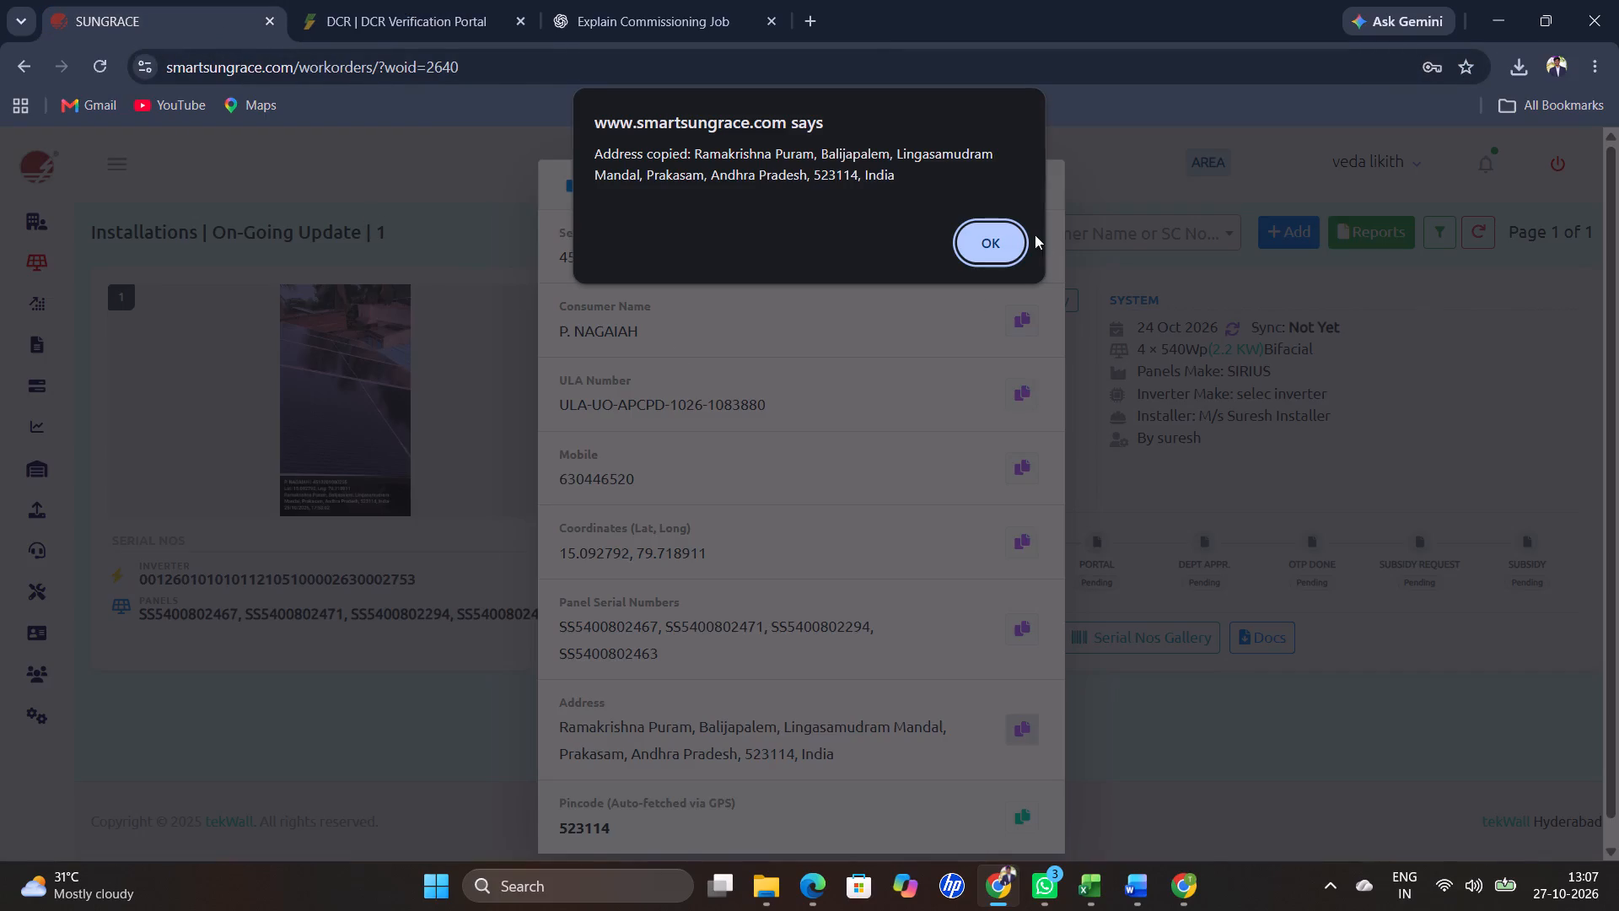
click(1010, 239)
click(1030, 822)
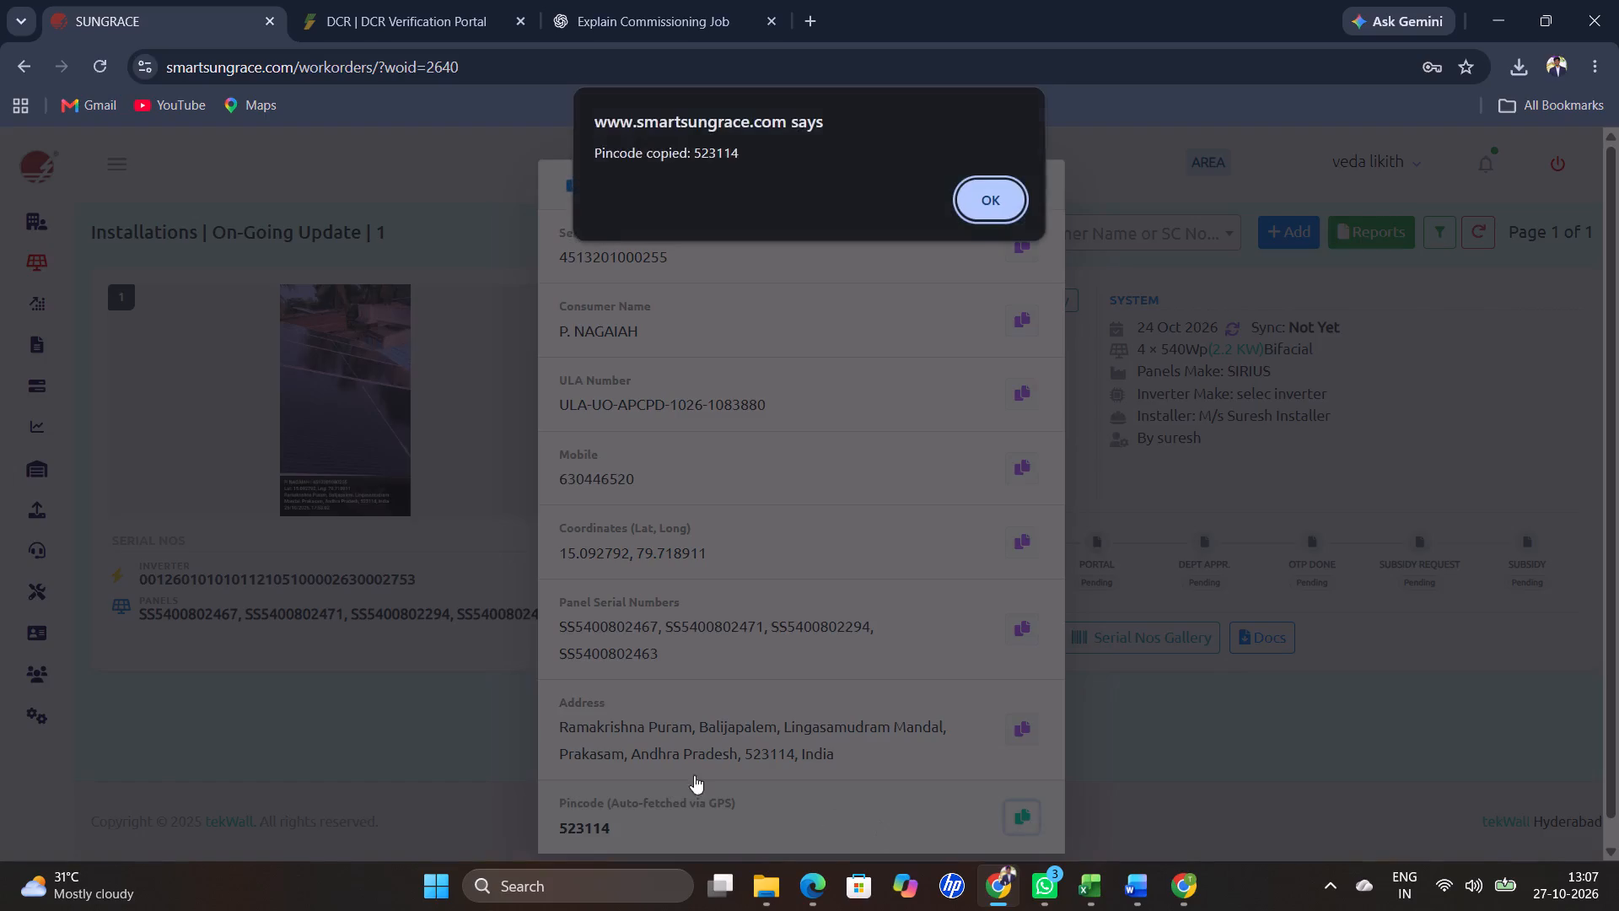
click(353, 19)
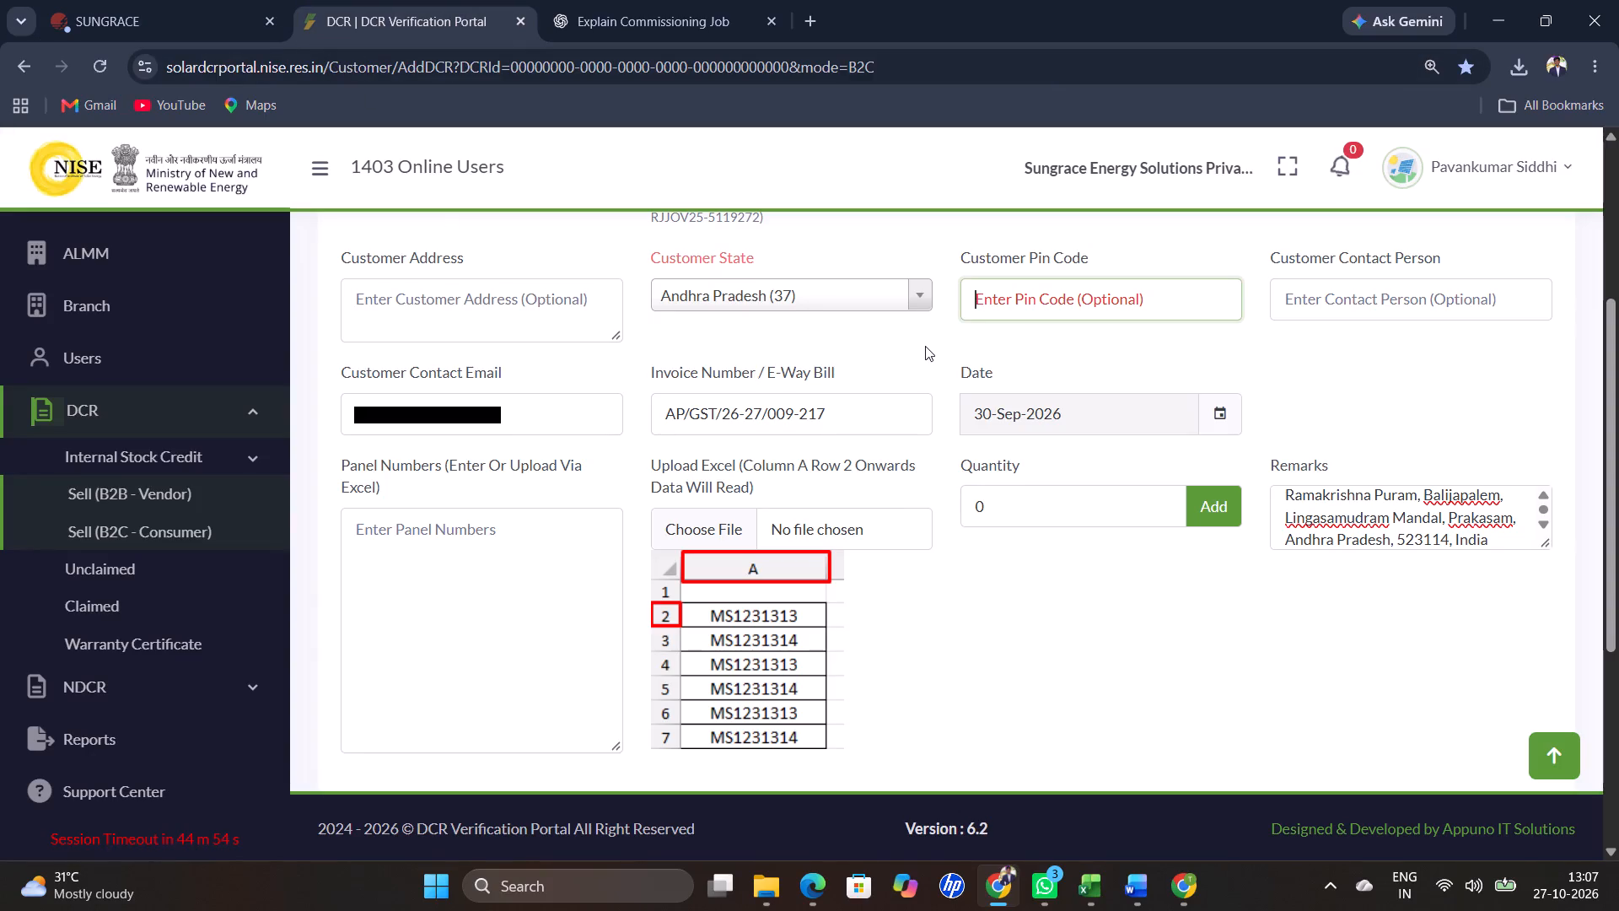
key(ctrl+v)
Confirm the DCR with its four added panels to issue the certificate.
scroll(925, 346, down, 4)
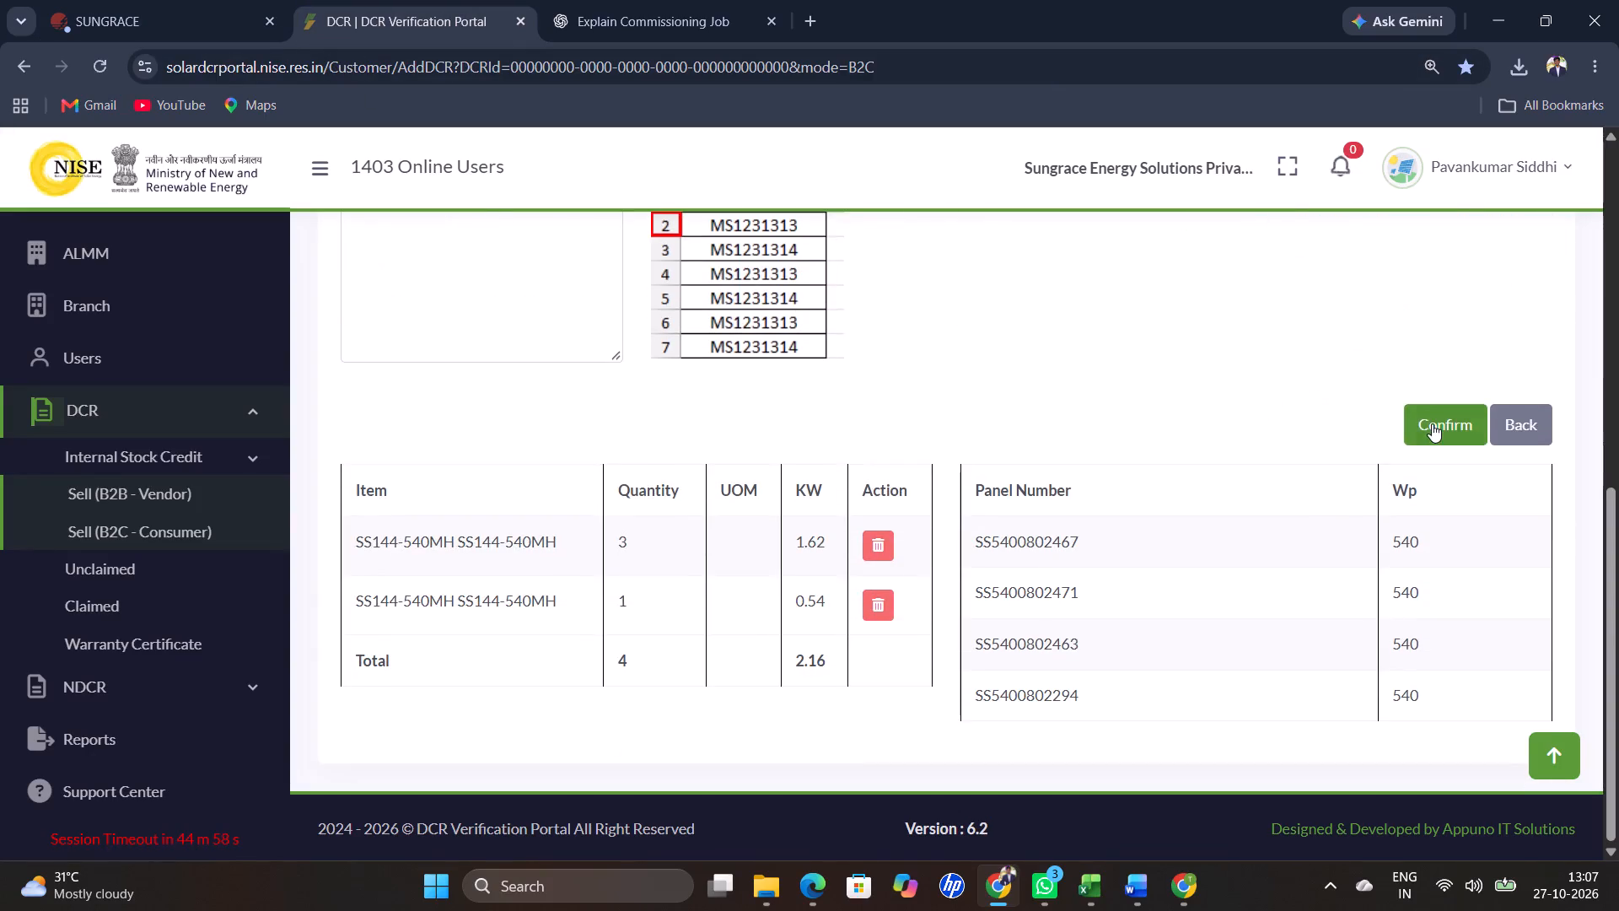
click(1432, 423)
click(1040, 602)
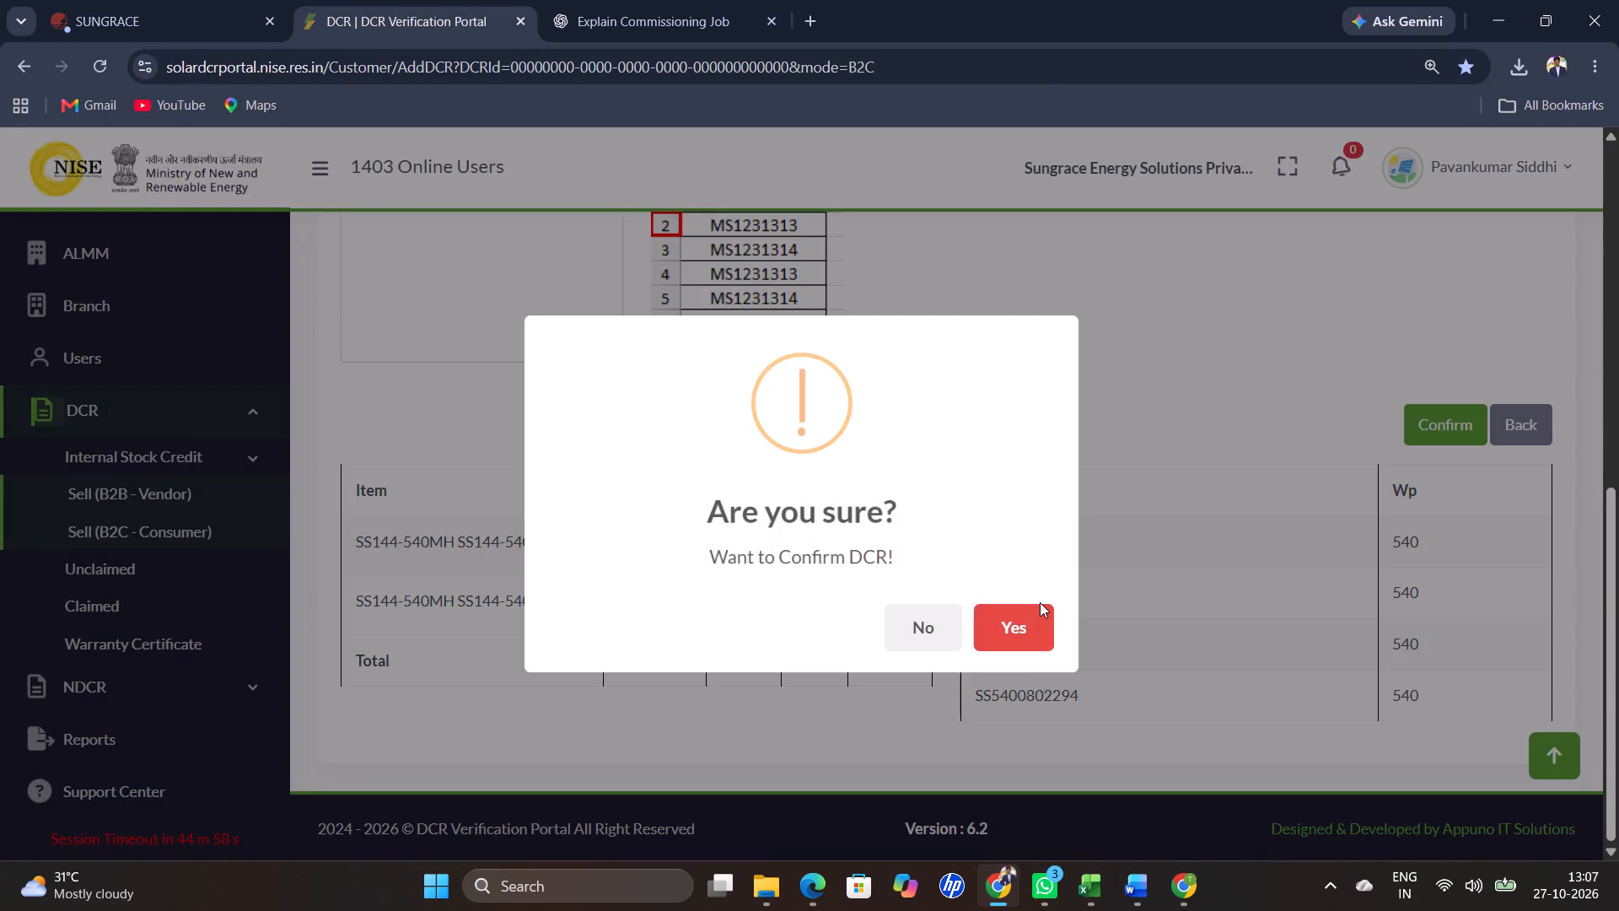
click(1033, 610)
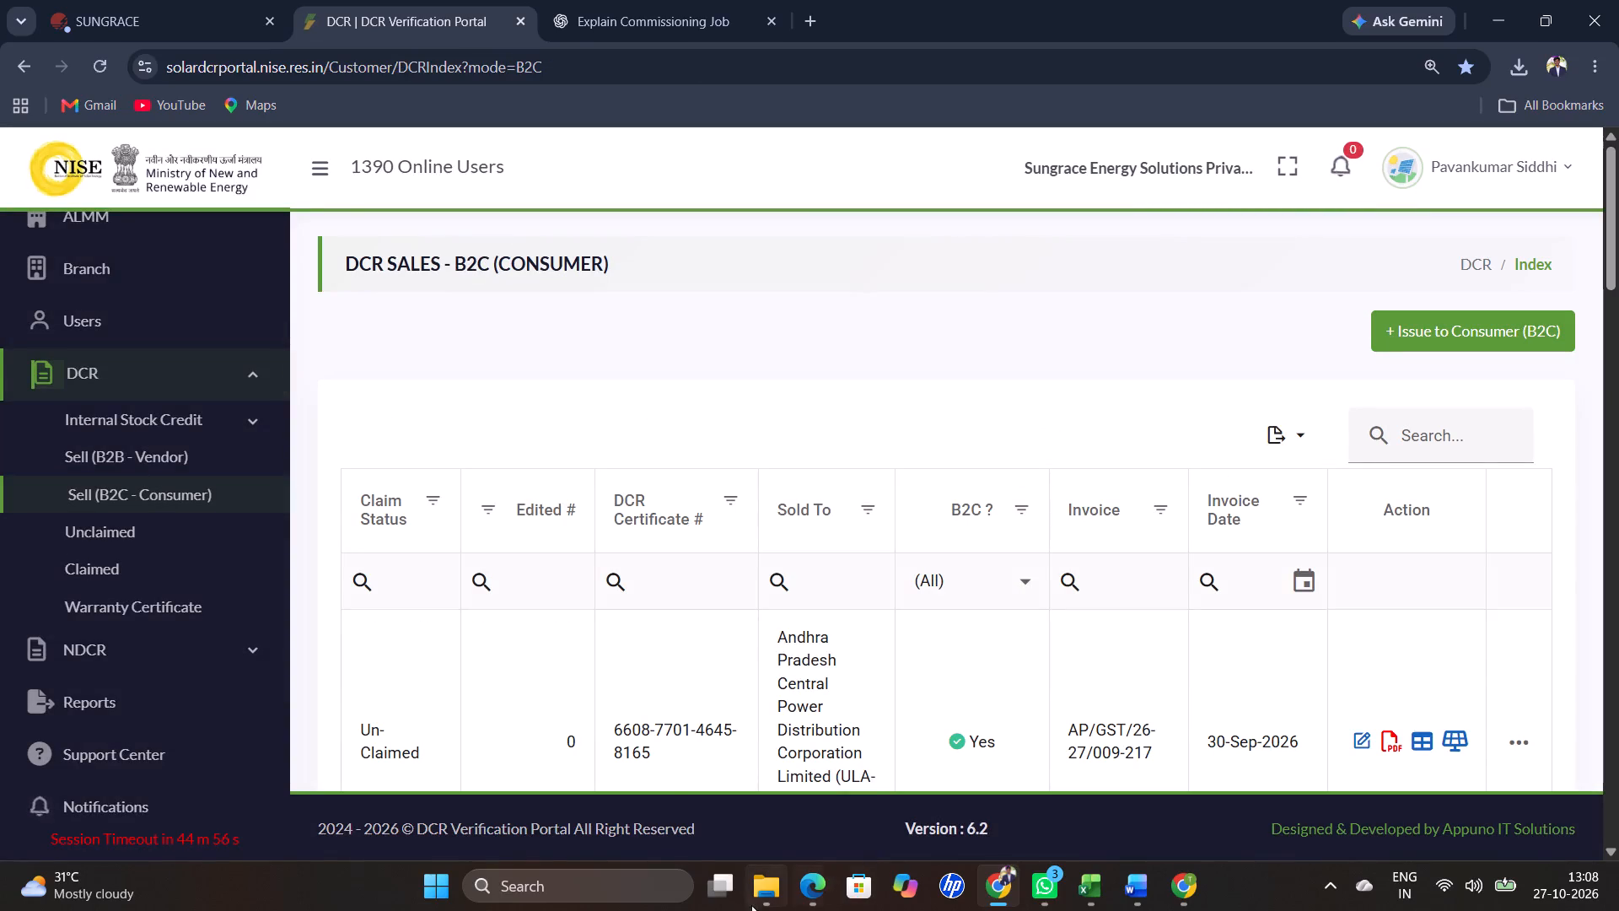
In File Explorer, create a new folder named 217_ inside the DCR009 folder of dcr crf.
click(761, 799)
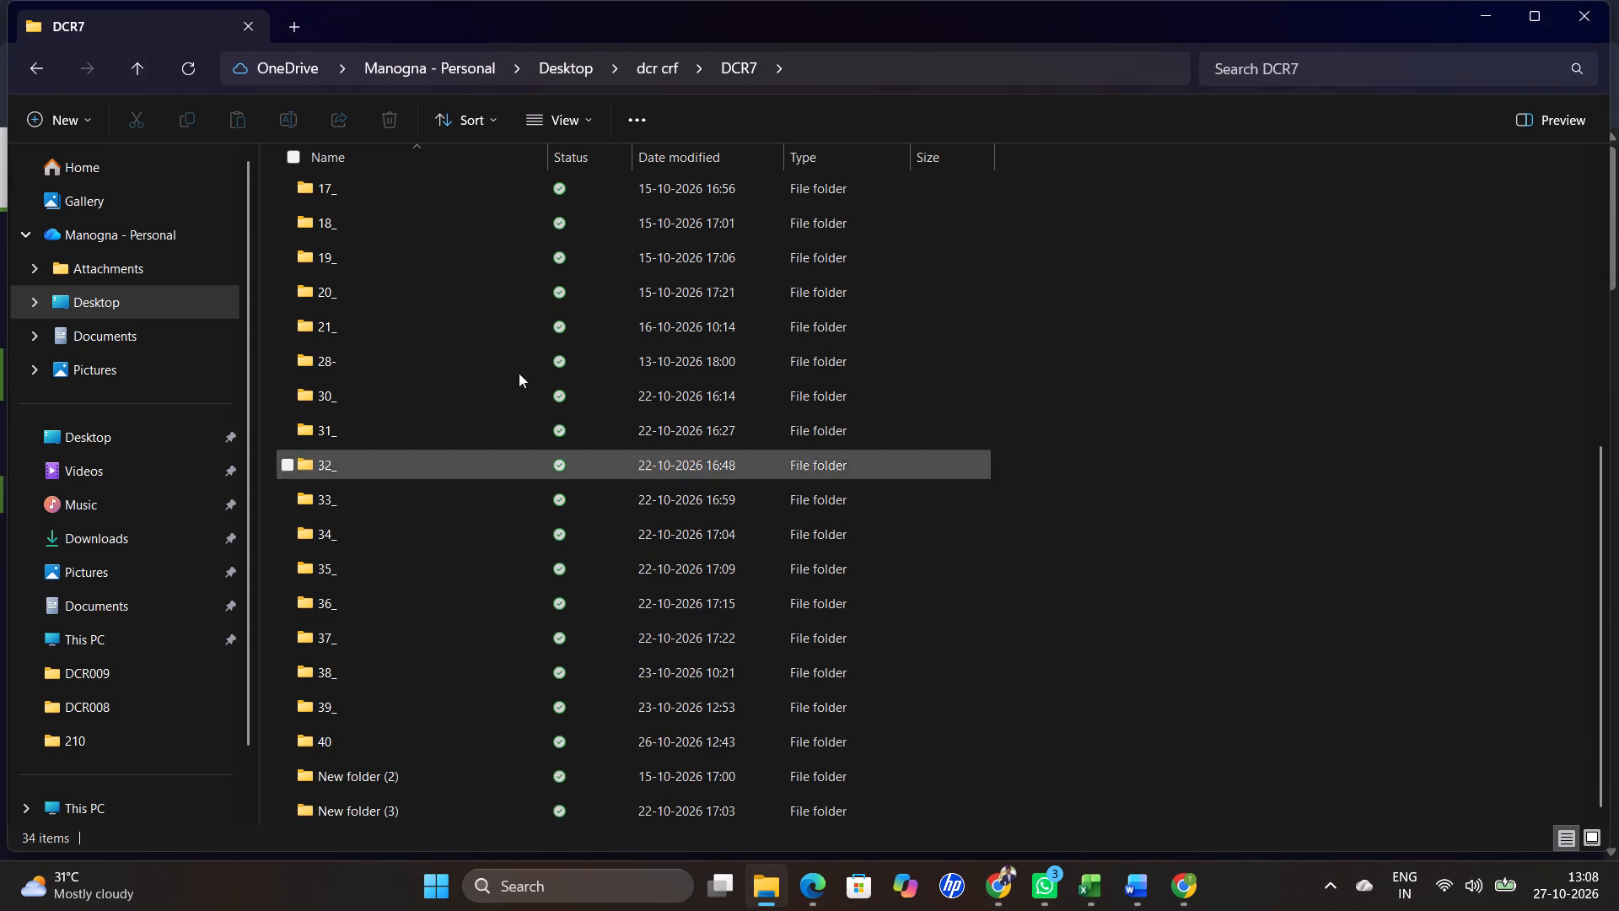
click(674, 69)
double_click(452, 439)
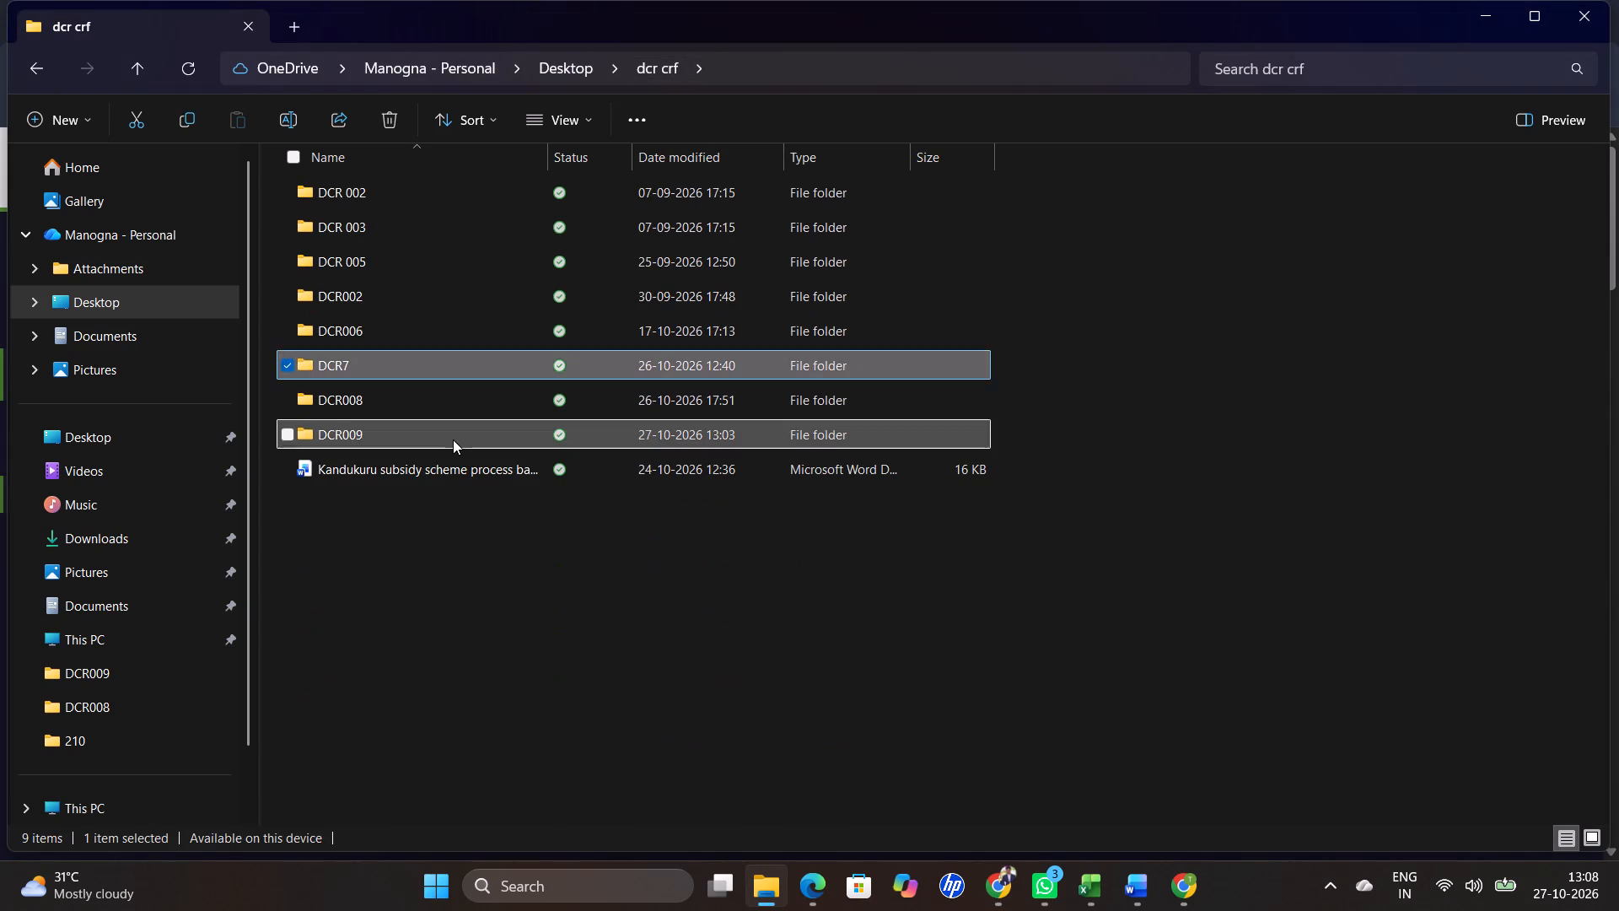
scroll(511, 508, down, 5)
scroll(444, 470, down, 3)
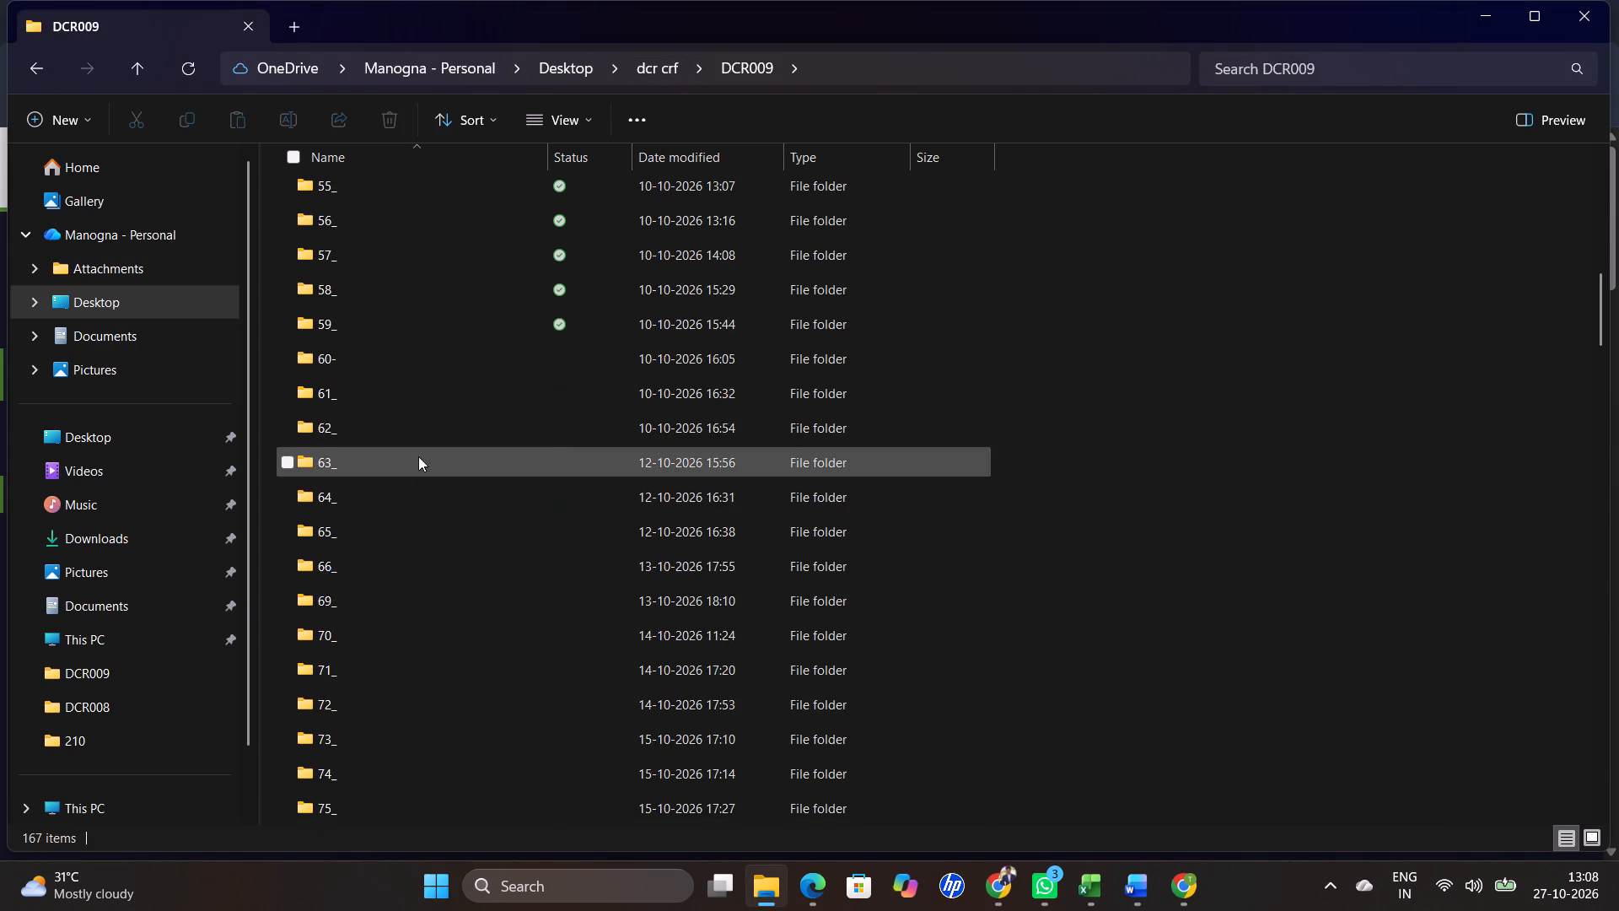
scroll(418, 456, down, 20)
scroll(418, 456, down, 13)
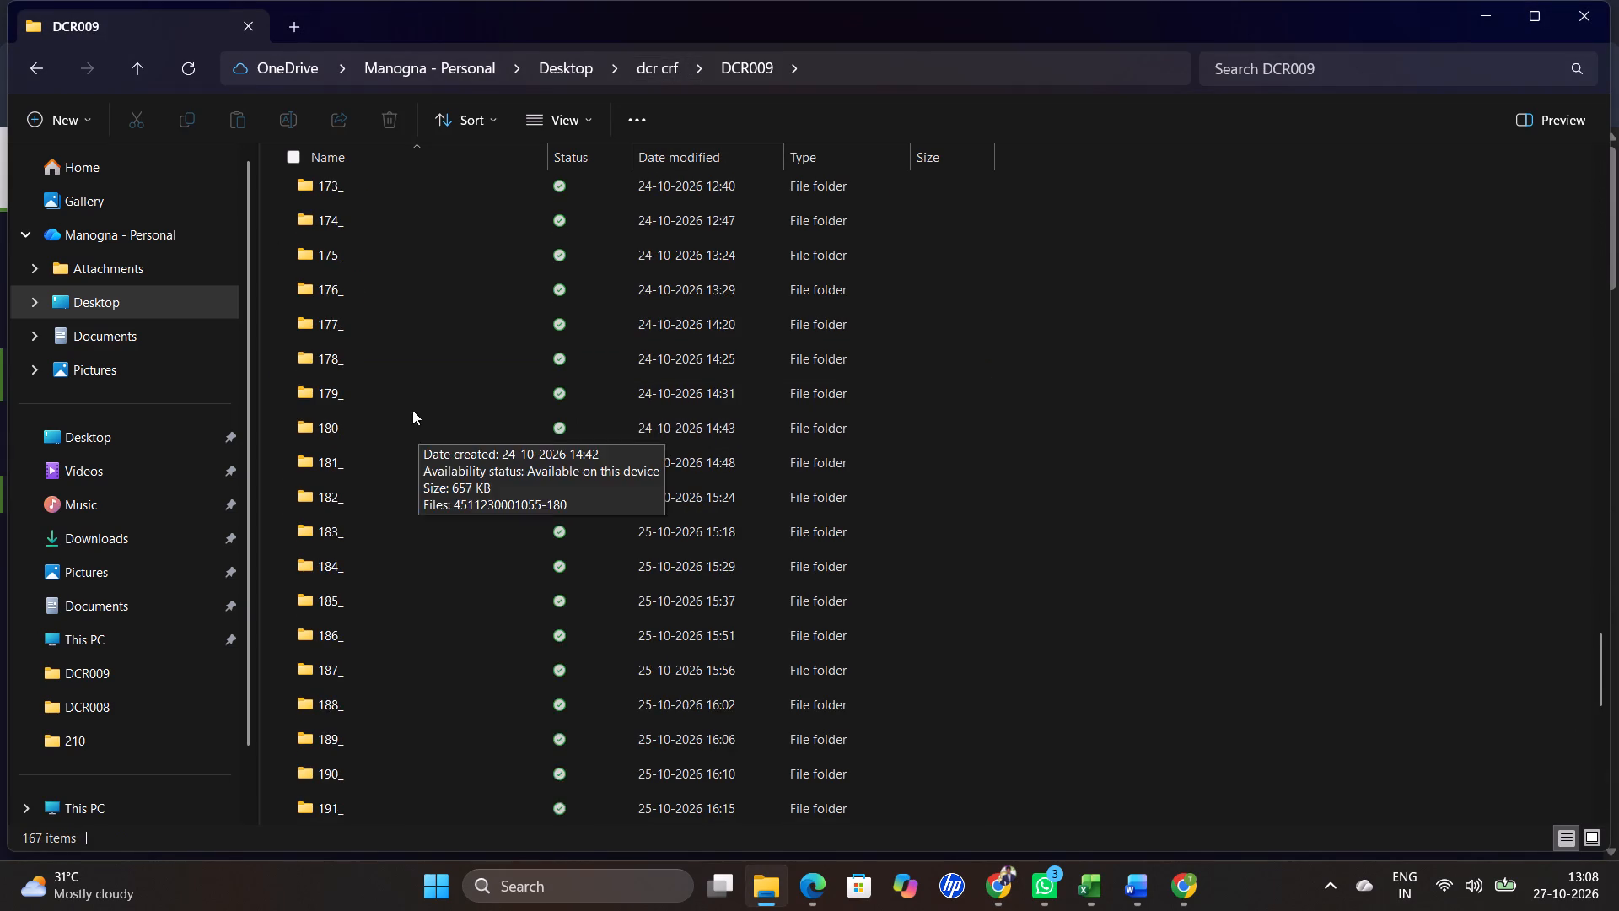
scroll(412, 410, down, 14)
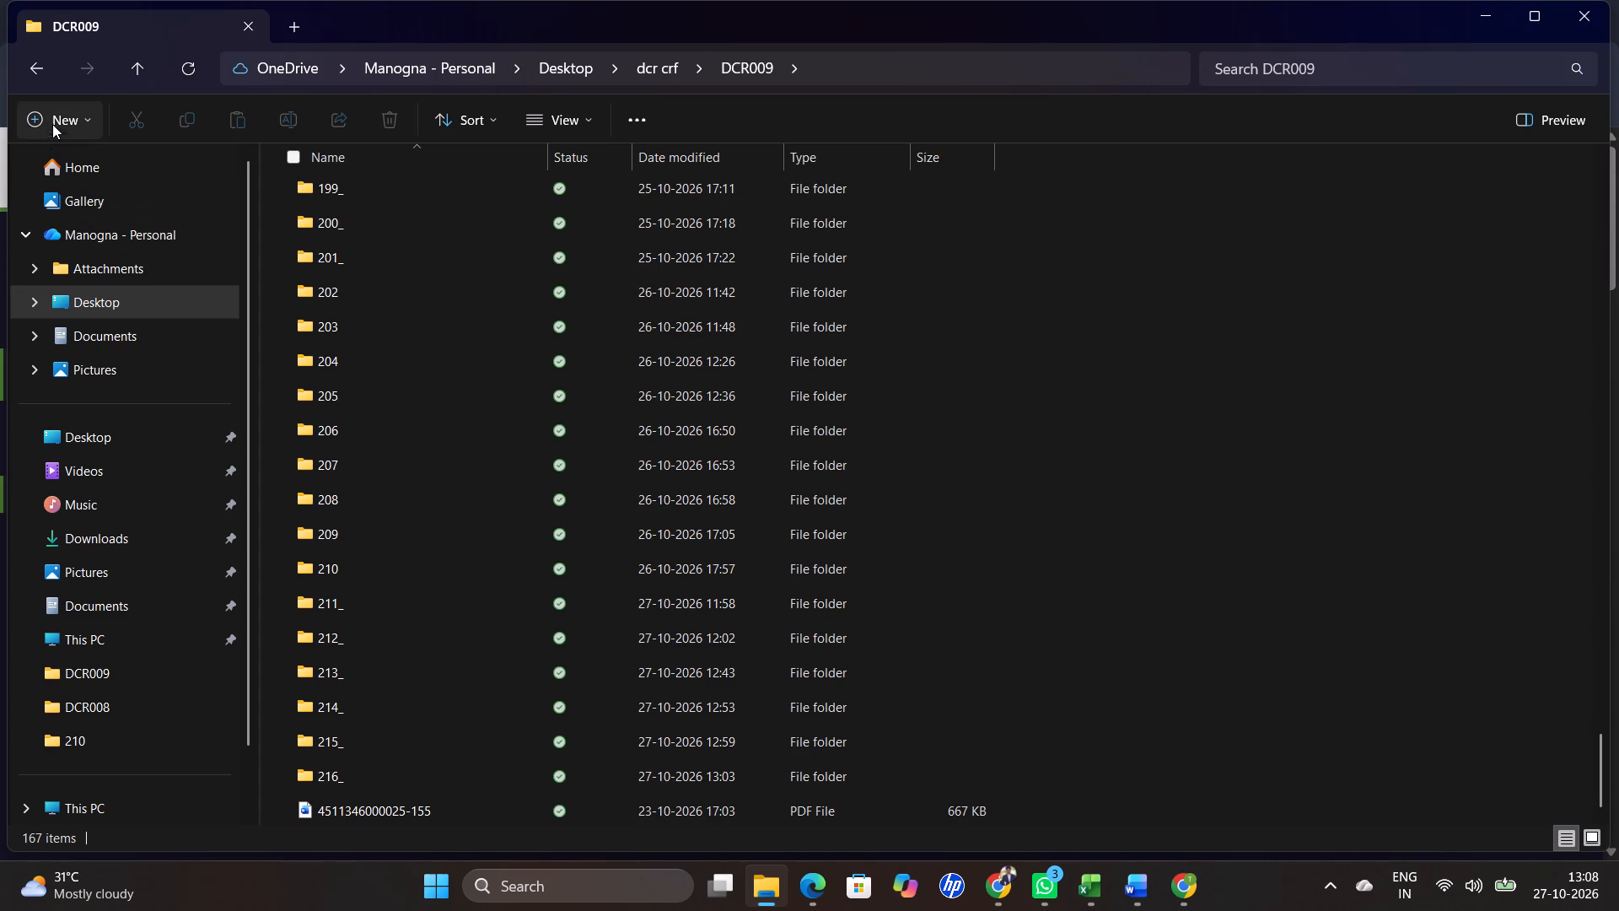
click(60, 110)
click(73, 165)
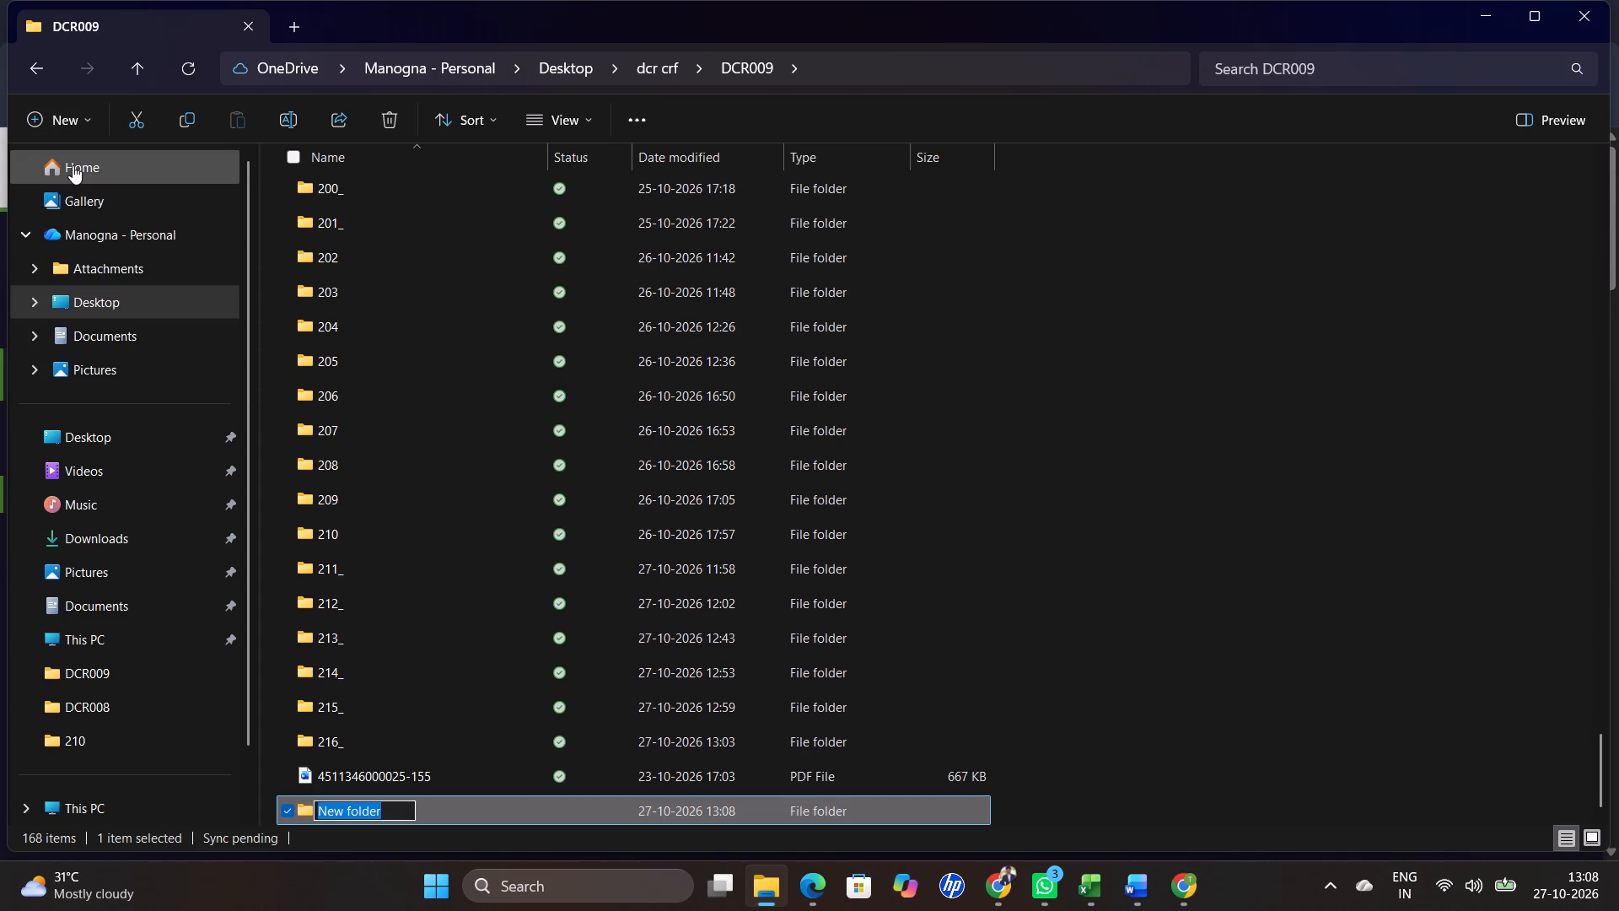
text(217)
key(shift+underscore)
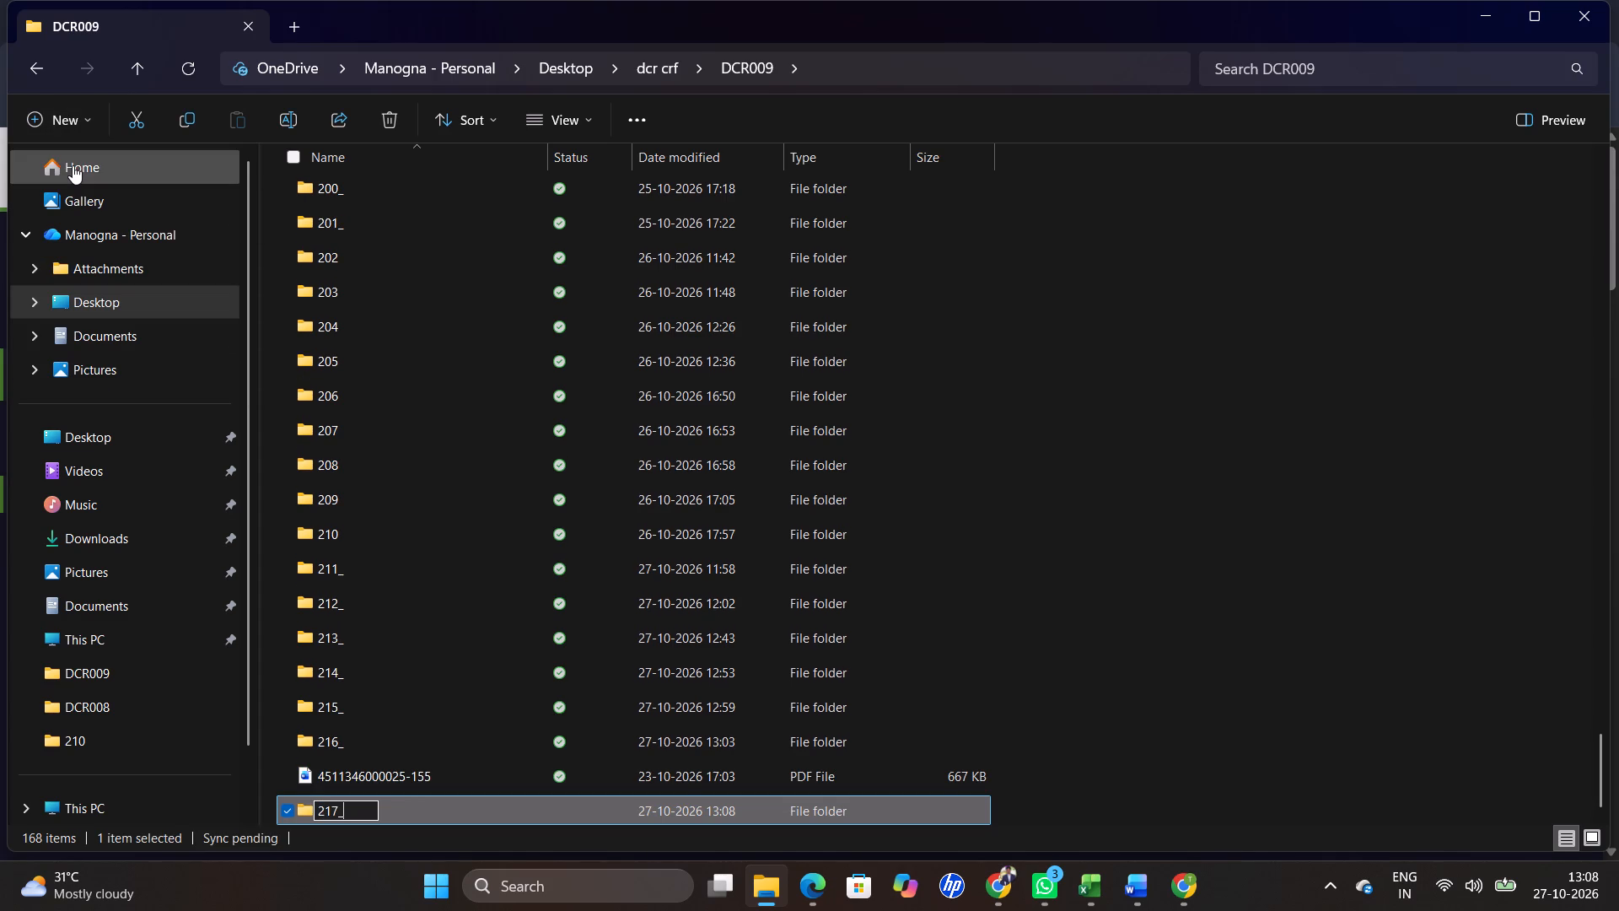
key(Return)
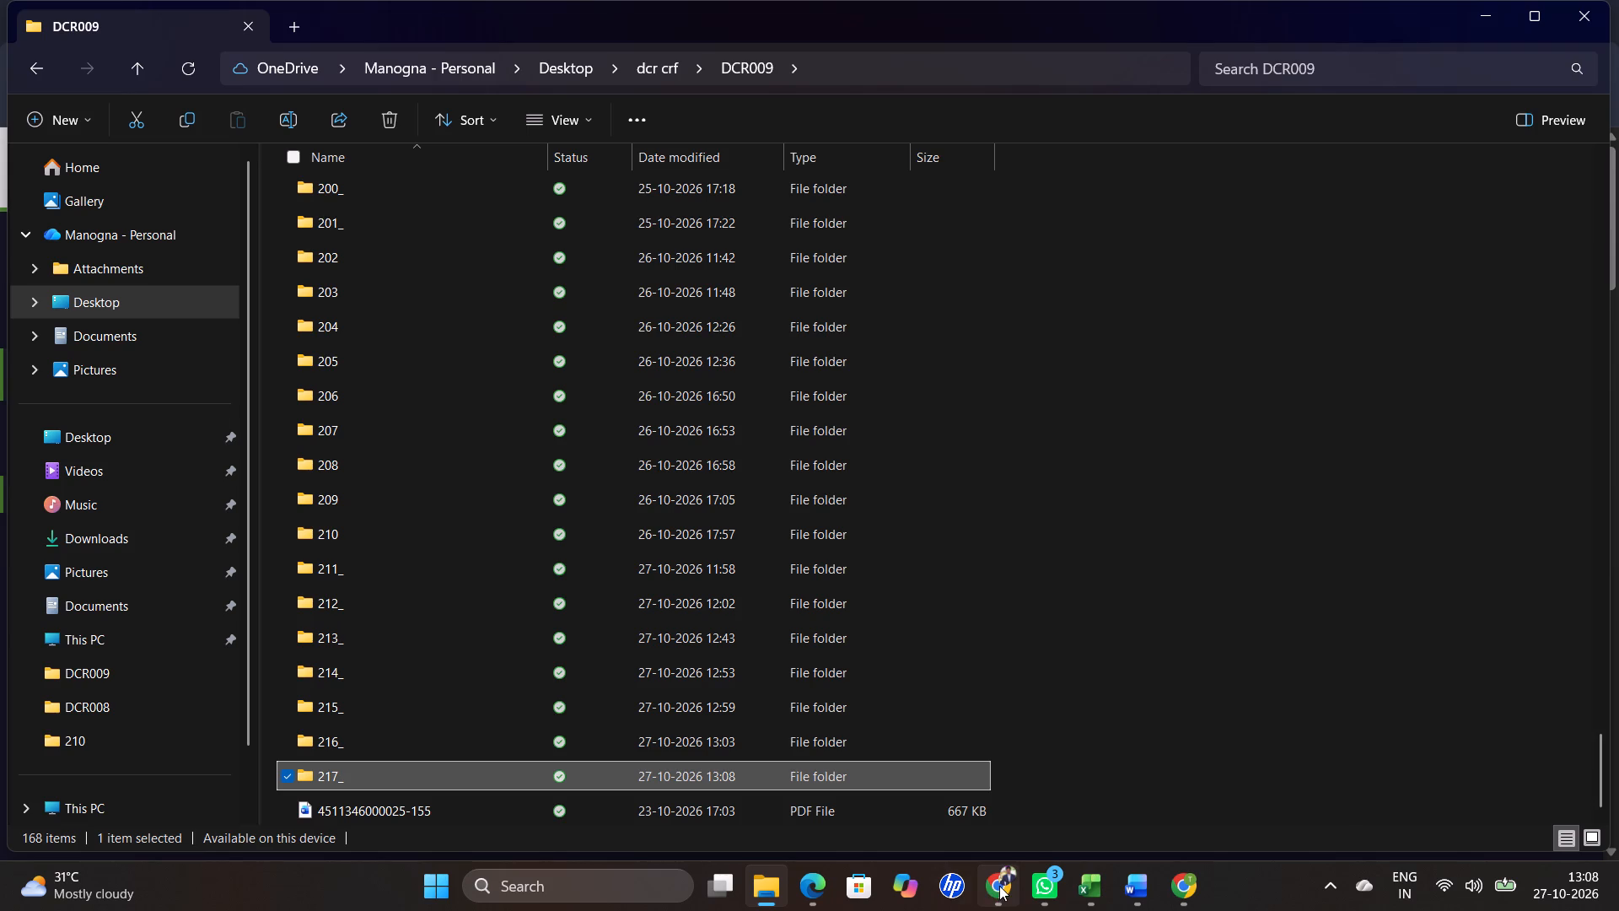
Copy the service number from the Quick Copy Details of the SUNGRACE work order in Chrome.
click(1001, 777)
click(169, 0)
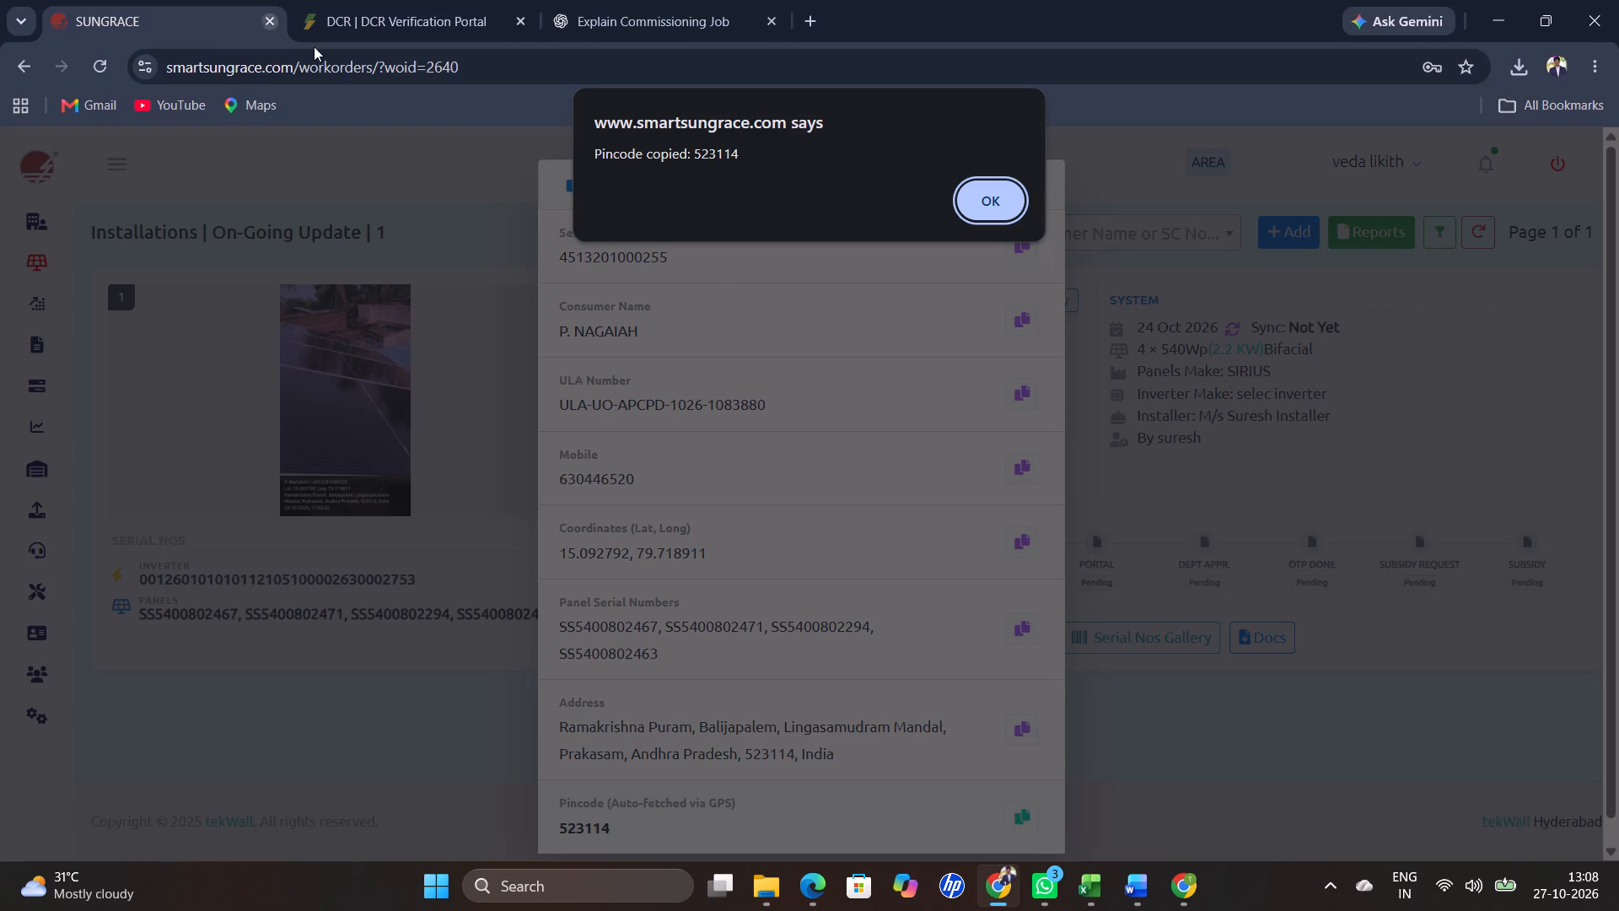
click(1009, 202)
click(1025, 242)
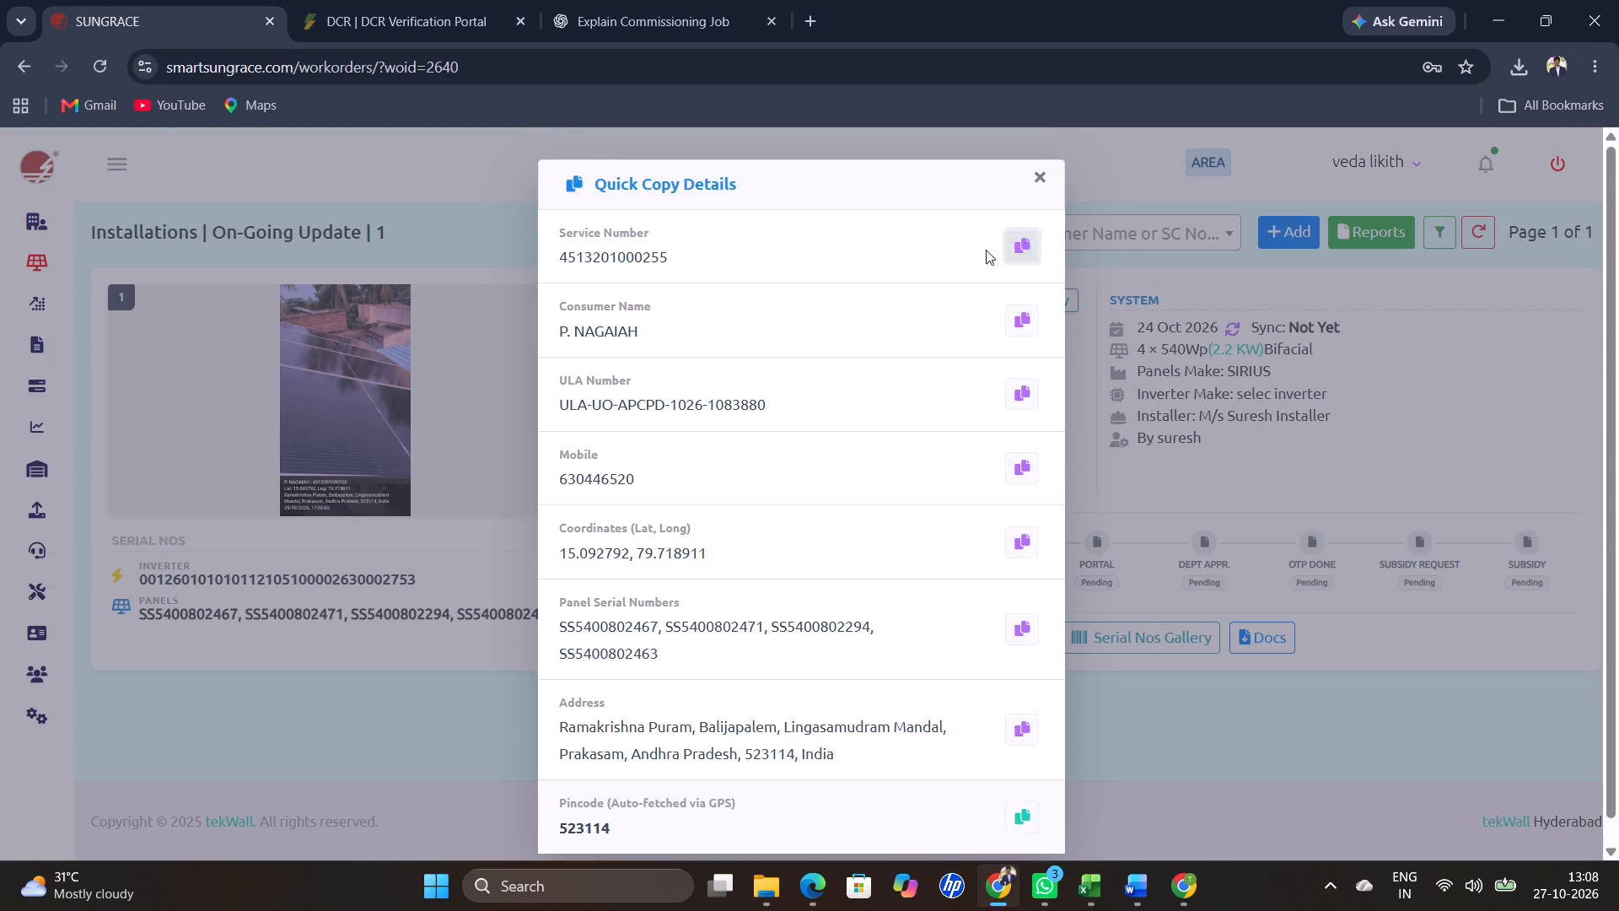
click(366, 0)
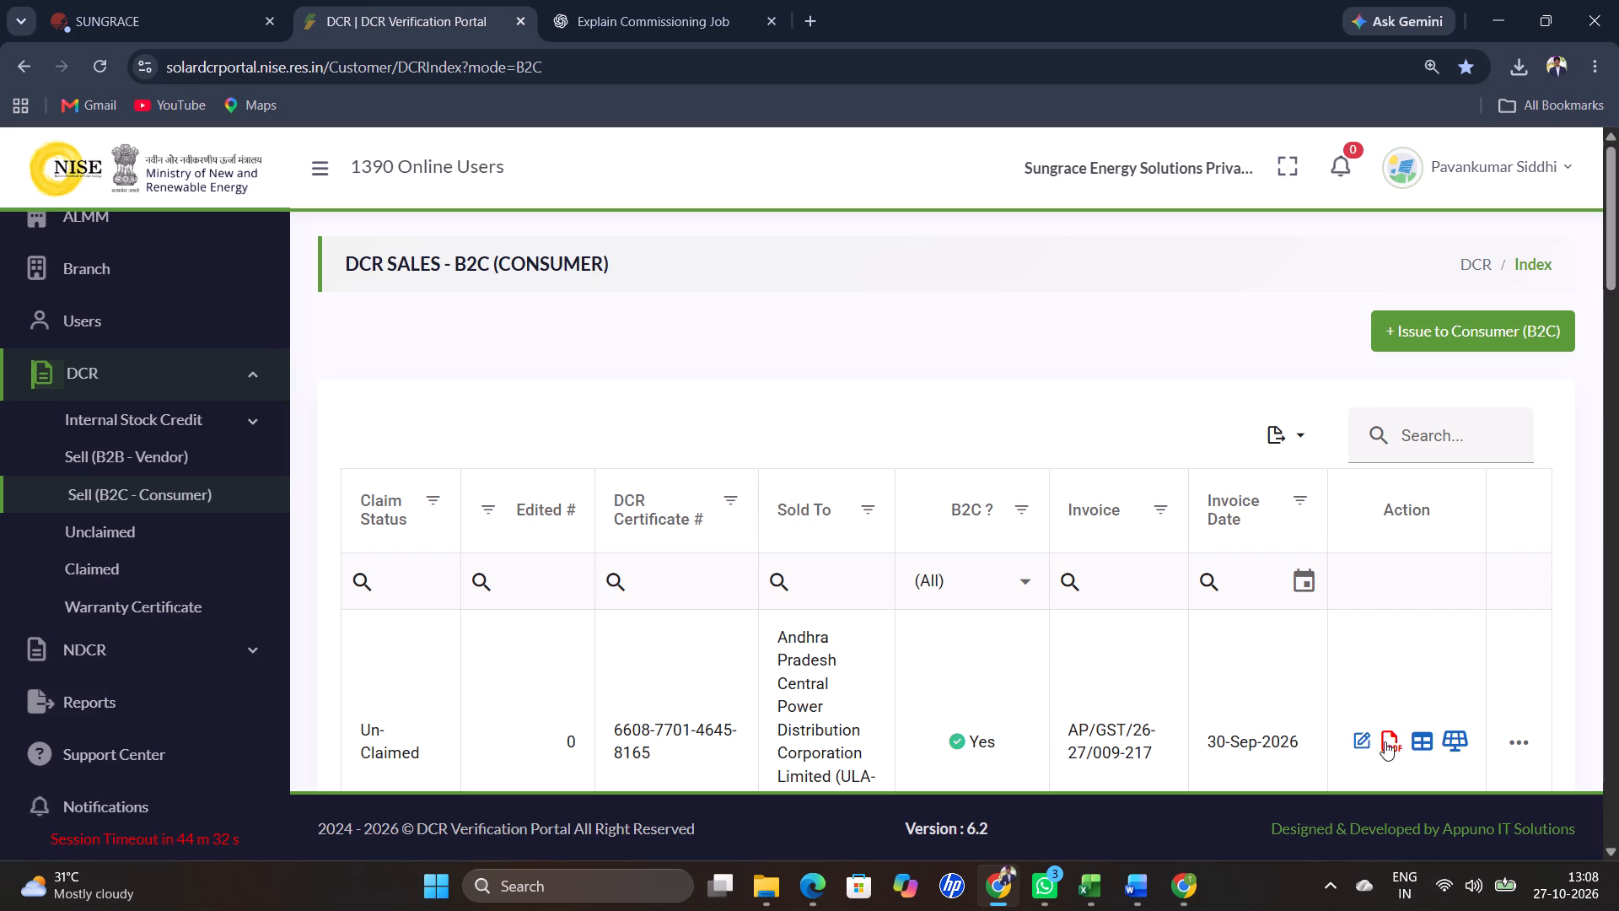
click(1385, 741)
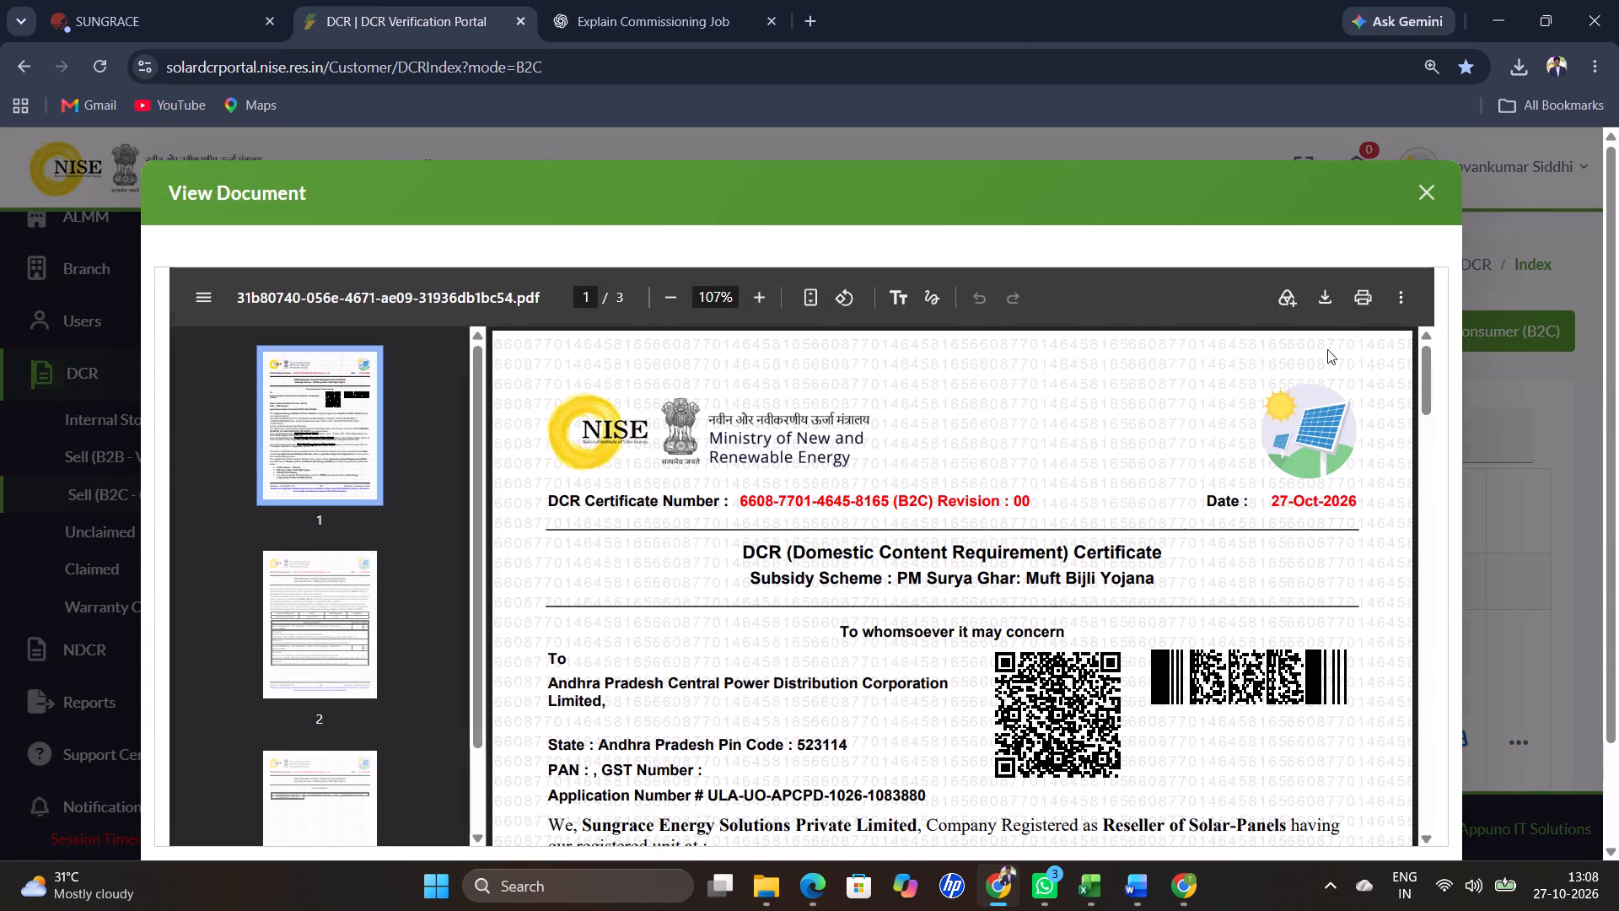
click(1321, 291)
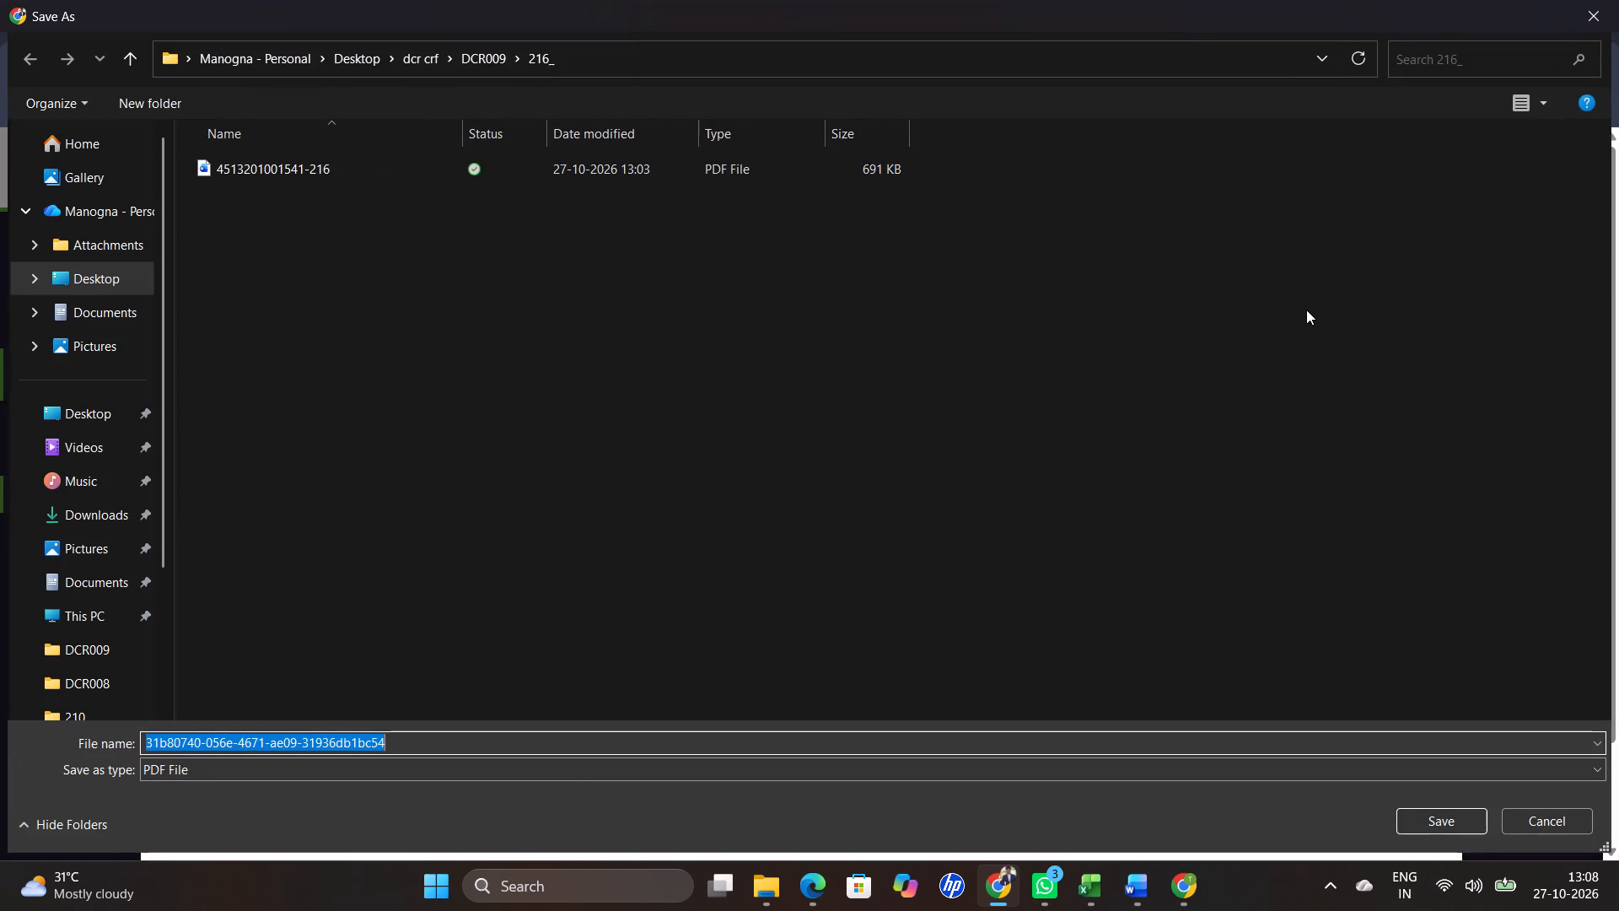
key(ctrl+v)
text(-217)
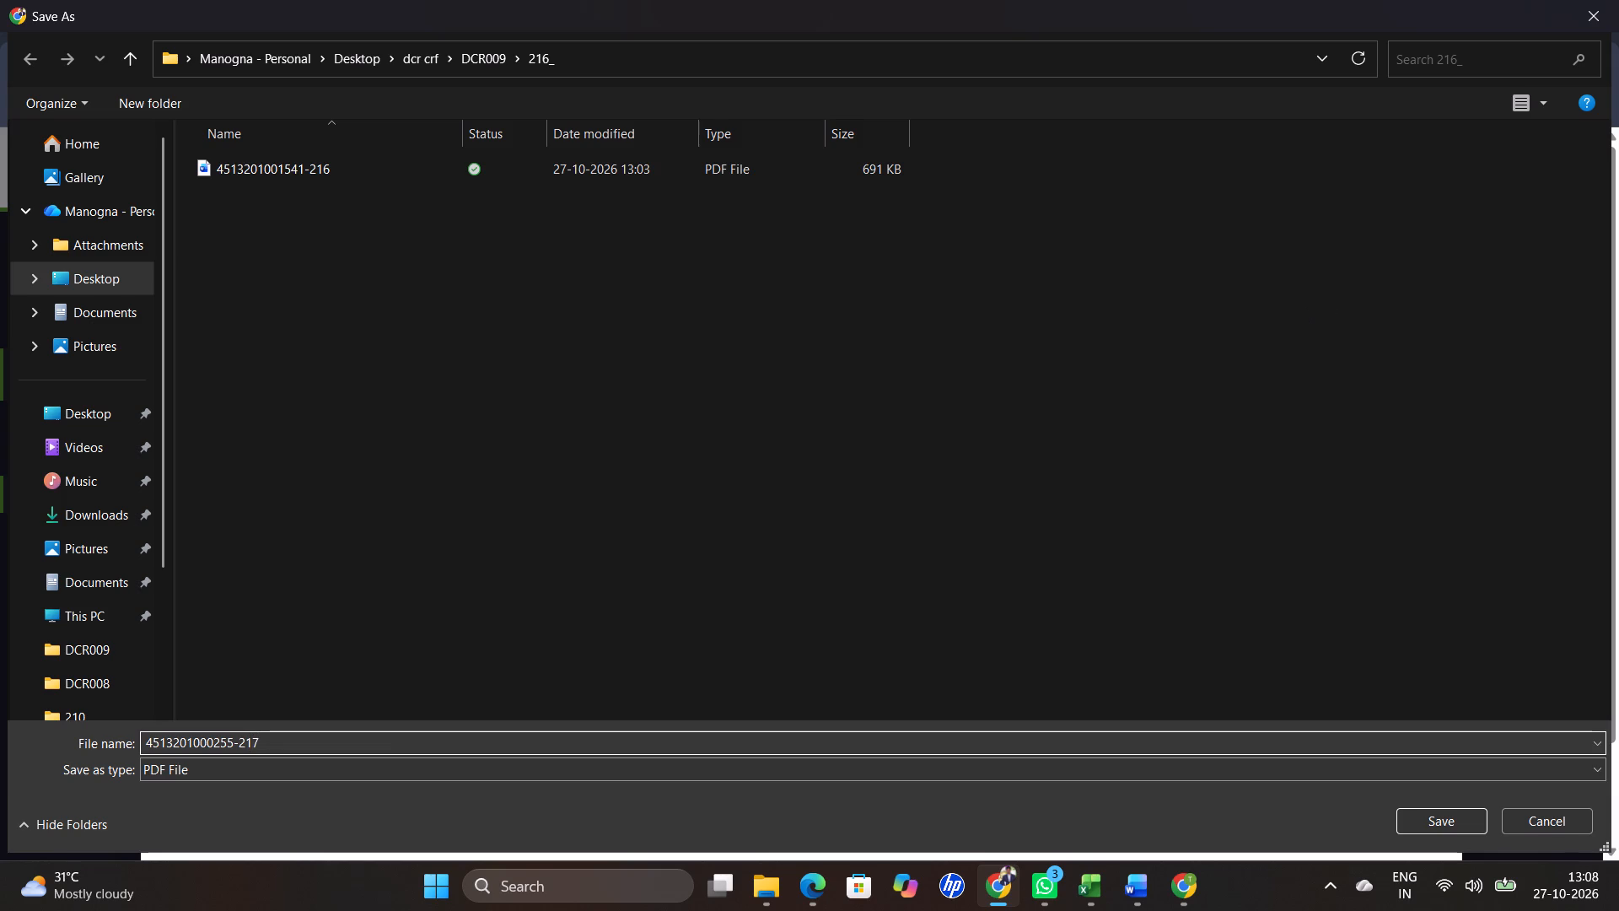
click(487, 62)
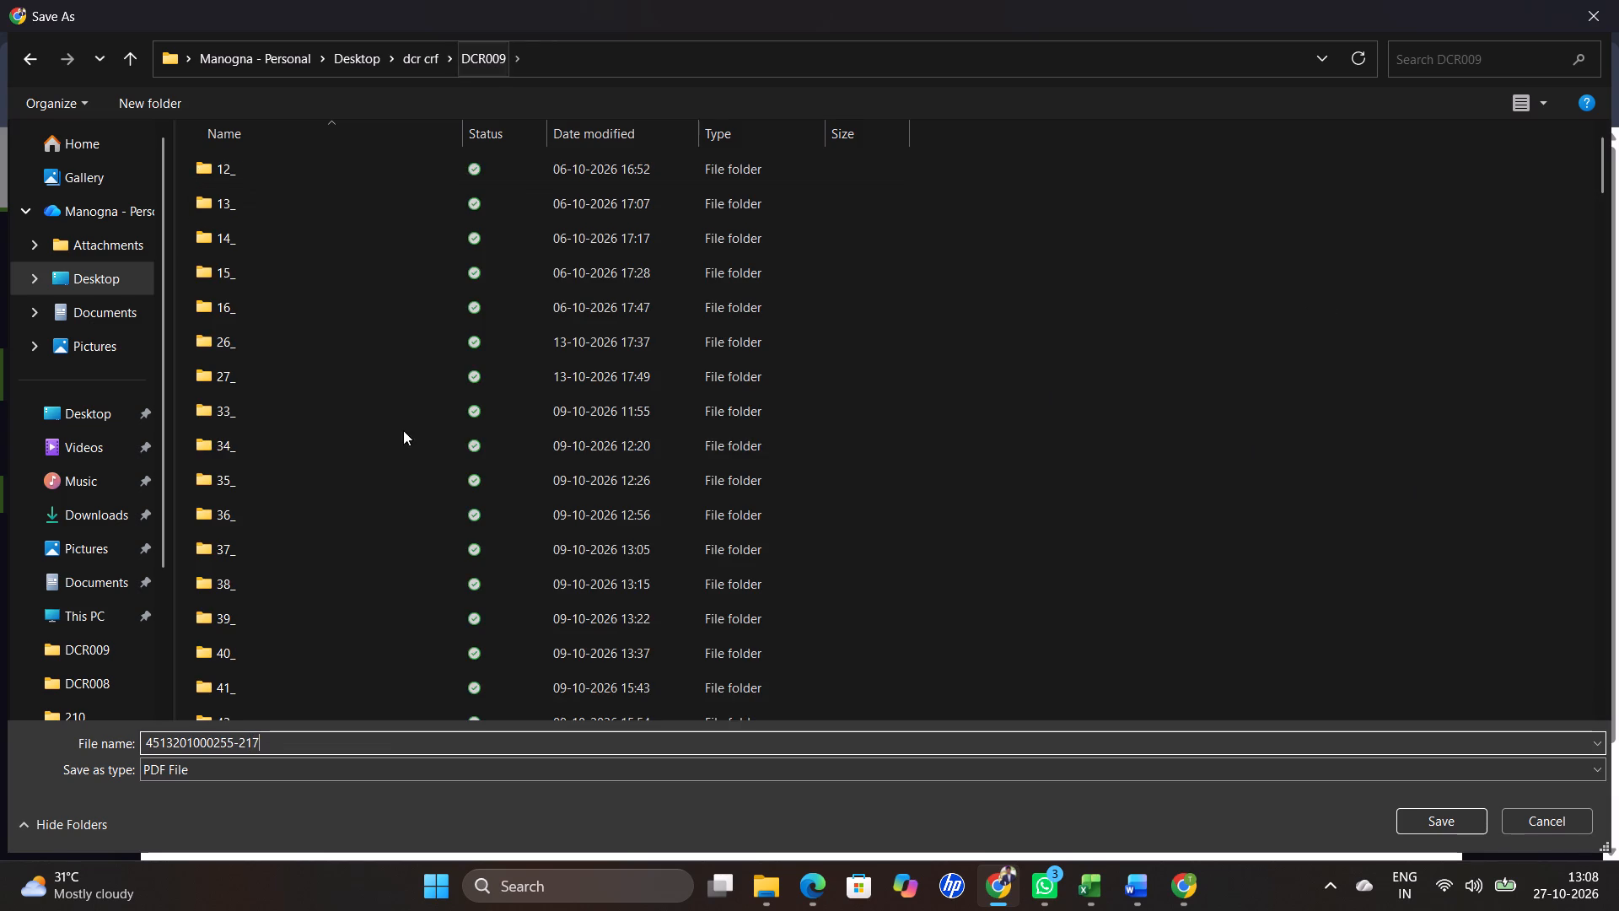
scroll(416, 433, down, 16)
scroll(426, 426, down, 16)
scroll(417, 419, down, 17)
scroll(417, 402, down, 5)
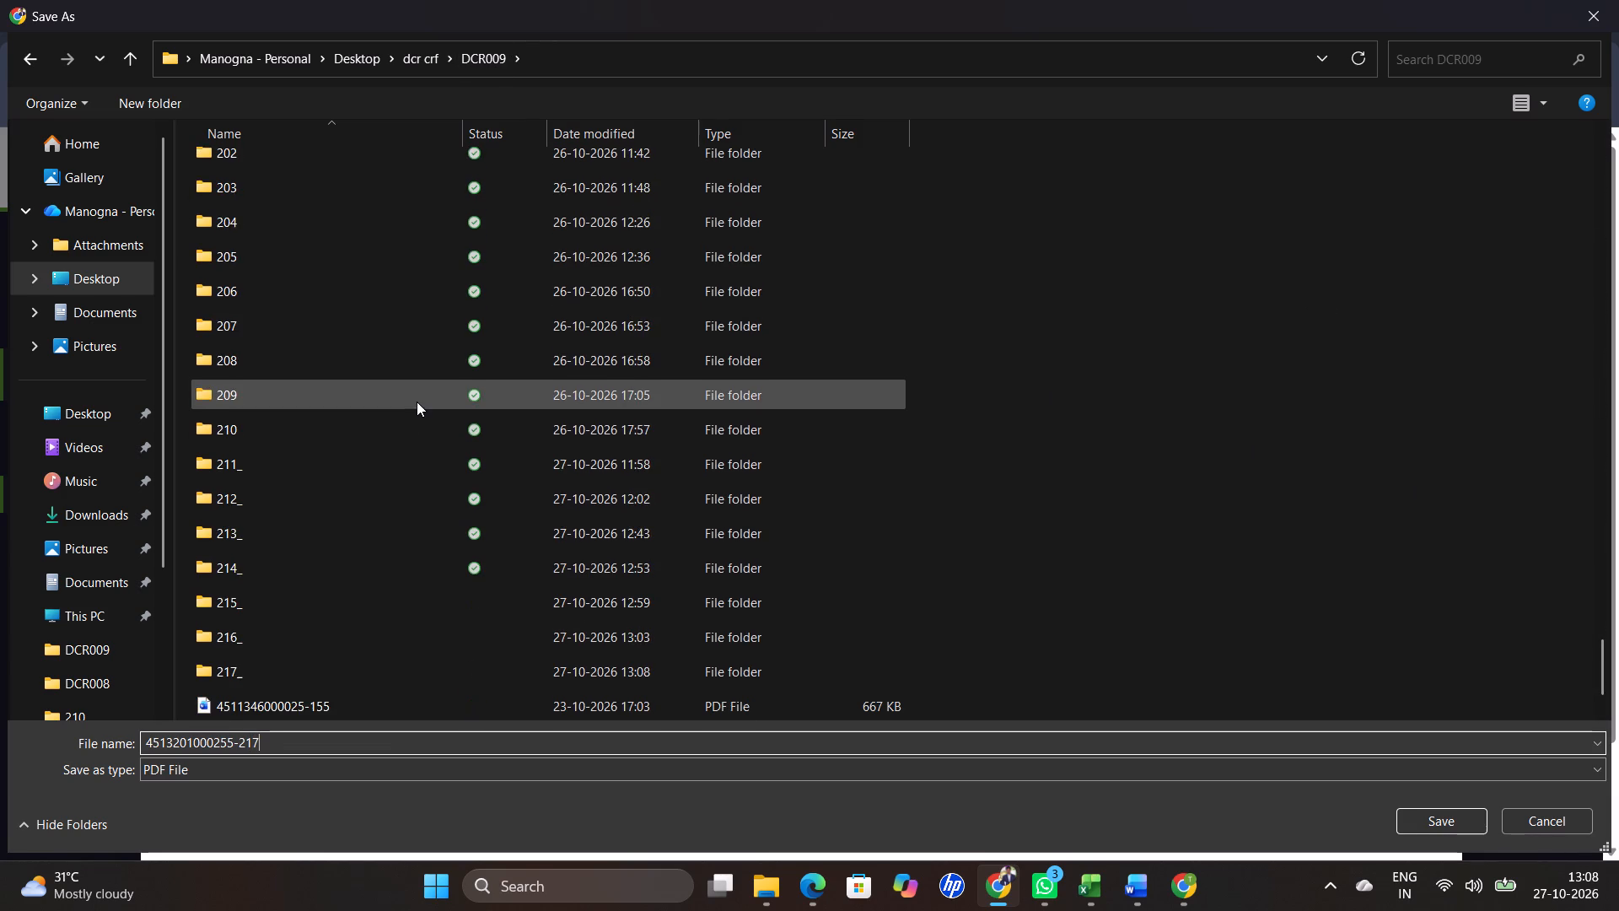
scroll(417, 402, down, 5)
double_click(481, 662)
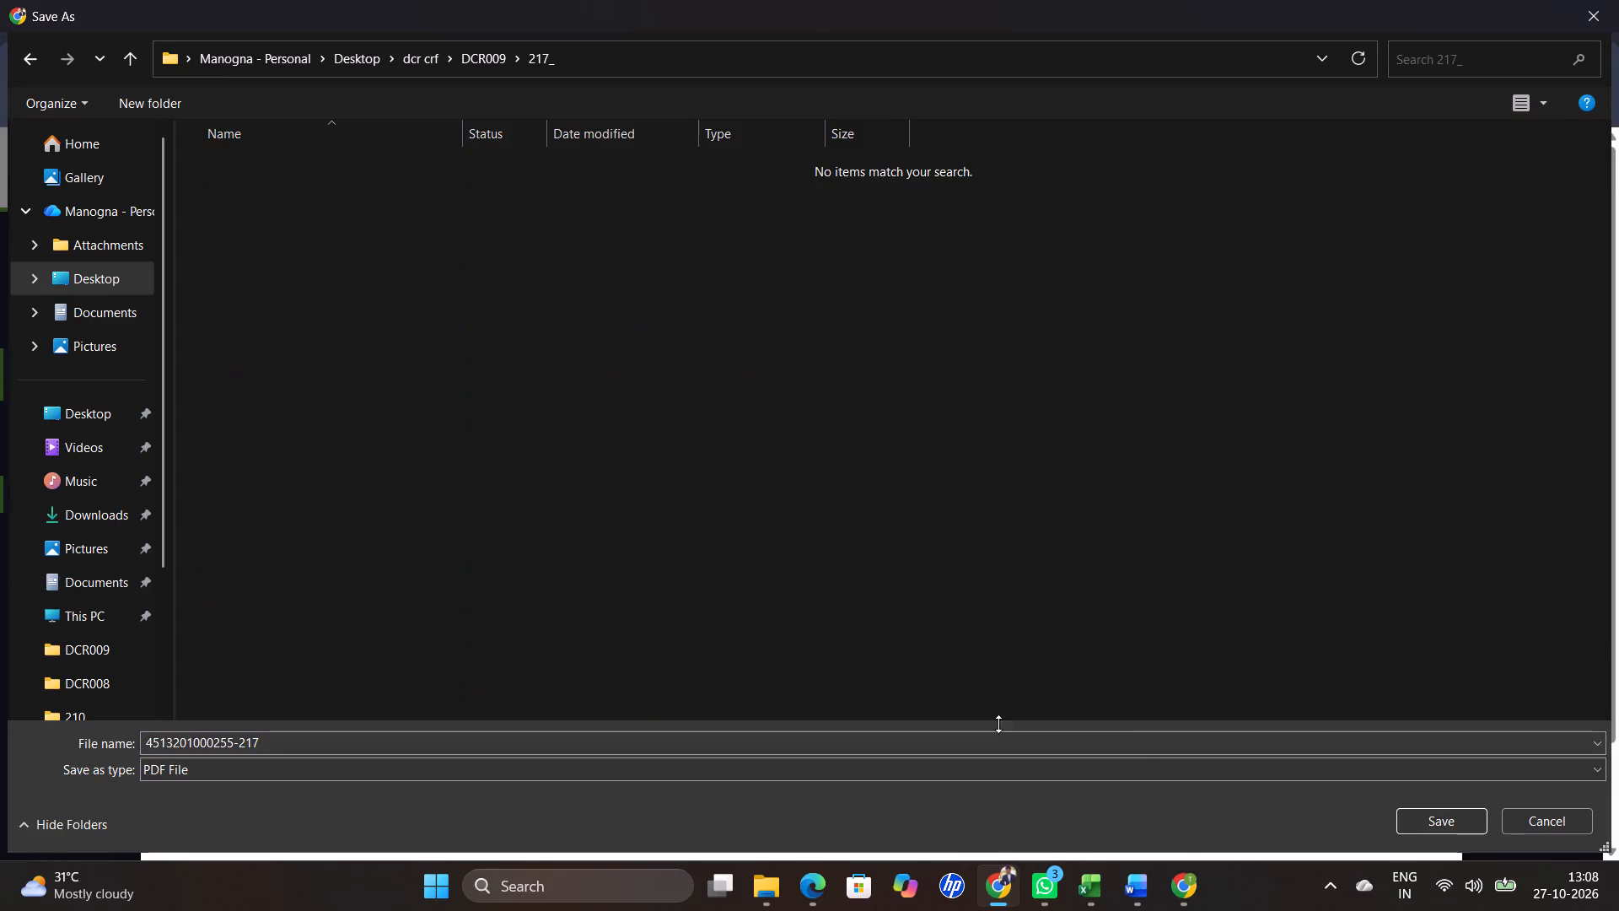
click(1412, 812)
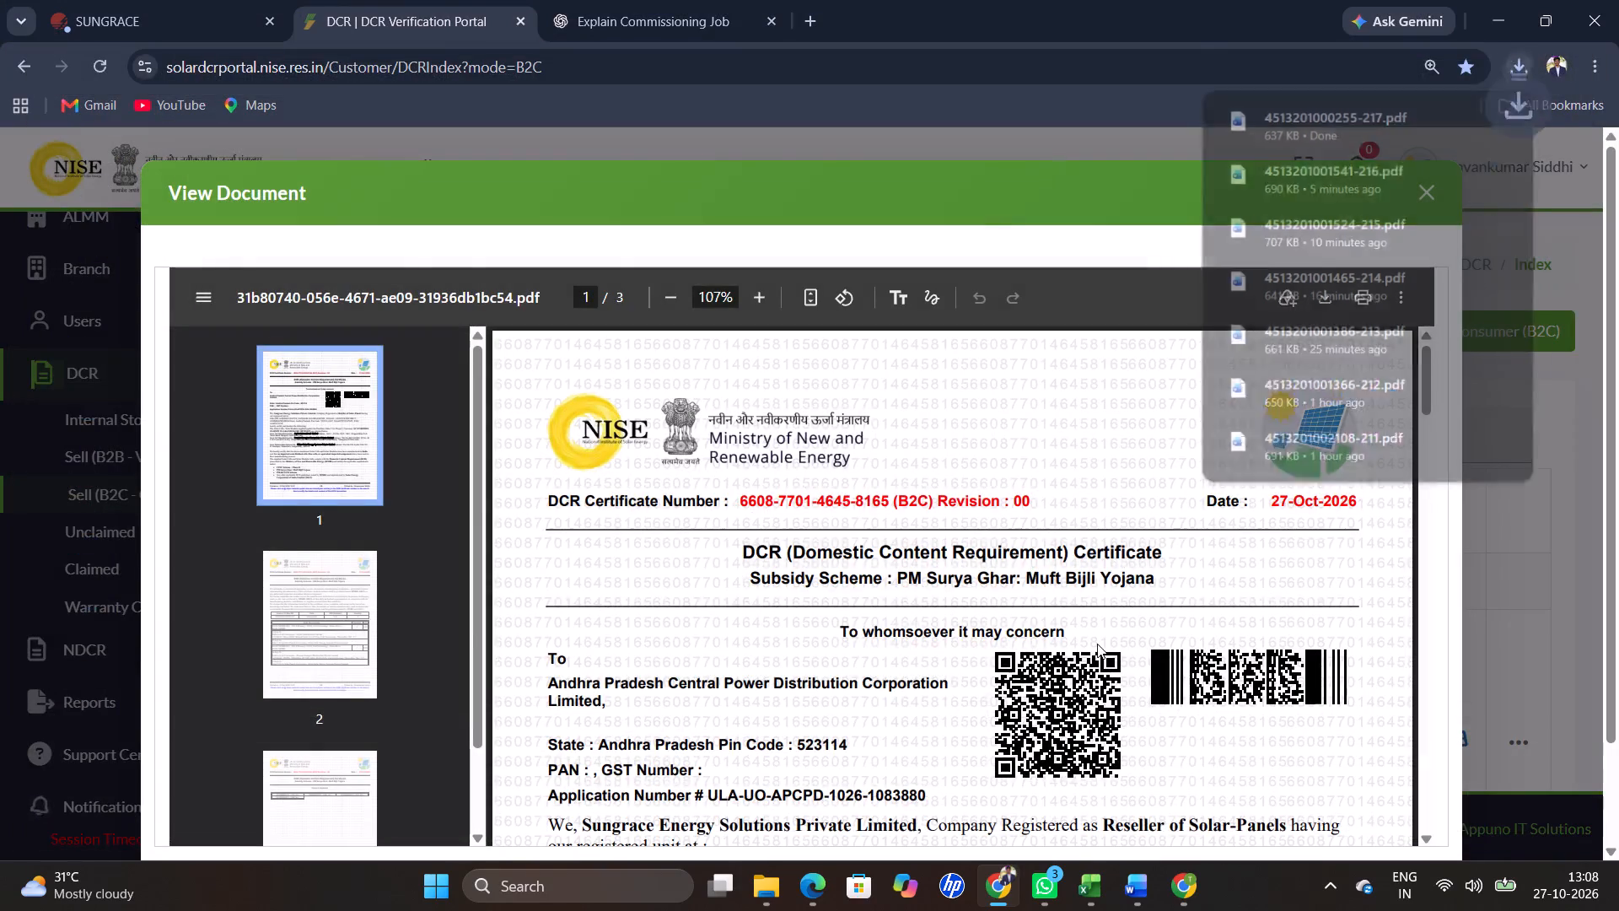
Close the SUNGRACE work order's Quick Copy Details and open its Items Form for updating the project.
click(213, 6)
click(992, 206)
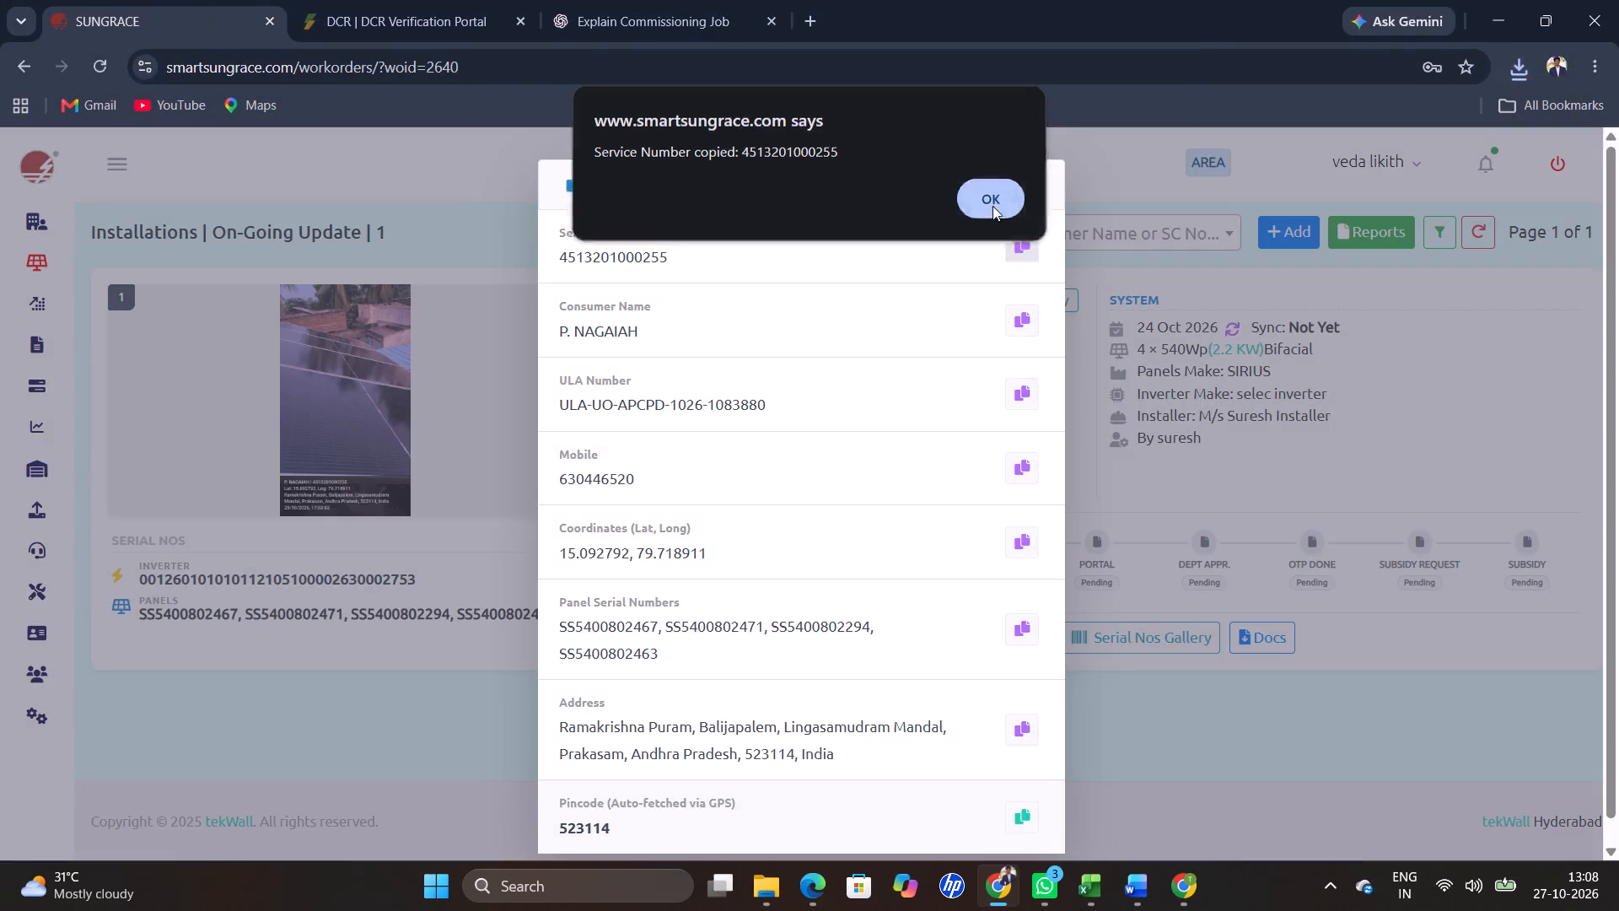
click(1041, 167)
click(991, 638)
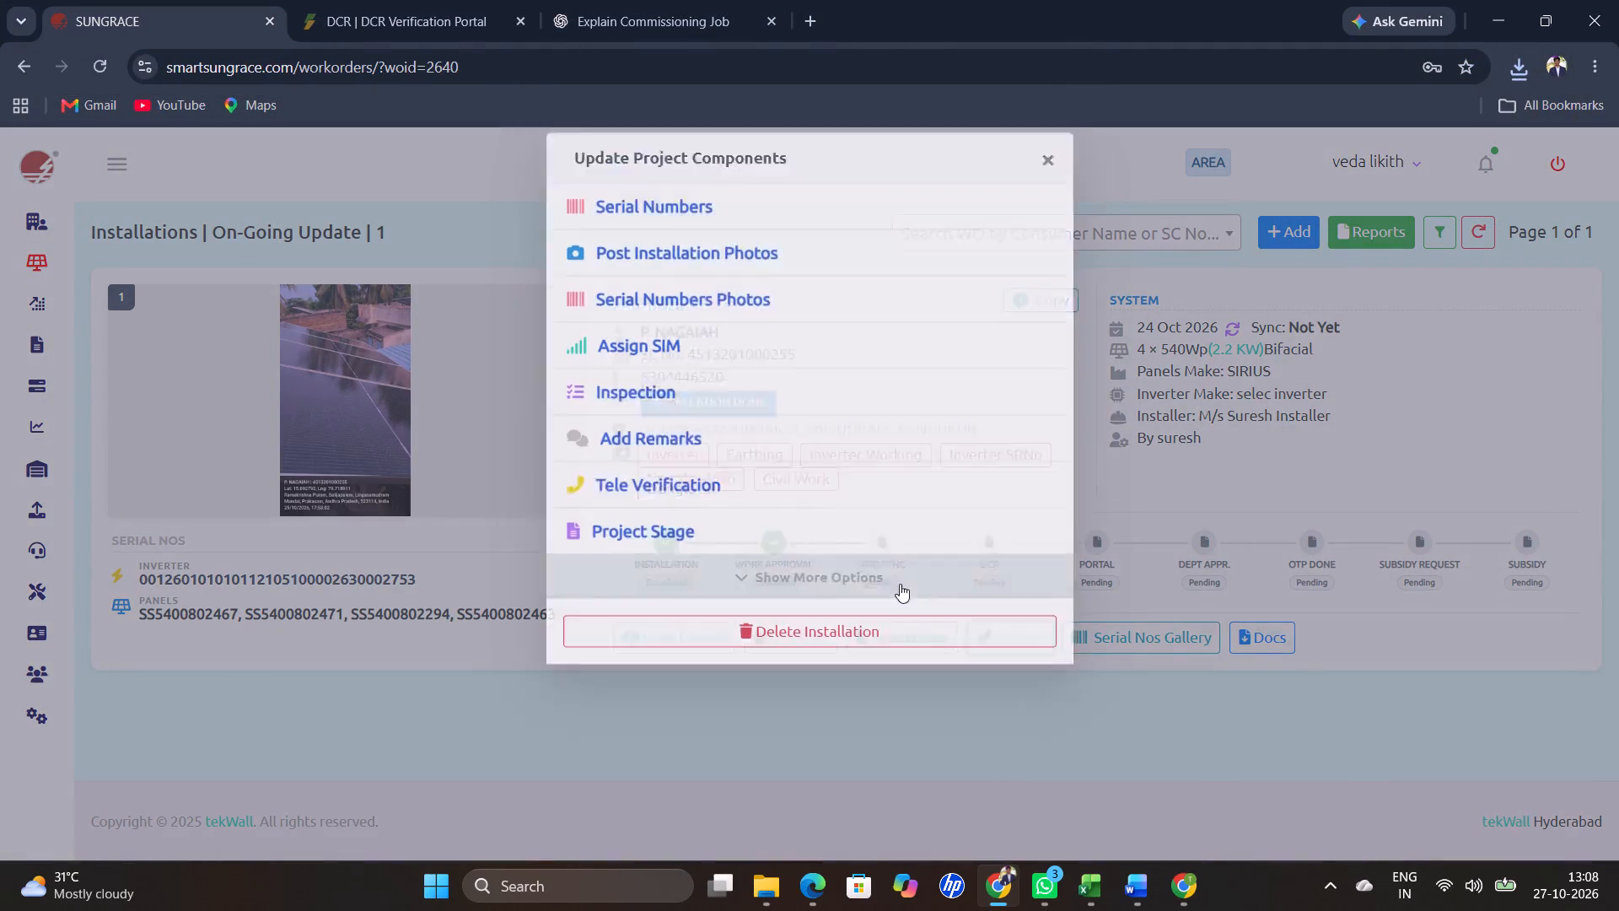
click(859, 568)
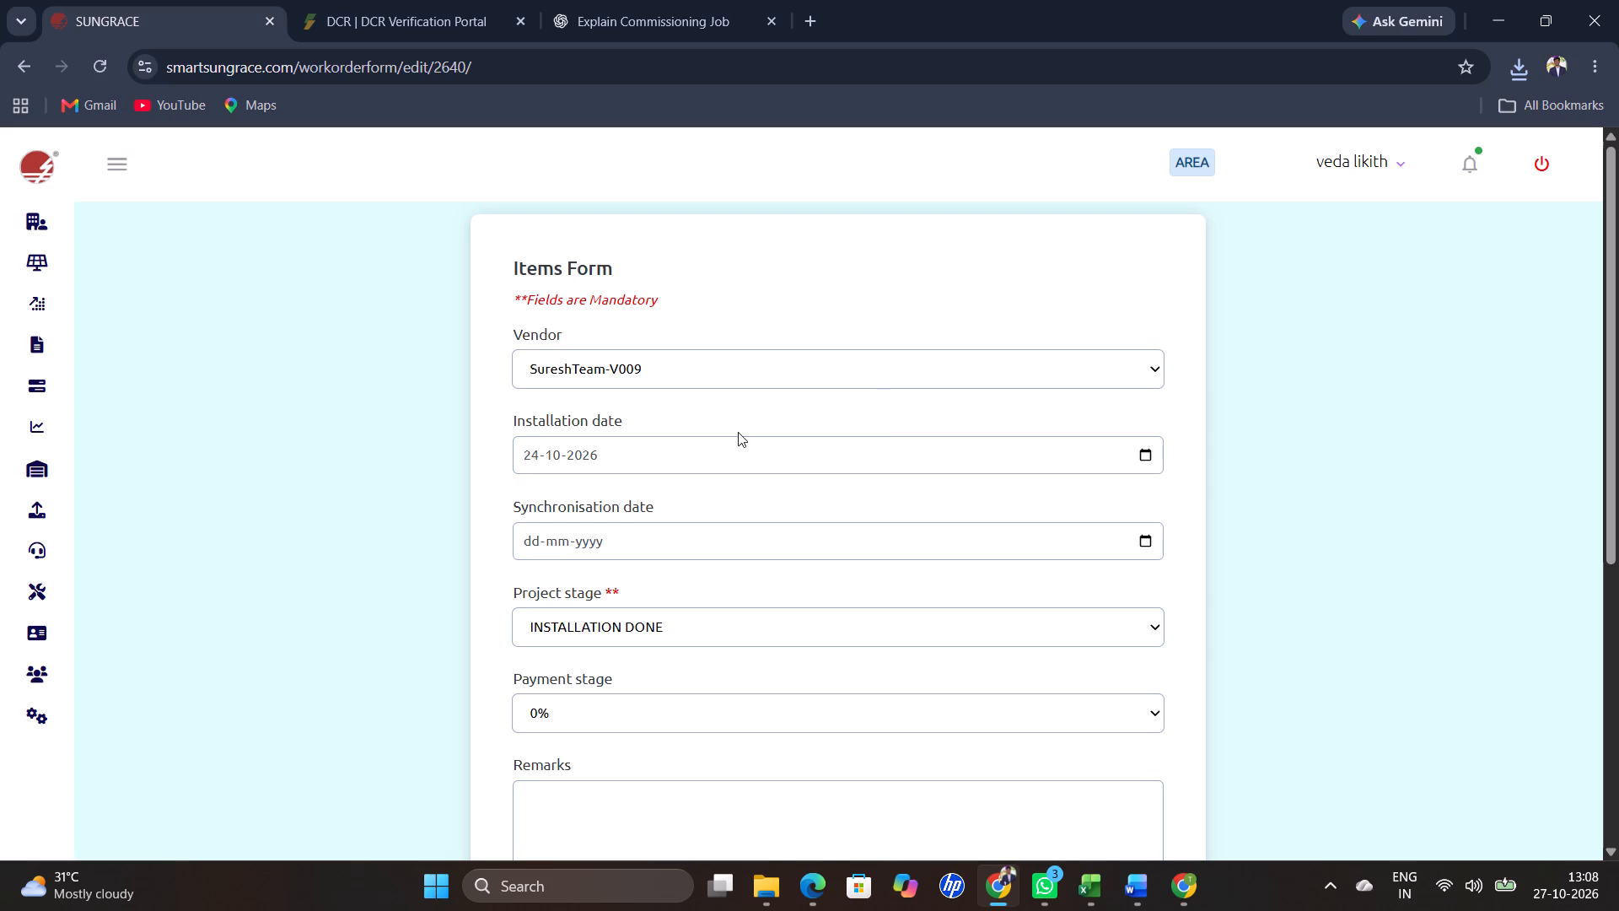
Attach the certificate PDF from DCR009's 217_ folder as the Dcr upload and submit the form.
scroll(734, 432, down, 4)
click(592, 601)
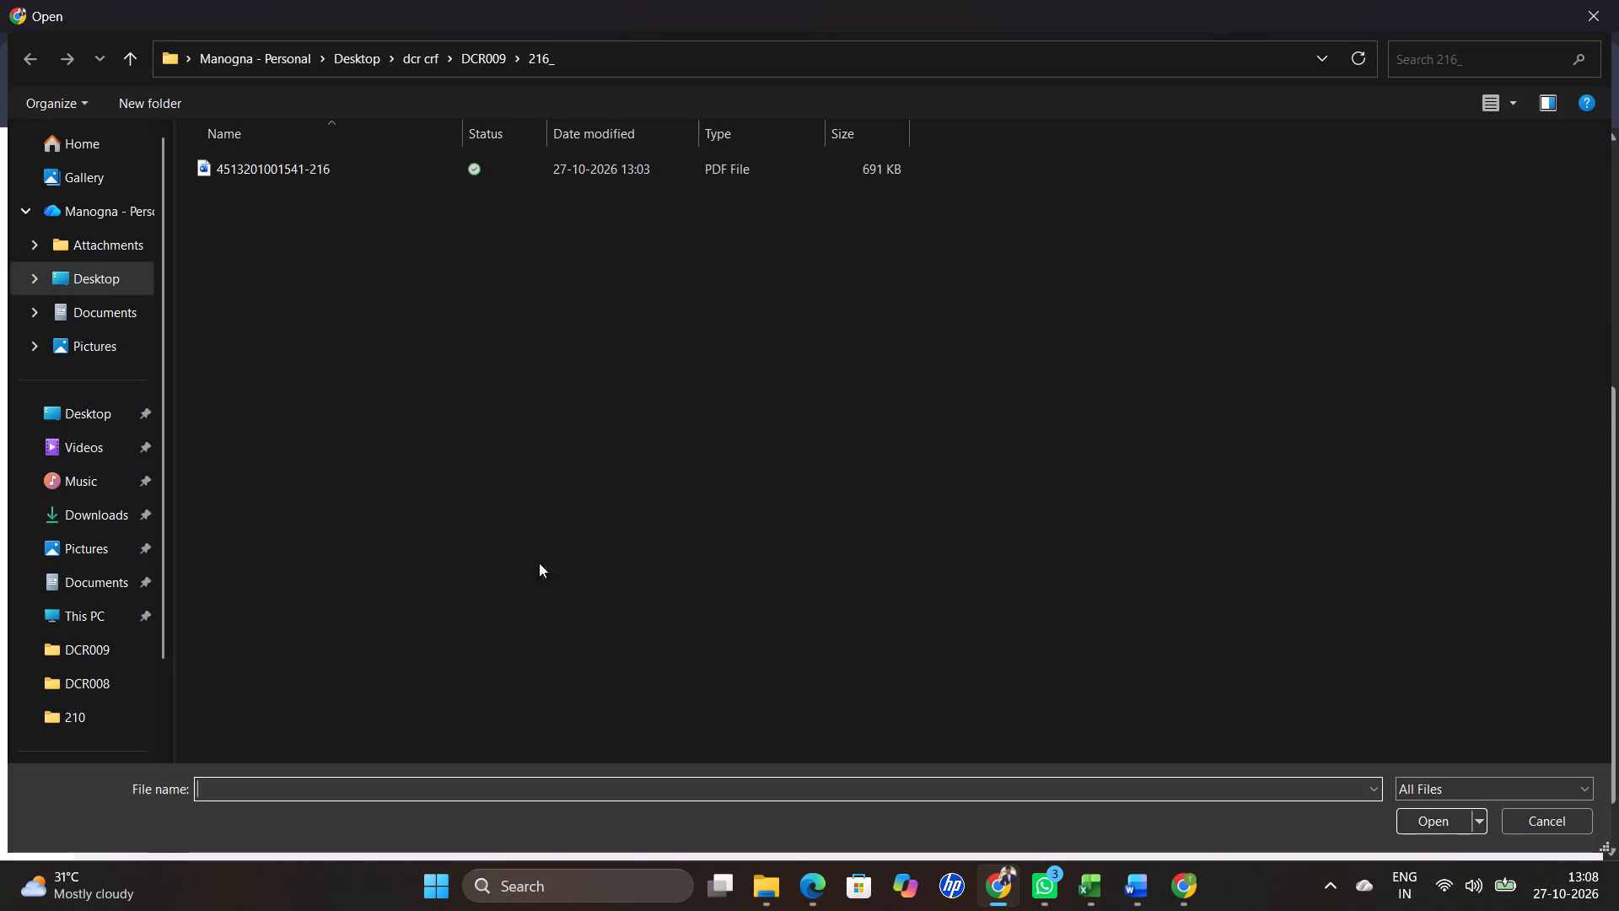
click(474, 57)
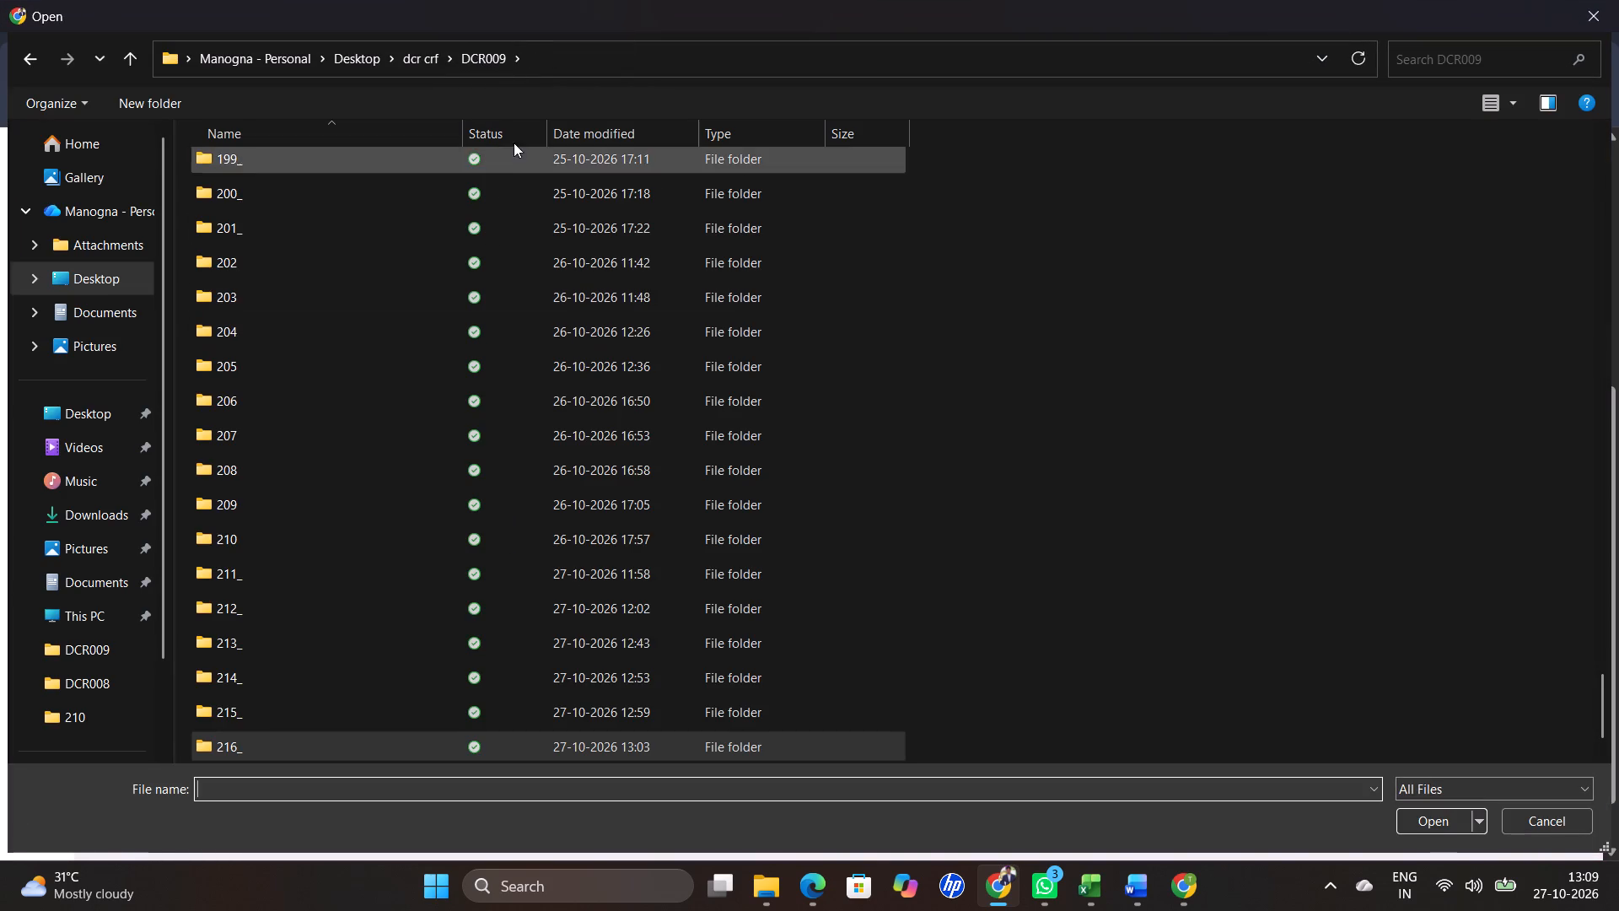
scroll(344, 724, down, 3)
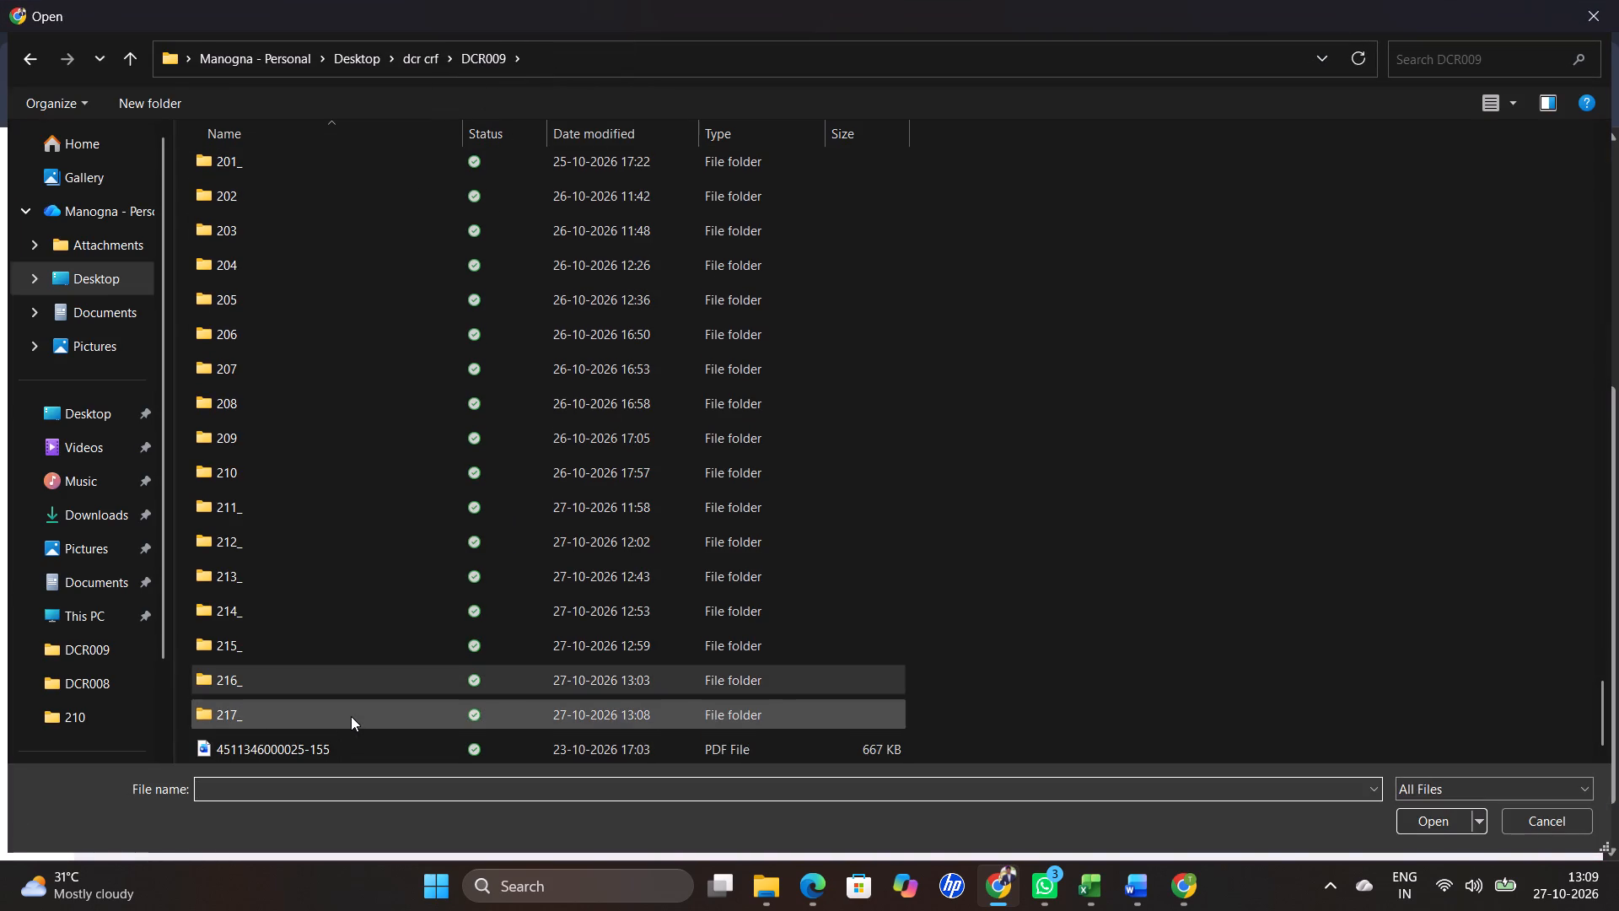
double_click(351, 716)
double_click(325, 179)
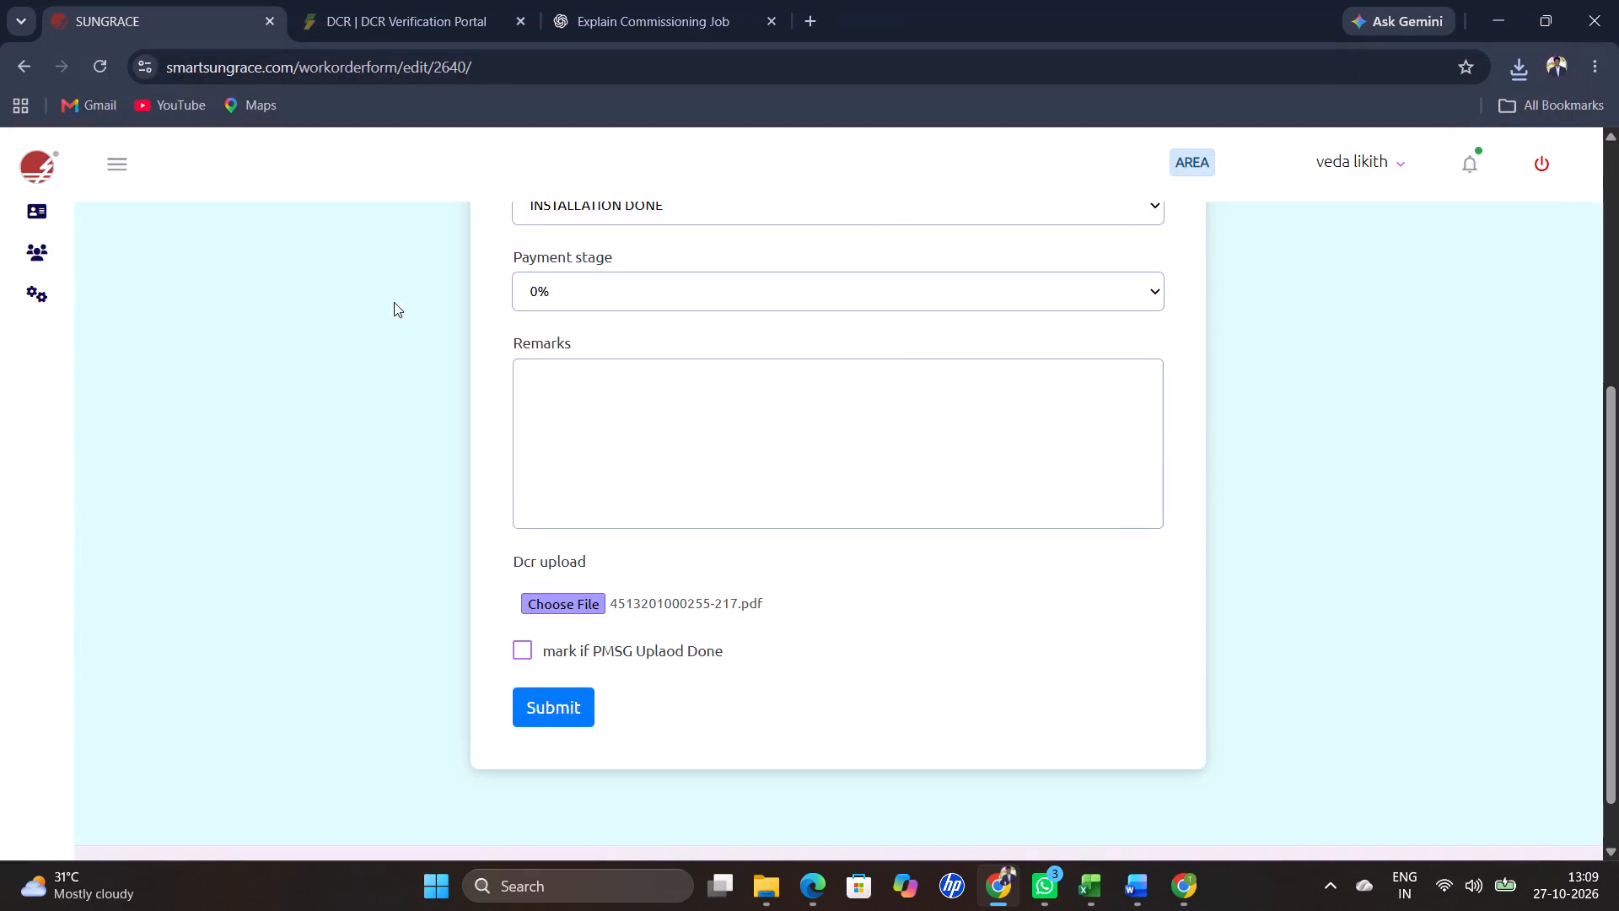
click(526, 715)
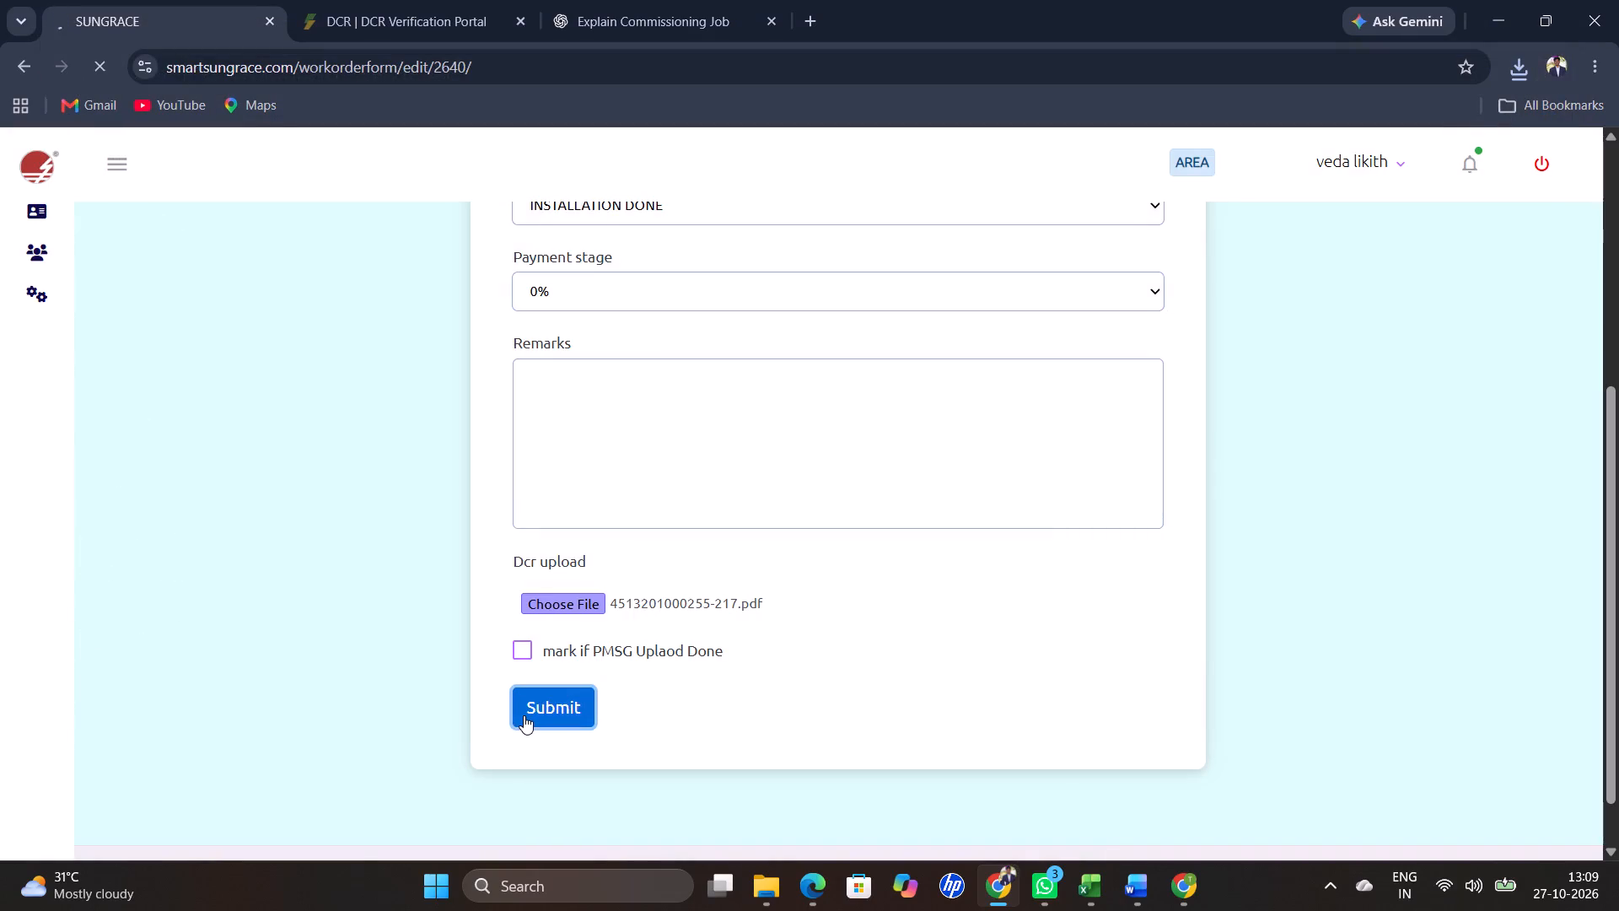
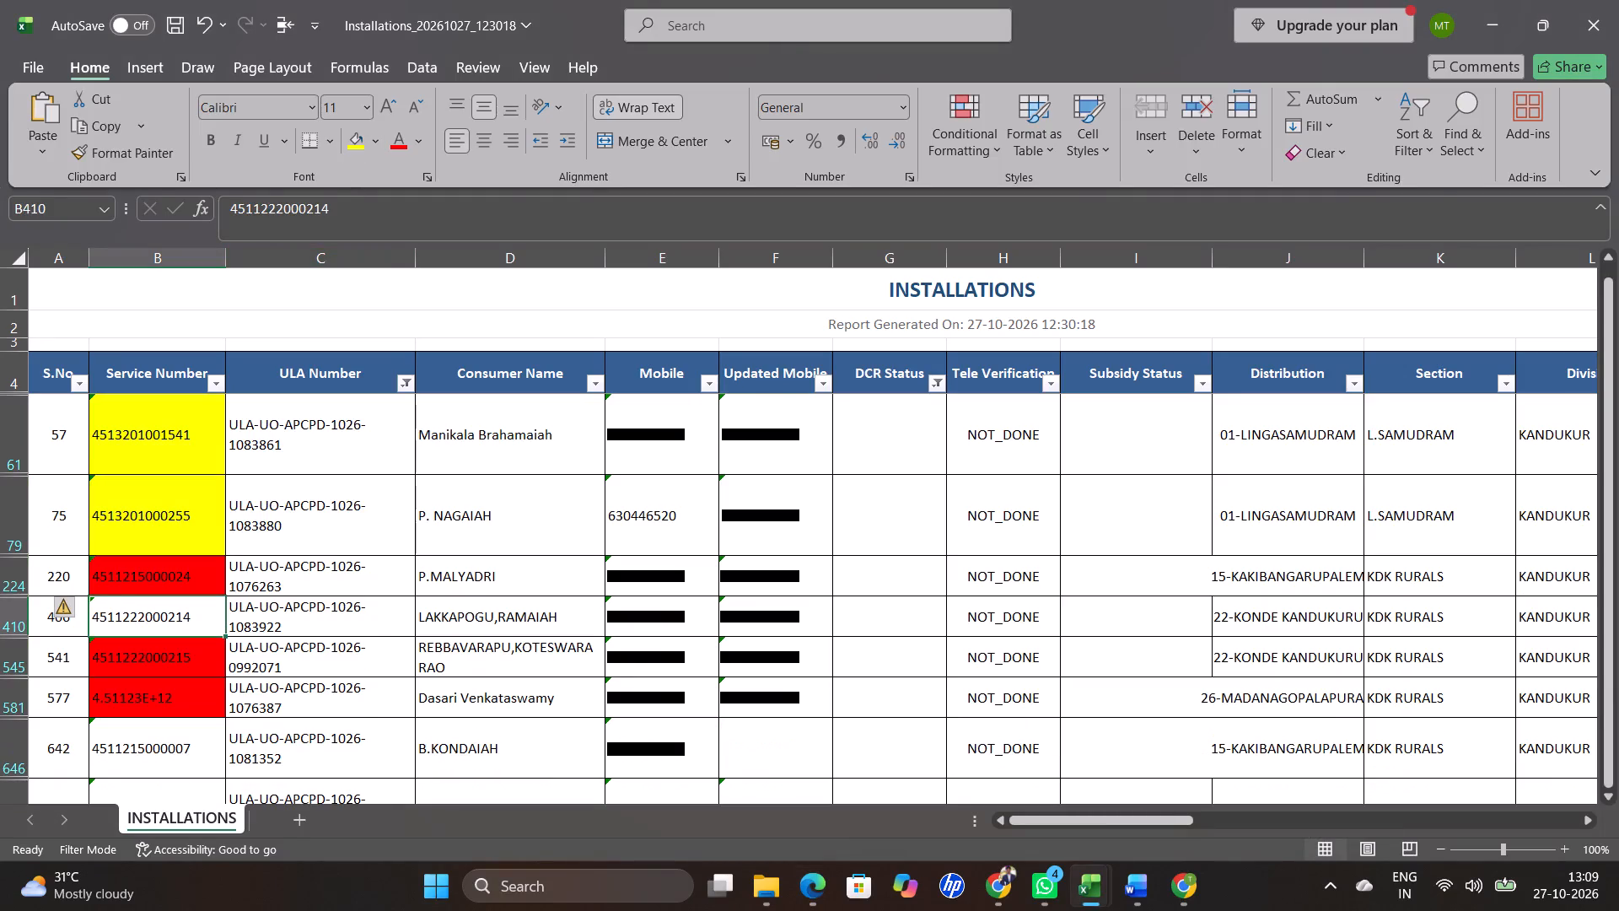
Copy the service number in cell B410 of the INSTALLATIONS sheet and open its work order in SUNGRACE in Chrome.
key(ctrl+c)
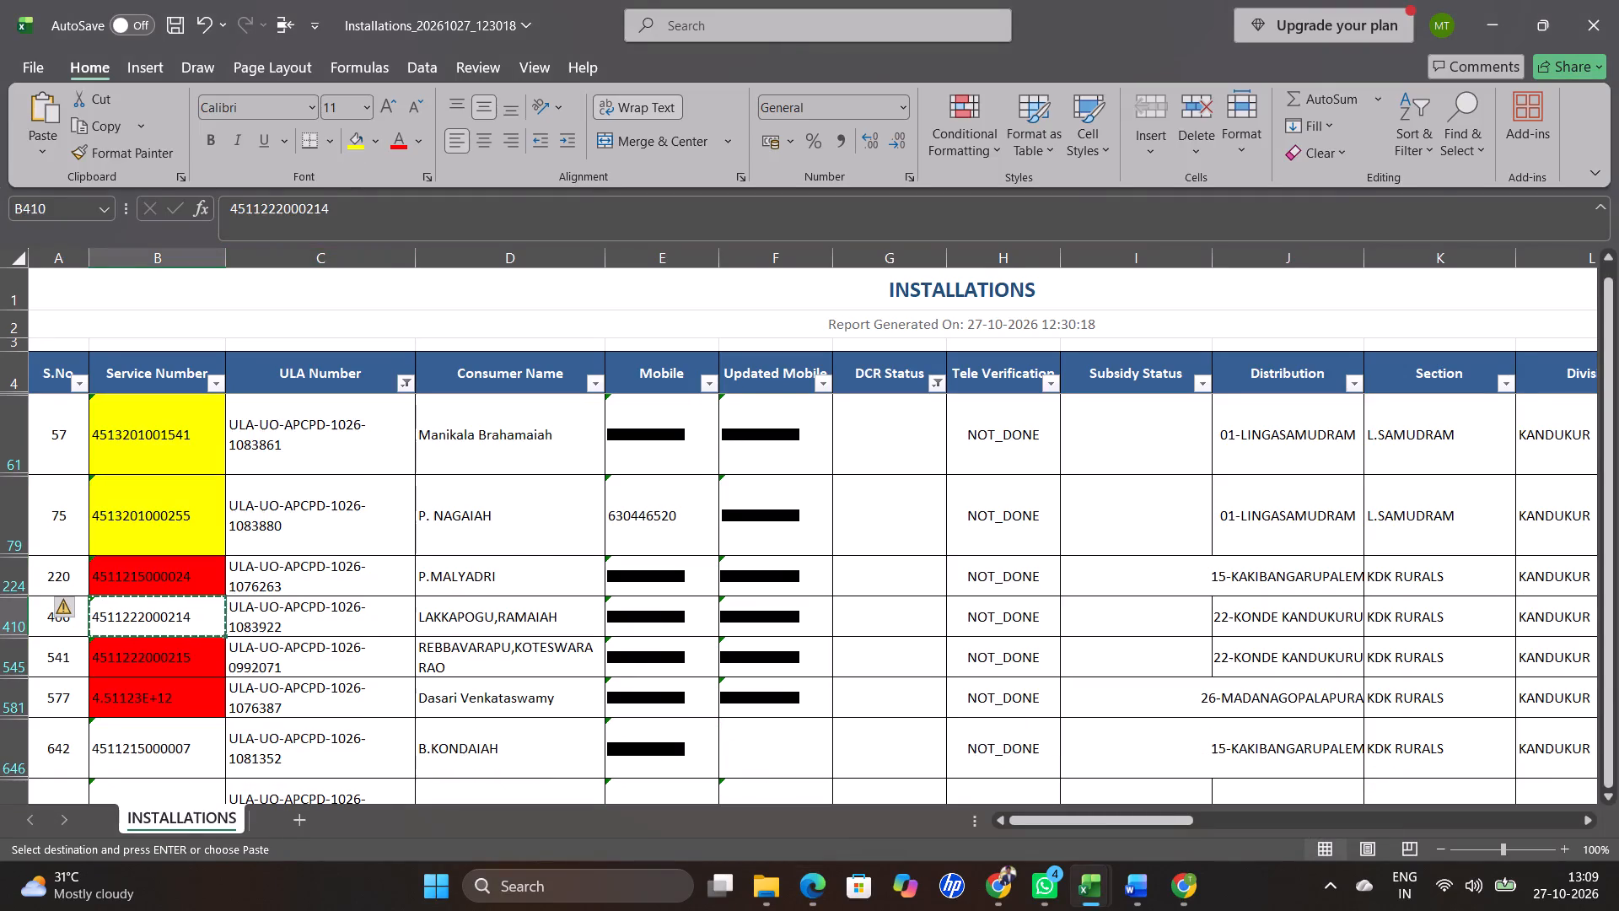
scroll(552, 576, down, 3)
scroll(537, 588, up, 7)
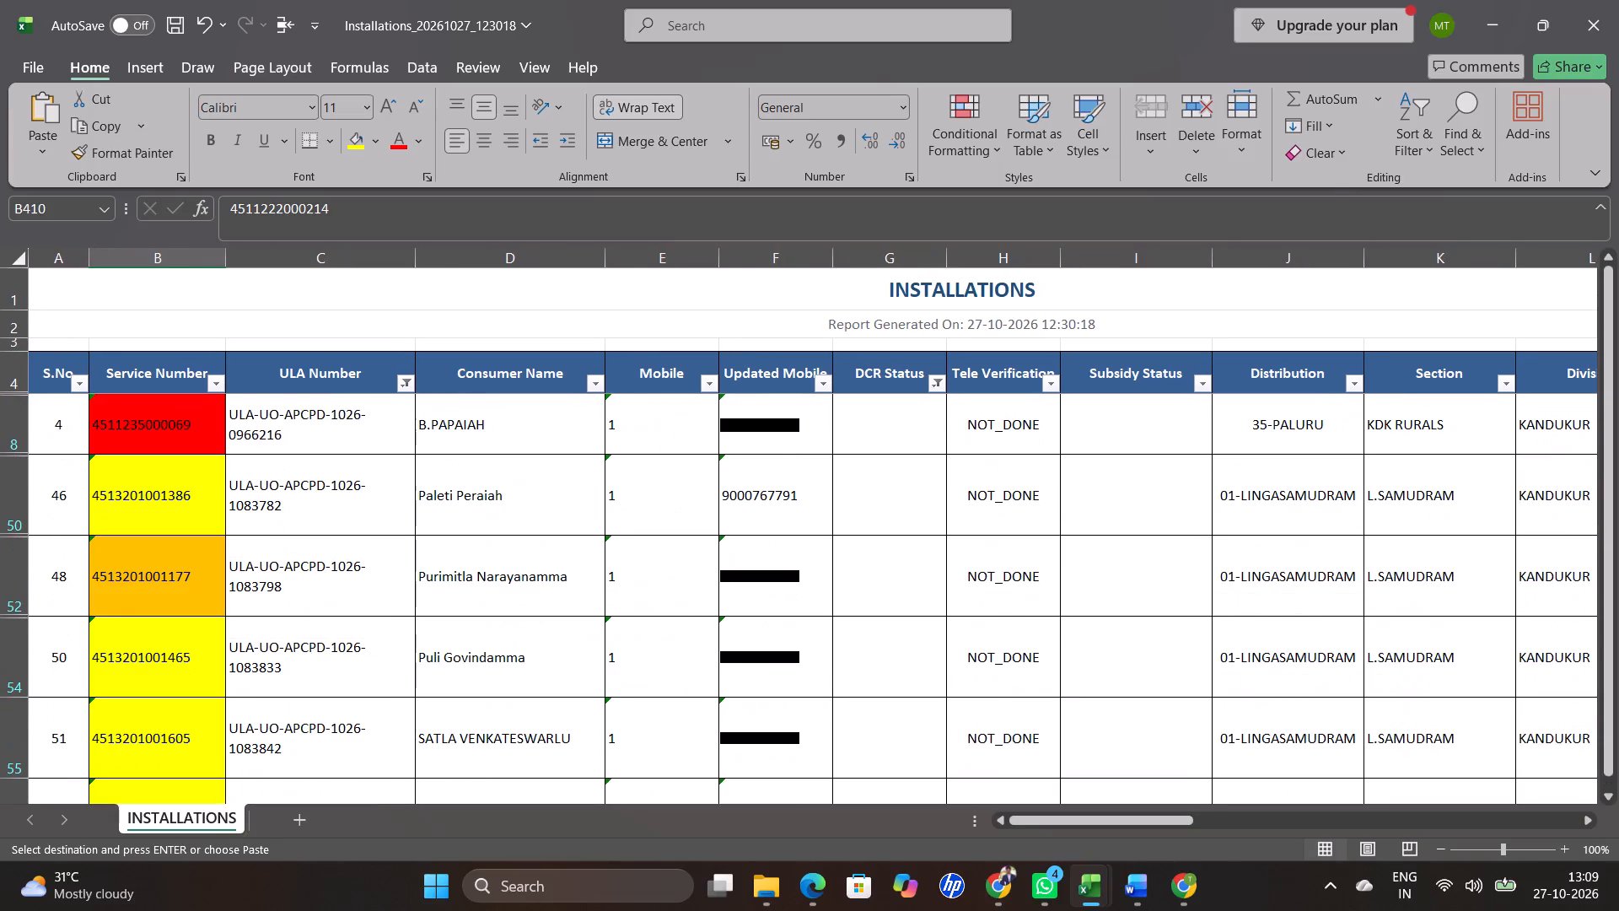
scroll(534, 596, down, 2)
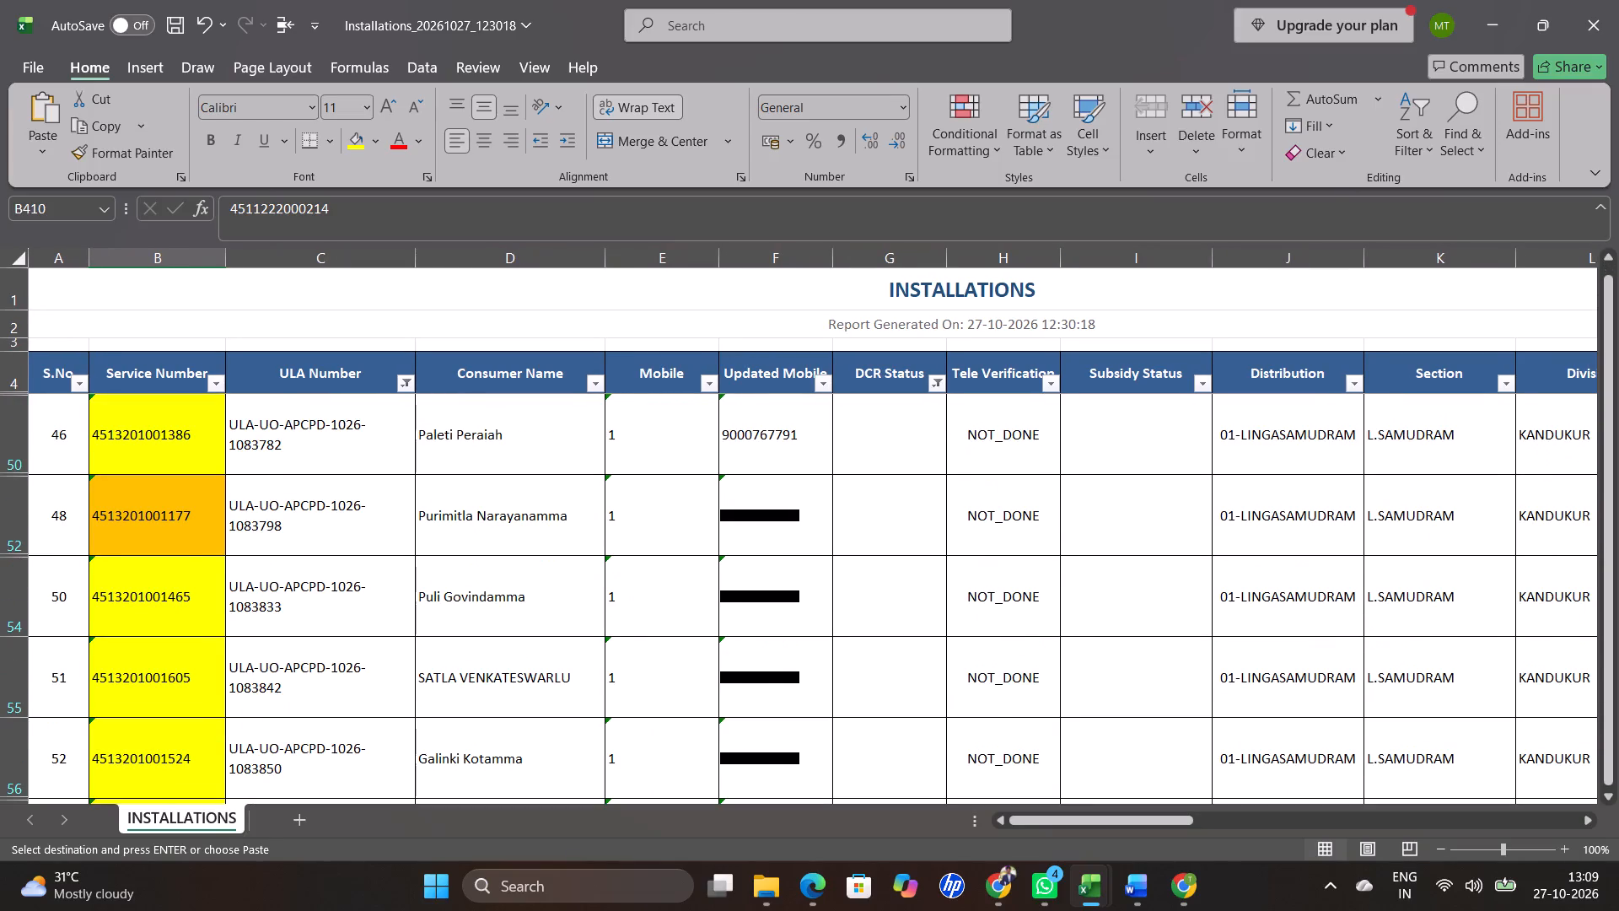
scroll(534, 596, down, 5)
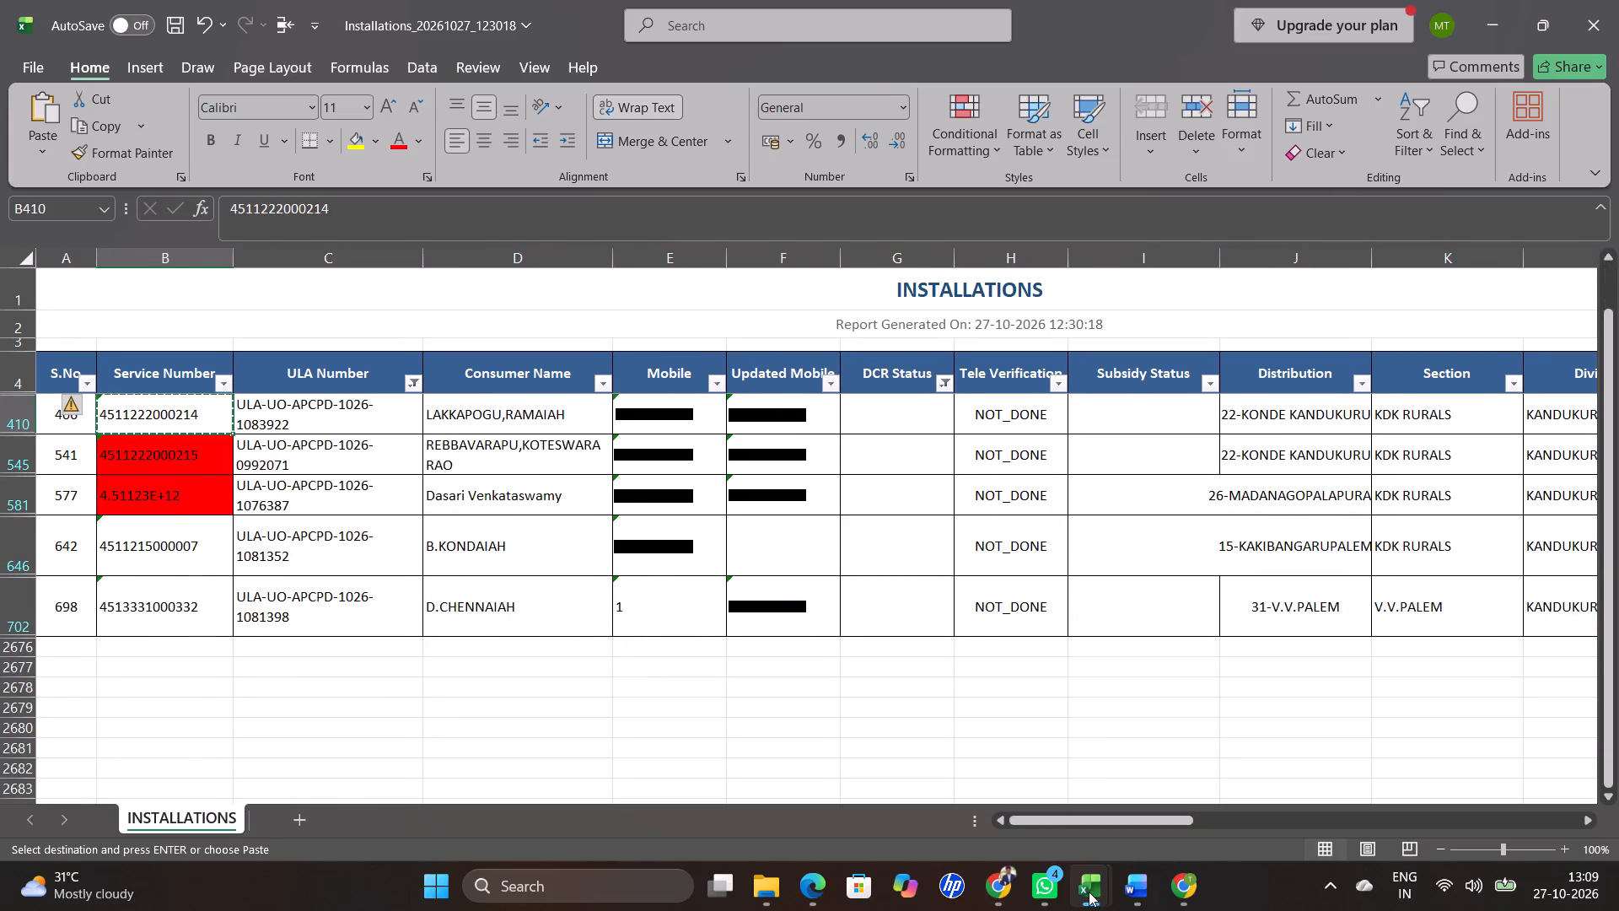
click(976, 808)
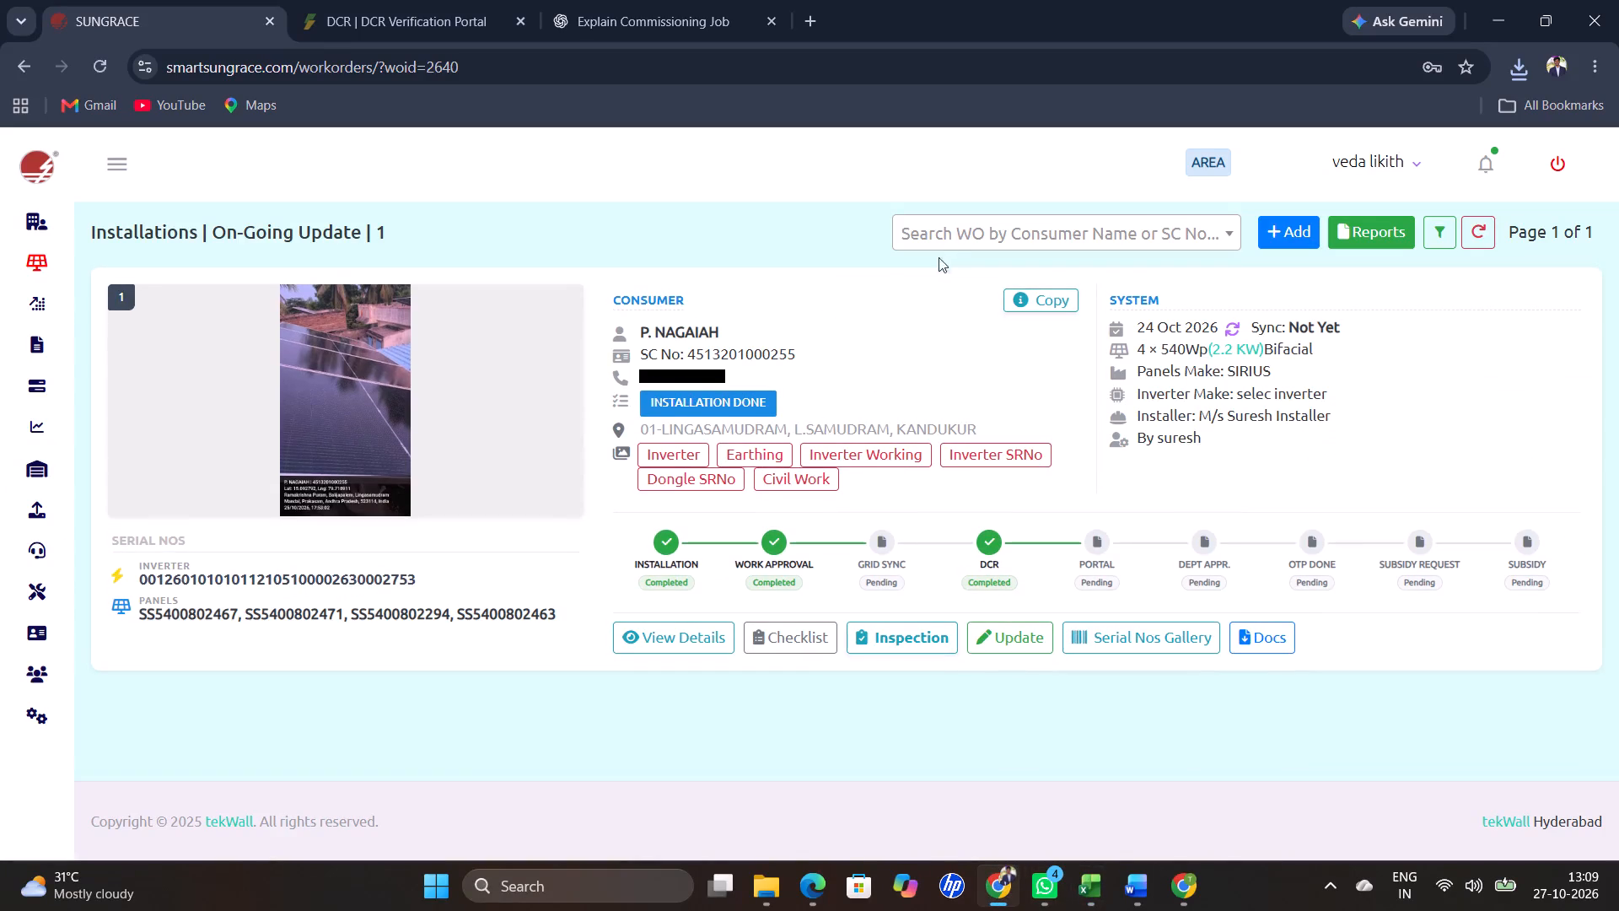
click(941, 229)
key(ctrl+v)
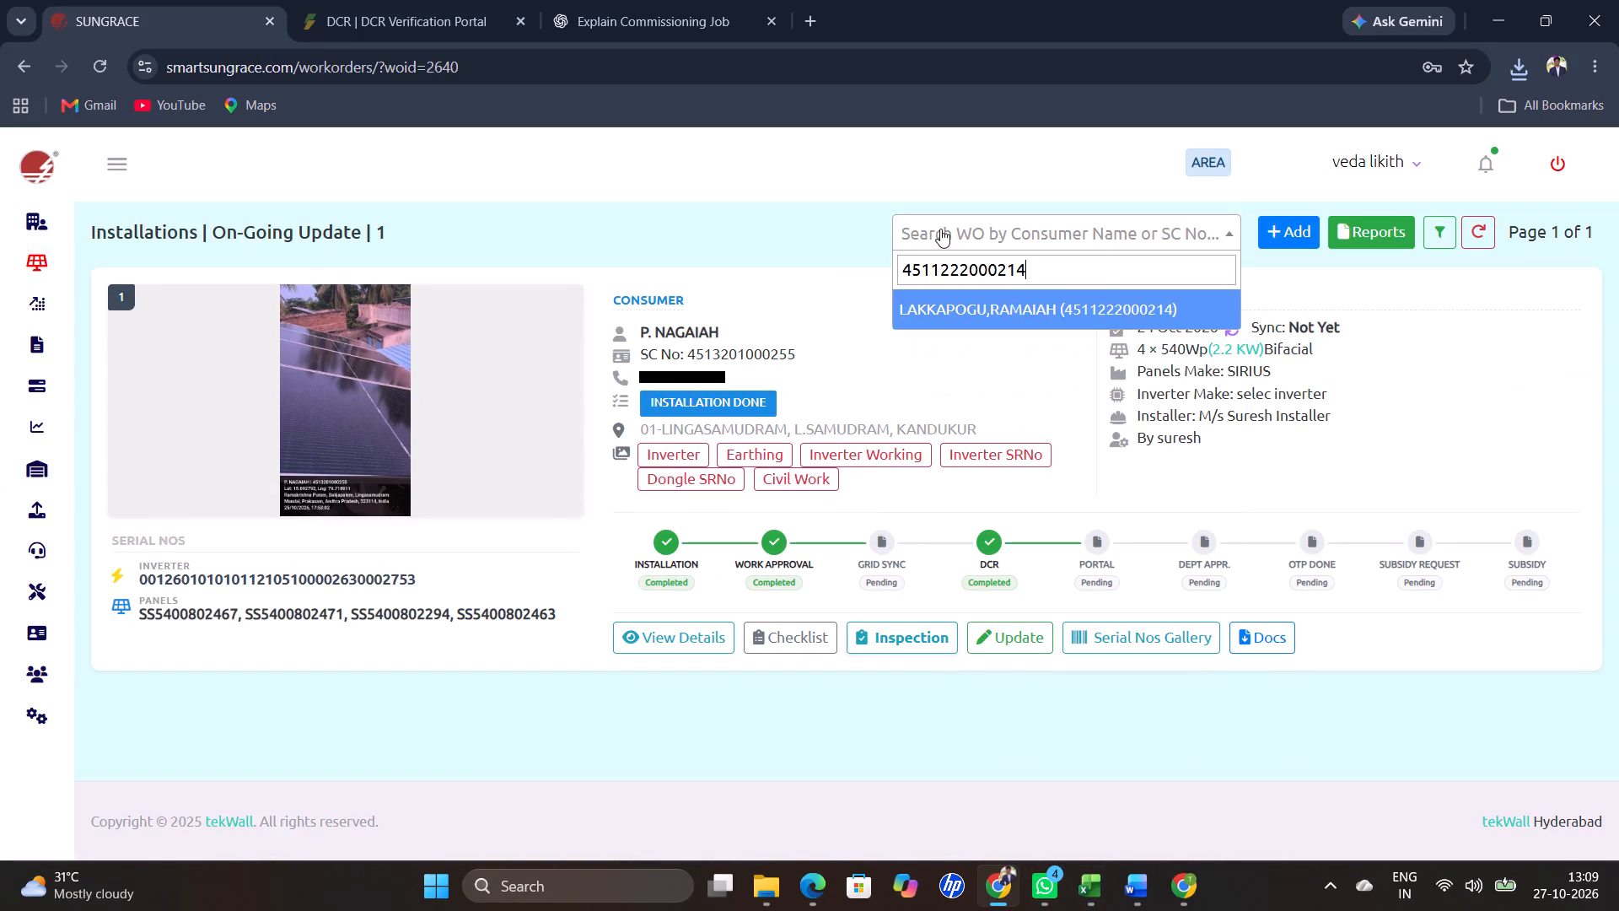
key(Return)
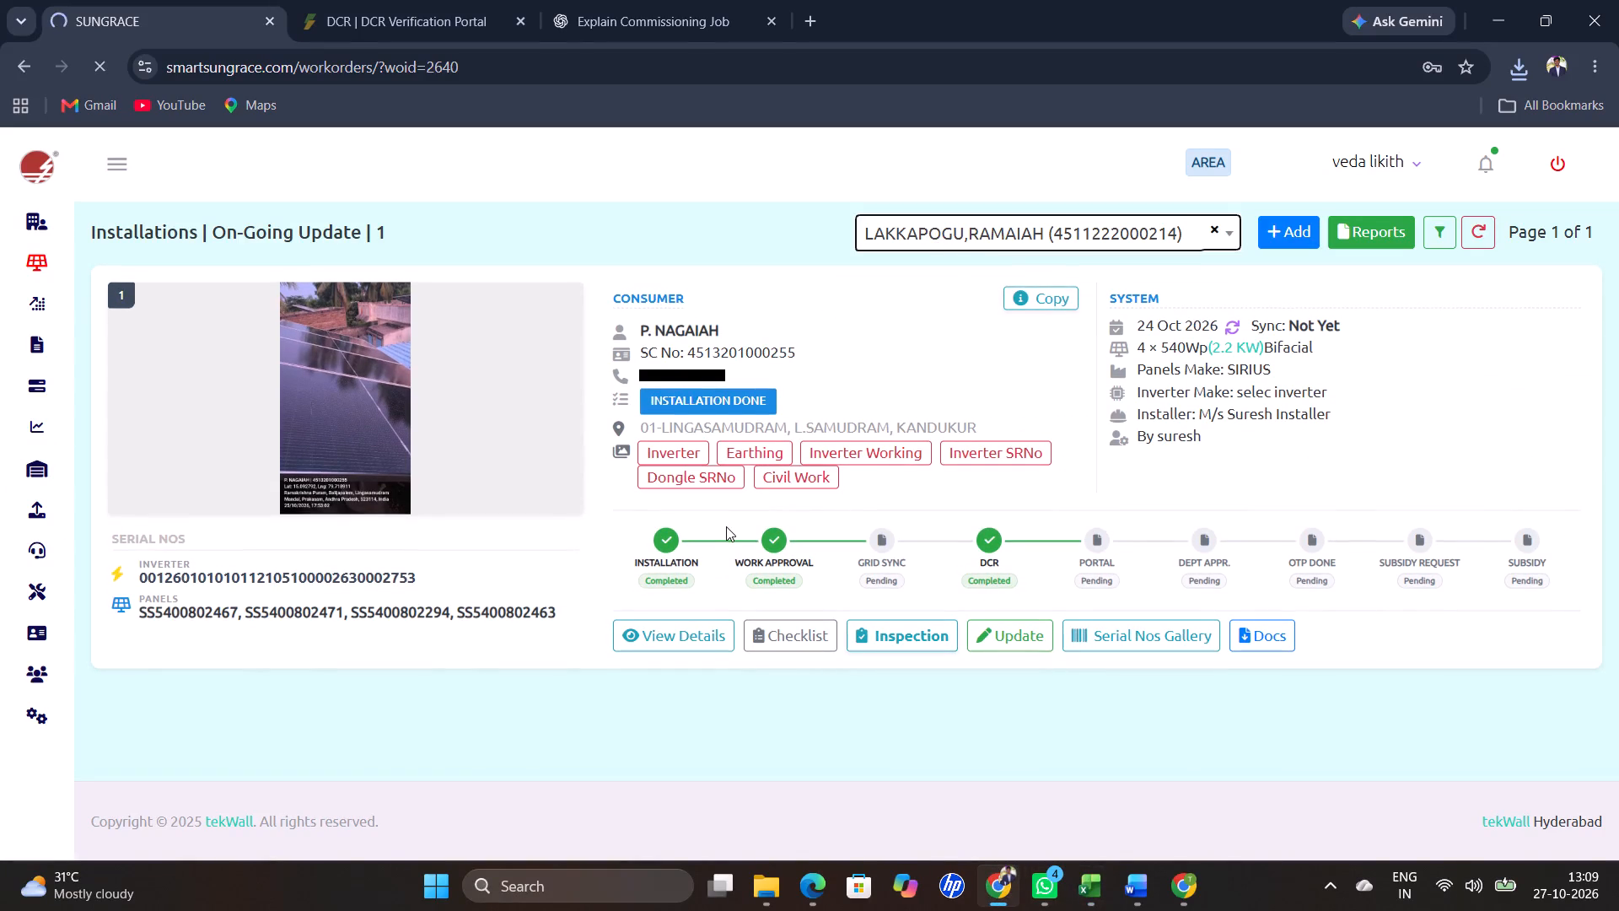
Copy the ULA application number from the work order's Quick Copy Details.
click(1060, 292)
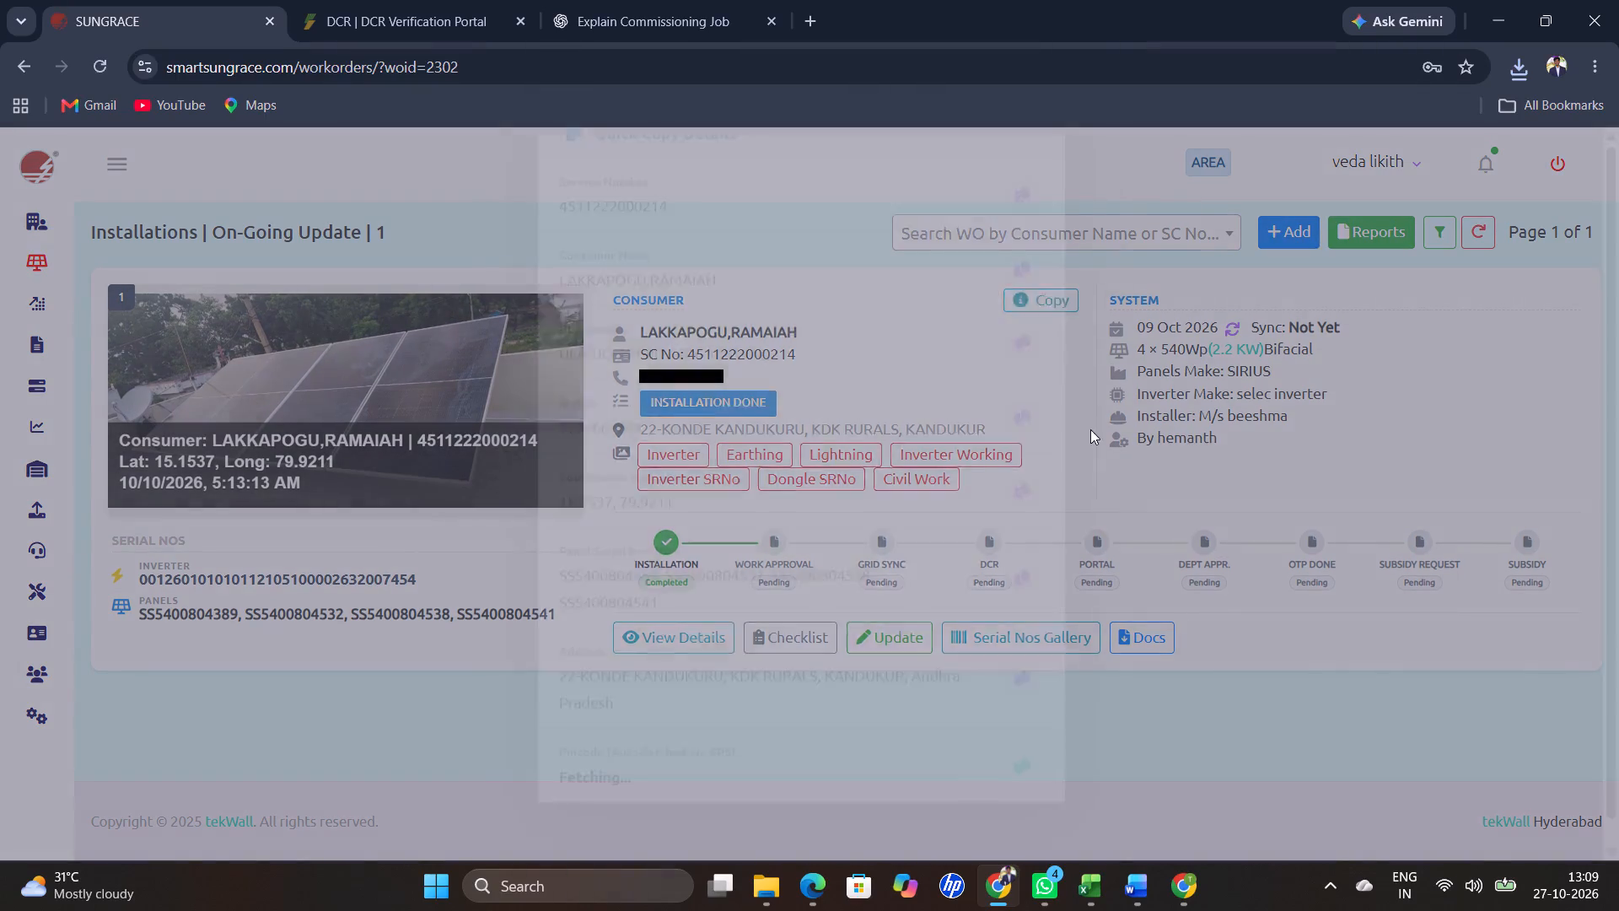
click(1032, 391)
Close the DCR portal's certificate preview, start a new issue to consumer (B2C), and enter the copied number as Consumer Application Number.
drag(387, 0, 390, 13)
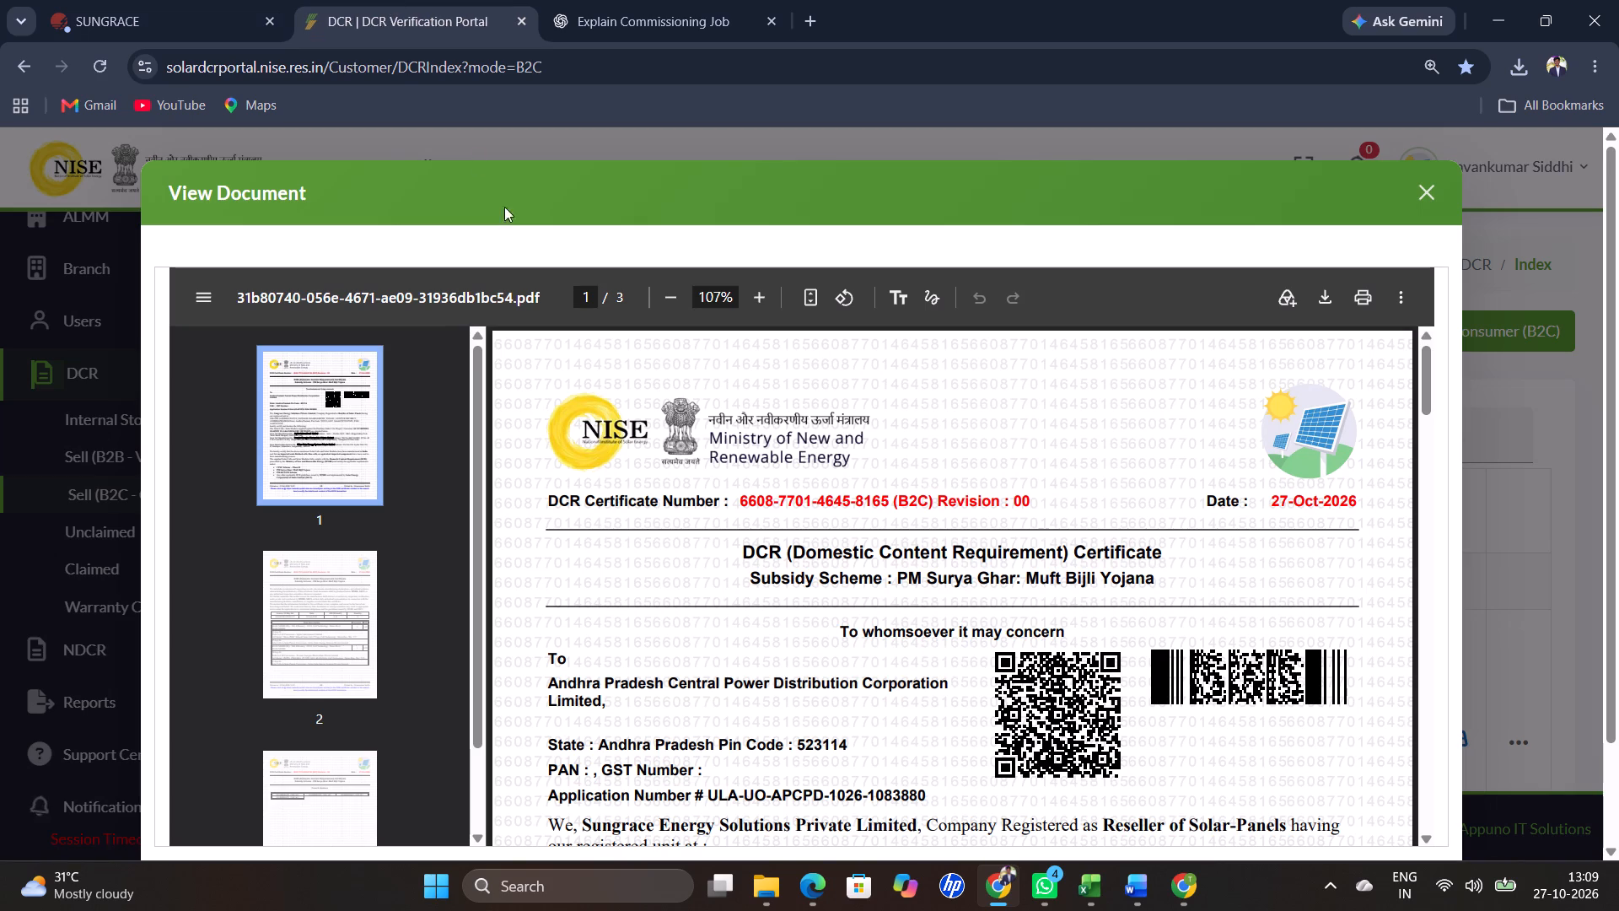
click(1429, 186)
click(1406, 337)
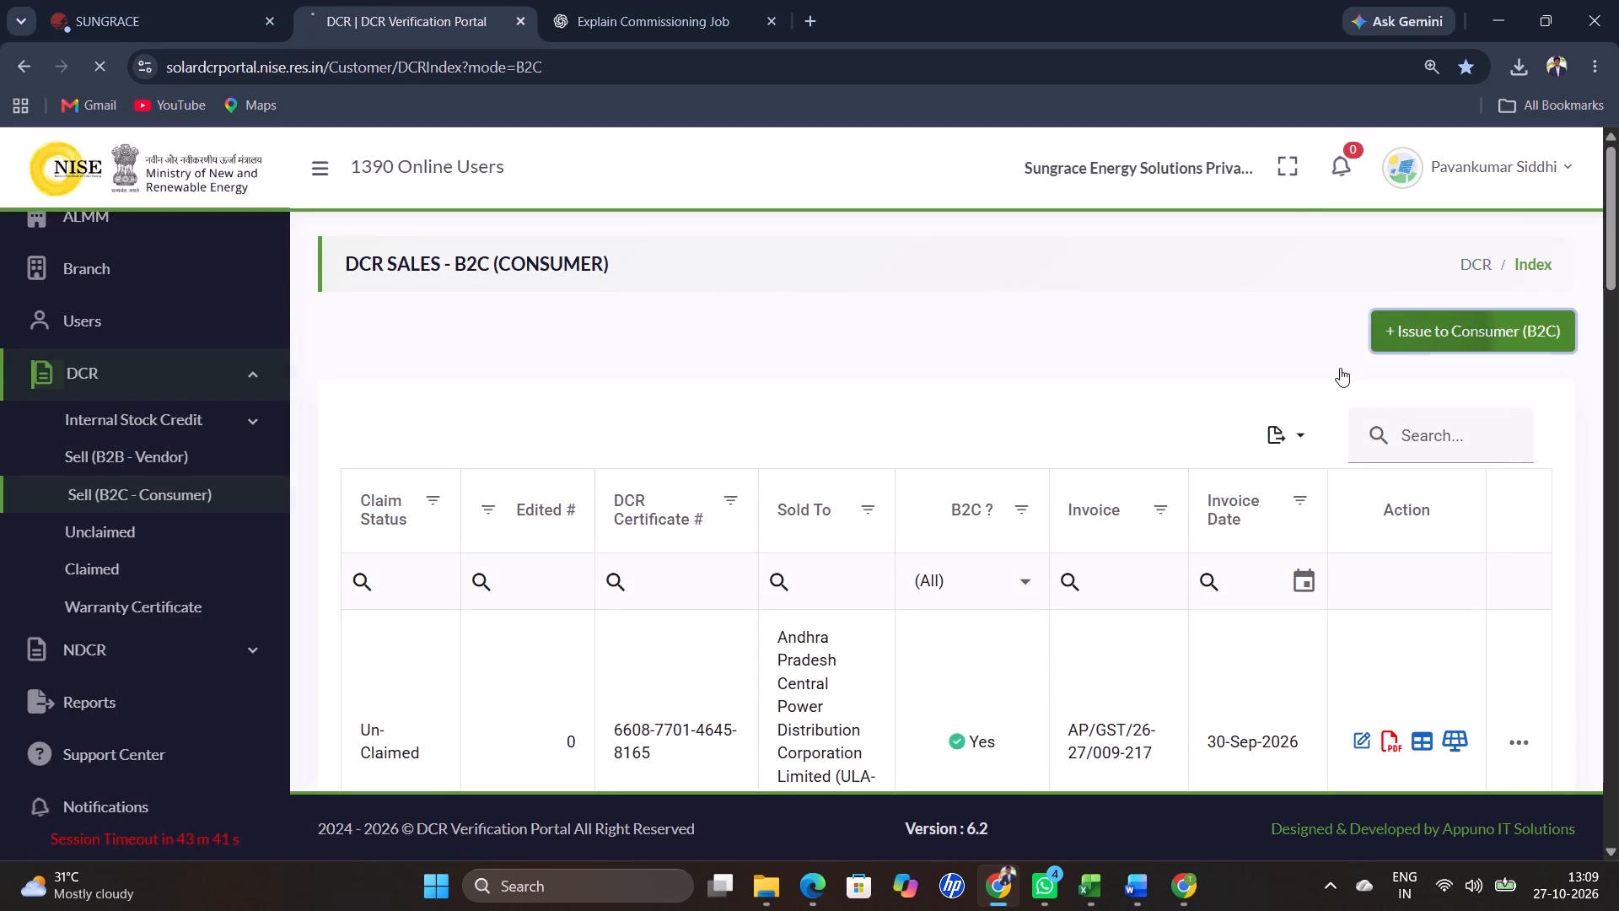
click(731, 463)
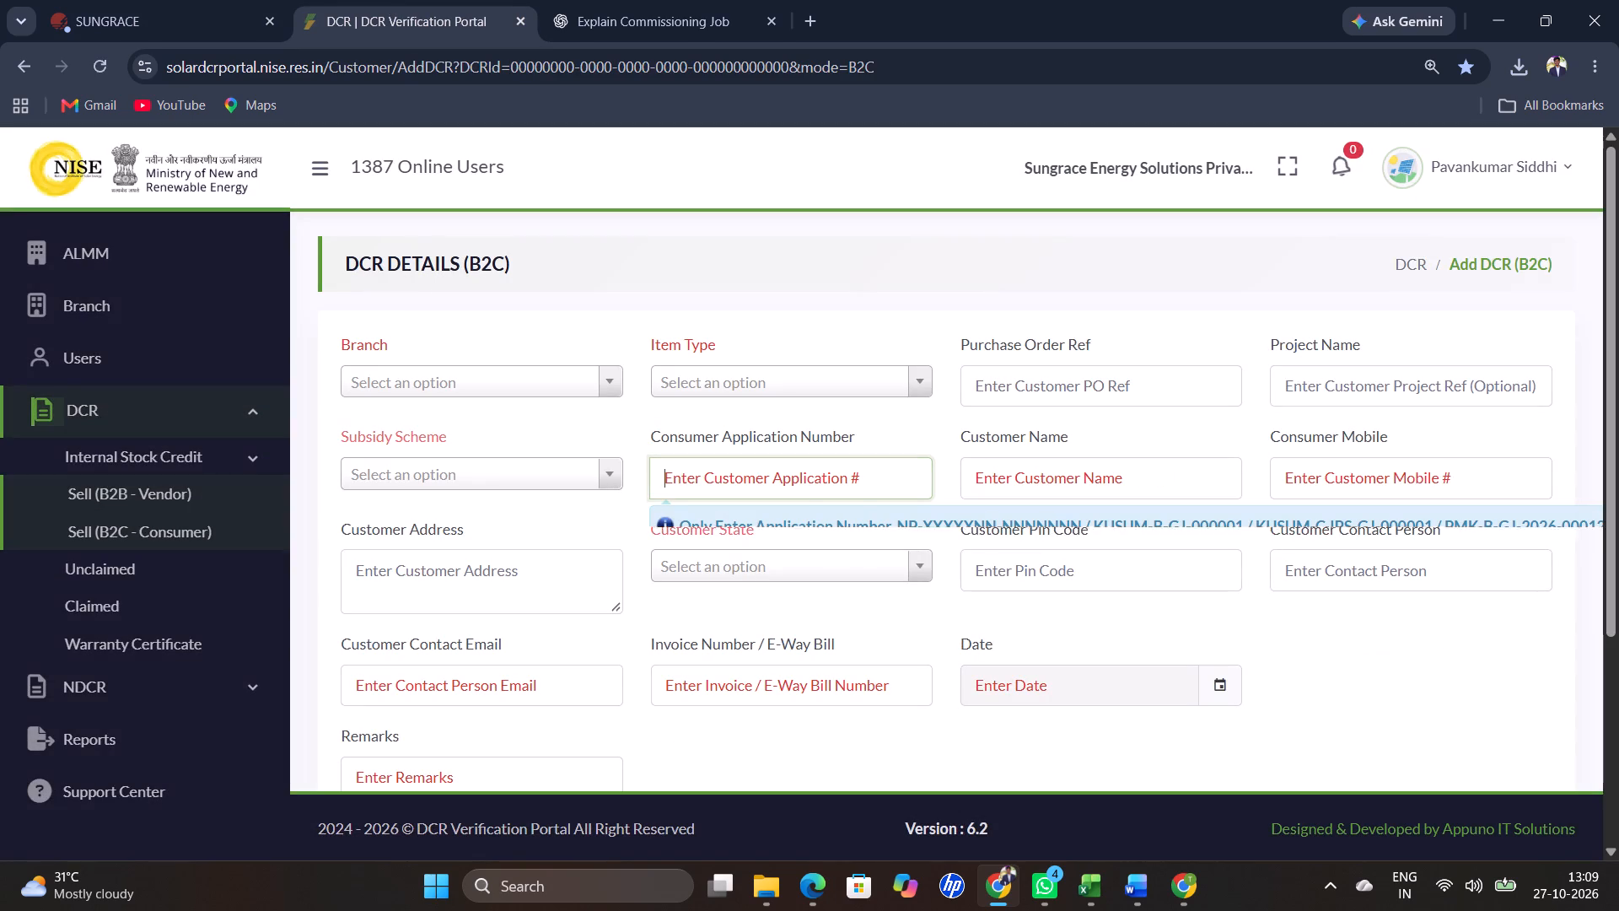
key(ctrl+v)
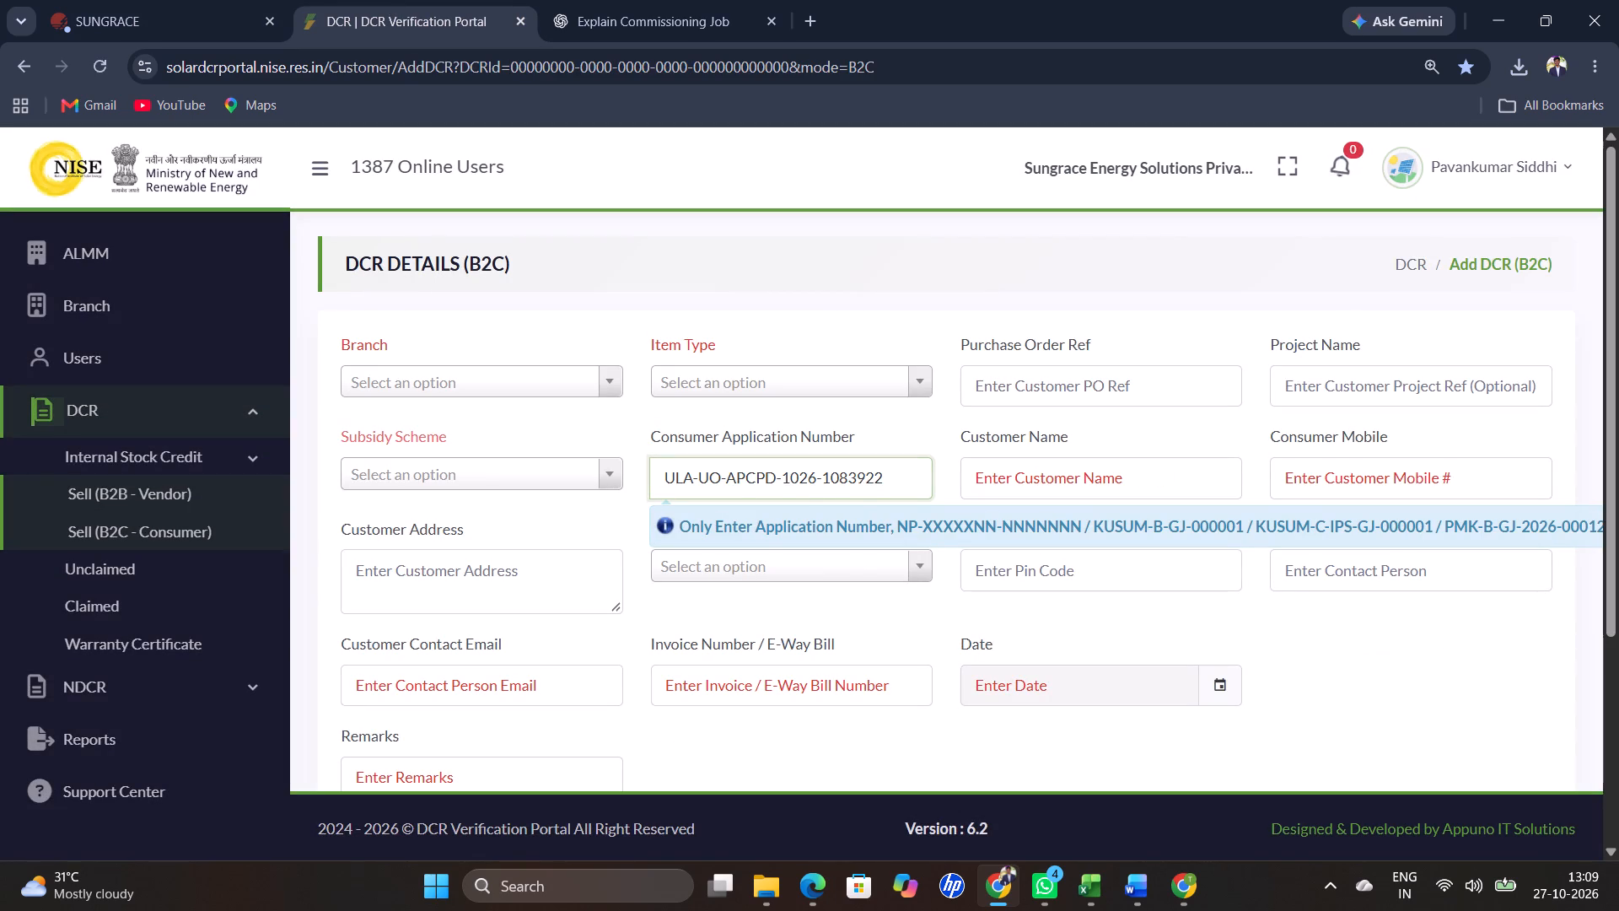
Set the Andhra Pradesh branch, the PM Surya Ghar: Muft Bijli Yojana subsidy scheme, and Solar Panels as item type.
click(526, 379)
click(497, 468)
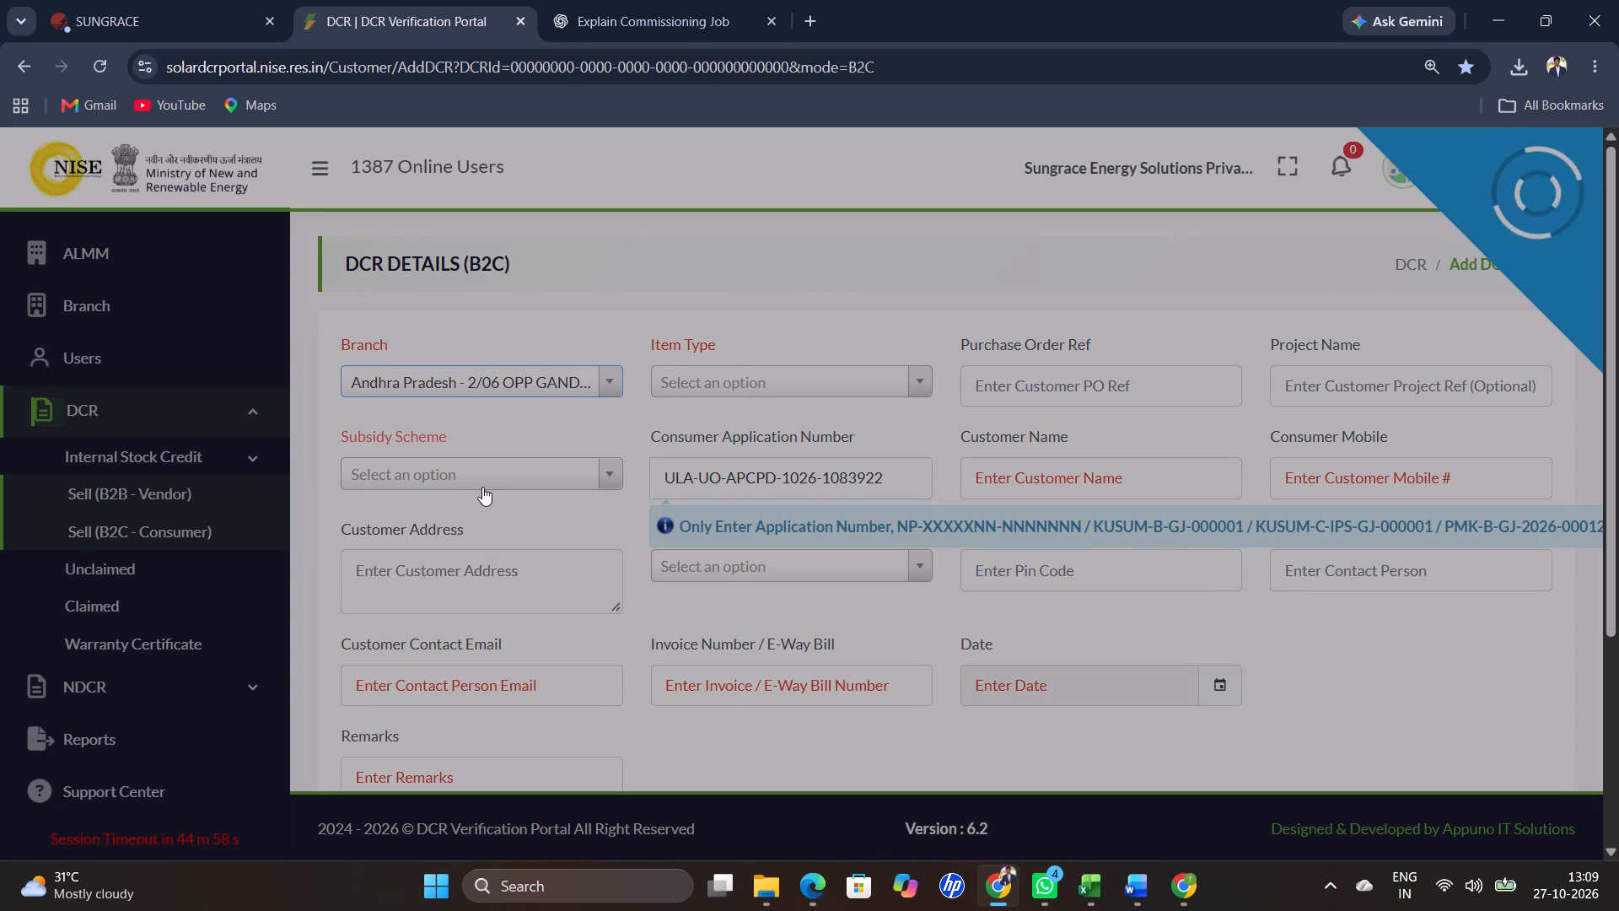
click(482, 476)
click(476, 654)
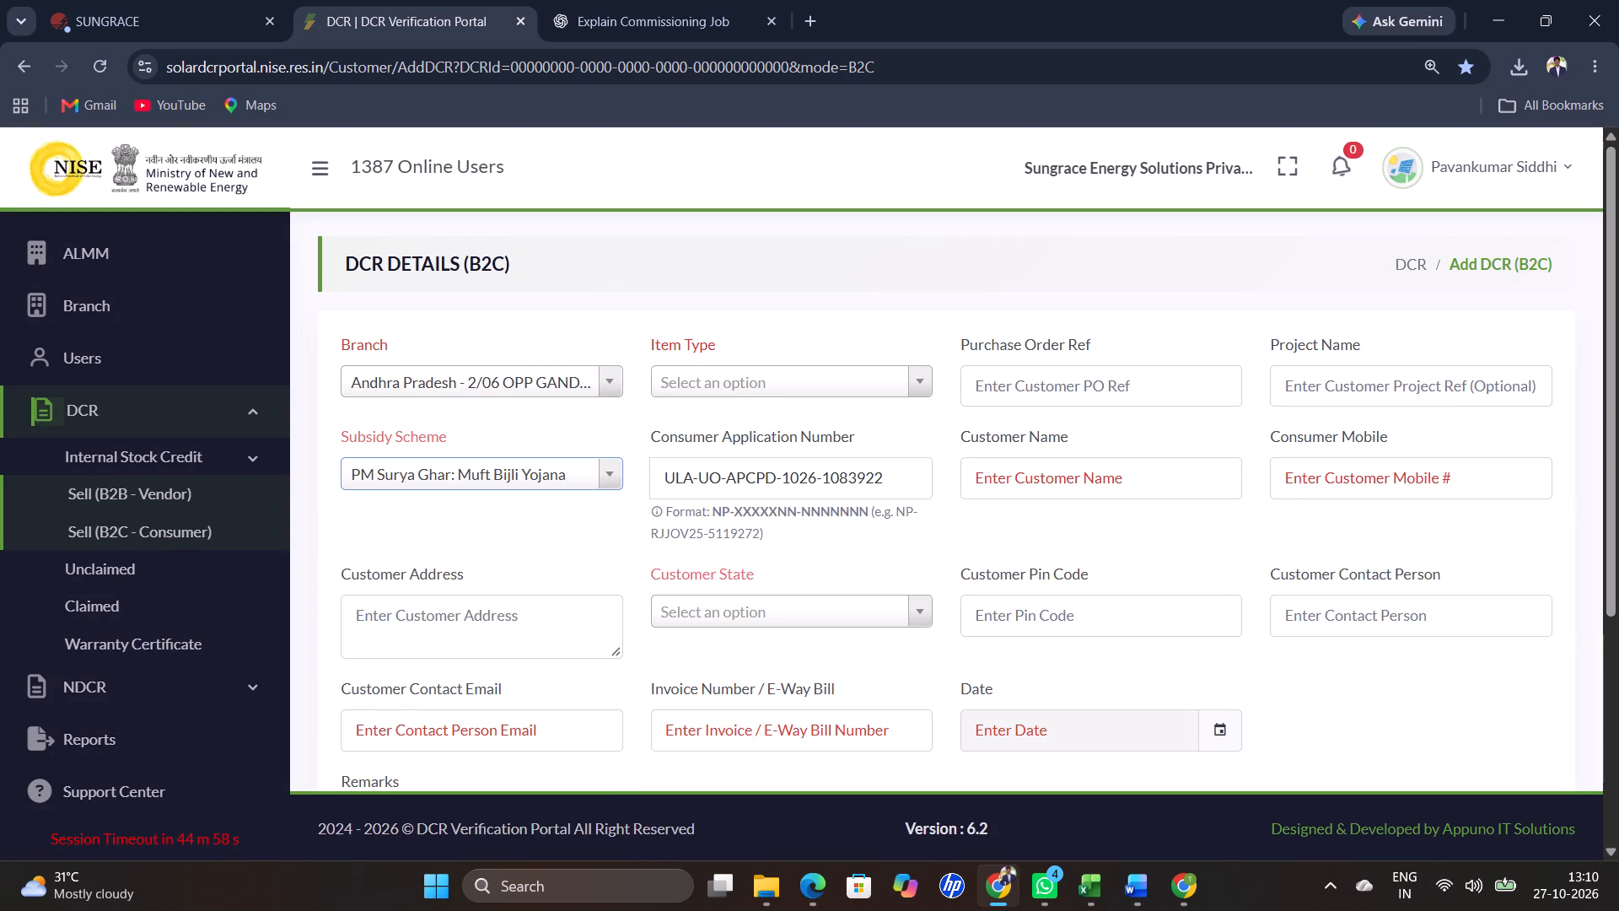
click(721, 369)
click(697, 453)
Copy Andhra Pradesh Central Power Distribution Corporation Limited from the Word details document into the DCR form's Customer Name.
click(1000, 479)
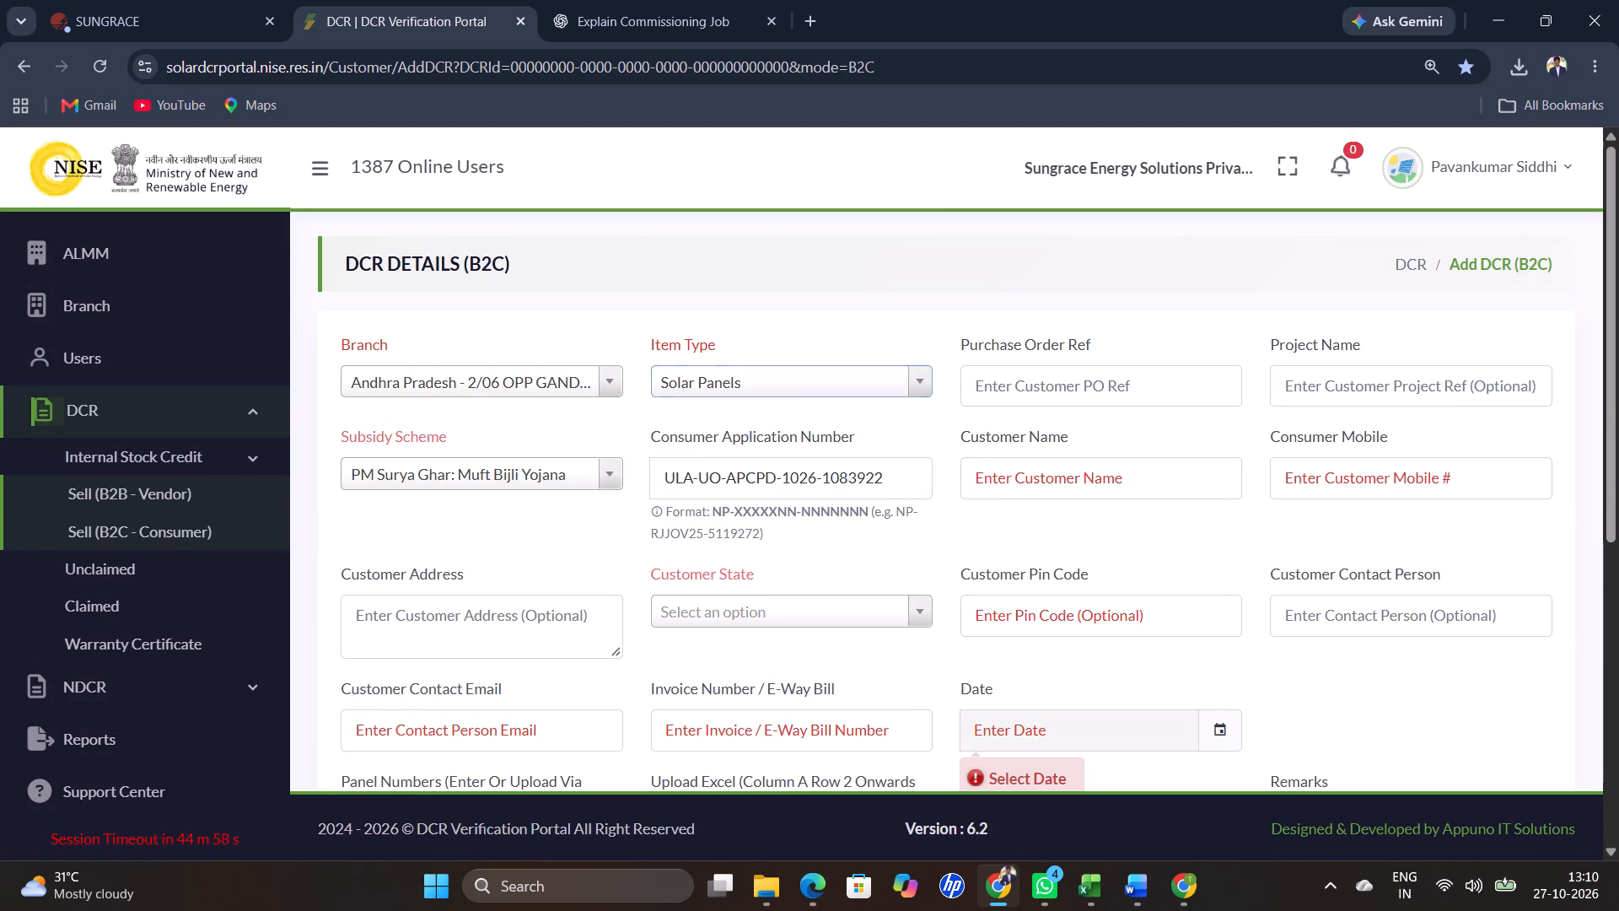
click(1126, 791)
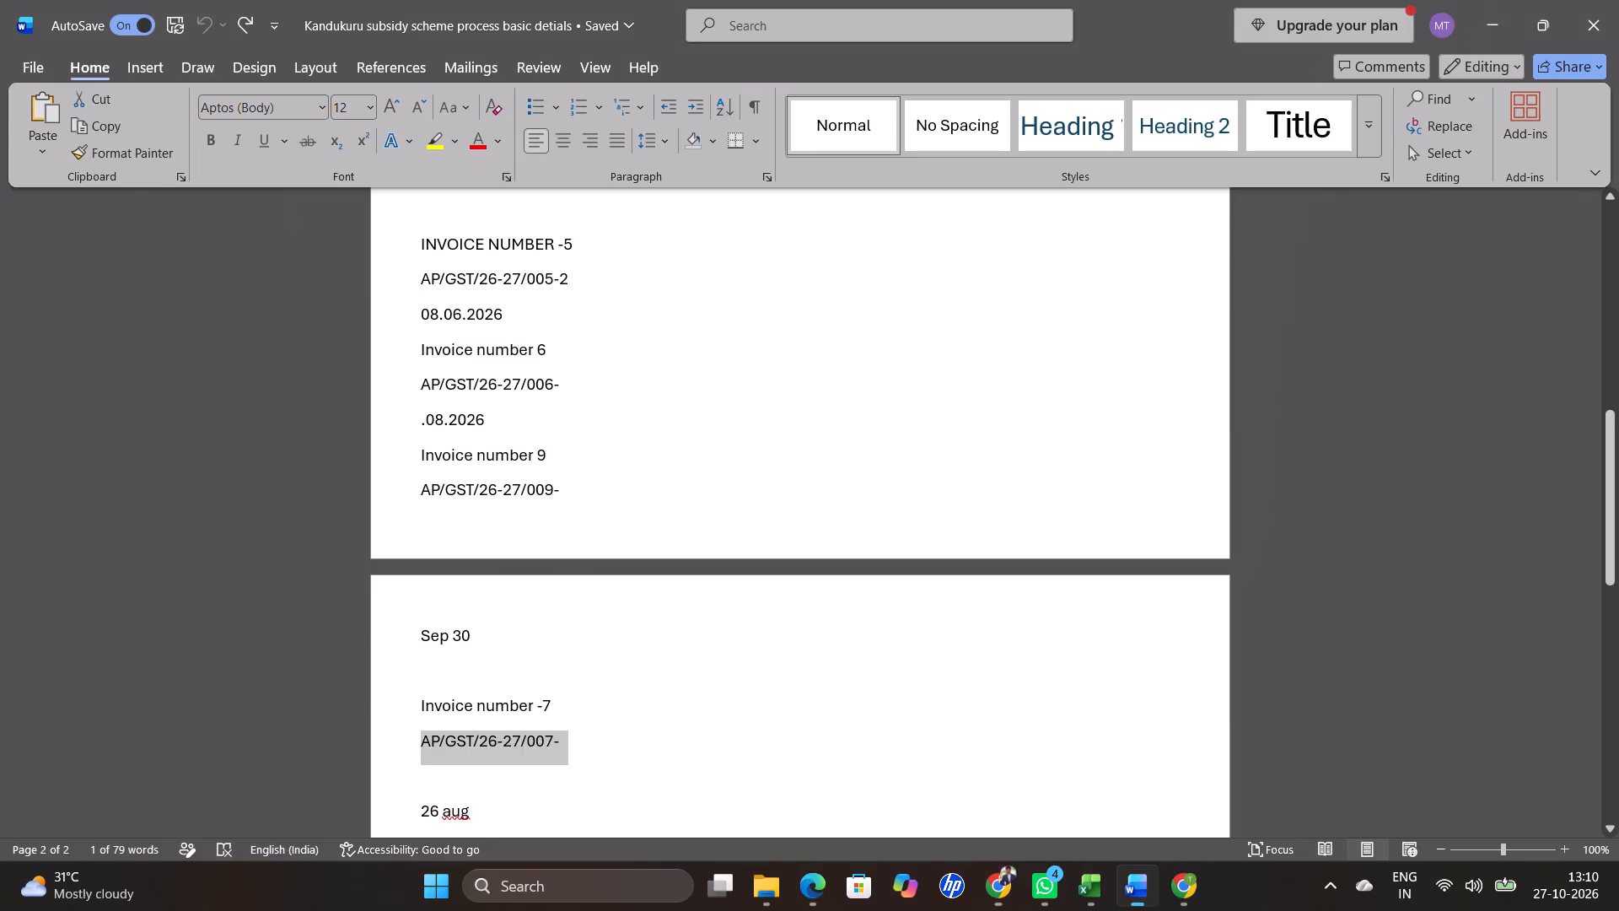
scroll(596, 398, up, 20)
scroll(596, 398, up, 3)
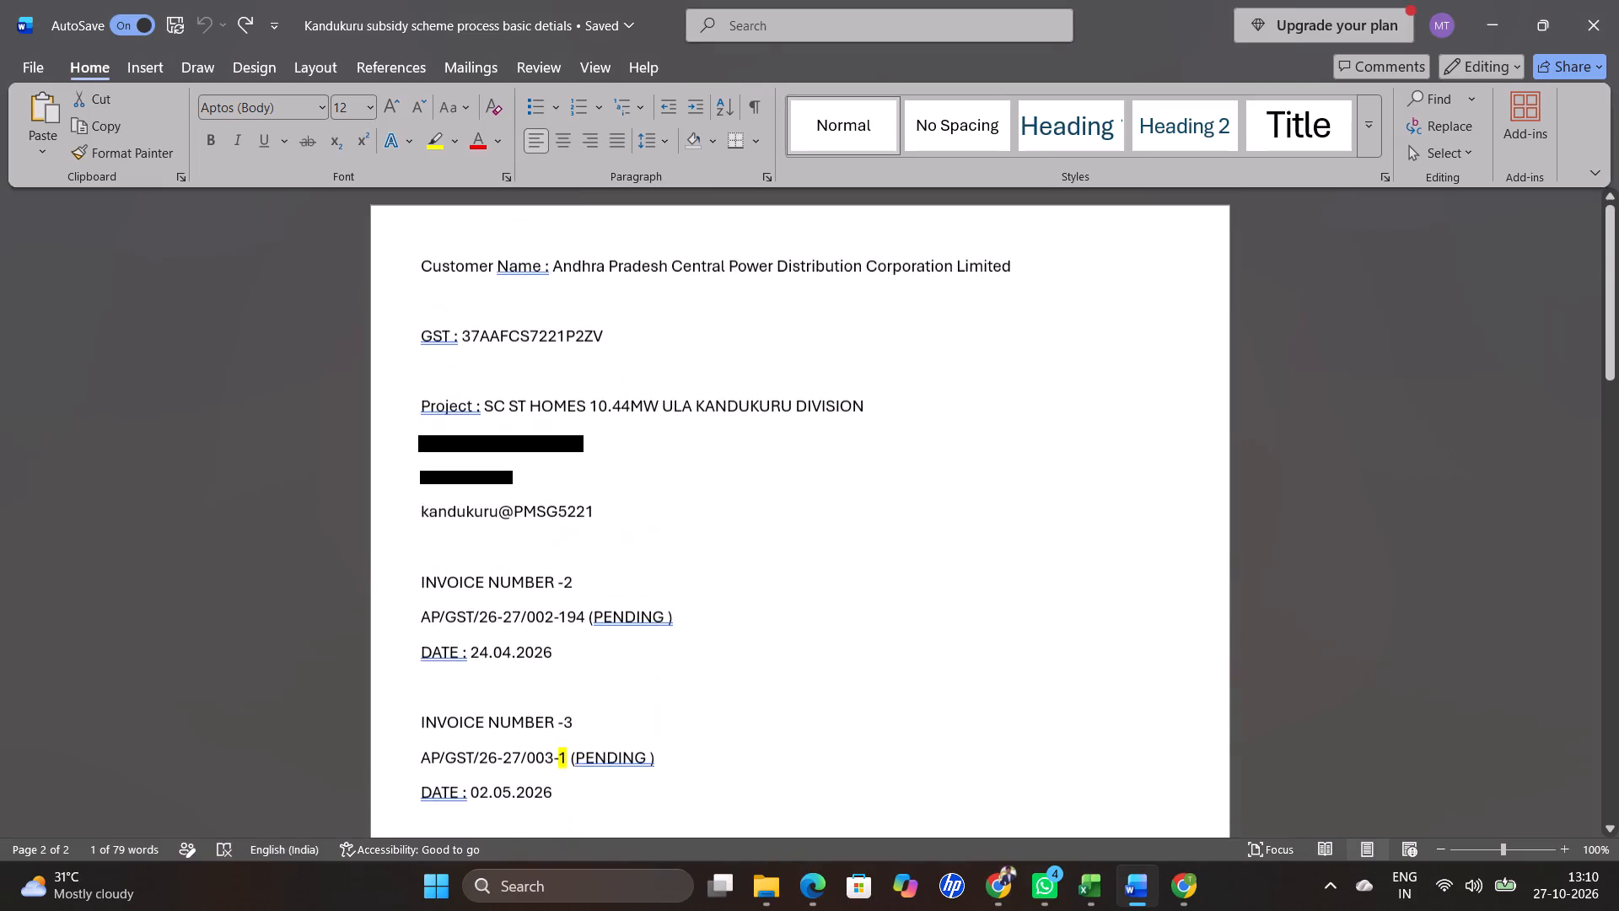
drag(555, 268, 1087, 268)
key(ctrl+c)
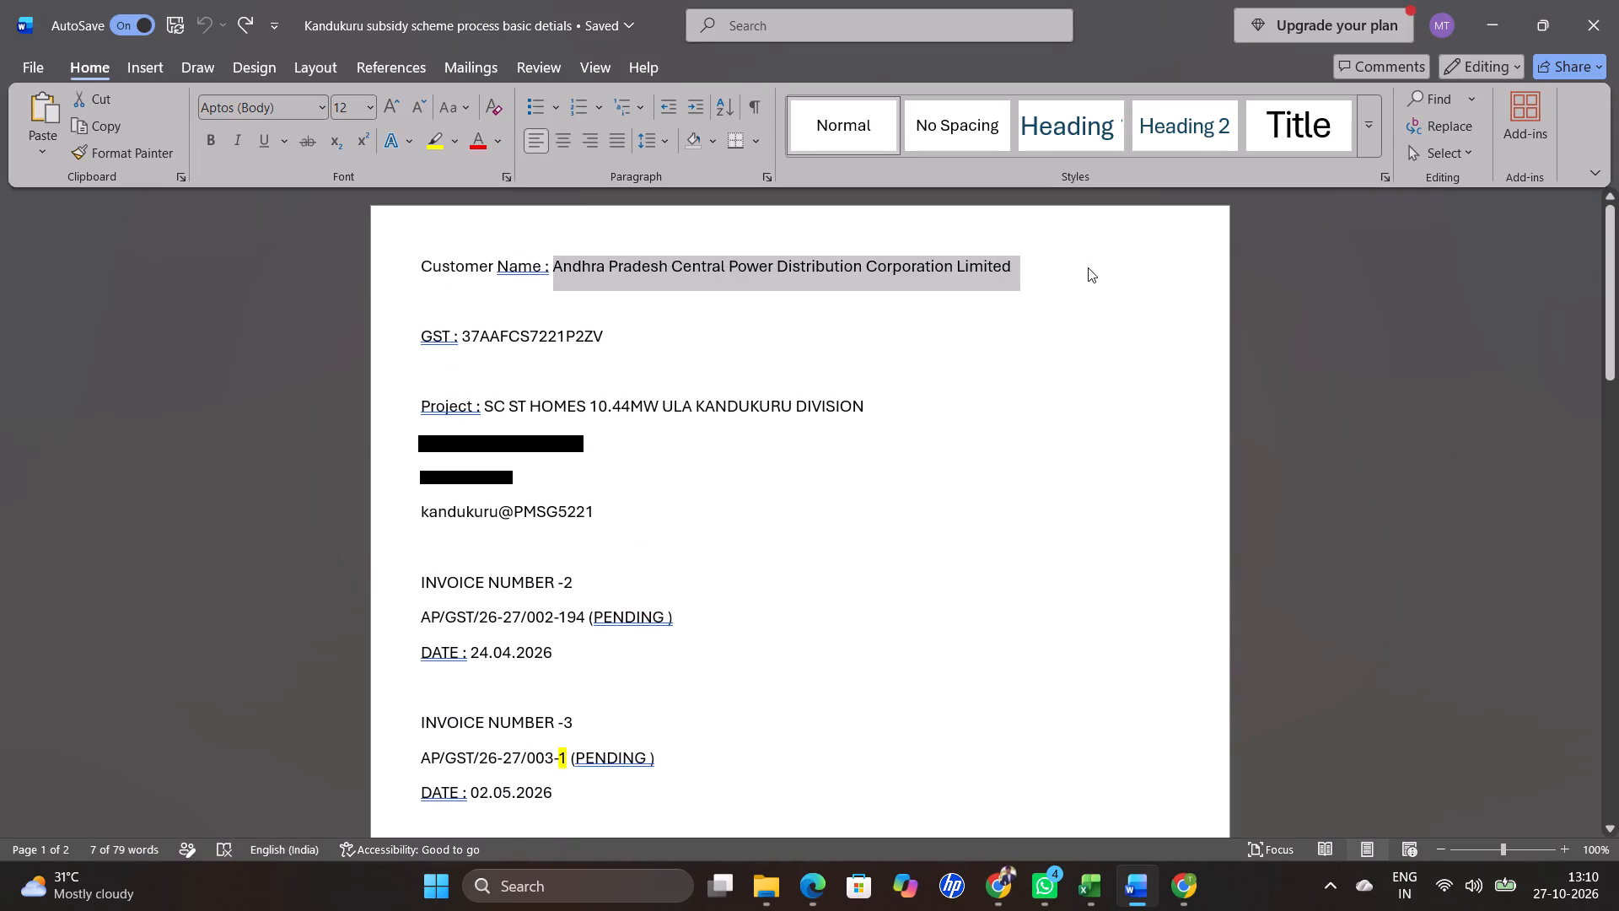
click(1011, 822)
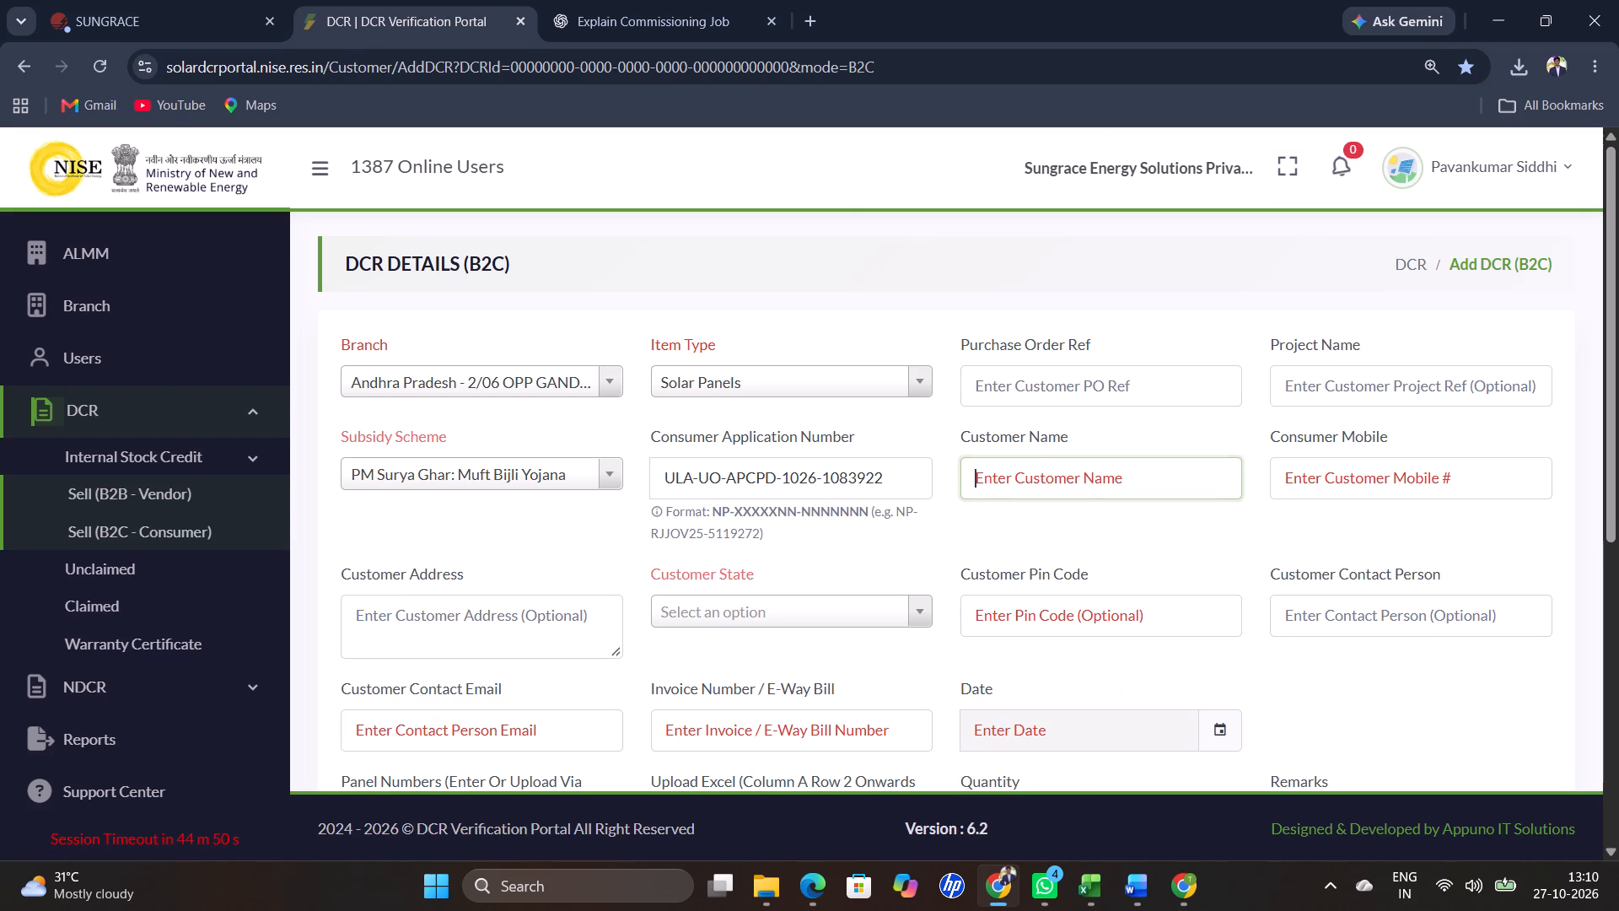
key(ctrl+v)
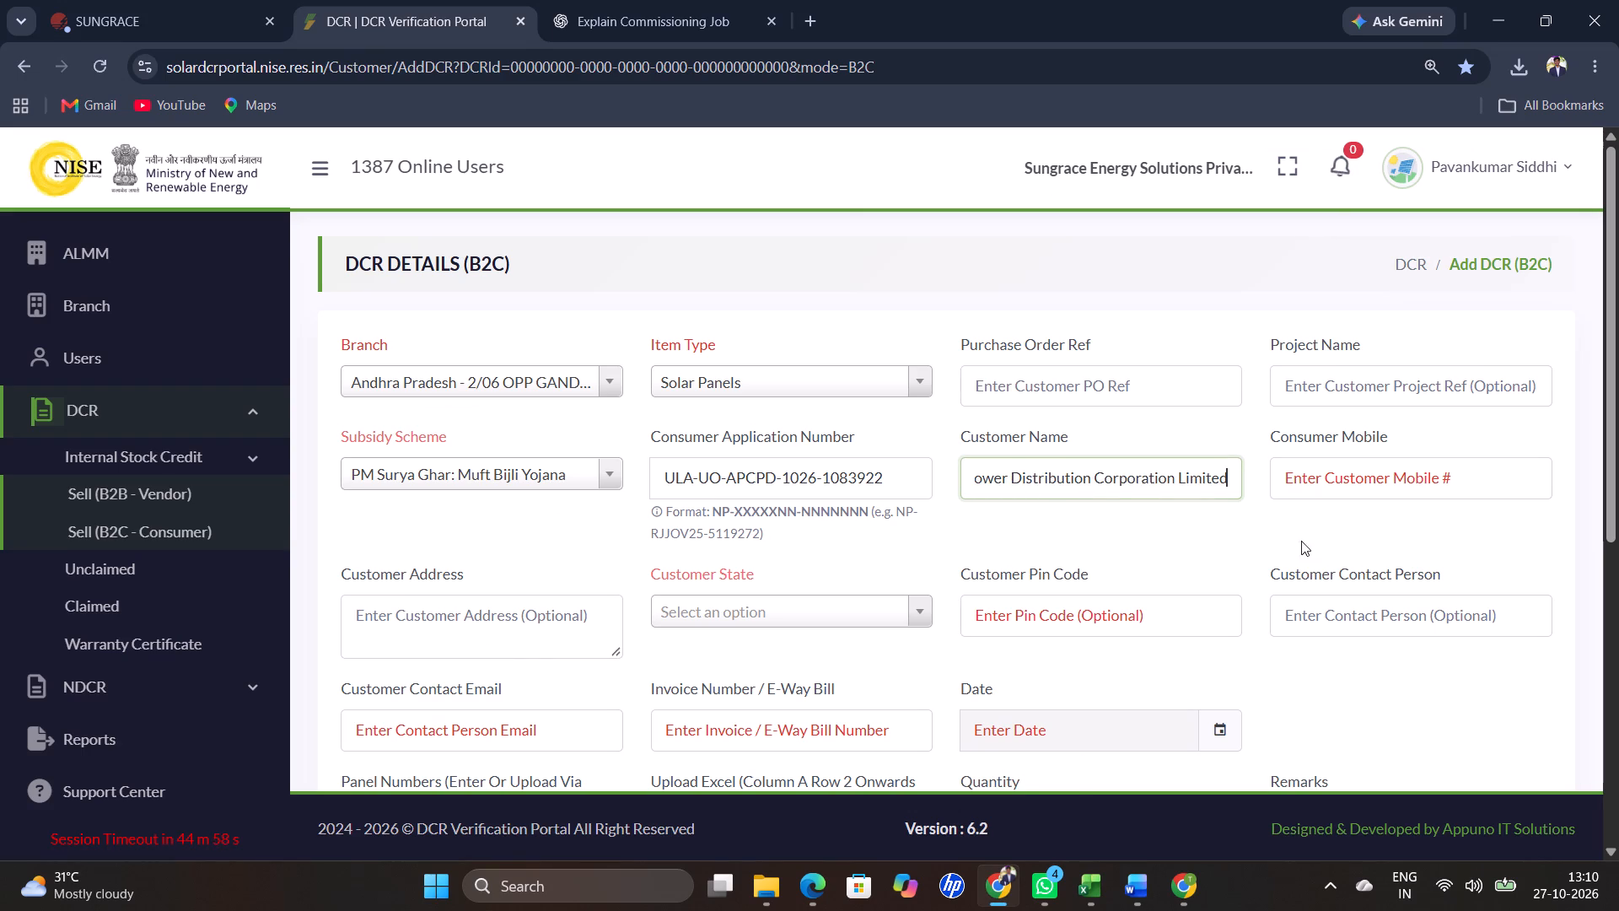
click(1302, 389)
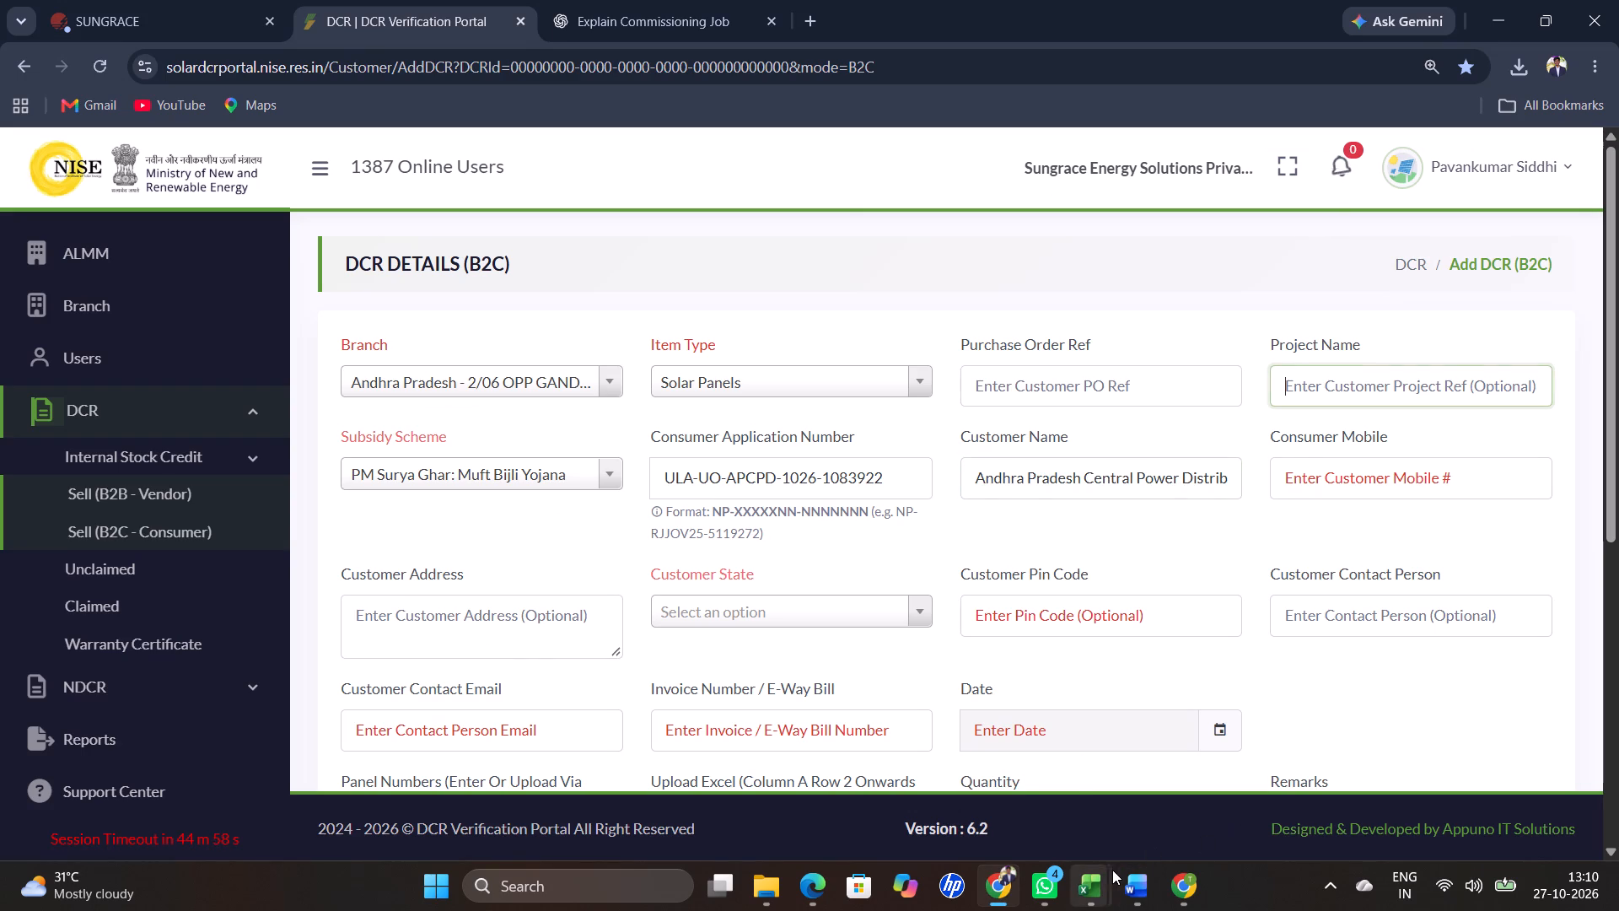
click(1116, 799)
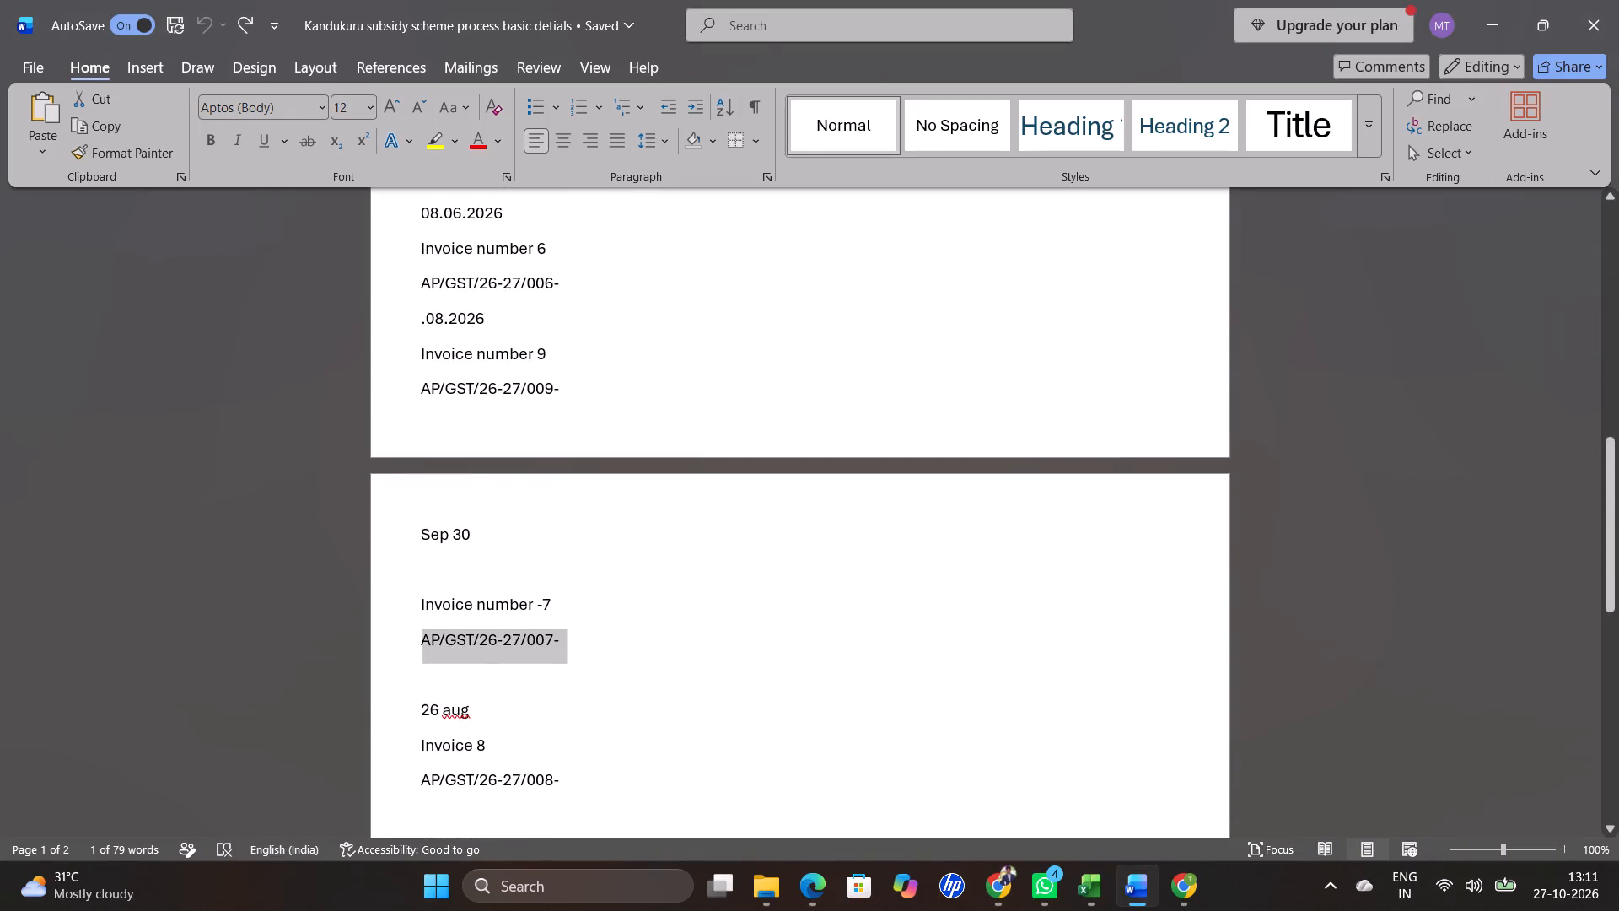
drag(413, 636, 387, 642)
key(ctrl+c)
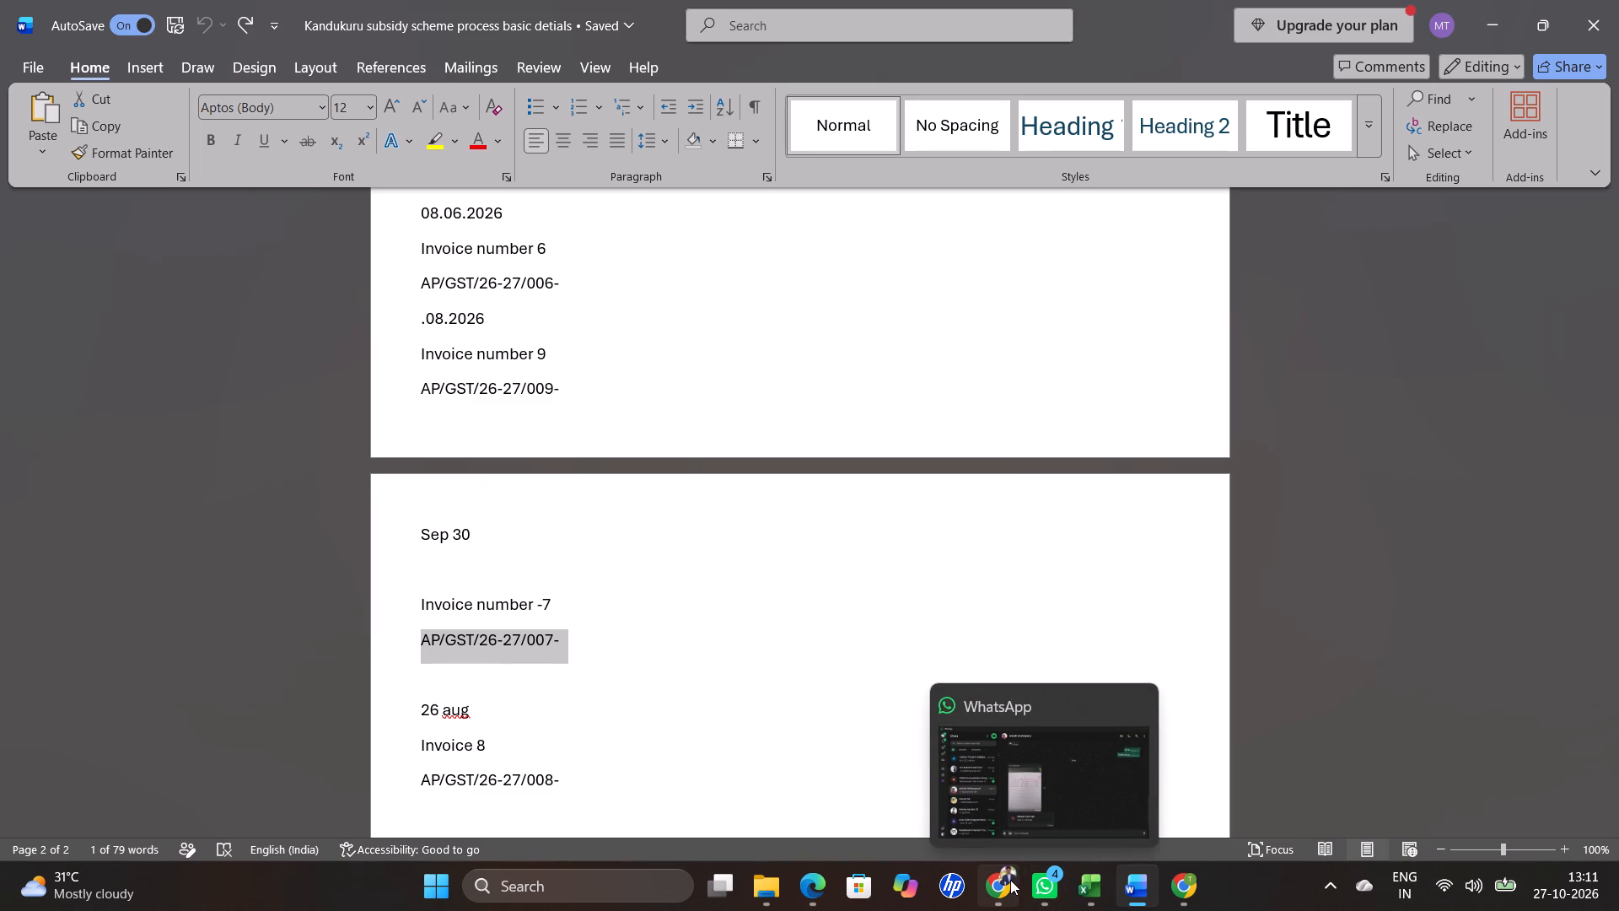
click(949, 781)
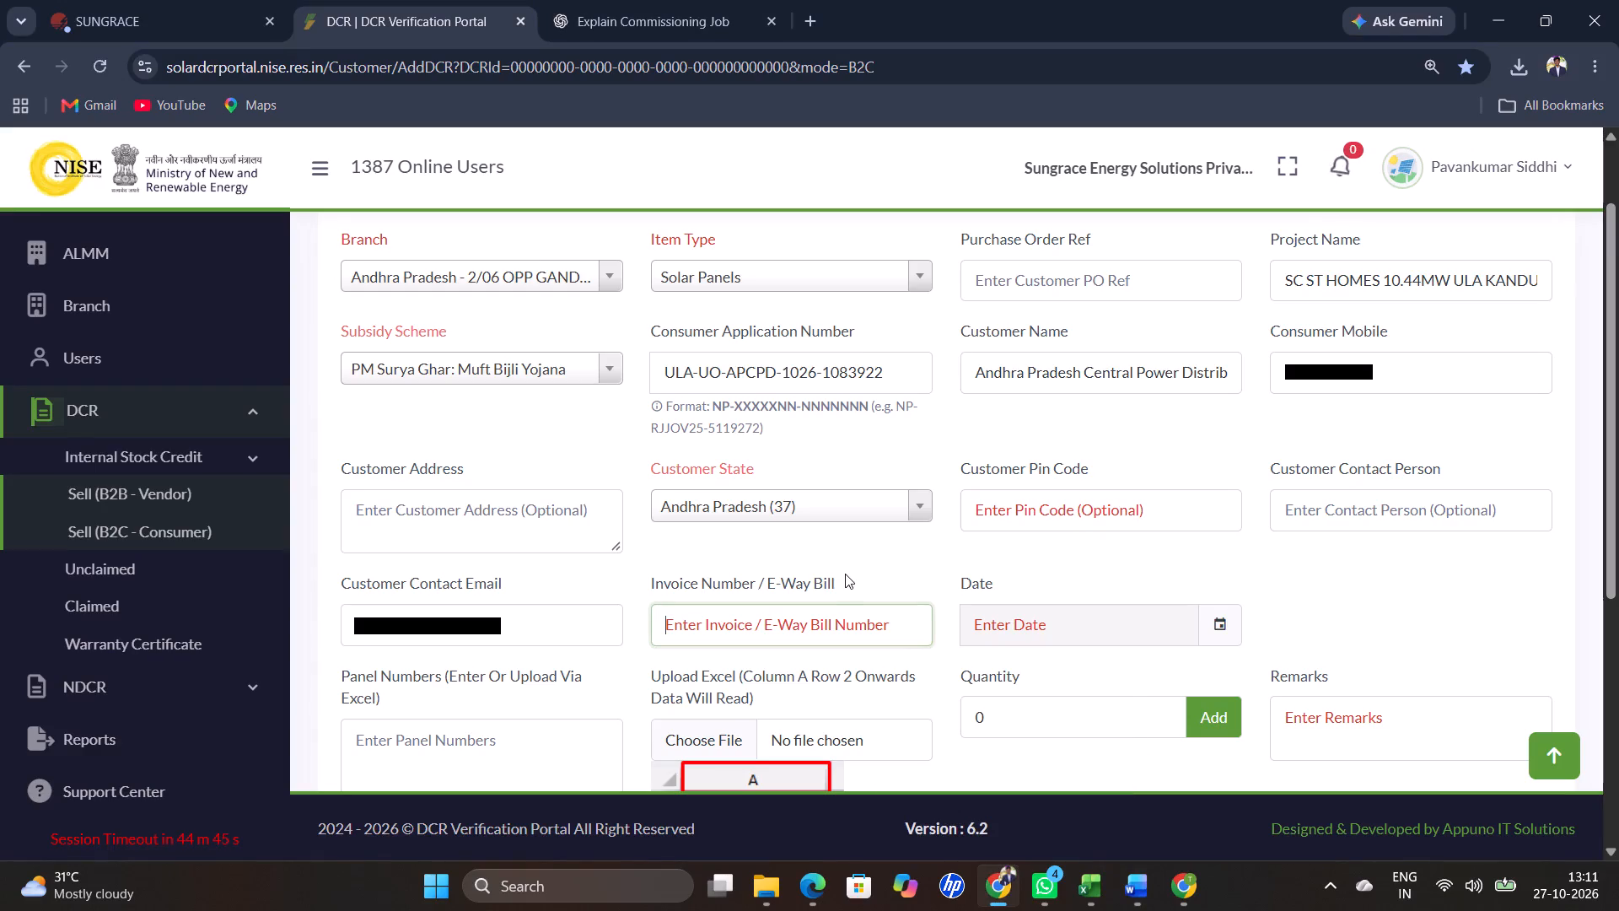
key(ctrl+v)
text(41)
Set the invoice date on the DCR form to 26-Aug-2026.
click(1039, 634)
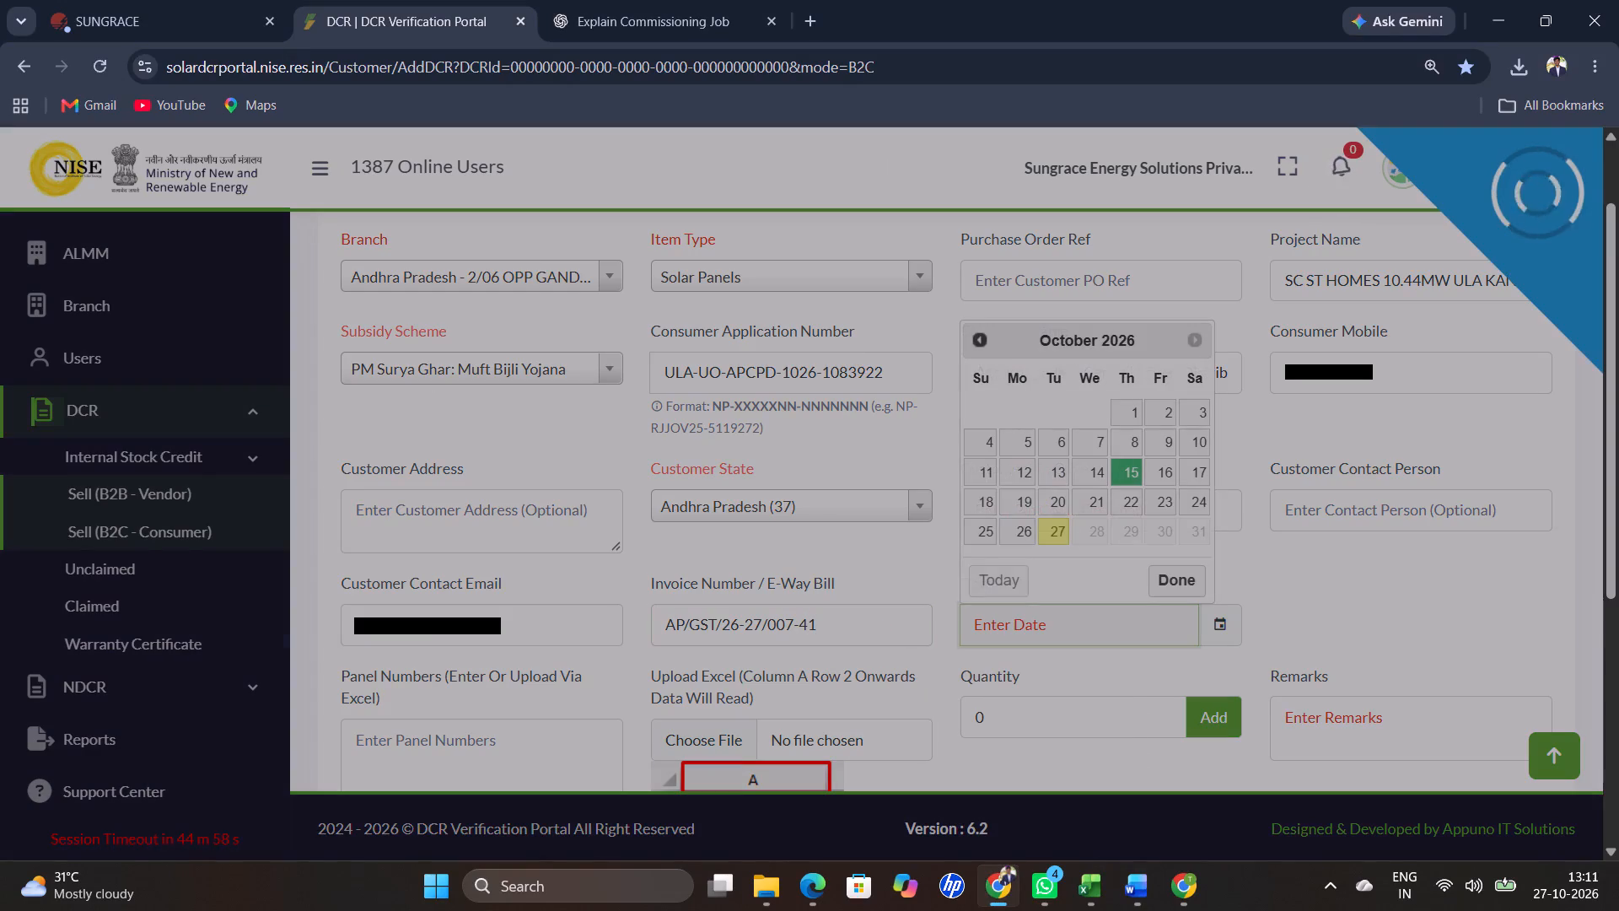
click(984, 340)
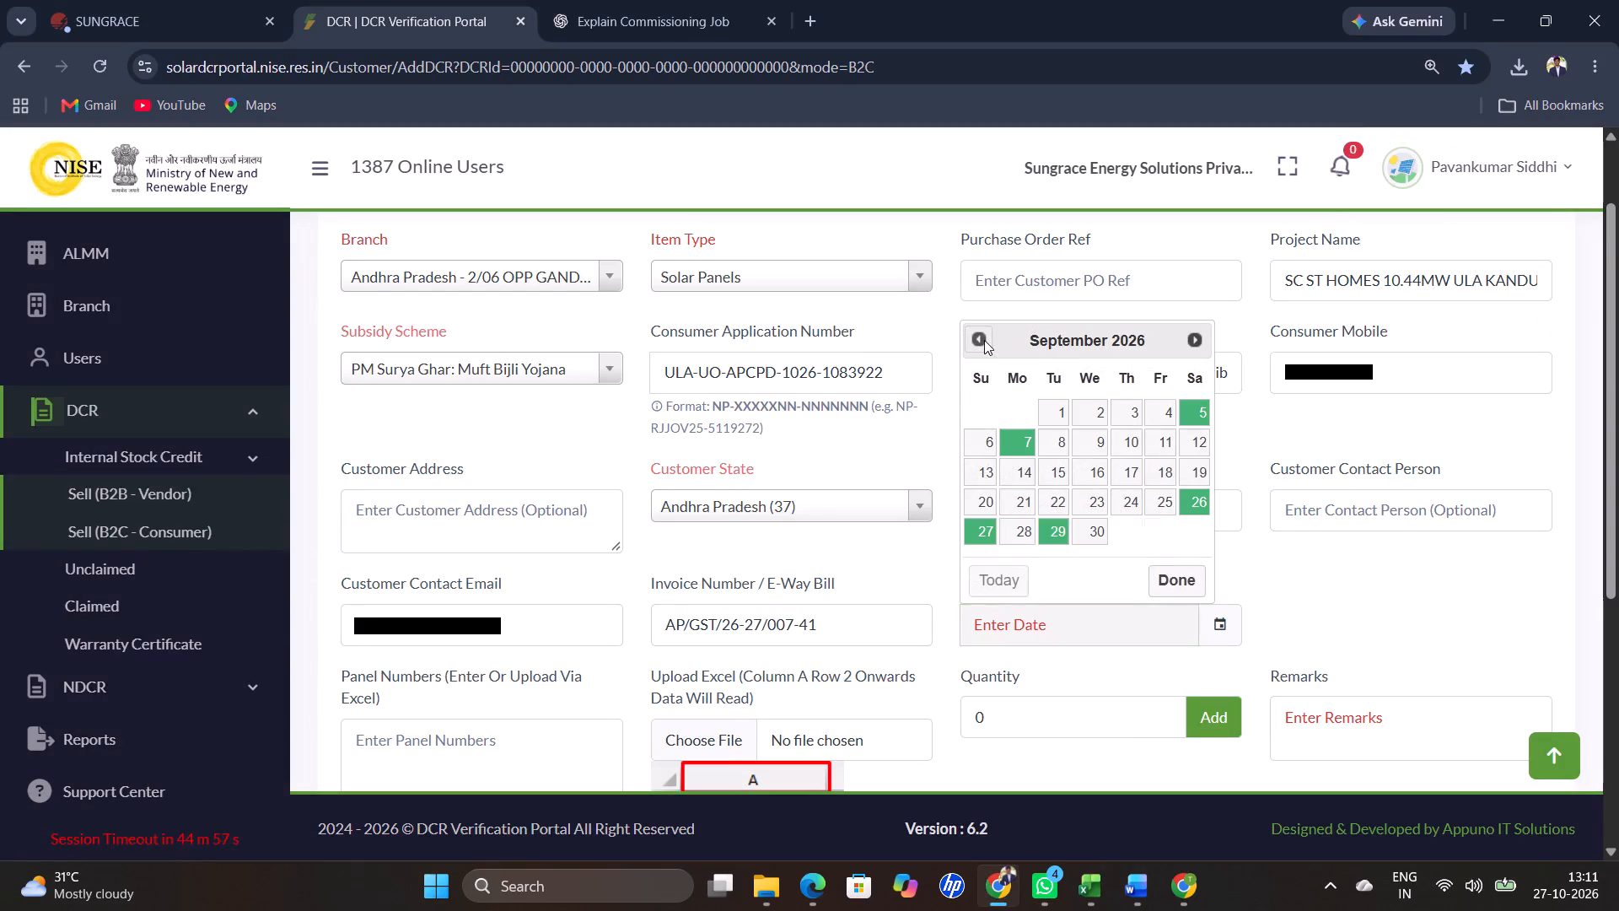
click(984, 322)
click(984, 341)
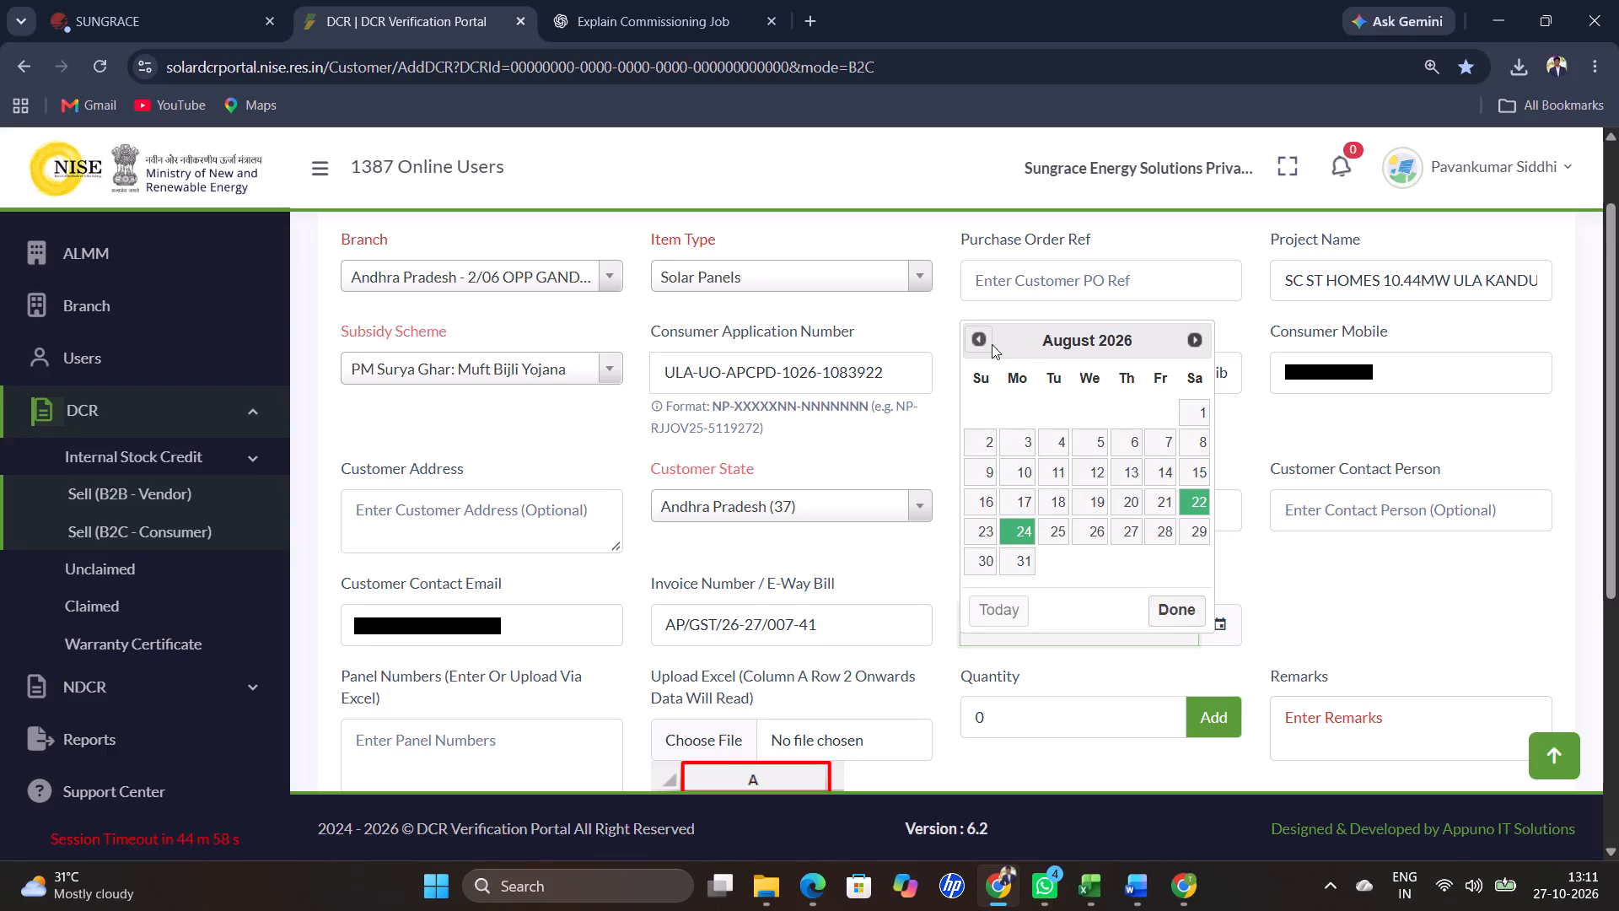
click(1108, 529)
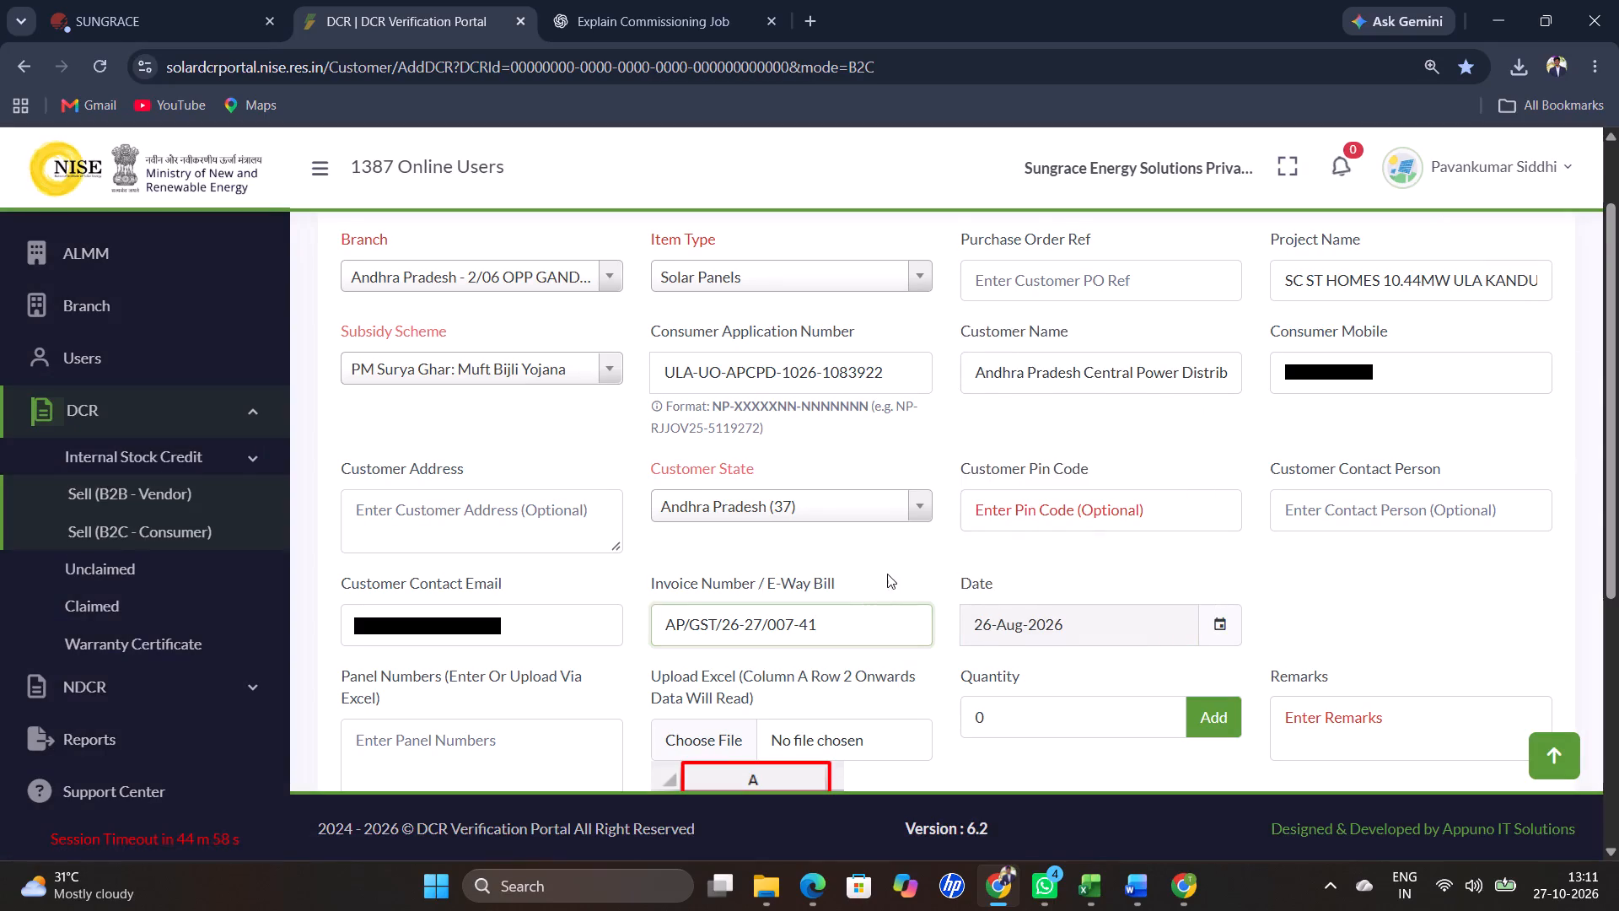
Copy the four panel serial numbers from the SUNGRACE work order details into the DCR form's Panel Numbers.
scroll(742, 637, down, 1)
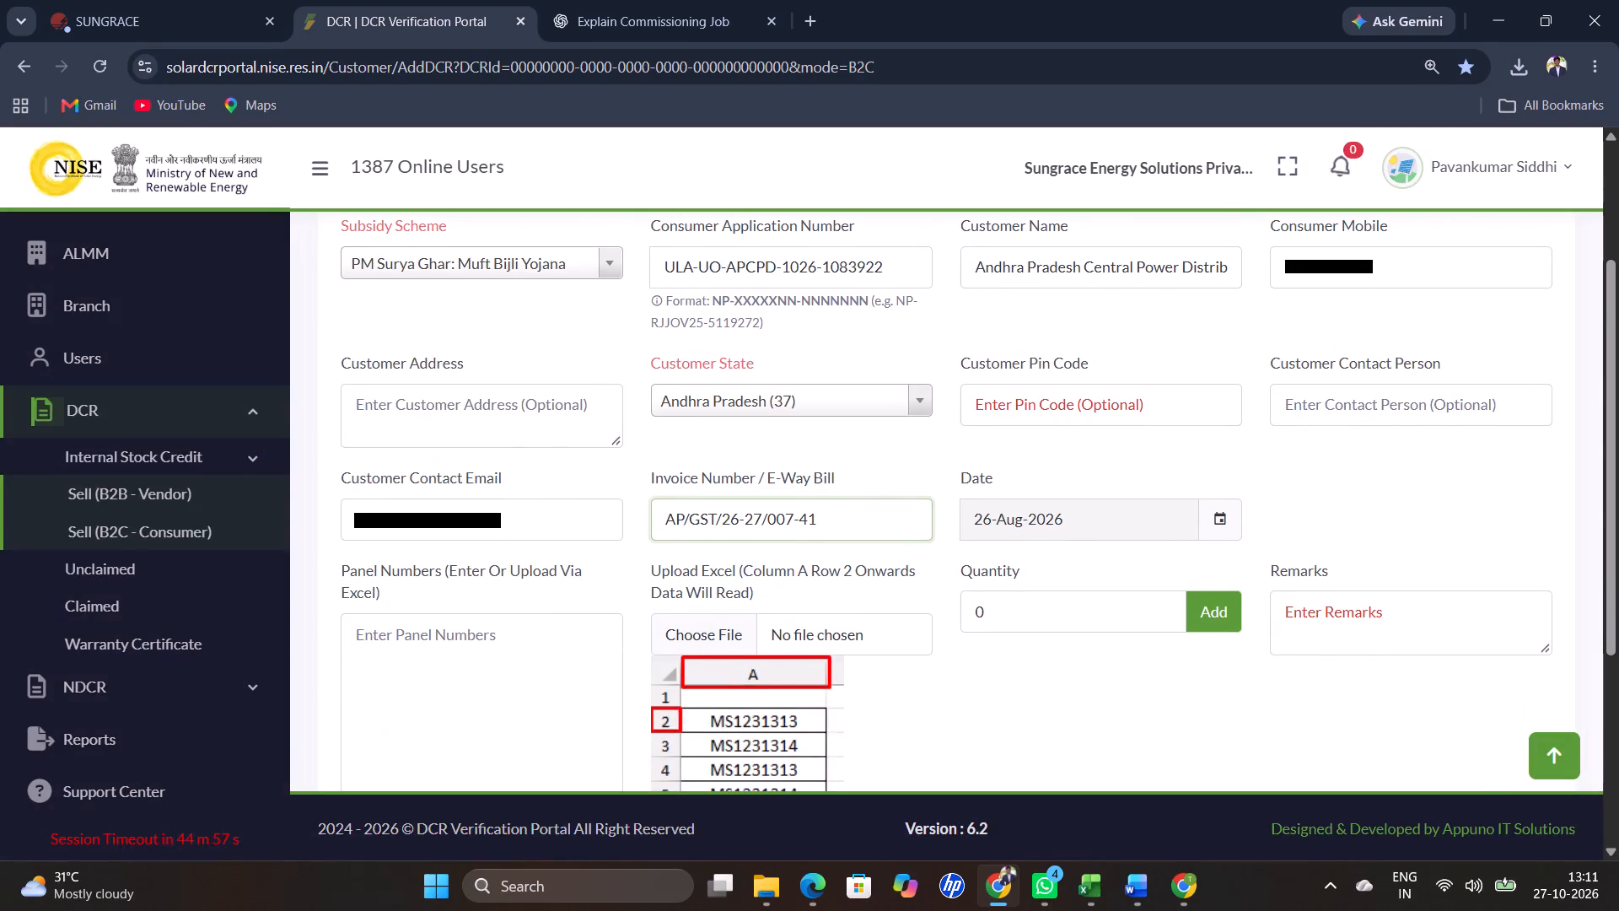
scroll(575, 644, down, 1)
double_click(580, 611)
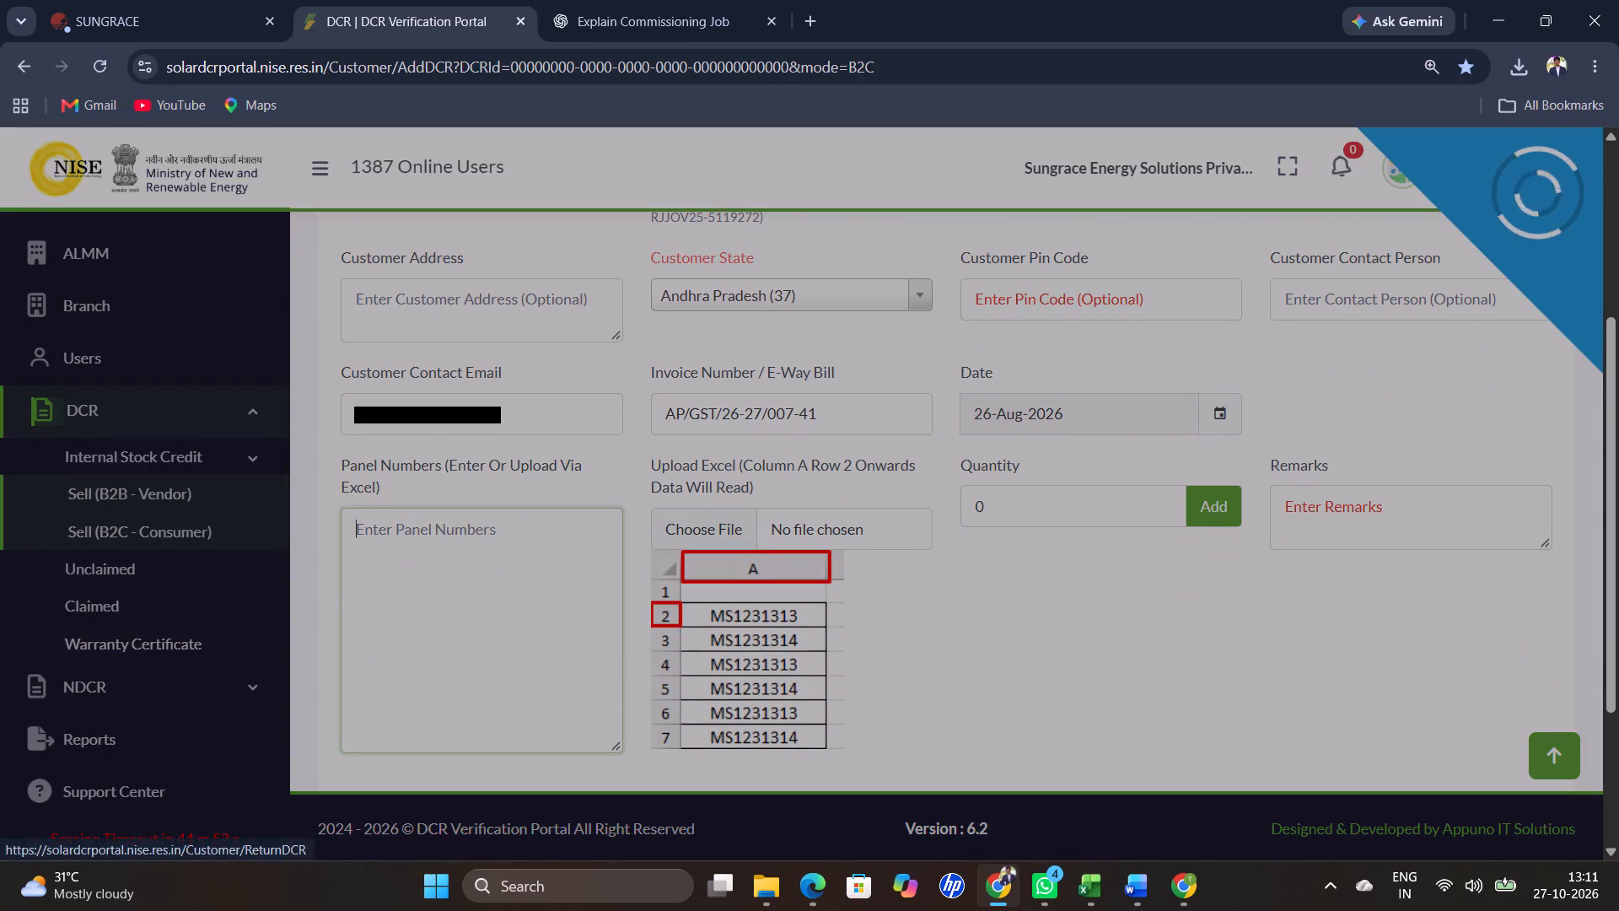
click(167, 8)
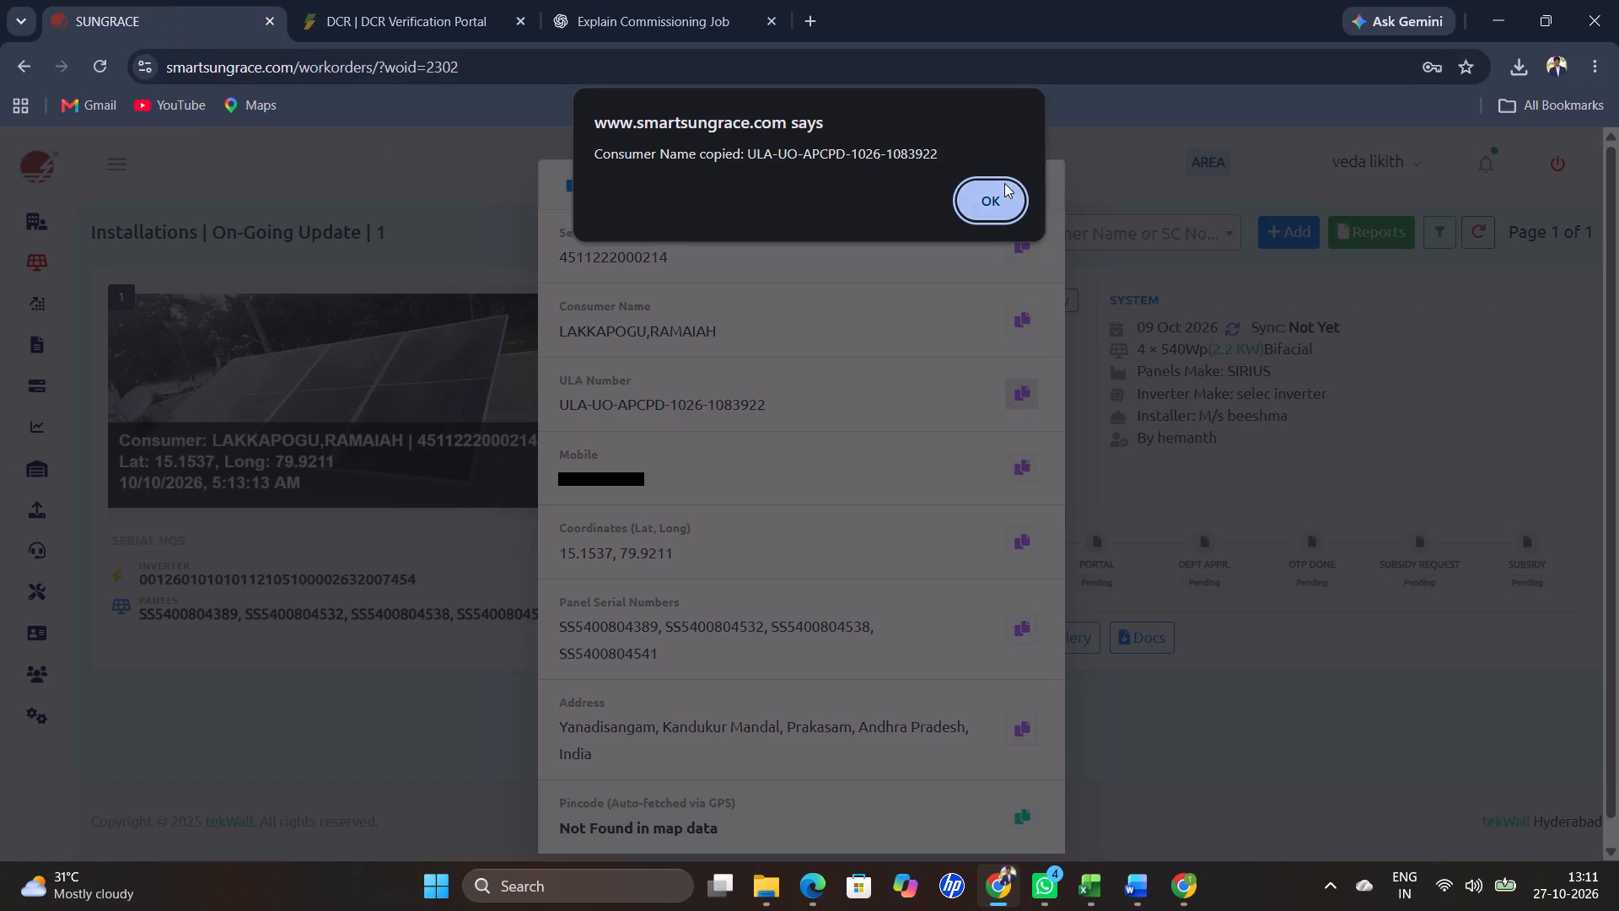
click(1004, 183)
click(1020, 637)
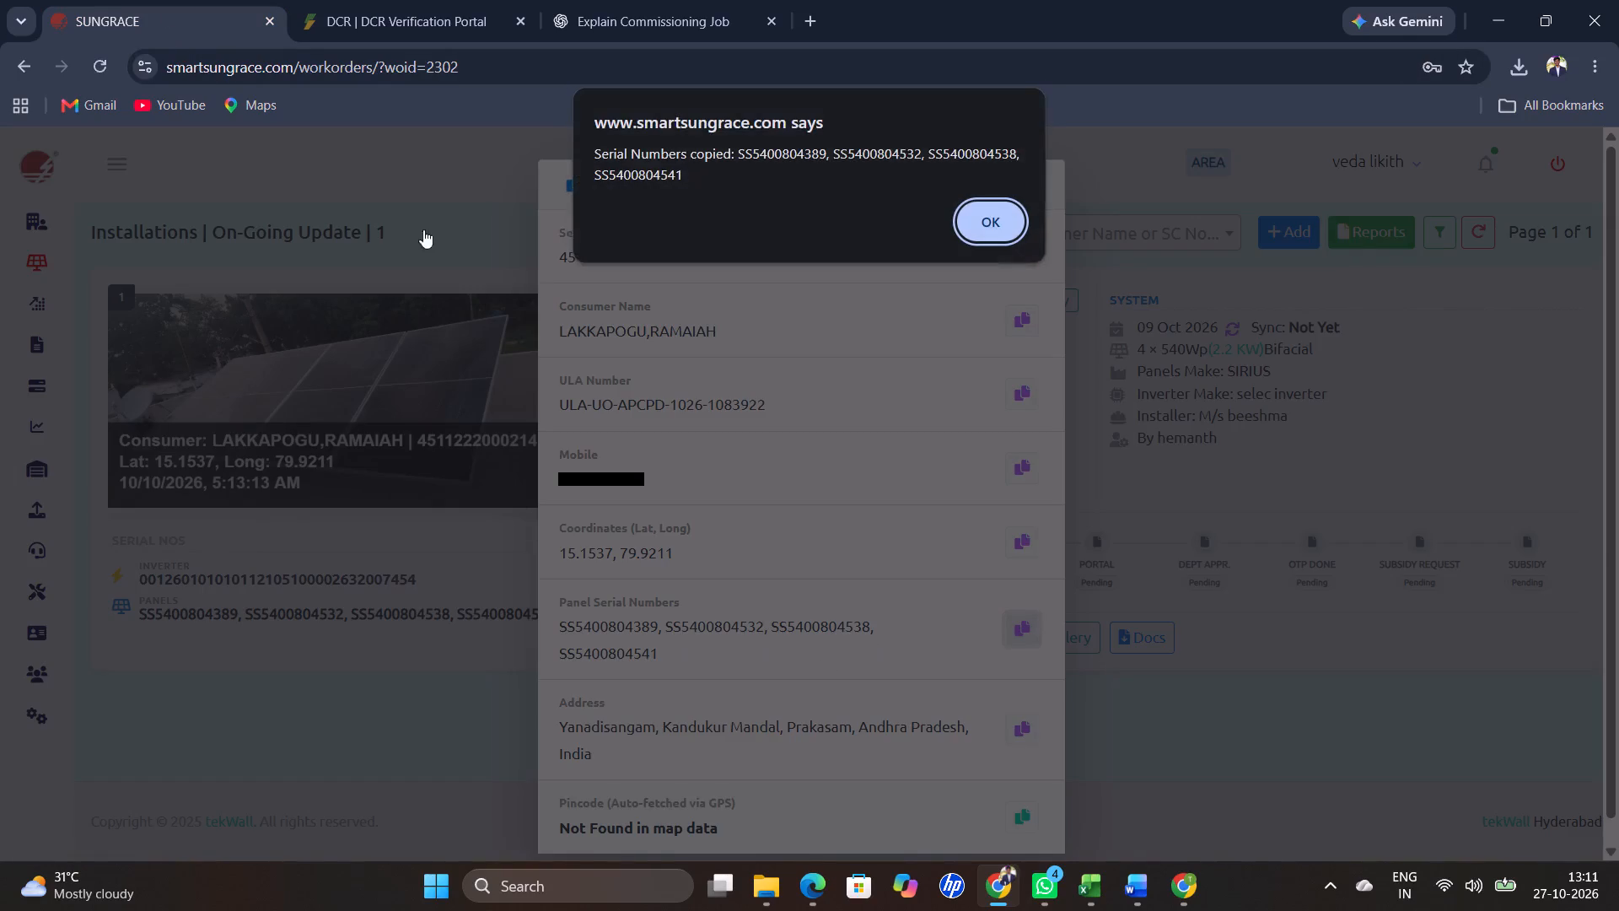
click(357, 0)
key(ctrl+v)
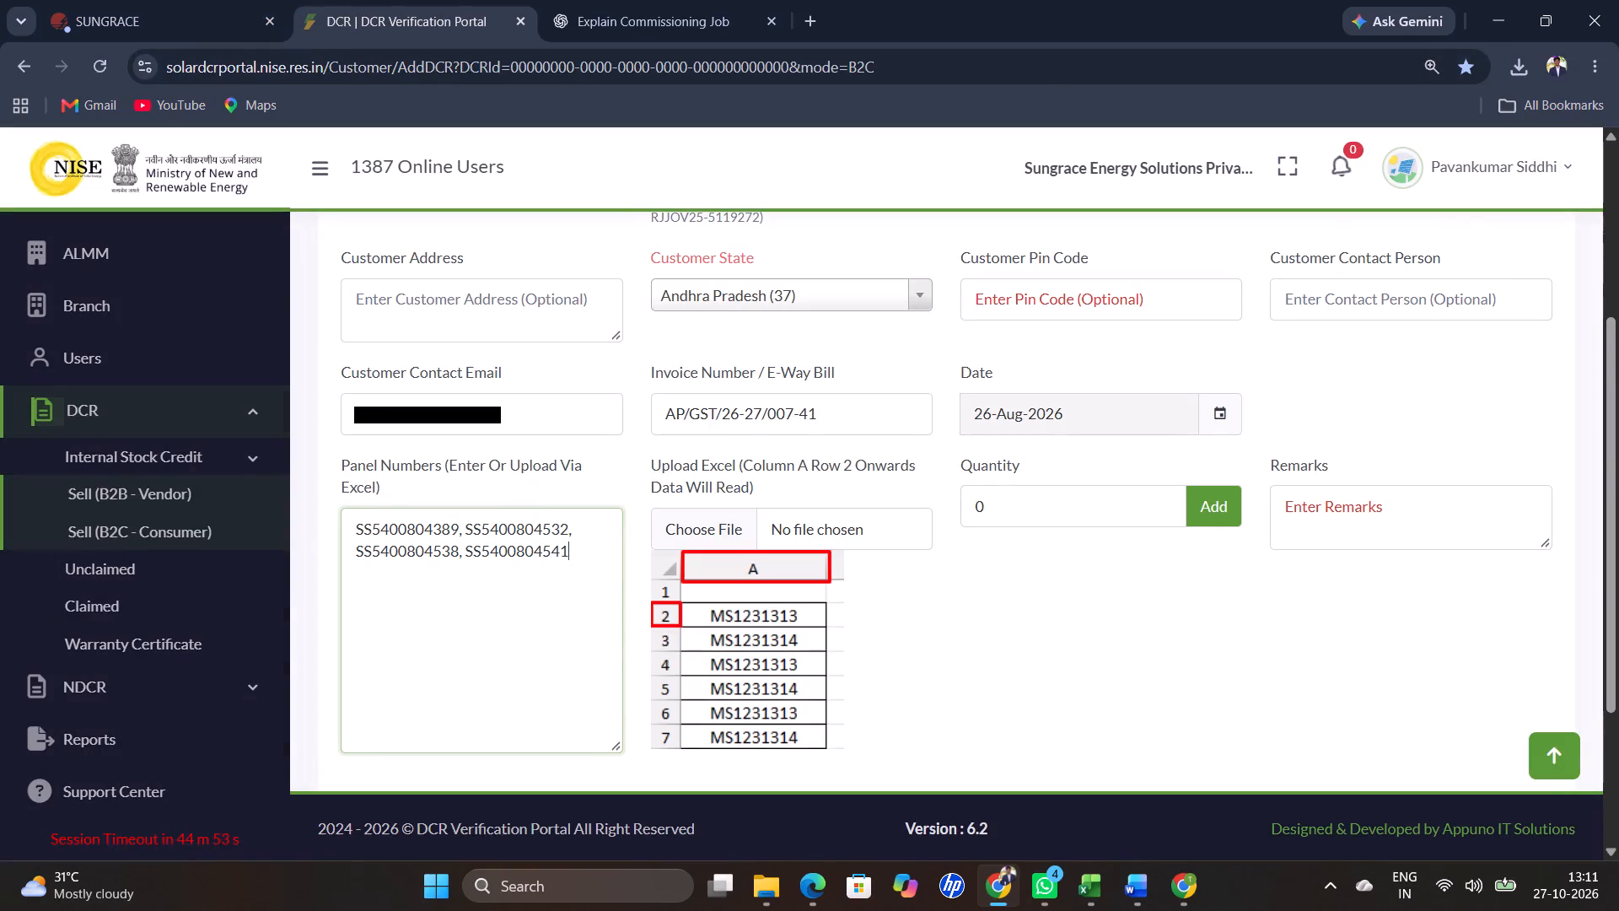
key(Left)
key(Left)
key(Left)
key(Left)
key(Left)
key(Left)
key(Left)
key(Left)
key(Left)
key(Left)
key(Left)
key(Left)
key(BackSpace)
key(BackSpace)
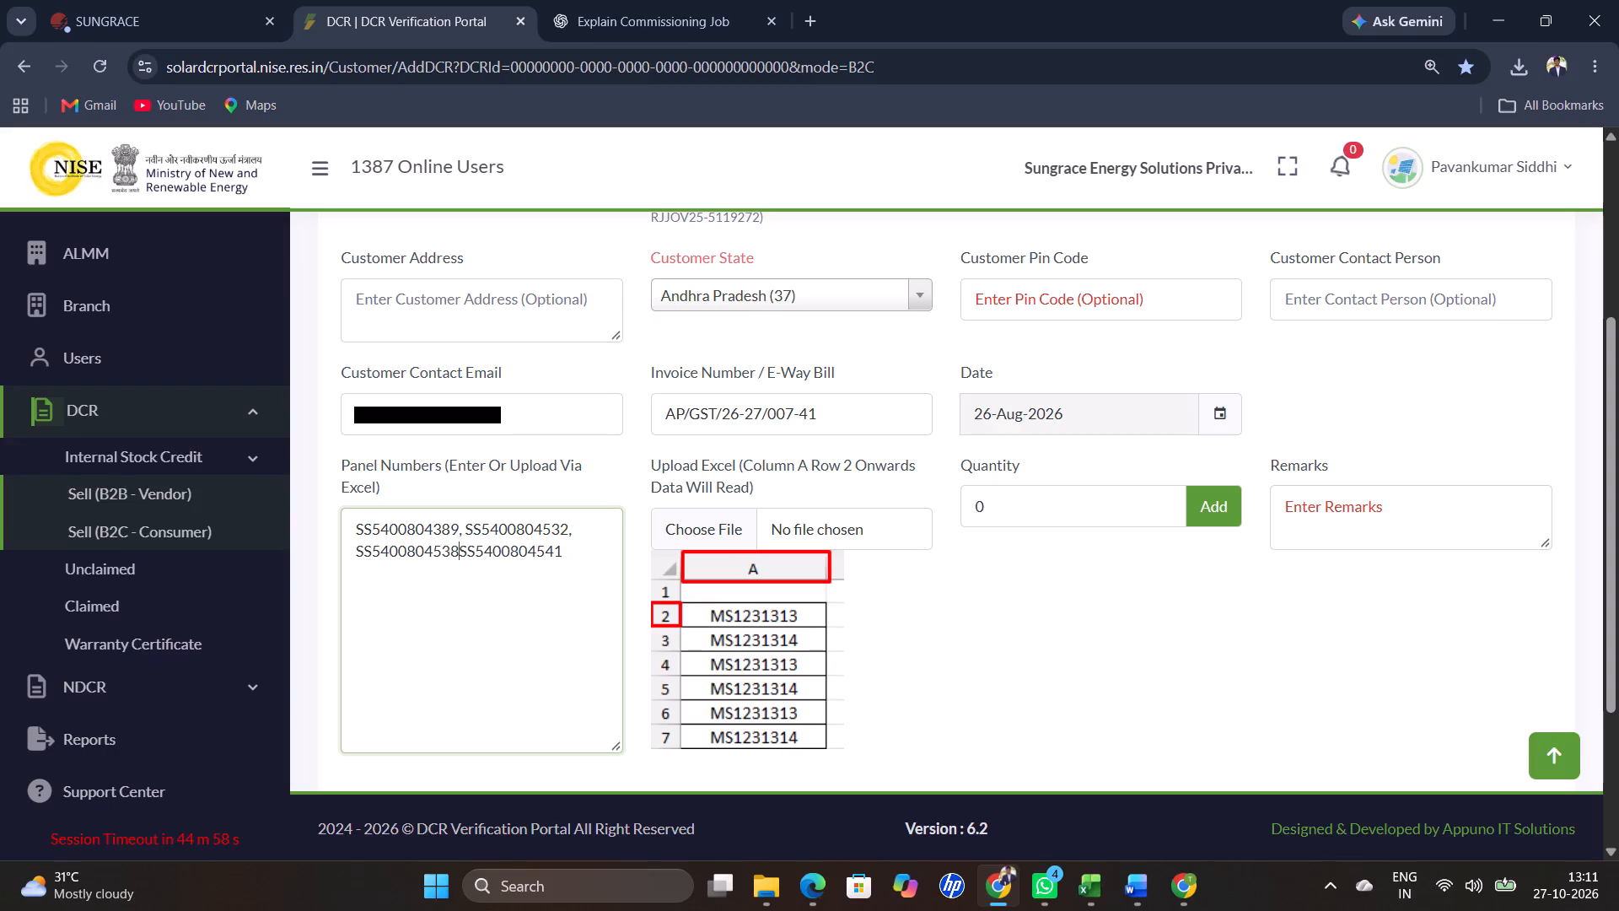
key(Return)
key(Up)
key(Up)
key(Up)
key(Right)
key(Right)
key(Right)
key(Right)
key(Right)
key(Right)
key(Right)
key(Right)
key(Right)
key(Right)
key(Right)
key(Right)
key(Right)
key(Right)
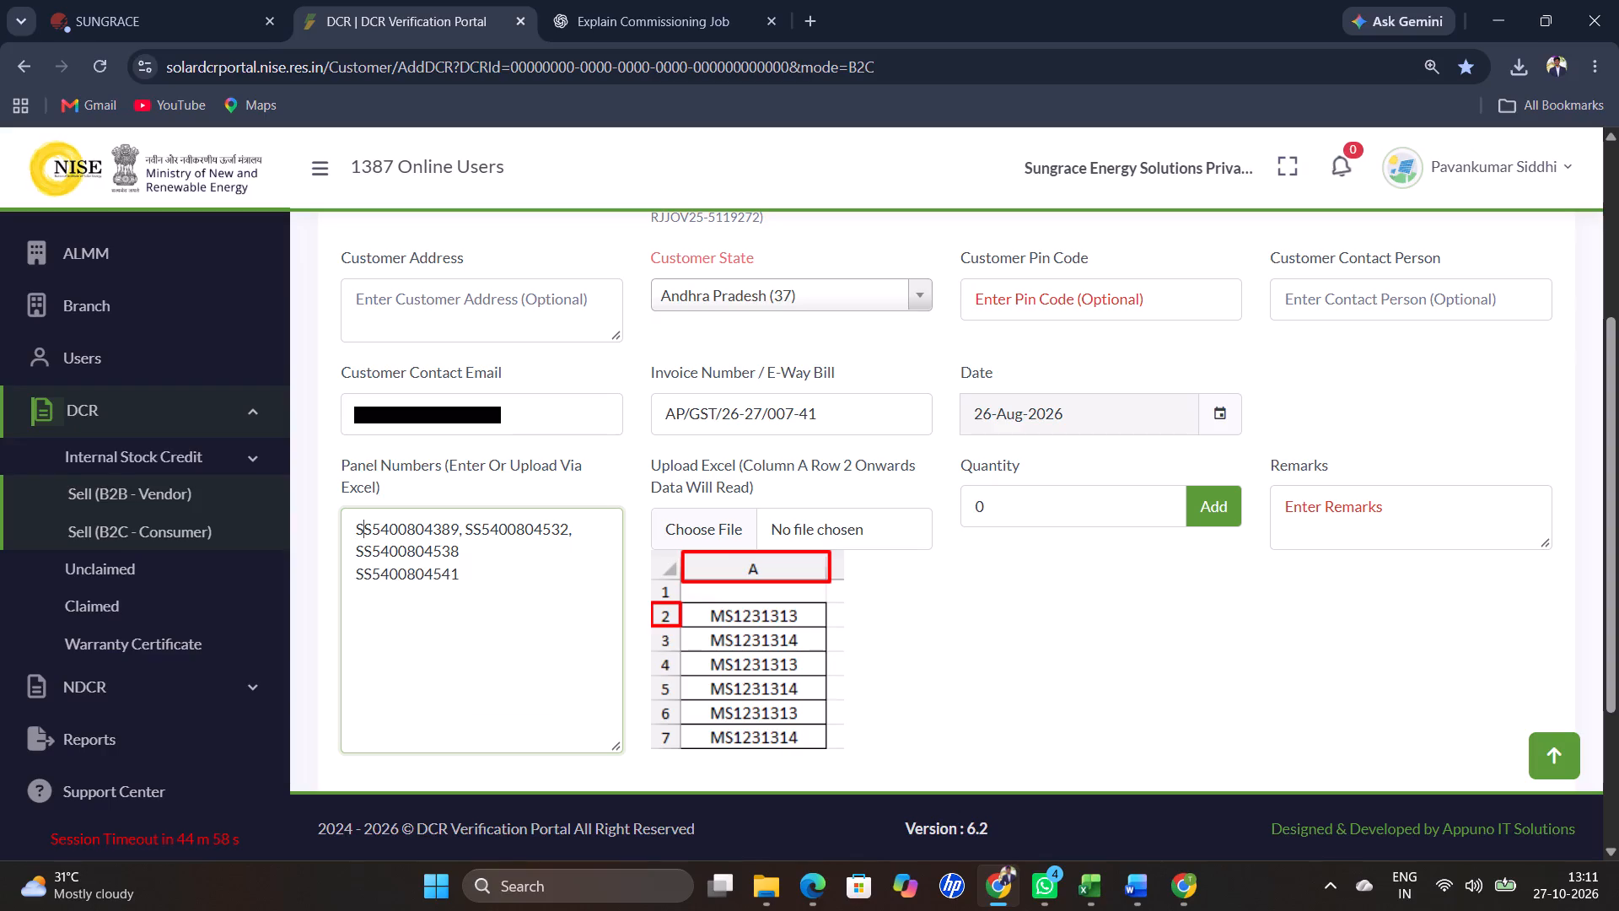
key(Right)
key(Left)
key(BackSpace)
key(BackSpace)
key(Return)
key(Right)
key(Right)
key(Right)
key(Right)
key(Right)
key(Right)
key(Right)
key(Right)
key(Right)
key(Right)
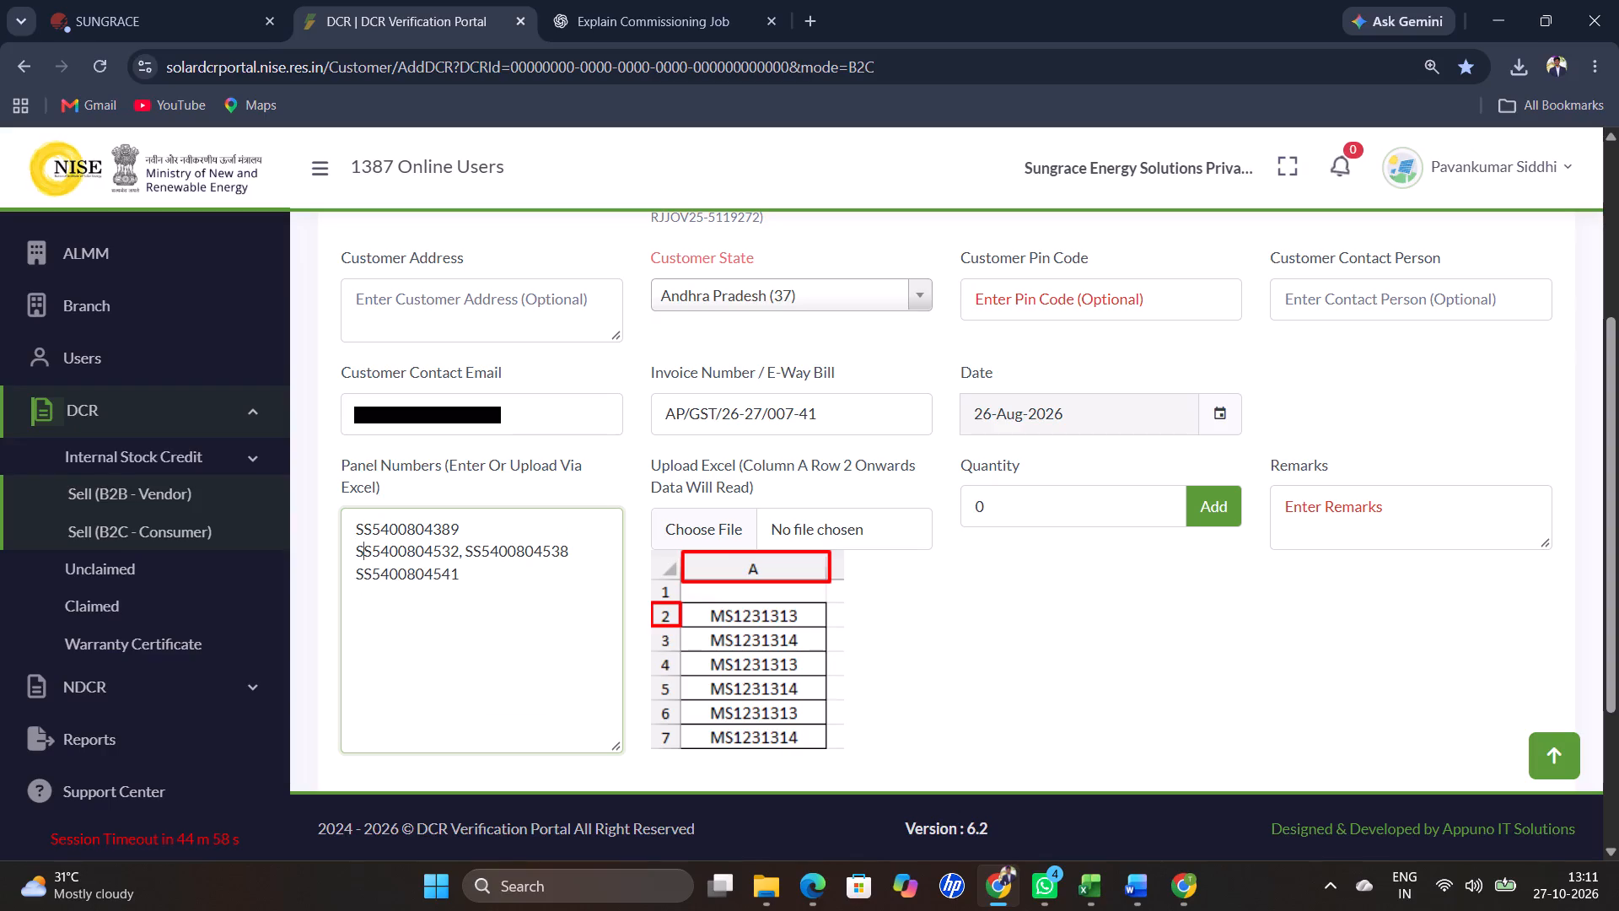
key(Right)
key(Right)
key(Right)
key(Right)
key(BackSpace)
key(BackSpace)
key(Return)
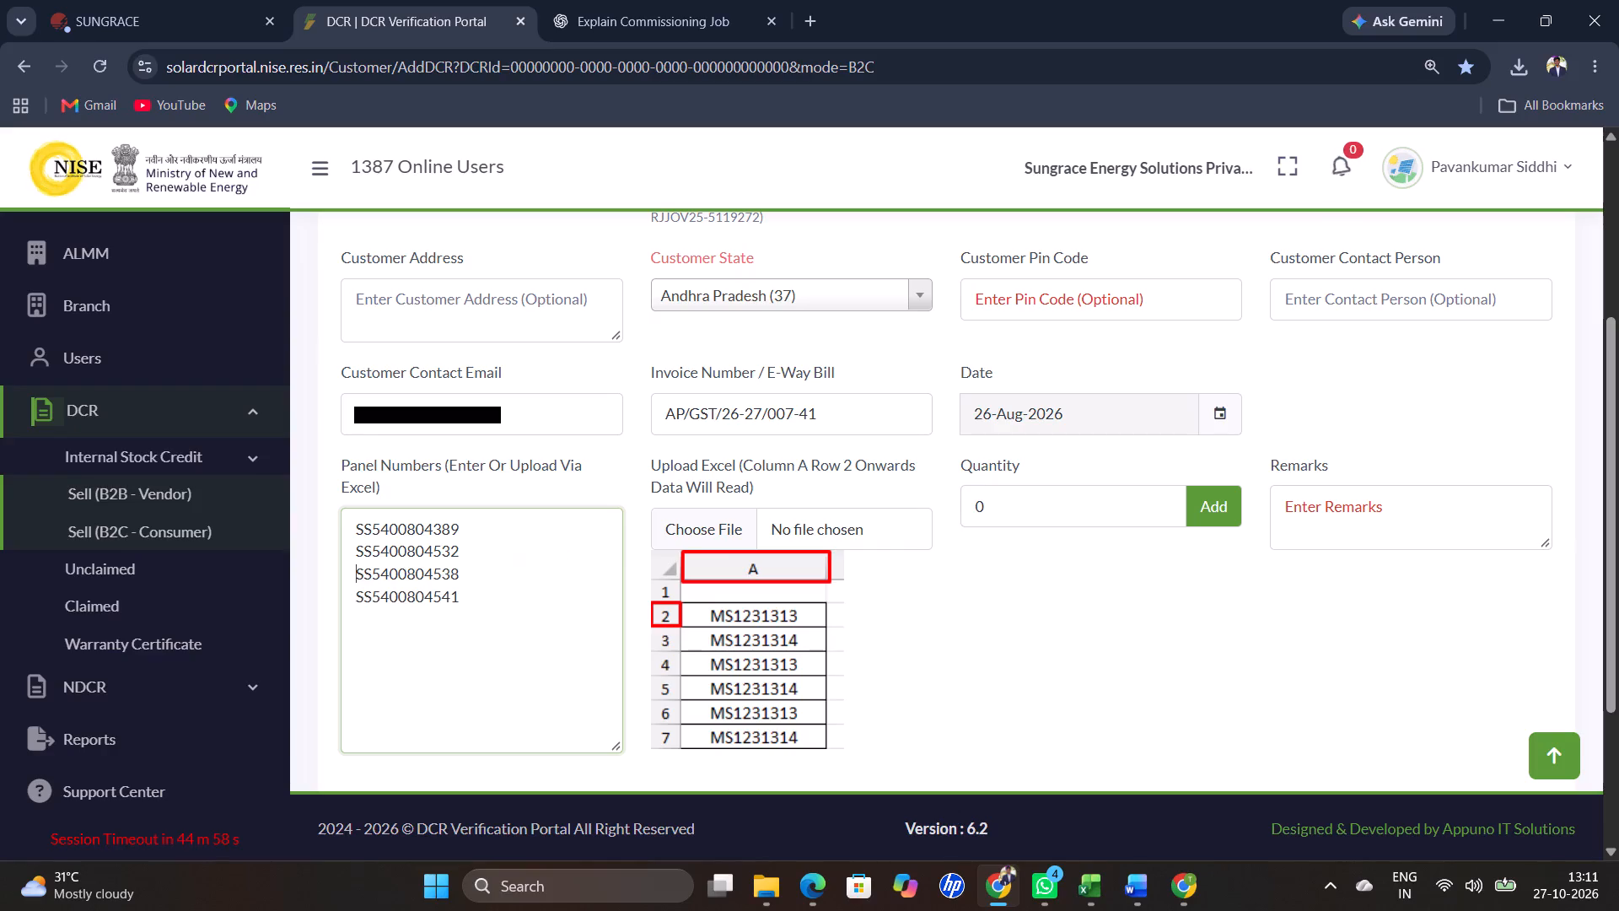
Set the panel Quantity to 4 and add the listed panels to the DCR form.
click(992, 499)
scroll(992, 499, up, 2)
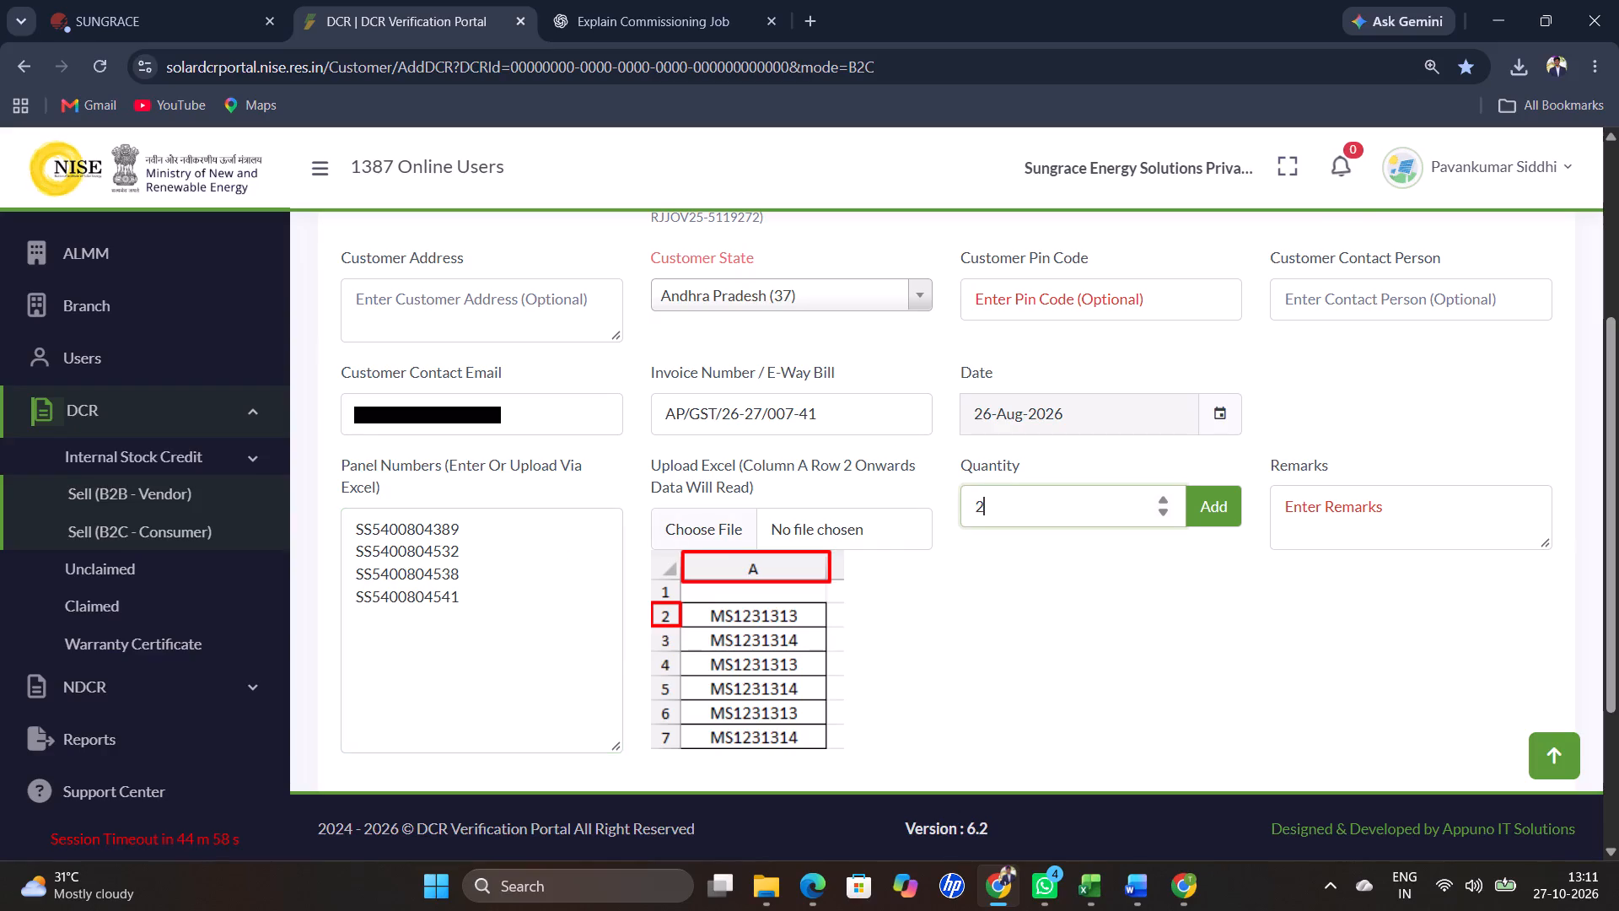
scroll(992, 499, up, 2)
click(1233, 505)
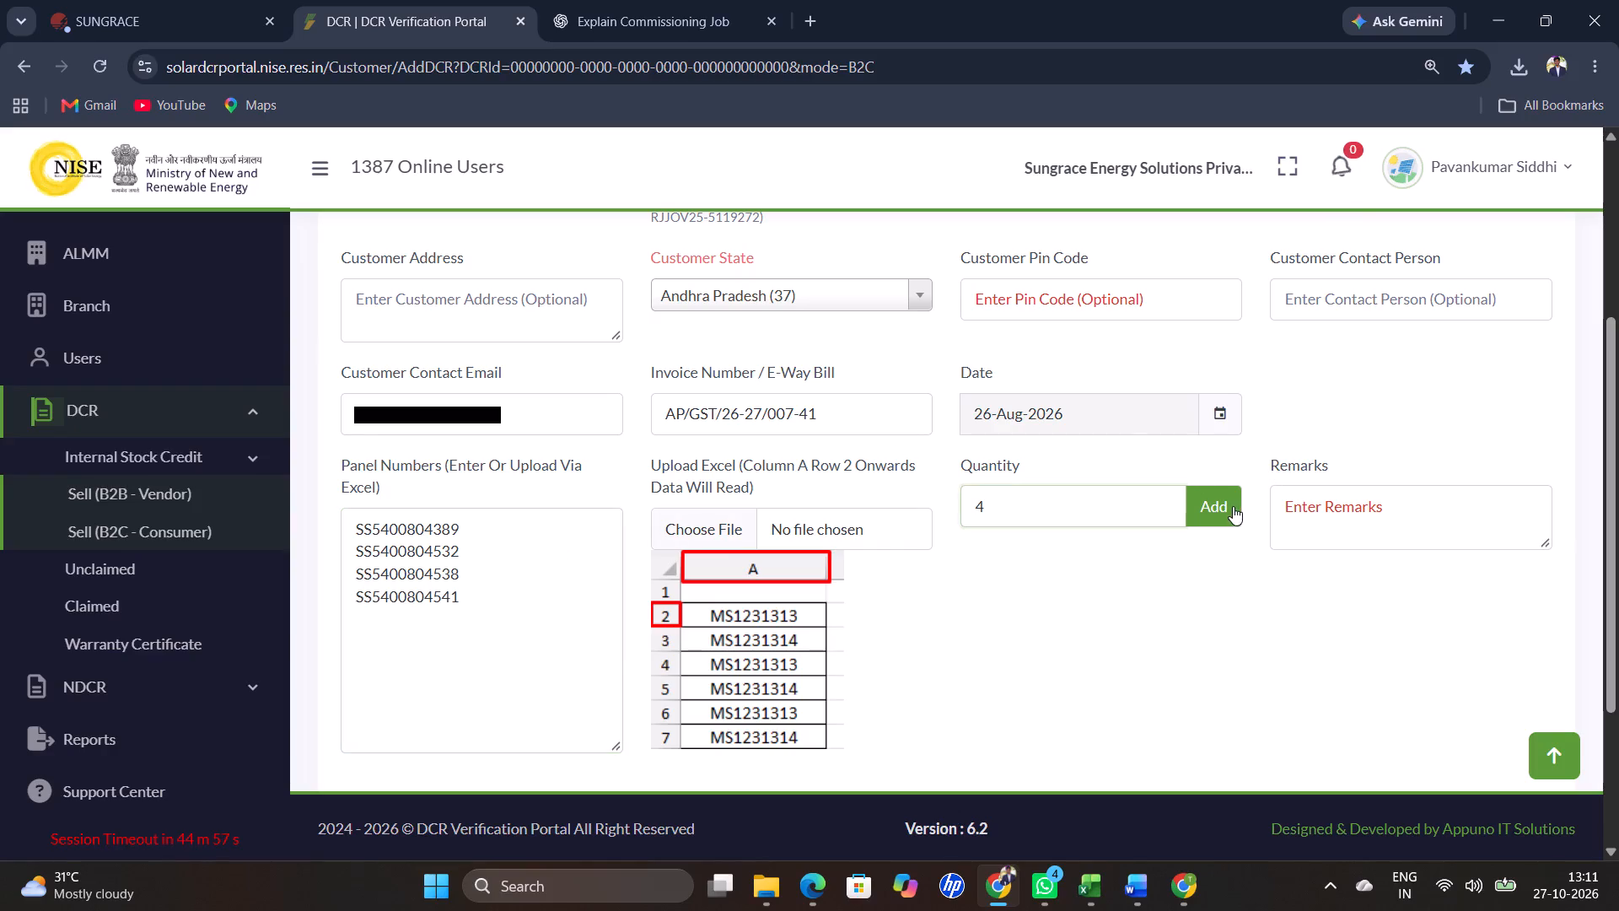
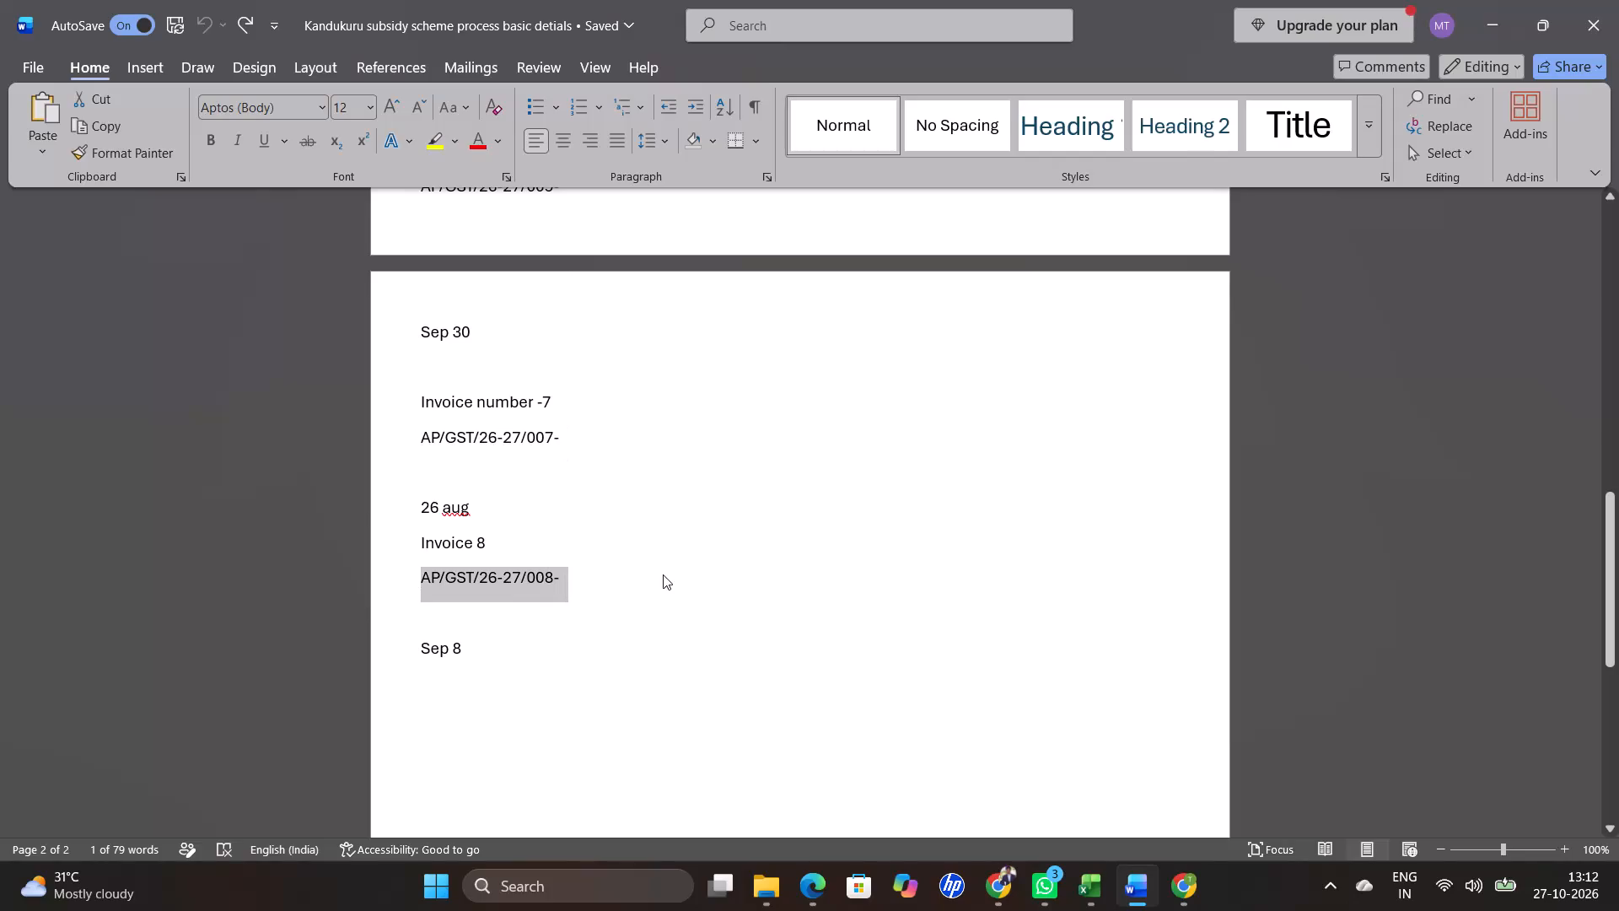
Copy the invoice 8 prefix below Sep 8, change it to AP/GST/26-27/010-, and separate it from the date with a blank line.
key(ctrl+c)
click(459, 730)
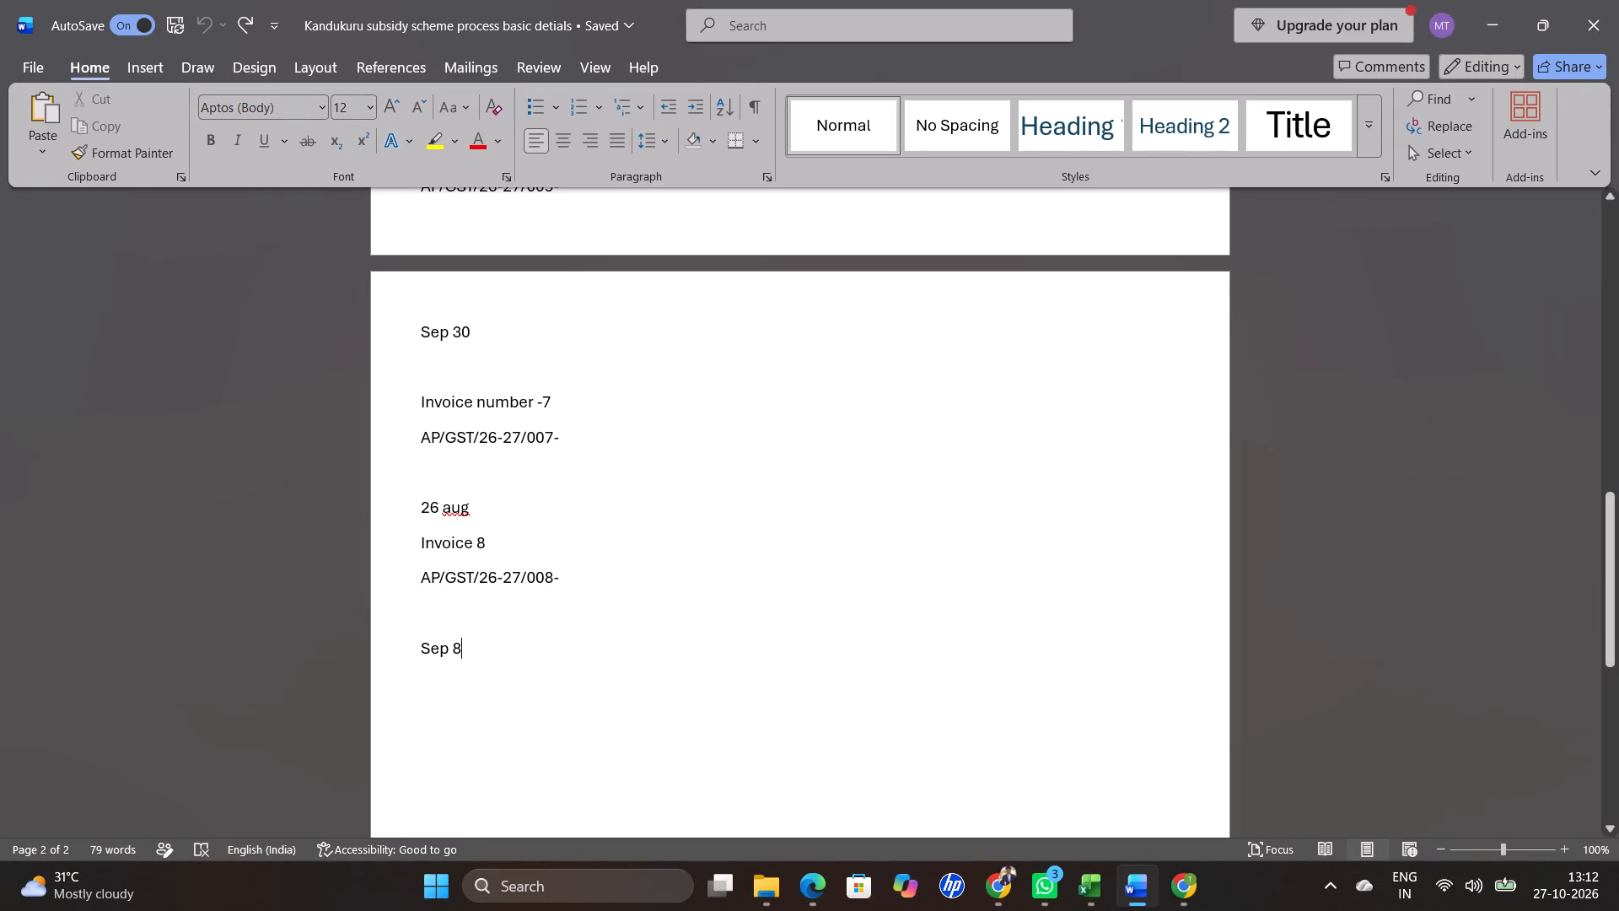
key(Return)
key(ctrl+v)
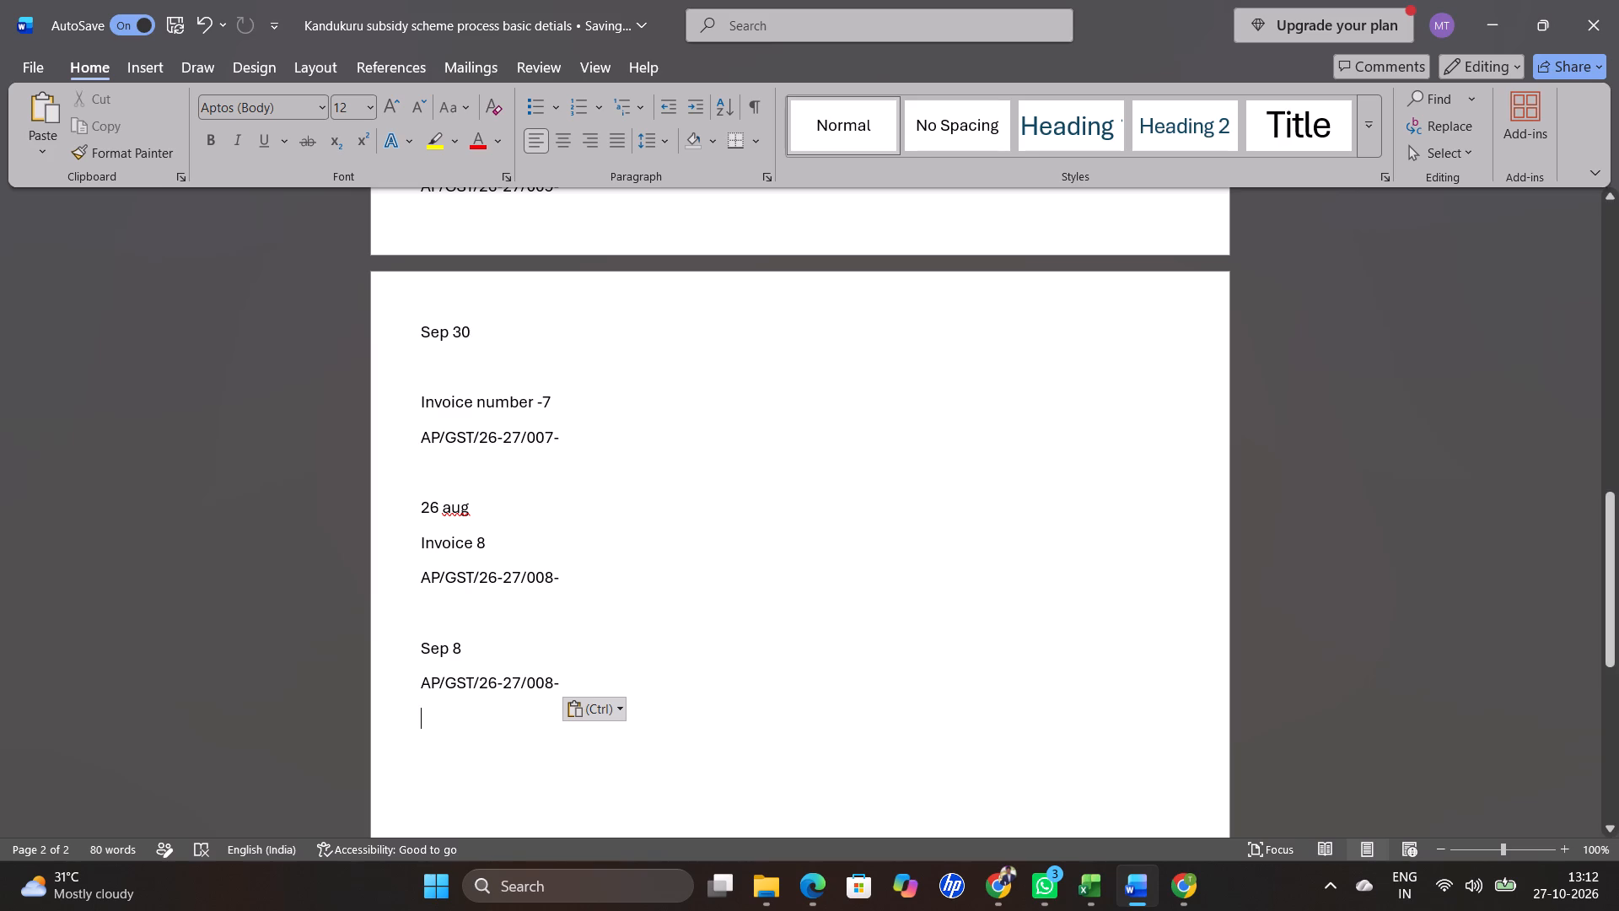
click(553, 685)
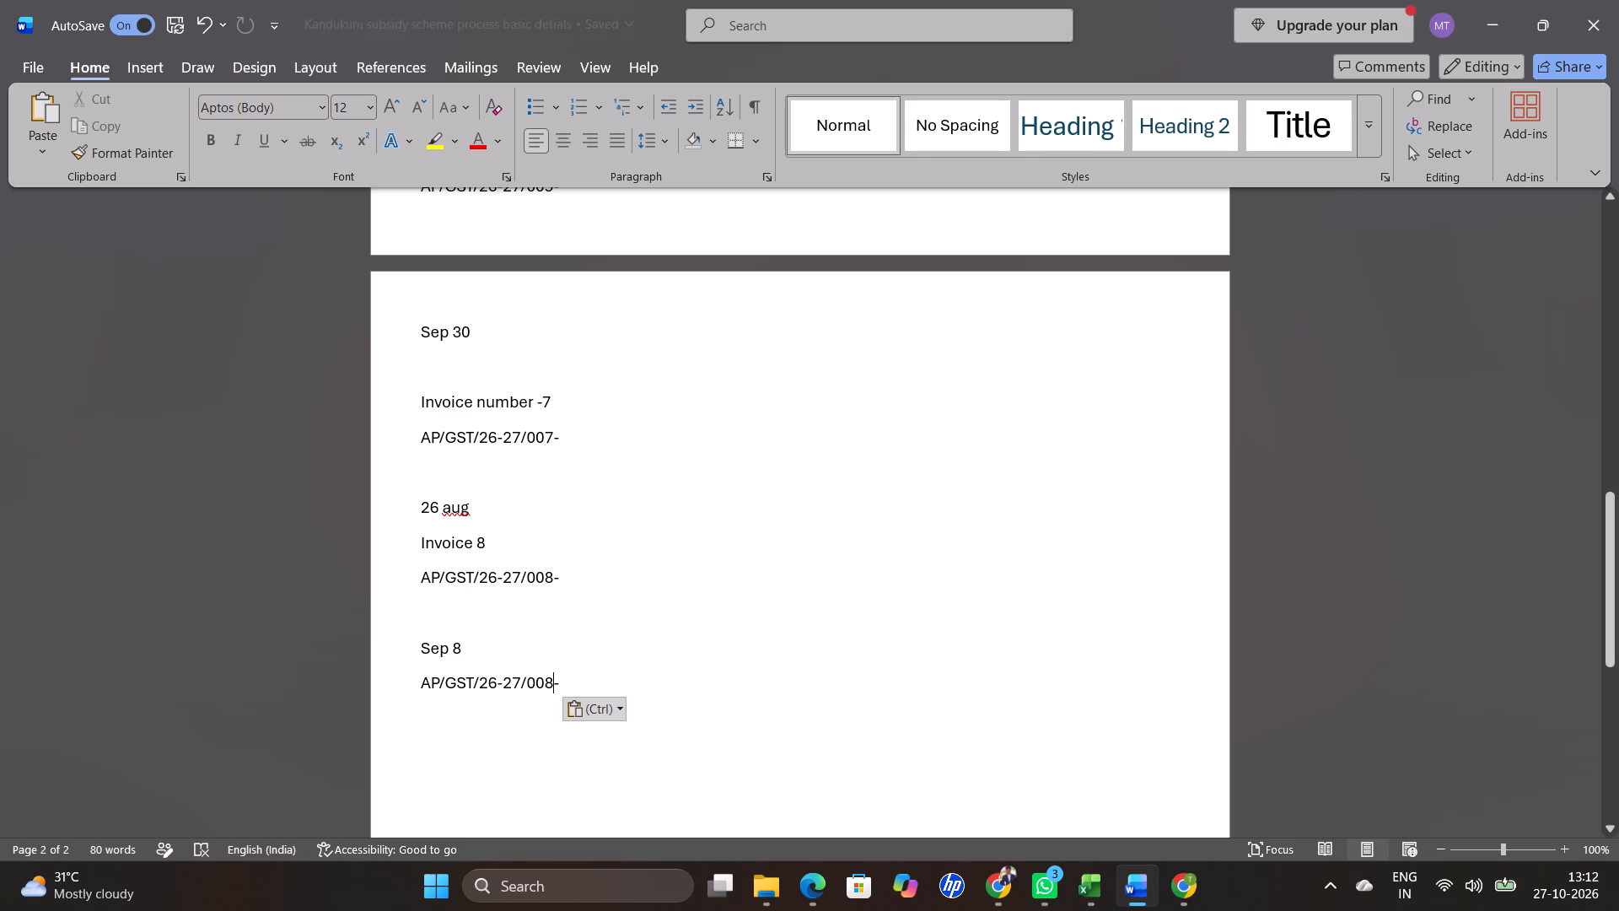
key(BackSpace)
key(BackSpace)
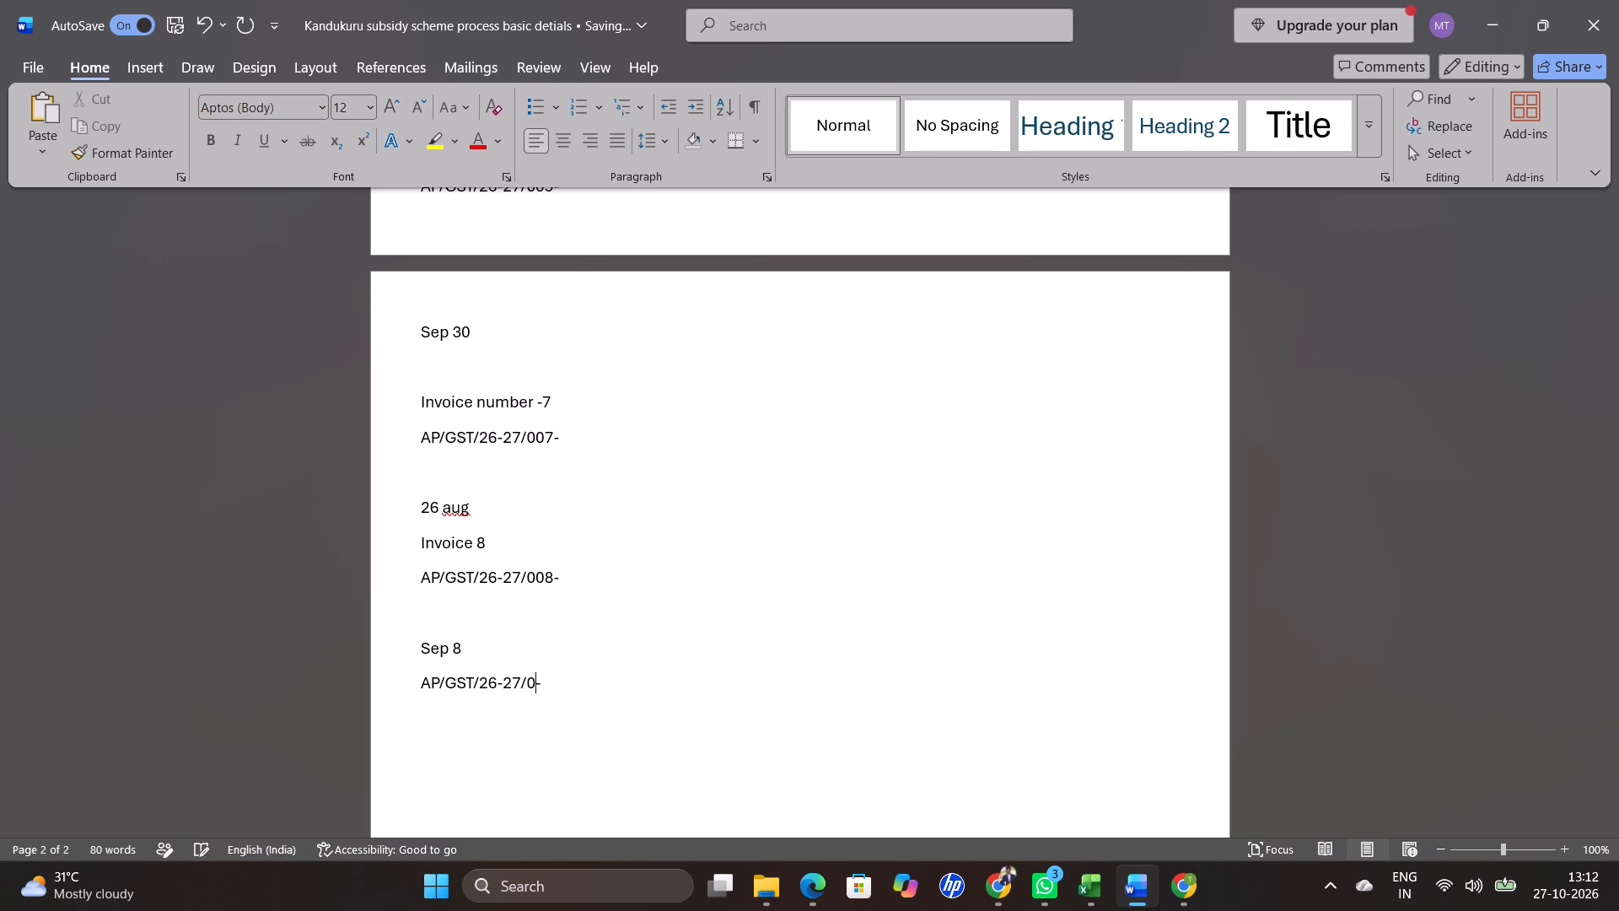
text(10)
click(418, 671)
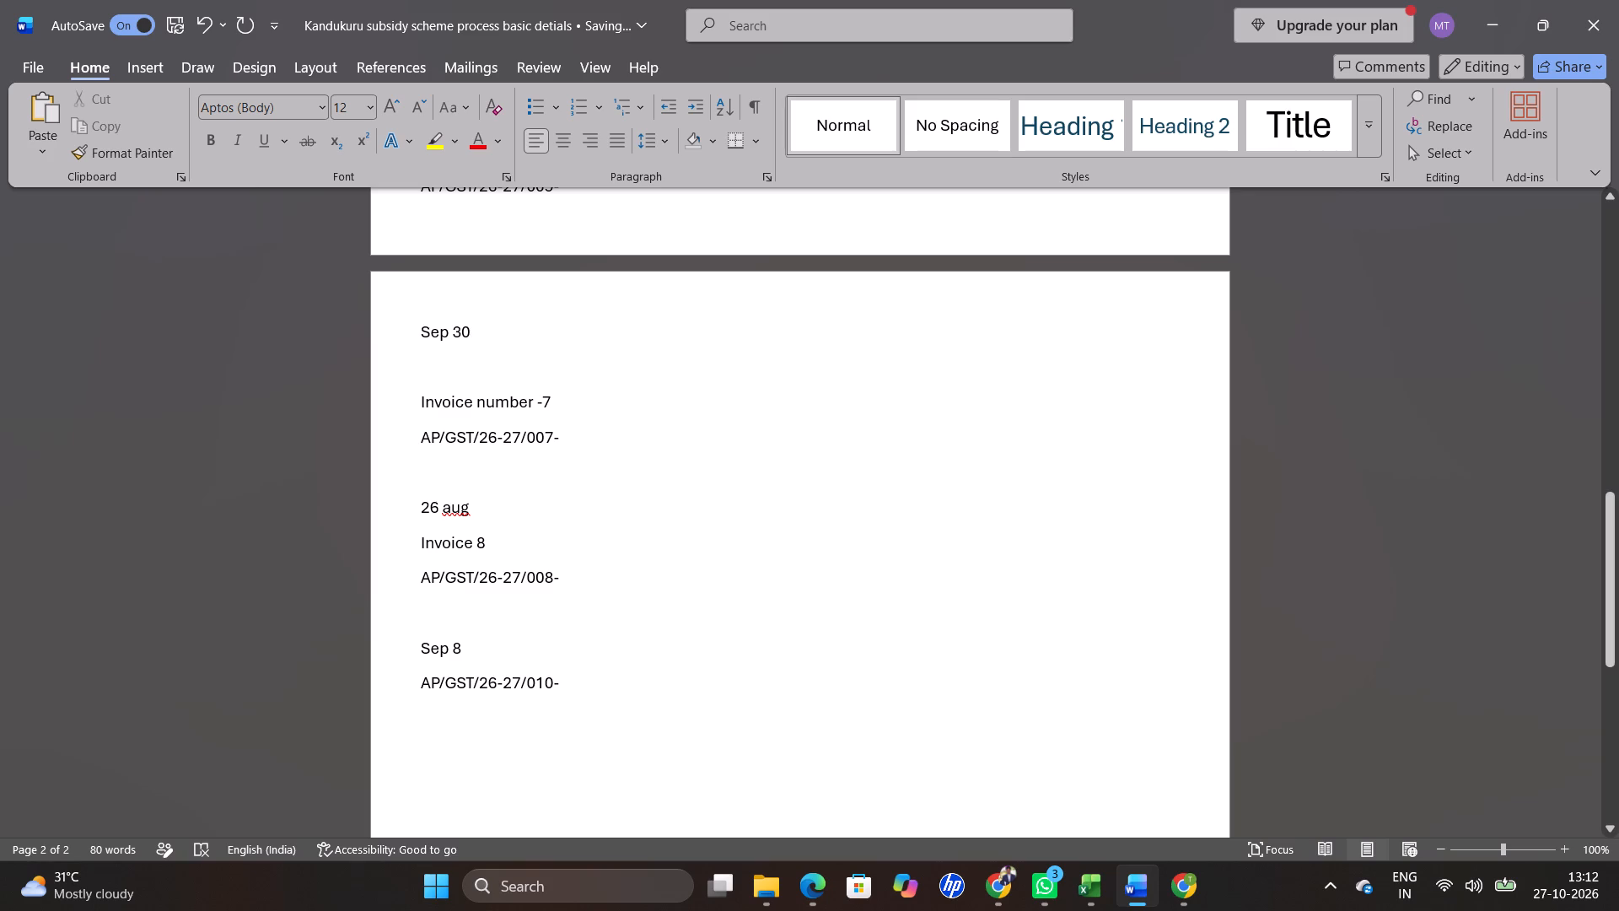
click(414, 677)
key(Return)
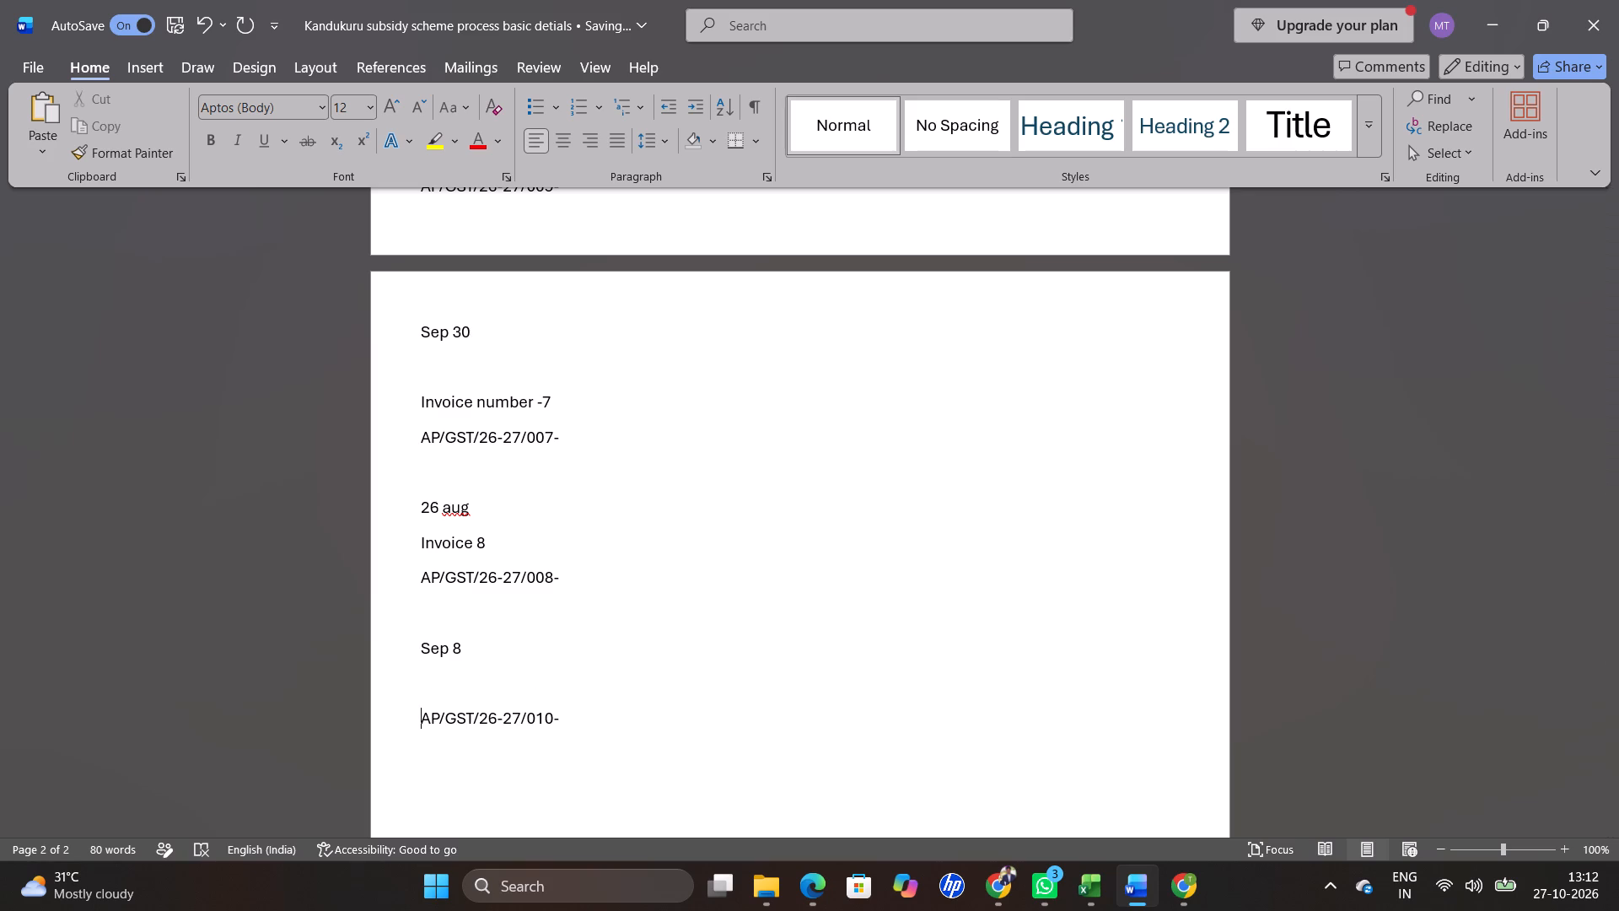
click(591, 720)
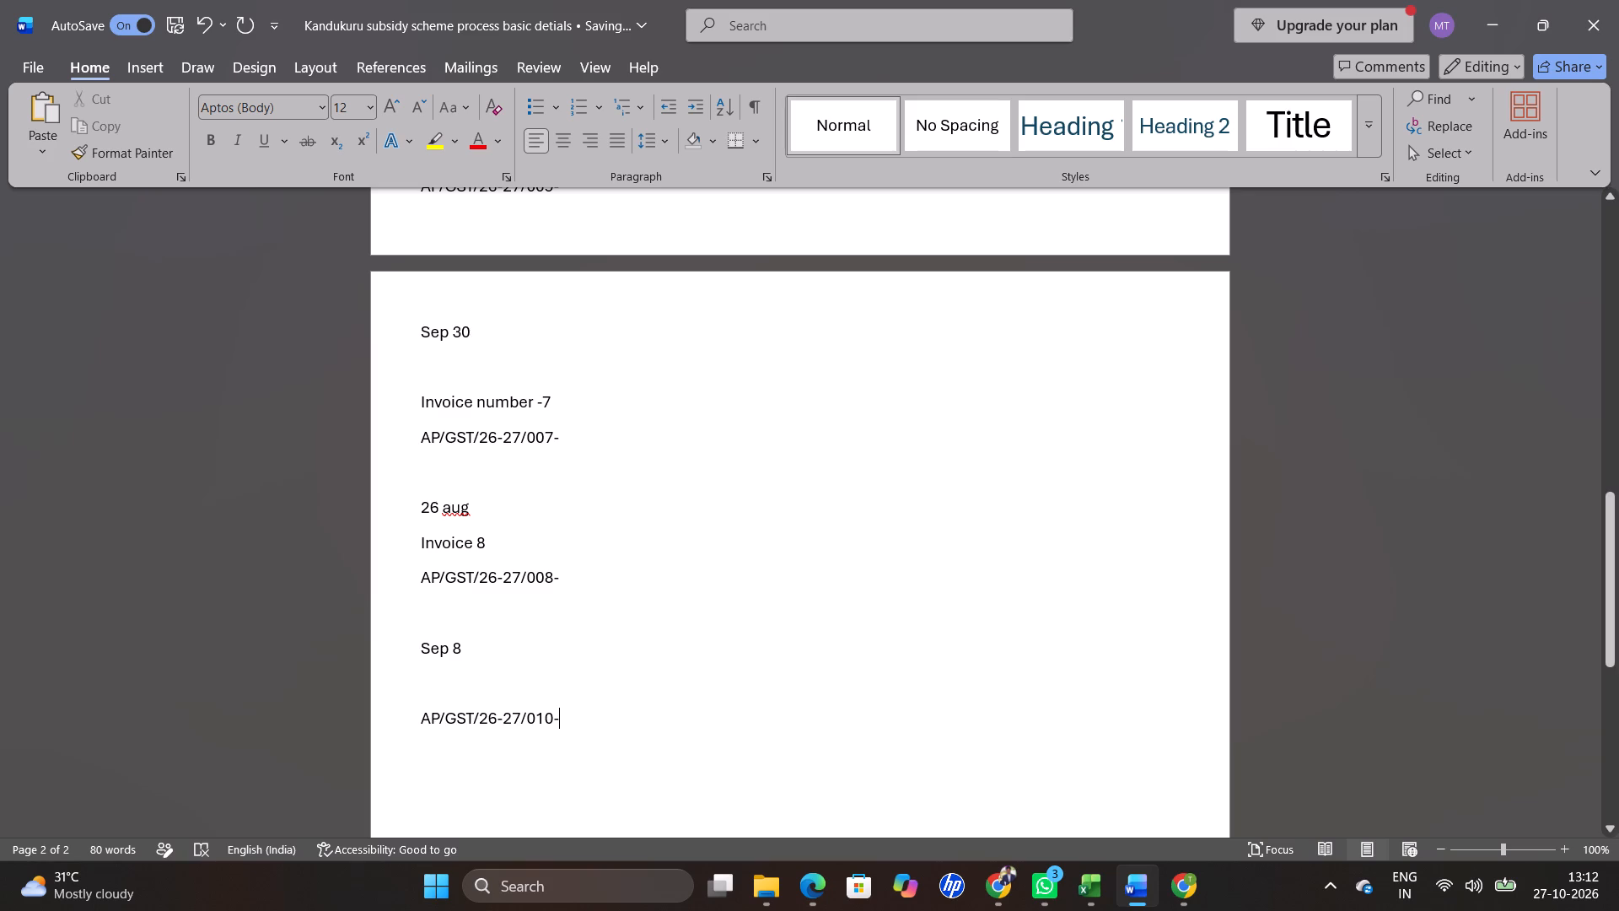
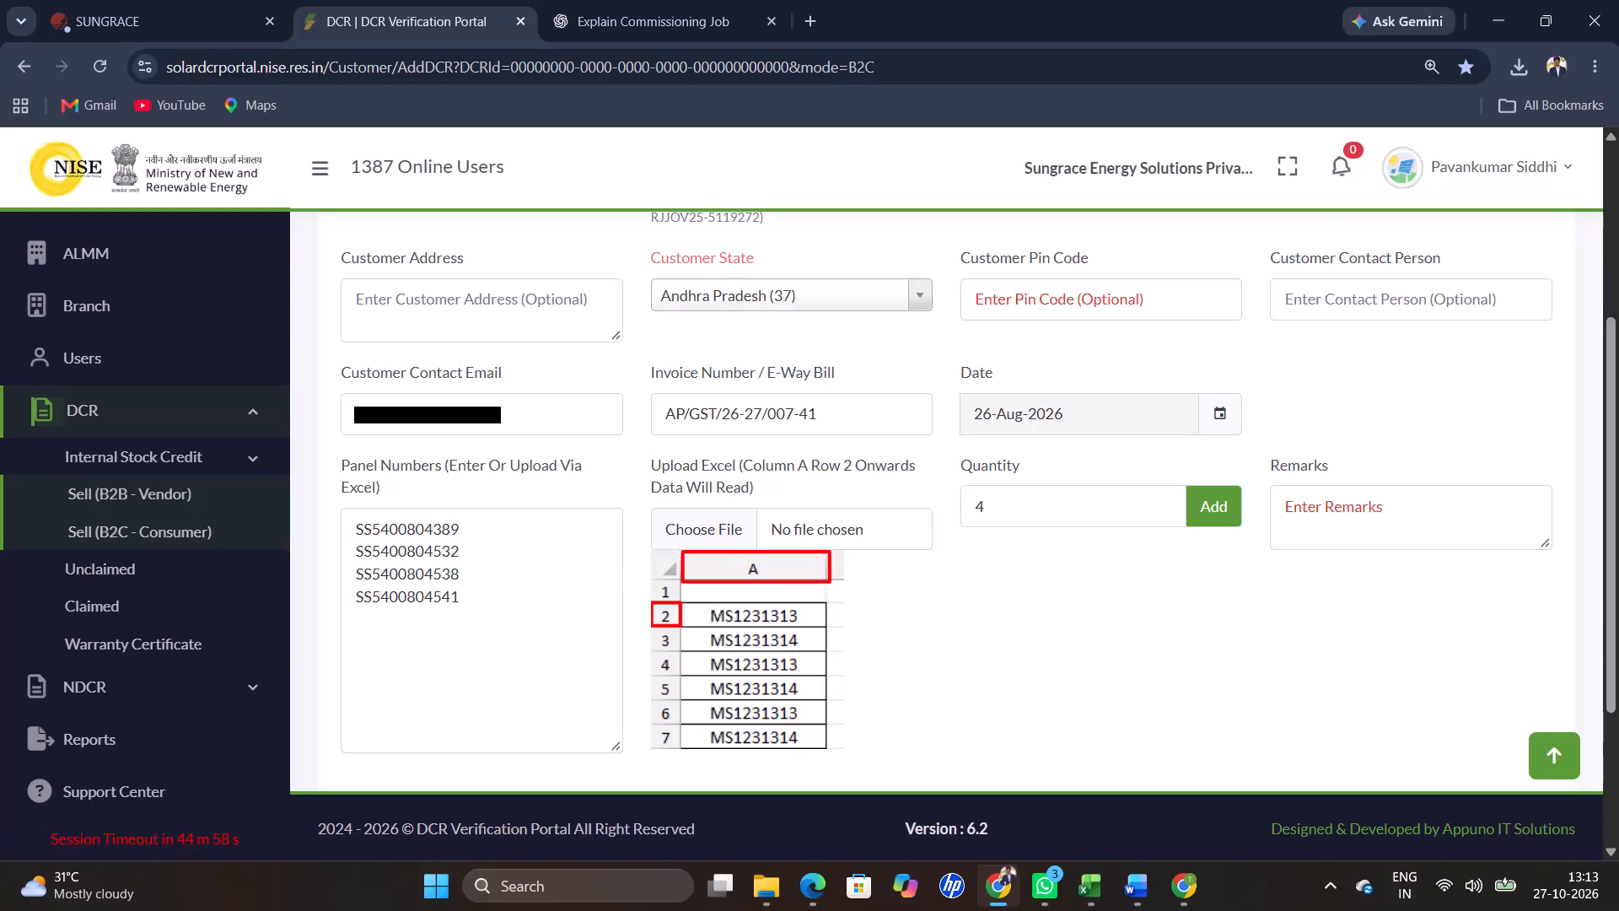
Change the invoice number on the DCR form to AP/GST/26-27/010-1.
click(788, 416)
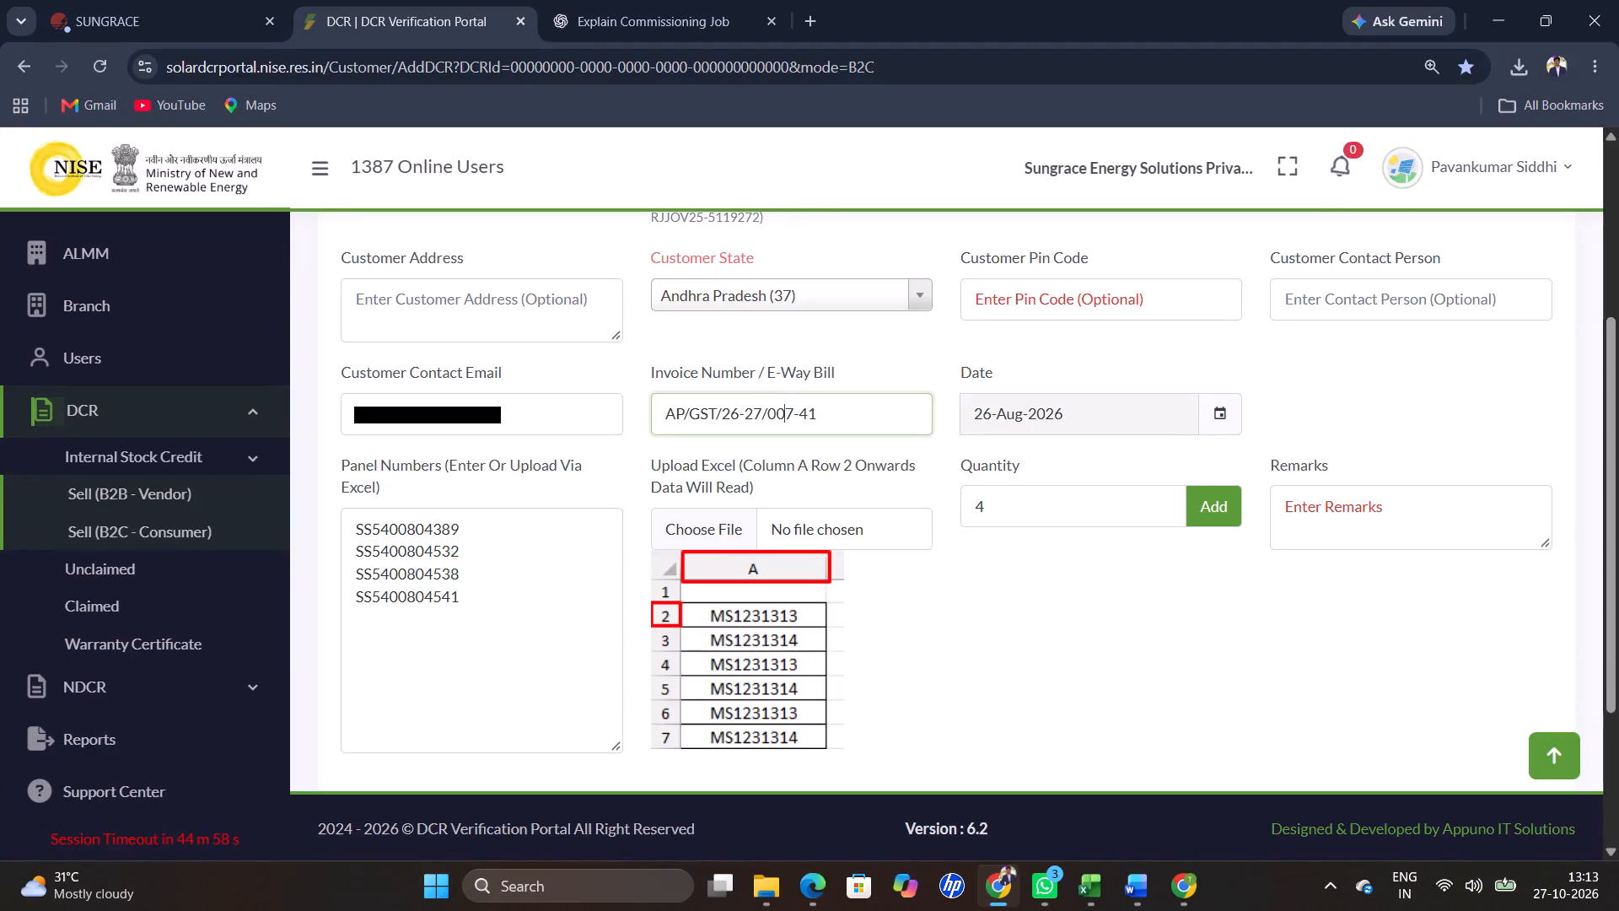
click(798, 412)
key(Left)
key(BackSpace)
key(BackSpace)
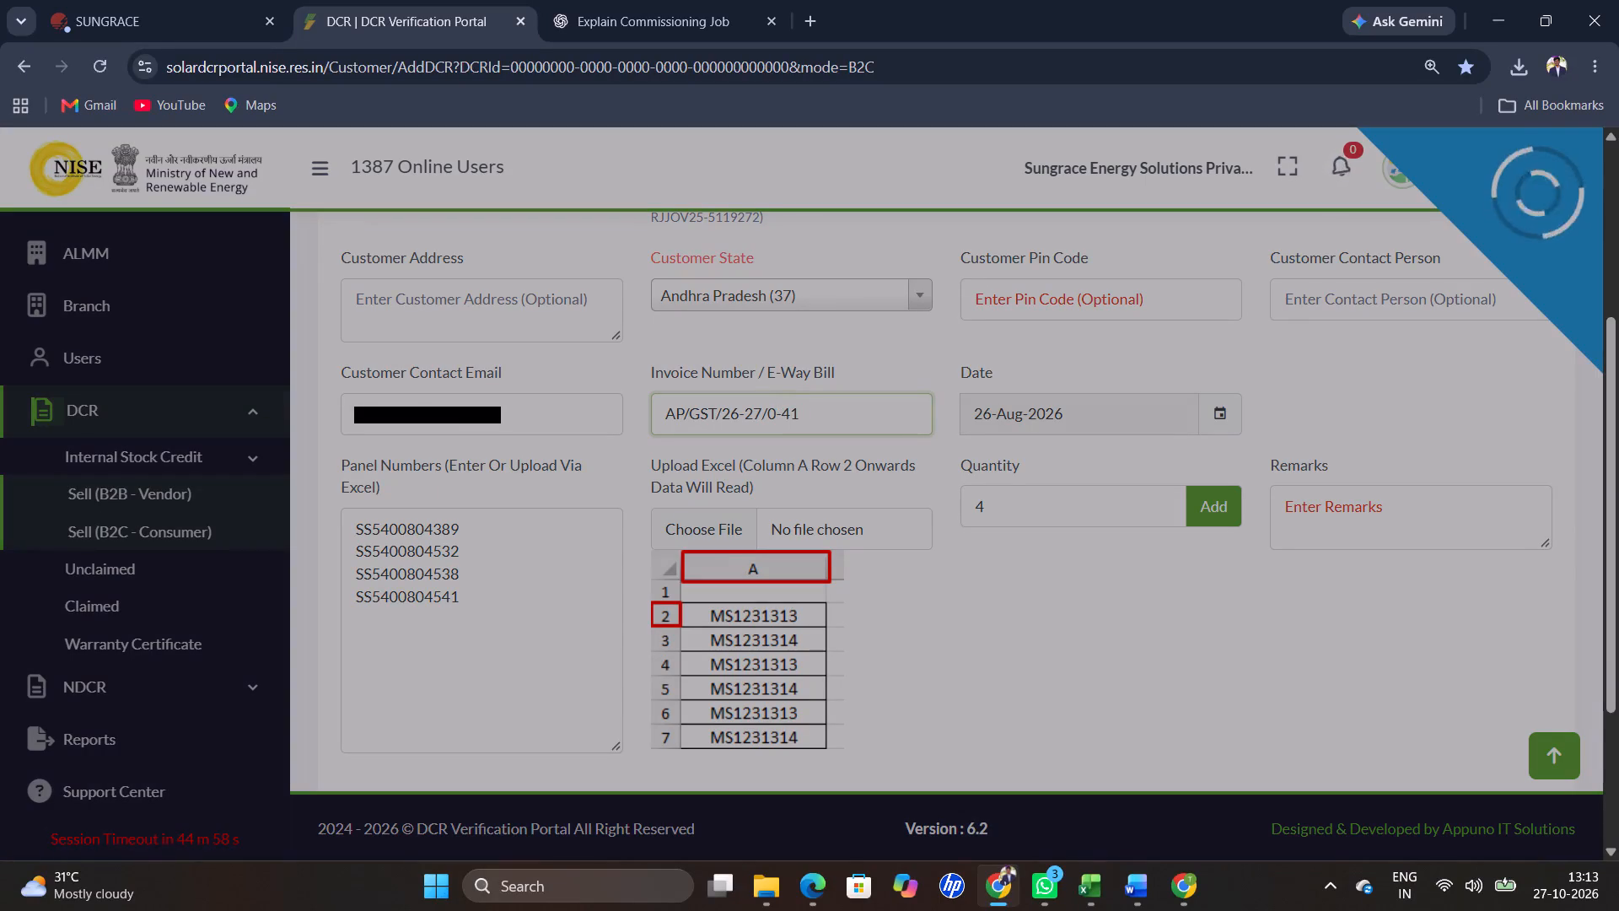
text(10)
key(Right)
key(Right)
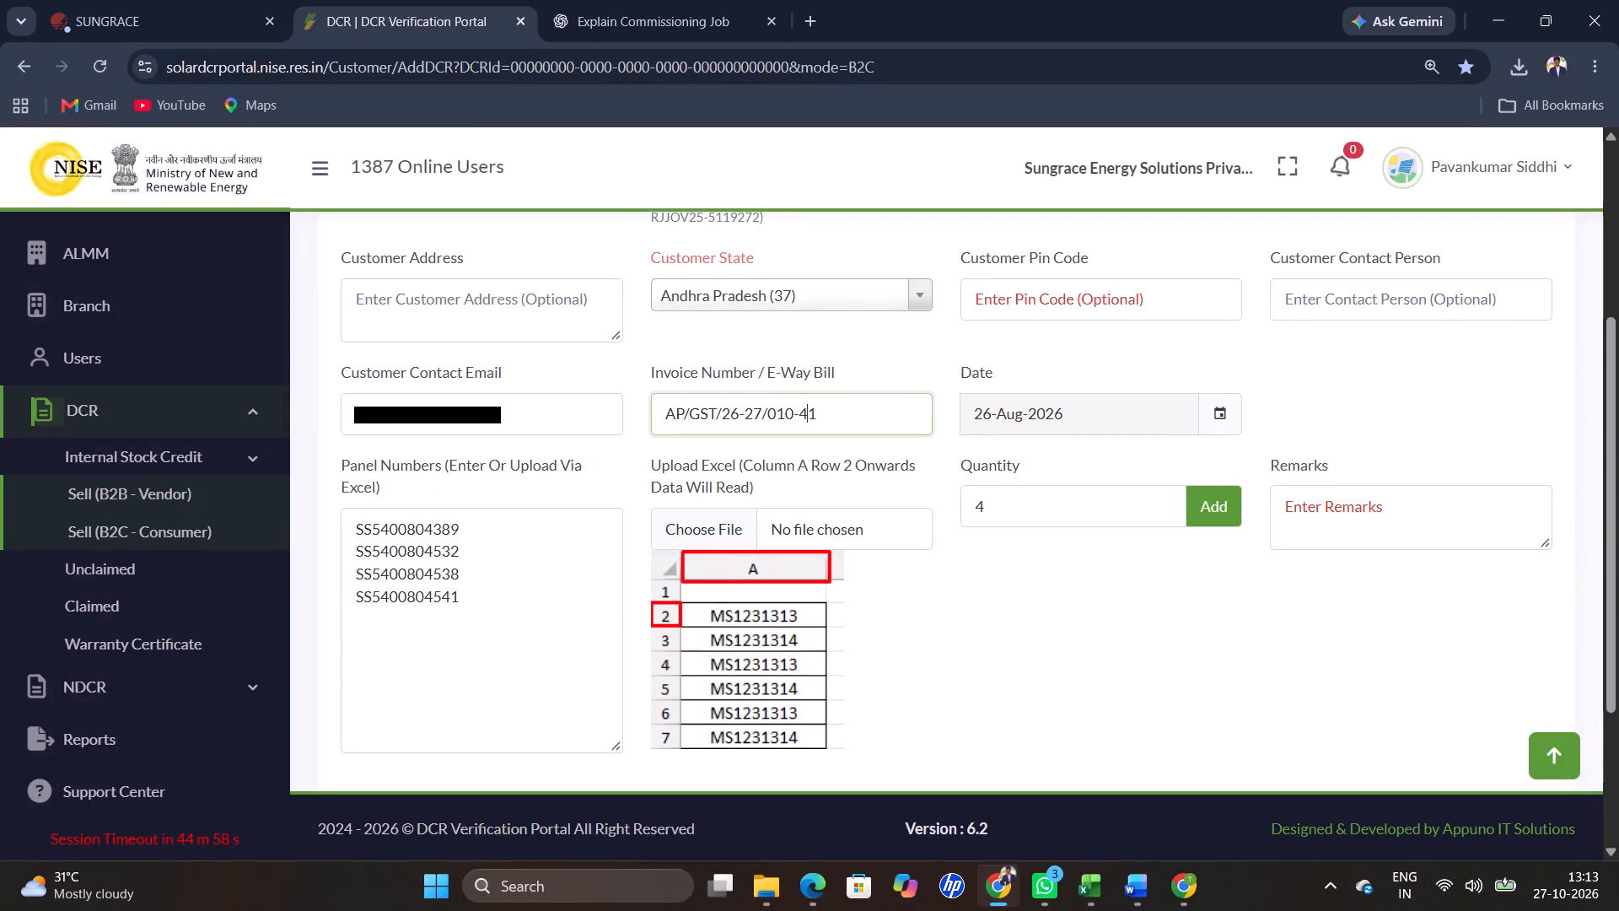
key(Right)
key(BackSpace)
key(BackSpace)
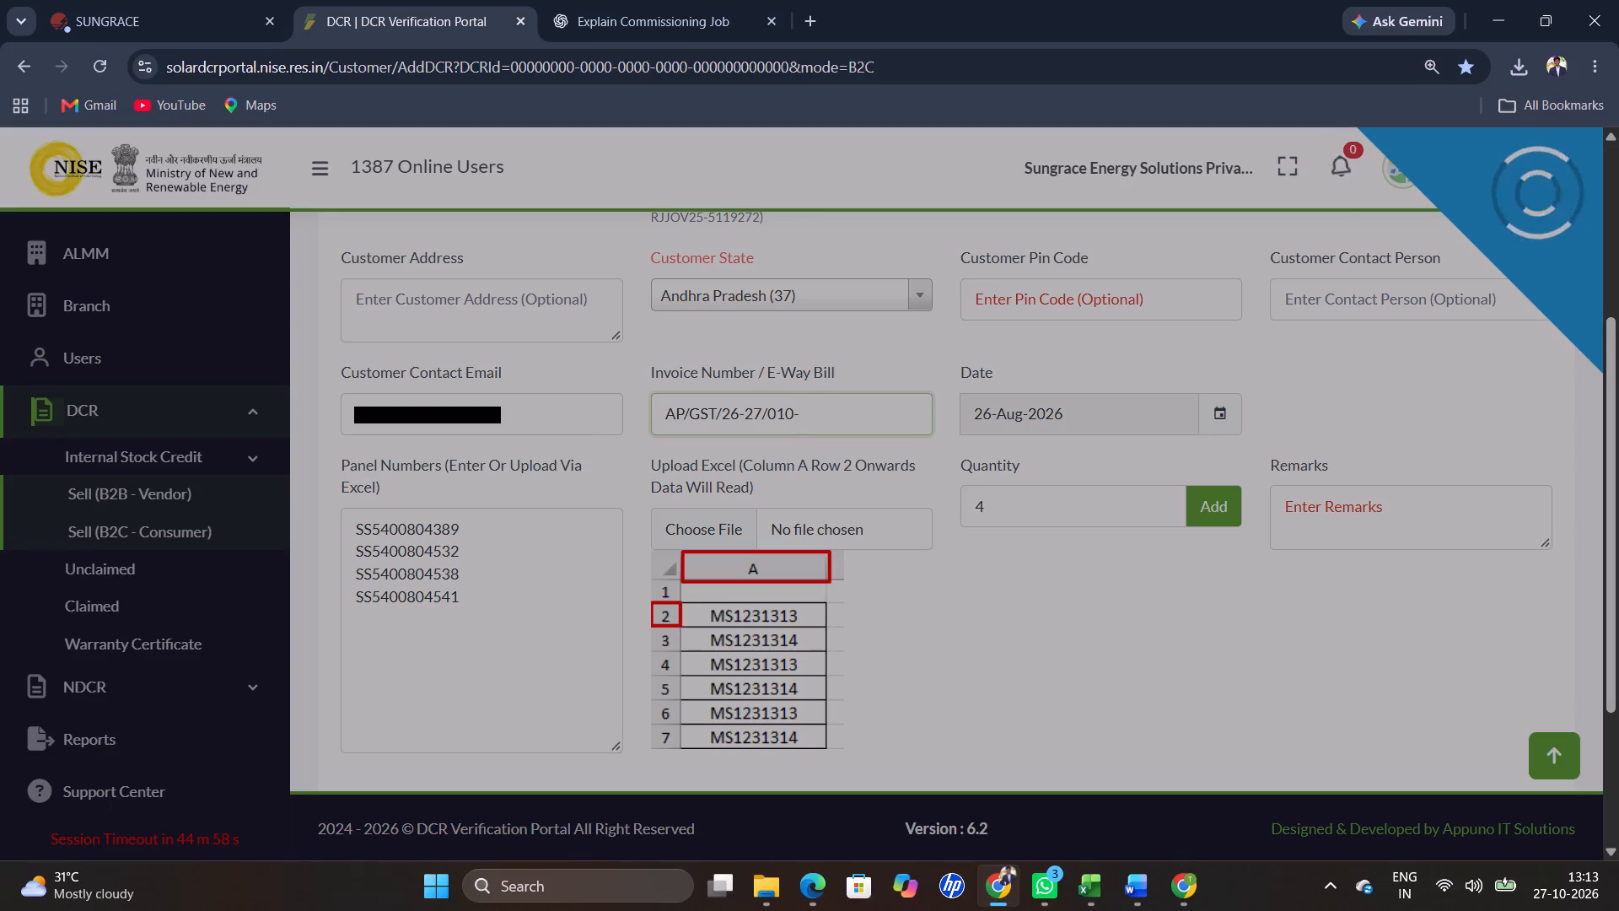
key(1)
Change the invoice date on the DCR form to 15-Oct-2026.
click(1084, 417)
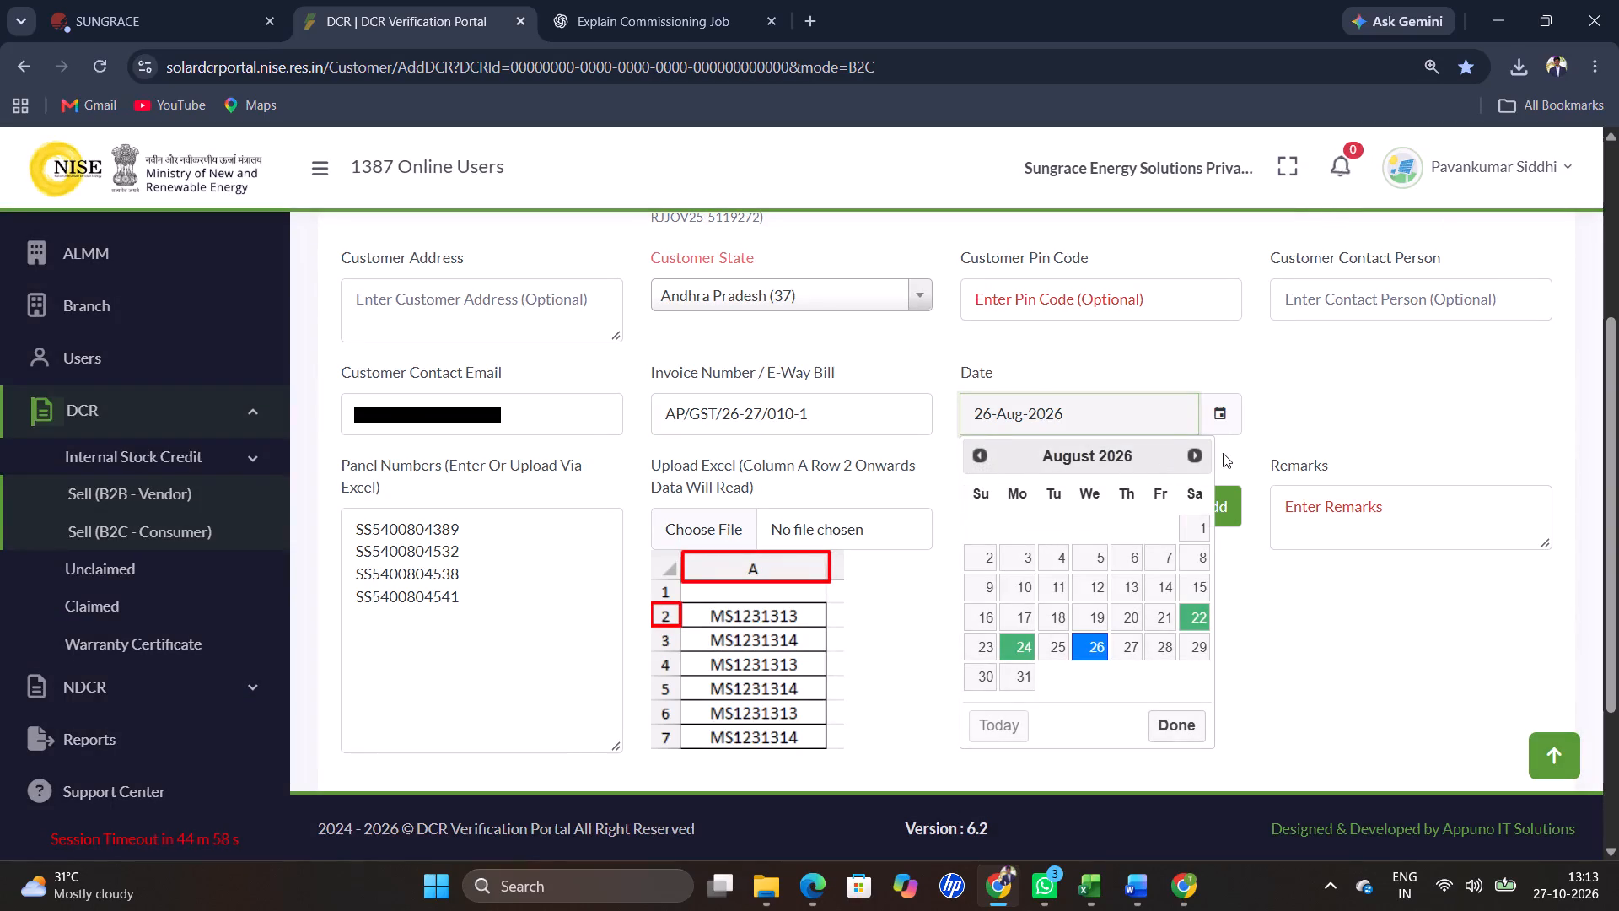
double_click(1202, 458)
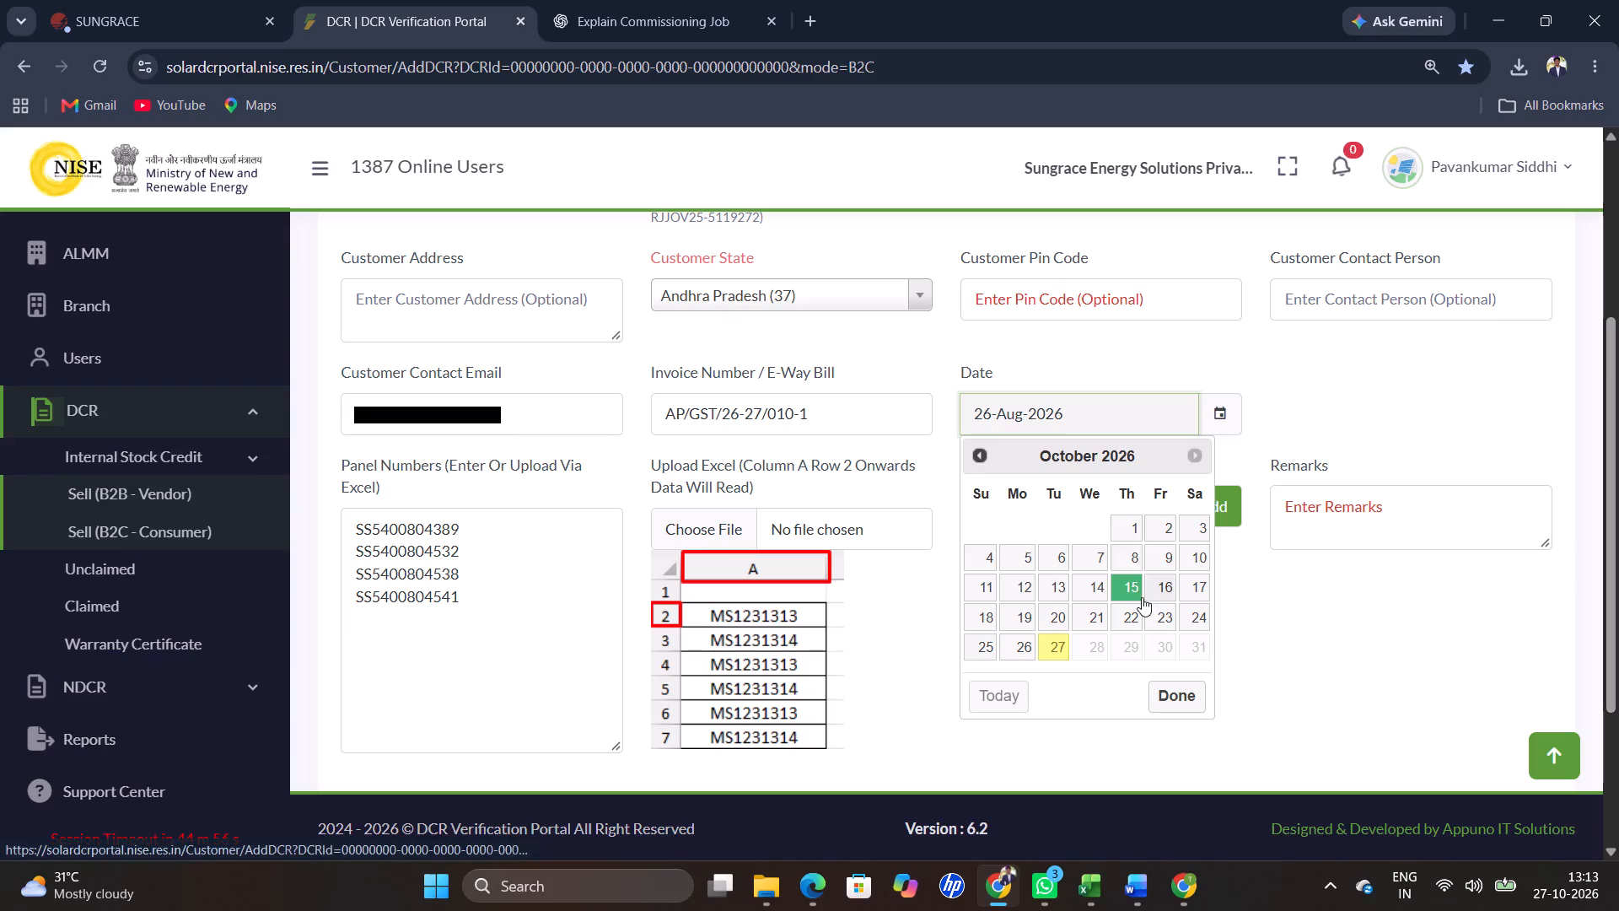
click(1131, 590)
scroll(960, 364, down, 3)
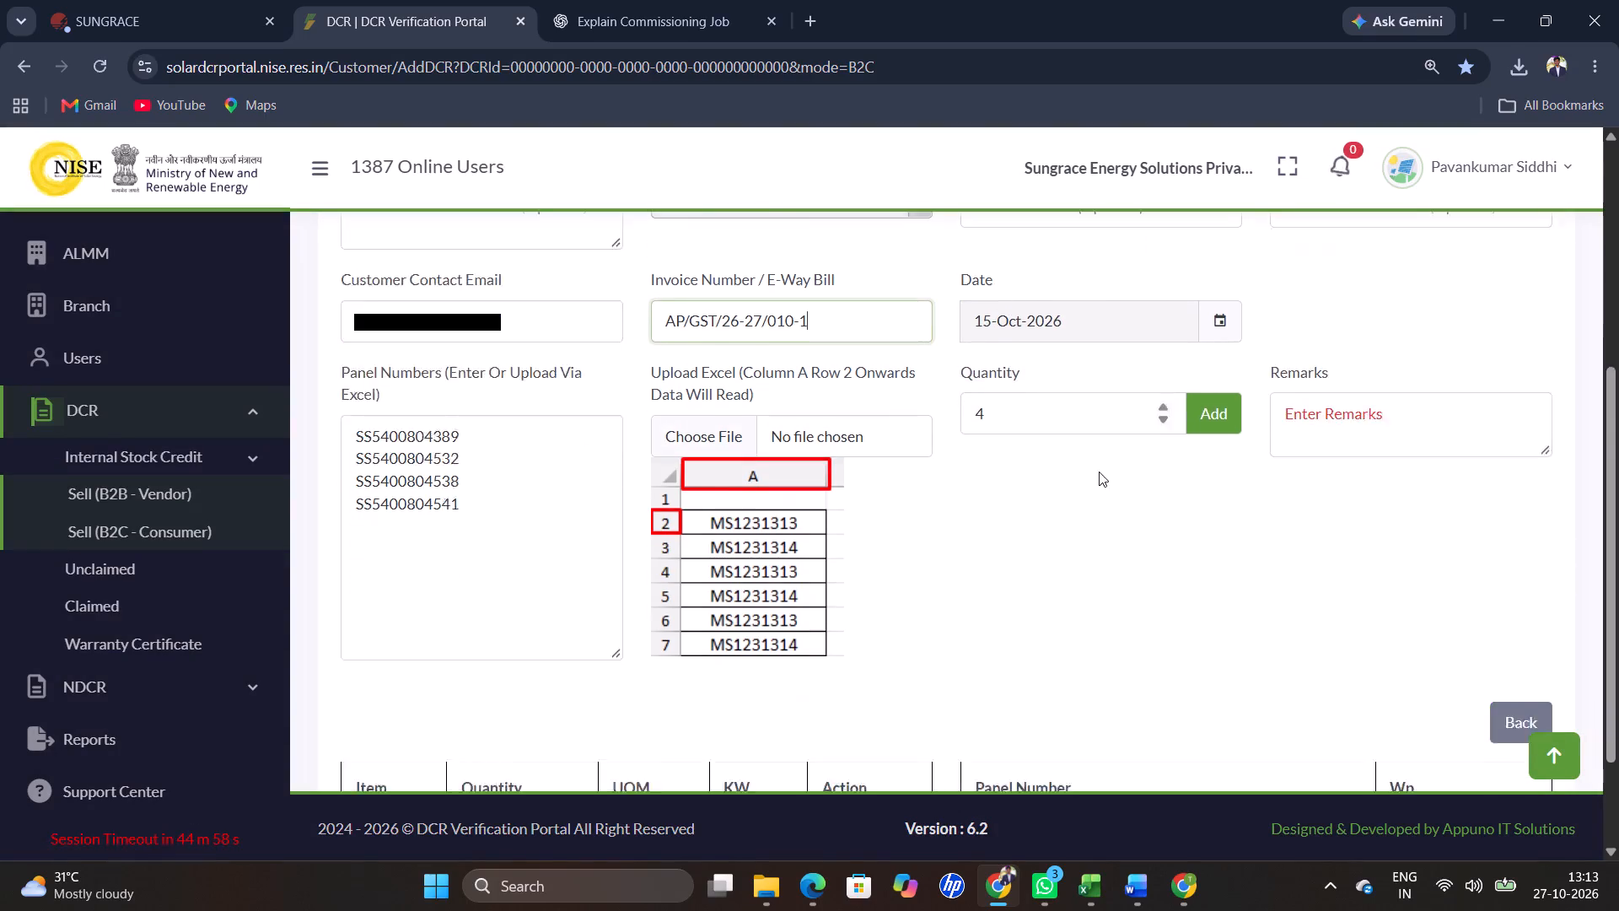
scroll(1099, 472, down, 1)
scroll(1123, 554, down, 2)
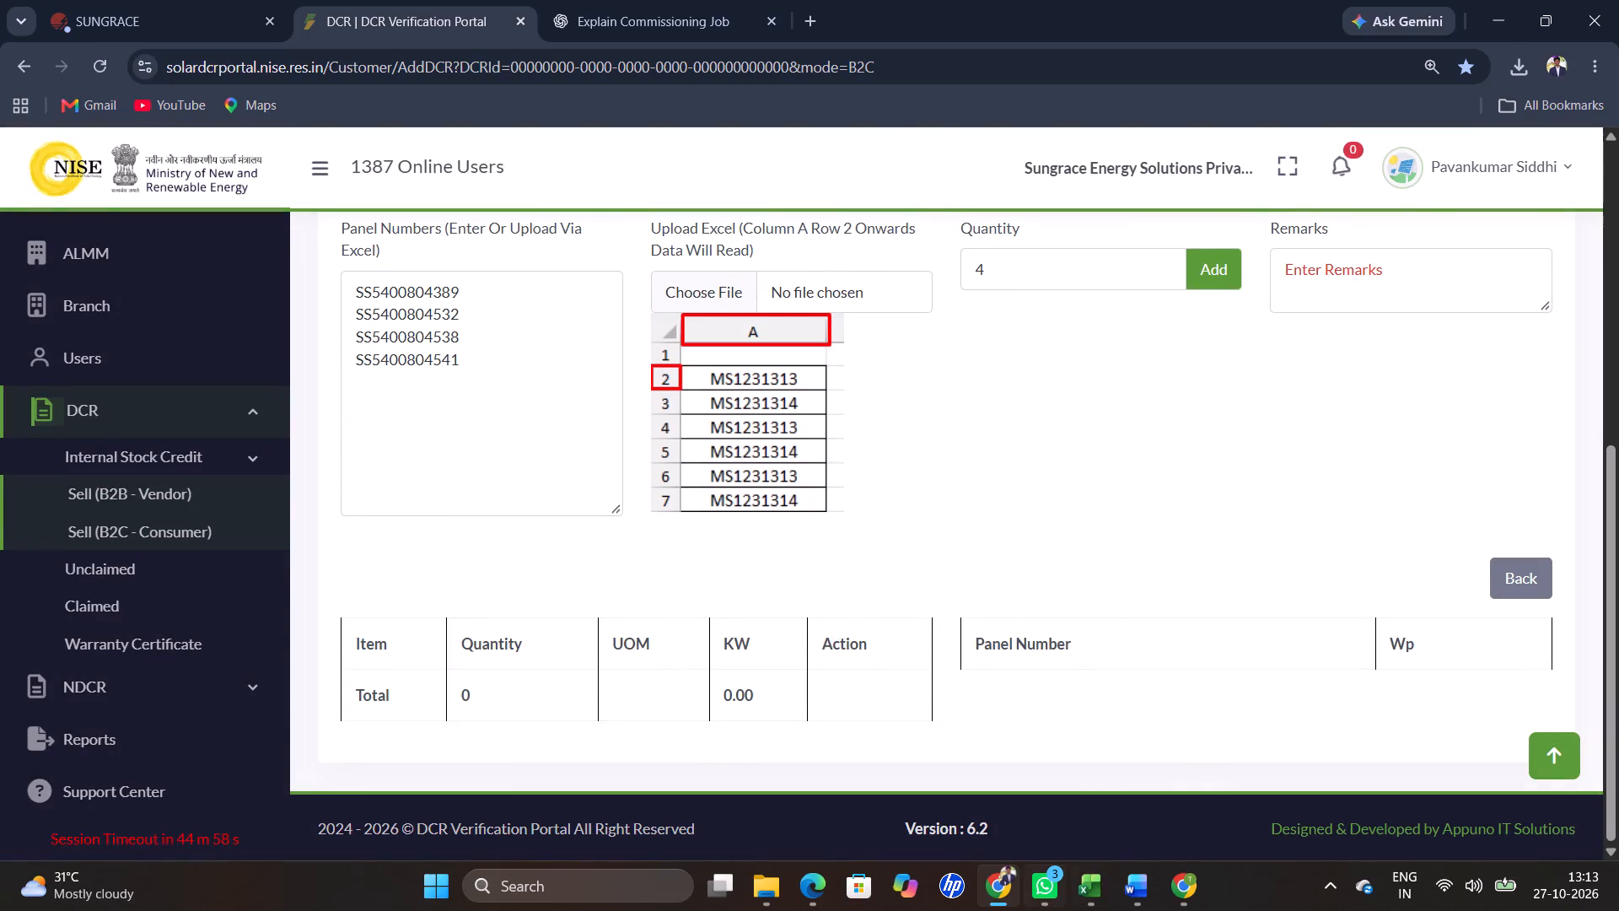
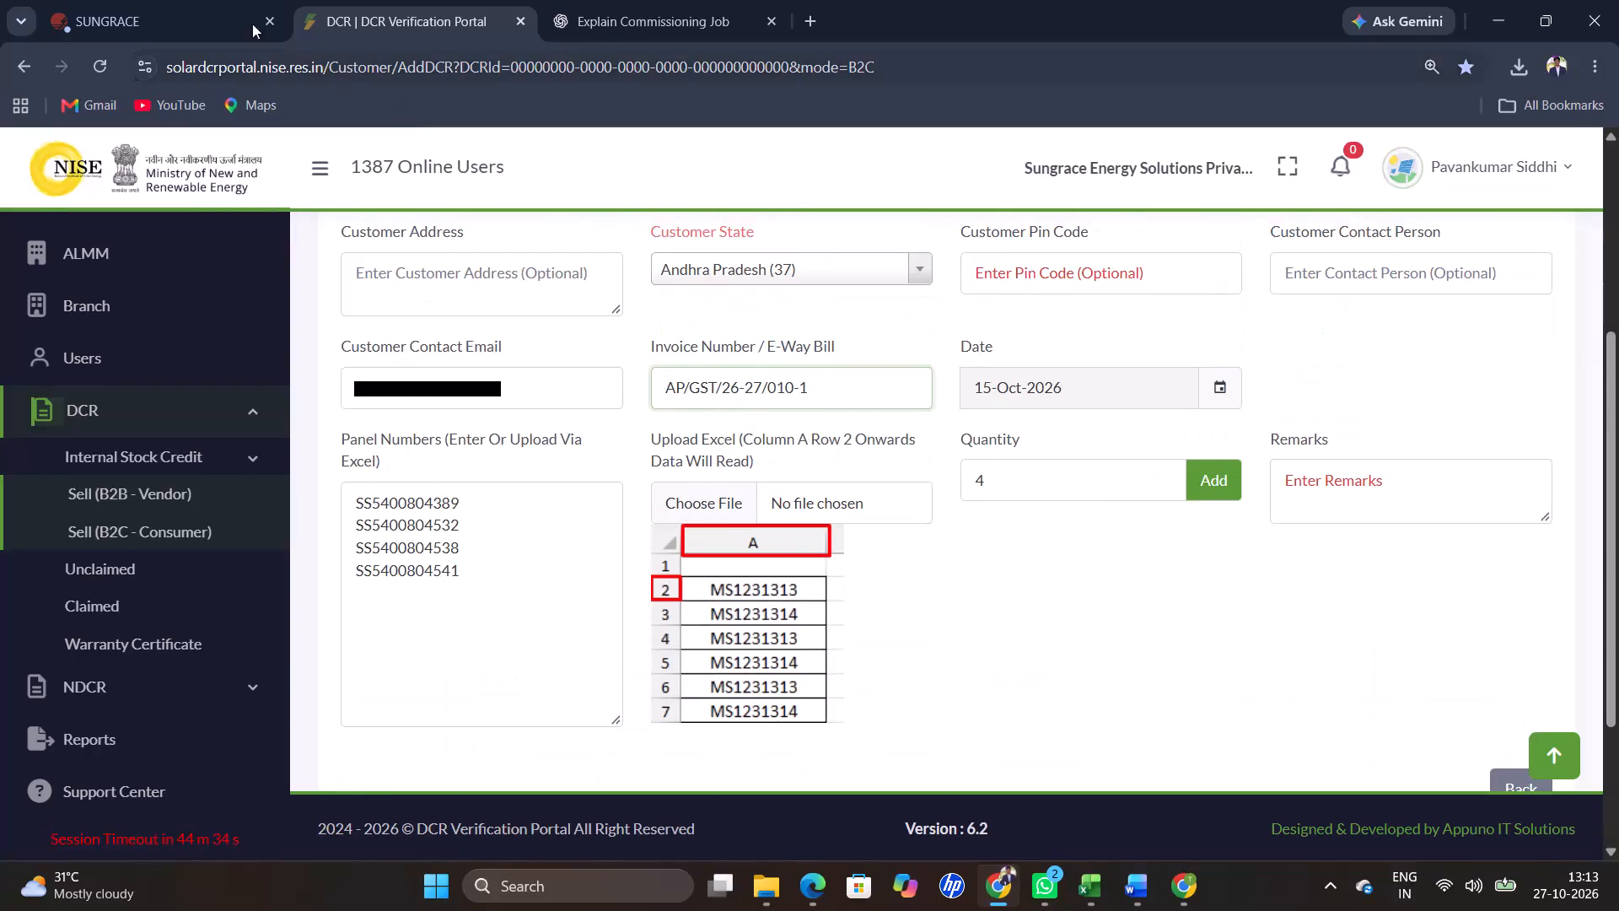
Copy the consumer's address from the SUNGRACE work order's quick copy details into the DCR form's Remarks field.
click(201, 0)
click(992, 223)
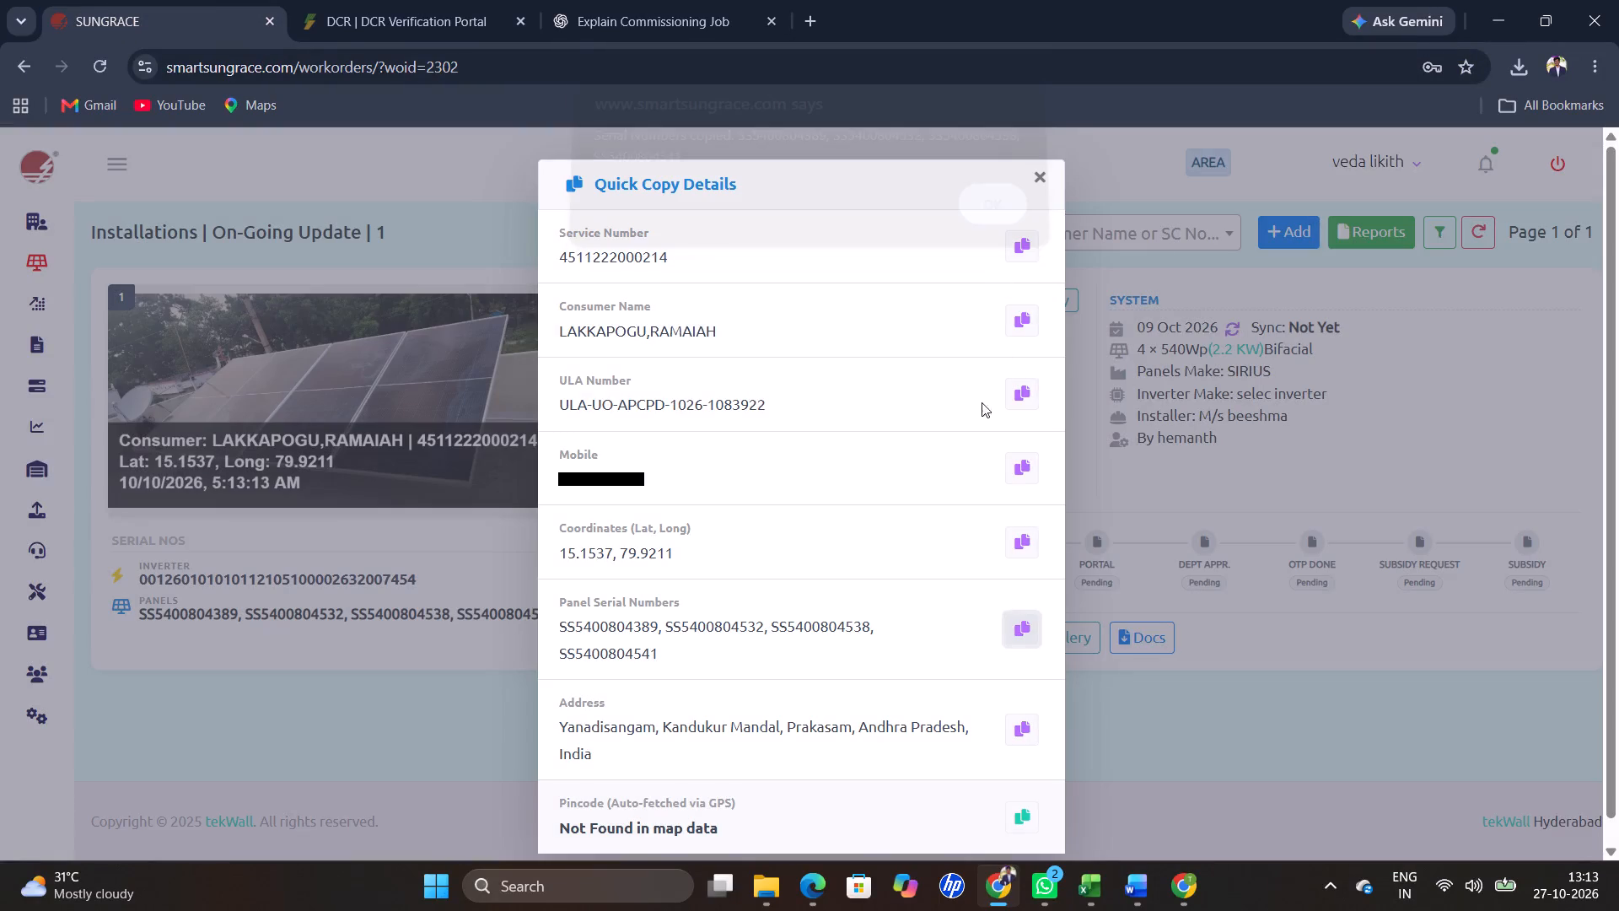
click(1016, 724)
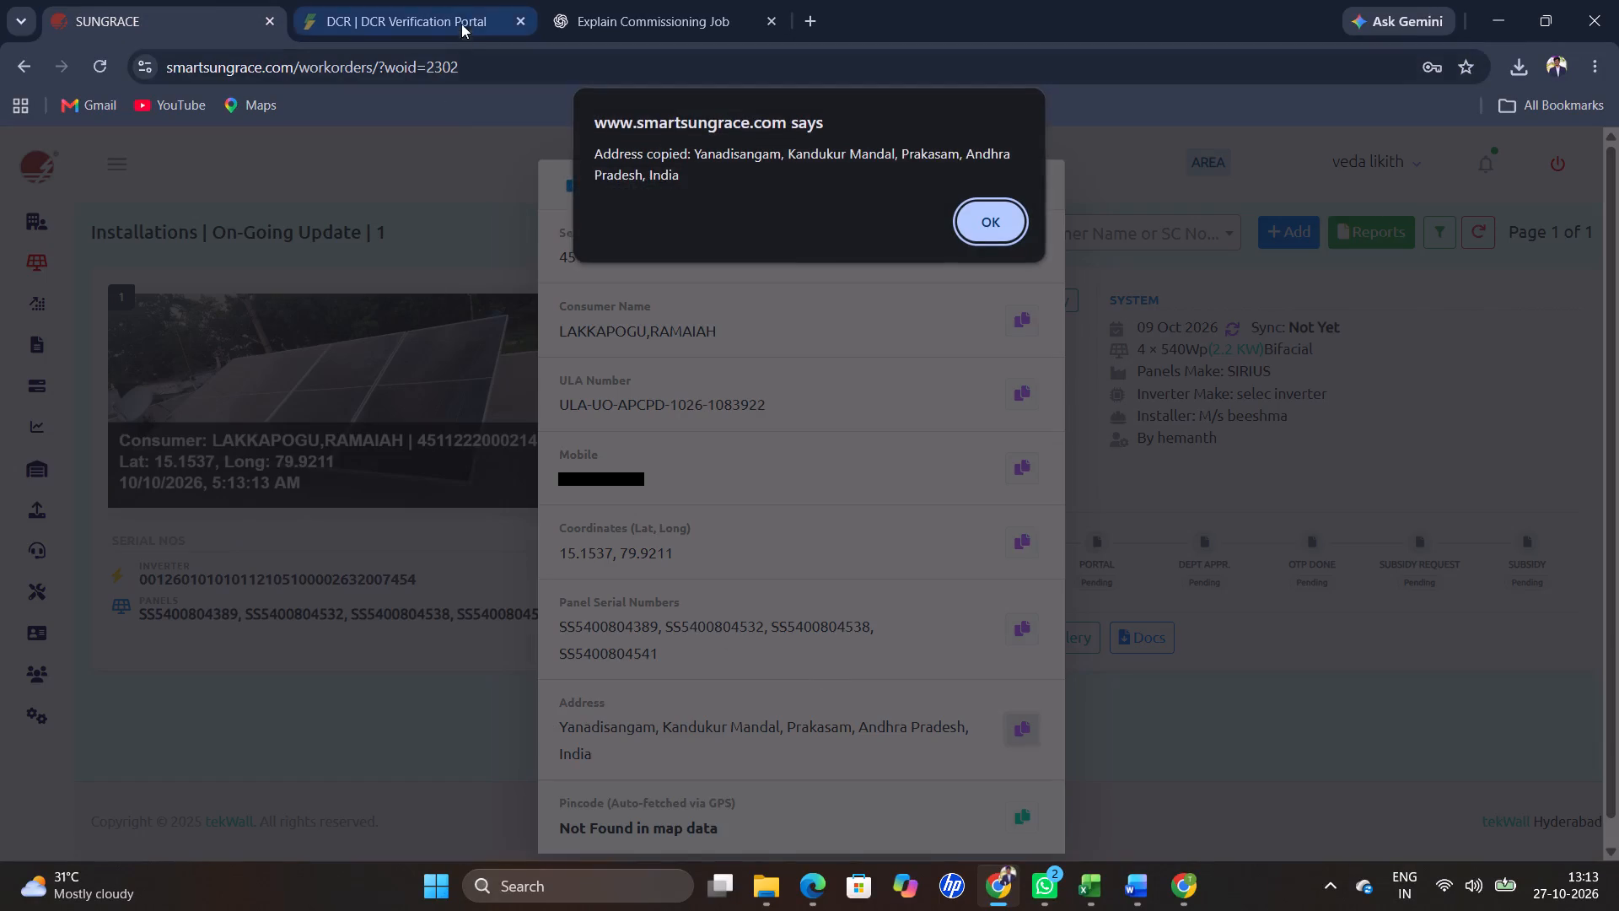
click(460, 14)
click(1326, 483)
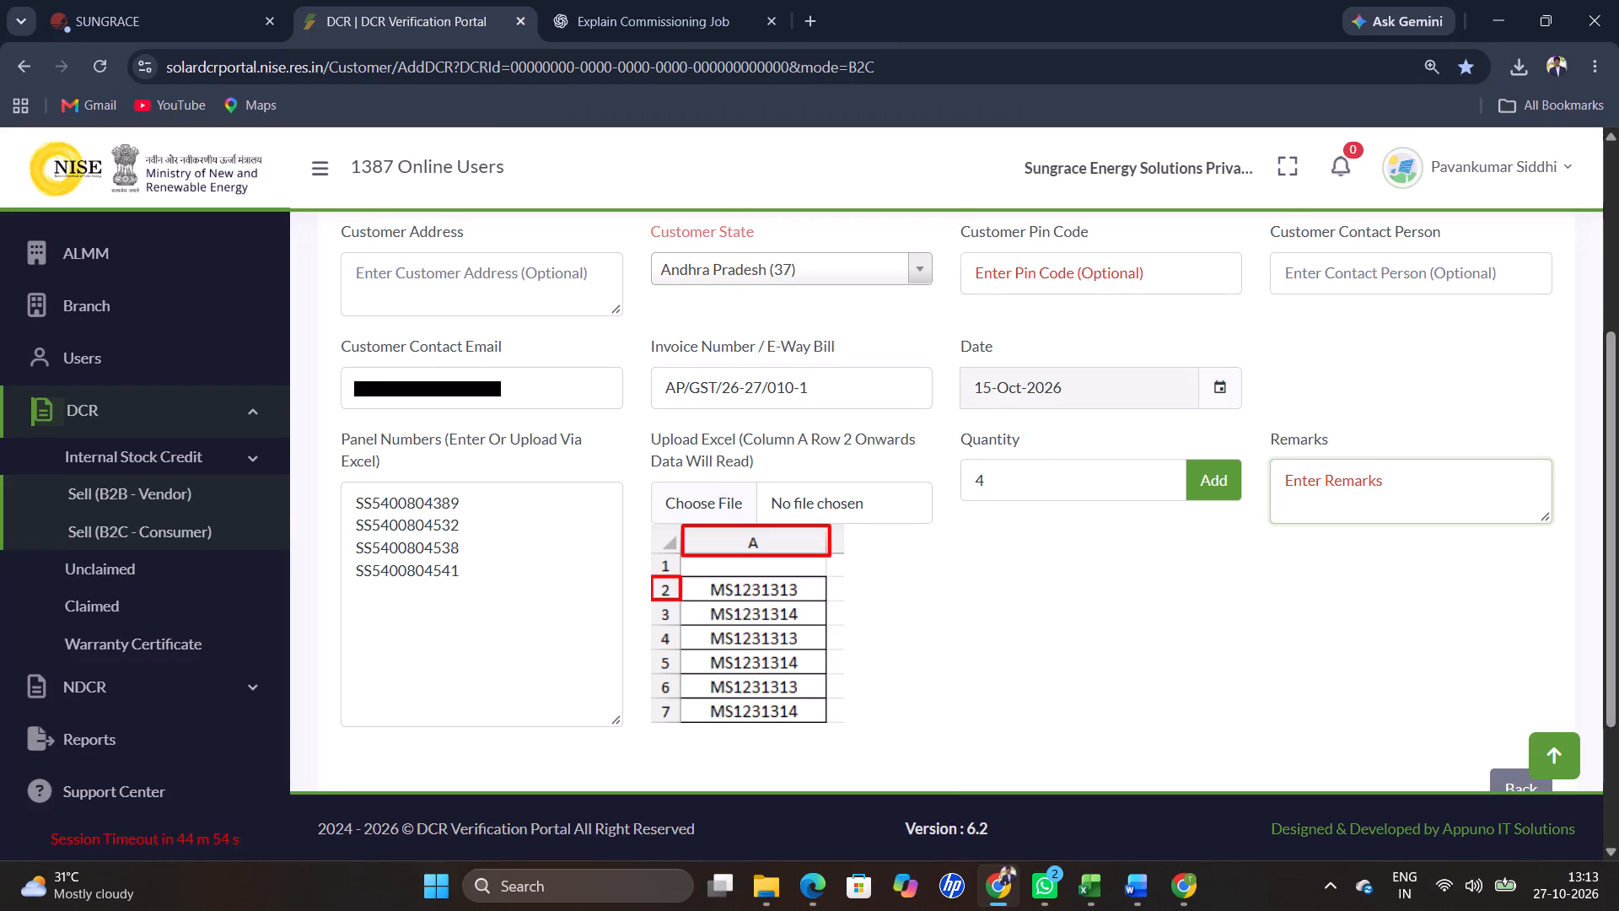
key(ctrl+v)
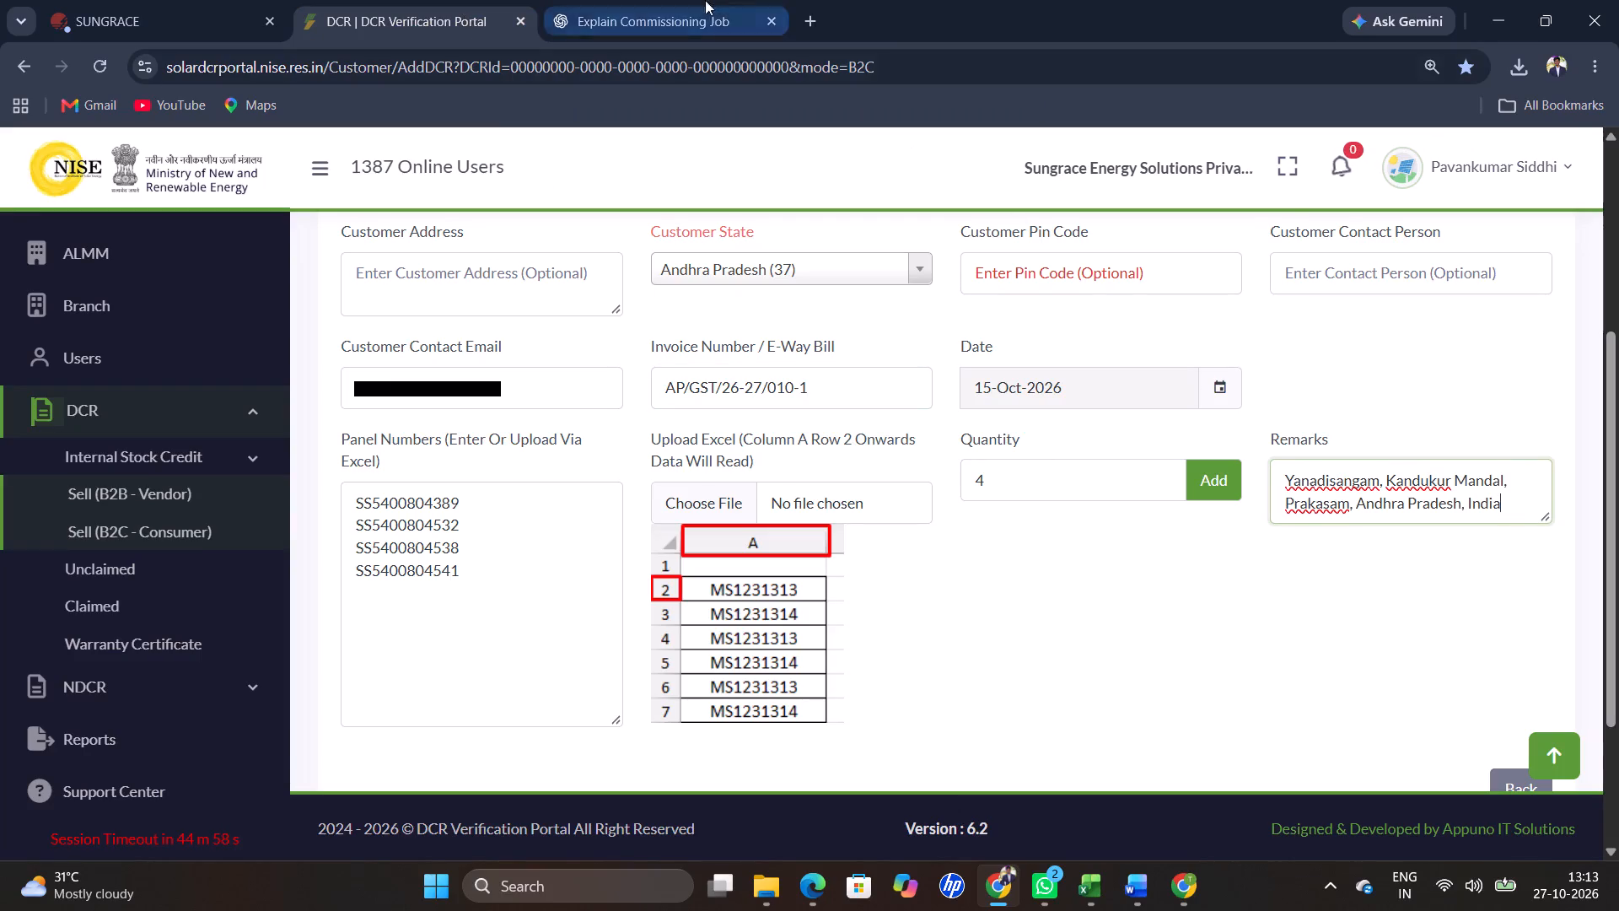
Search Google for the pincode of the copied address and enter it as the Customer Pin Code on the DCR form.
click(810, 17)
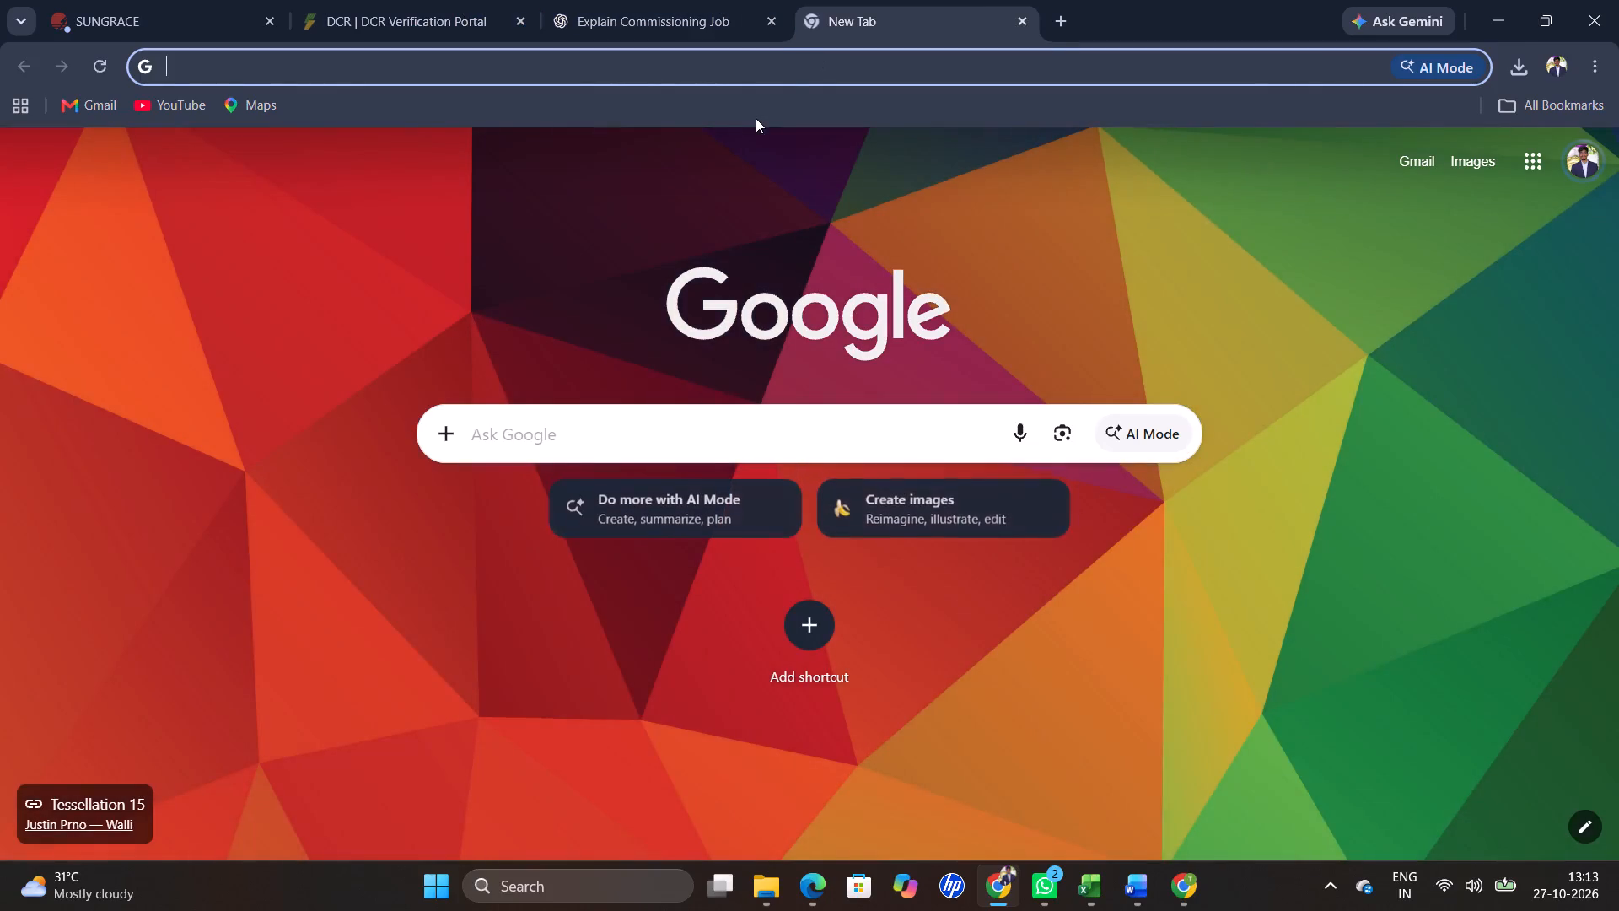
key(ctrl+v)
click(691, 147)
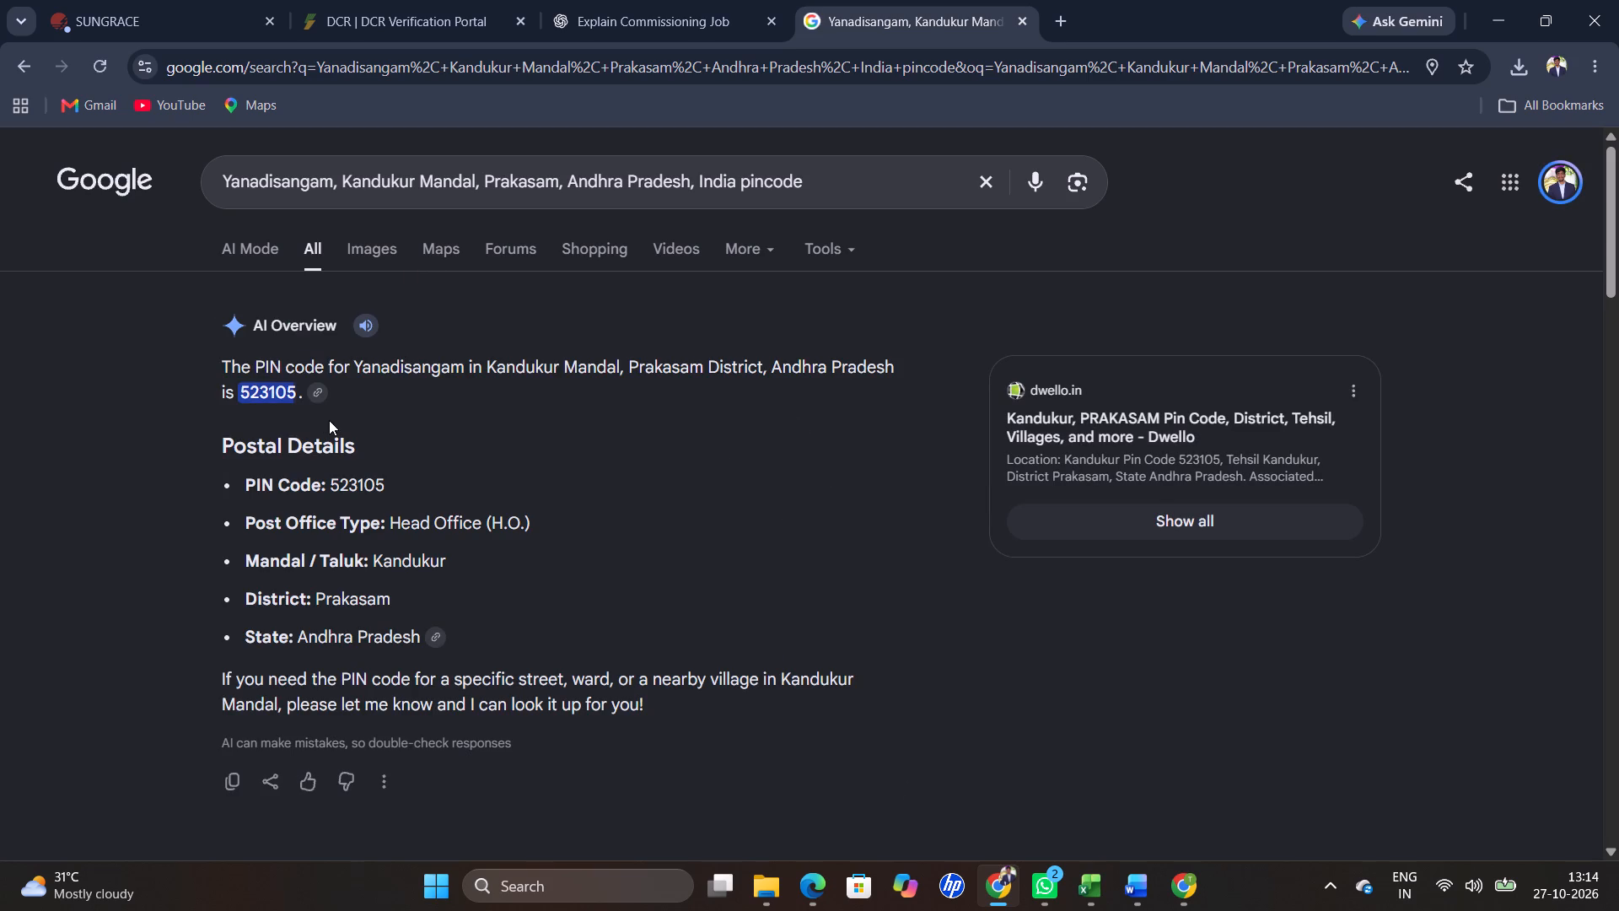
double_click(272, 388)
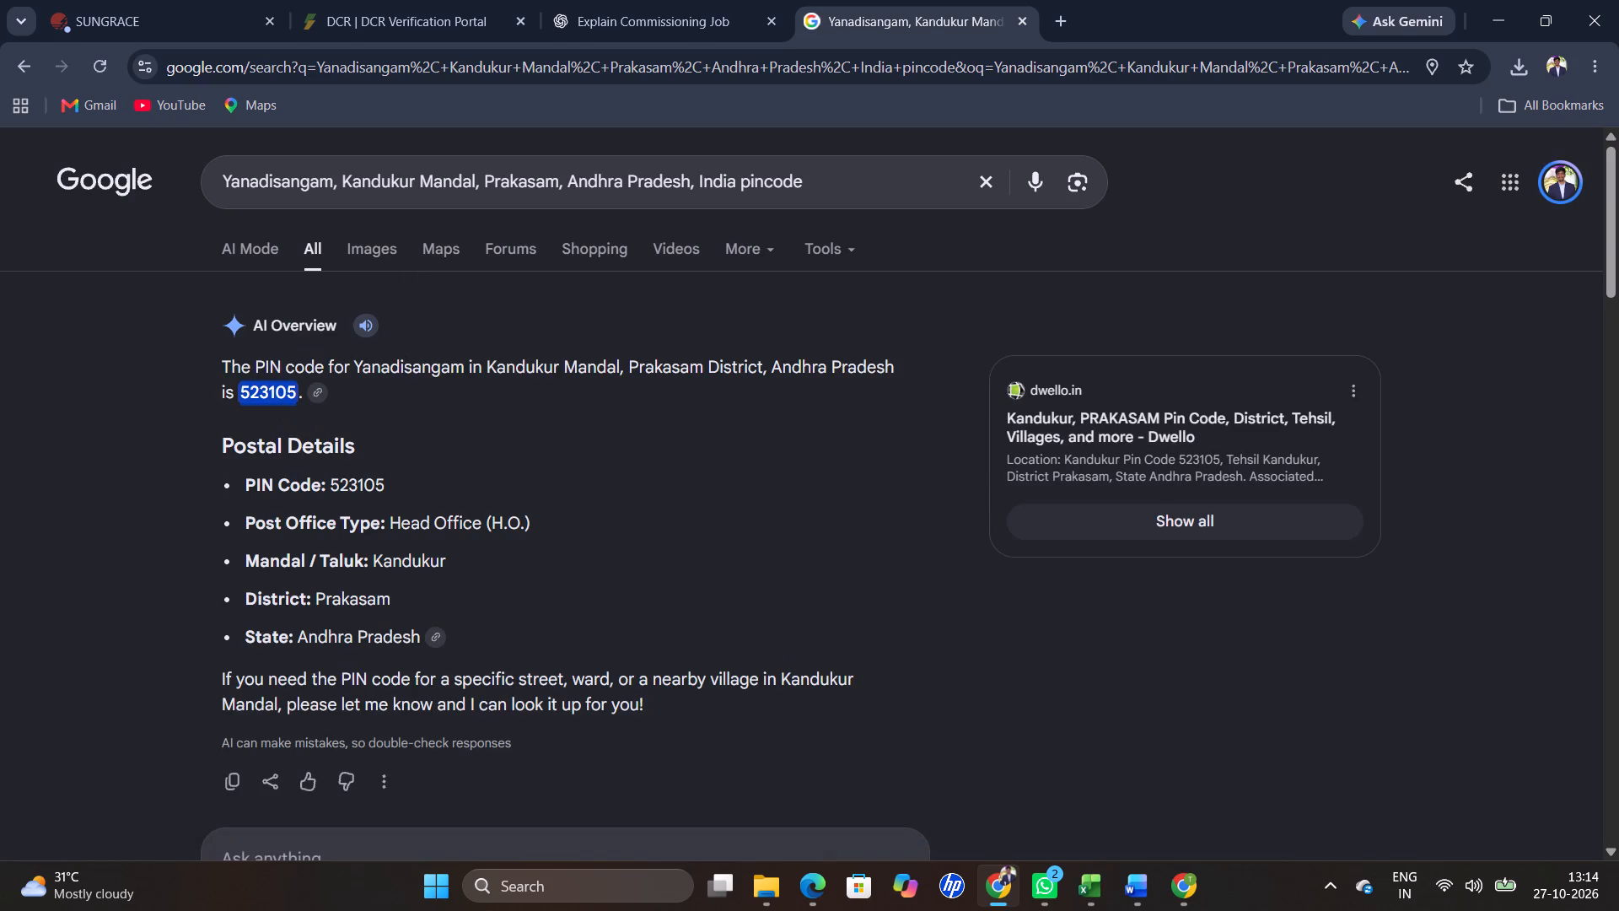
key(ctrl+c)
click(359, 0)
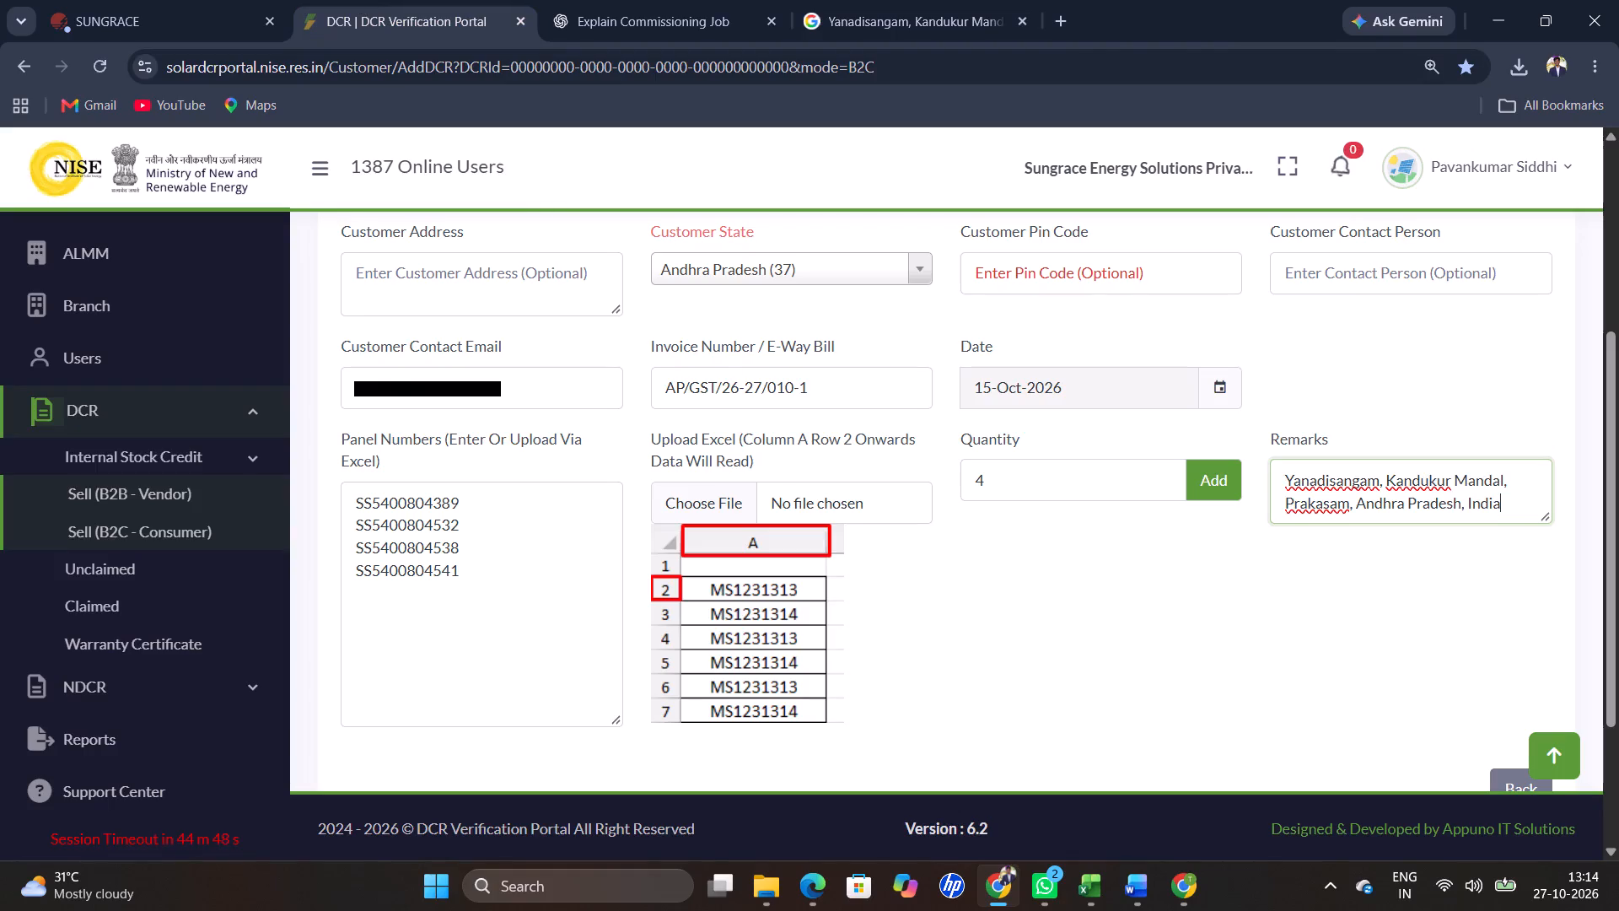
click(1008, 264)
key(ctrl+v)
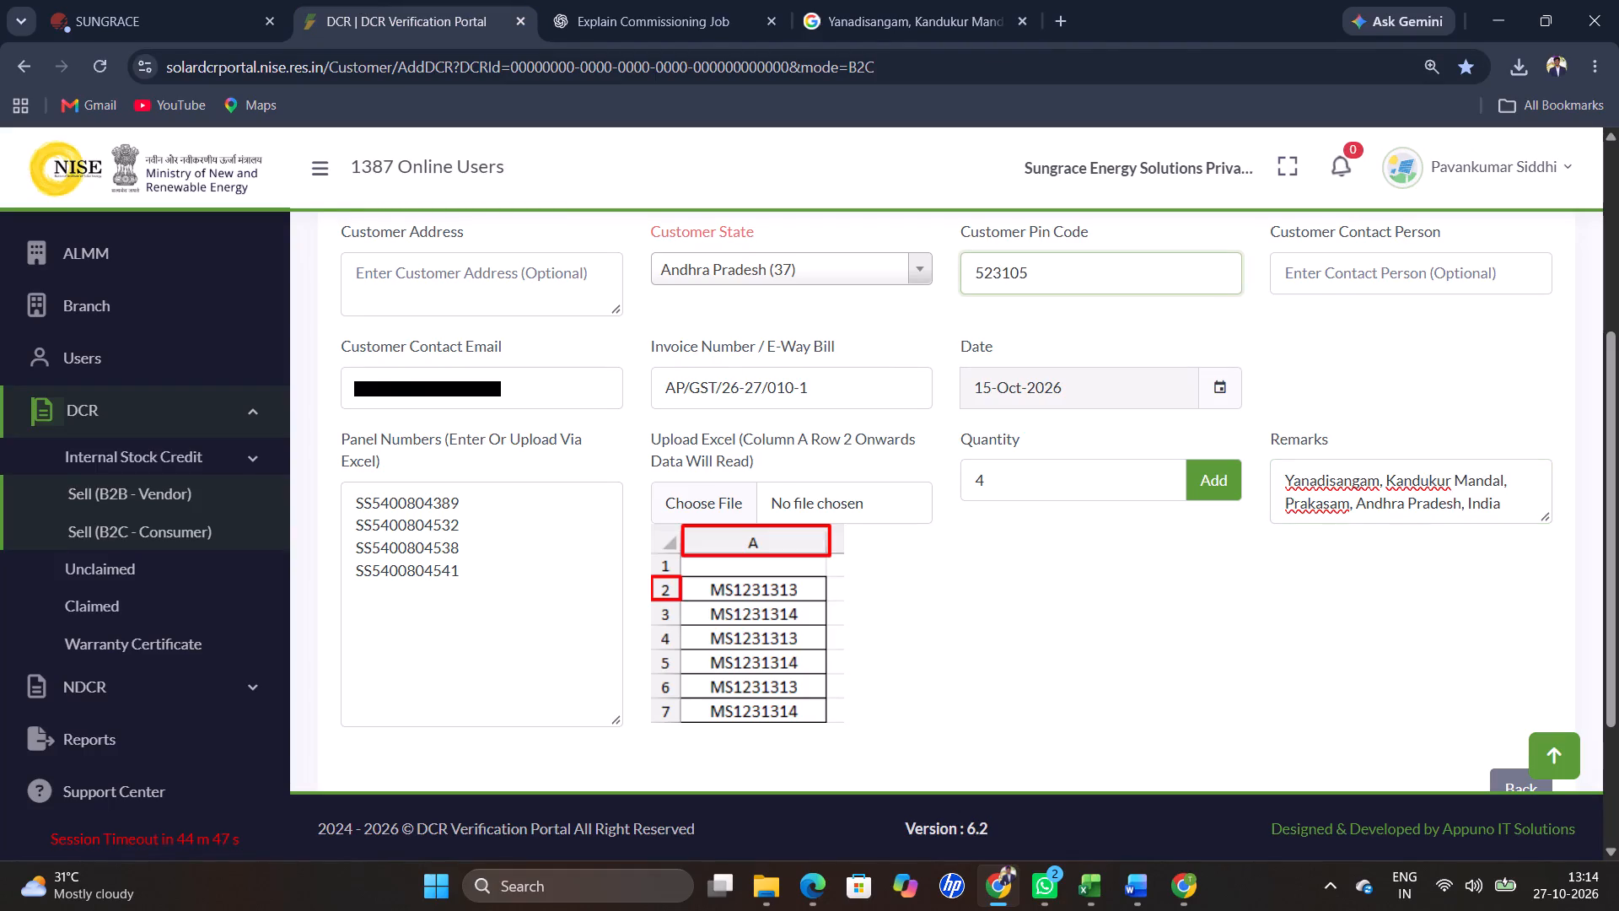
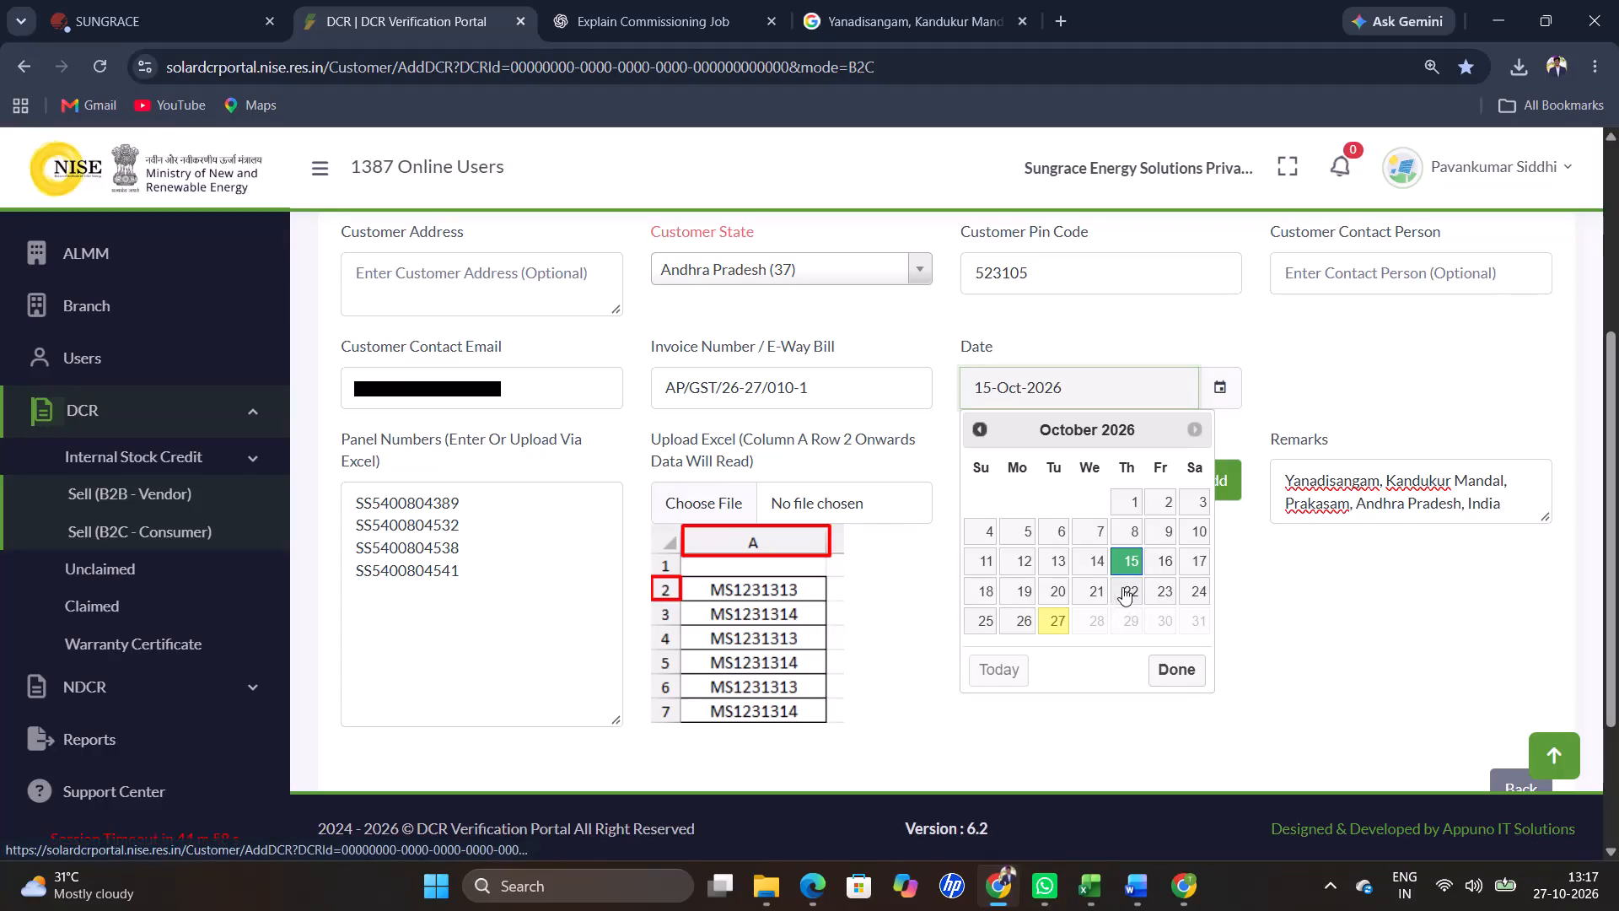
Set the invoice date to 22-Oct-2026 and add the four entered panel numbers to the DCR form.
click(1124, 585)
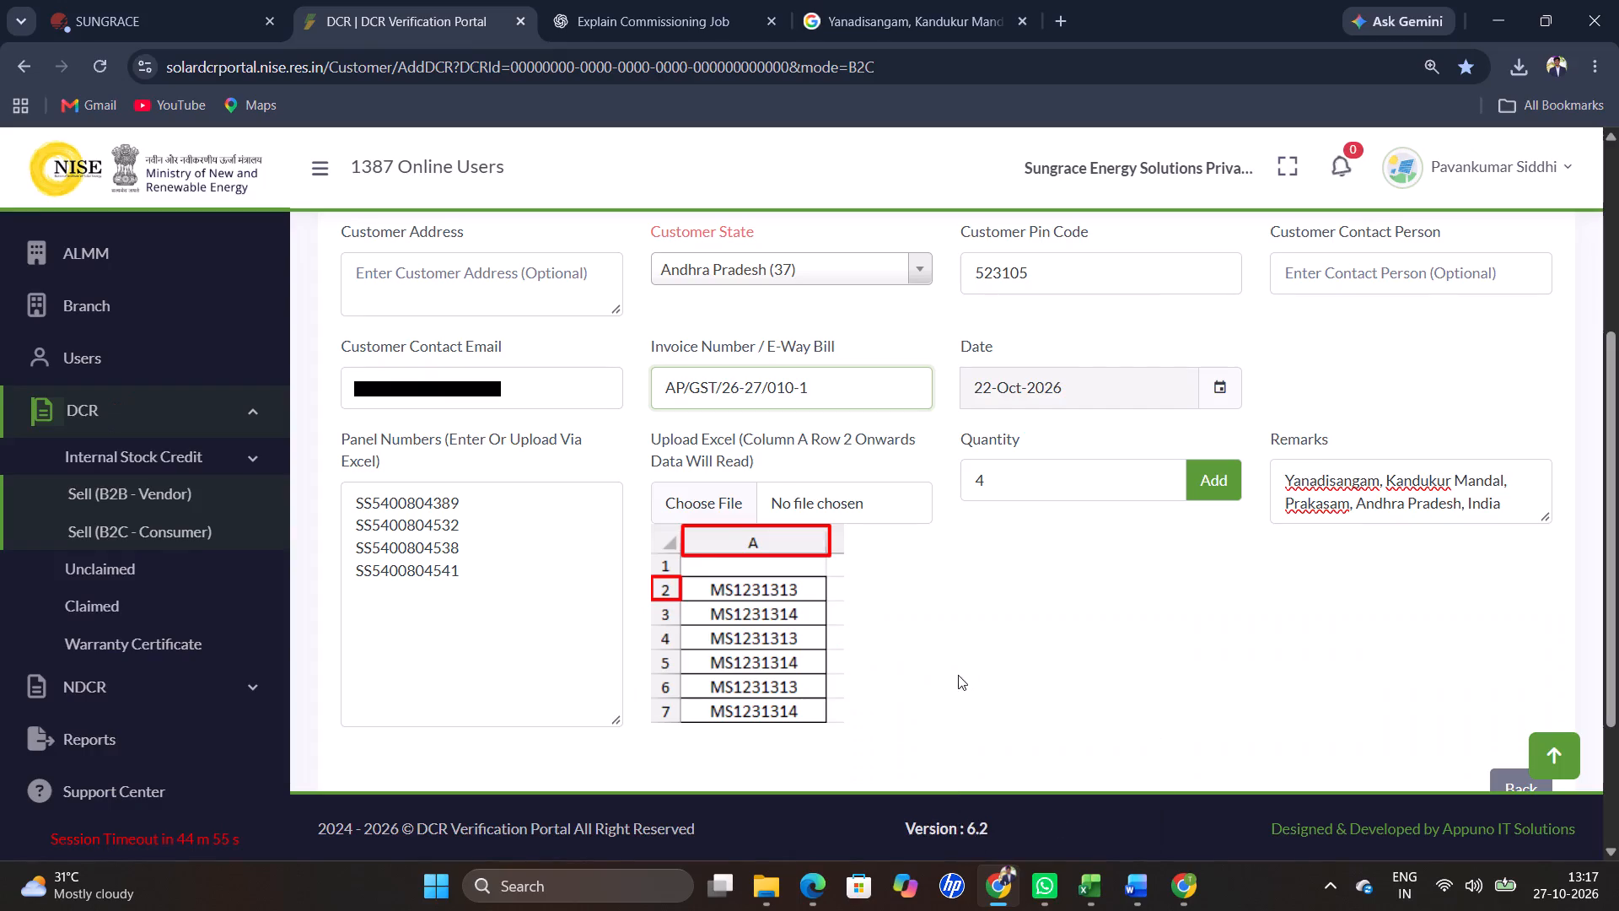
click(1203, 486)
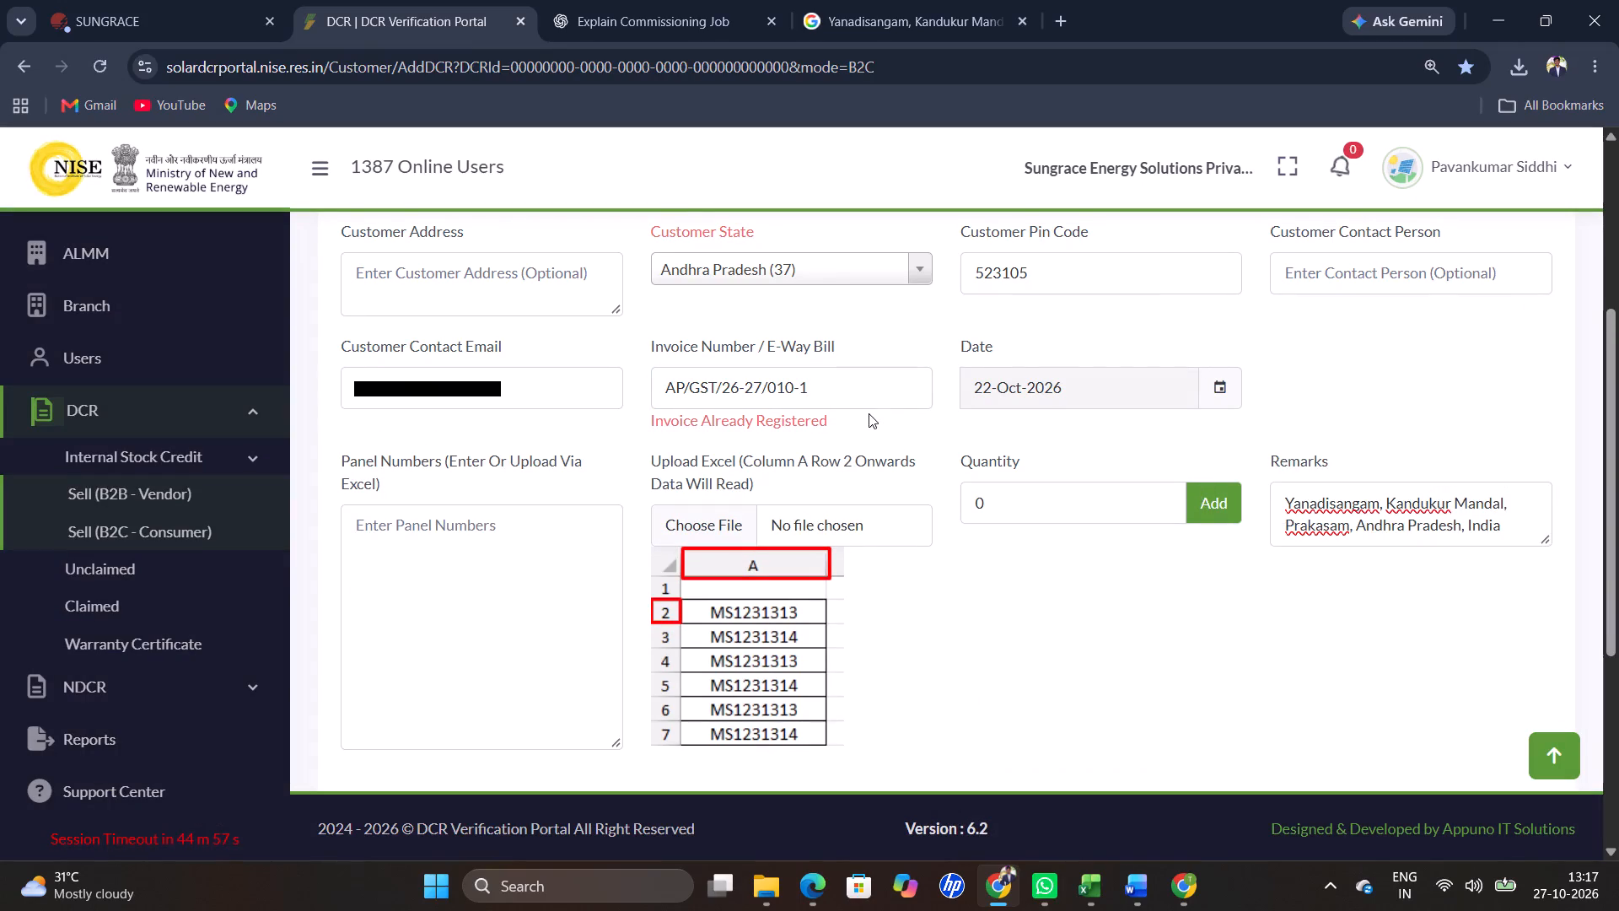
Open the DCR form's Invoice Number / E-Way Bill value for editing.
click(857, 398)
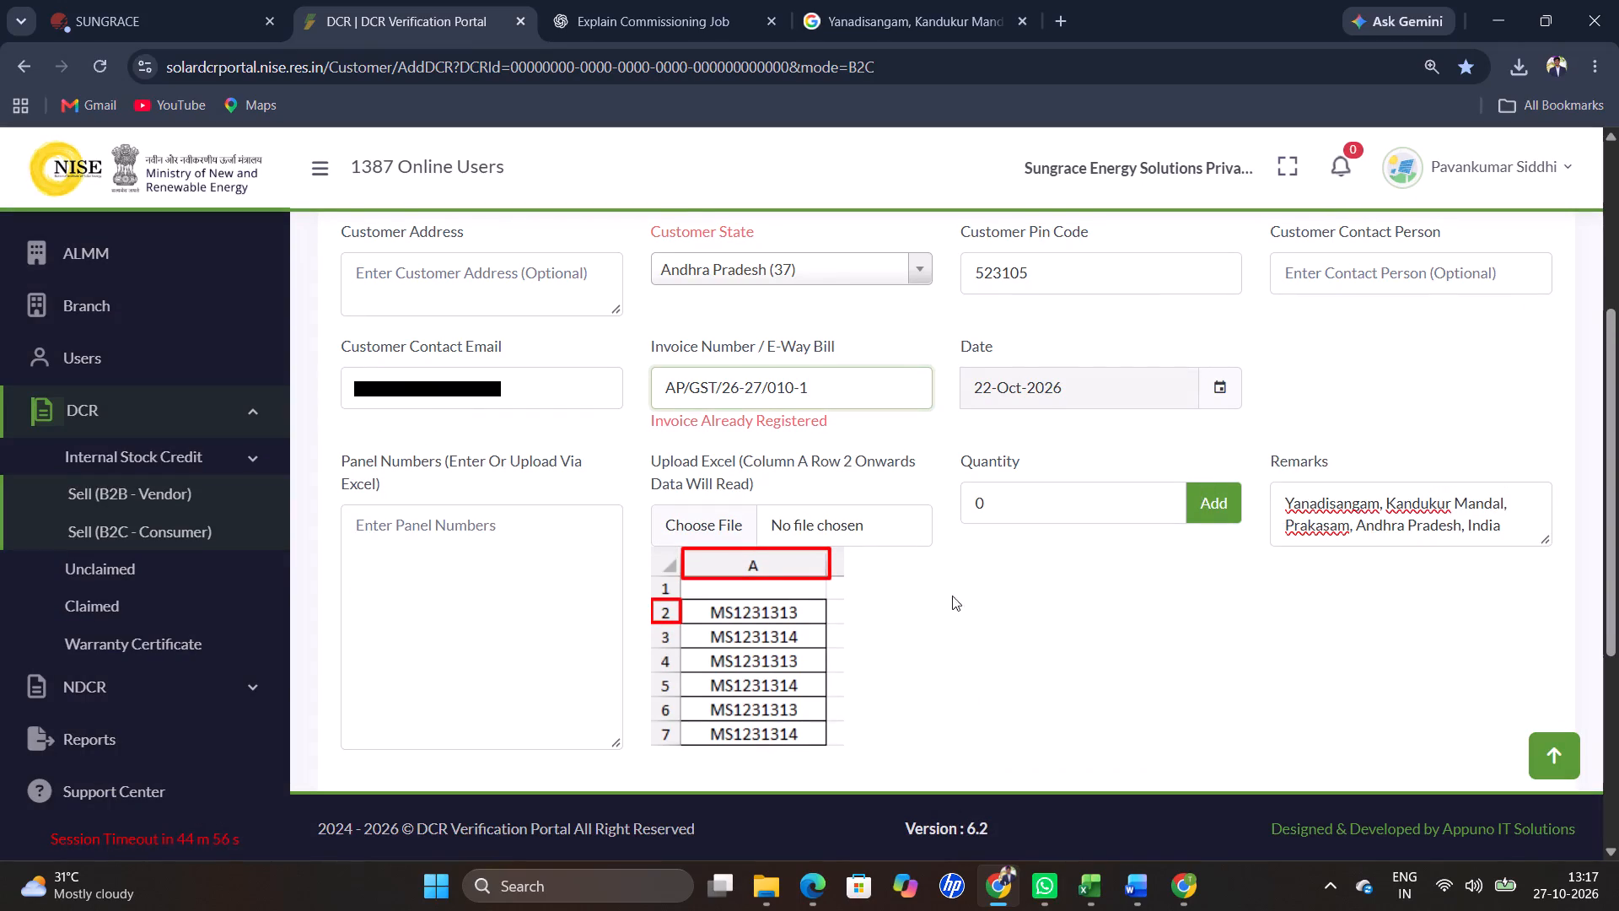
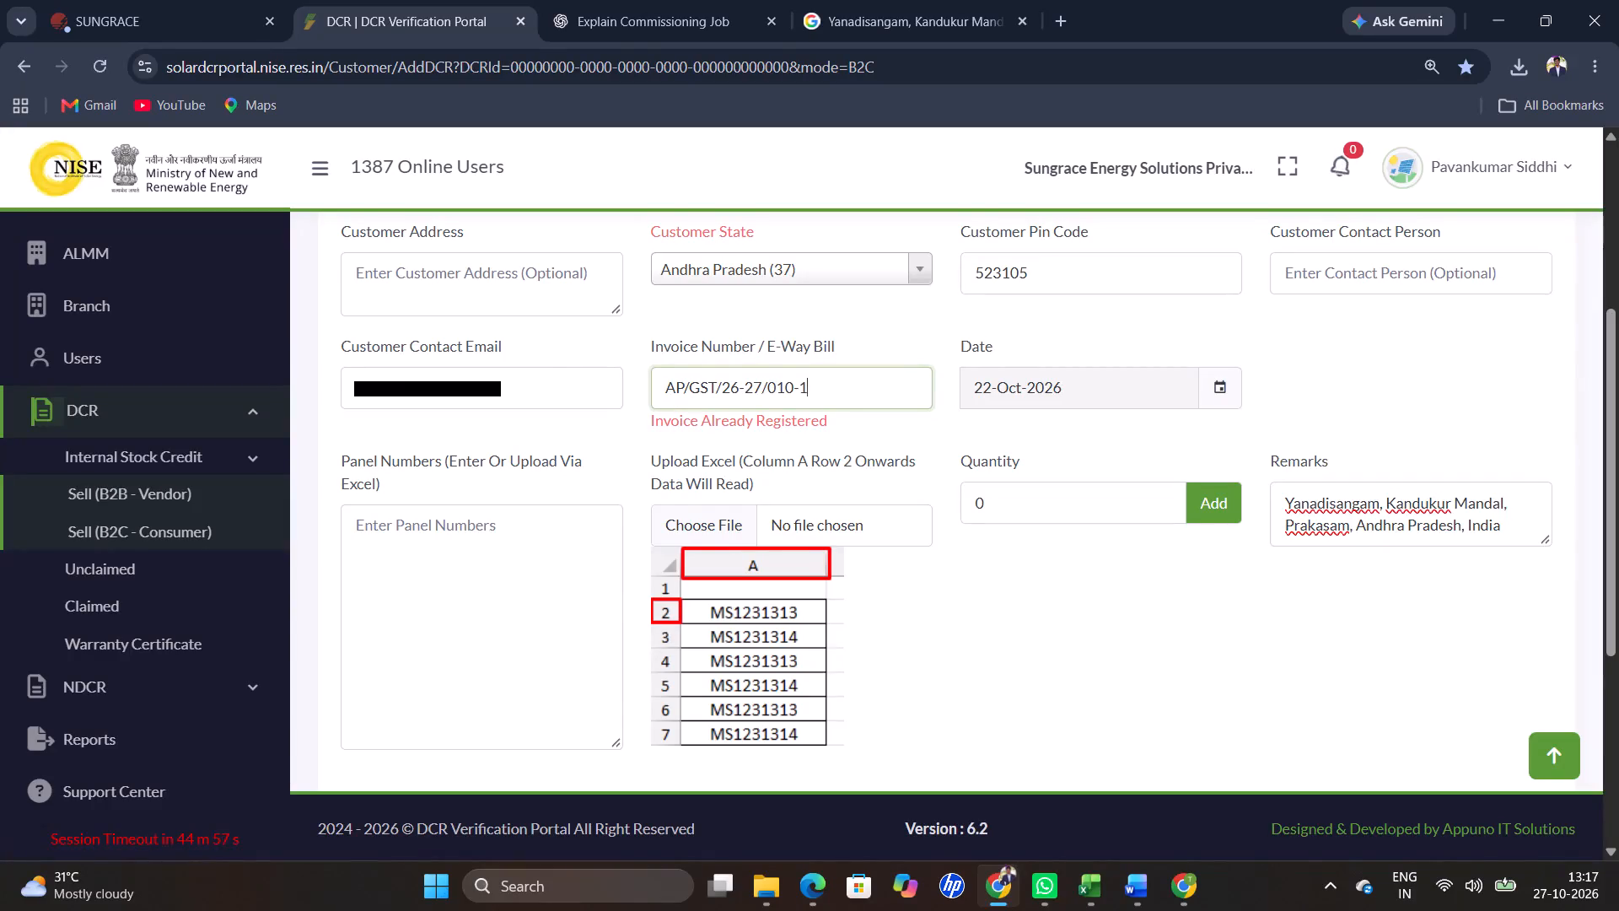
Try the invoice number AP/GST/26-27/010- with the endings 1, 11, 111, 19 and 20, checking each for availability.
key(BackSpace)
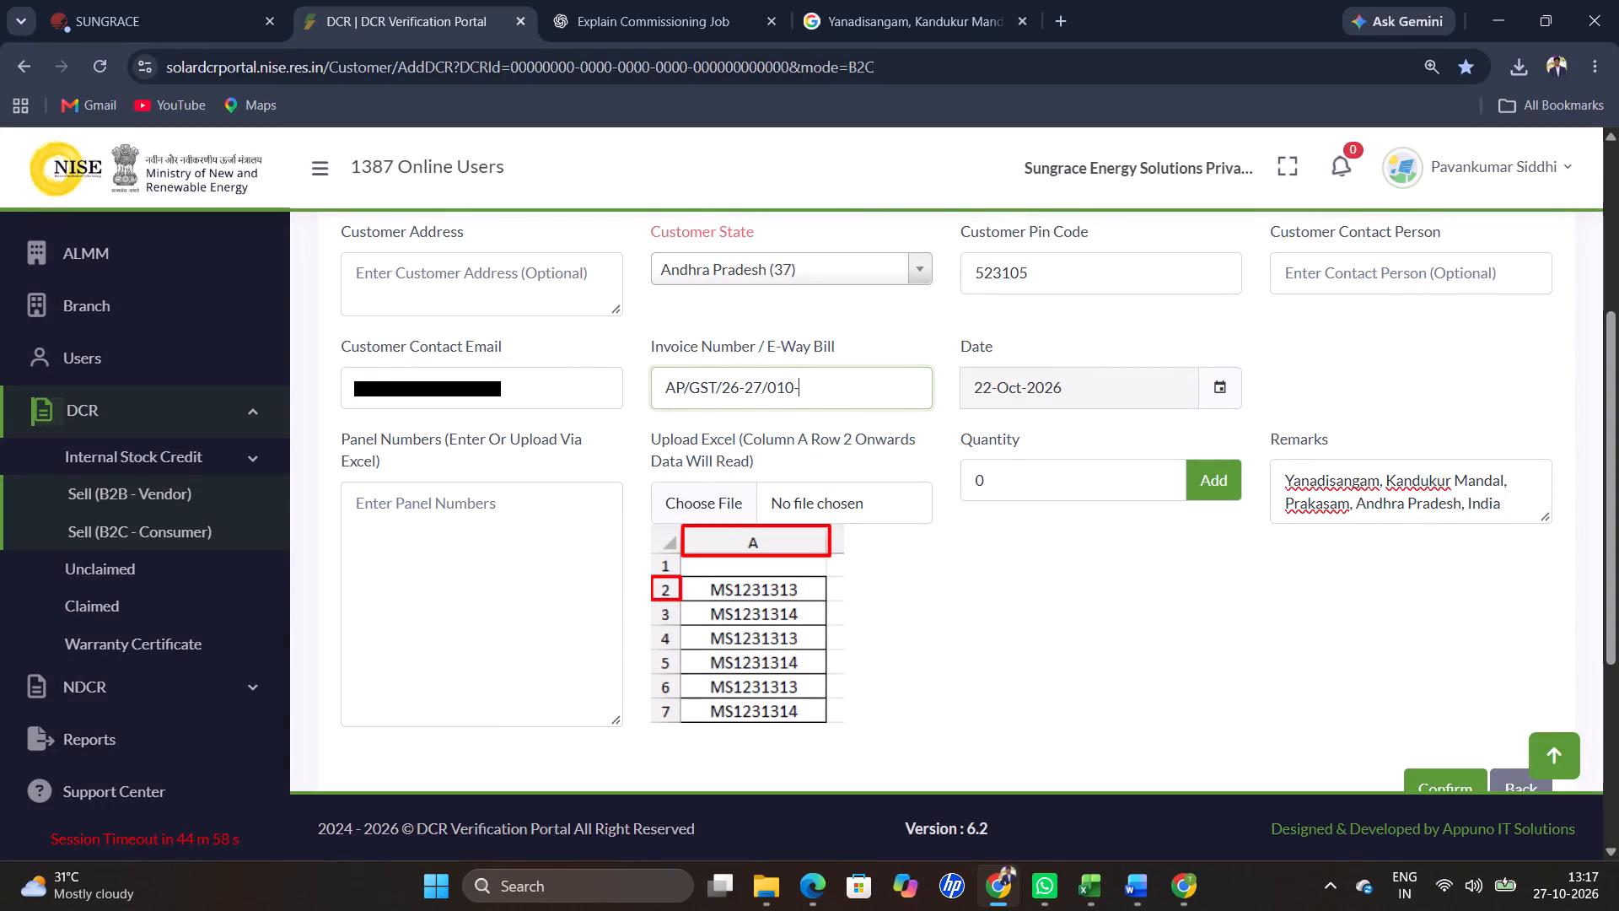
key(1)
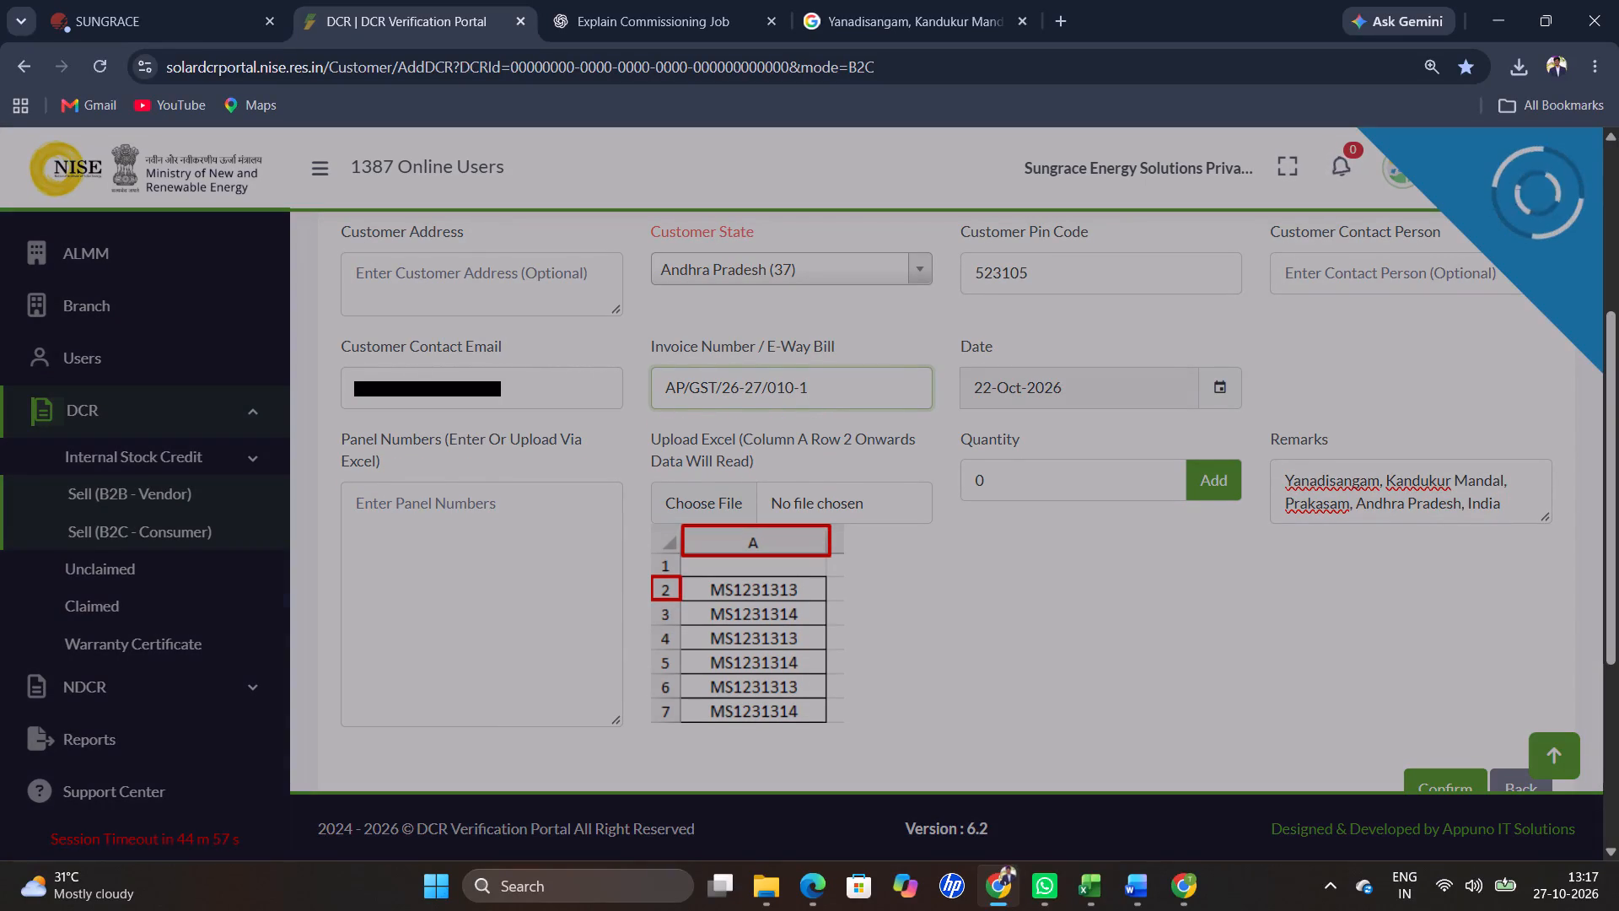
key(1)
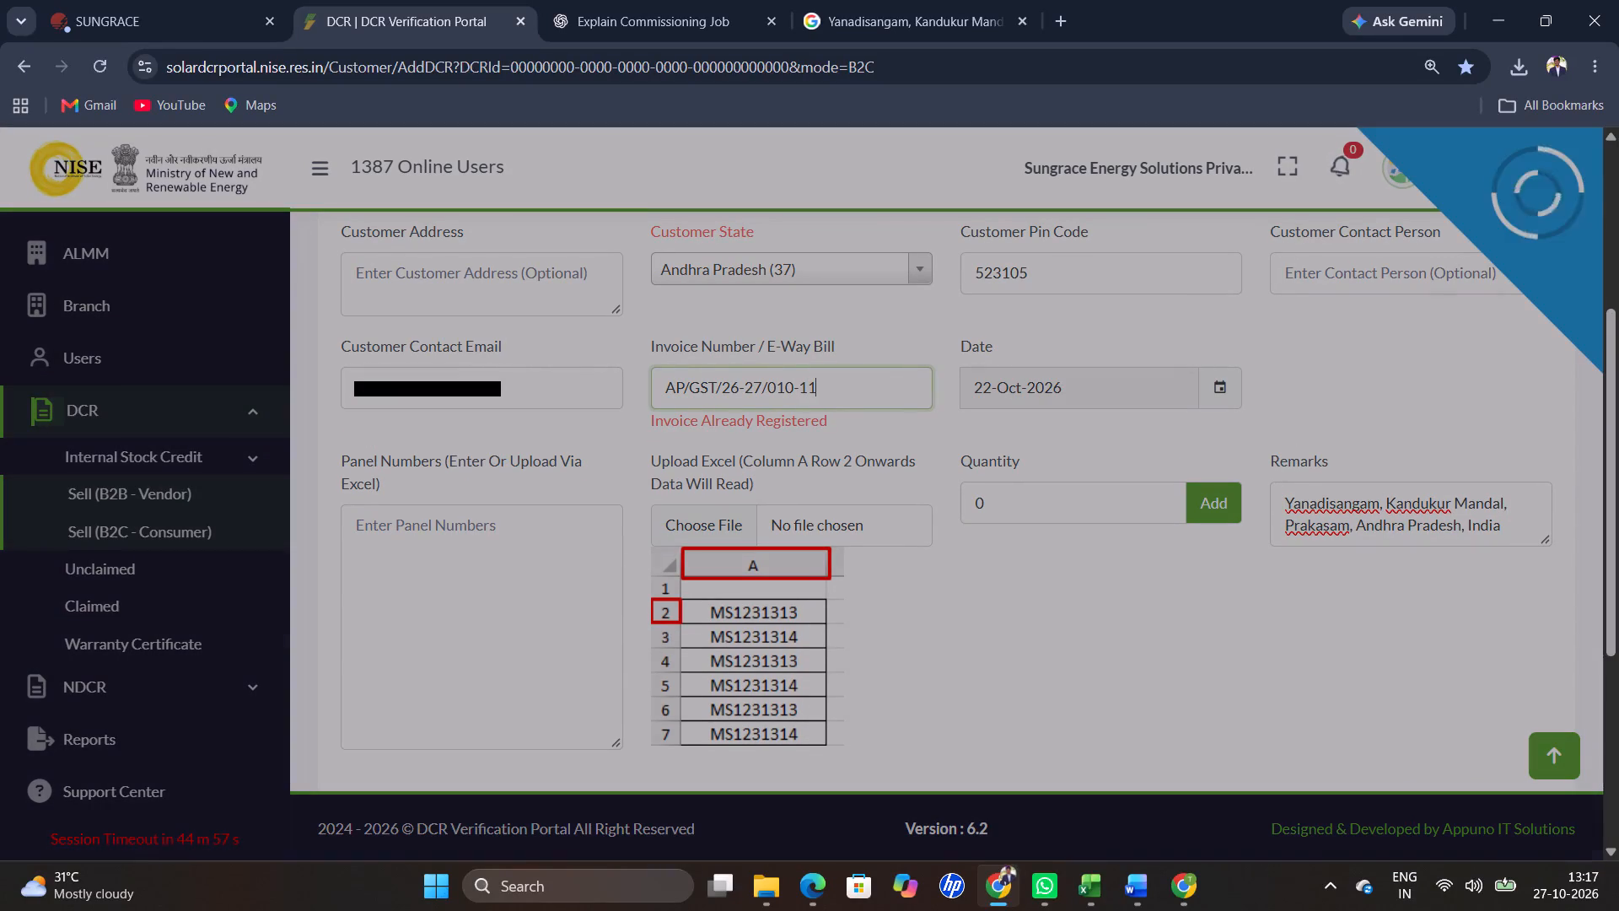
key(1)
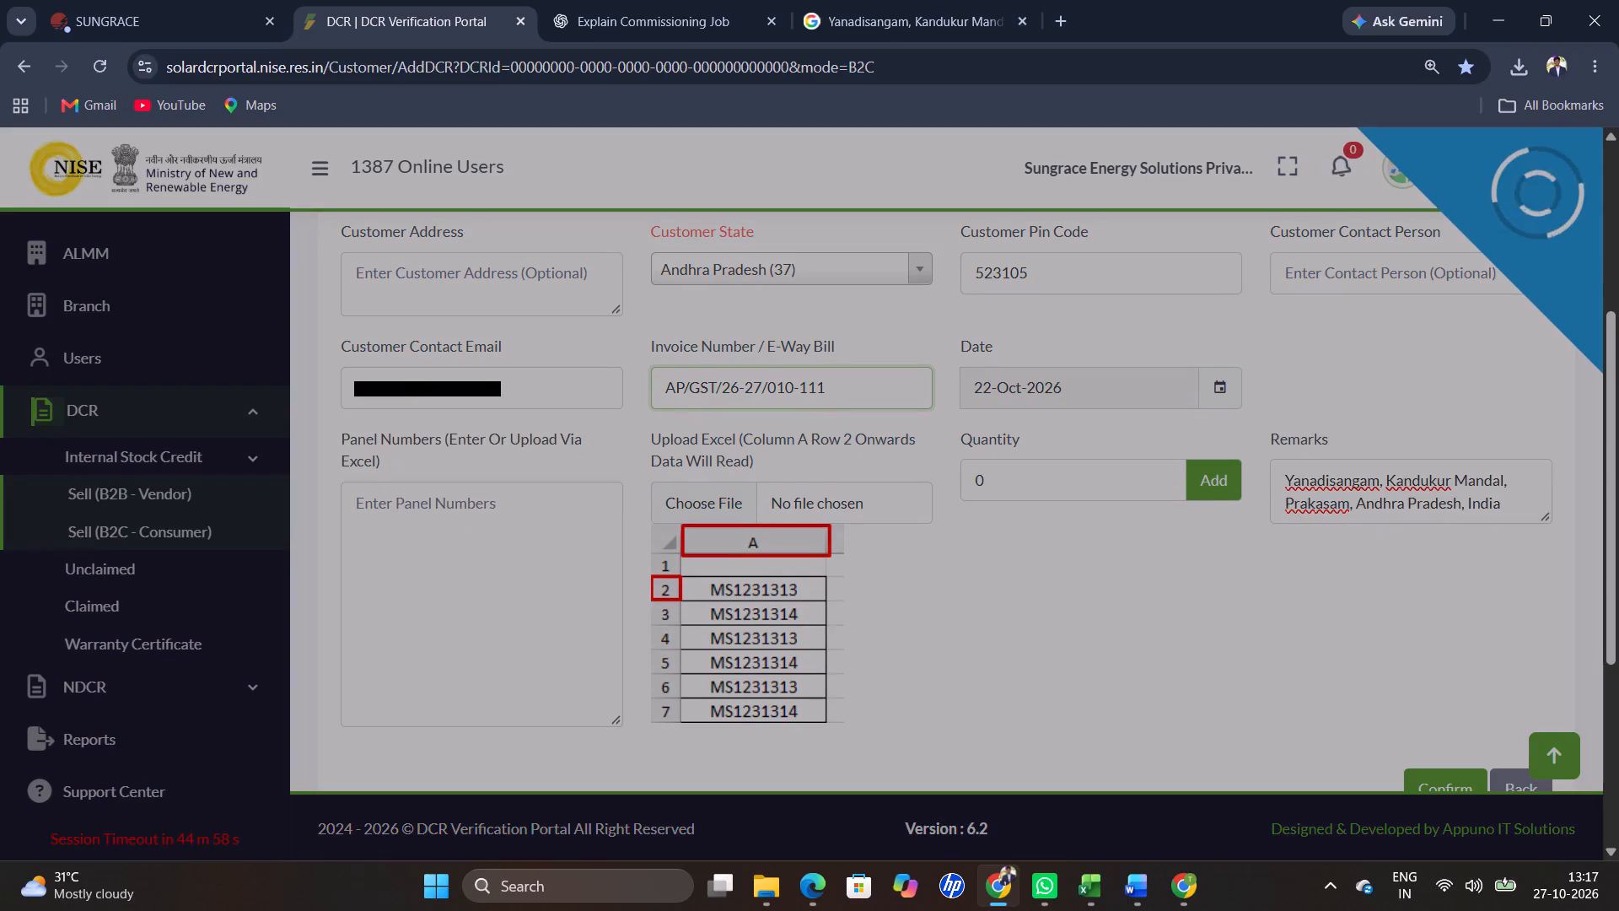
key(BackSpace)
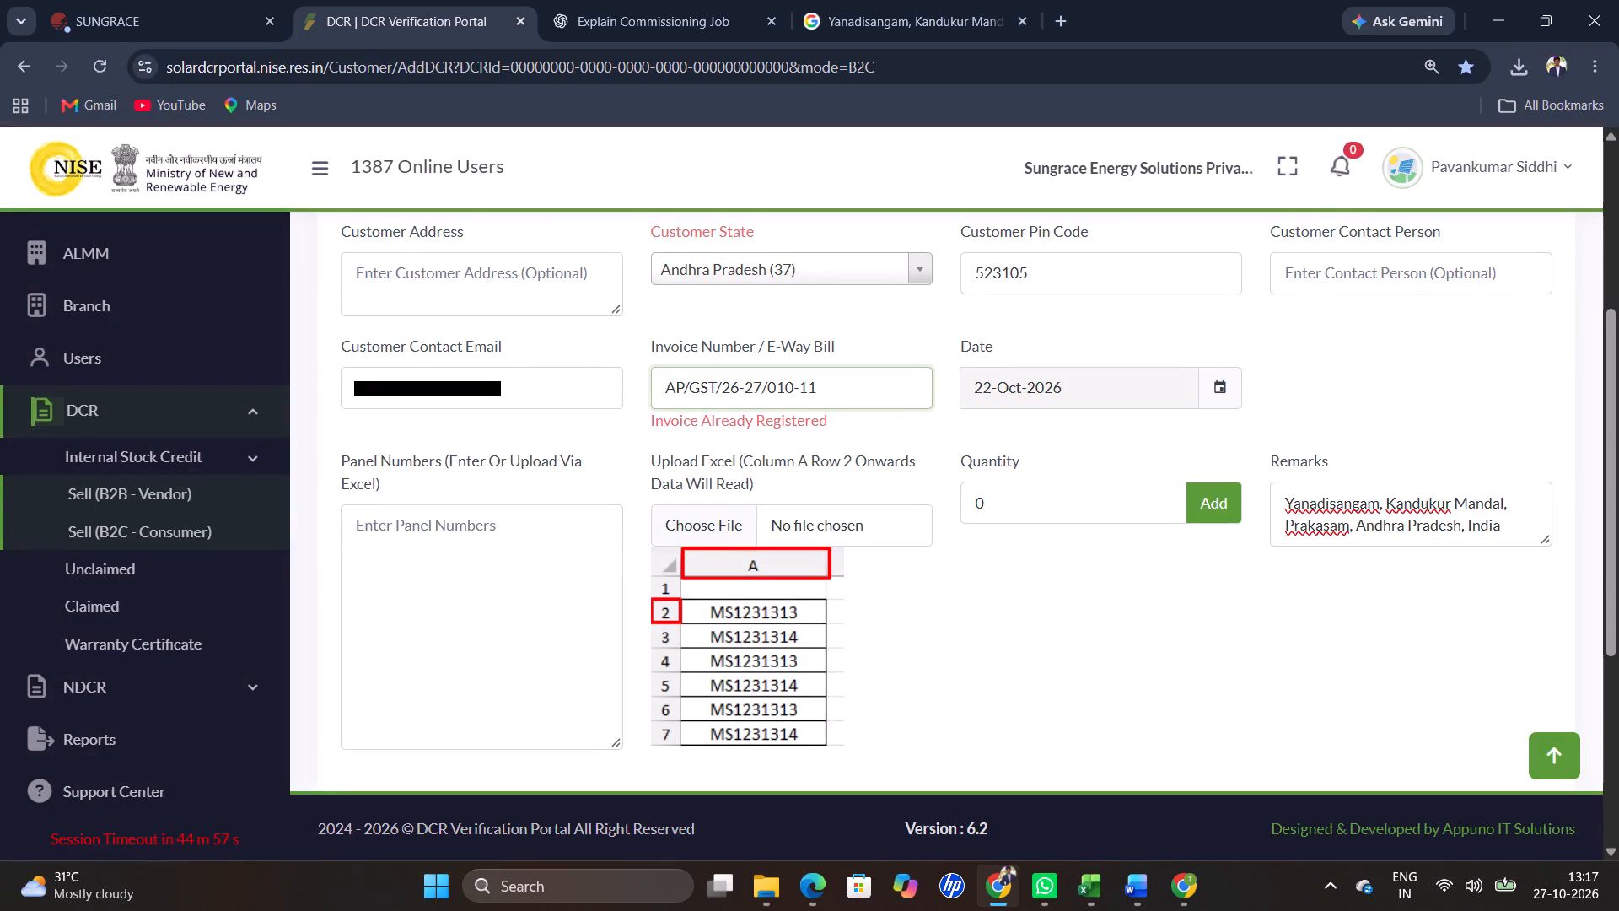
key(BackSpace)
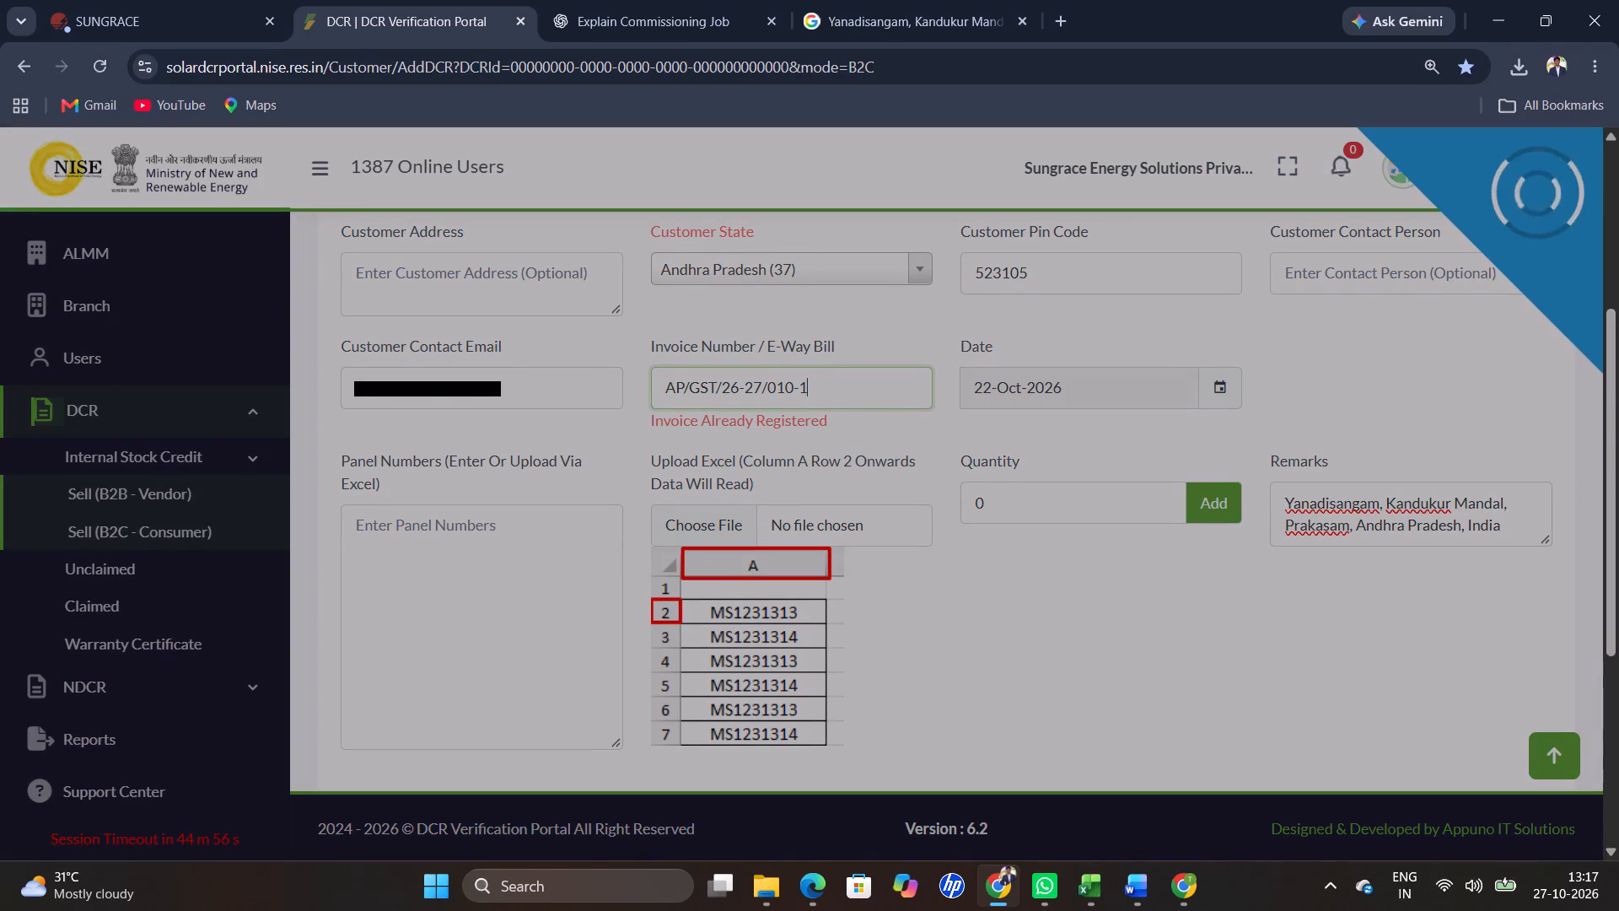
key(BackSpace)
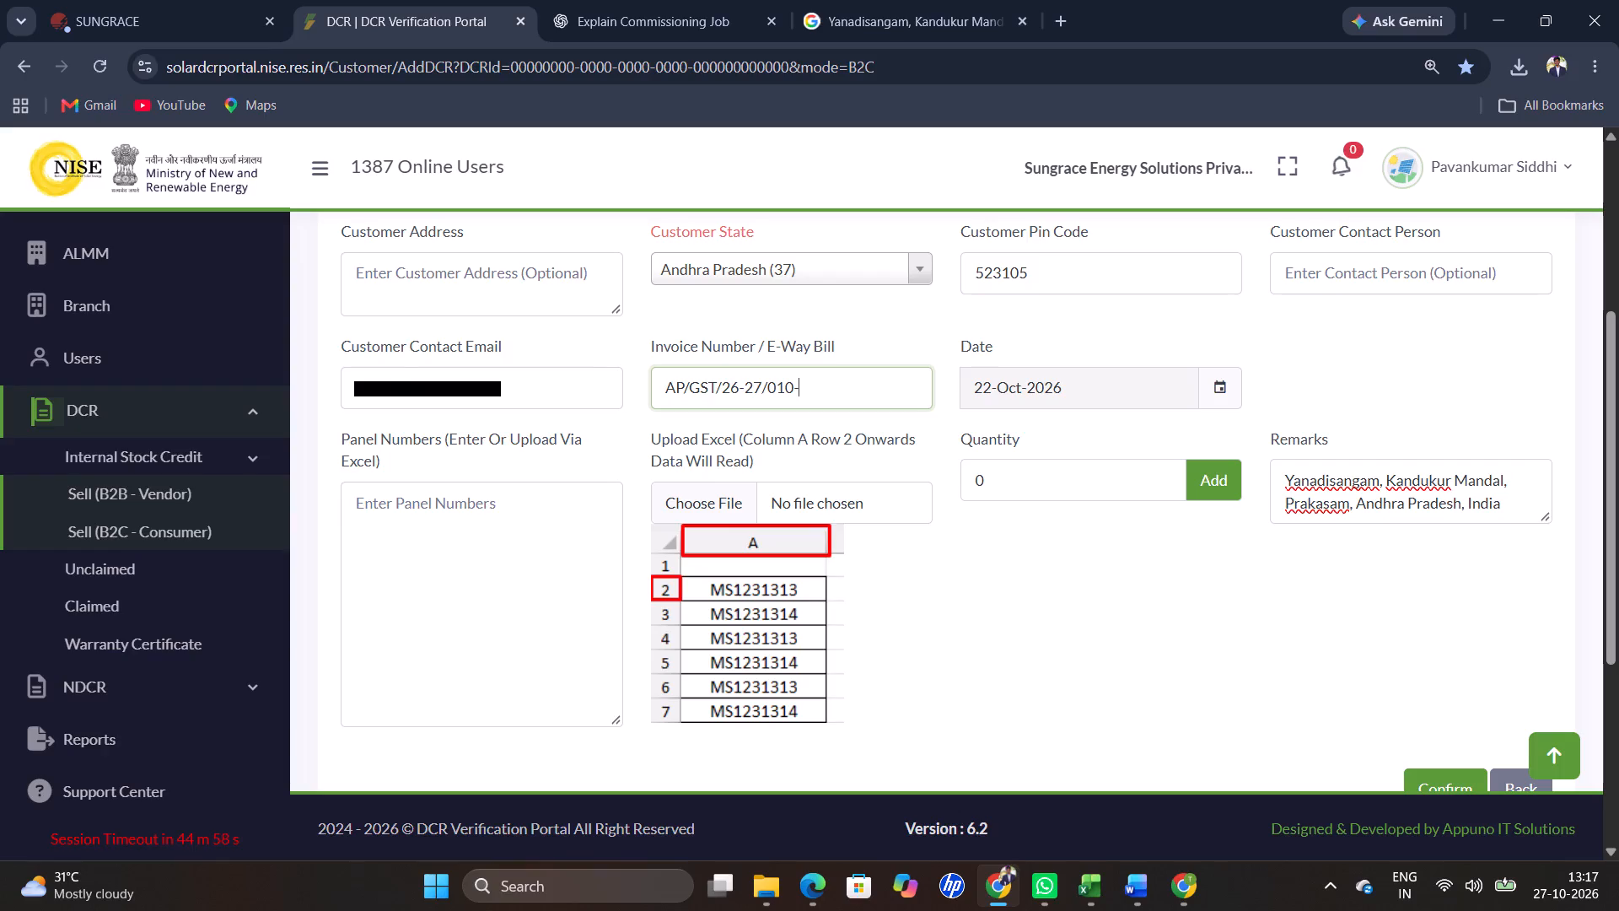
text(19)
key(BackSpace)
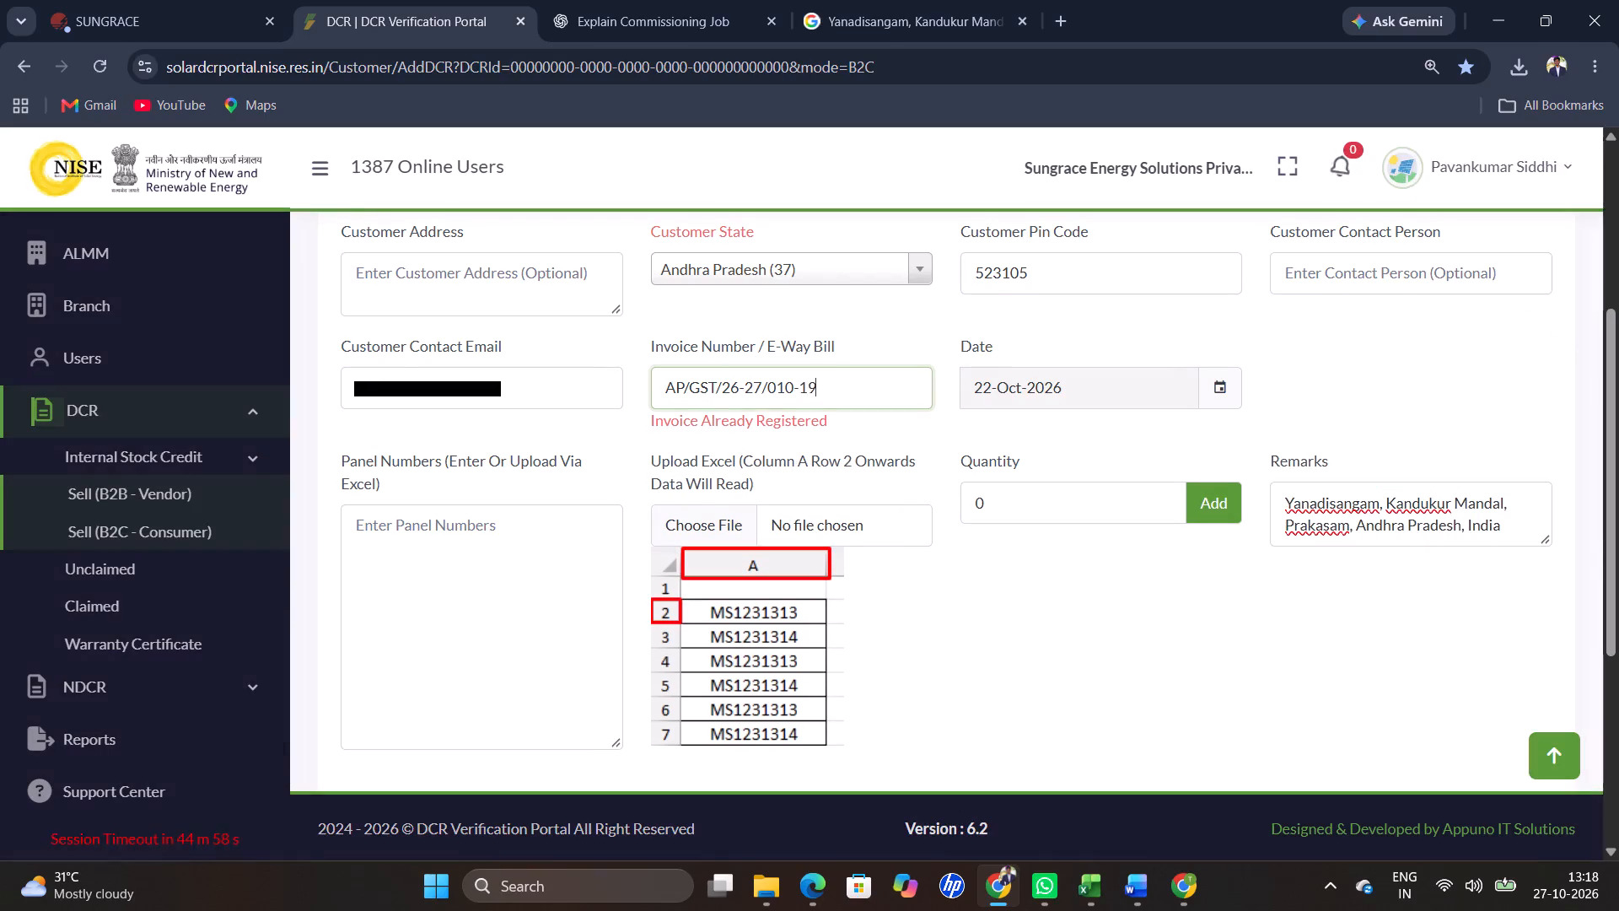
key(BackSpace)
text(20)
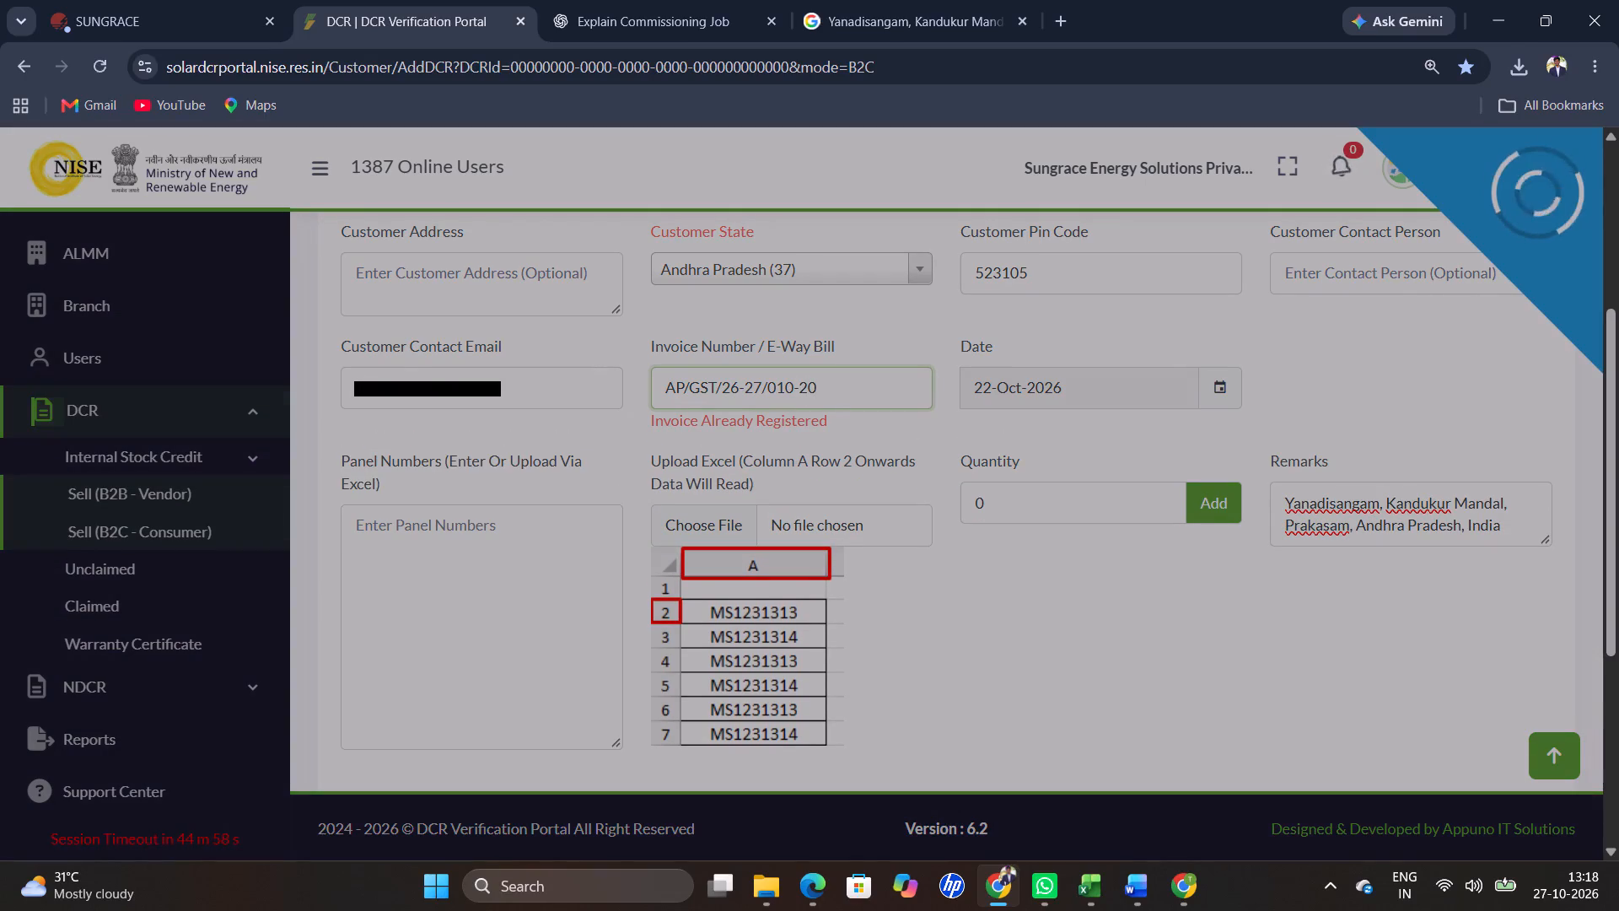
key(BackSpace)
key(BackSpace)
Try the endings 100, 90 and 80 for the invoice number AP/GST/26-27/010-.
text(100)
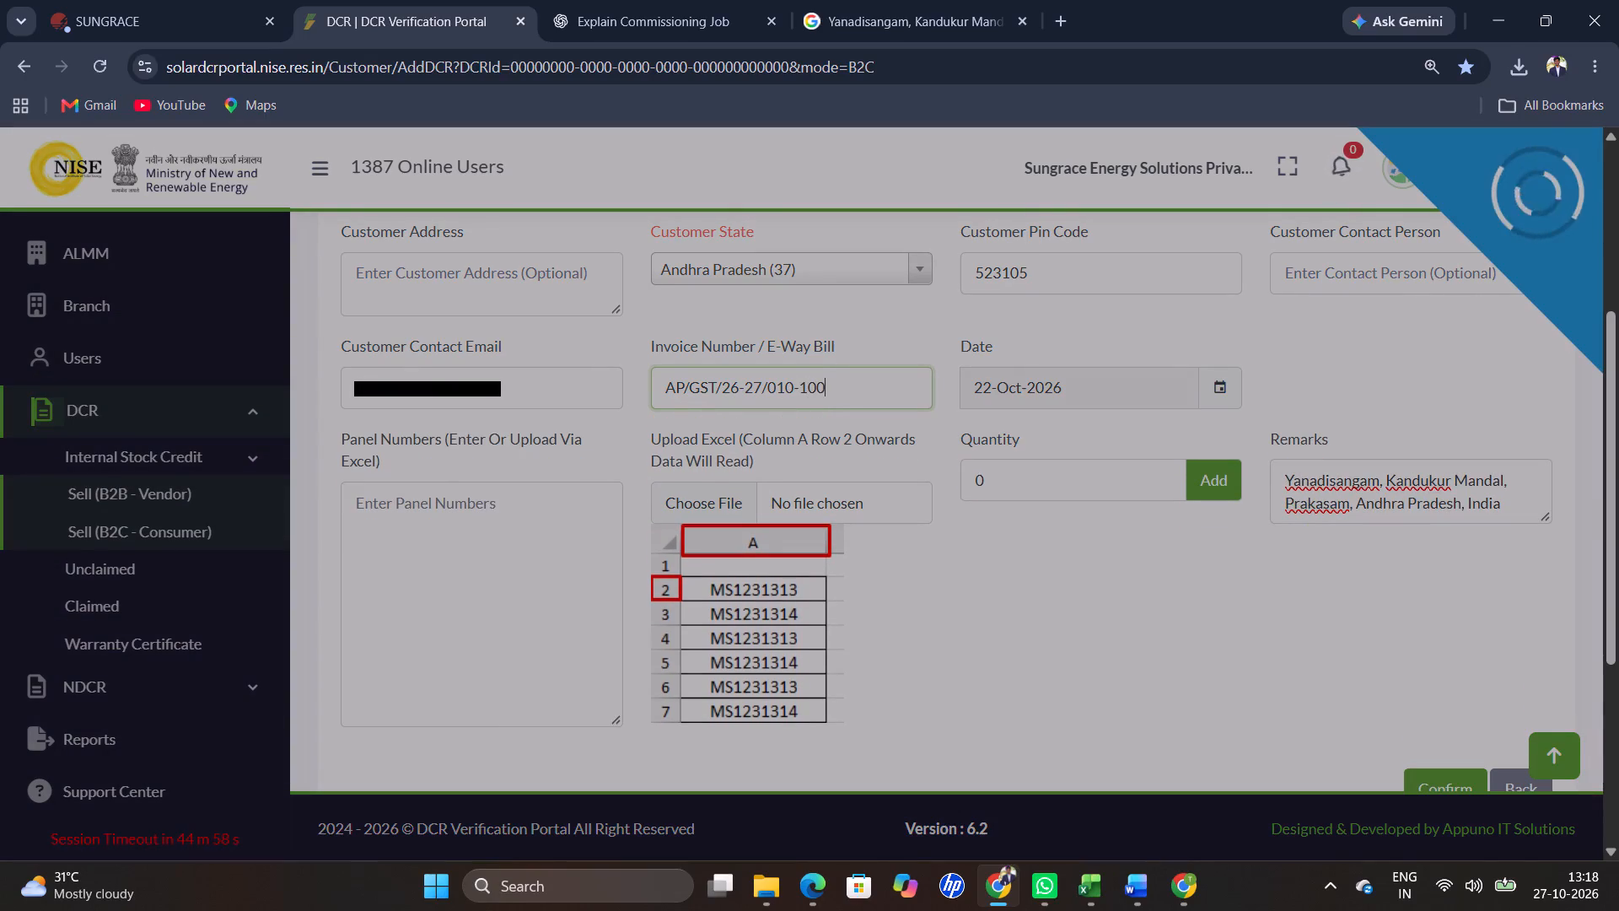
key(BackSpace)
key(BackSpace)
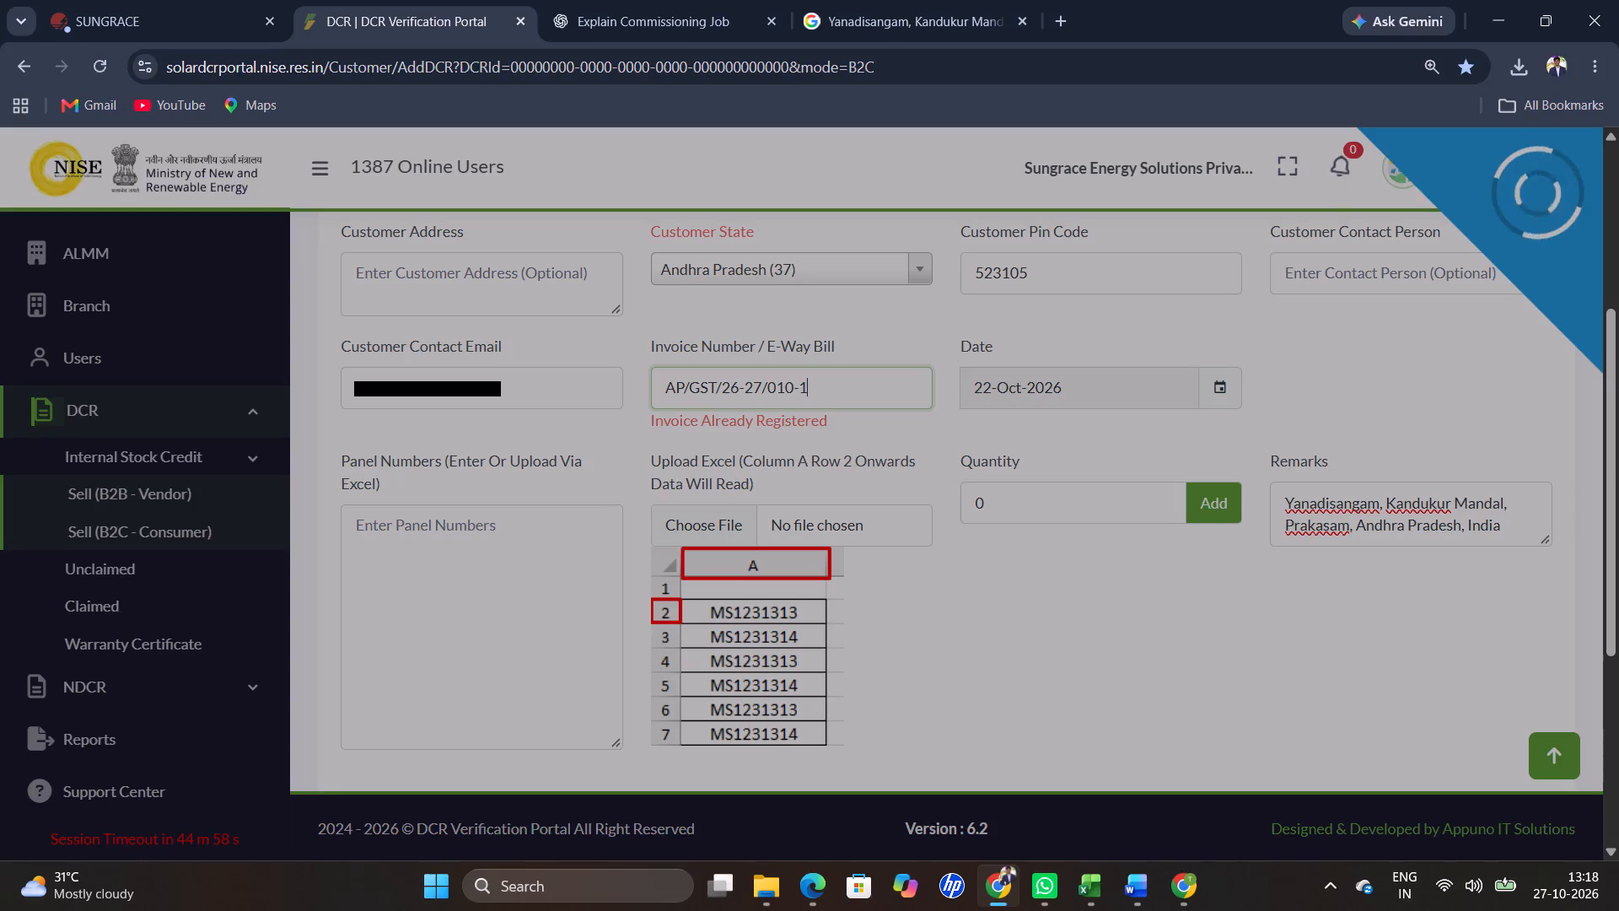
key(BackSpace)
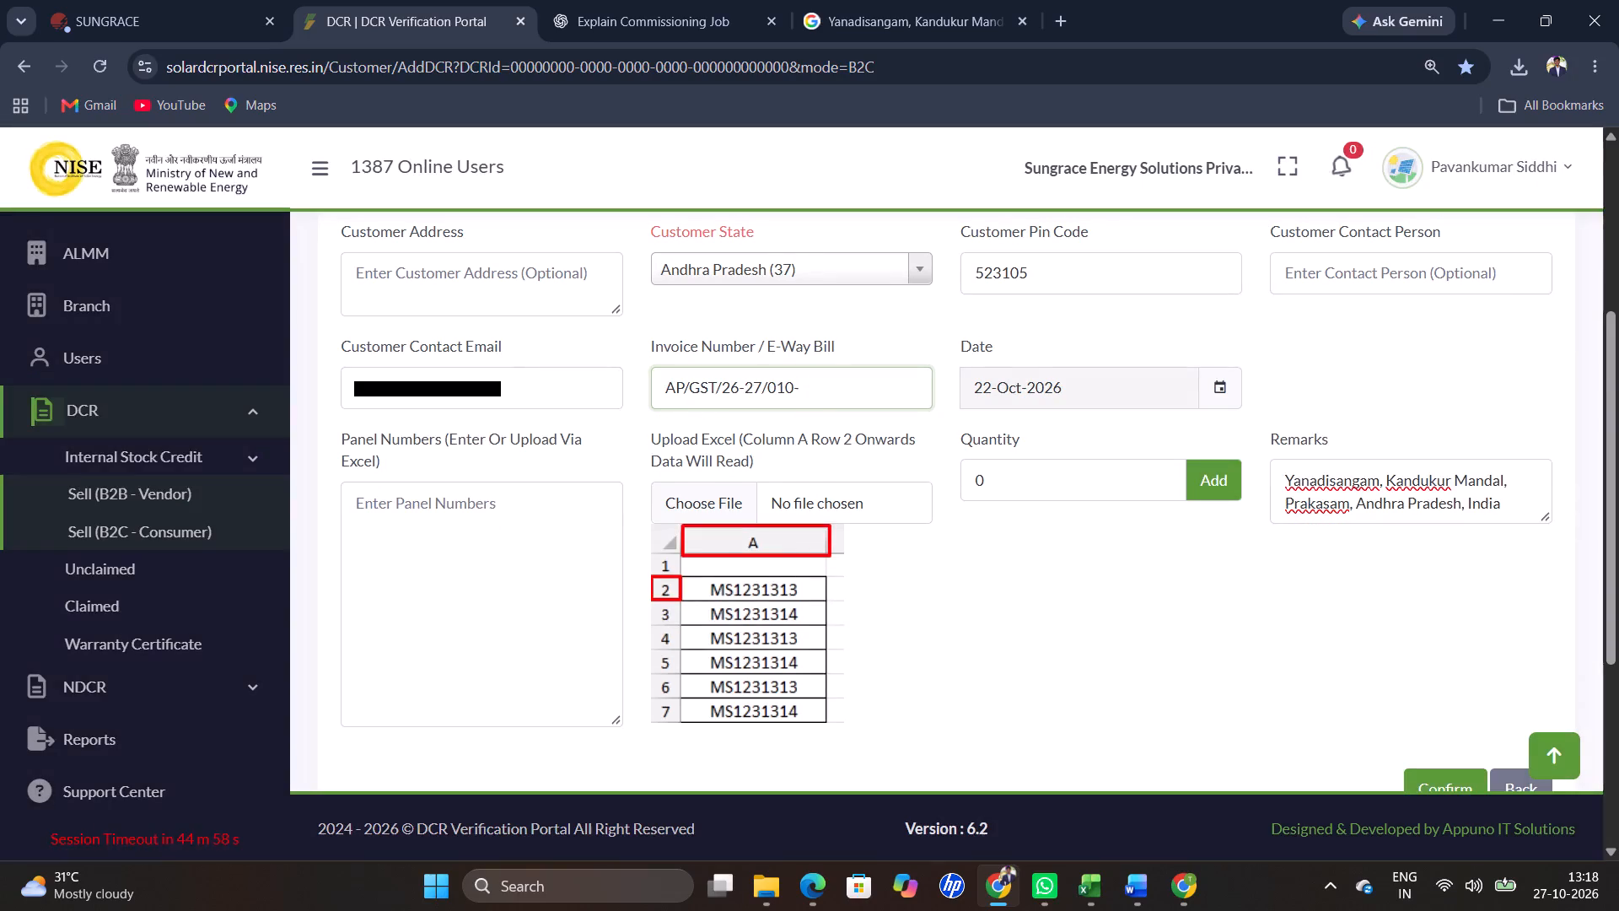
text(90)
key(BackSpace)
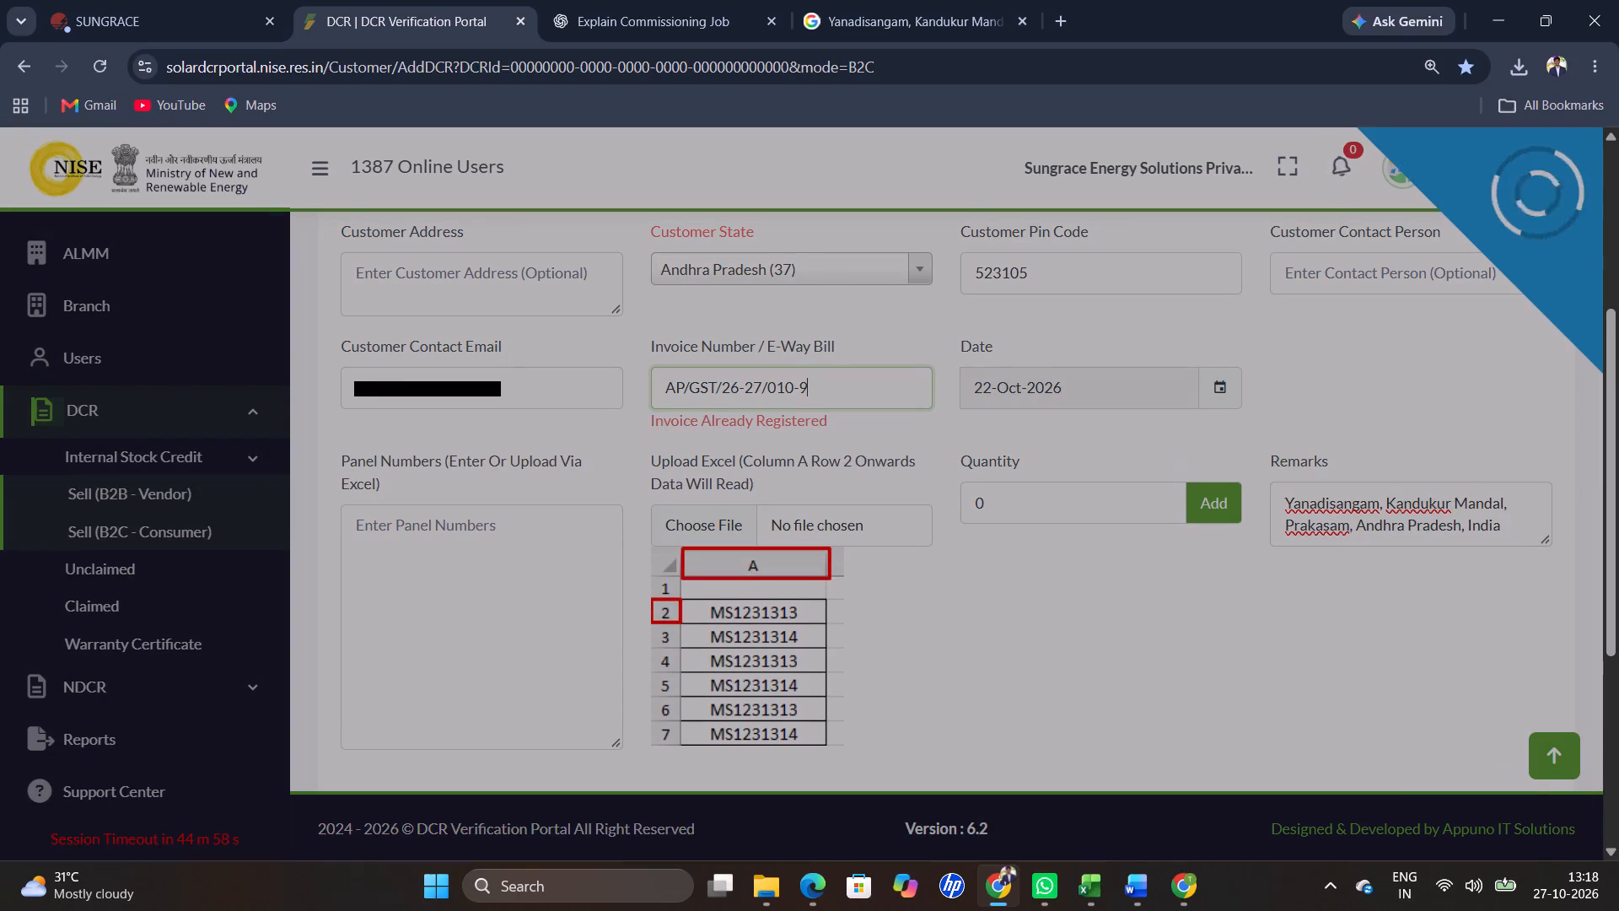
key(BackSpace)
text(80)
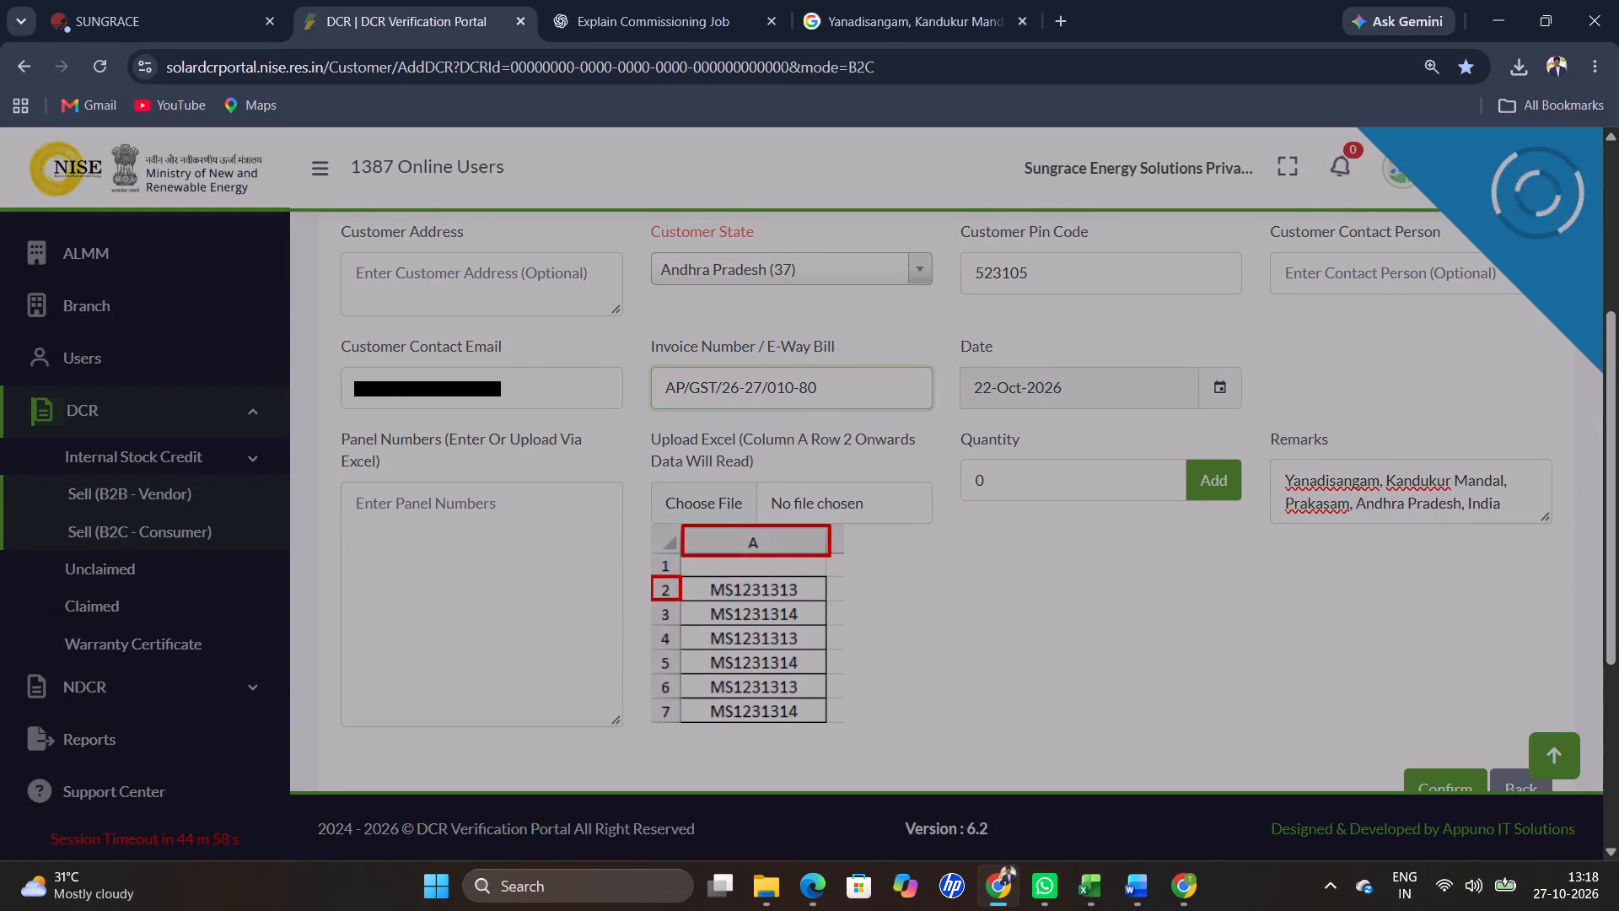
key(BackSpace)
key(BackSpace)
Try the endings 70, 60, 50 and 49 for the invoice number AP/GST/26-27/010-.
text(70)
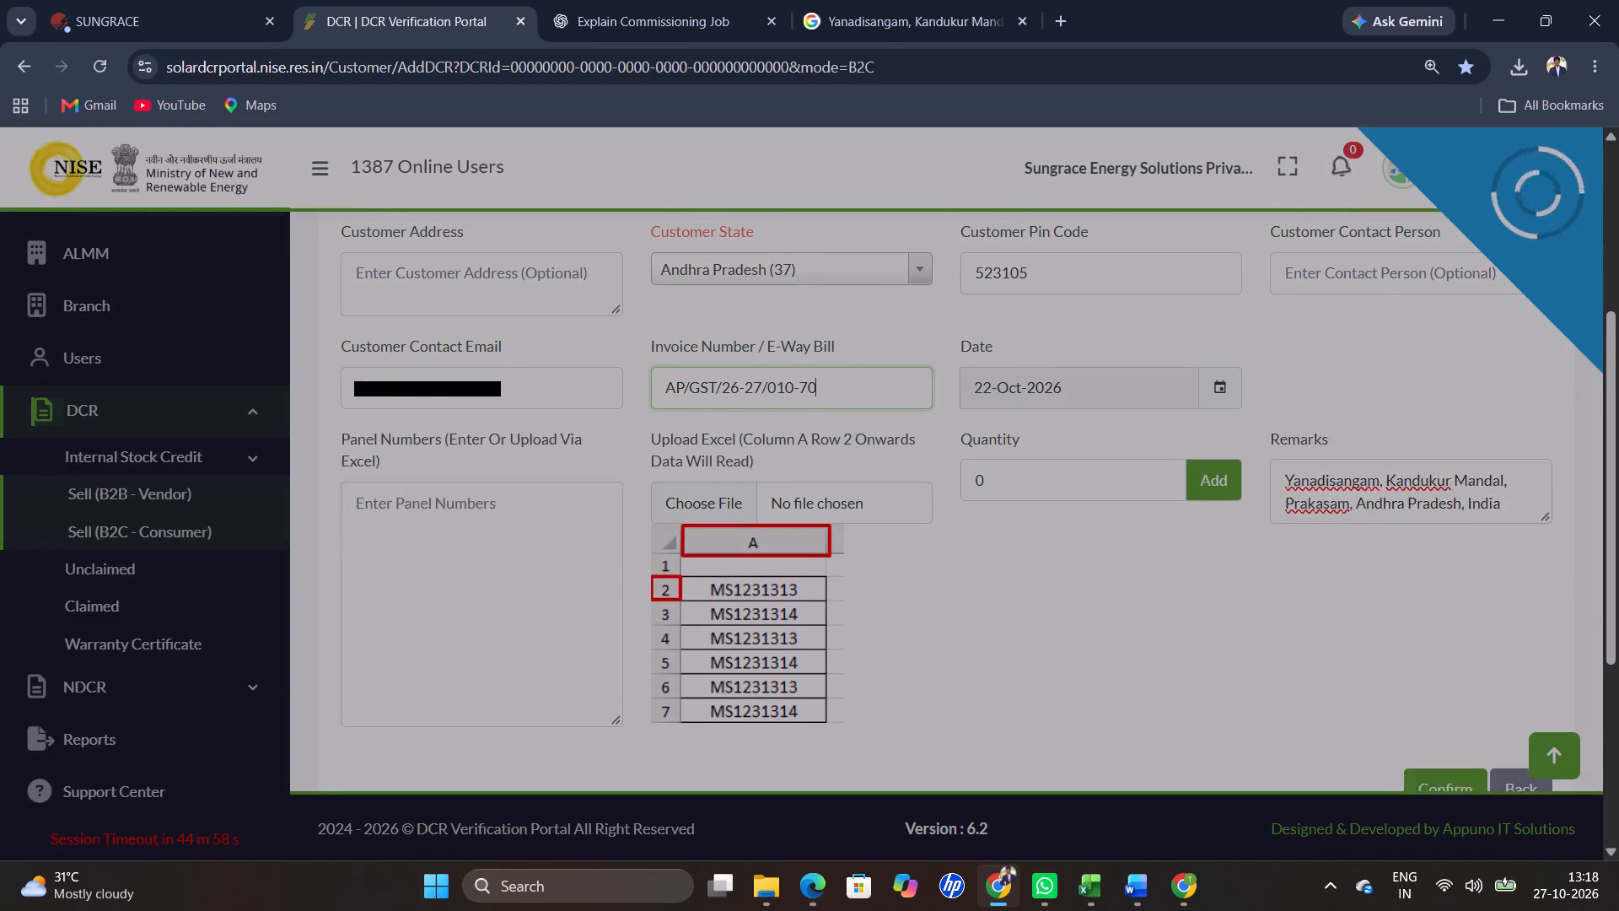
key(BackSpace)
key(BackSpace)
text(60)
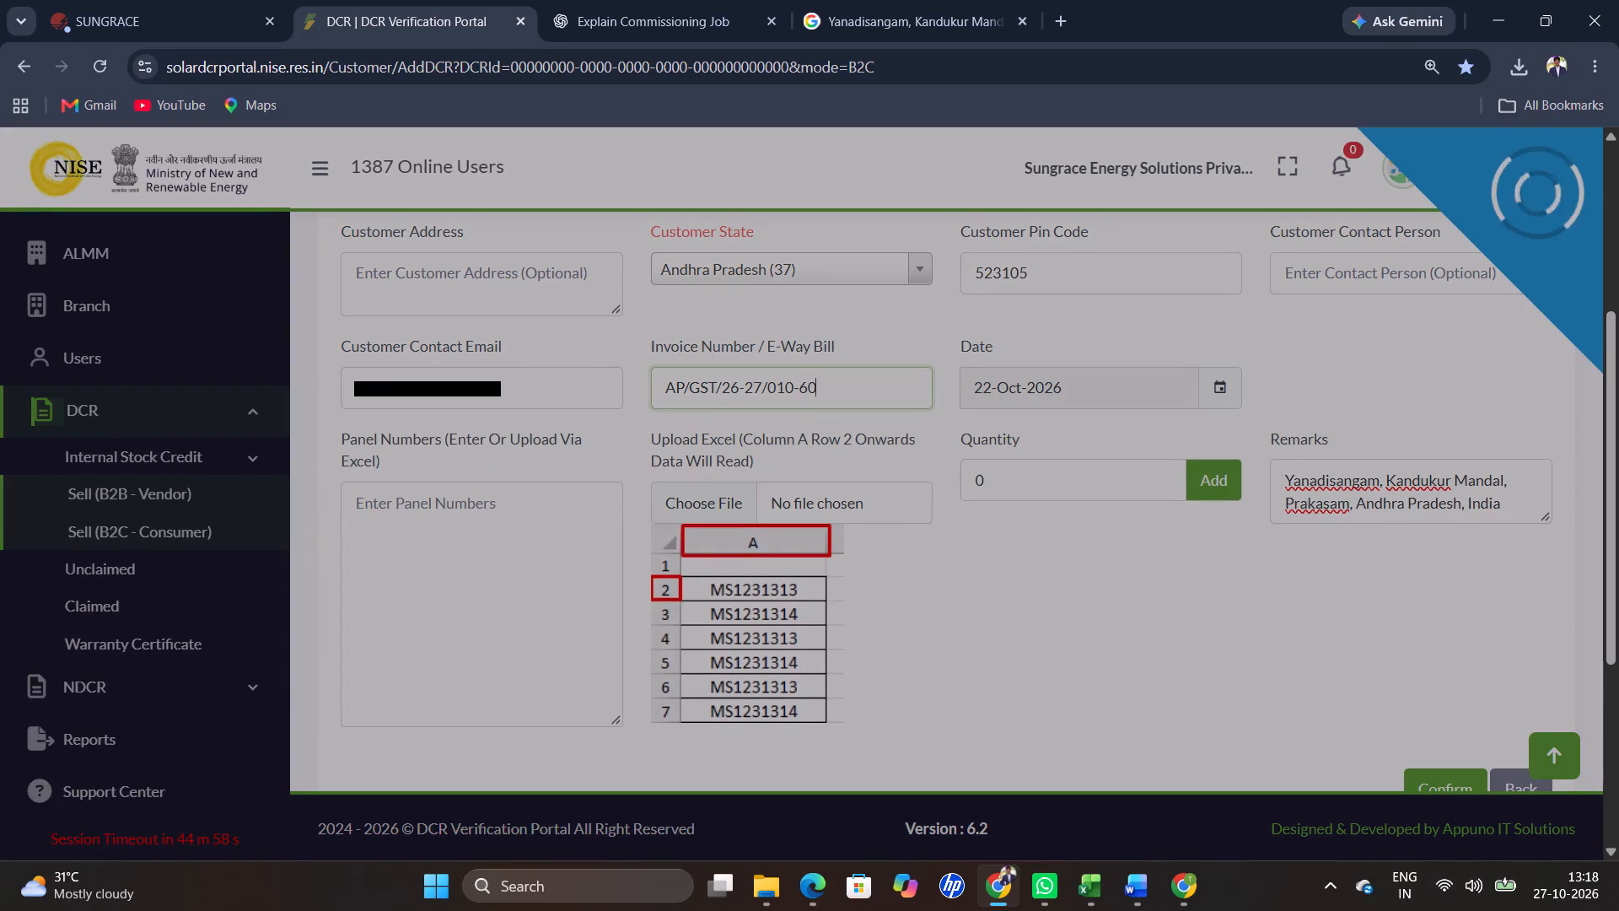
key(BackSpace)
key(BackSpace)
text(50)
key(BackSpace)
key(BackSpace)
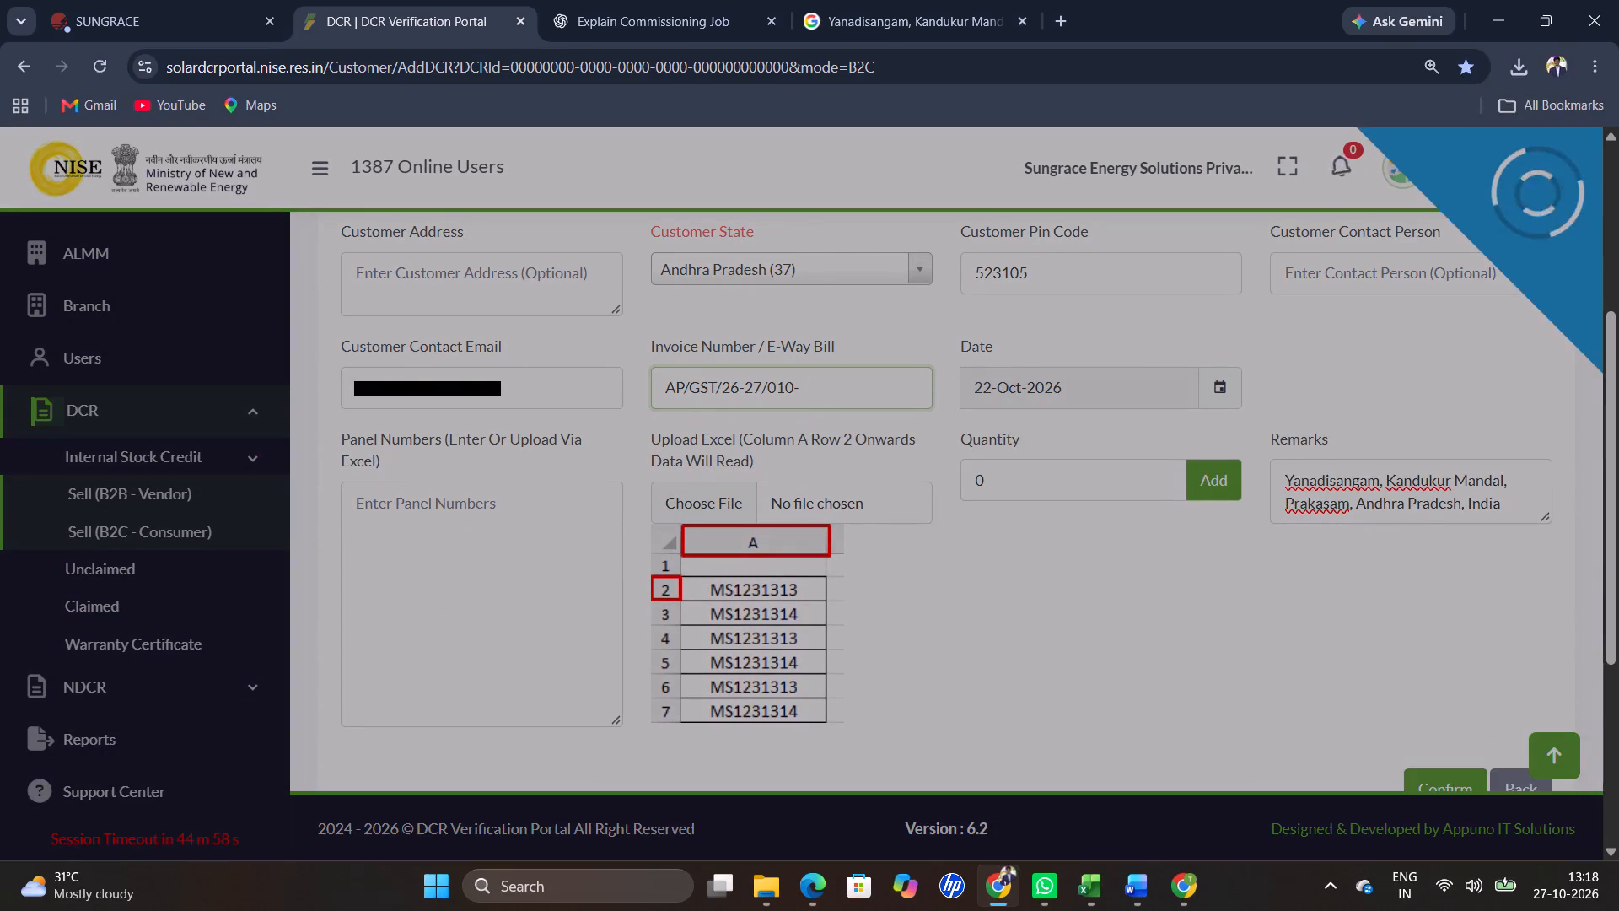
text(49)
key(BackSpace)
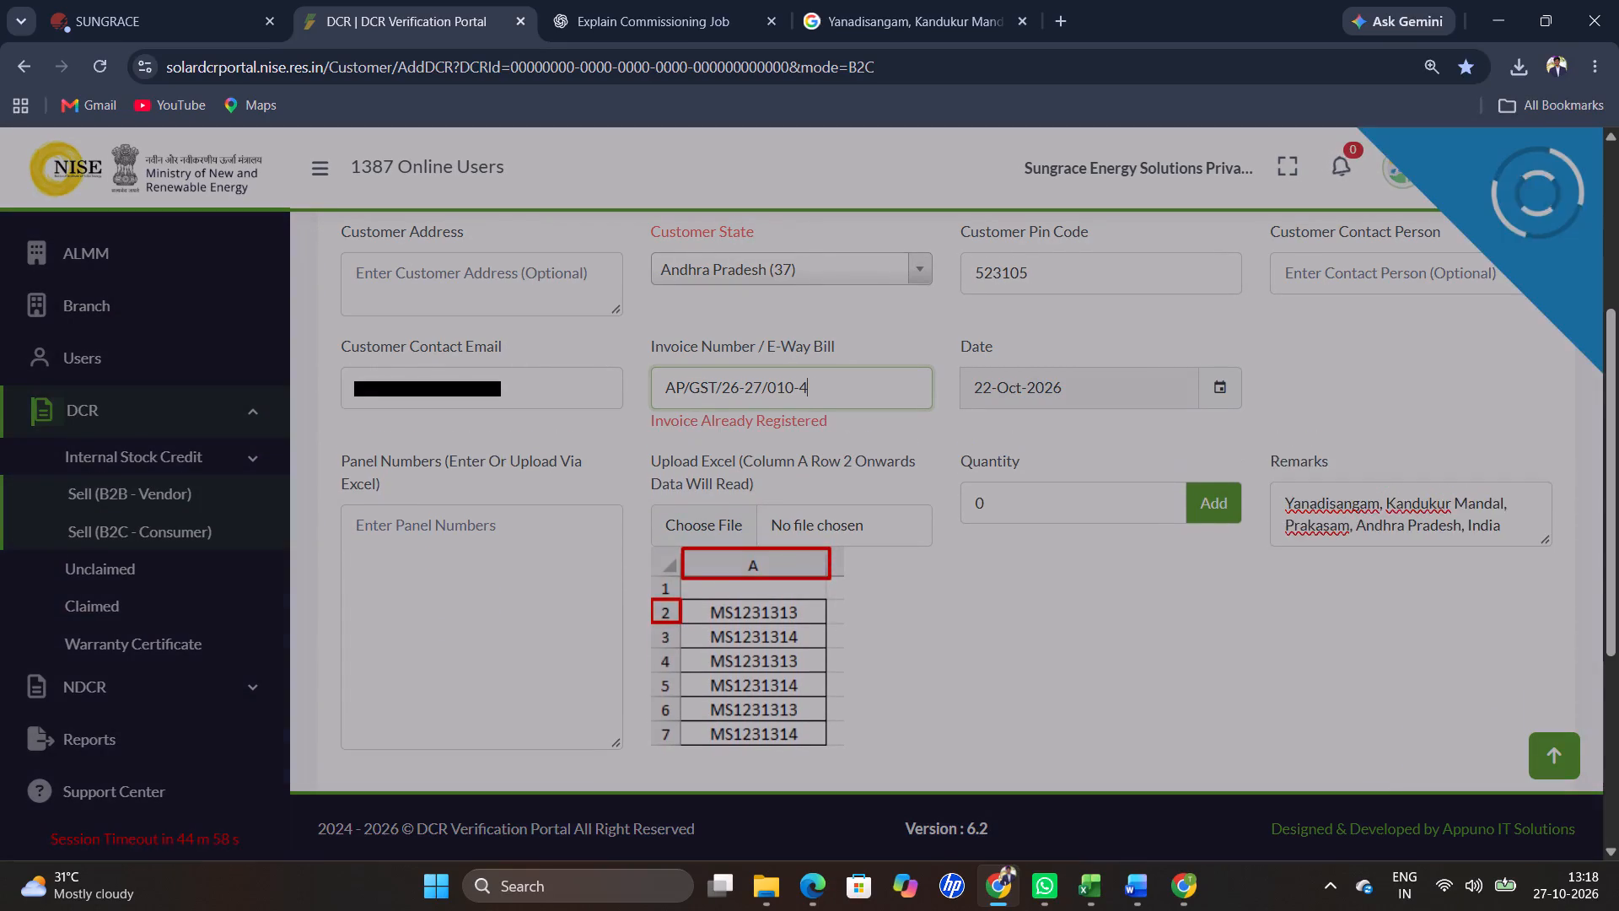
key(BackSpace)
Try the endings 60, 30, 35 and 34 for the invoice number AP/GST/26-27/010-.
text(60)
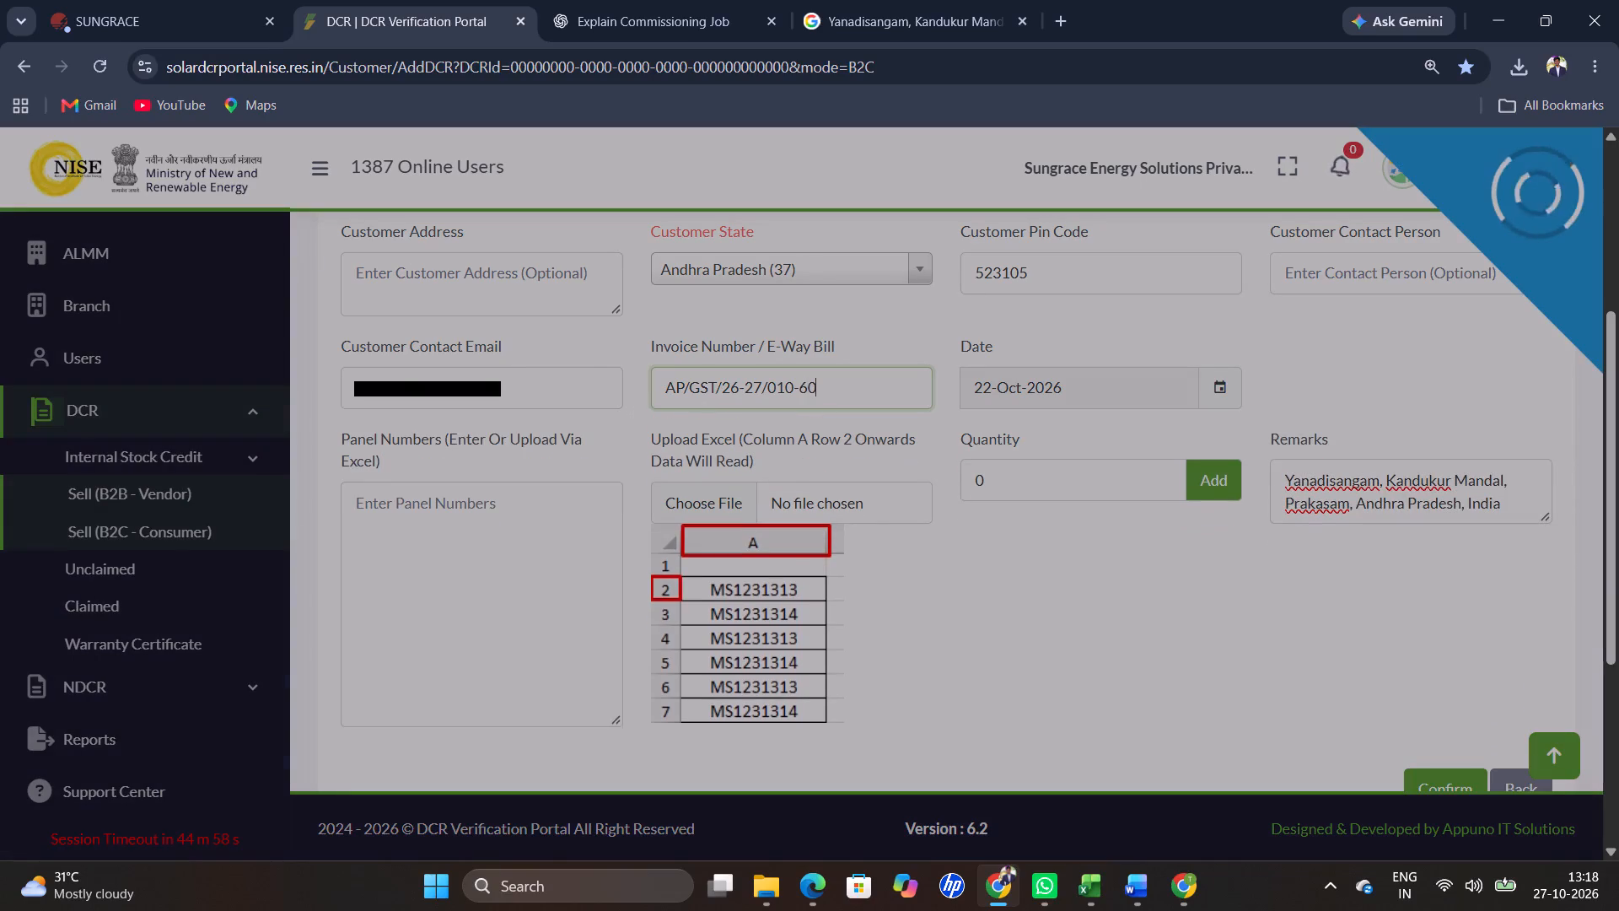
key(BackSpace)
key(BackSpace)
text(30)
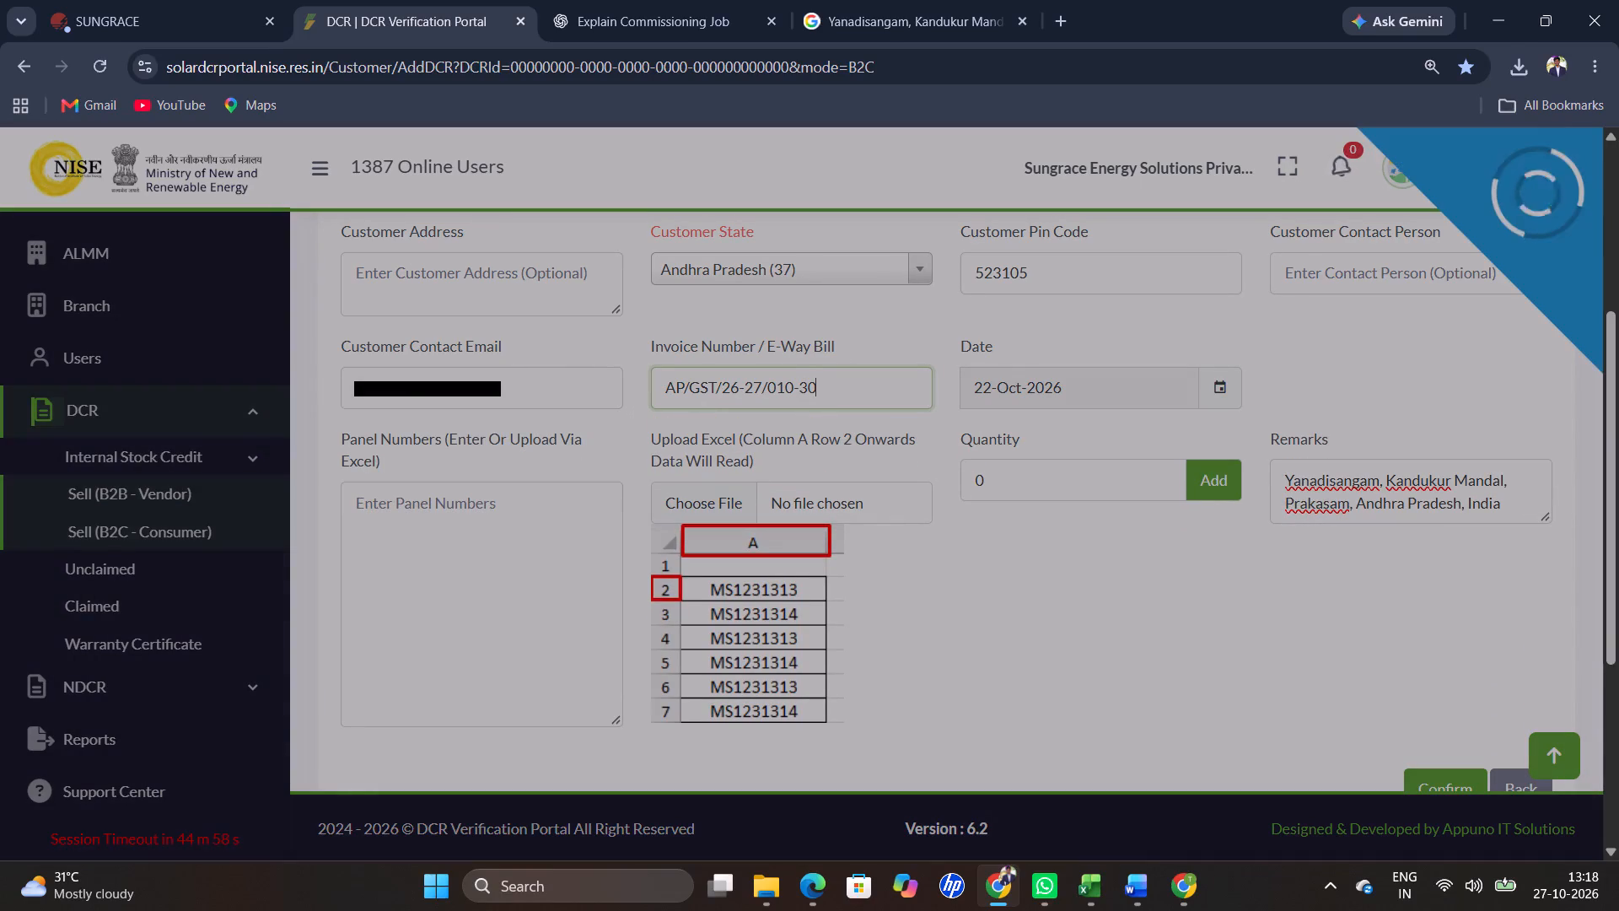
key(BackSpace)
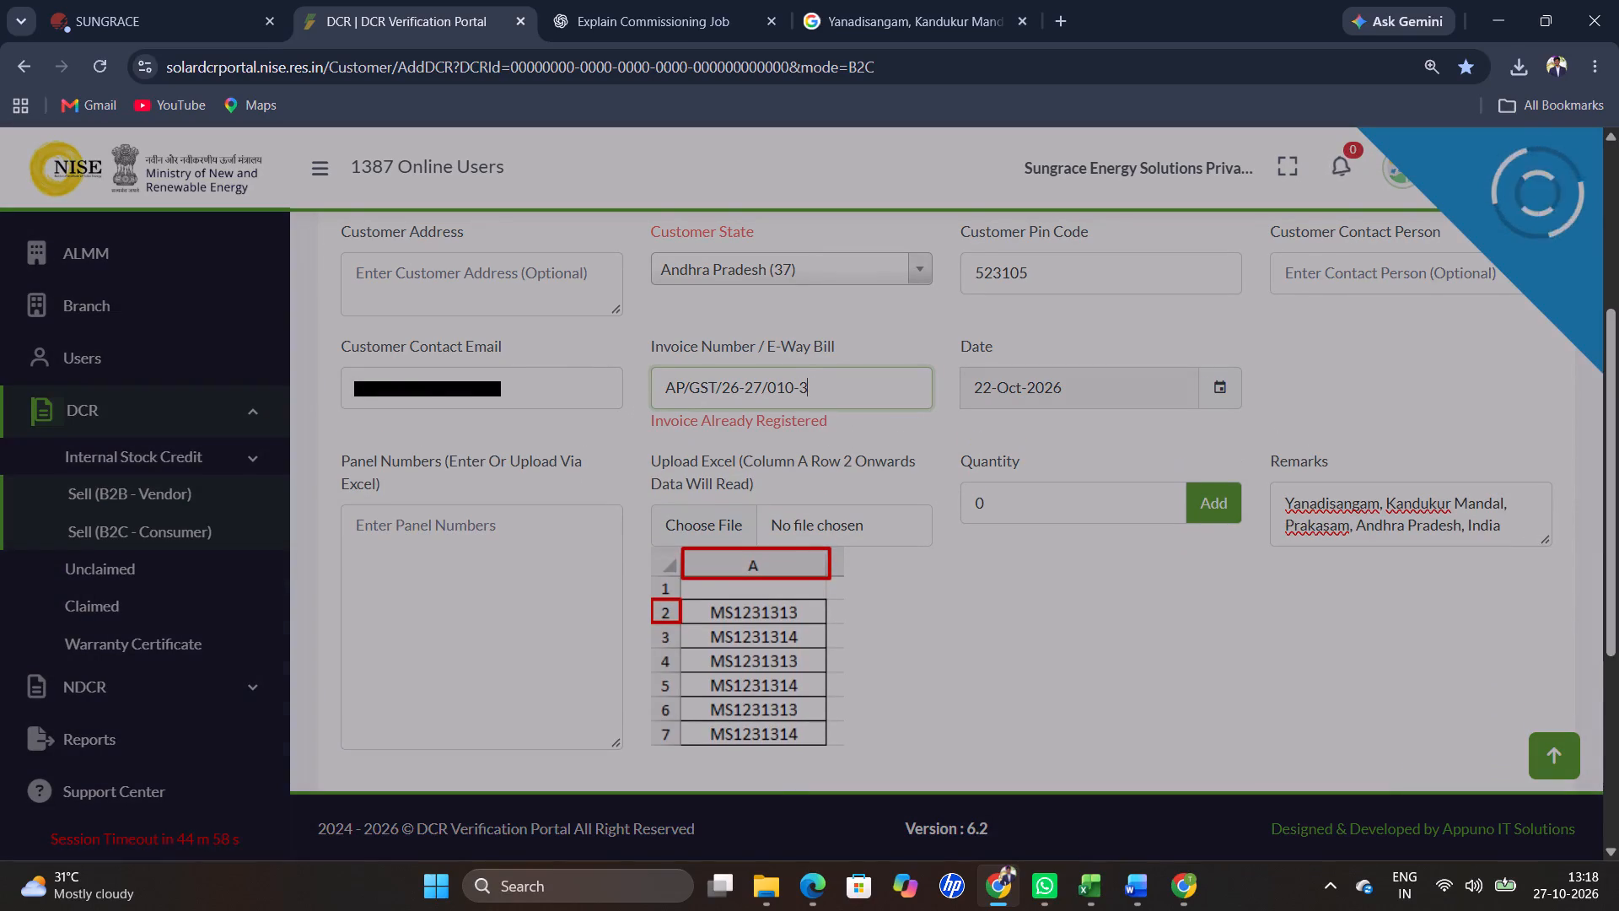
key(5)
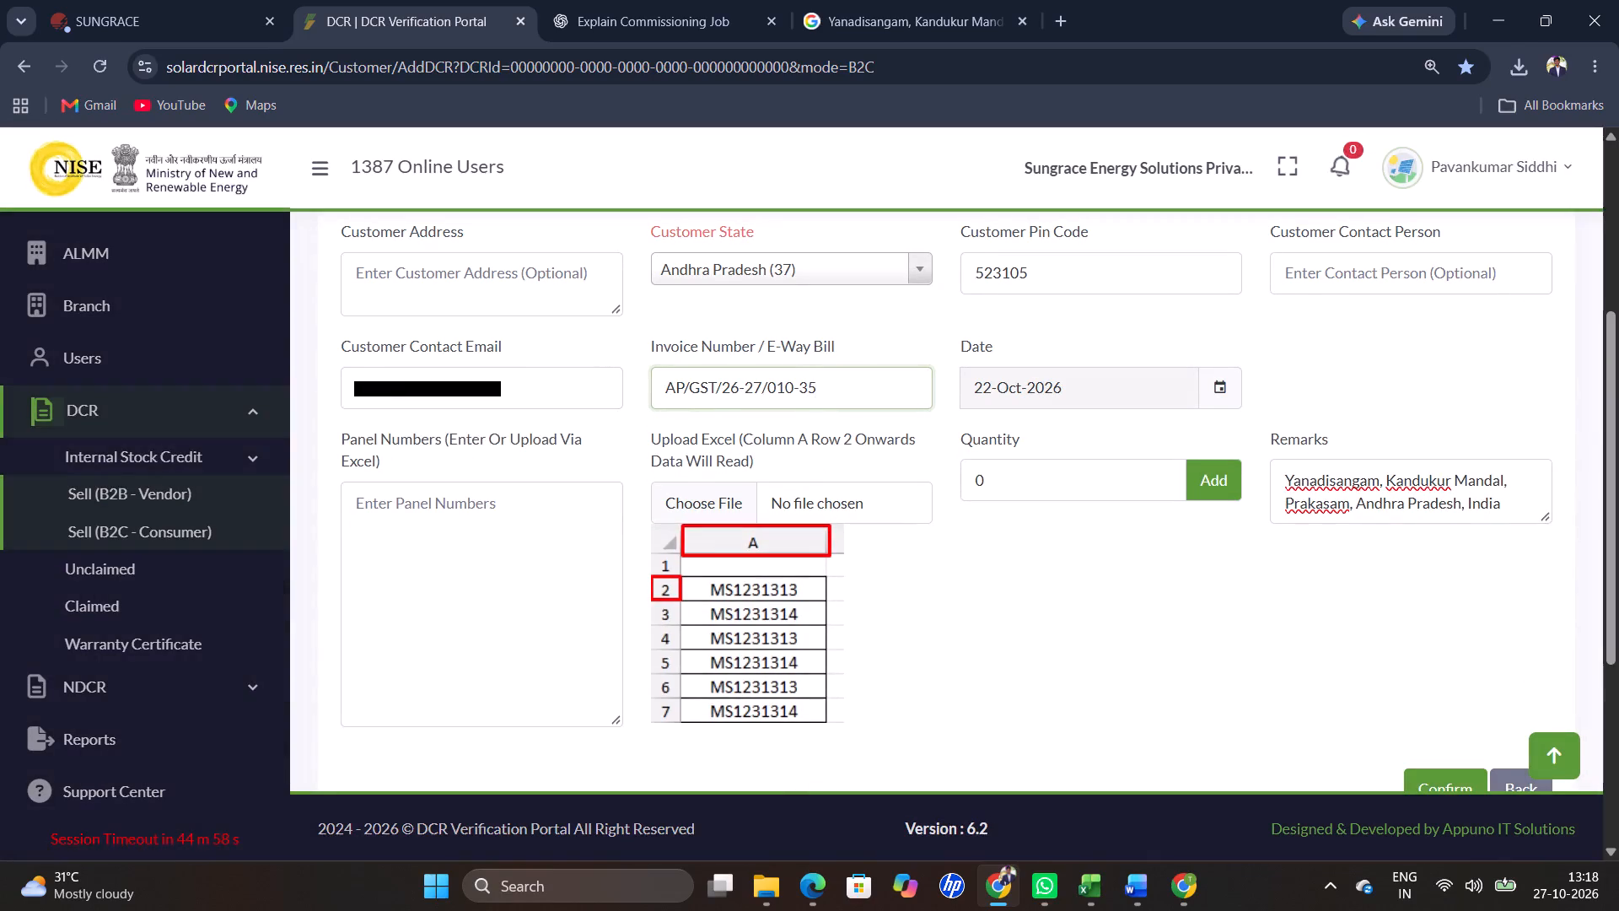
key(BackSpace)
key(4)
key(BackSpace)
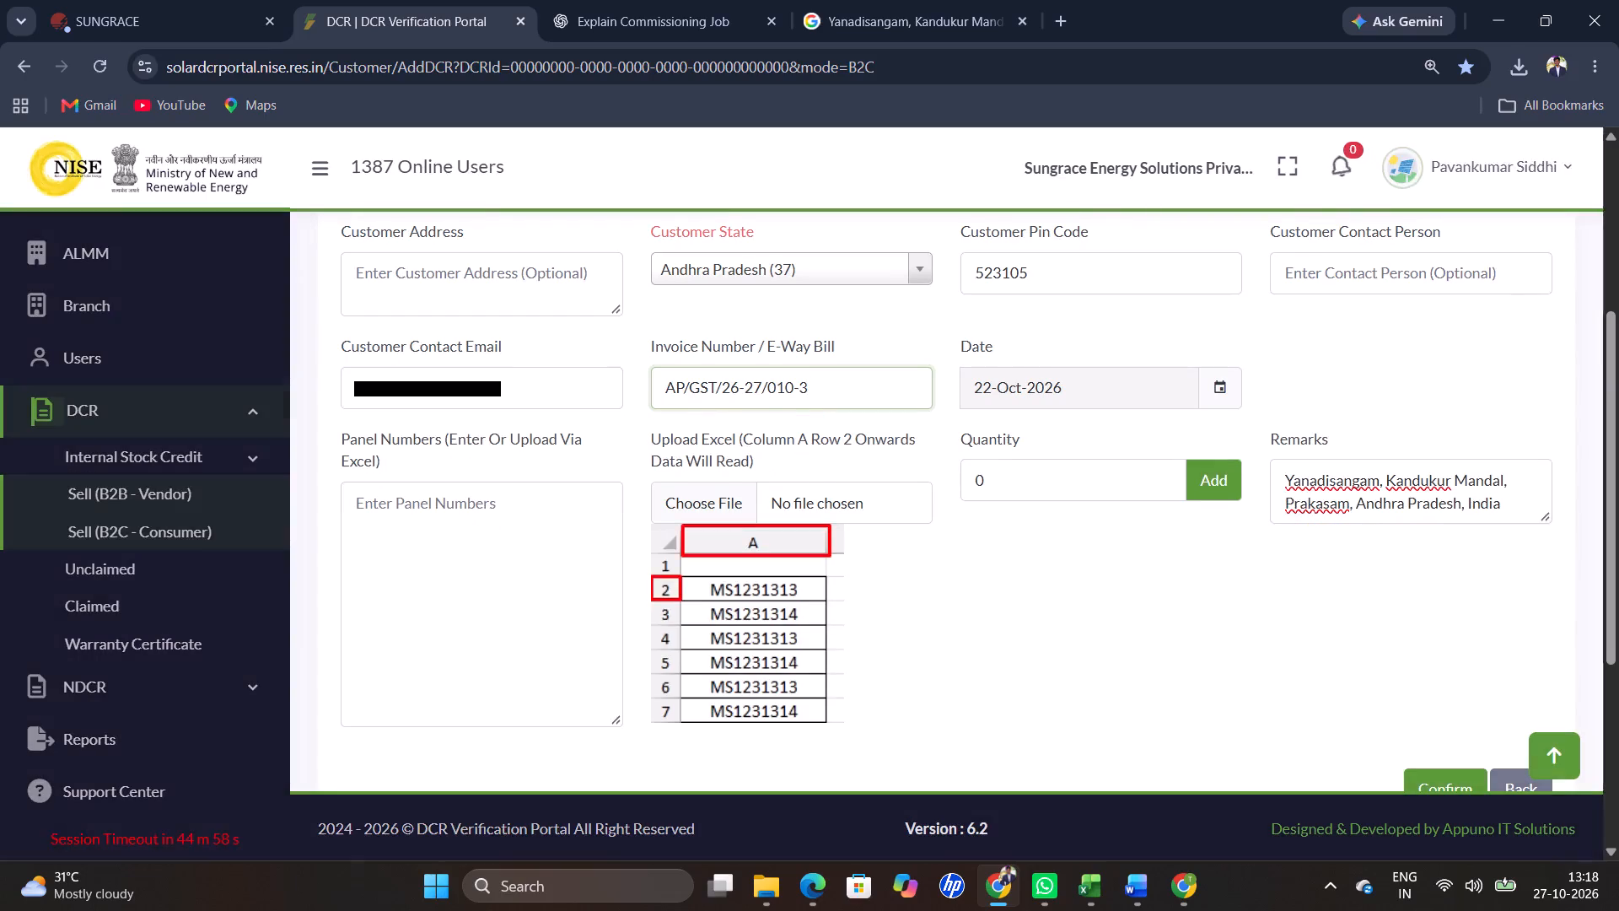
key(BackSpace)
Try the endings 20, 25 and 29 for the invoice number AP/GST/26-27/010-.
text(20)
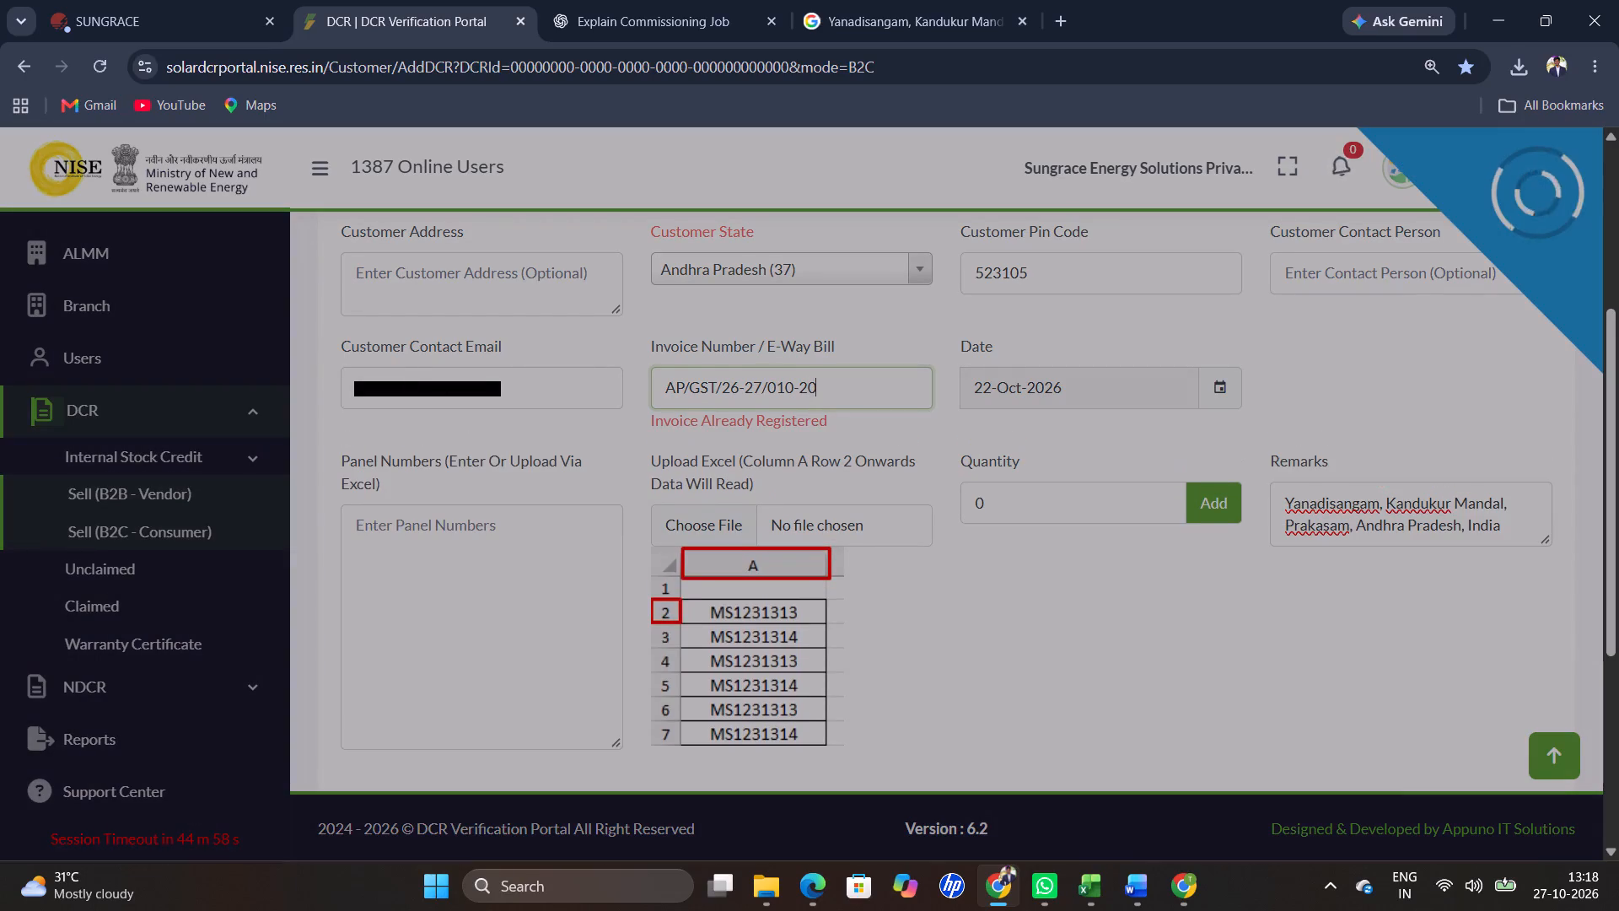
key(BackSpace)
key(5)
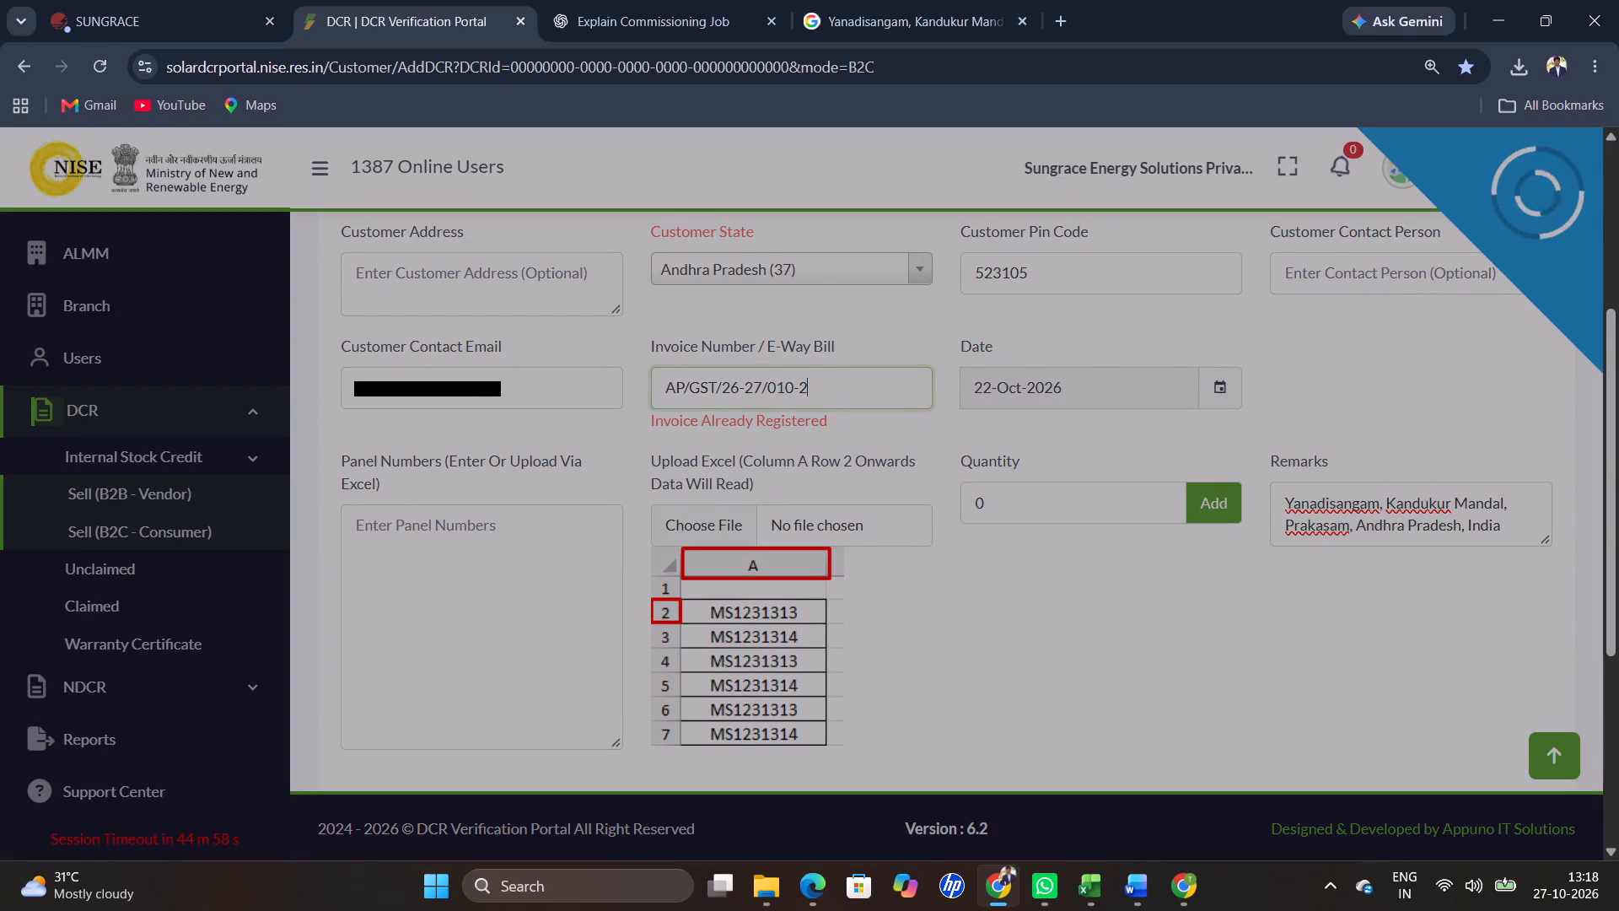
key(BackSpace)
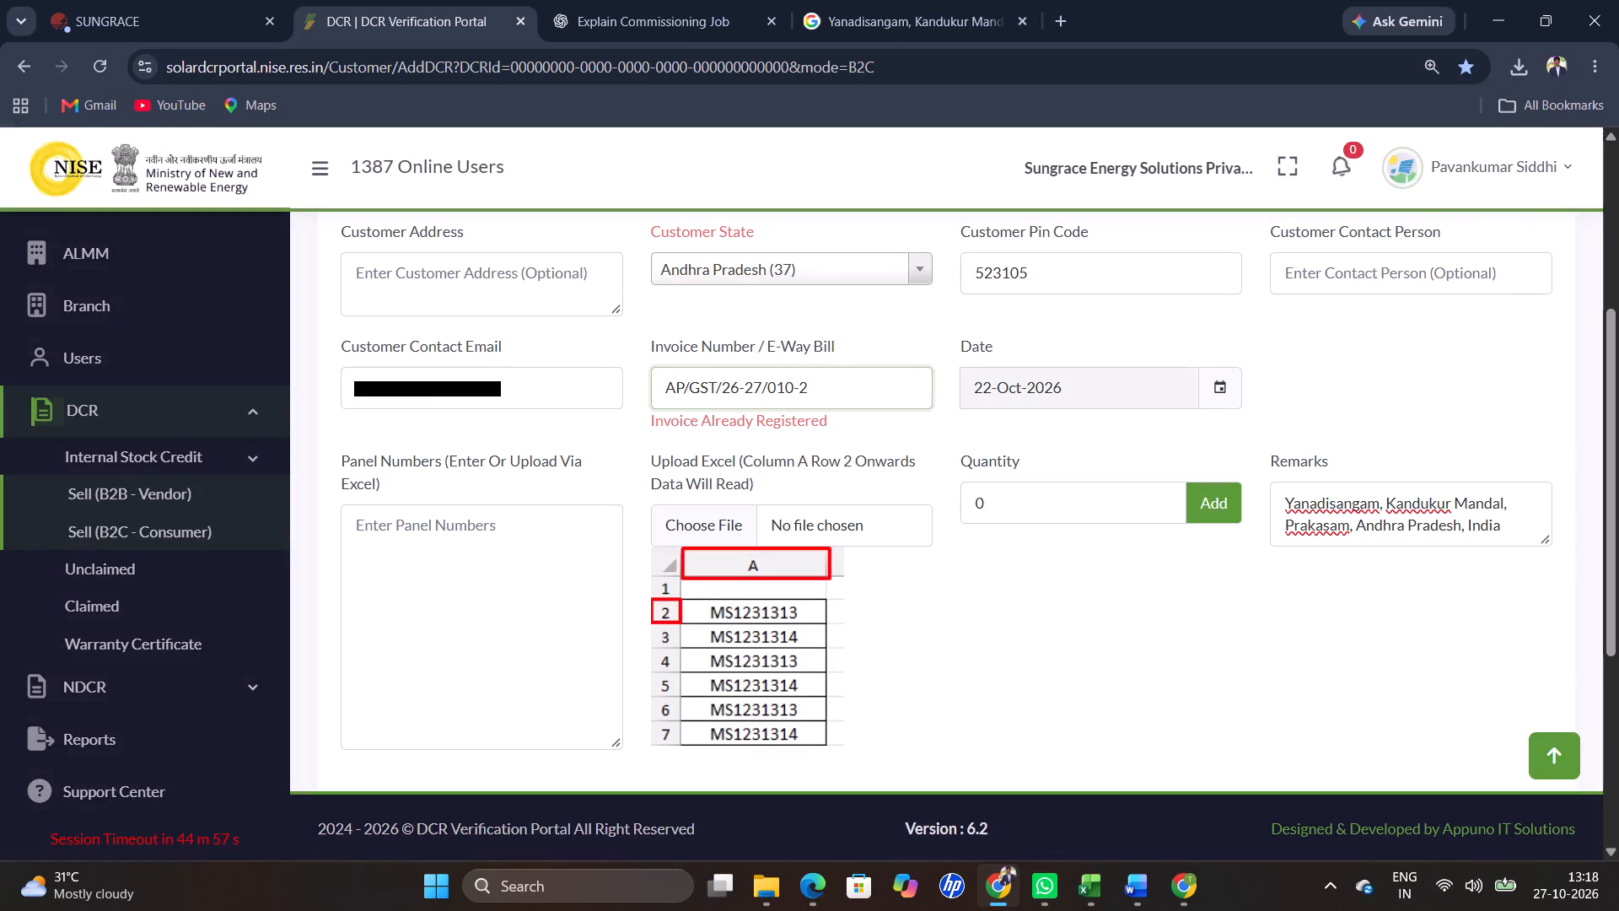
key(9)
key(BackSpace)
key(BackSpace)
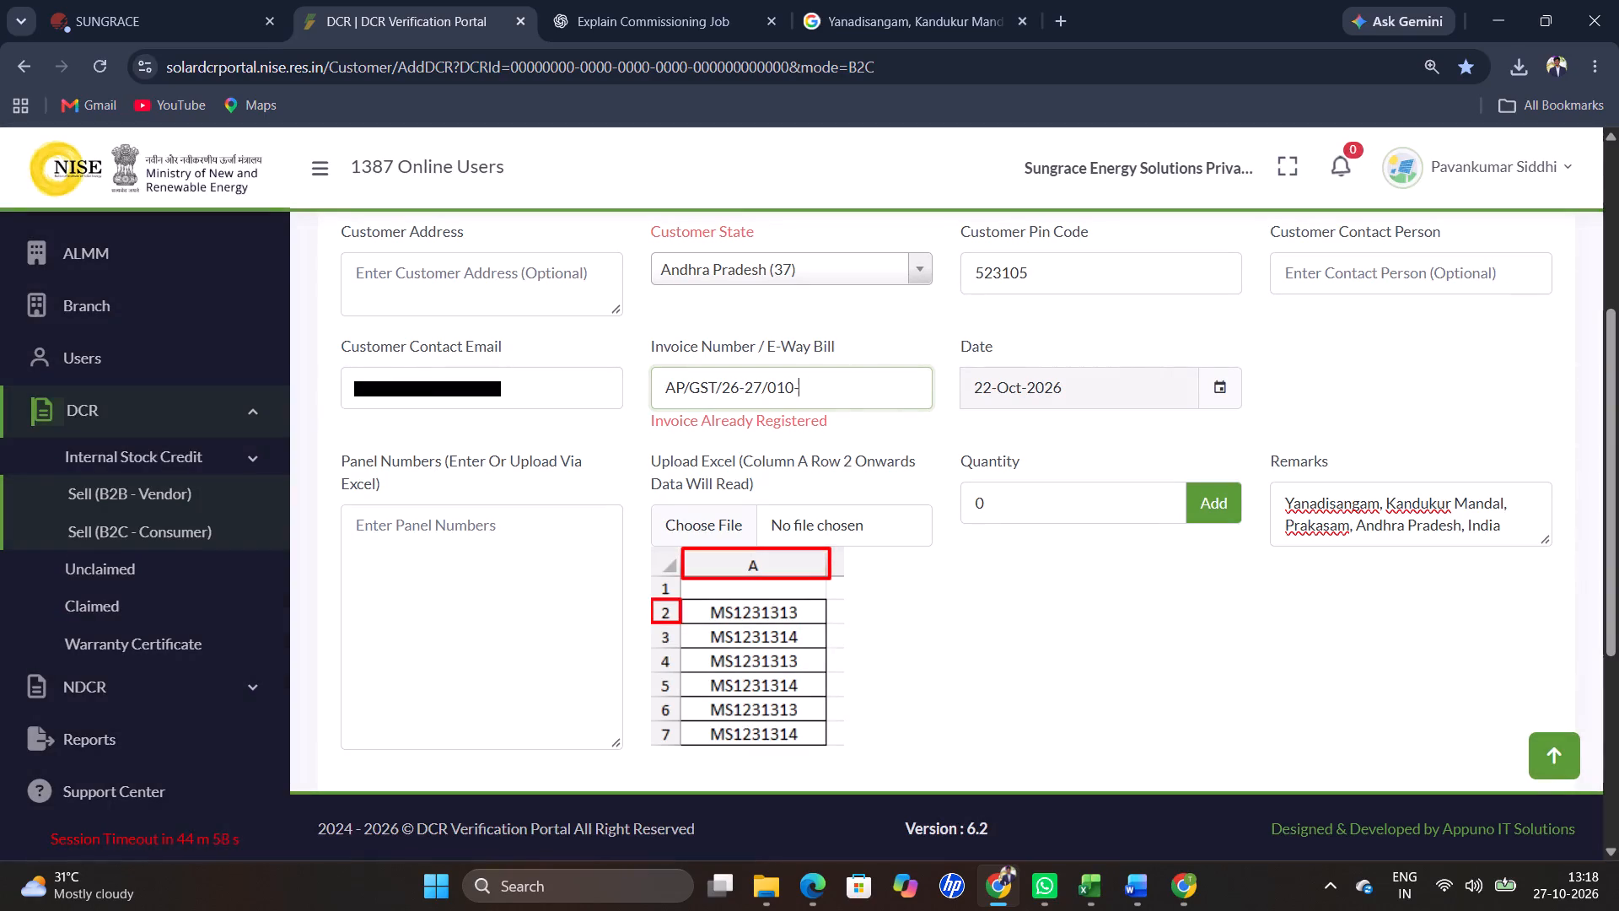
Set the DCR form's Invoice Number / E-Way Bill to AP/GST/26-27/010-30.
text(30)
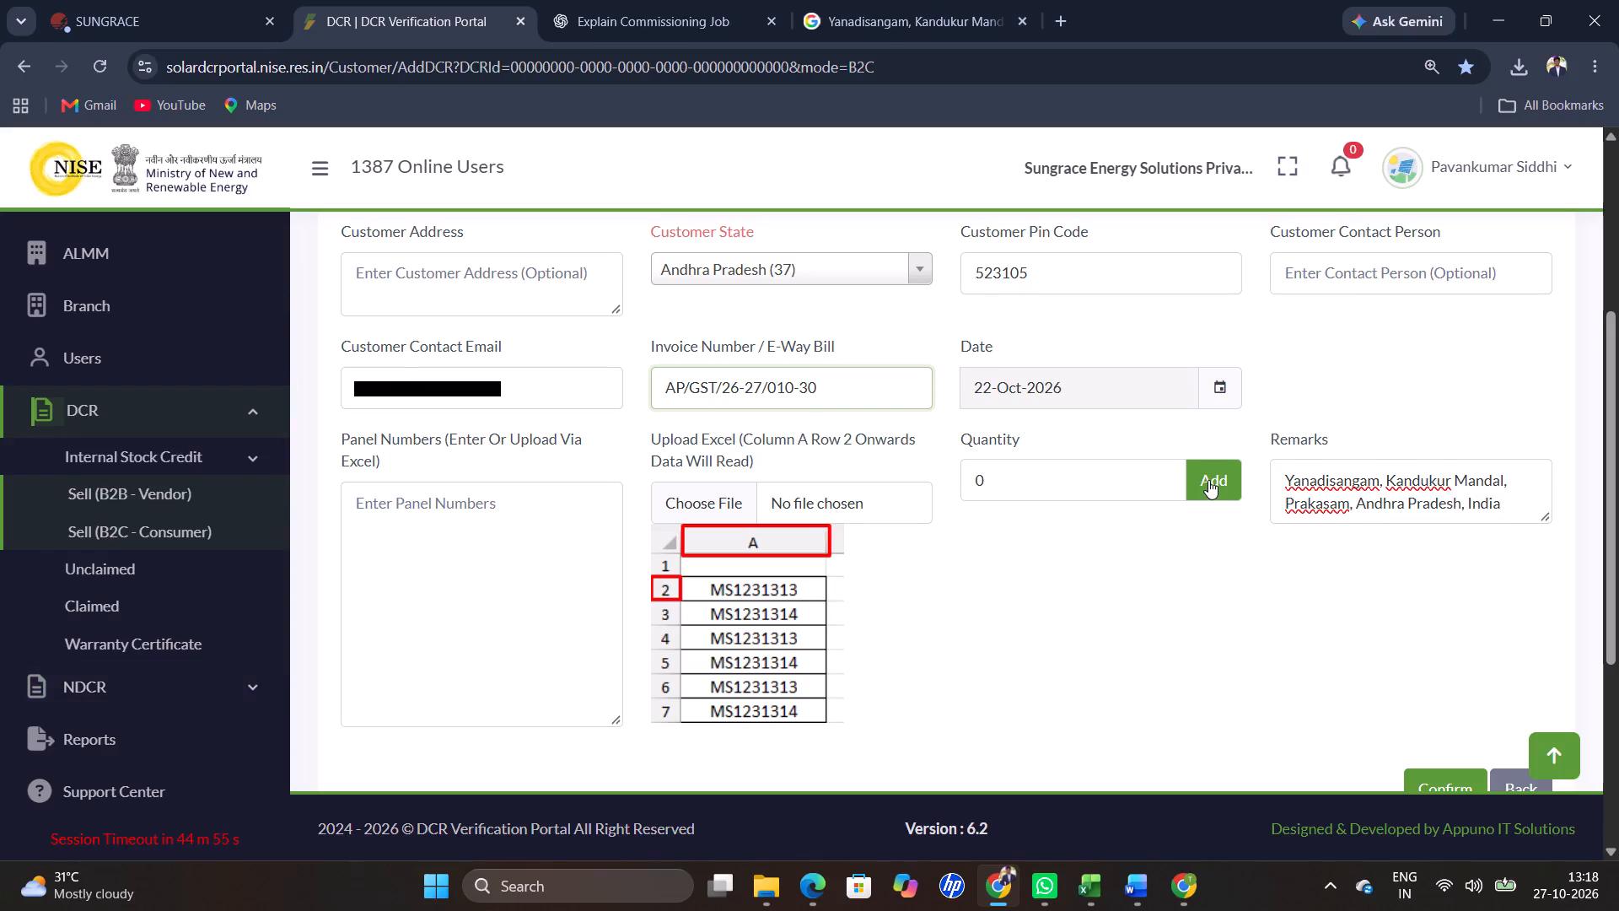
click(1042, 666)
scroll(1152, 525, down, 3)
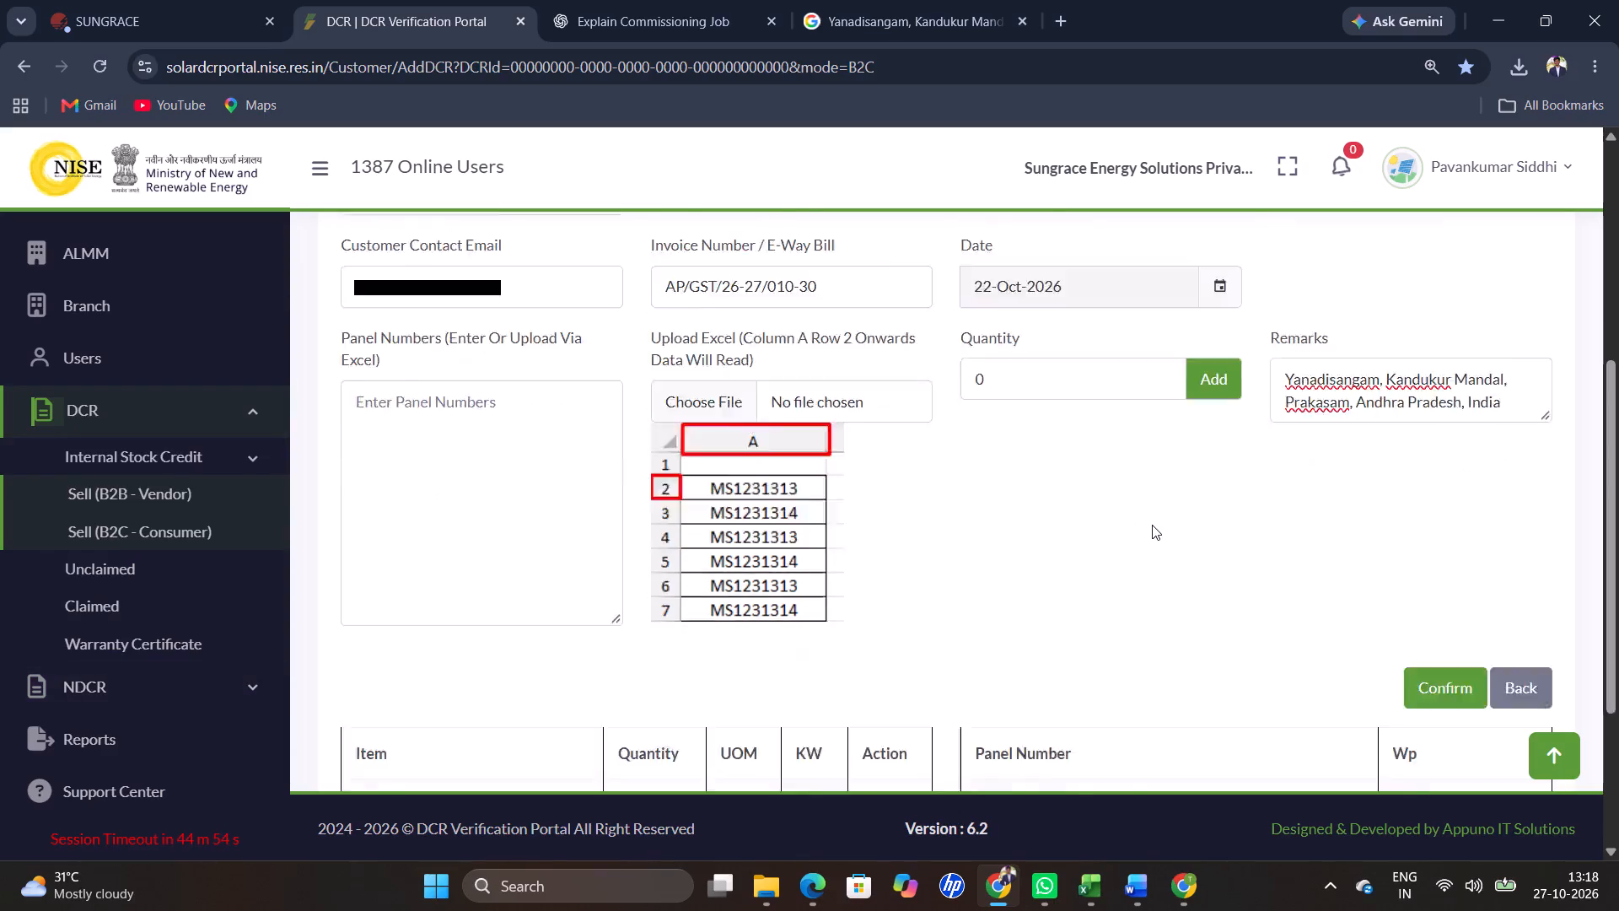
Review the item and panel number tables at the end of the DCR form.
scroll(1152, 525, down, 4)
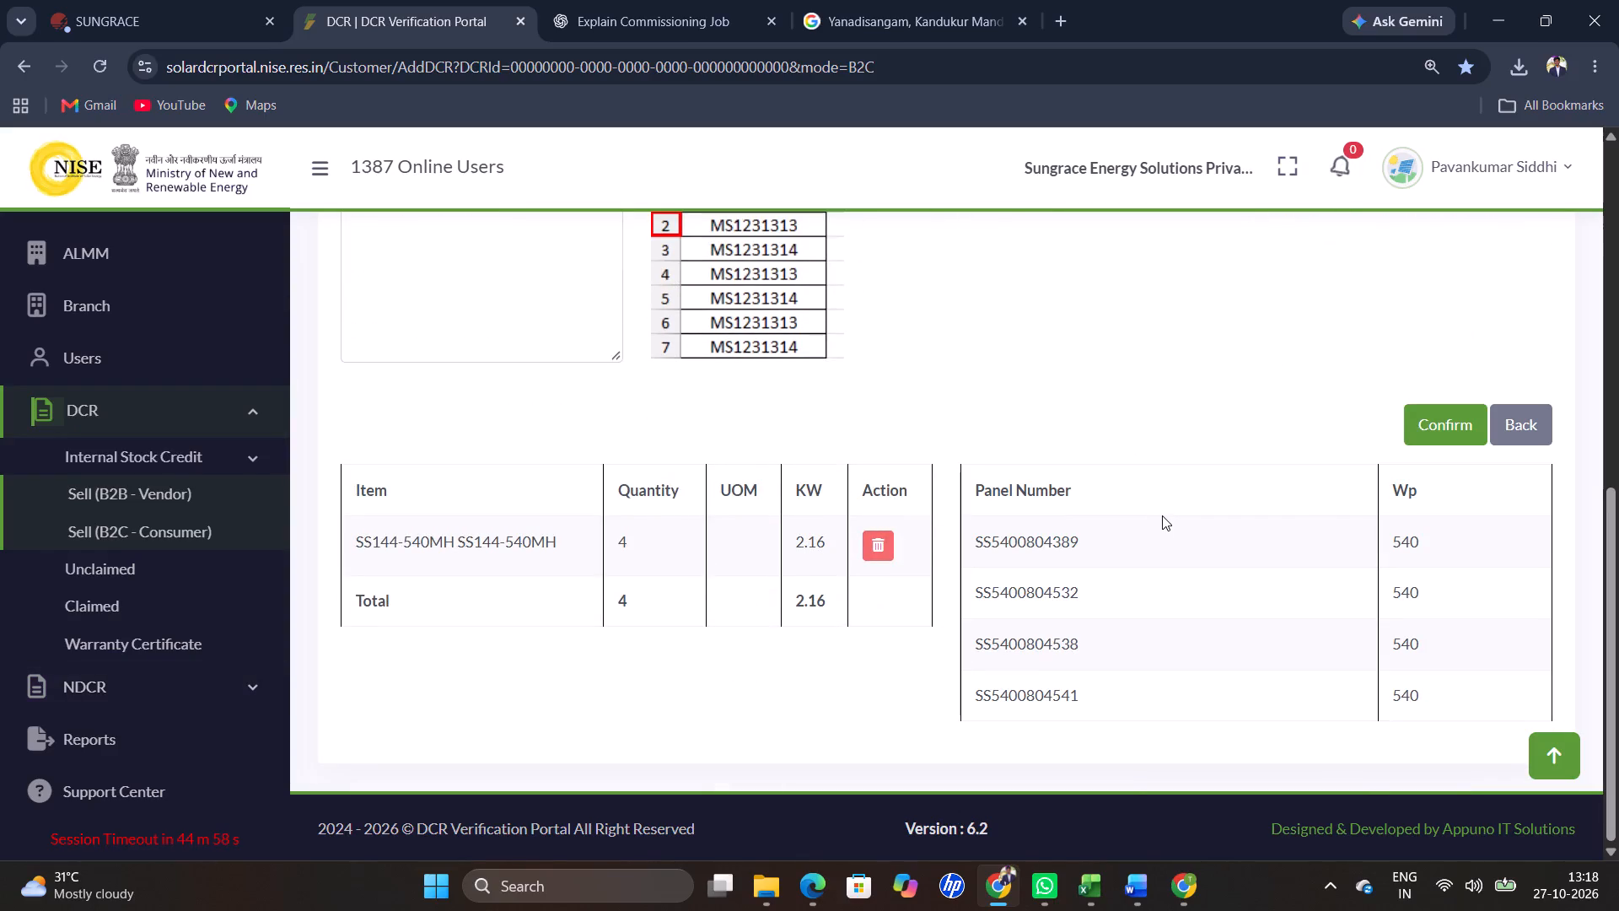
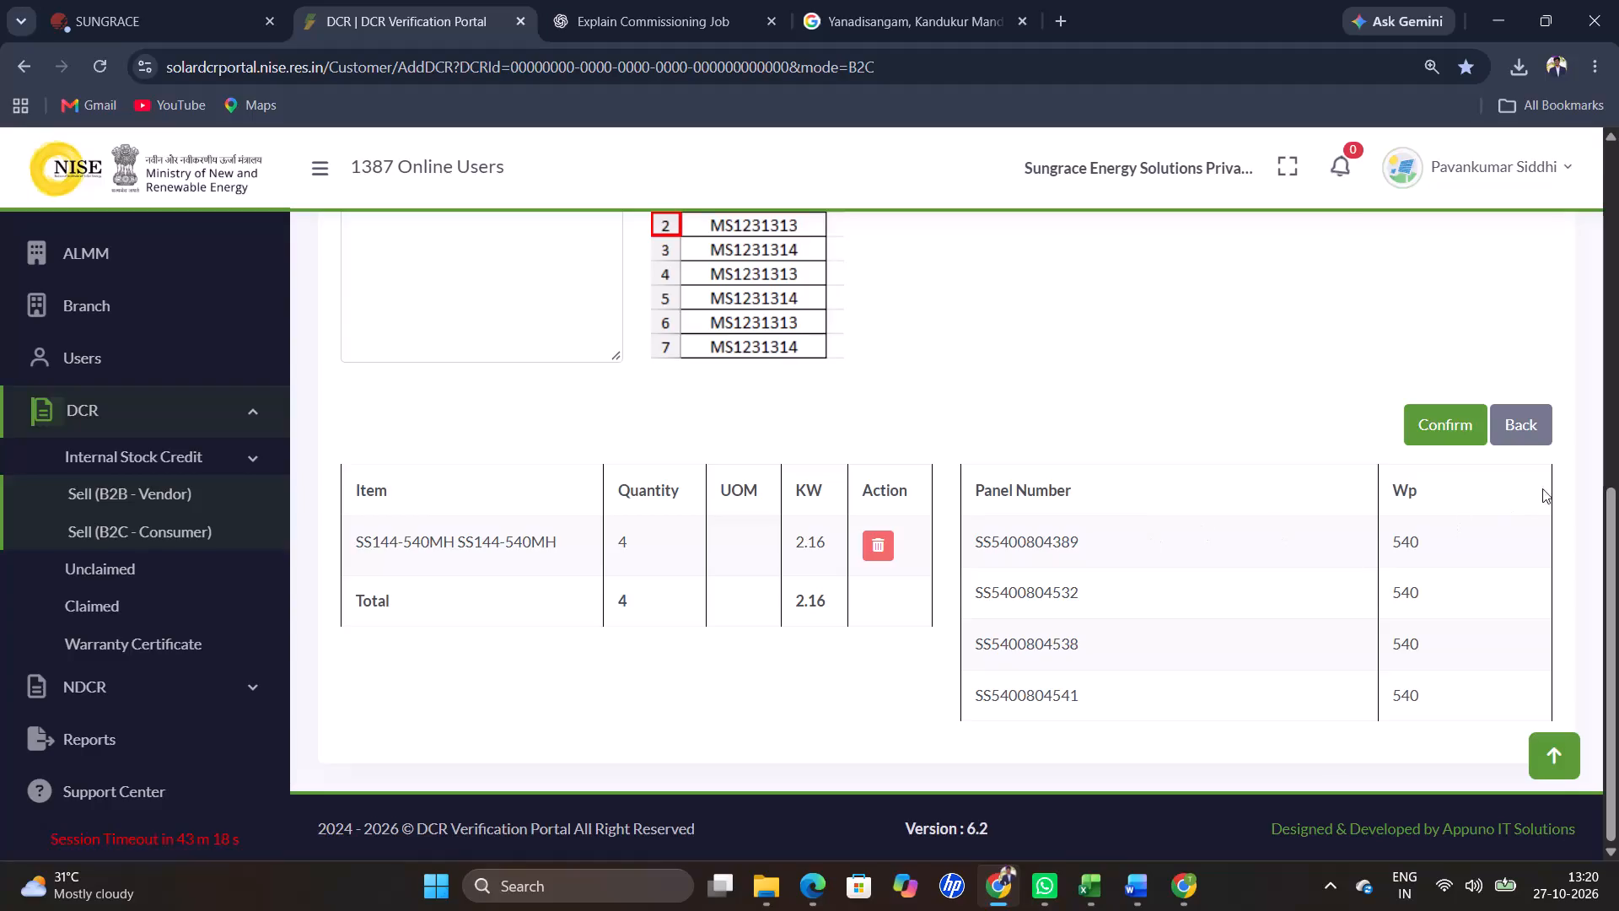
Submit and confirm the B2C consumer DCR for the four SS144-540MH panels.
click(1476, 426)
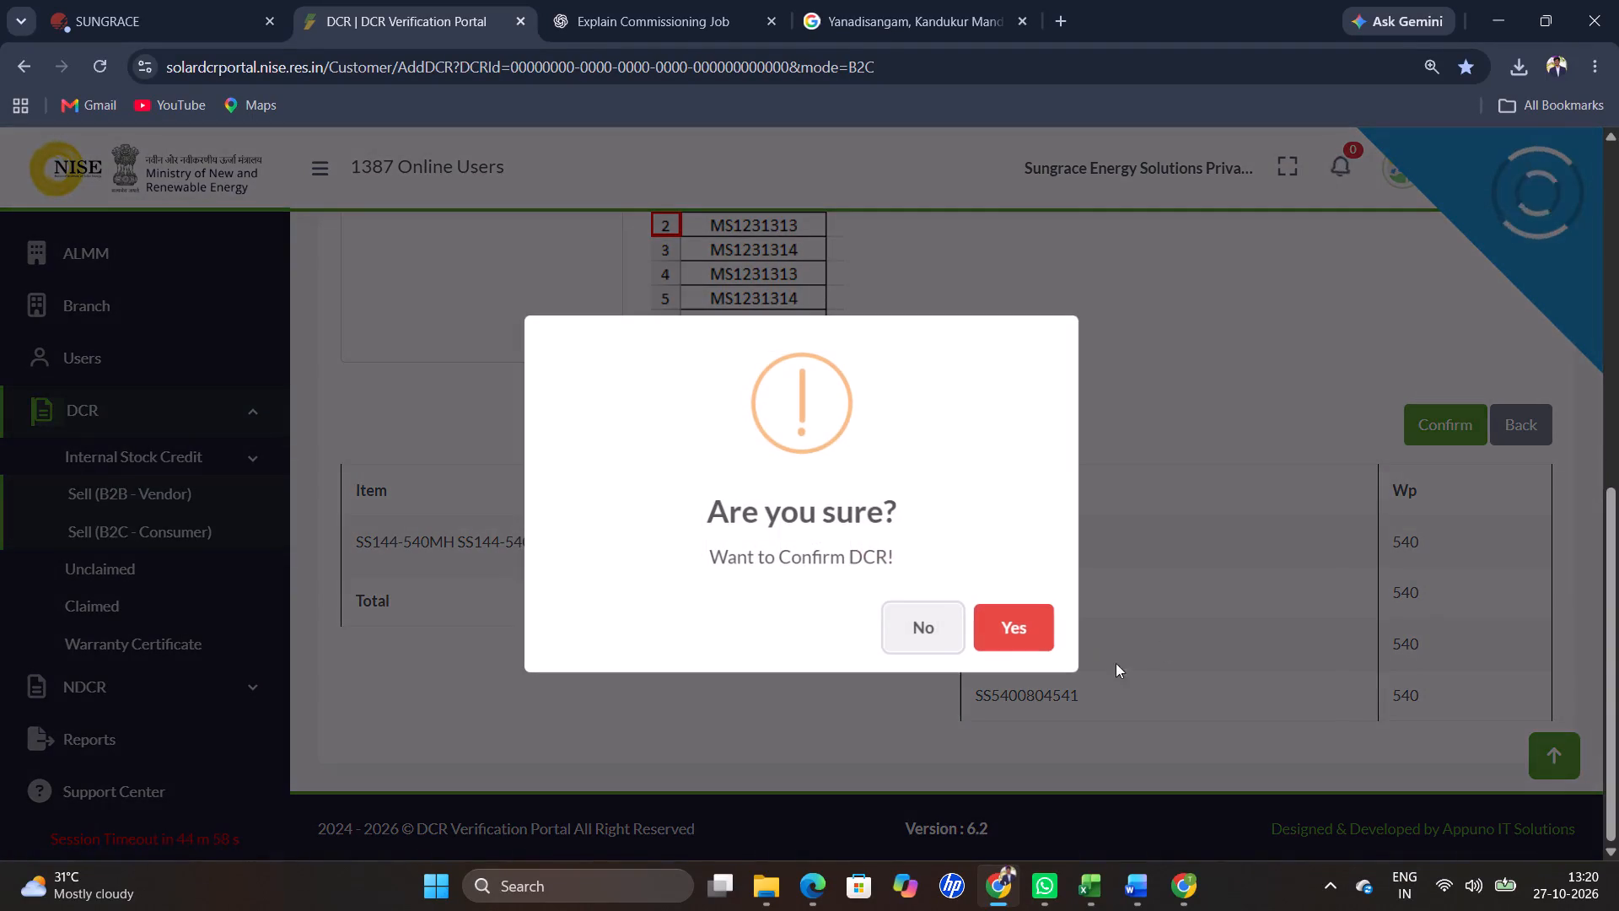
click(1019, 628)
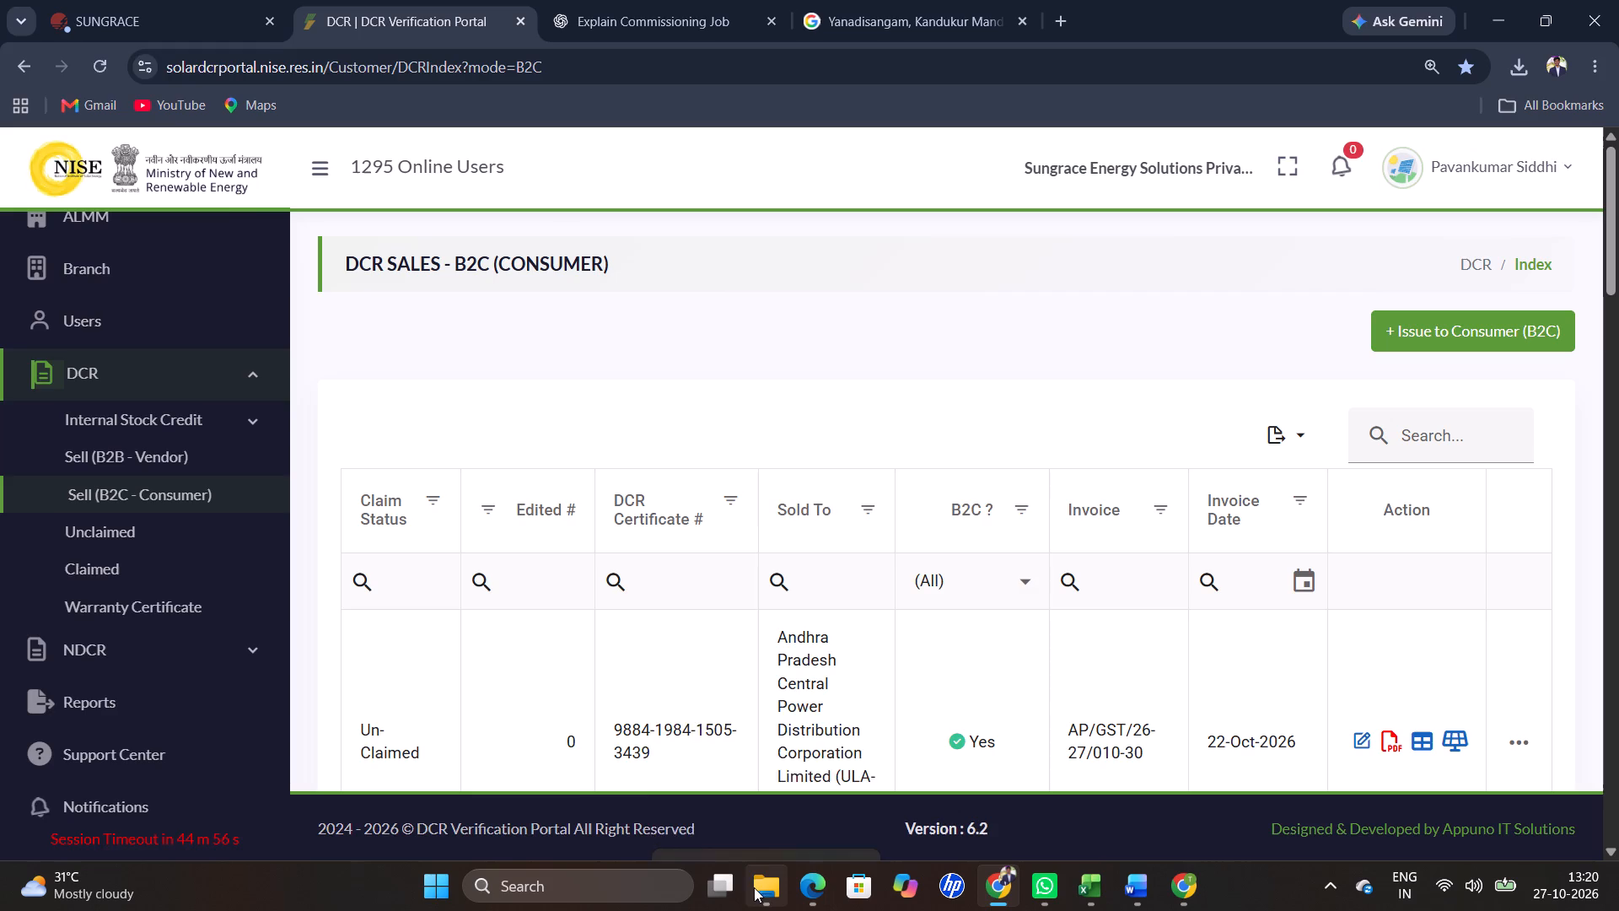
Switch to the DCR009 folder in File Explorer.
click(750, 796)
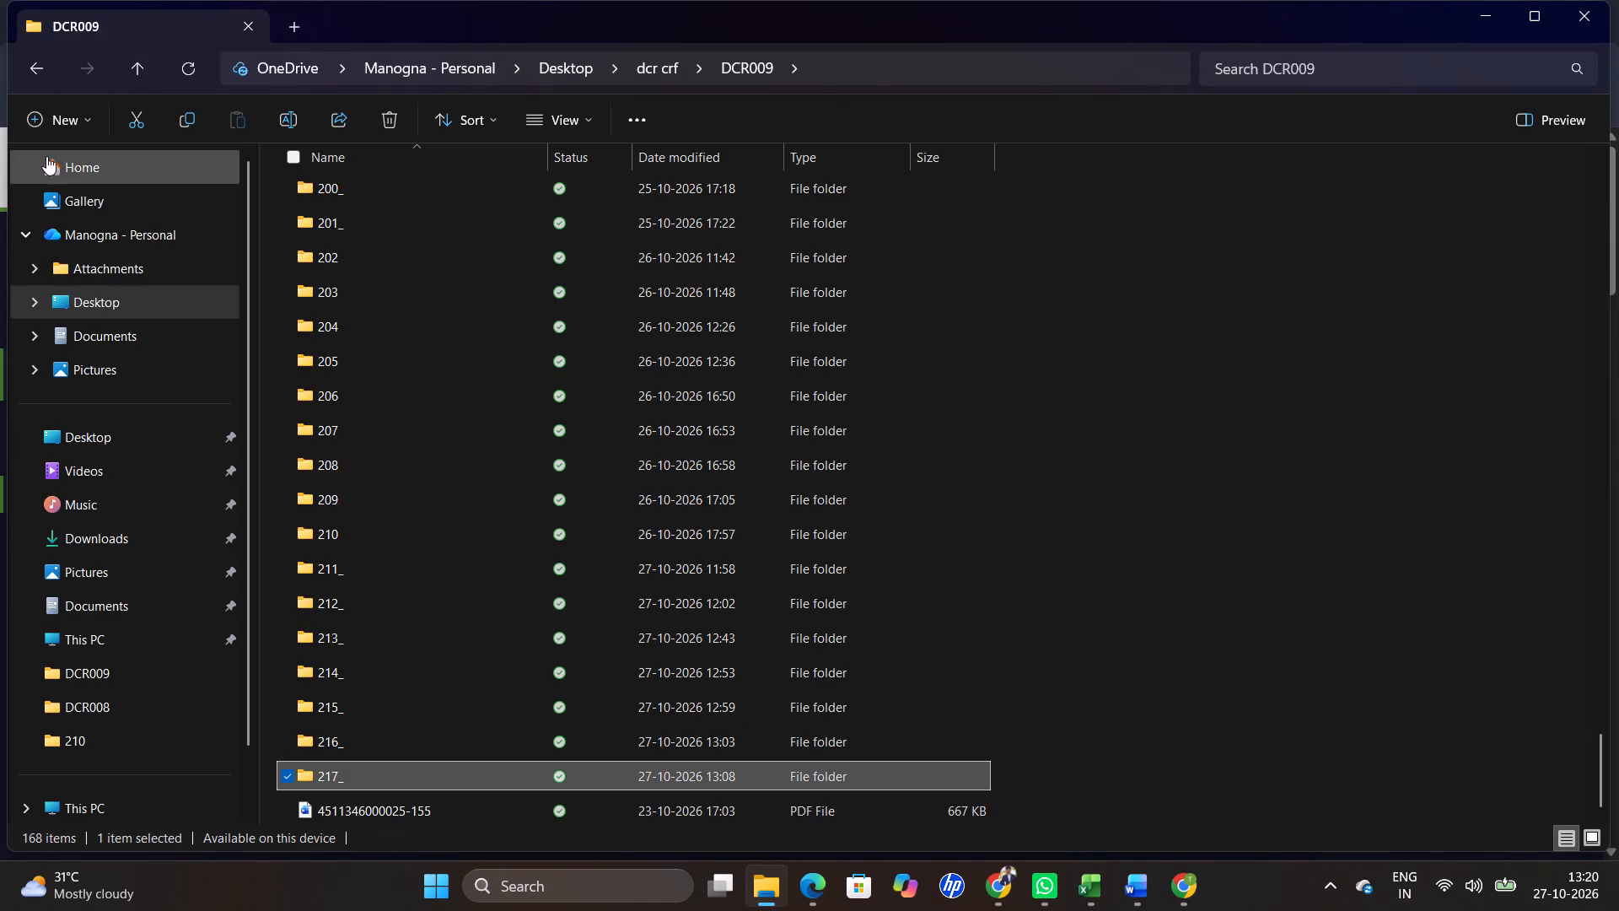
Create a new folder named DCR010 inside the dcr crf folder.
click(657, 69)
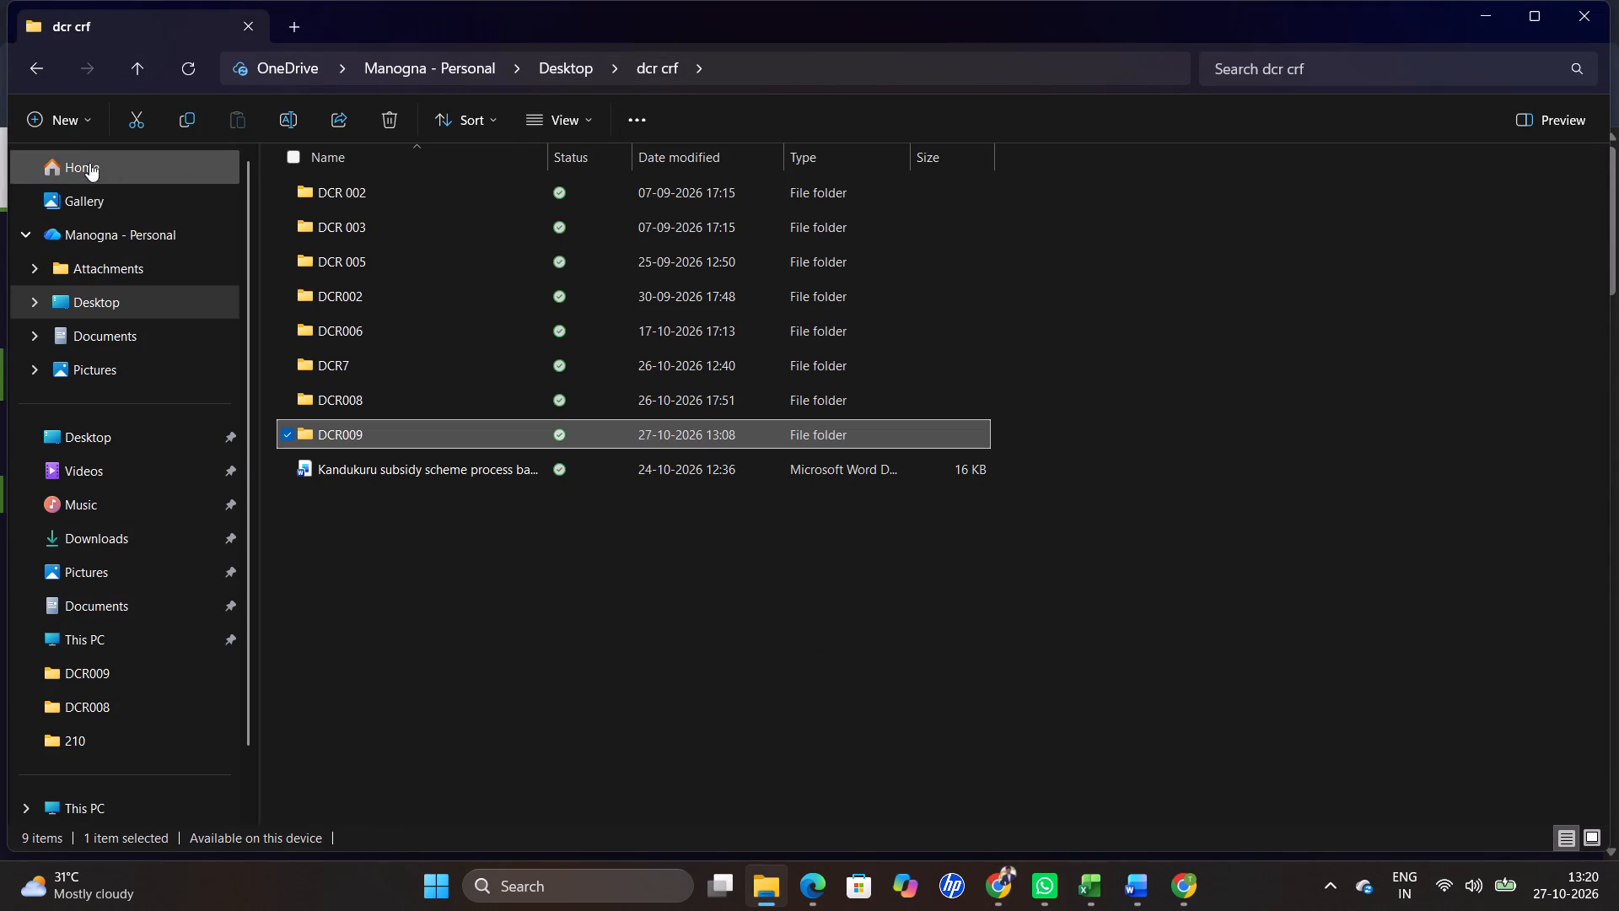
click(40, 111)
click(78, 161)
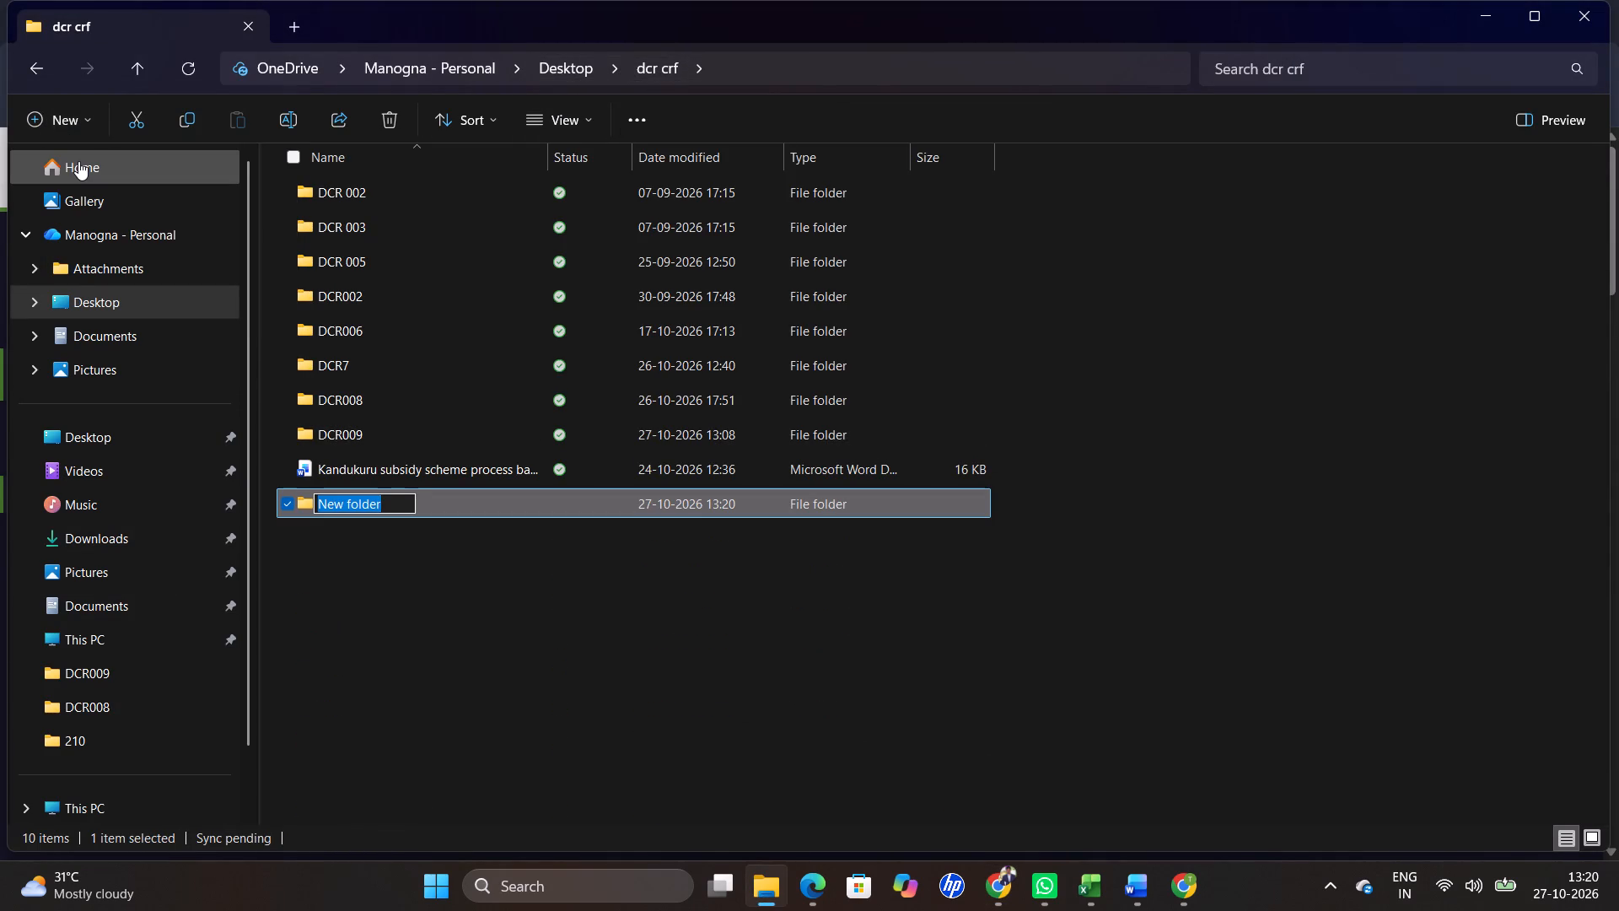
text(dcr)
key(BackSpace)
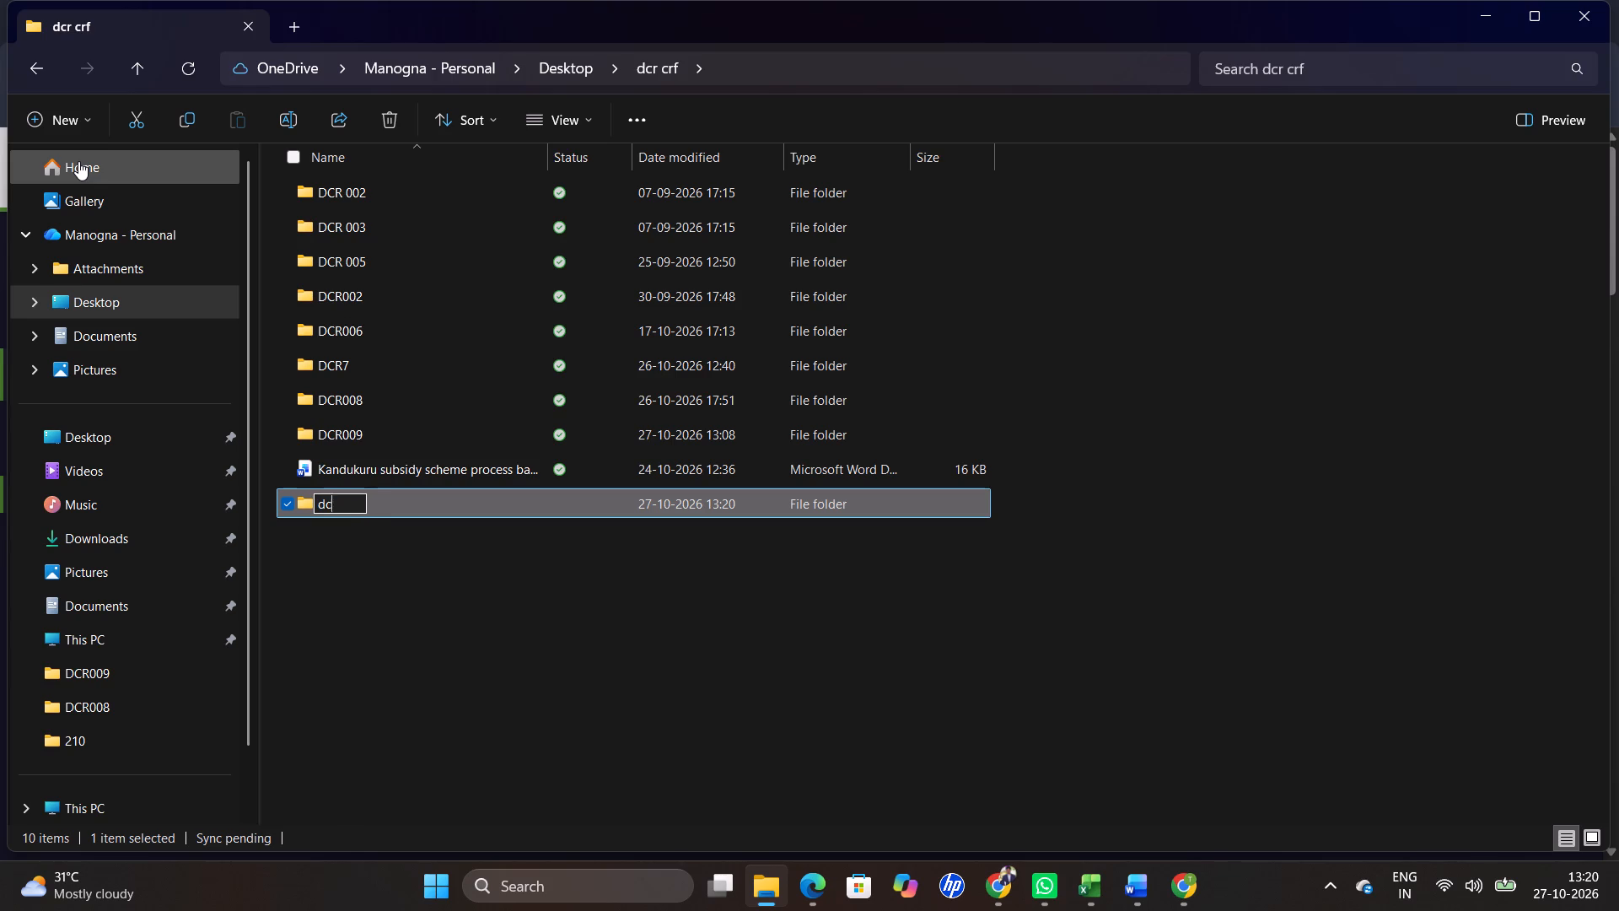
key(BackSpace)
key(BackSpace)
key(BackSpace)
key(BackSpace)
text(DCR)
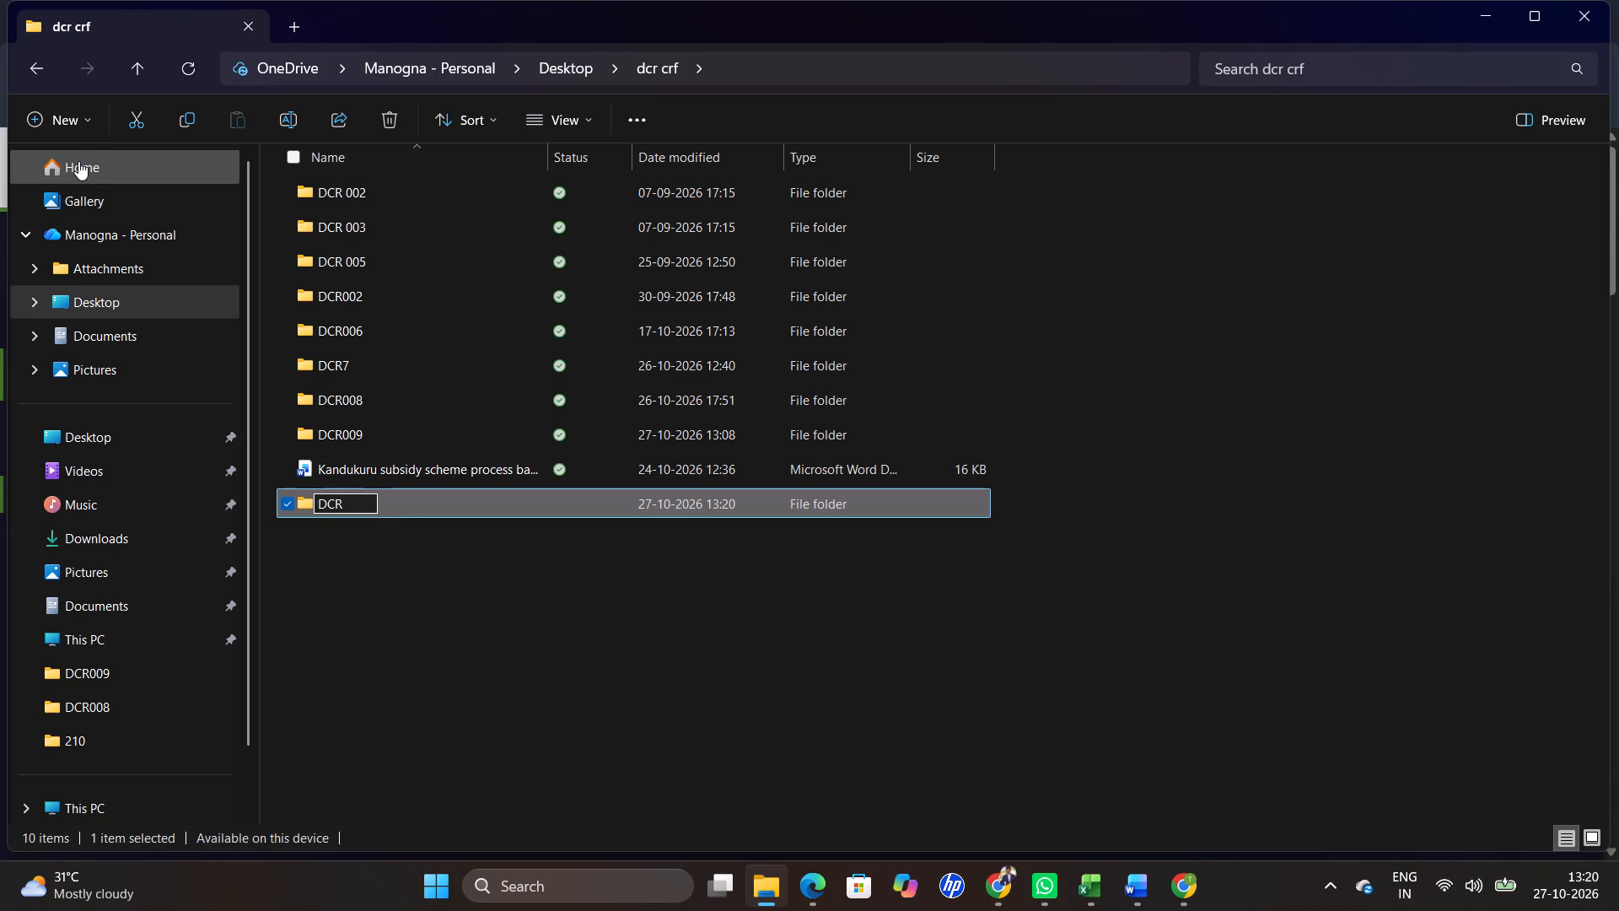
text(00)
key(BackSpace)
text(10)
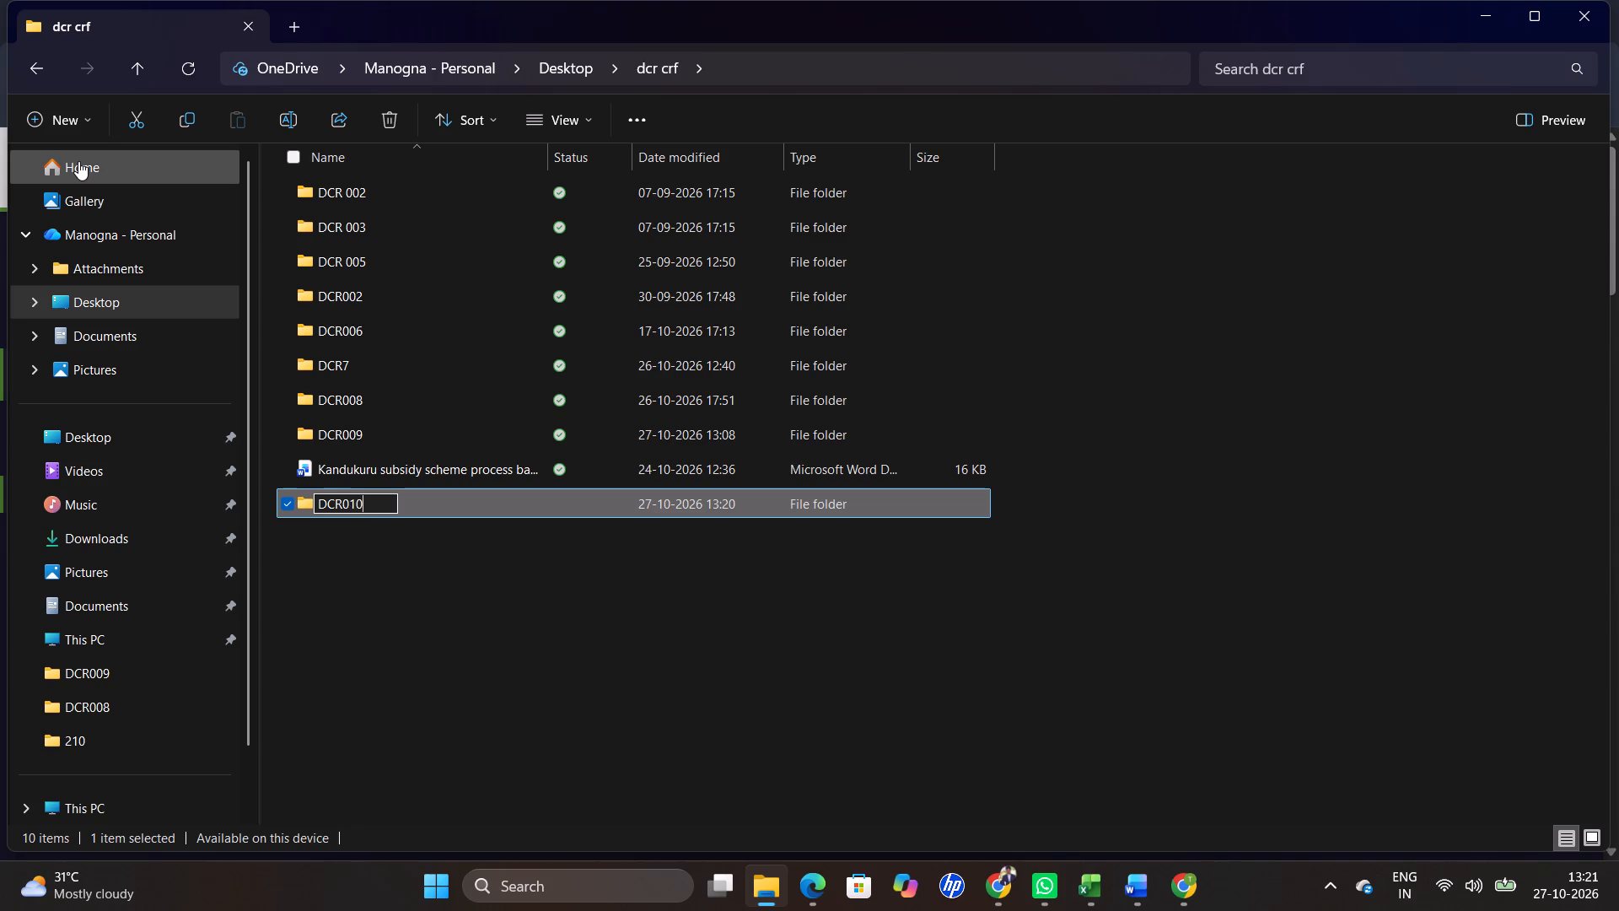
key(Return)
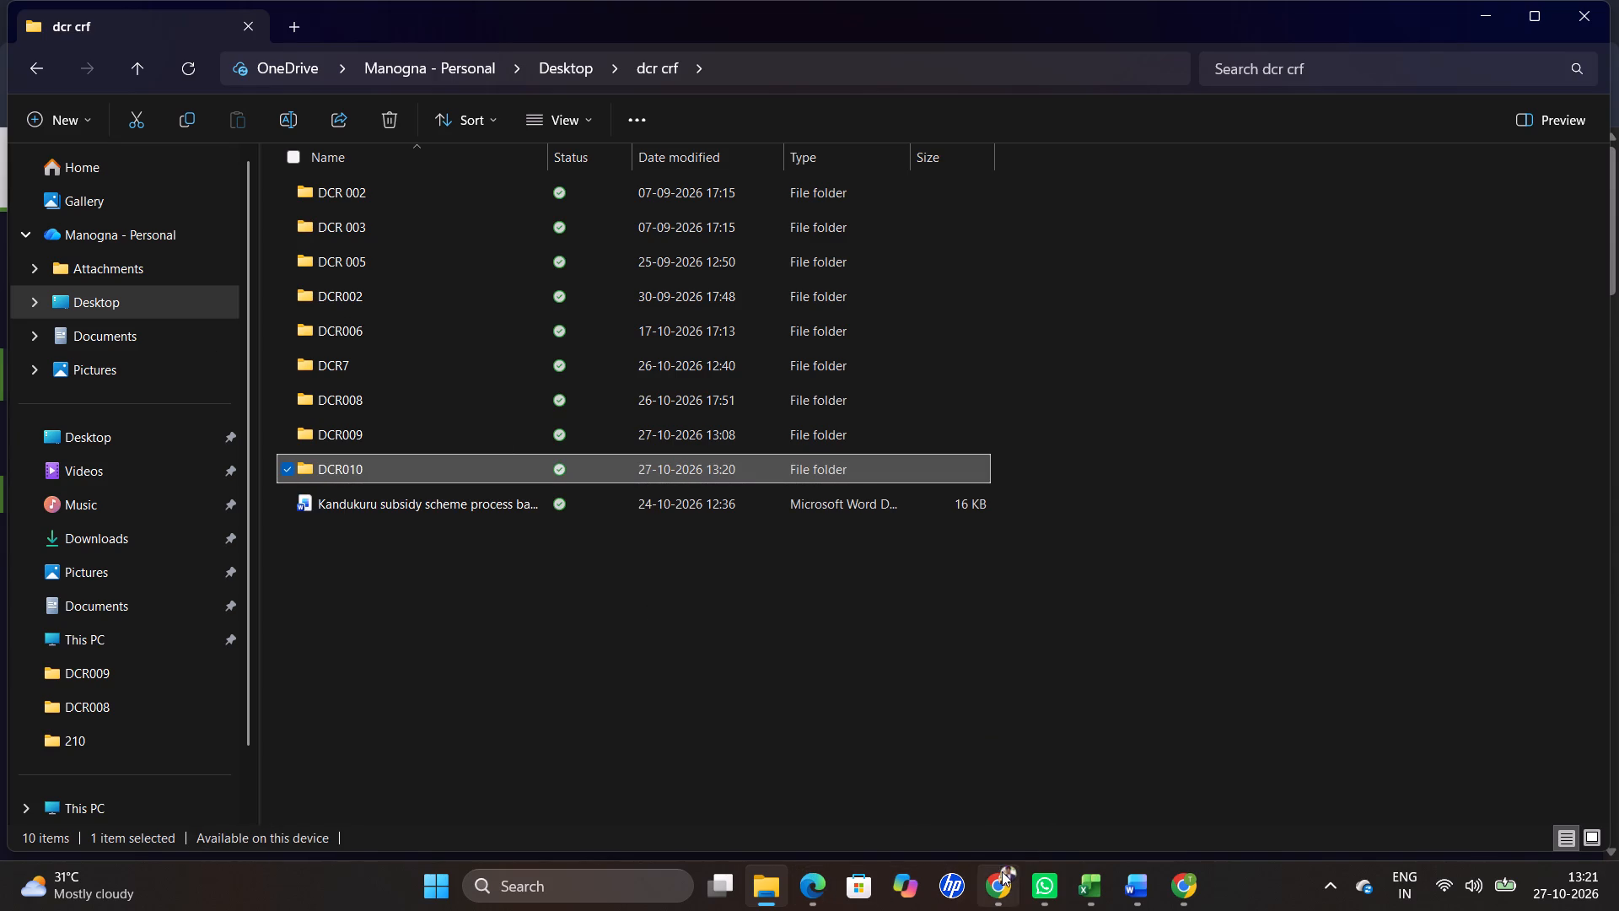
Create a subfolder named 30_ inside the DCR010 folder.
double_click(444, 469)
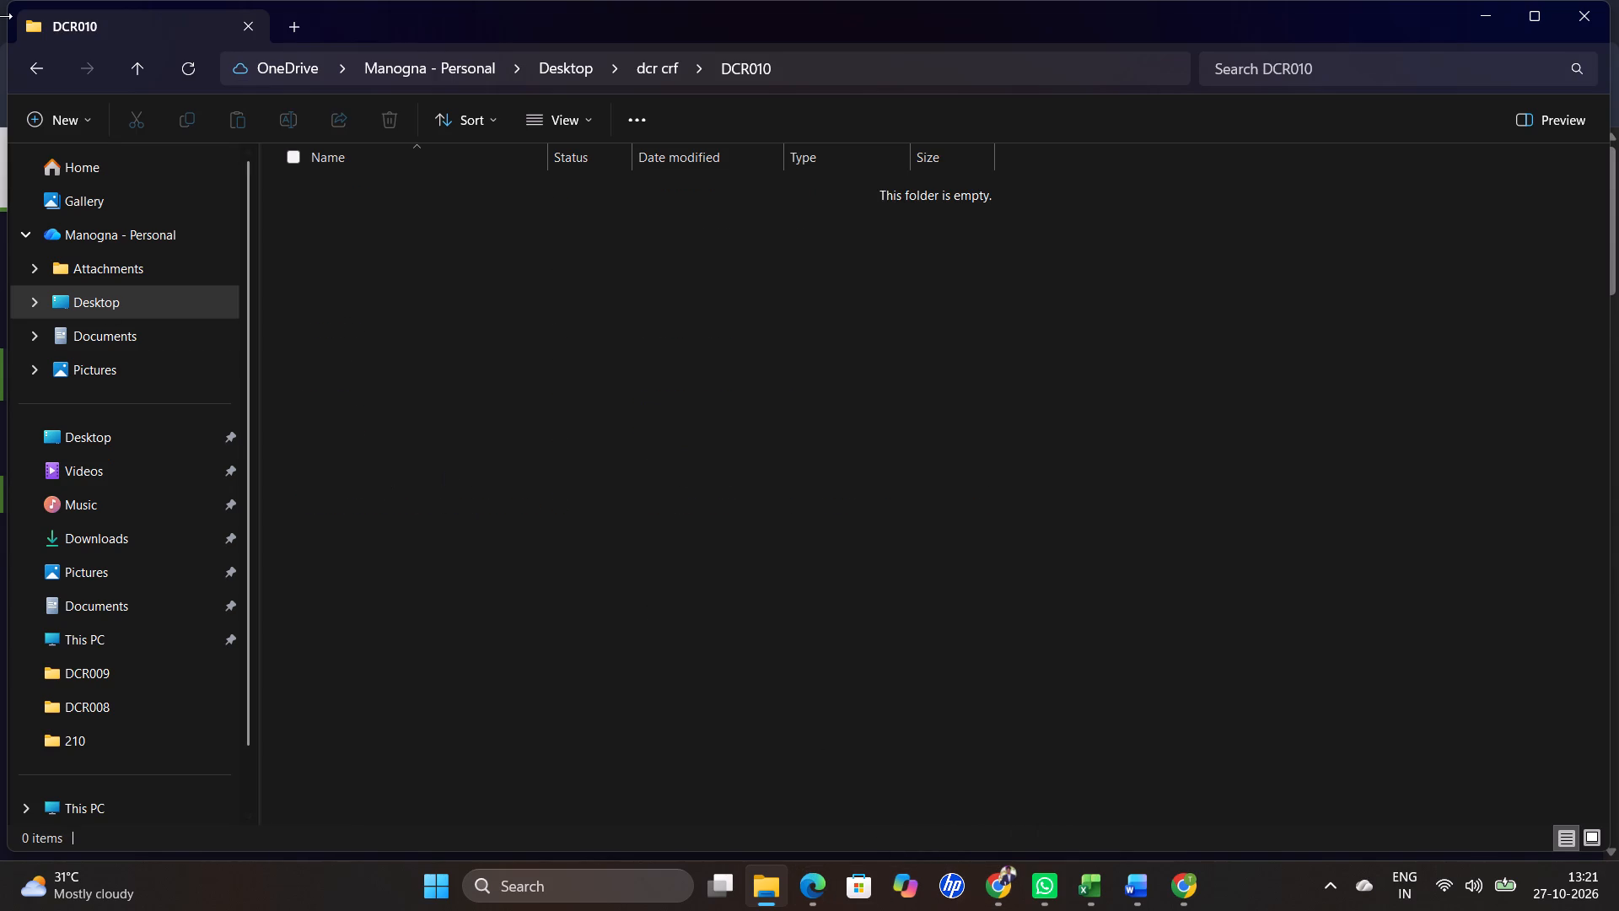
click(35, 128)
click(69, 172)
text(30)
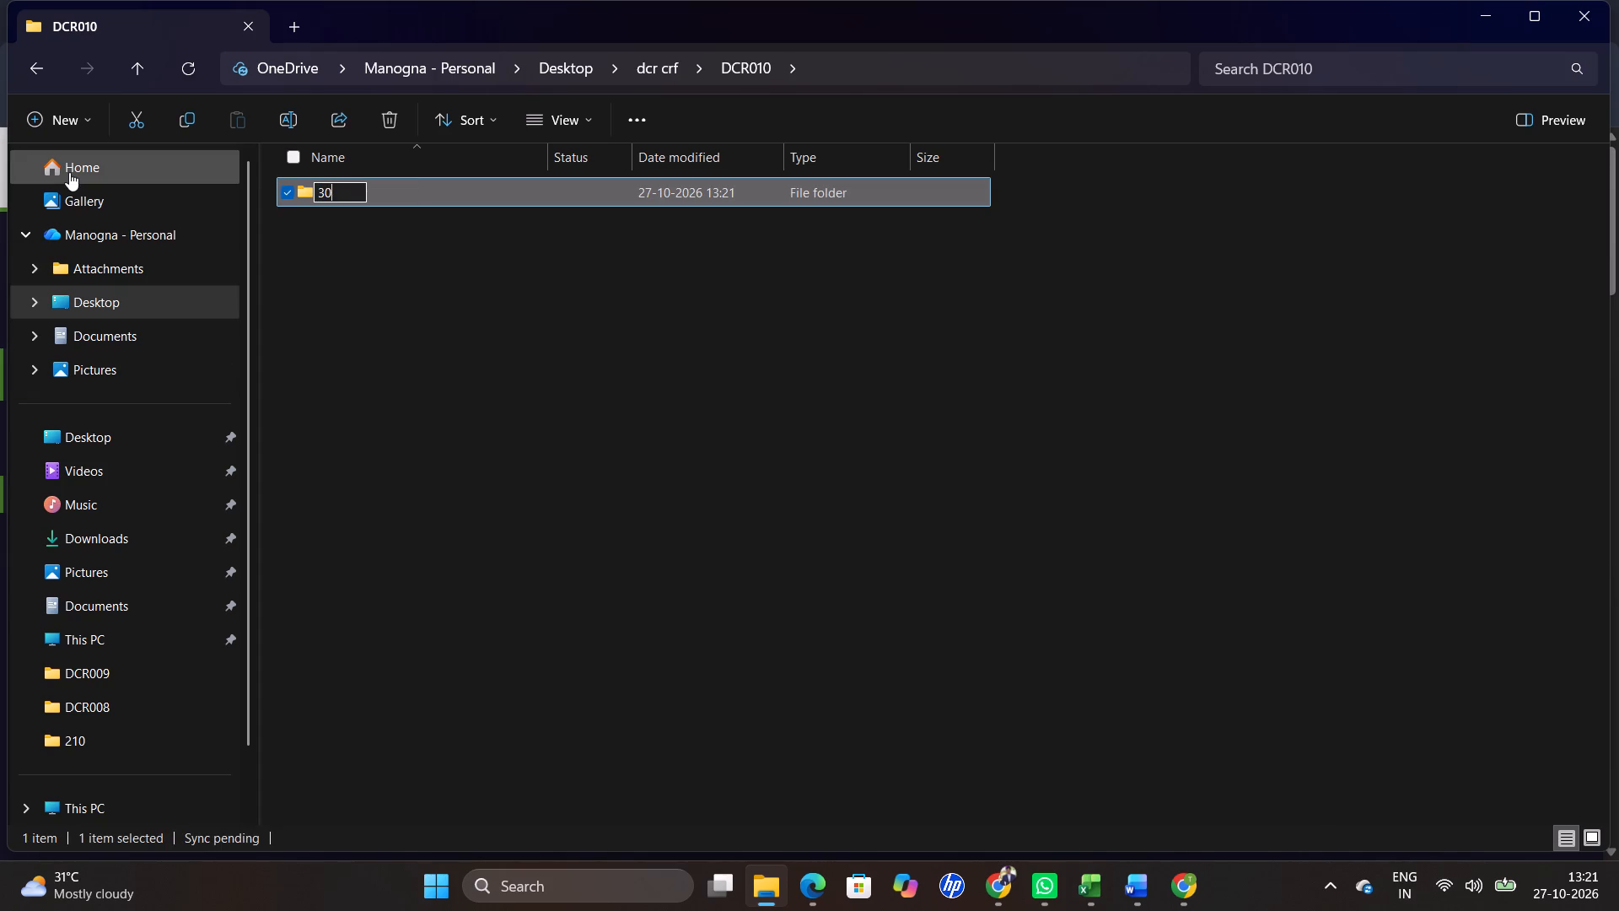
key(shift+underscore)
key(Return)
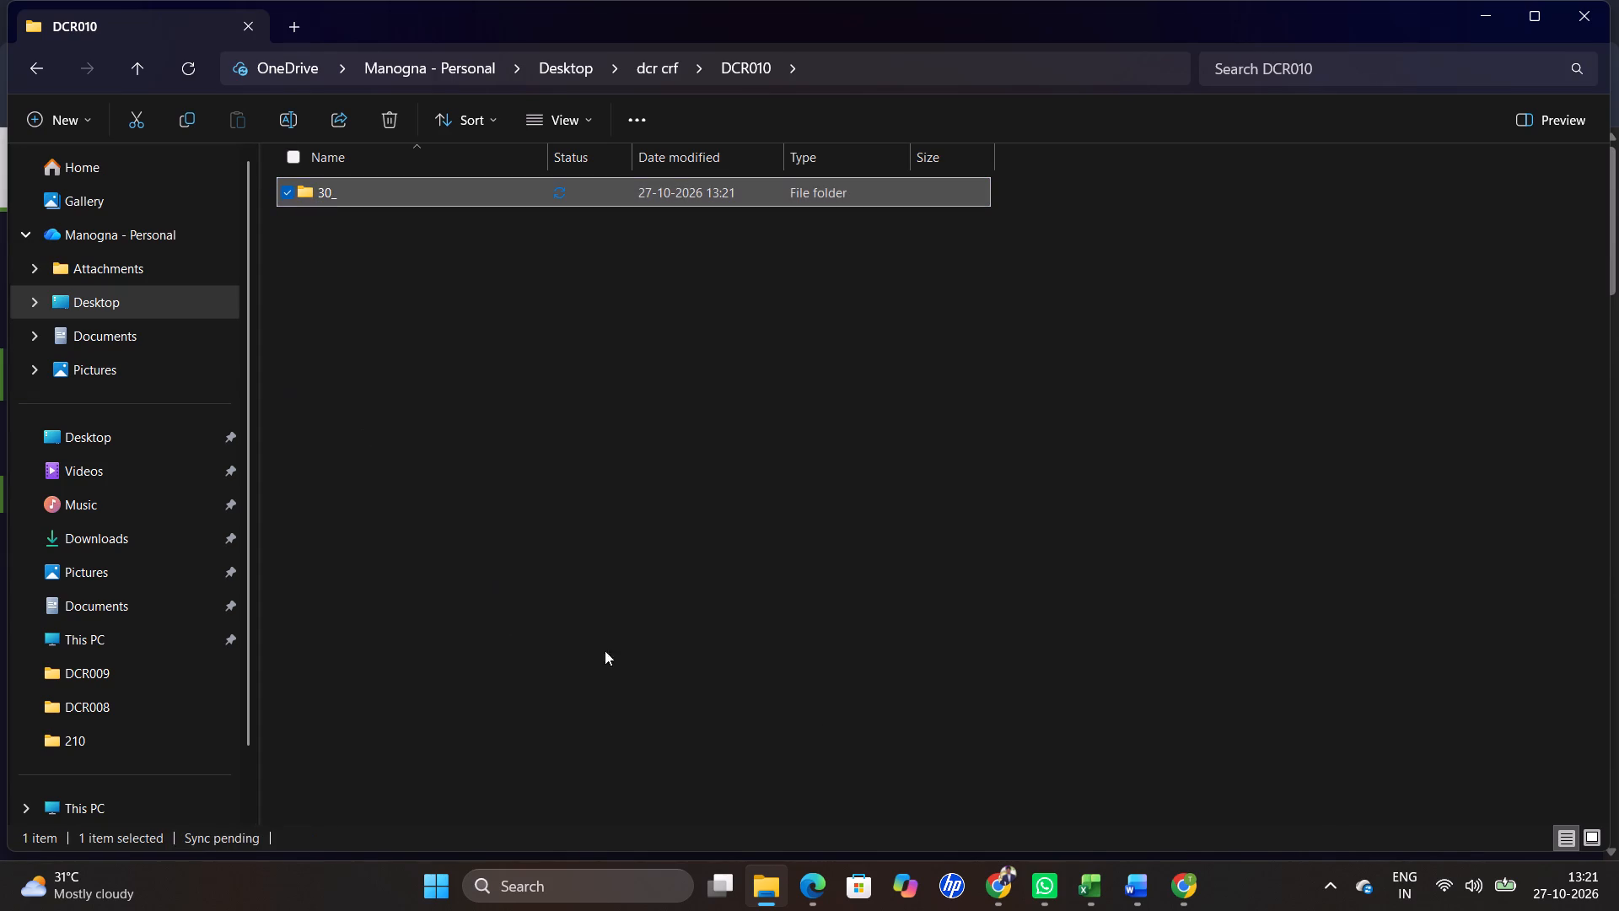
Save the certificate PDF for invoice AP/GST/26-27/010-30 into DCR010 > 30_, named with the SUNGRACE service number followed by -30.
click(1002, 814)
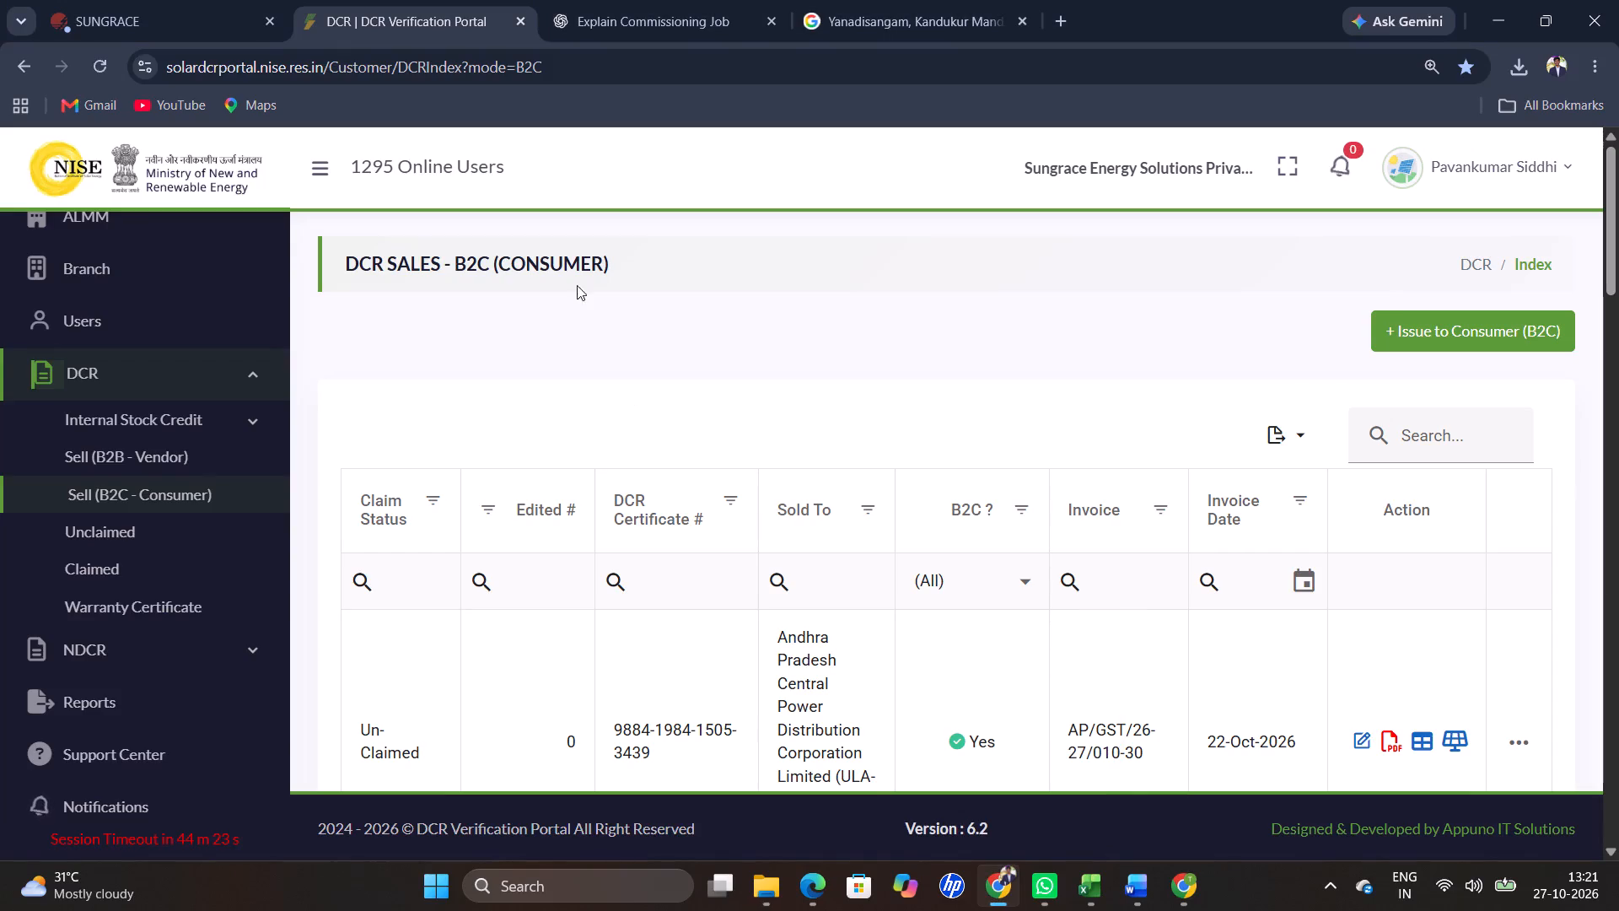
click(121, 0)
click(972, 226)
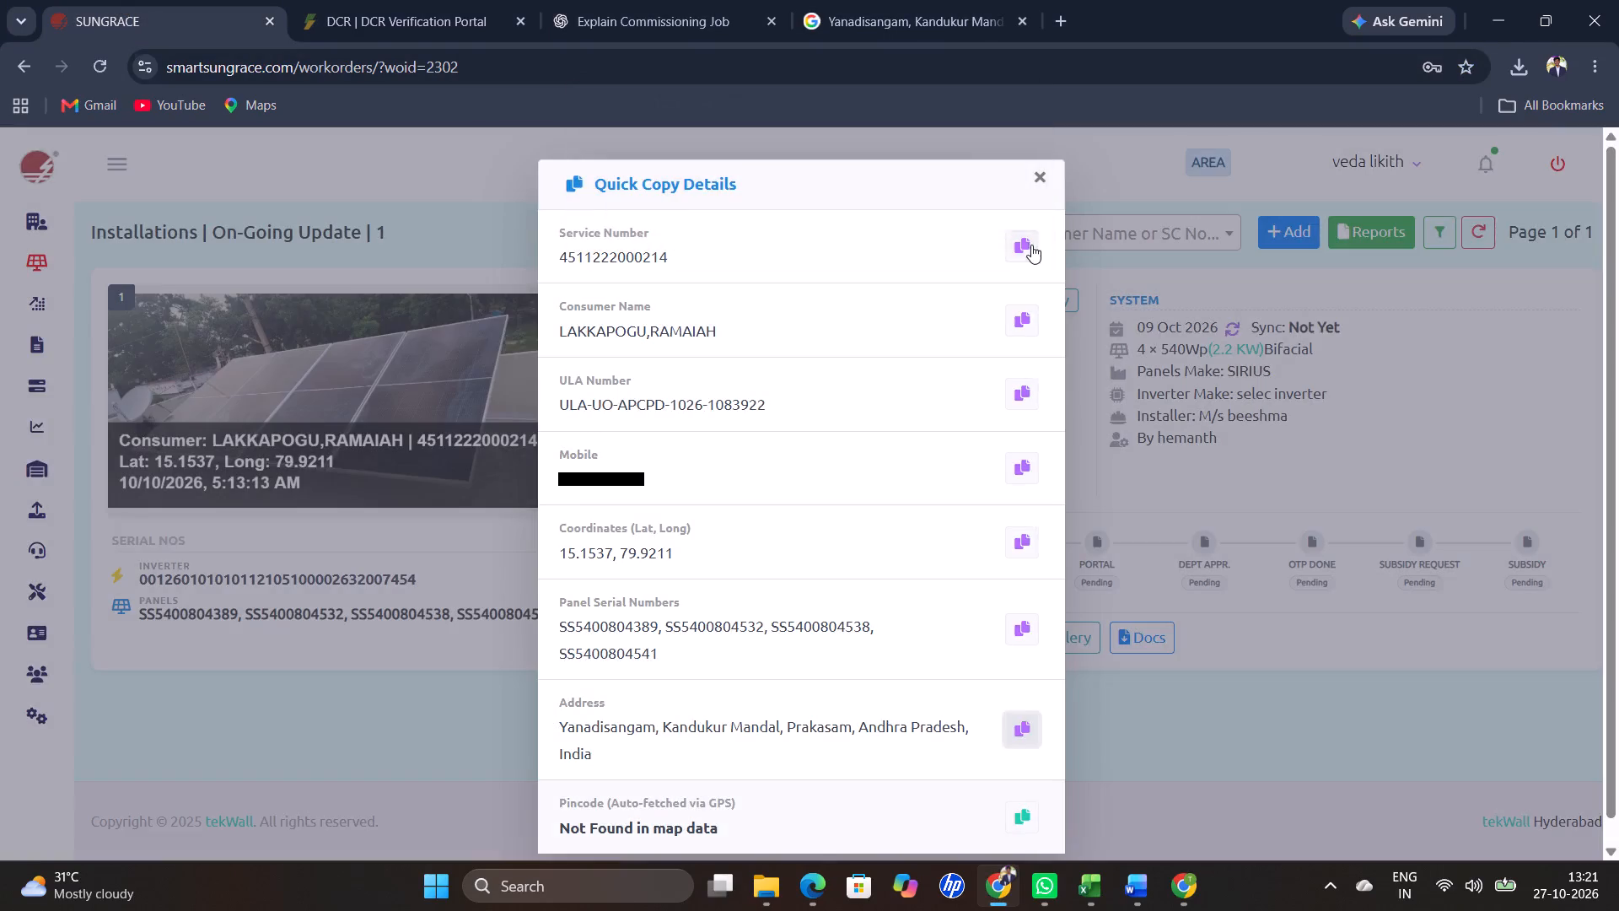
click(1032, 245)
click(365, 0)
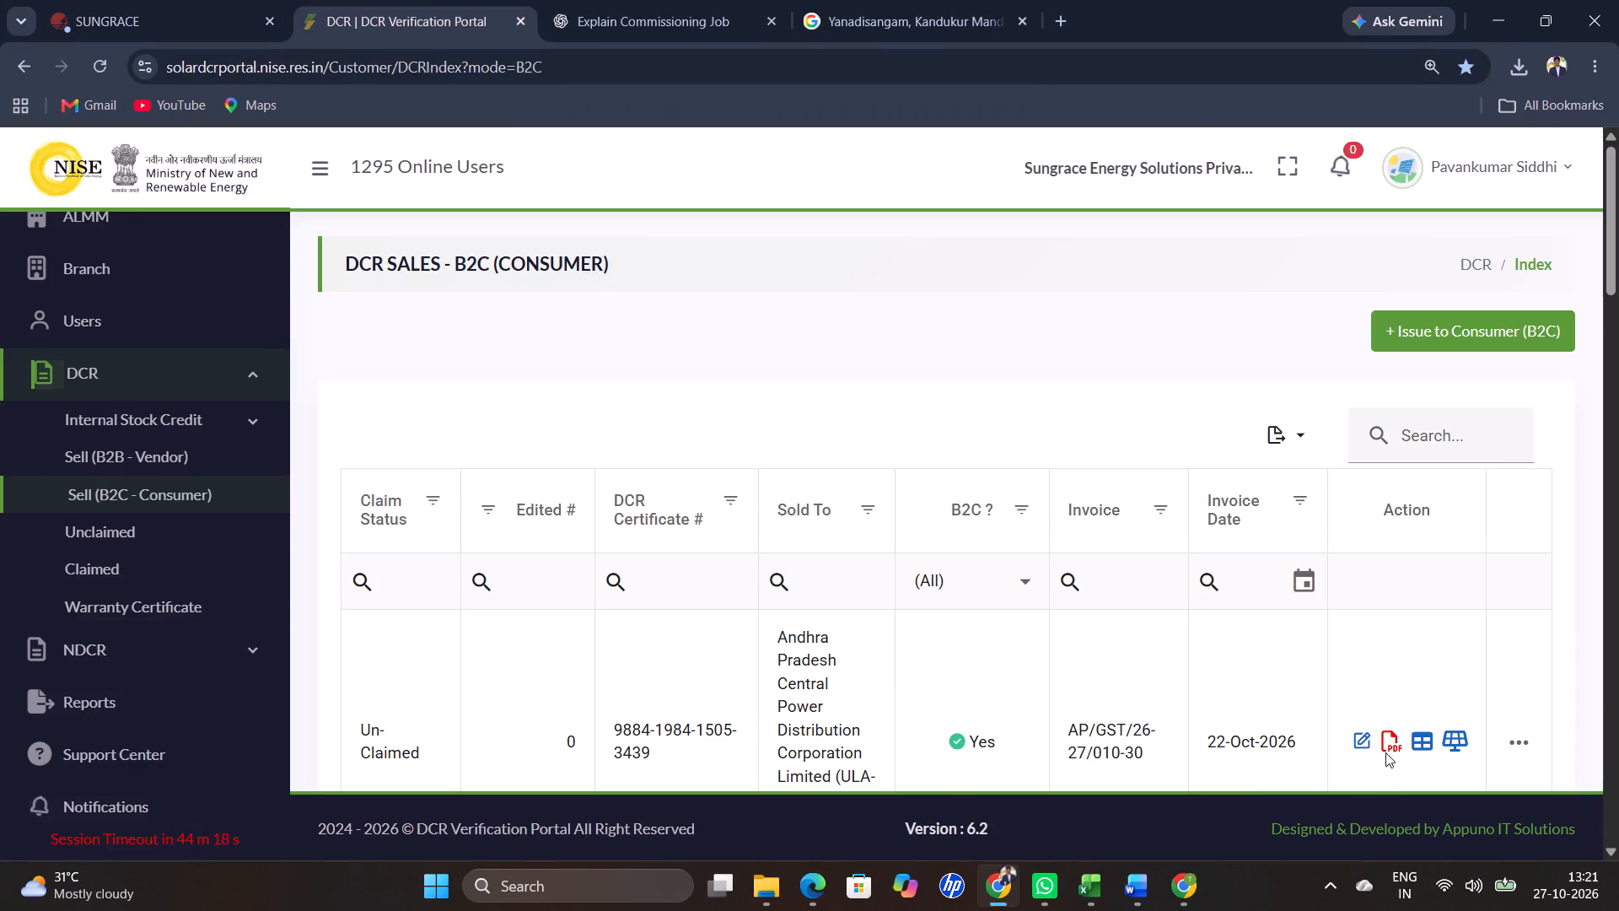
click(1396, 732)
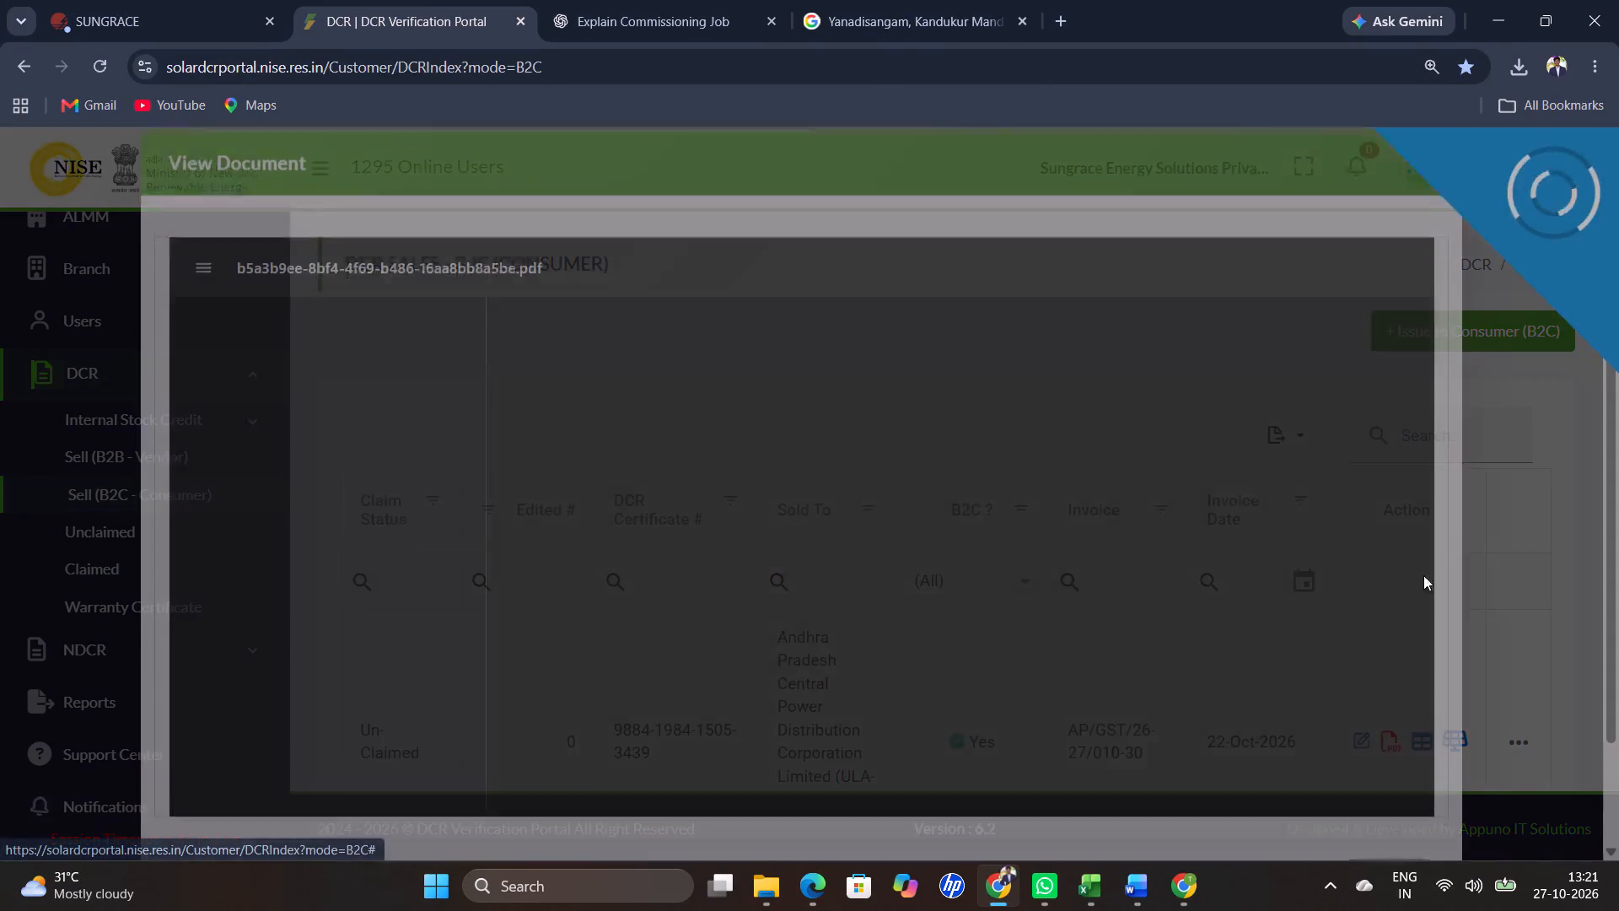
click(1315, 294)
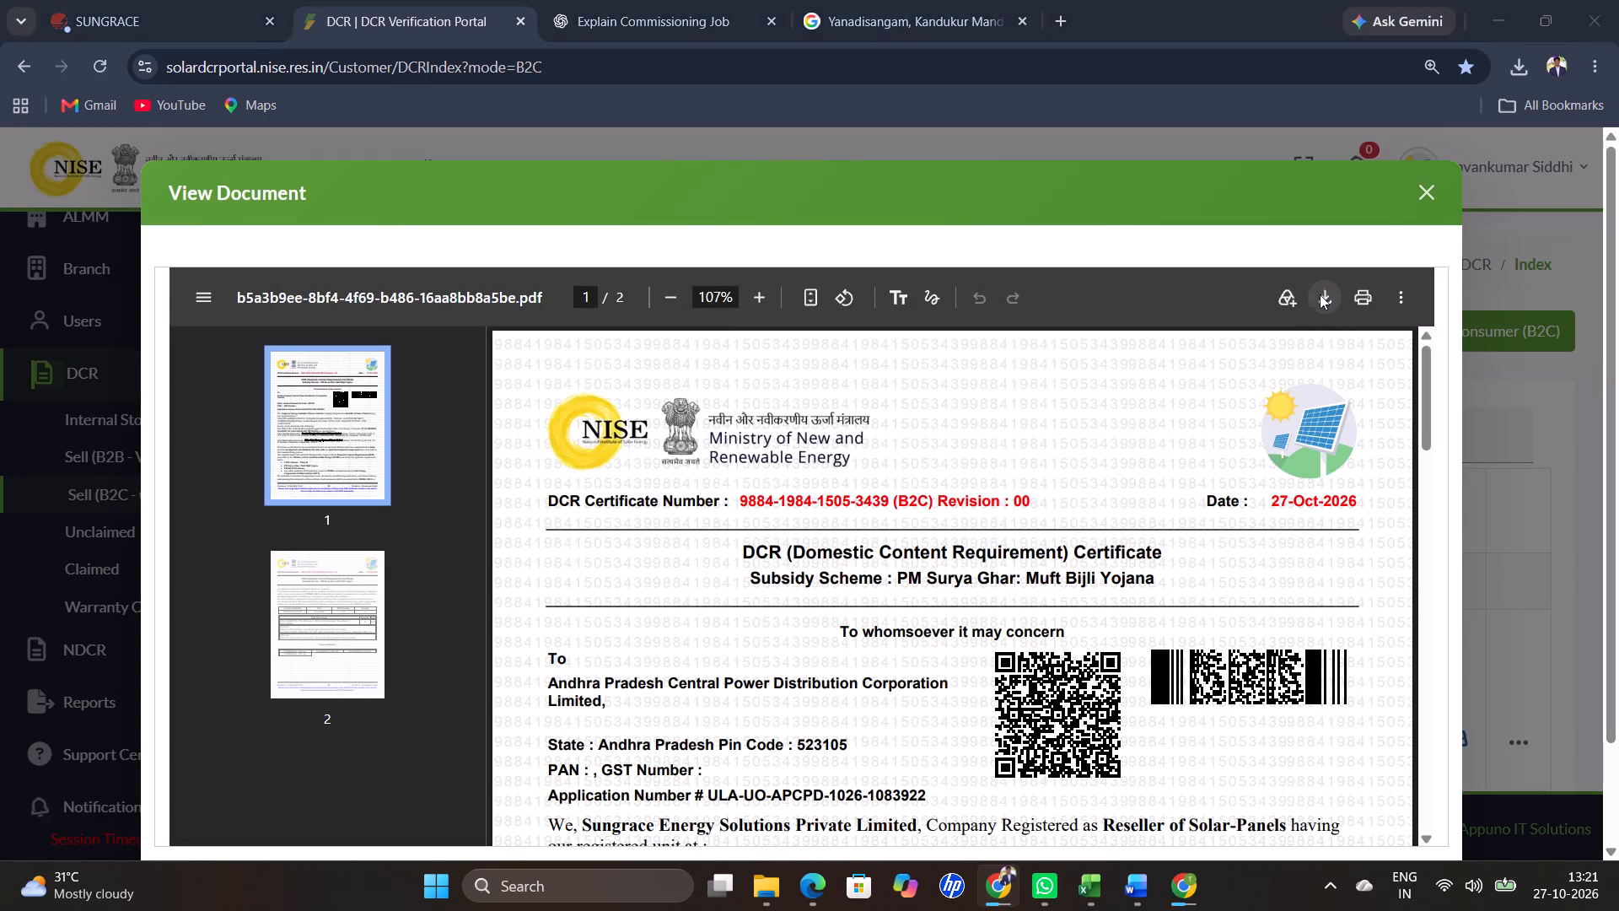
key(ctrl+v)
key(minus)
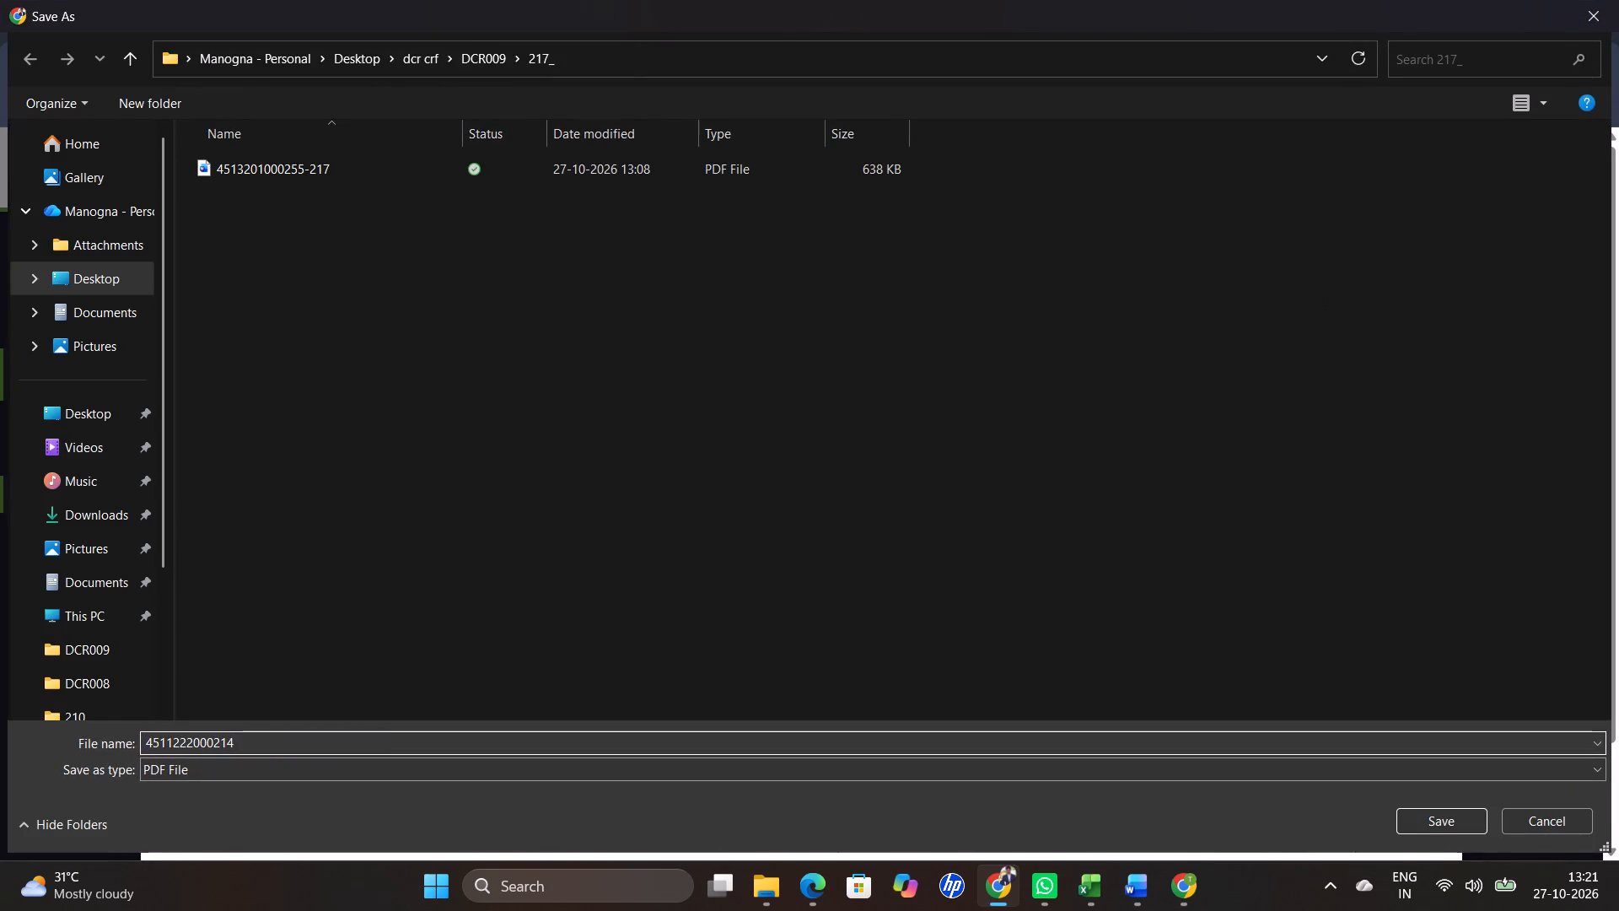
text(30)
click(434, 58)
double_click(360, 440)
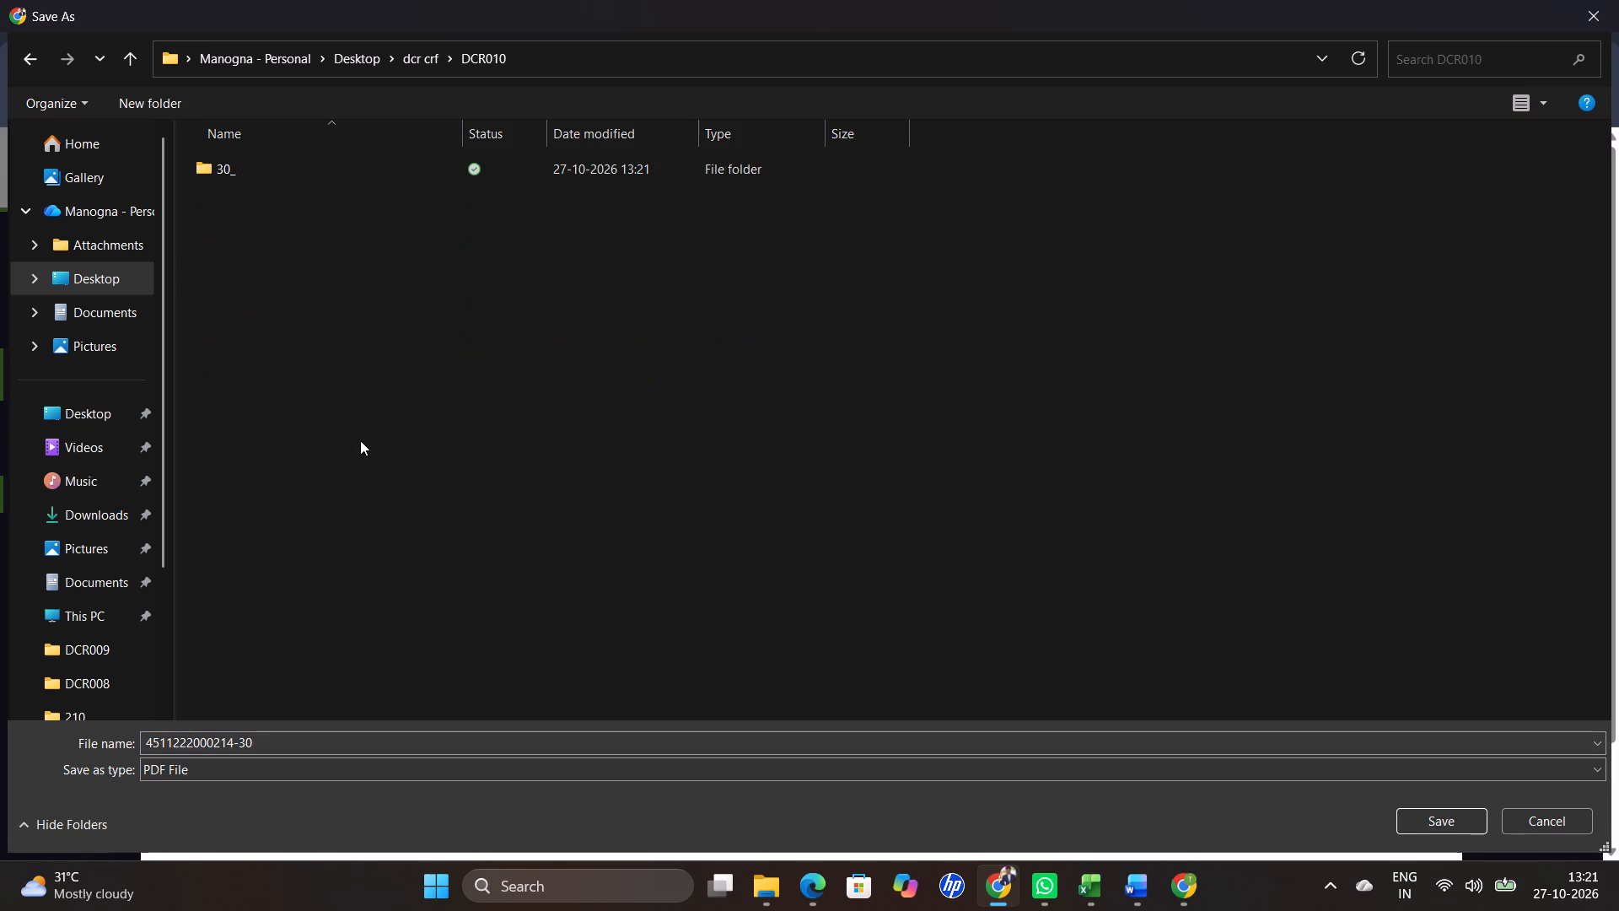
double_click(358, 167)
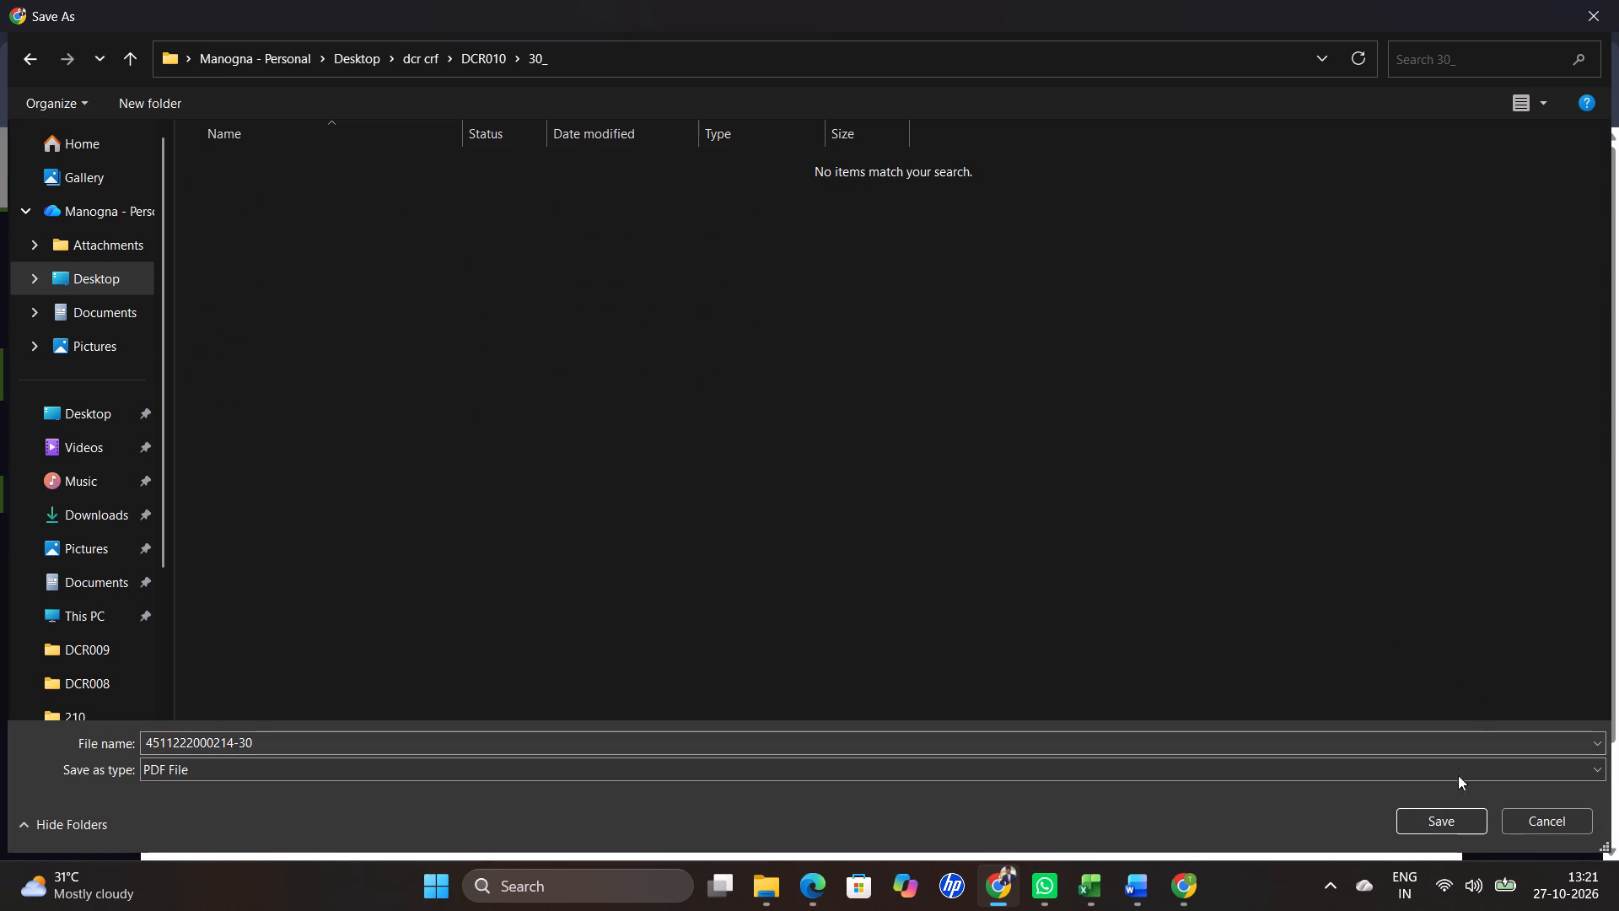
click(1449, 829)
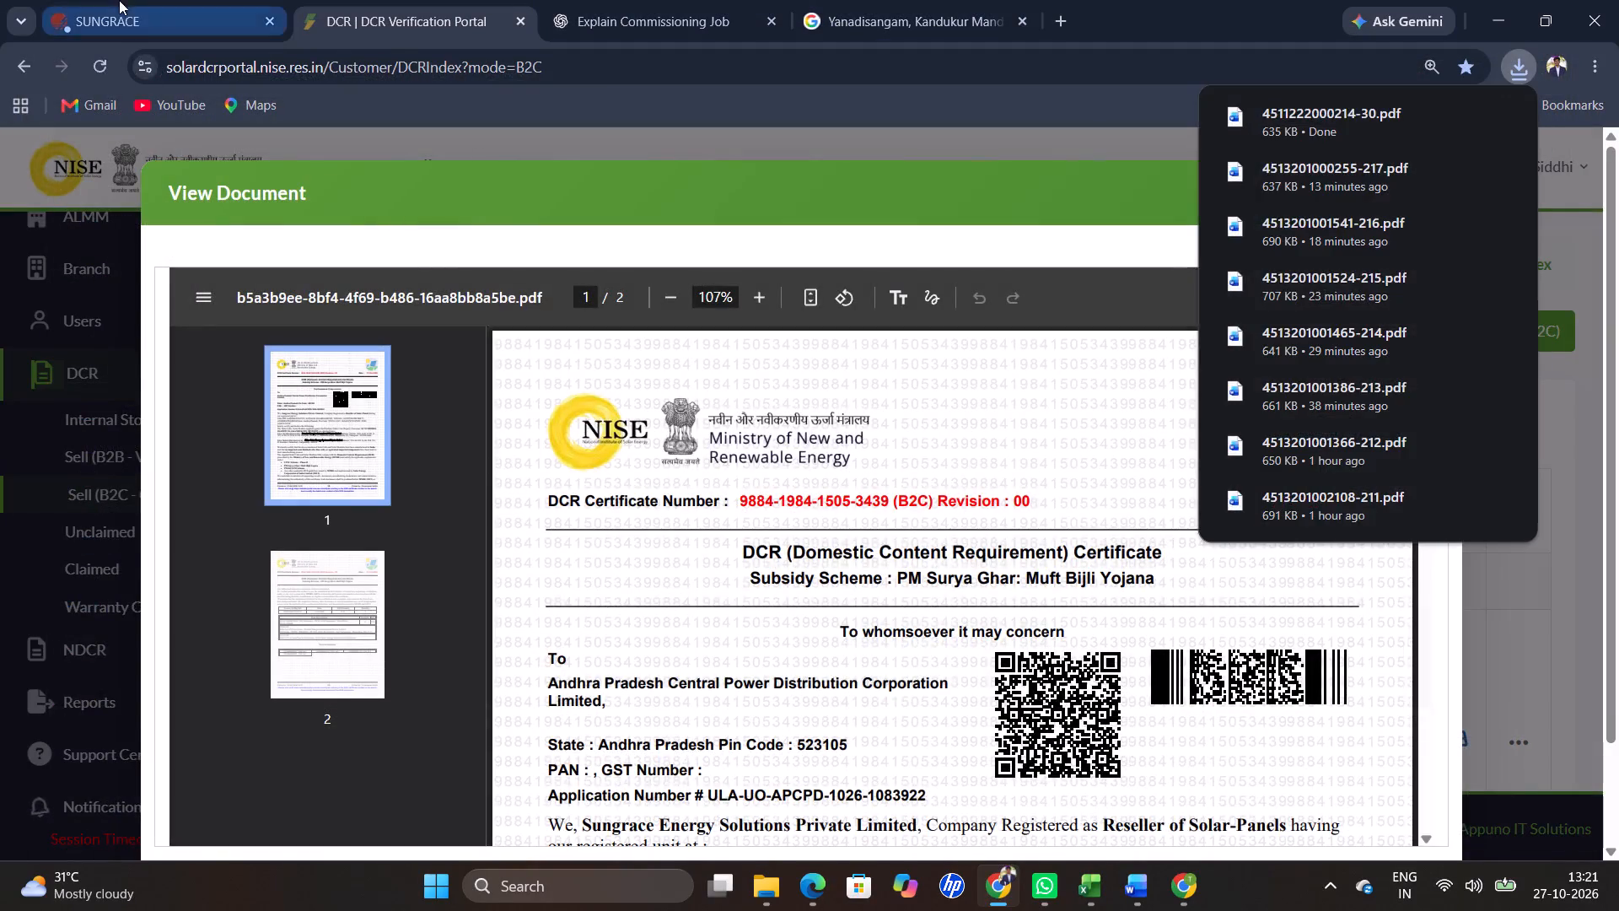
Close the quick copy details in SUNGRACE and open the Project Stage form for work order 2302.
click(119, 0)
click(998, 205)
click(1035, 167)
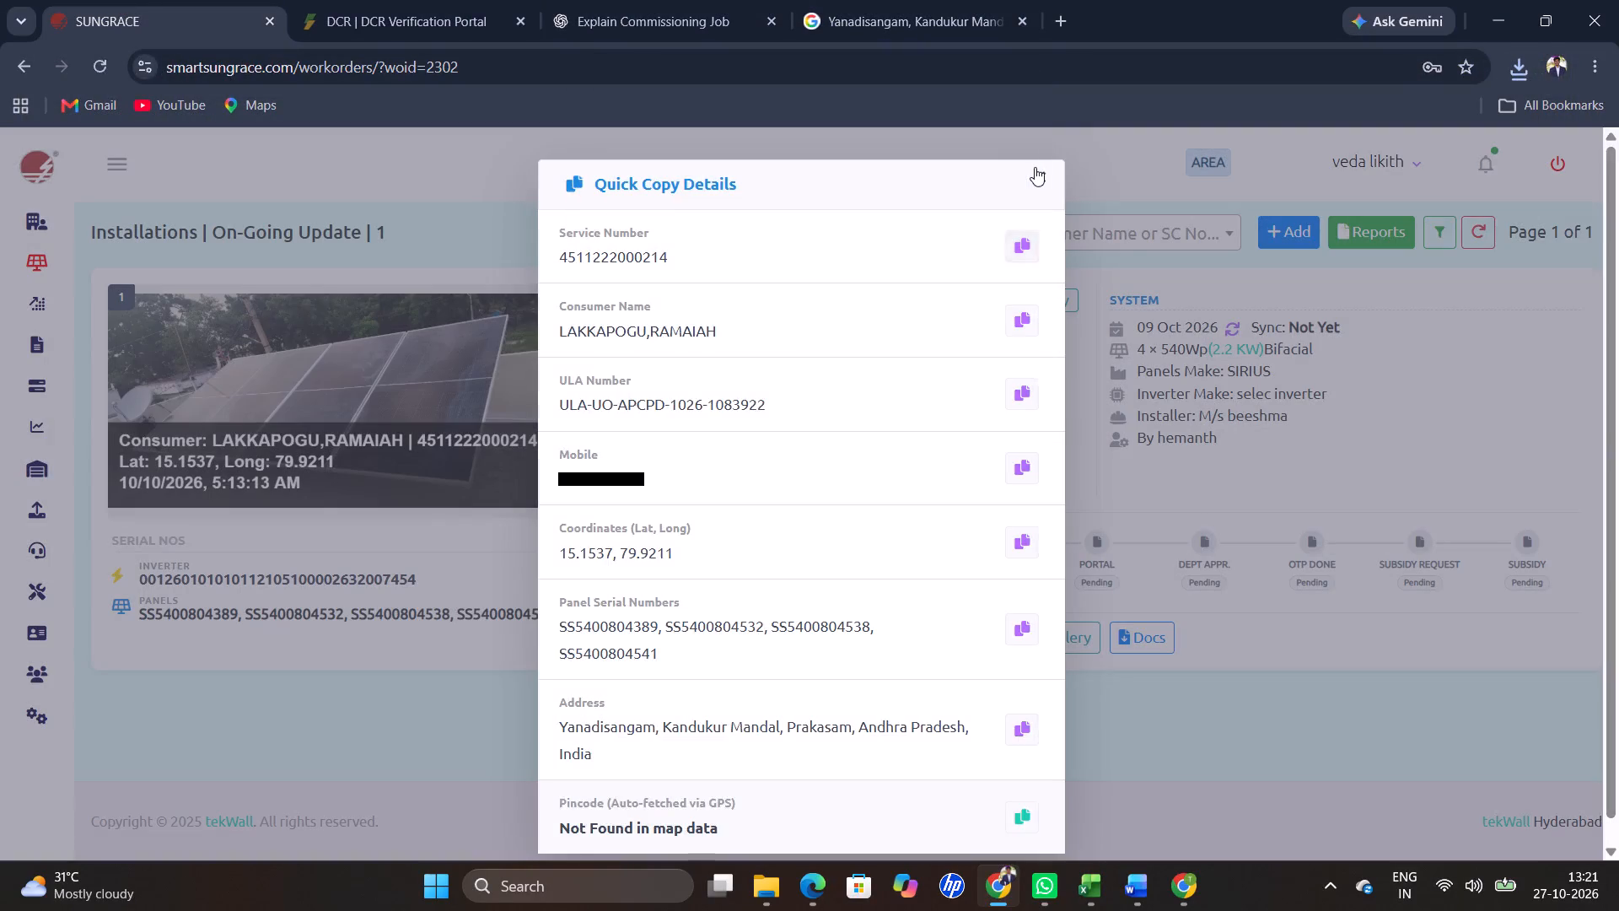
click(885, 621)
click(718, 538)
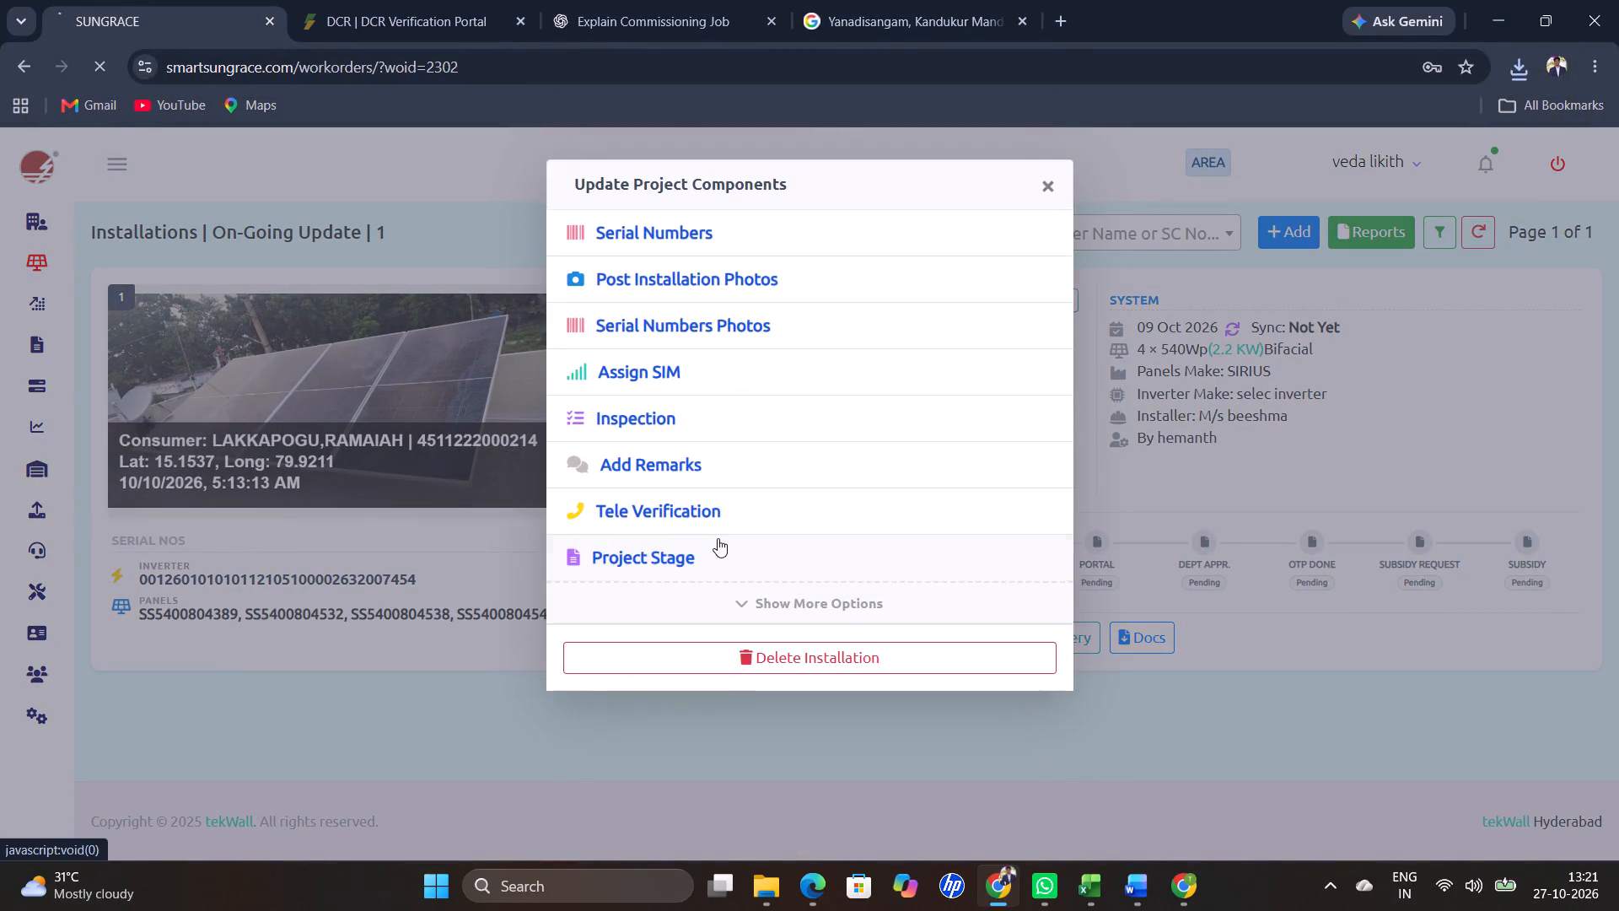
Choose the saved certificate PDF ending in -30 from DCR010 > 30_ as the work order's Dcr upload file.
scroll(718, 538, down, 5)
click(607, 542)
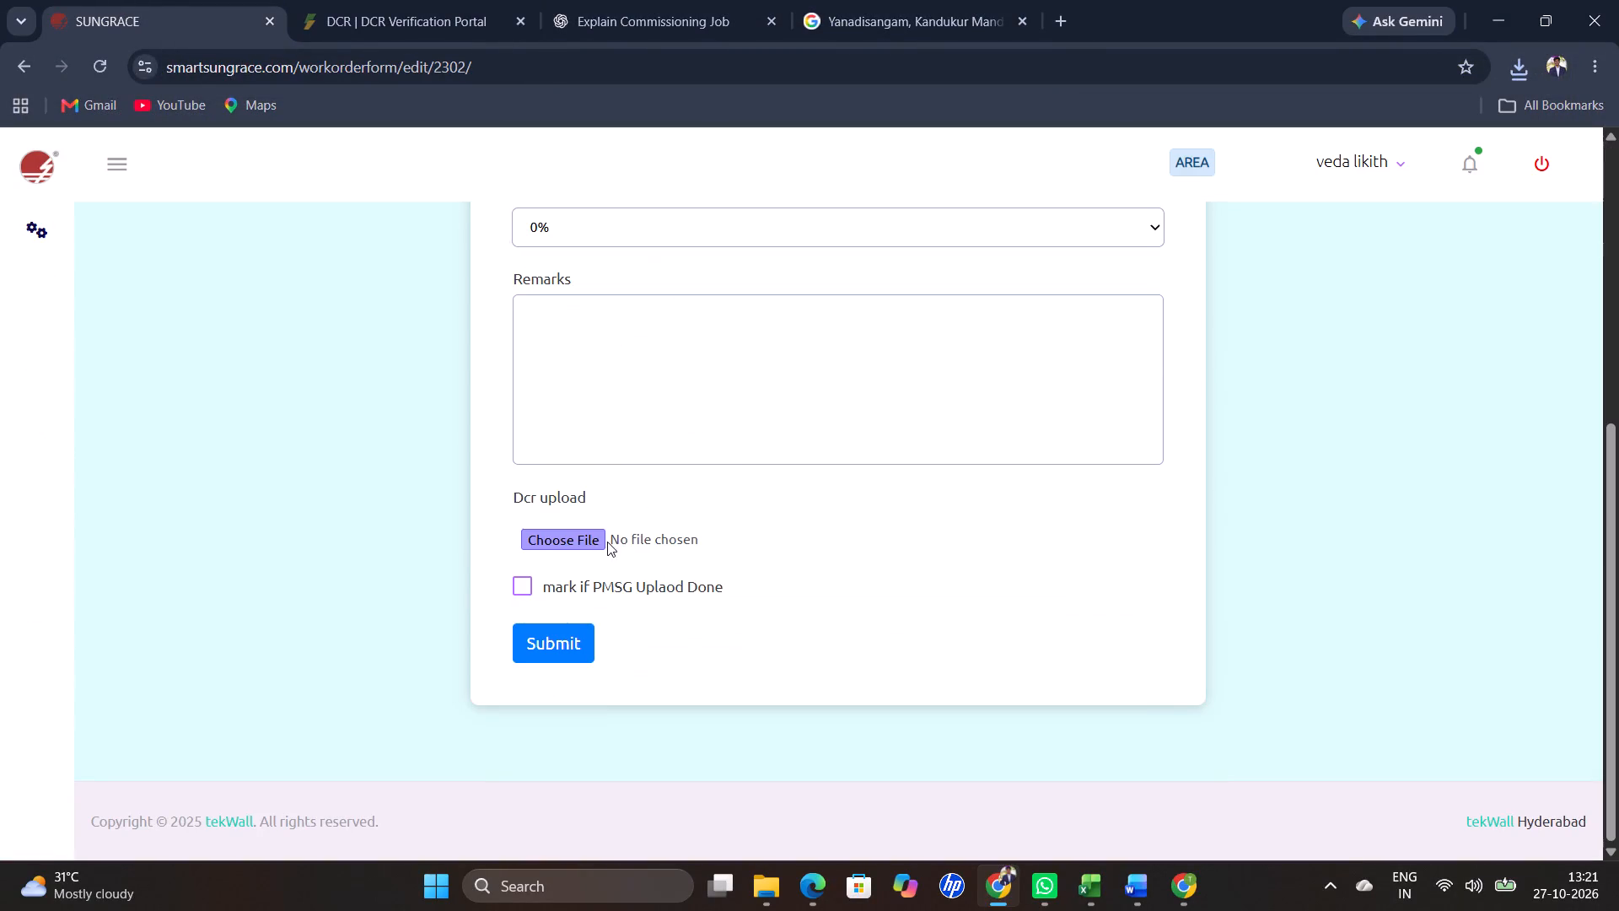
click(578, 537)
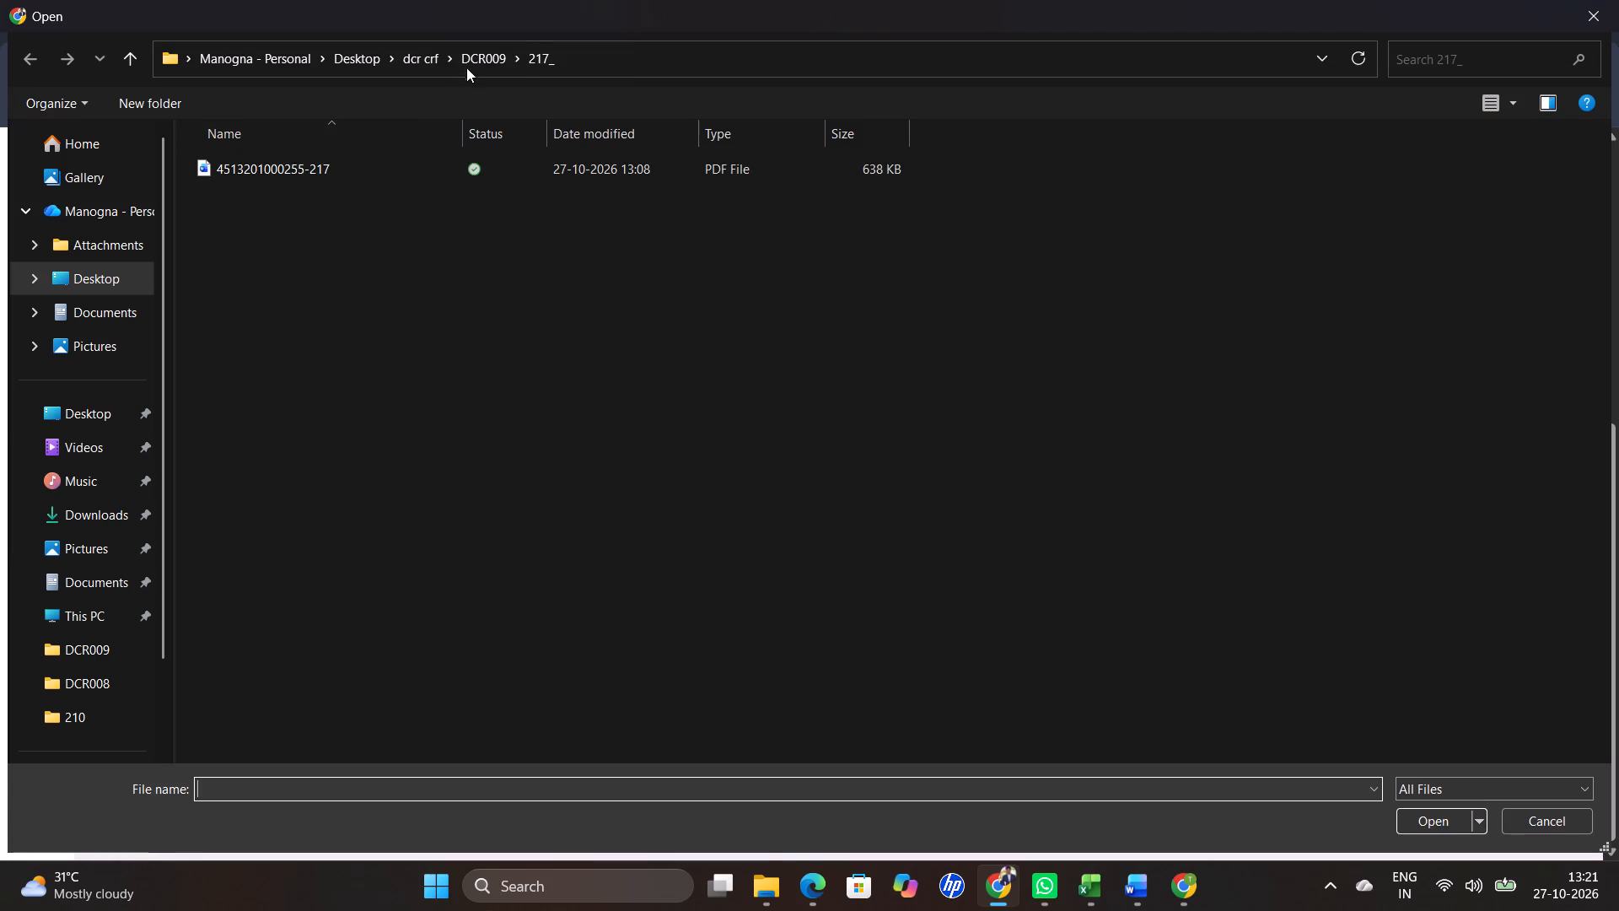
click(468, 65)
click(436, 31)
click(428, 51)
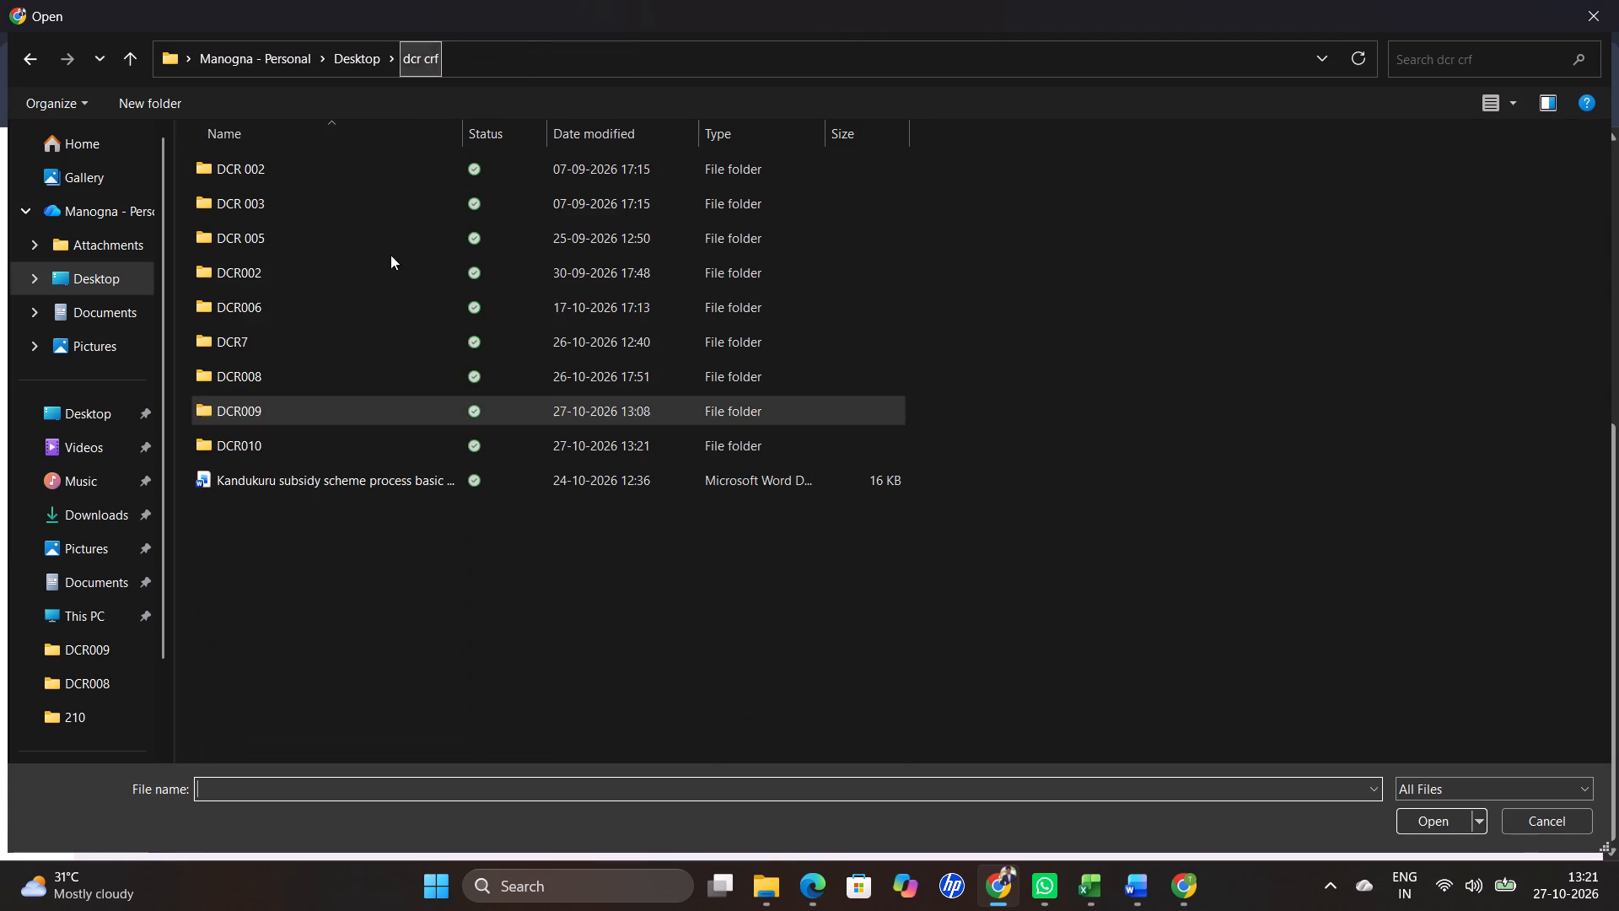
double_click(331, 439)
double_click(357, 164)
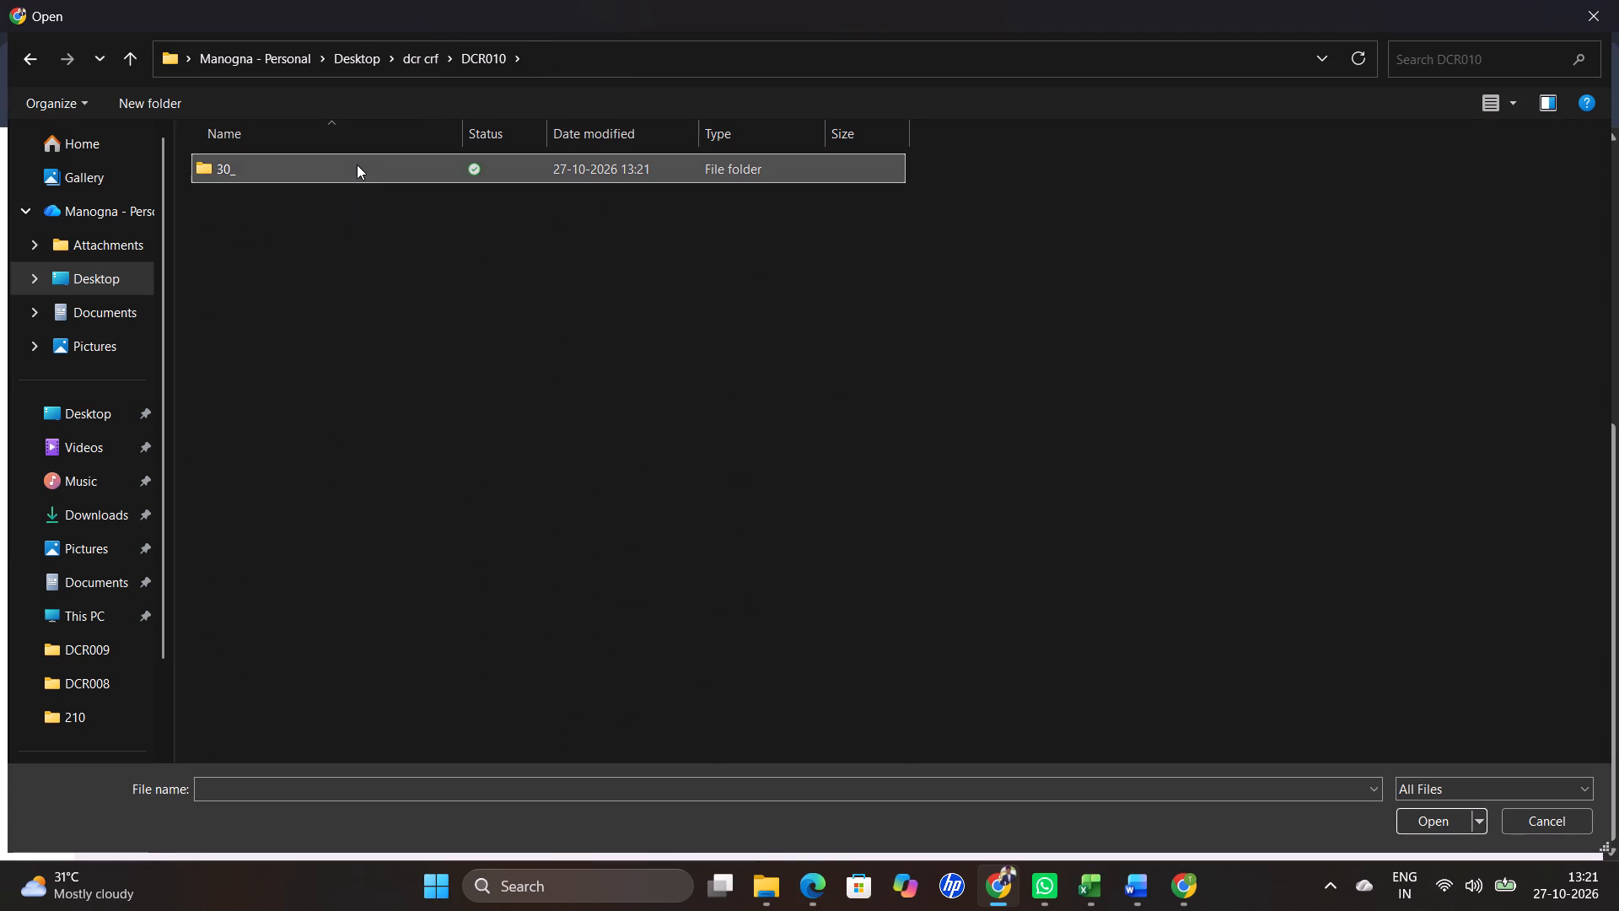
double_click(435, 167)
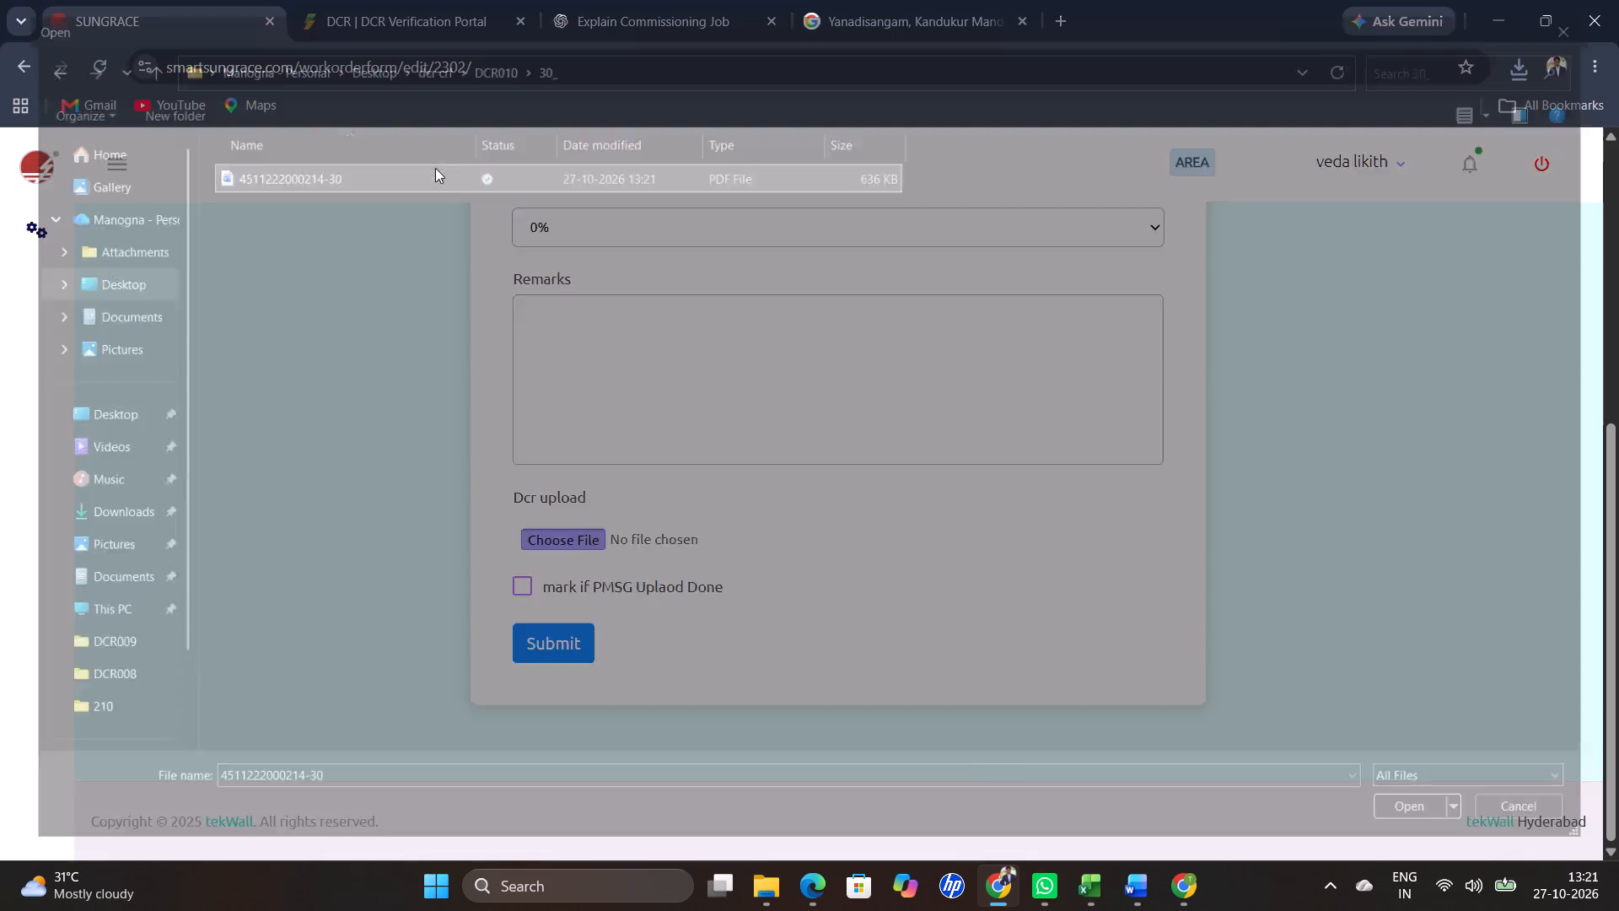
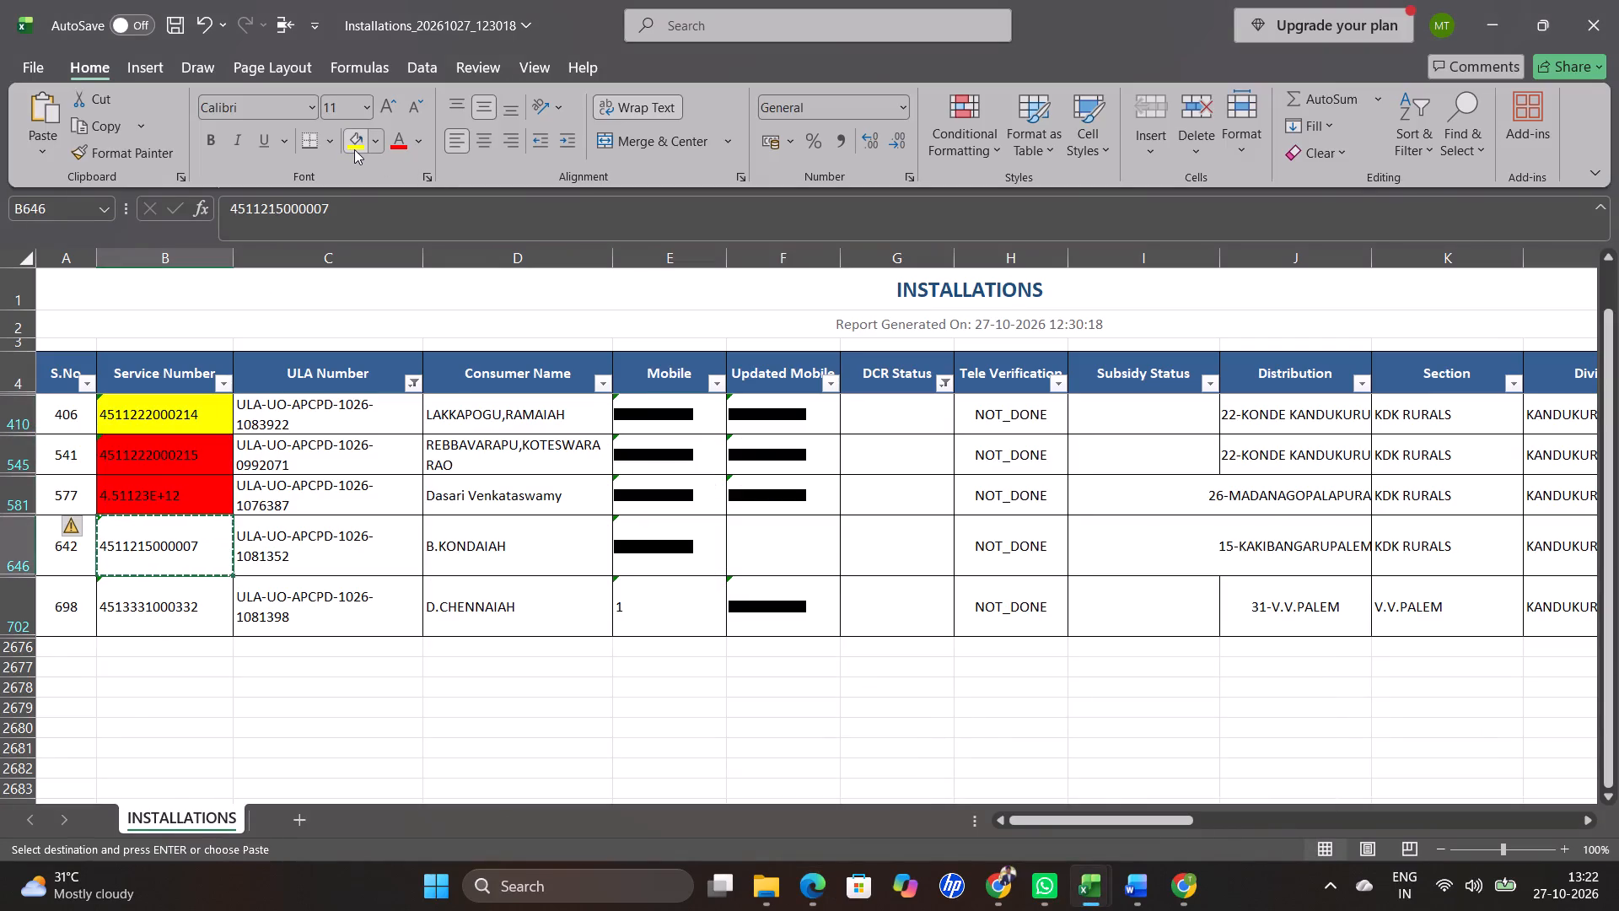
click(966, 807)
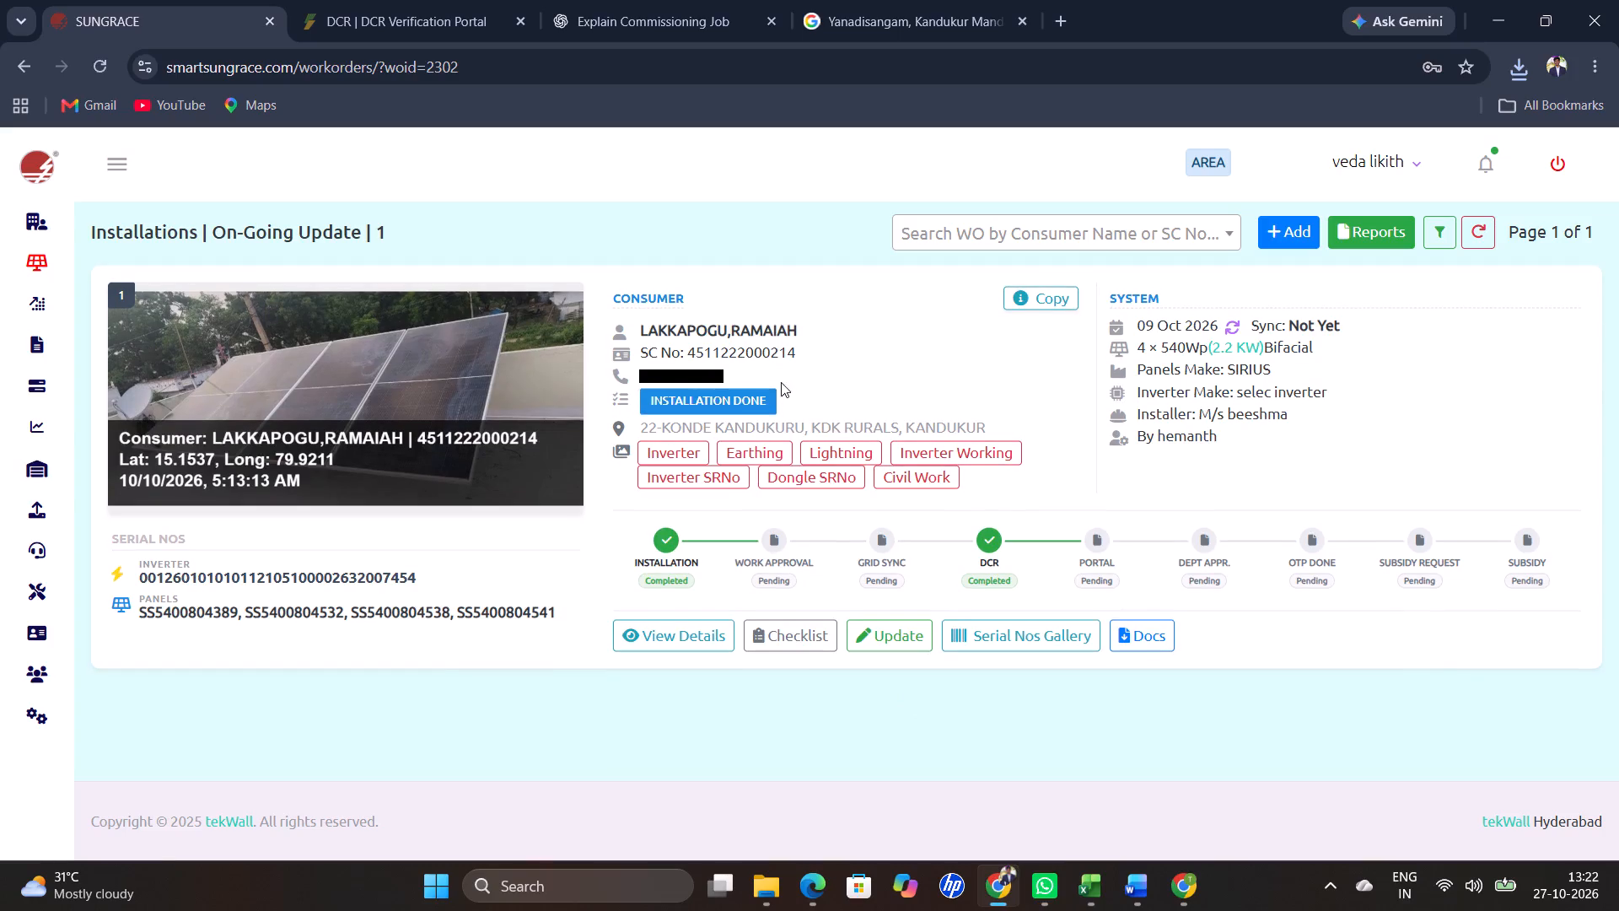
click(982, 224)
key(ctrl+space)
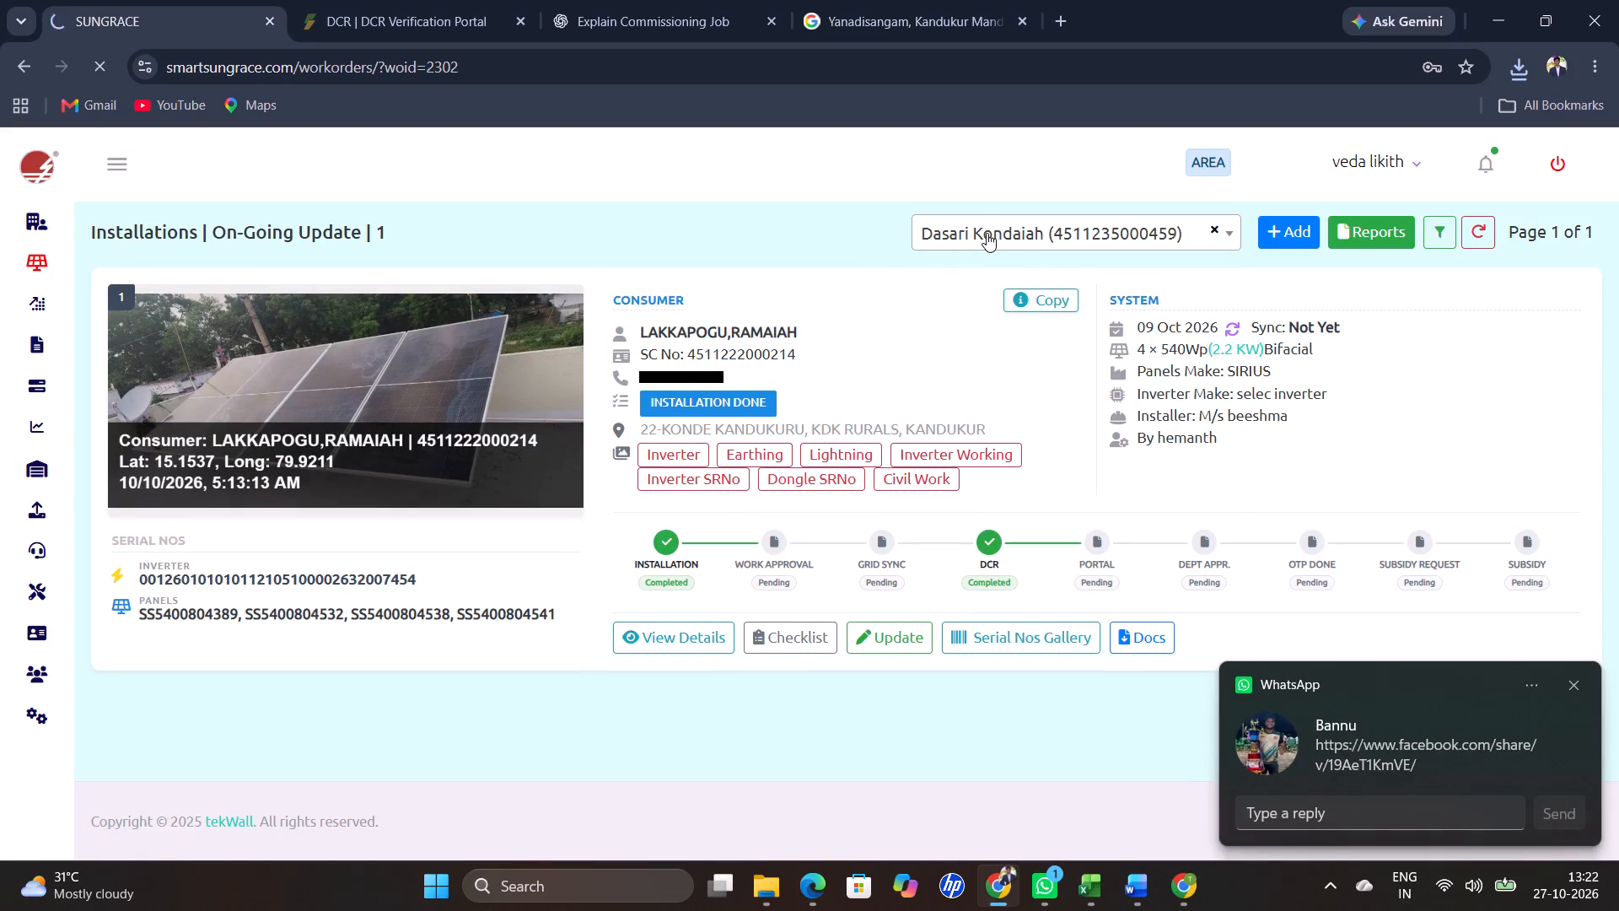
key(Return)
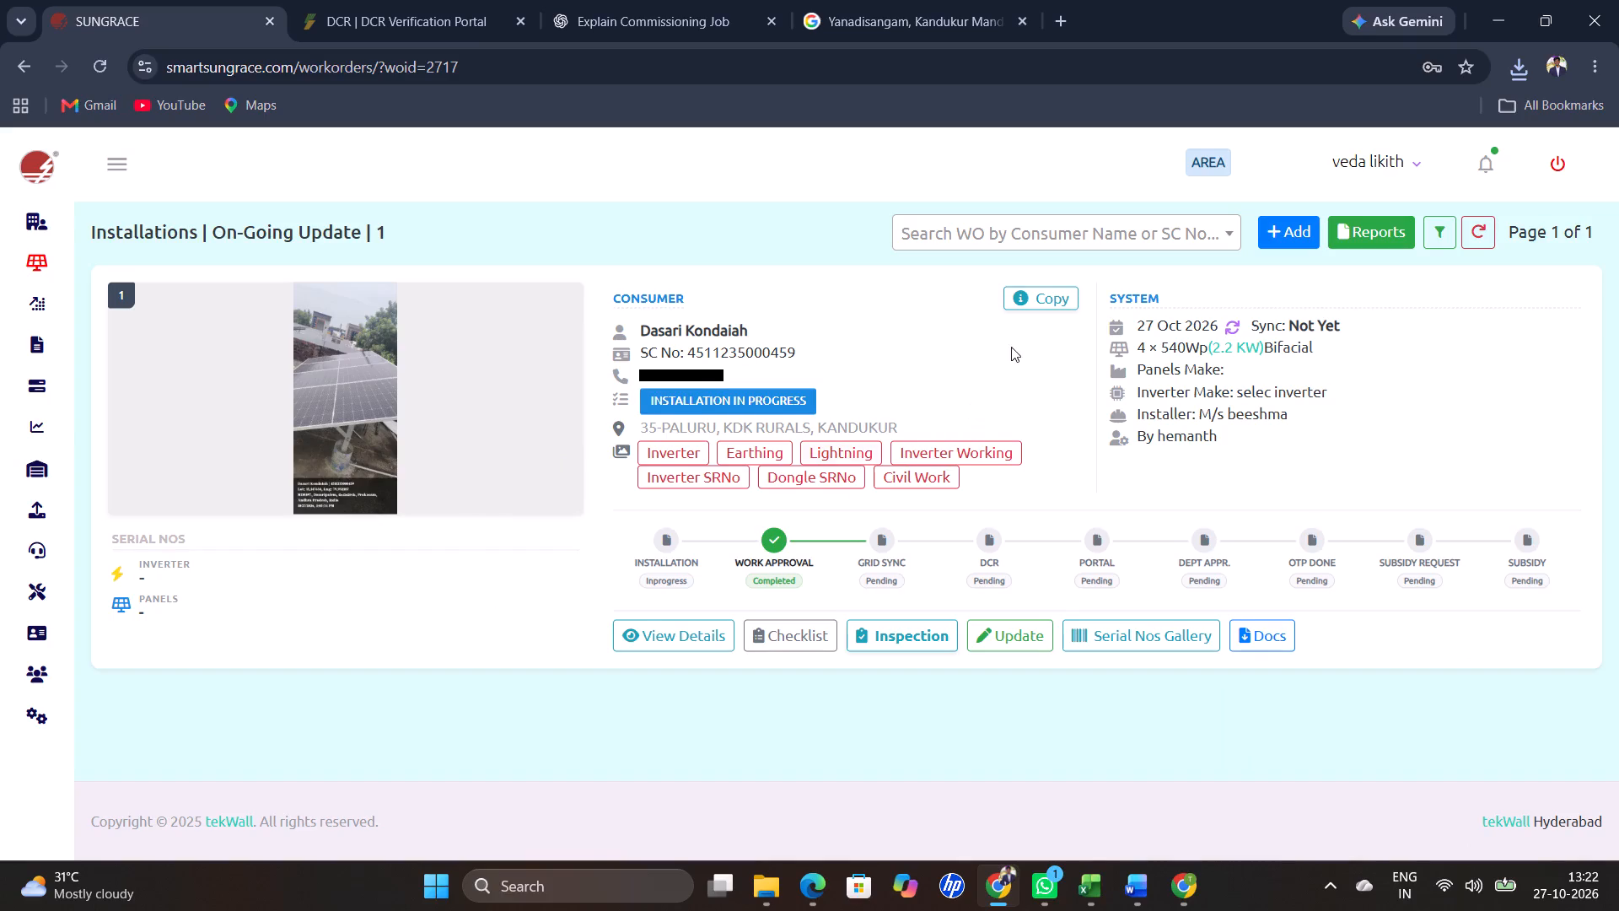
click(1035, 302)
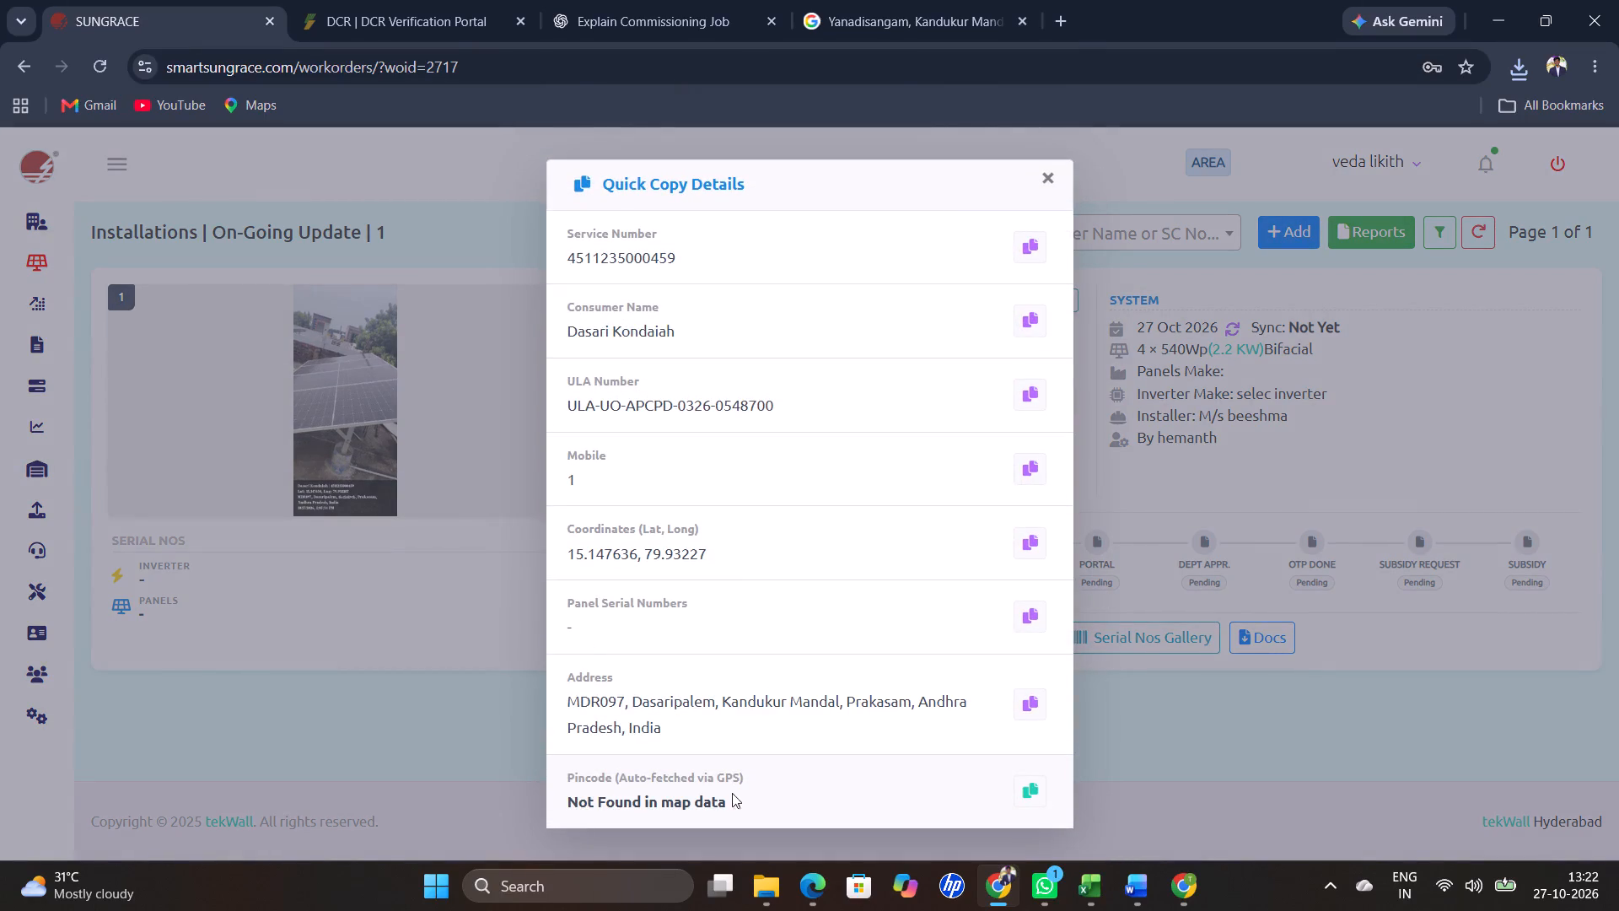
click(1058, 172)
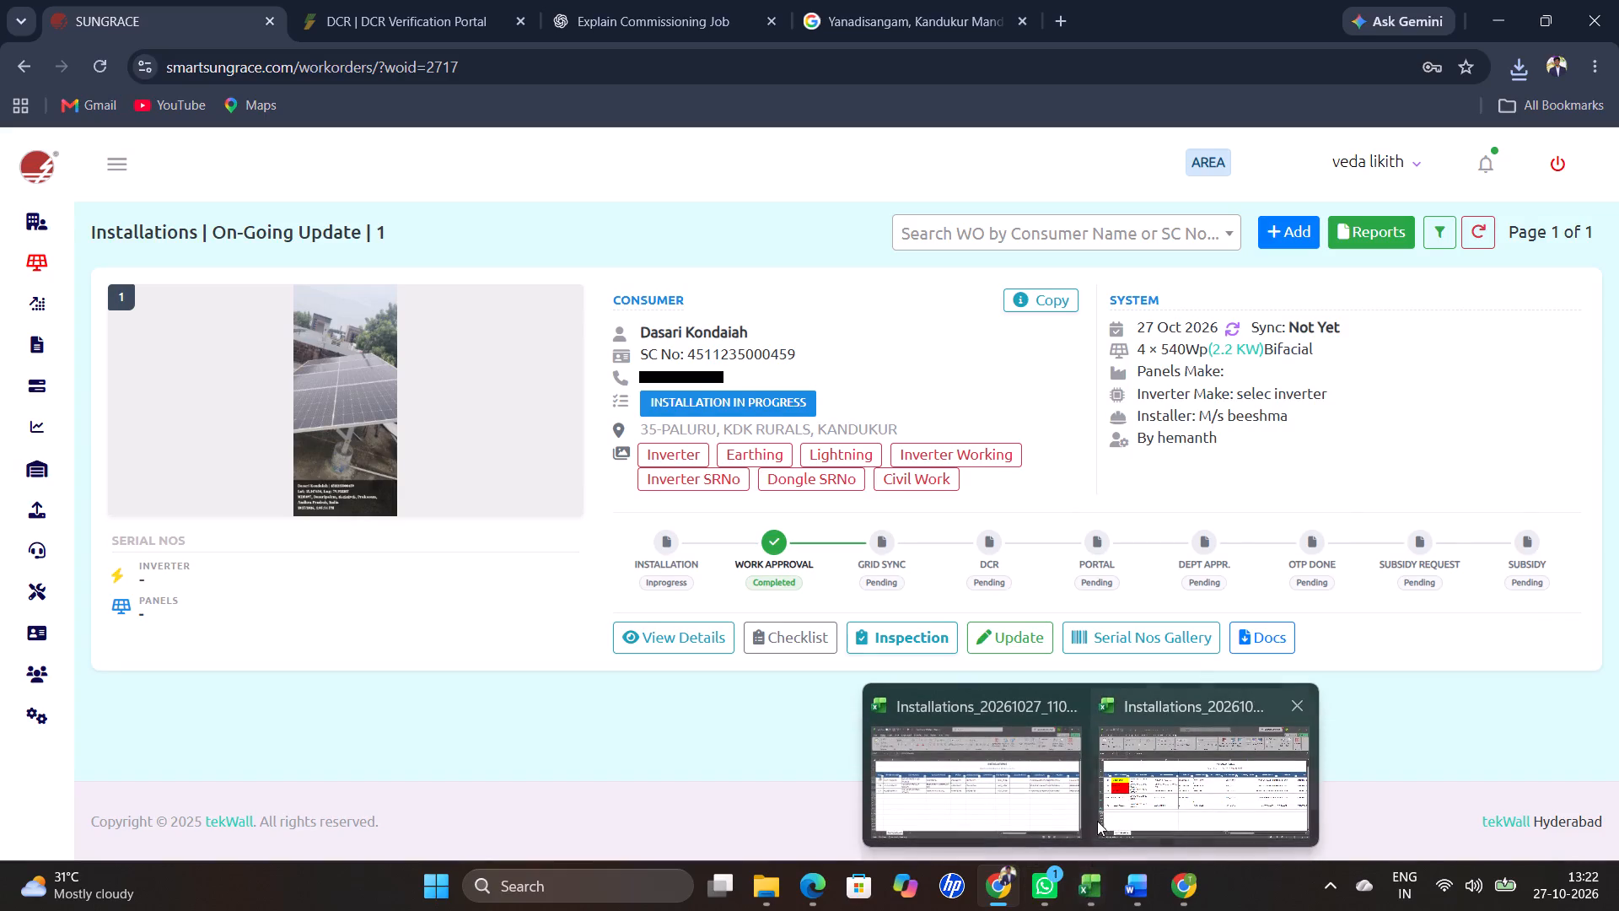
Review the pending installations' panel details in the Excel sheet, and open the SUNGRACE work order matching the service number copied from row 646.
click(1121, 797)
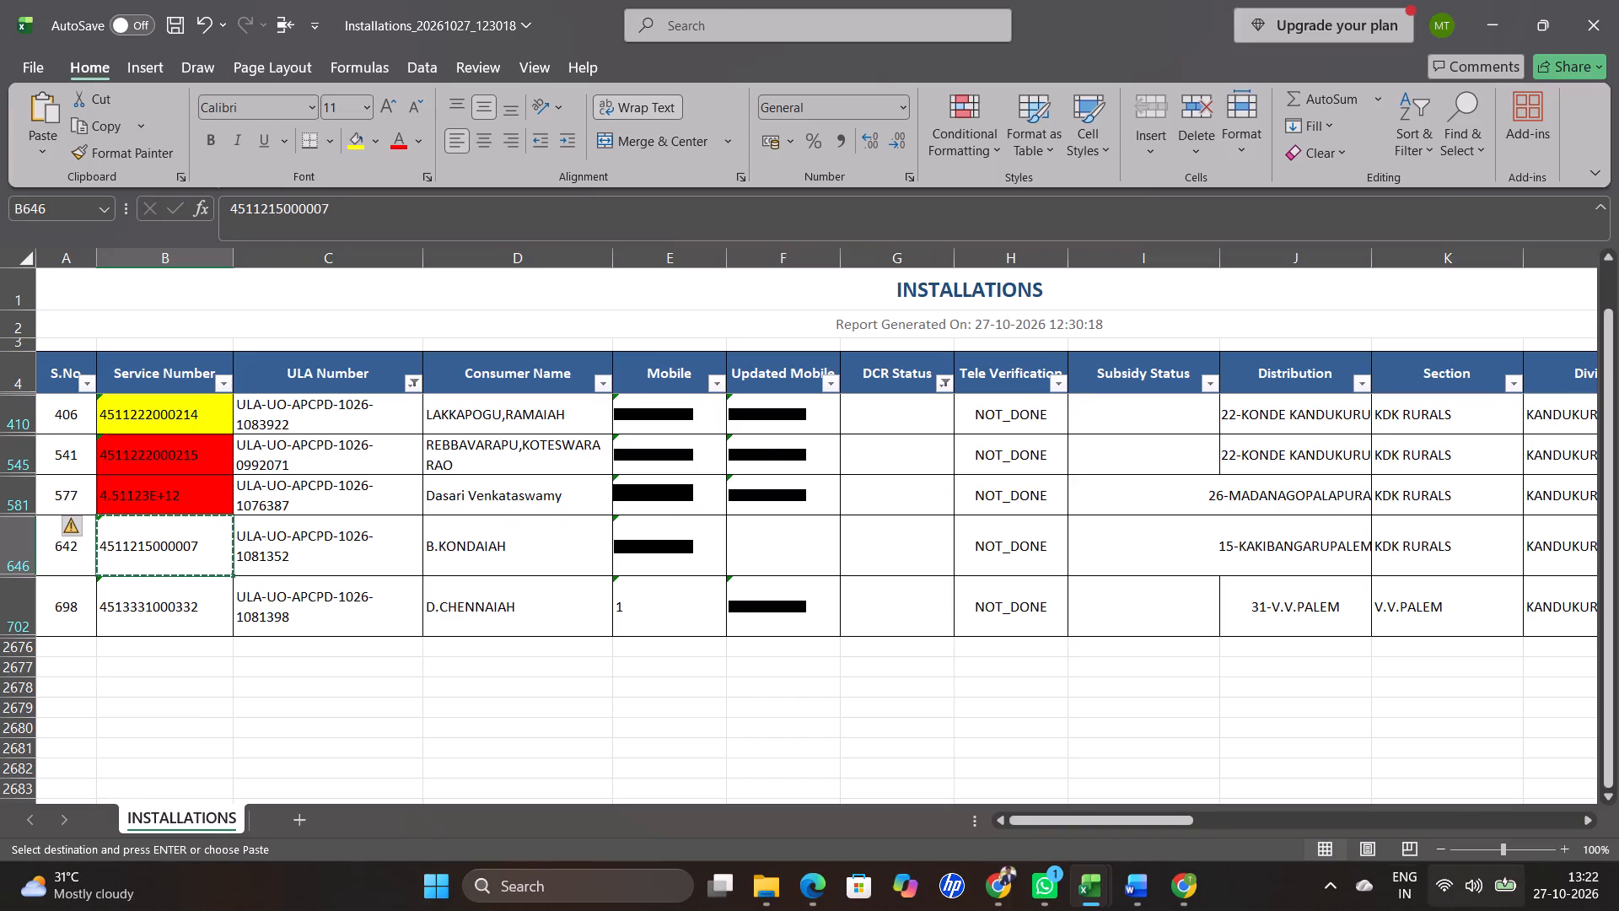
drag(1186, 818, 1353, 817)
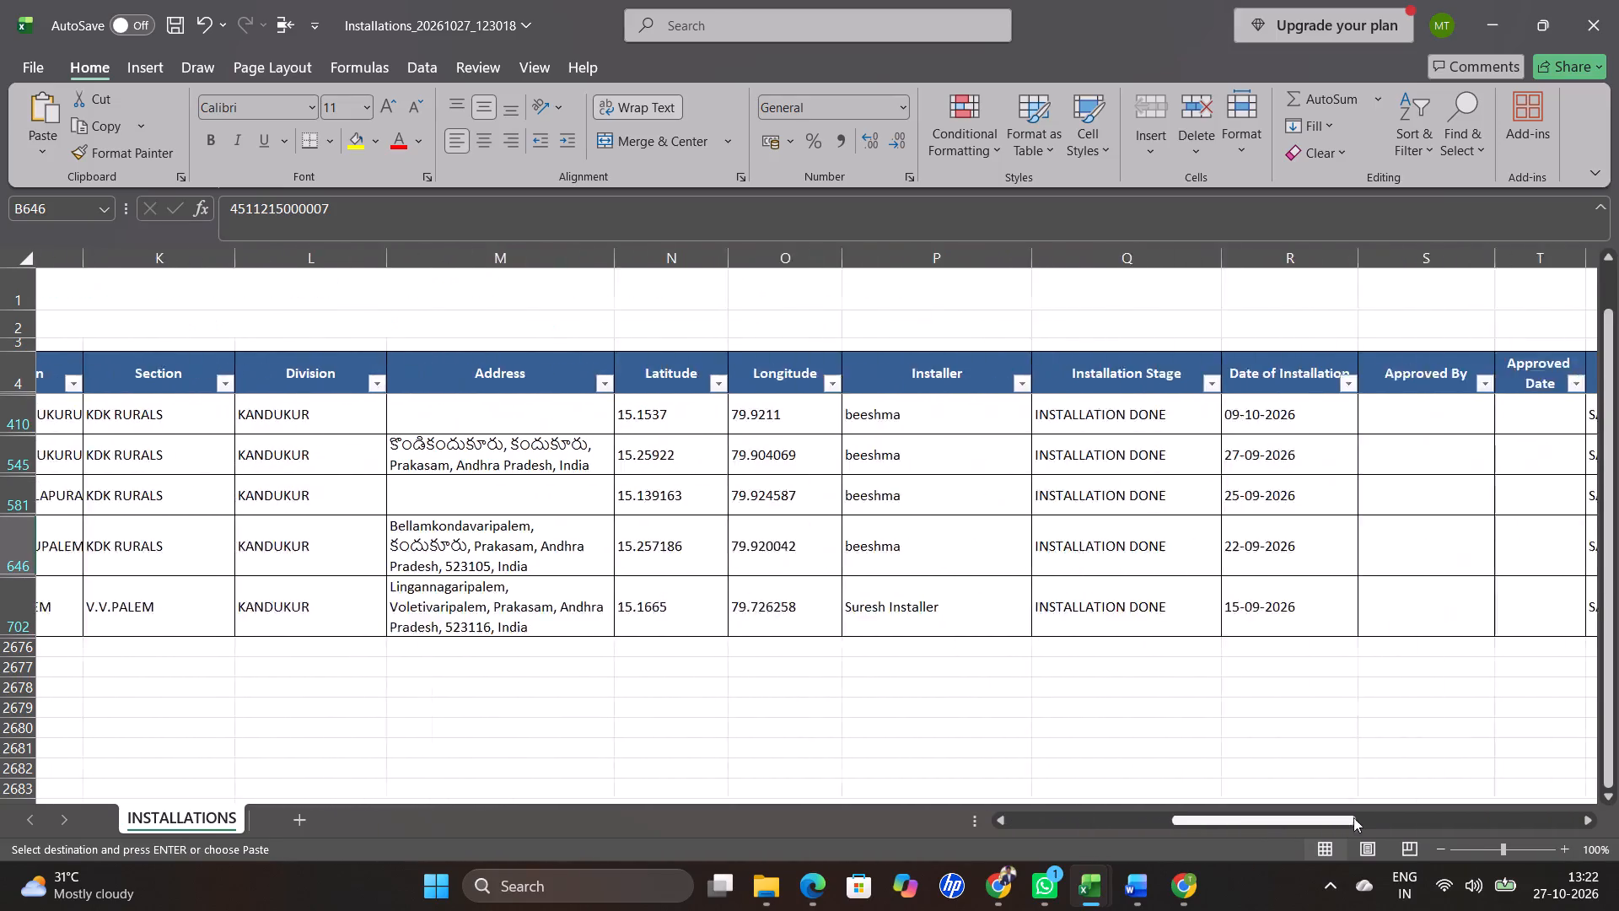
drag(1353, 817, 1492, 817)
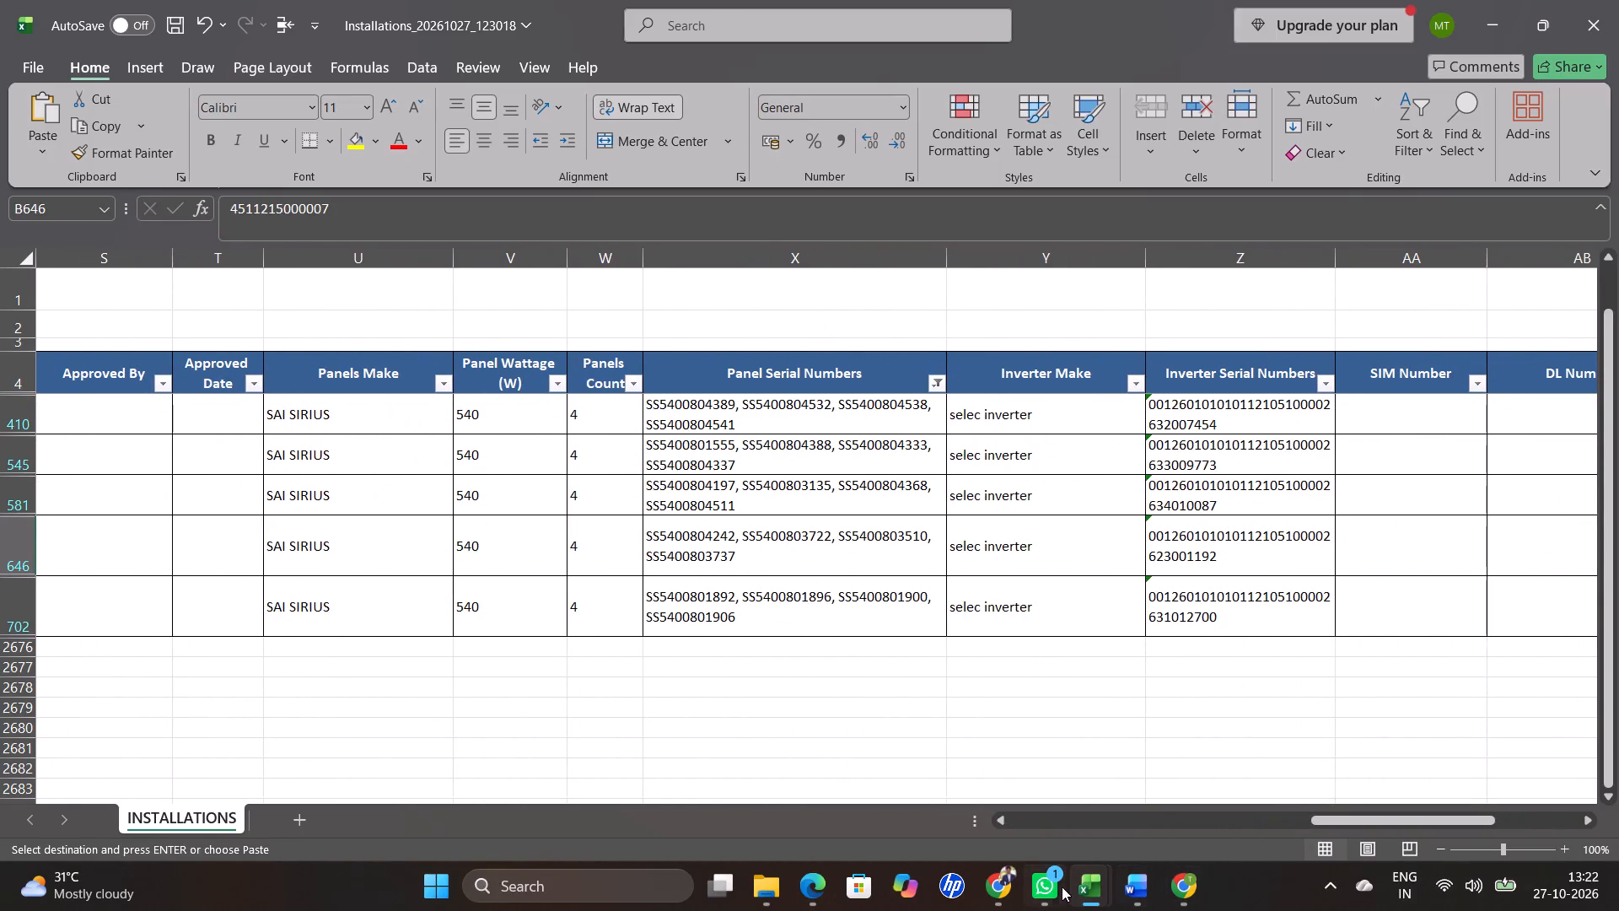
click(971, 776)
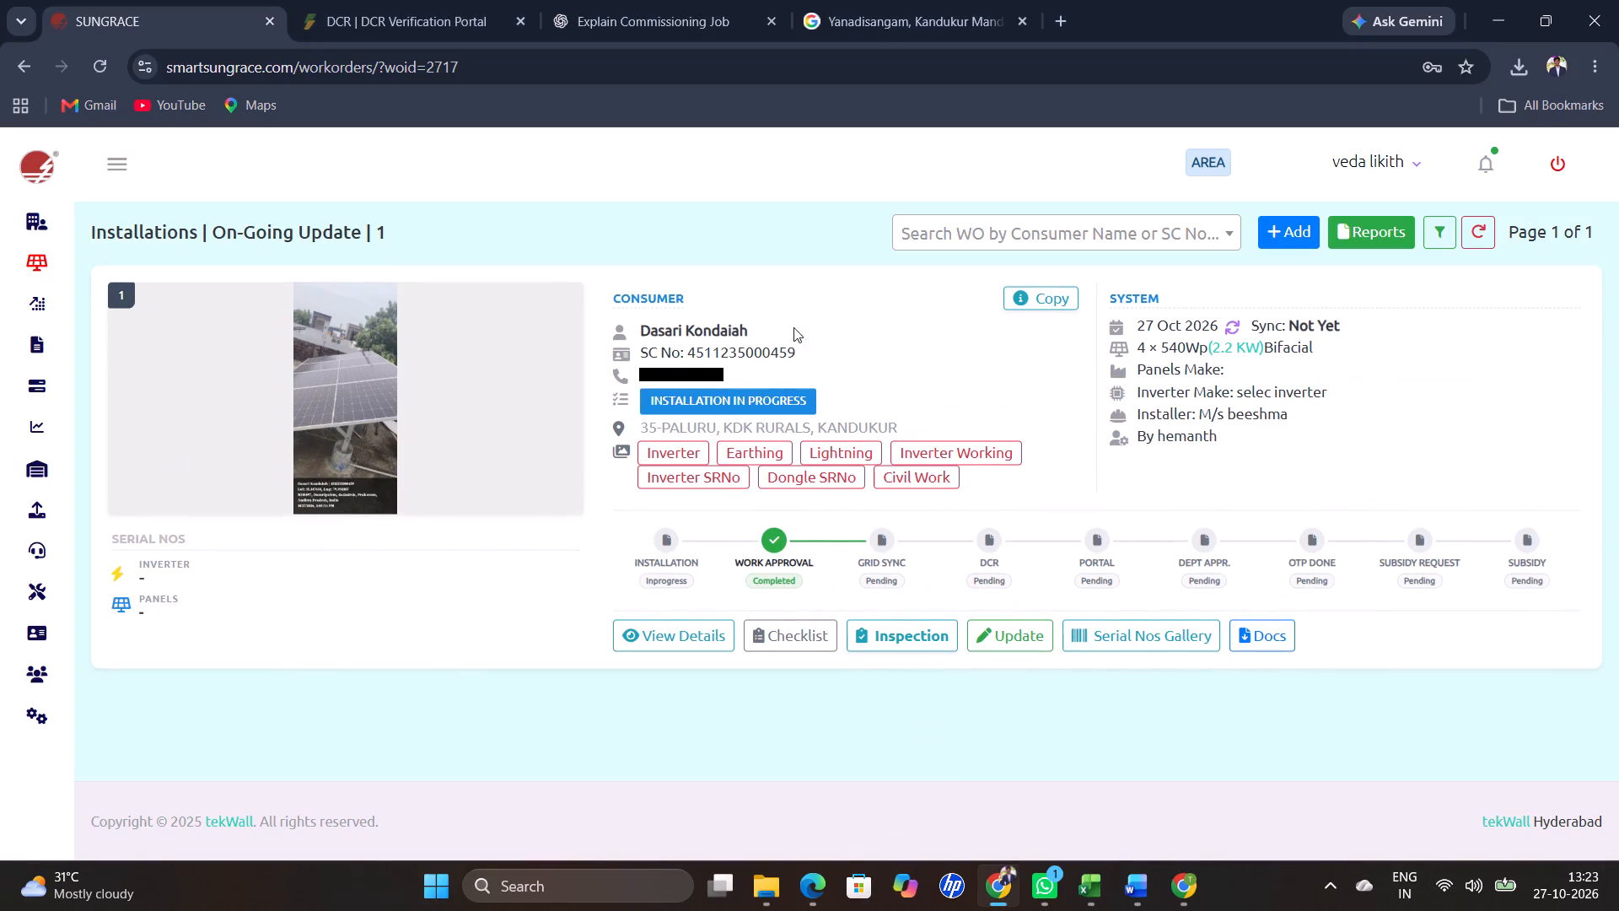
click(934, 239)
key(ctrl+v)
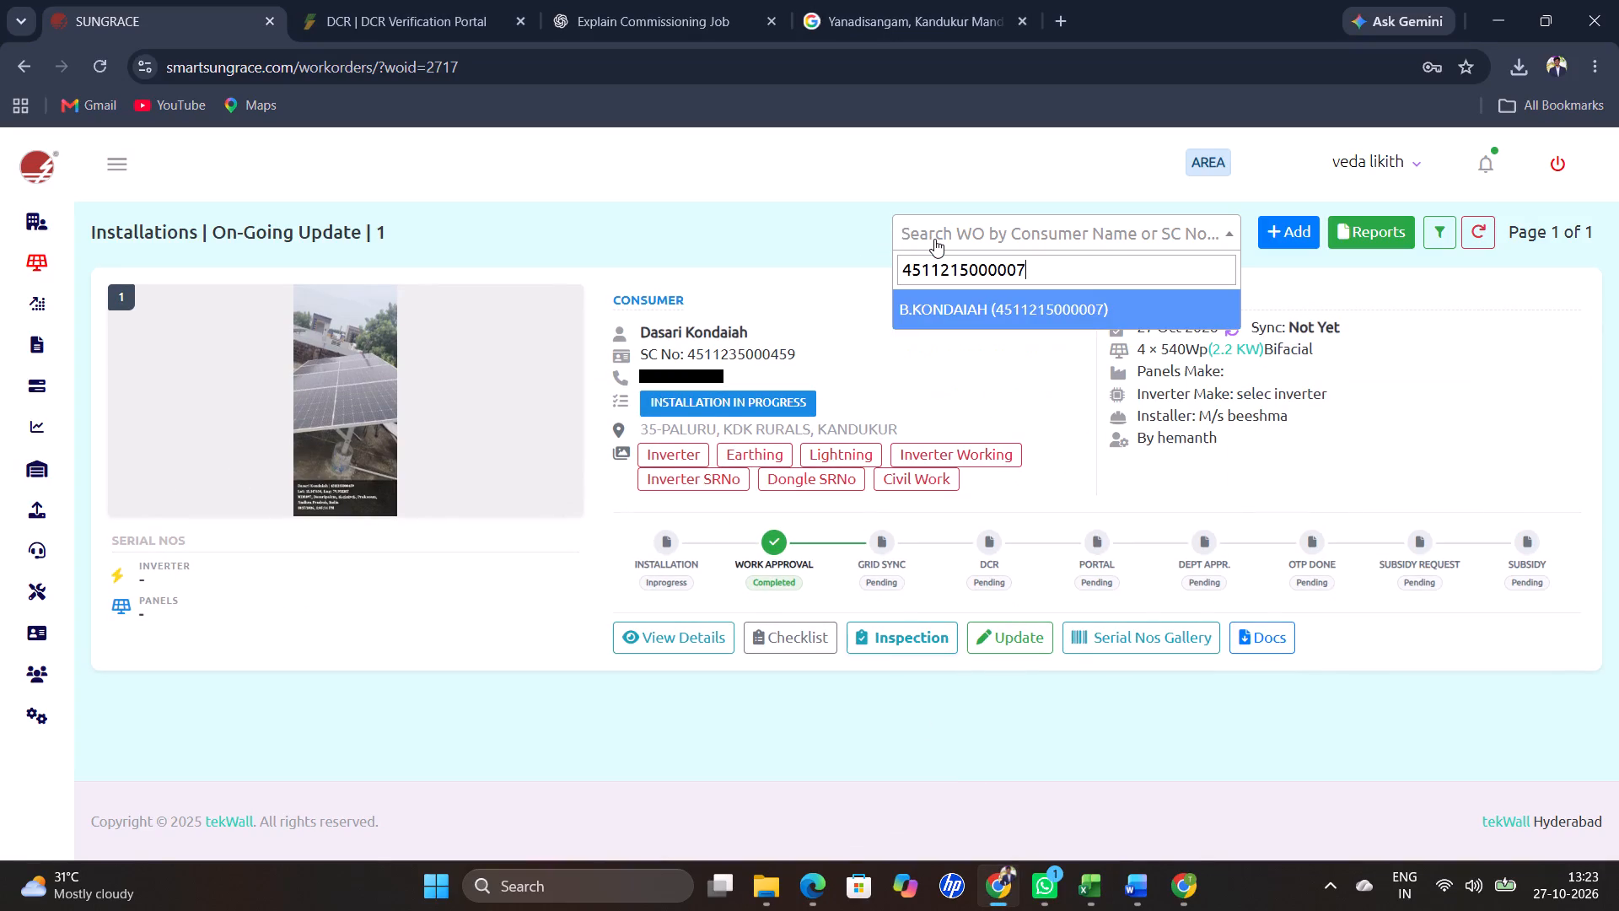
key(Return)
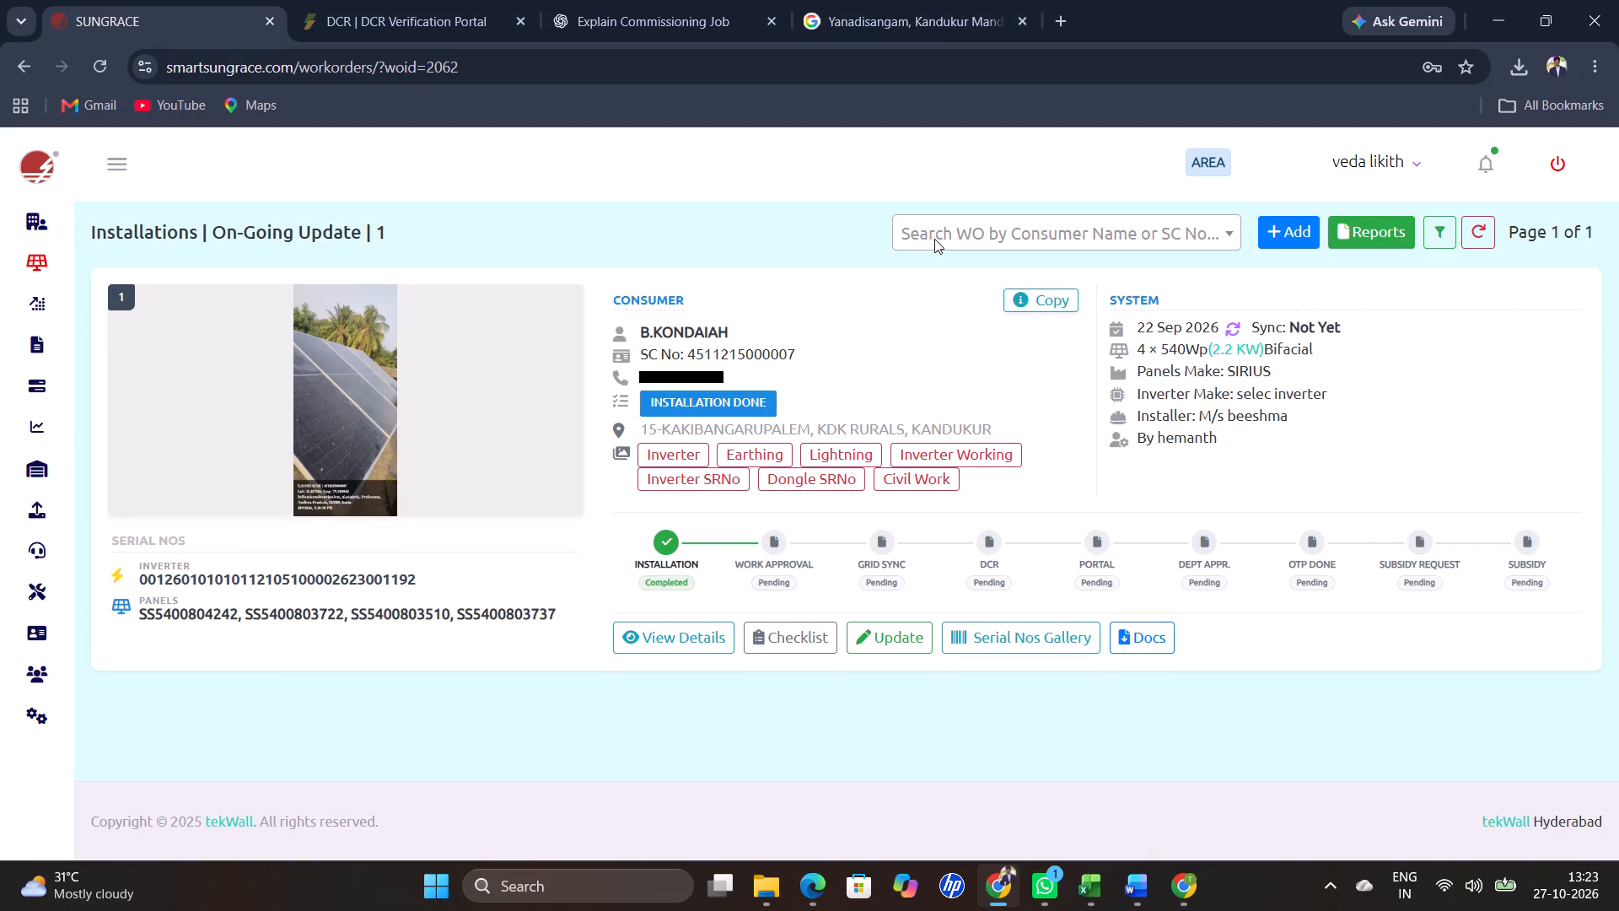
Copy the work order's ULA number and enter it as the Consumer Application Number in a new B2C consumer issue on the DCR portal.
click(1068, 302)
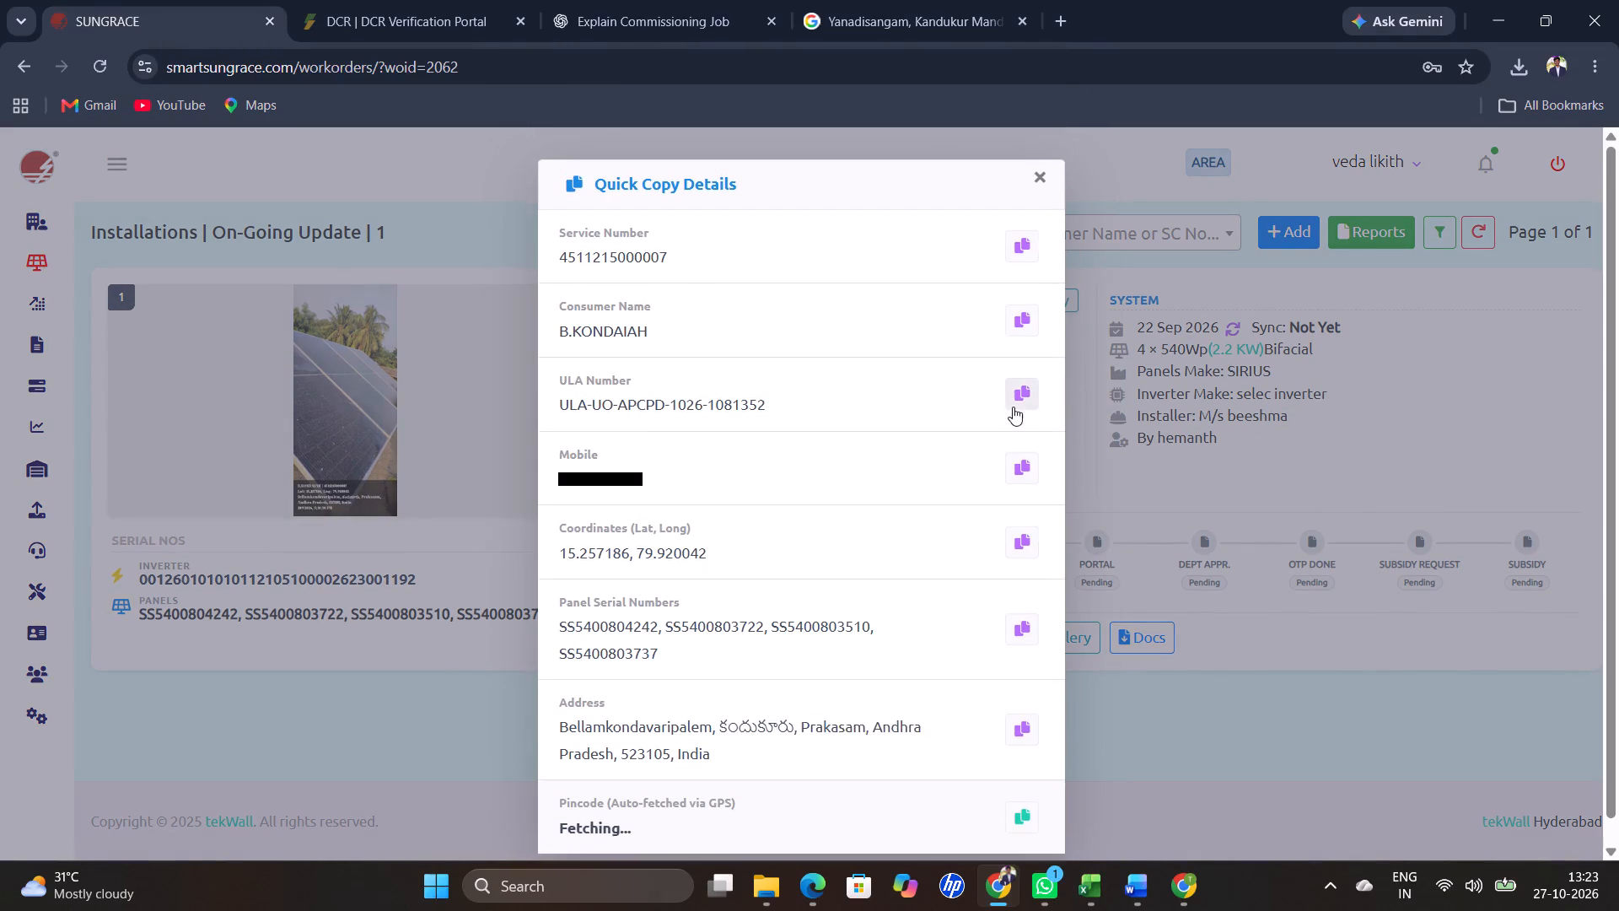
click(1018, 385)
click(374, 0)
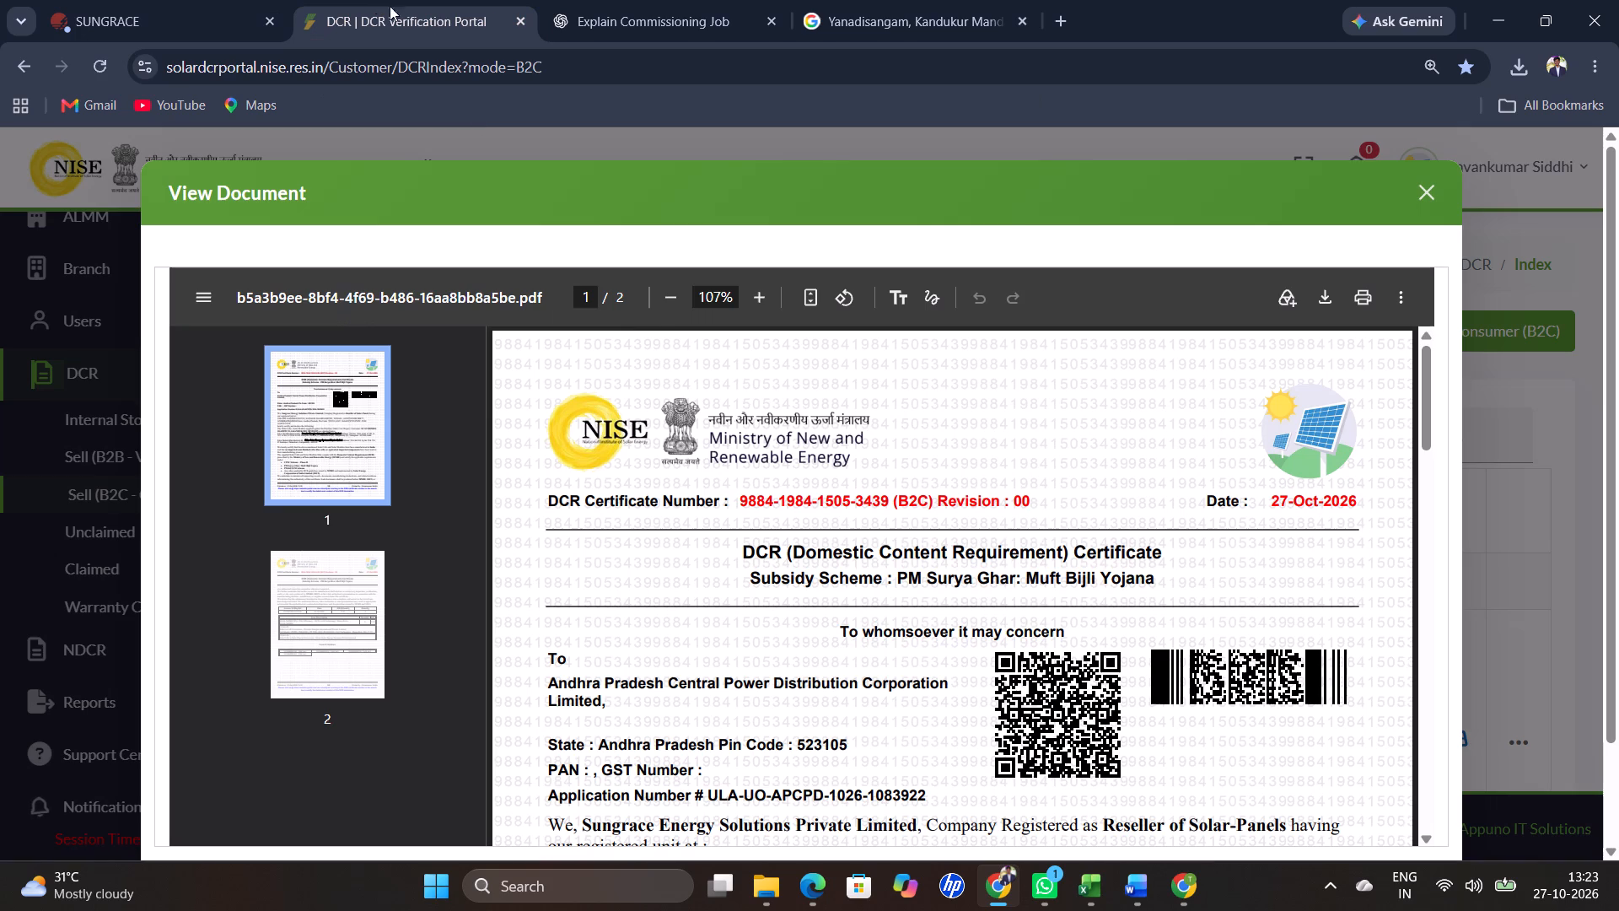
click(1419, 195)
click(1436, 330)
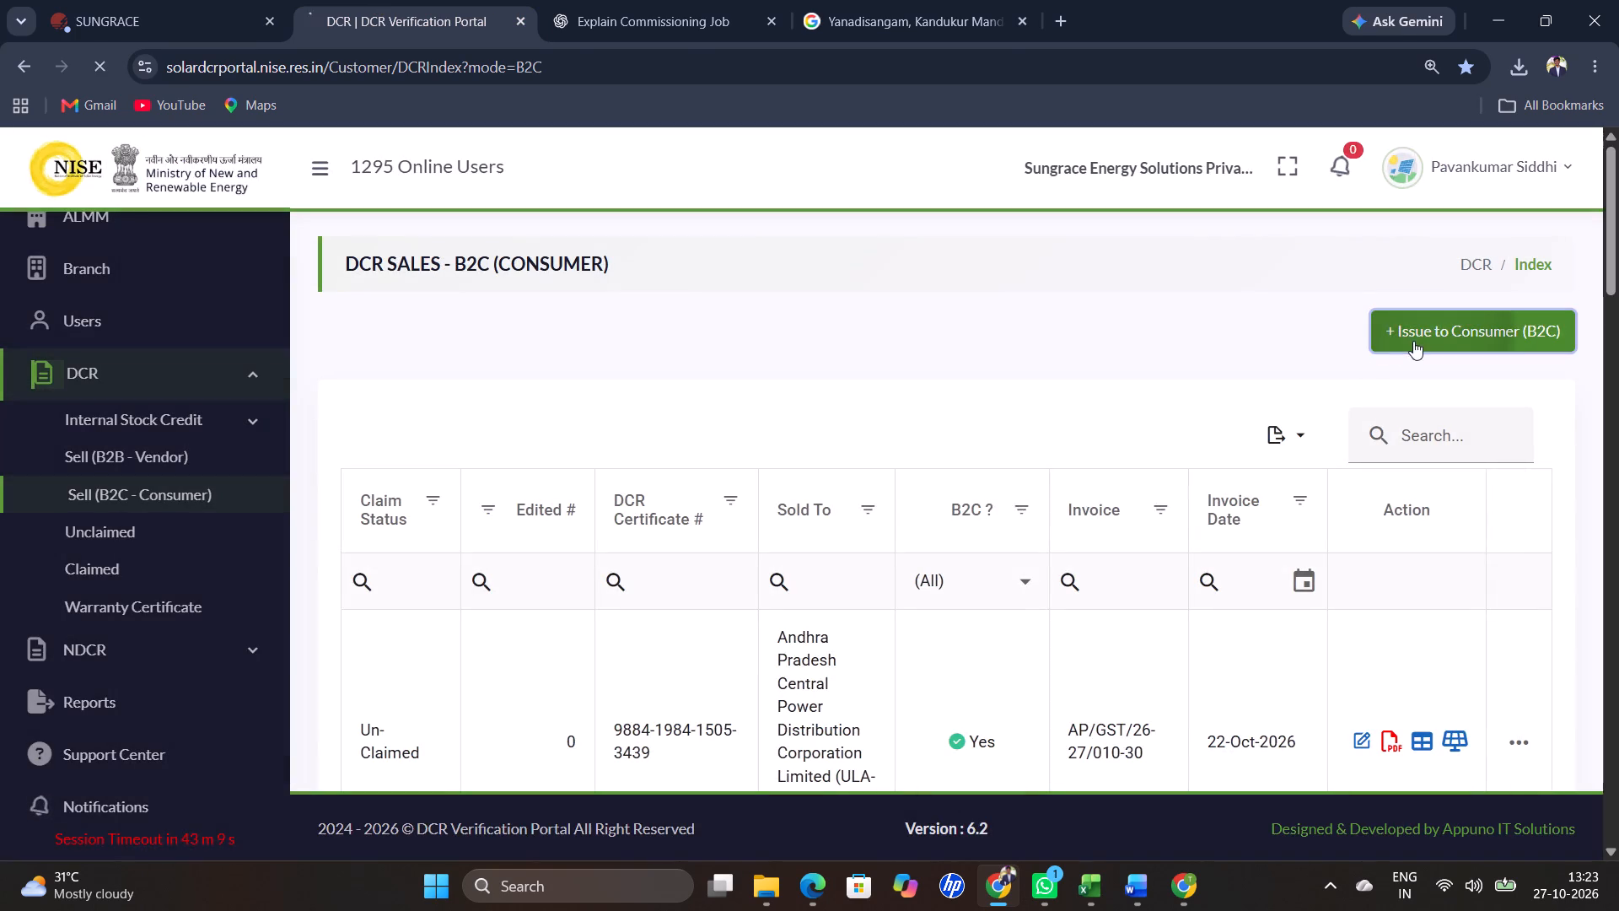
click(844, 477)
key(ctrl+v)
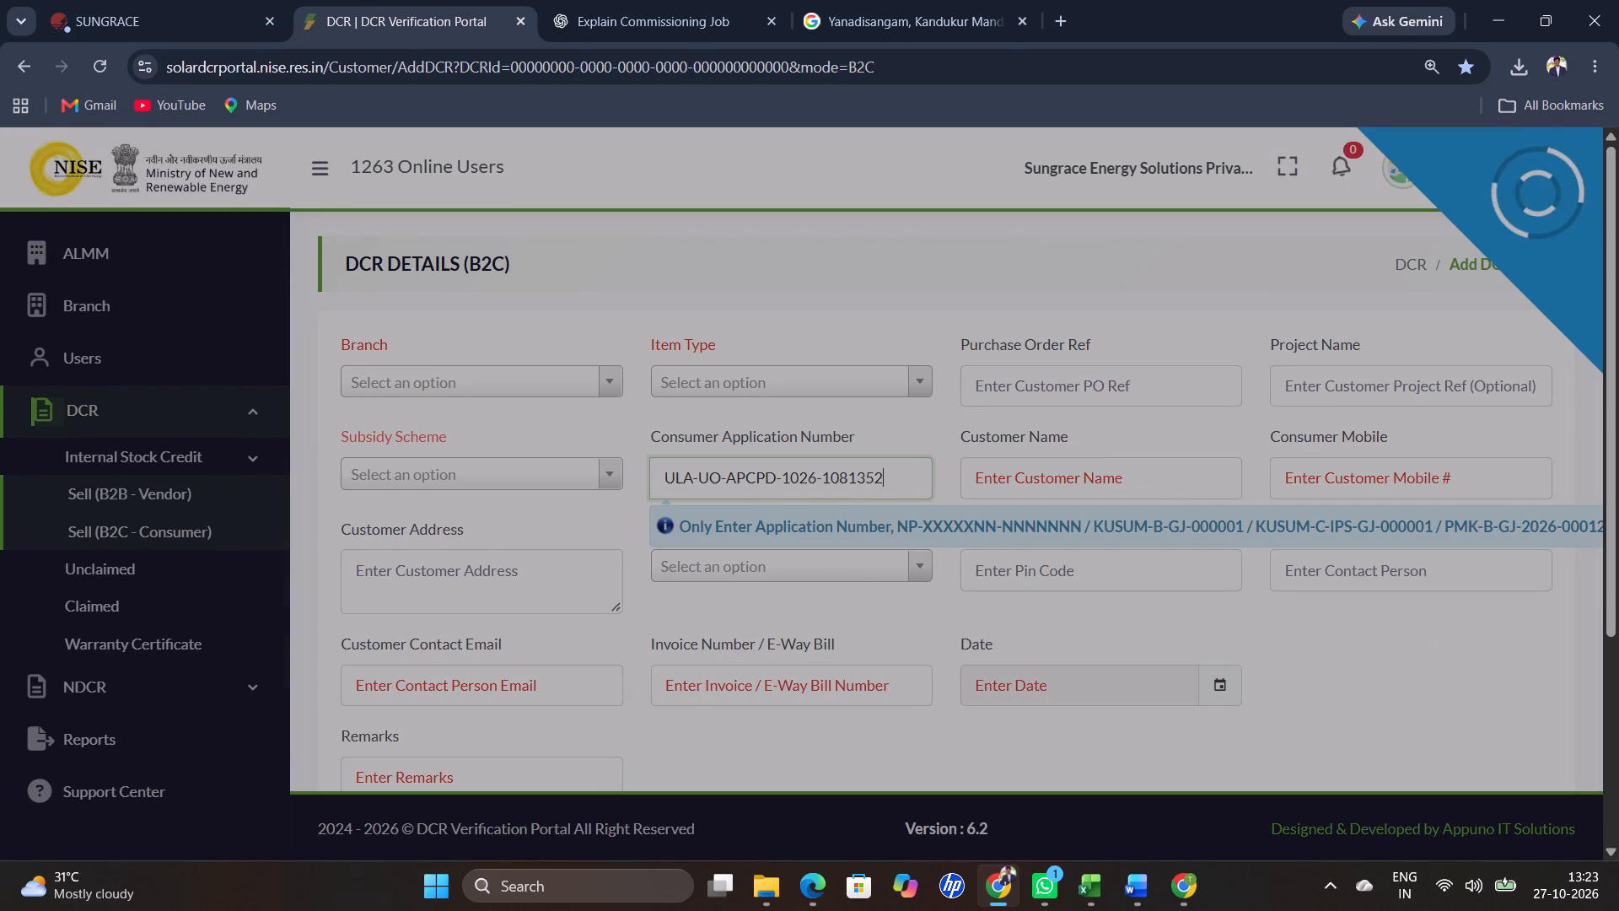
Set the branch to Andhra Pradesh, the subsidy scheme to PM Surya Ghar: Muft Bijli Yojana and the item type to Solar Panels.
click(551, 354)
click(540, 385)
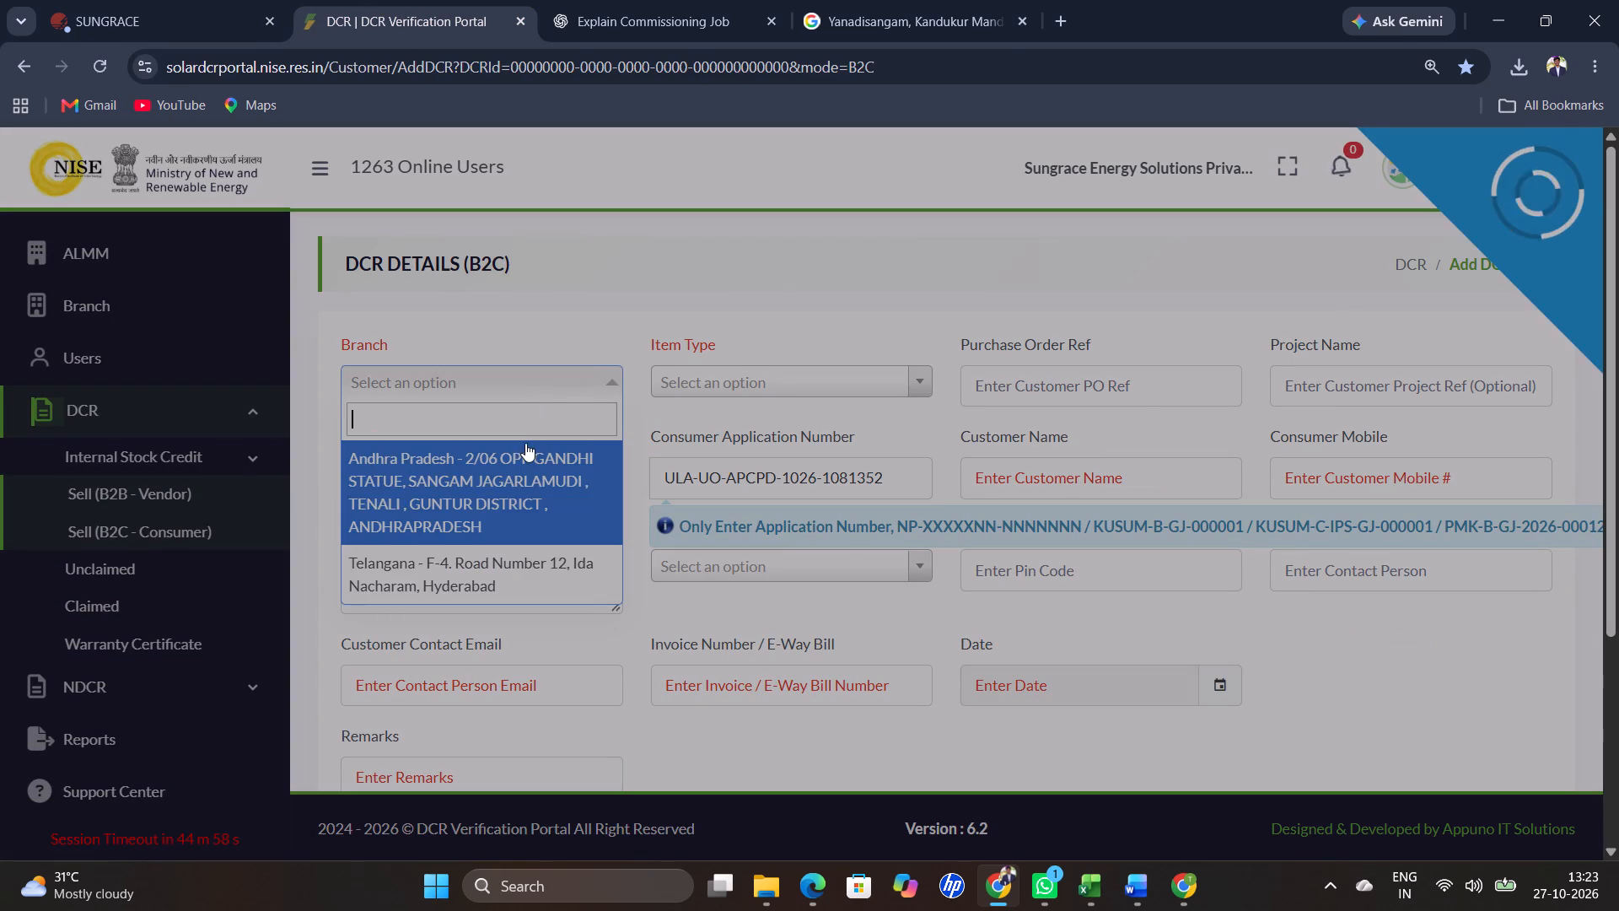
double_click(525, 445)
click(521, 467)
click(481, 663)
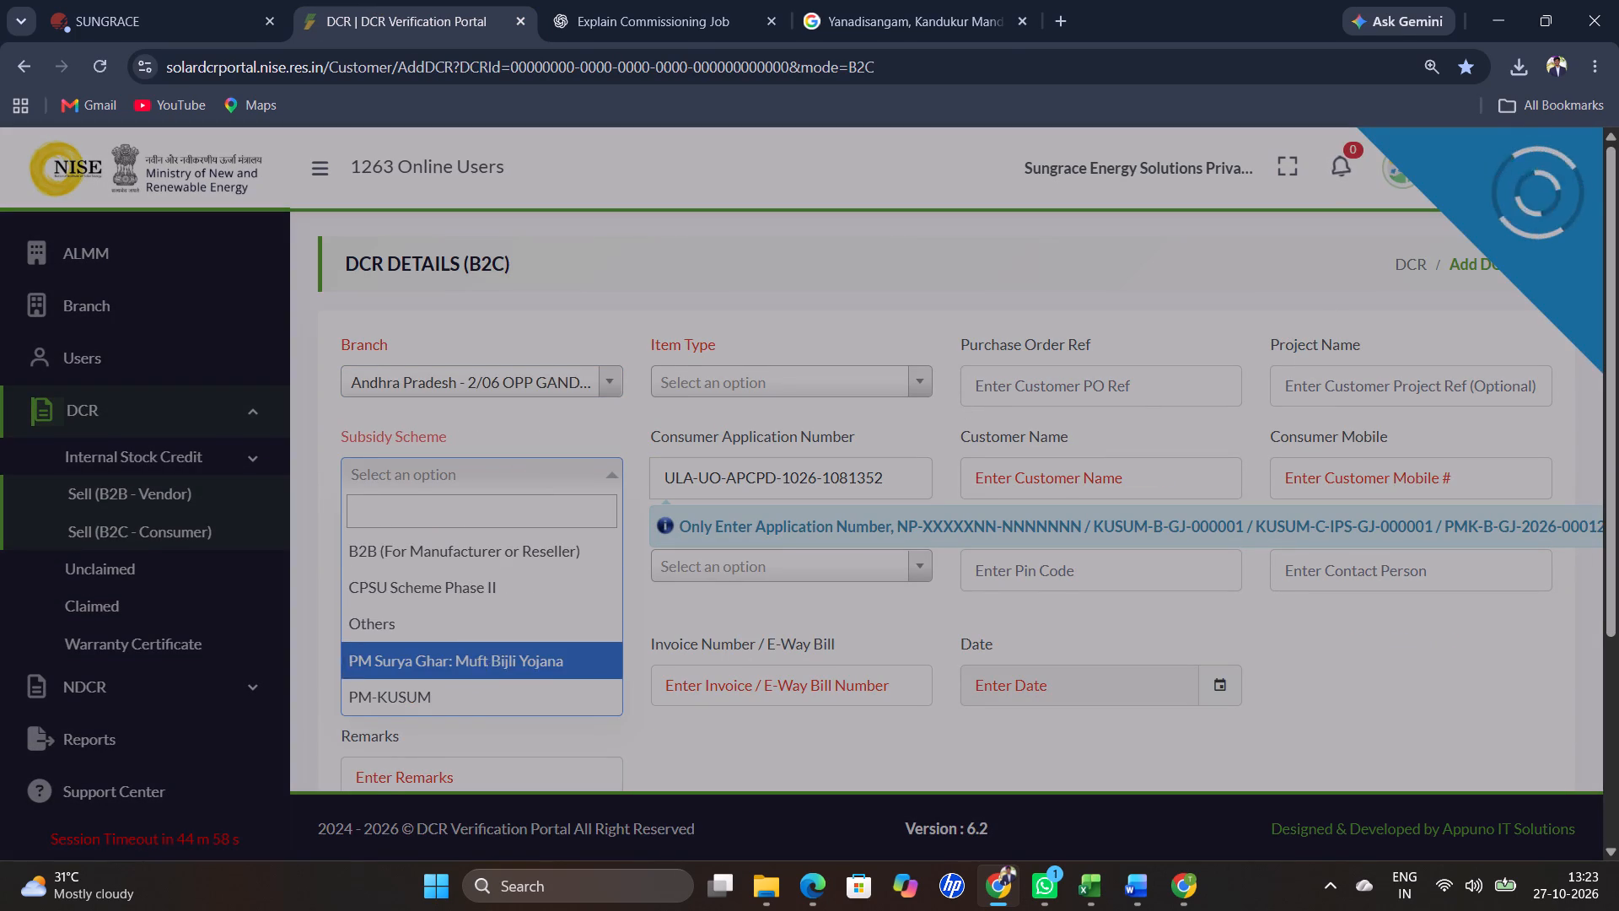
click(745, 393)
click(709, 452)
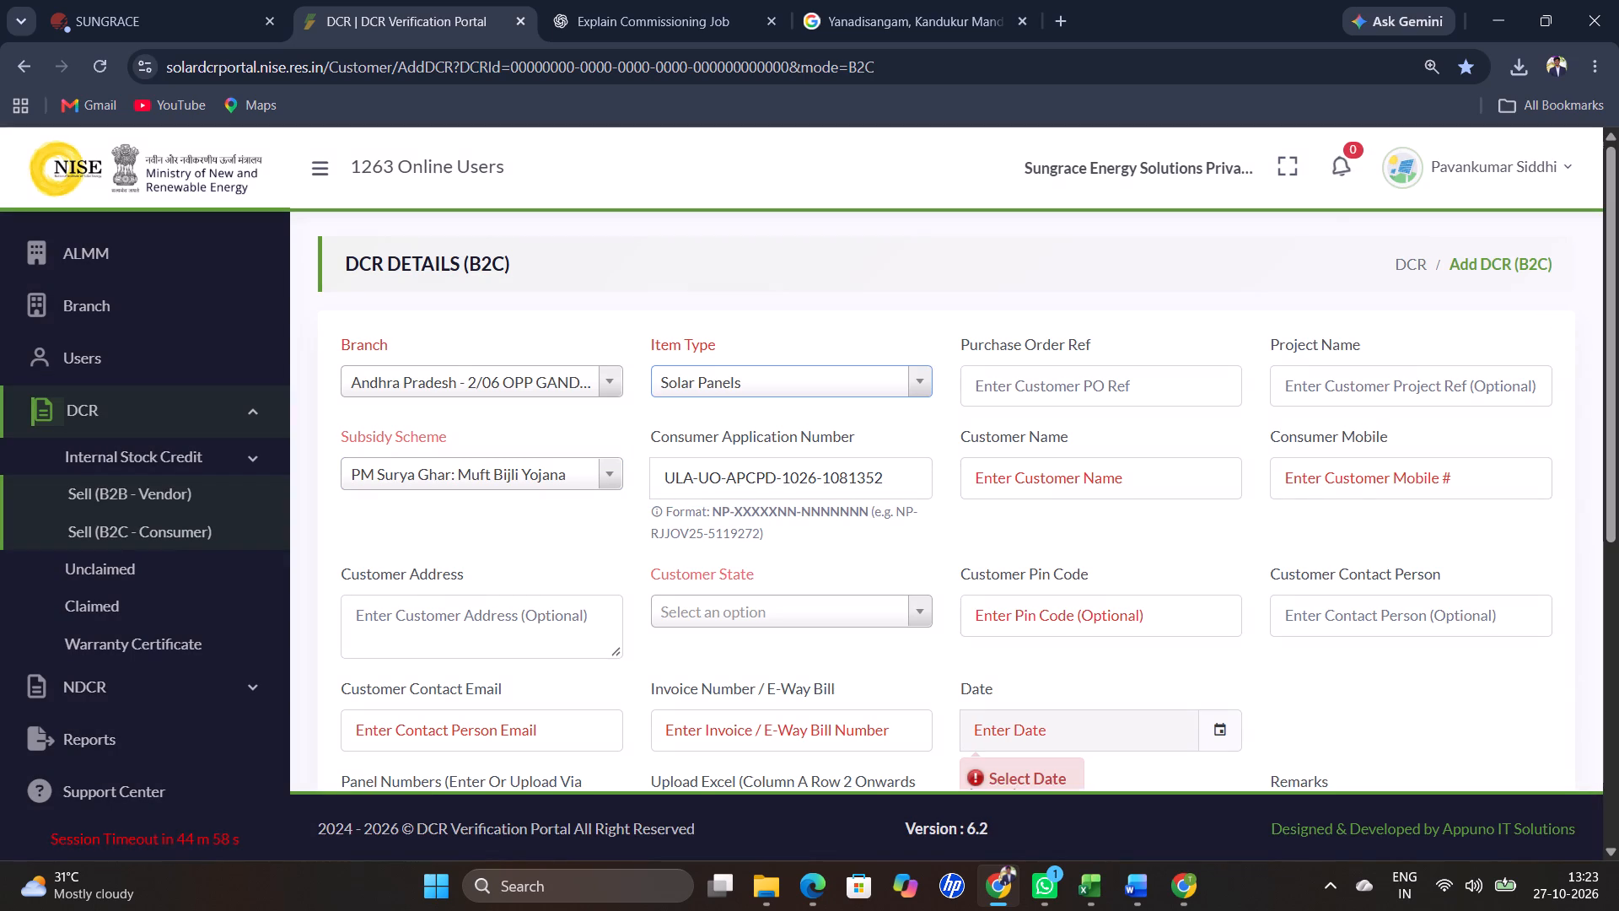
Copy the customer name Andhra Pradesh Central Power Distribution Corporation Limited from the Word document of scheme details for the Customer Name field.
click(1056, 488)
click(1106, 766)
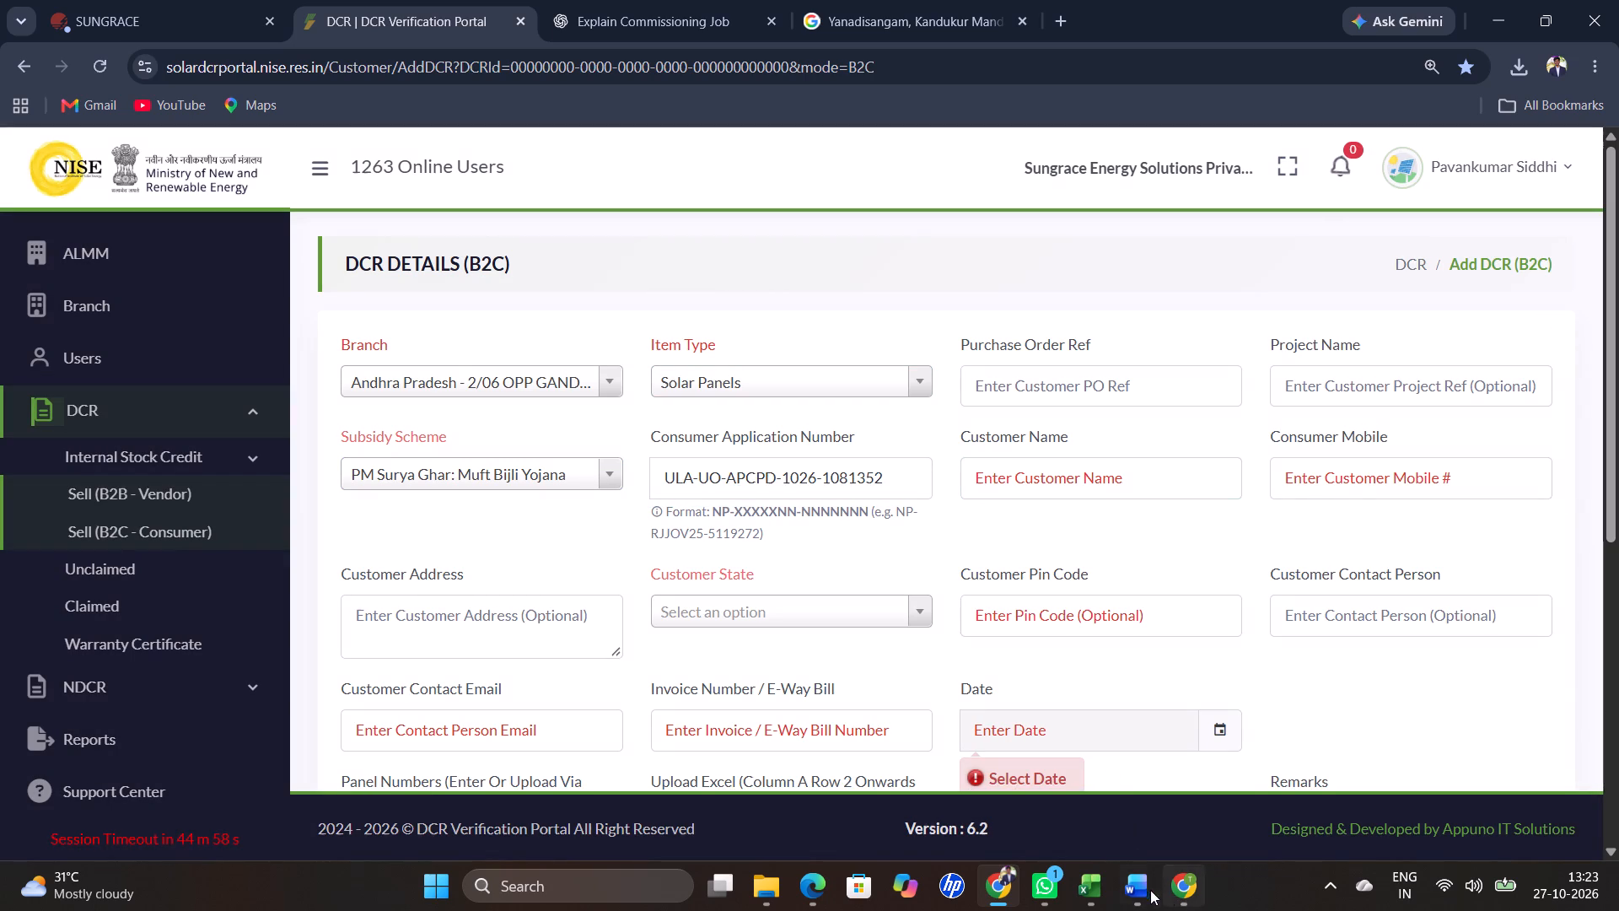
click(1112, 800)
scroll(398, 514, up, 13)
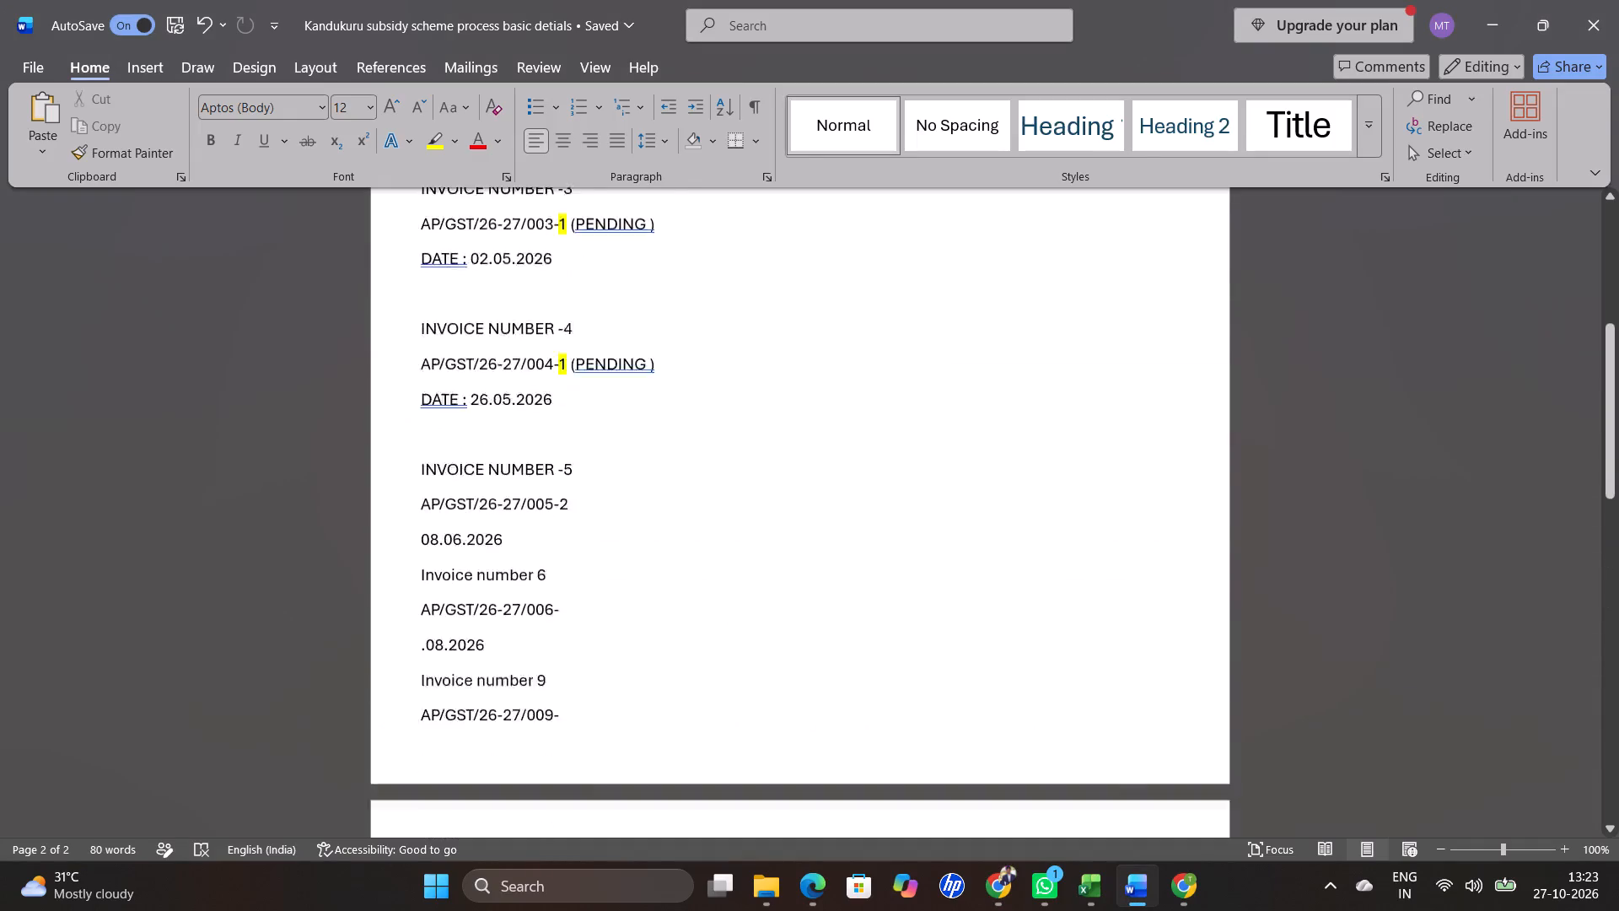
scroll(398, 514, up, 12)
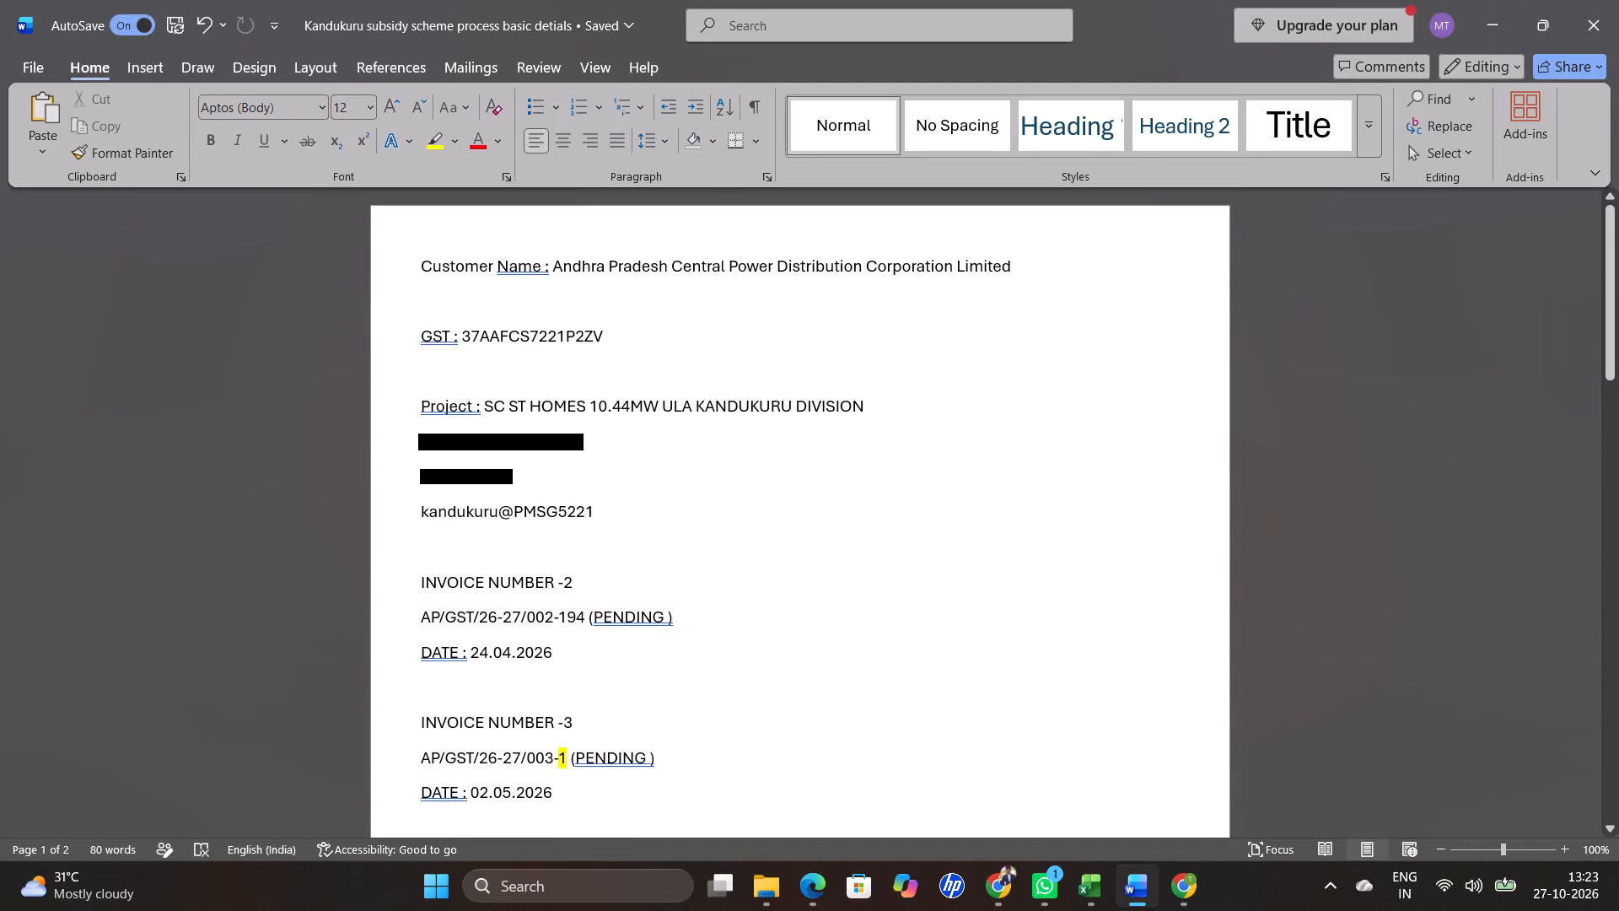
drag(554, 268, 1046, 267)
key(ctrl+c)
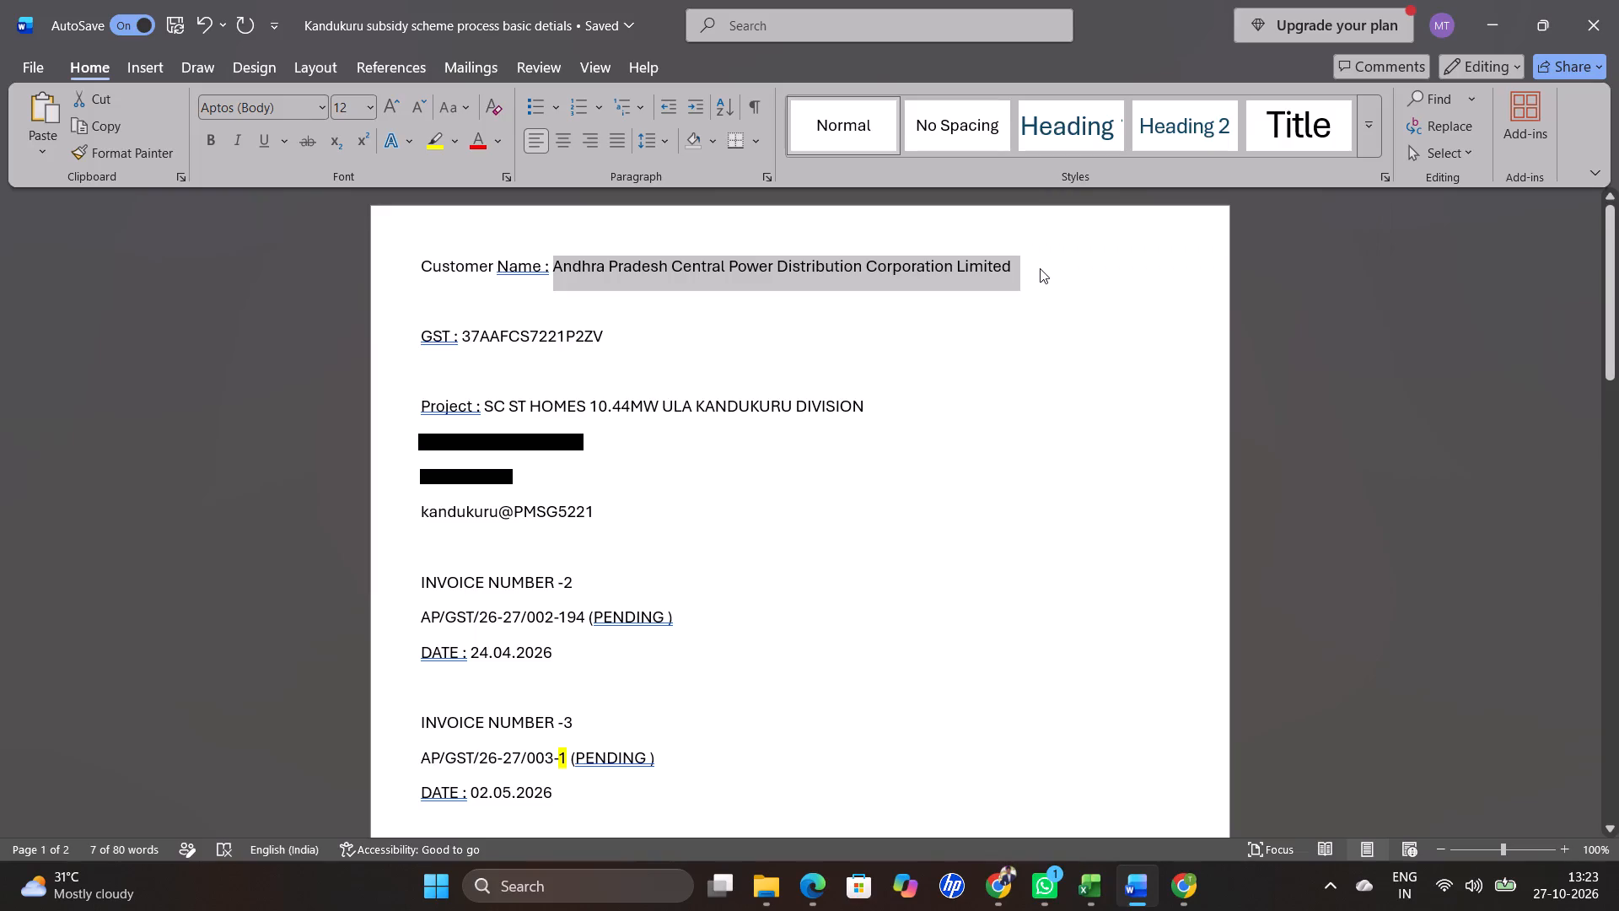
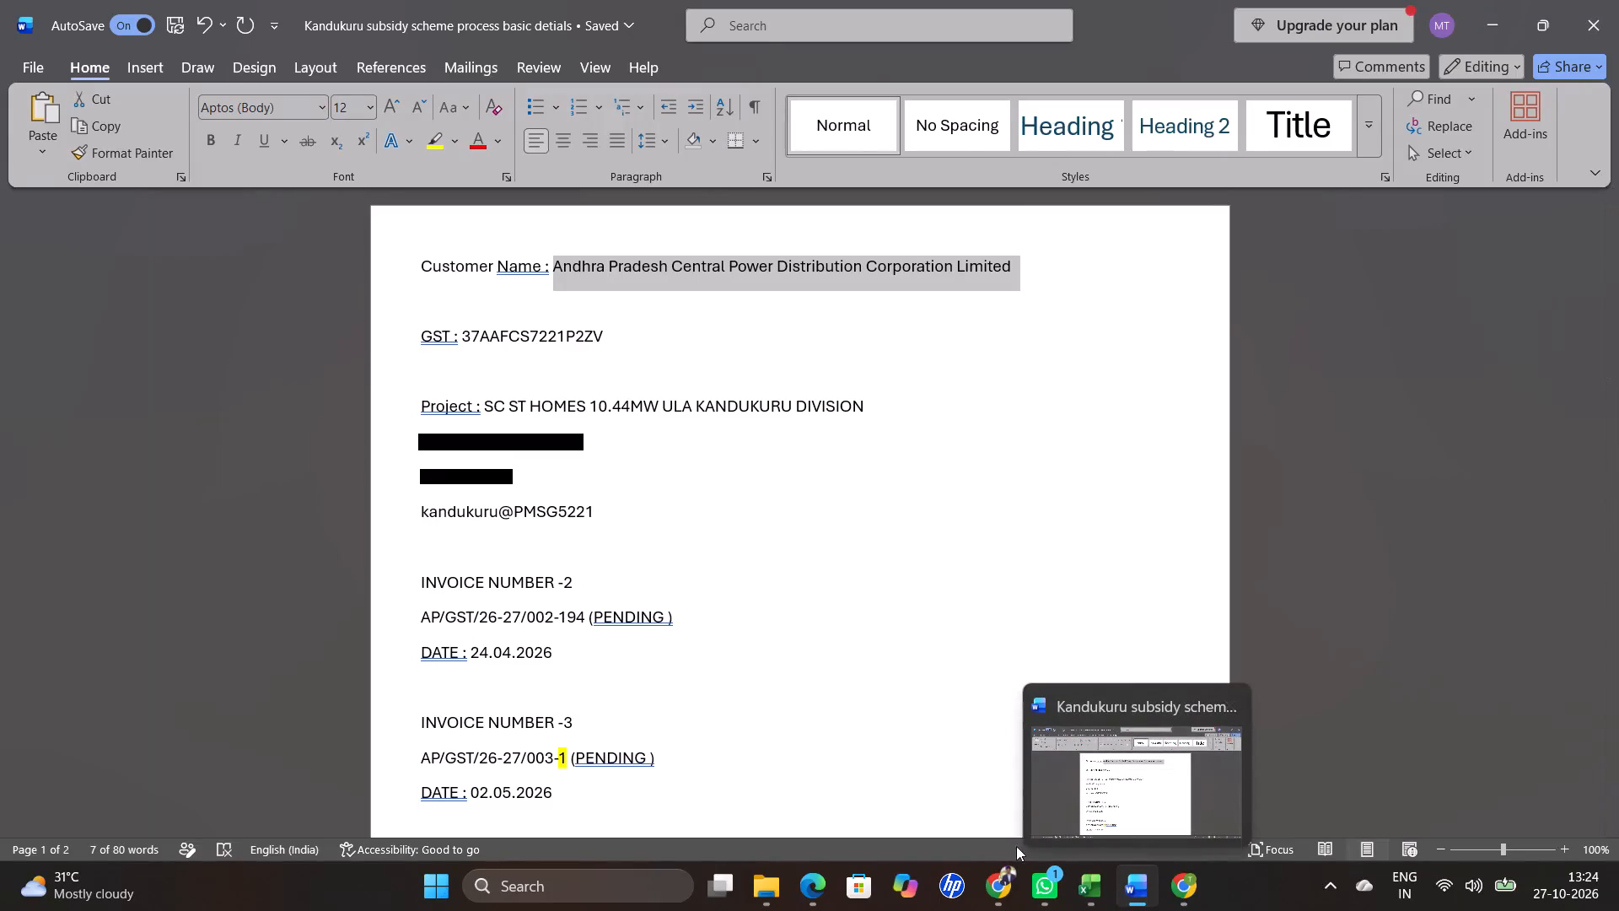
Enter the copied Andhra Pradesh Central Power Distribution Corporation Limited as the Customer Name in the DCR portal's B2C form.
click(983, 807)
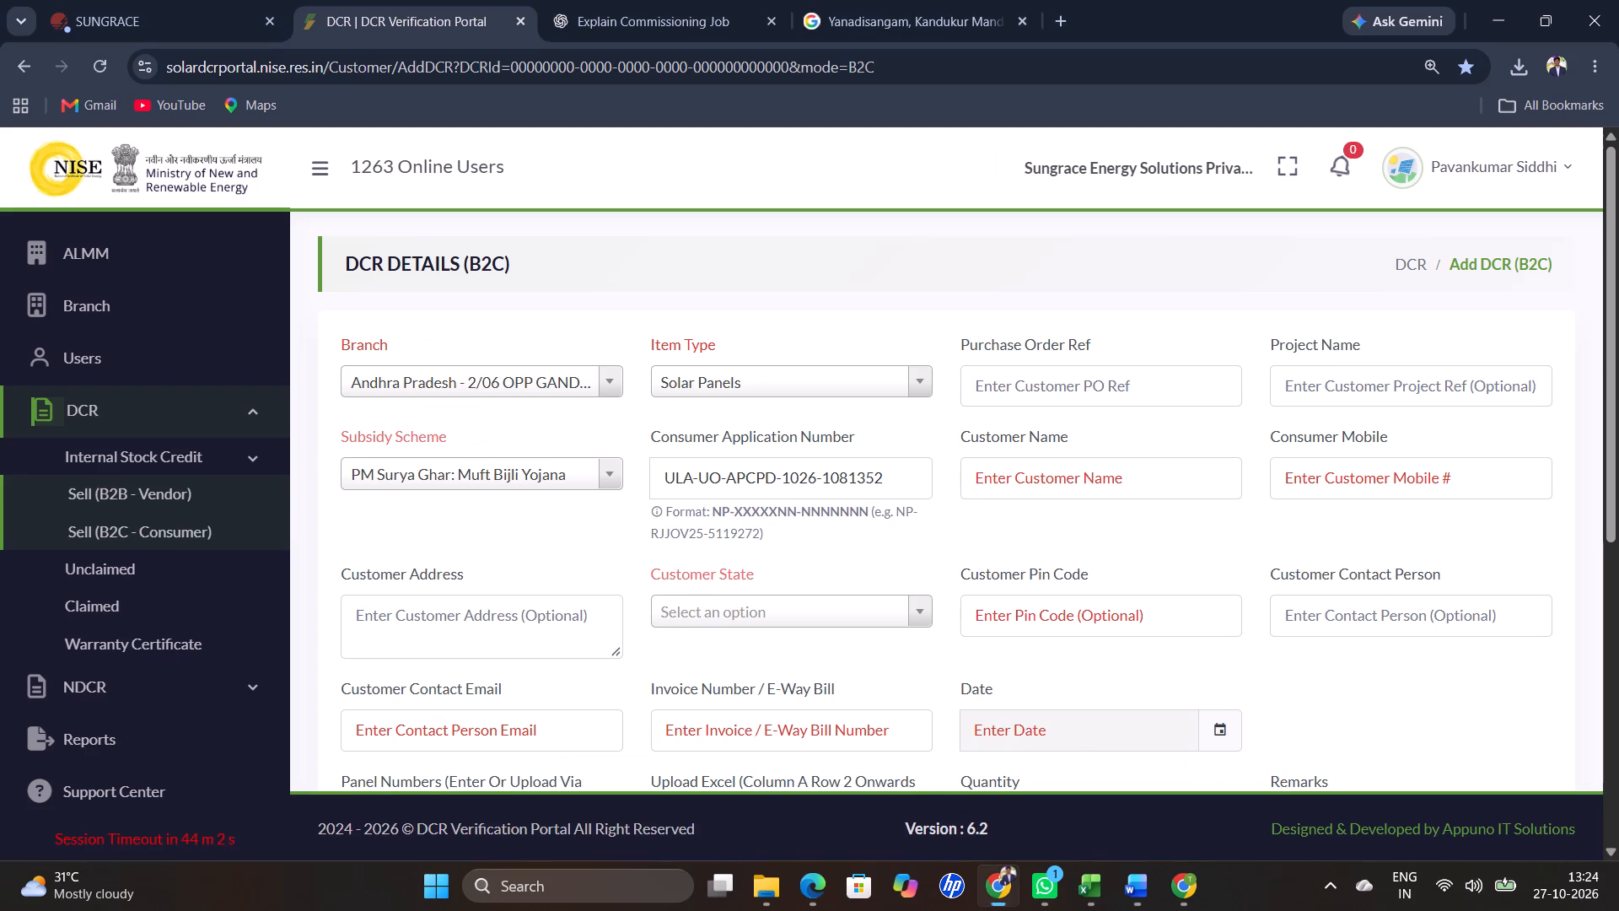
click(1030, 491)
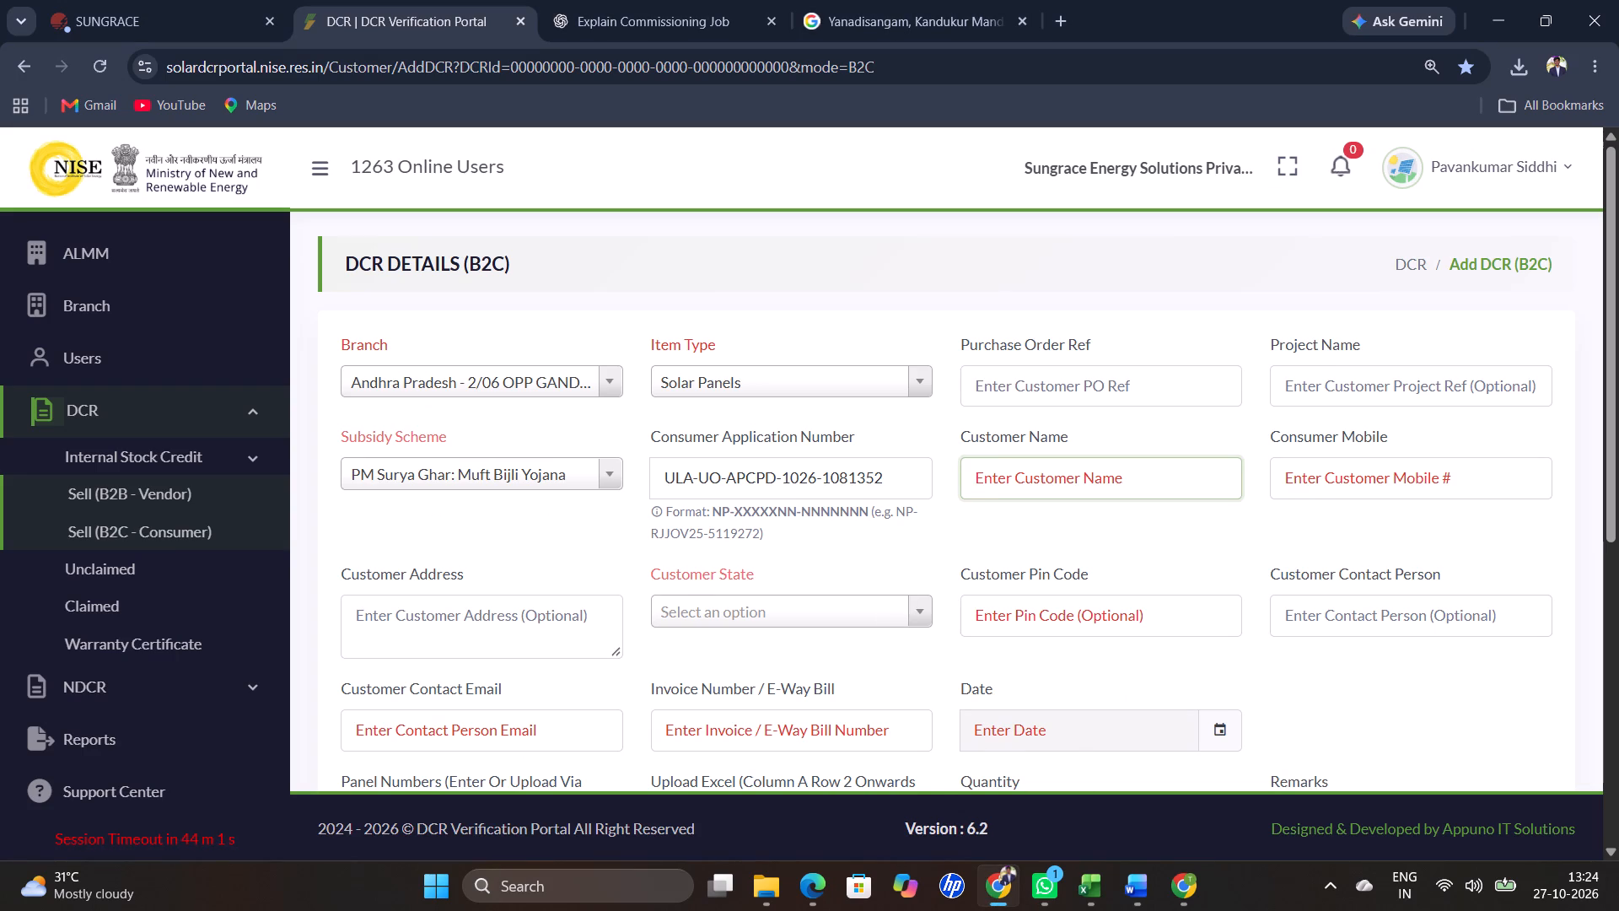
key(ctrl+v)
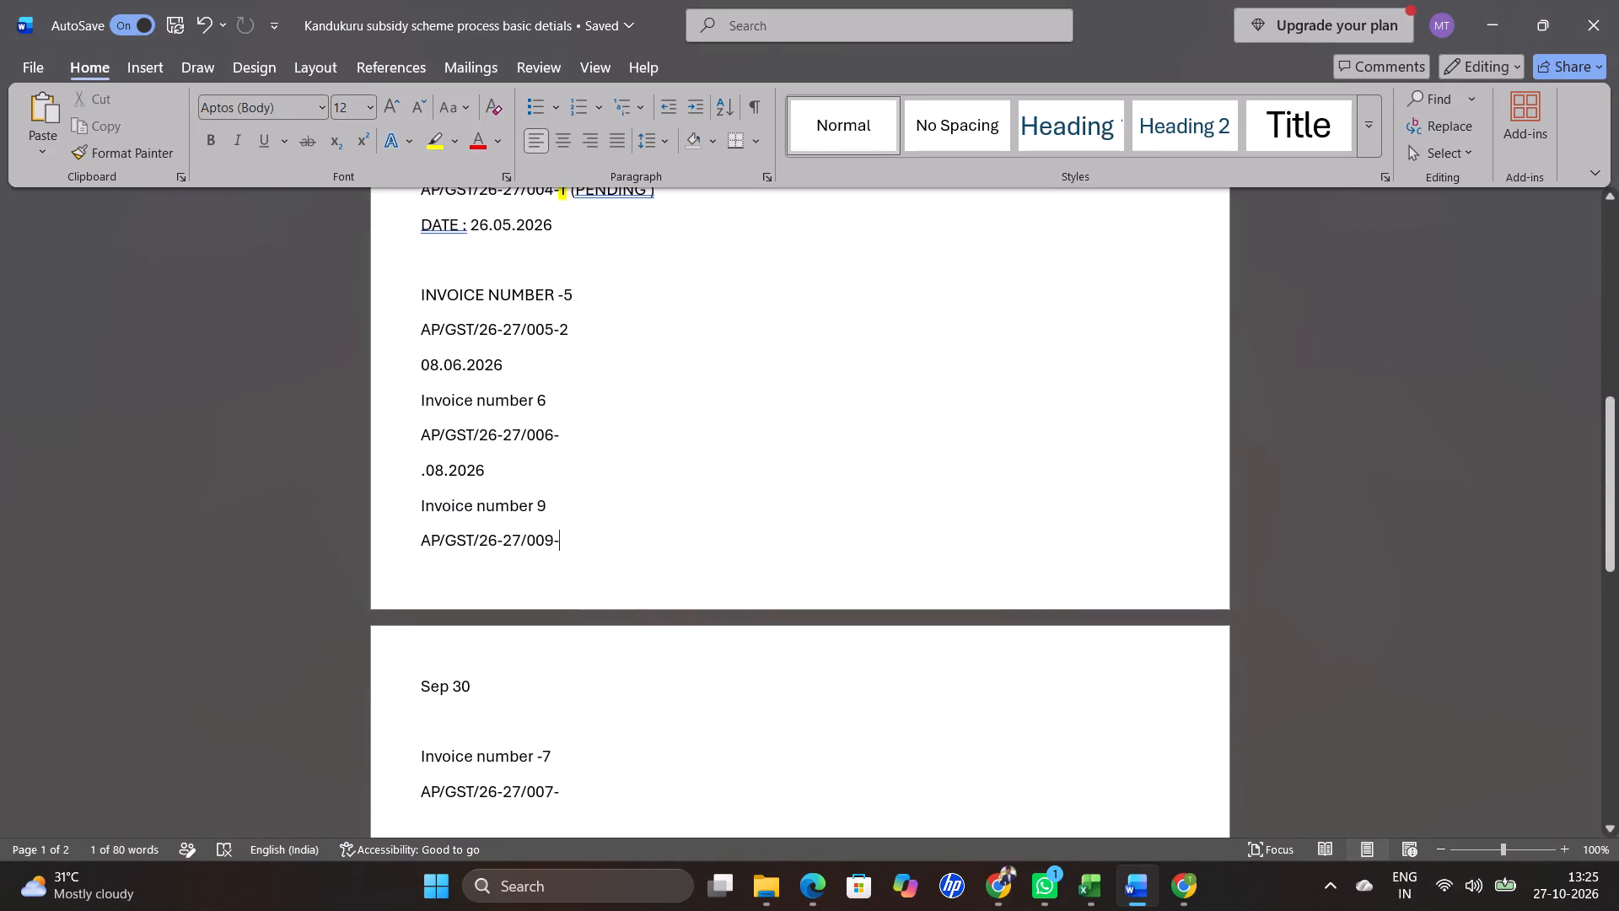
drag(578, 543, 488, 566)
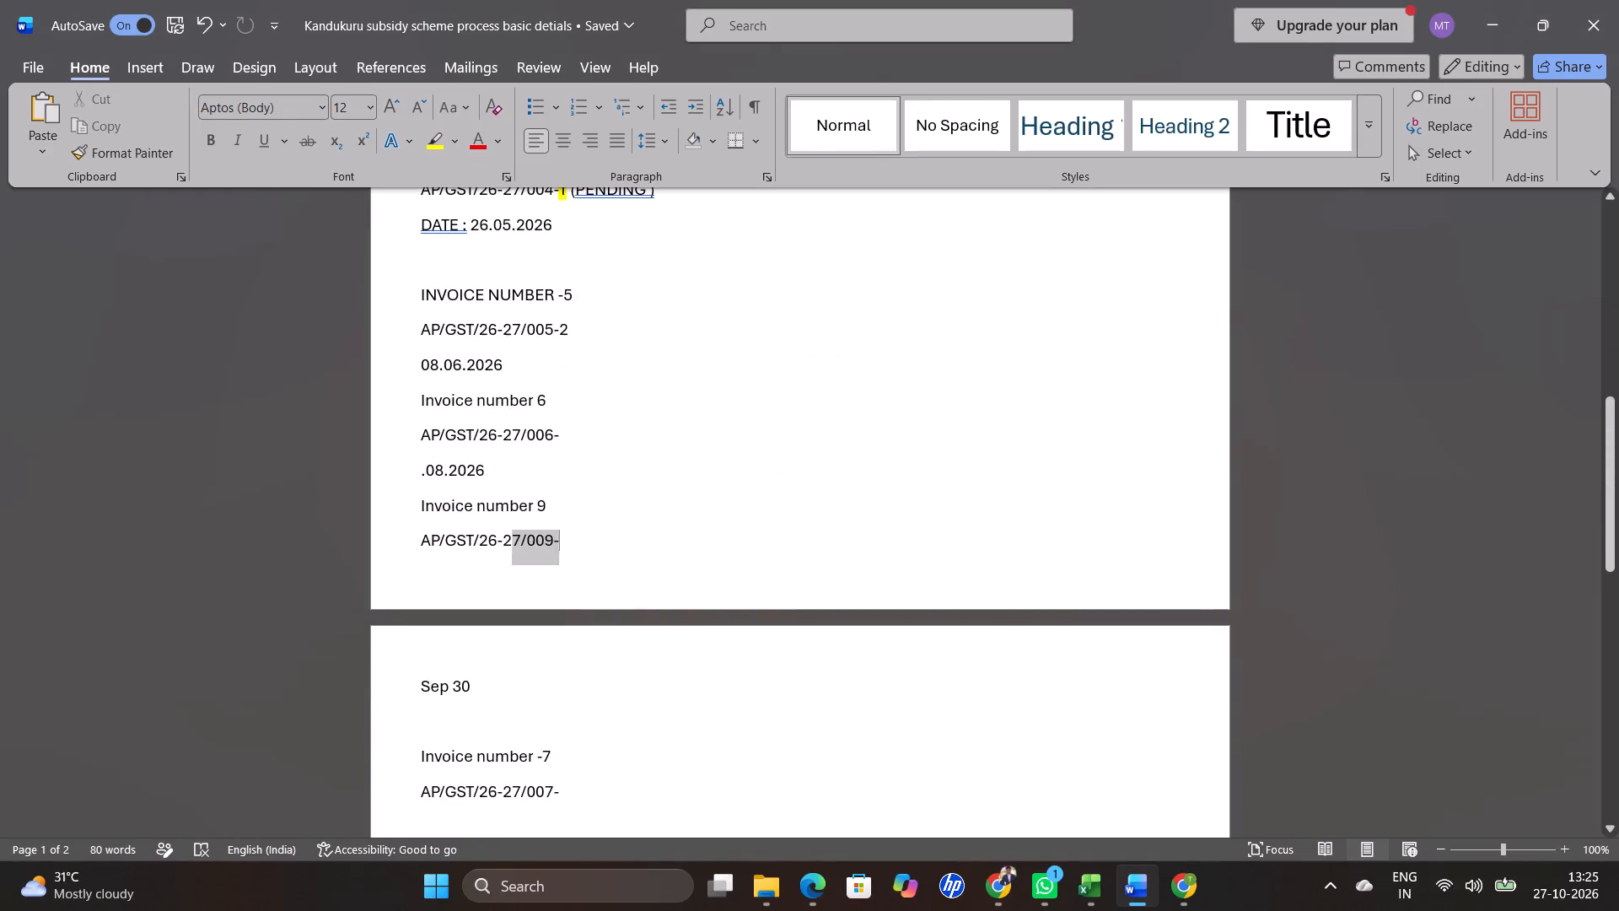
drag(488, 566, 383, 588)
key(ctrl+c)
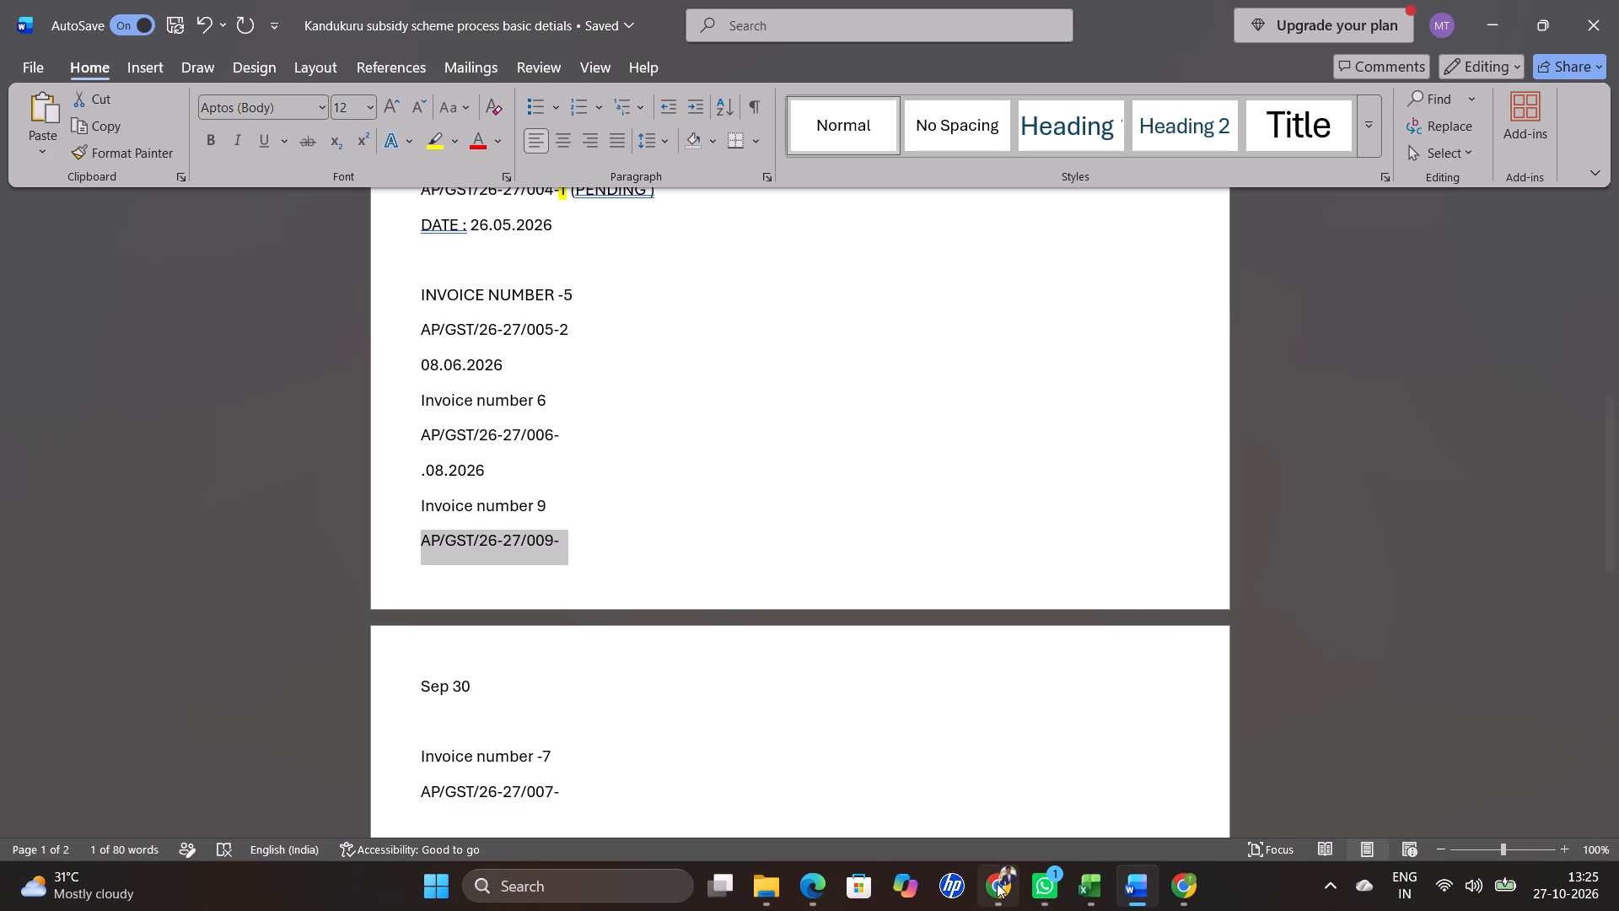
click(996, 804)
key(ctrl+v)
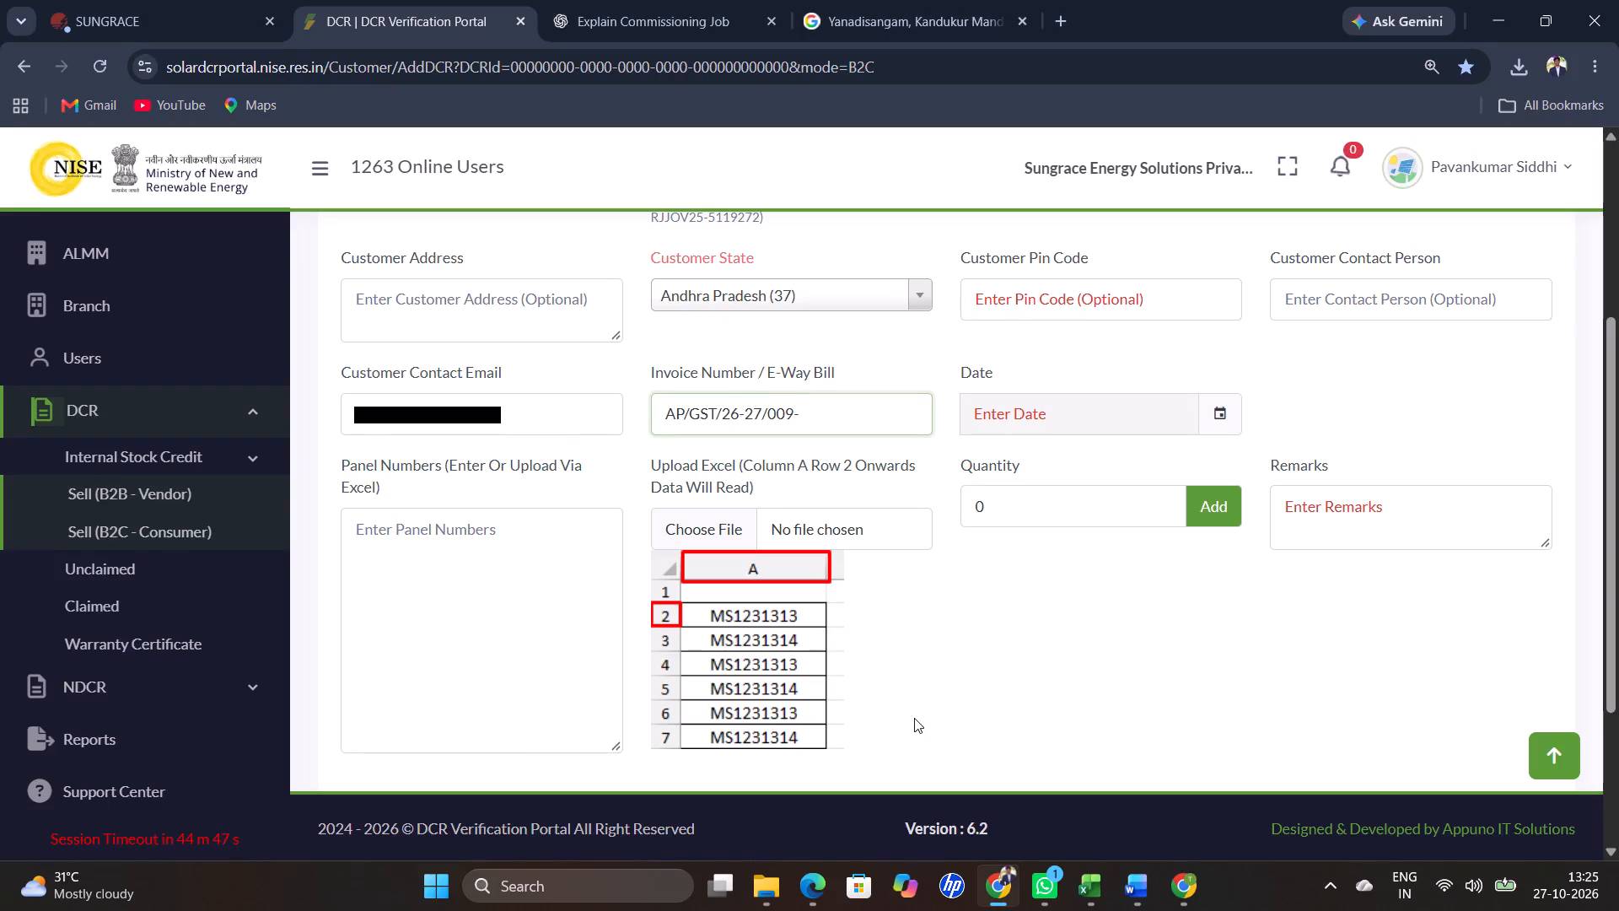
text(218)
Set the invoice date to 30-Sep-2026.
click(980, 412)
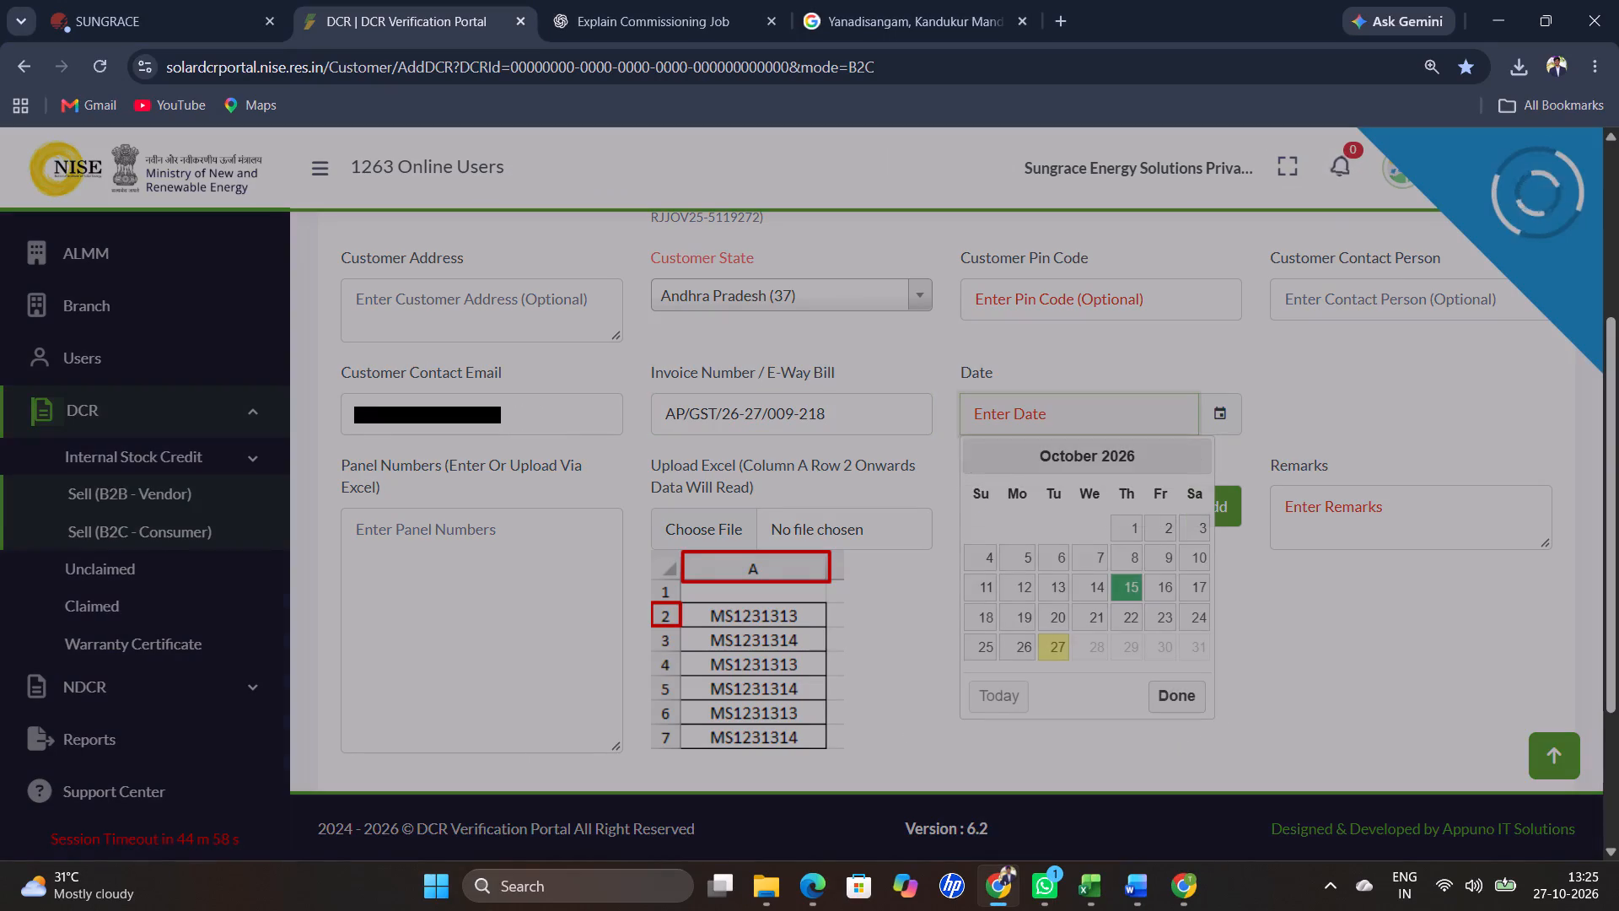
click(974, 455)
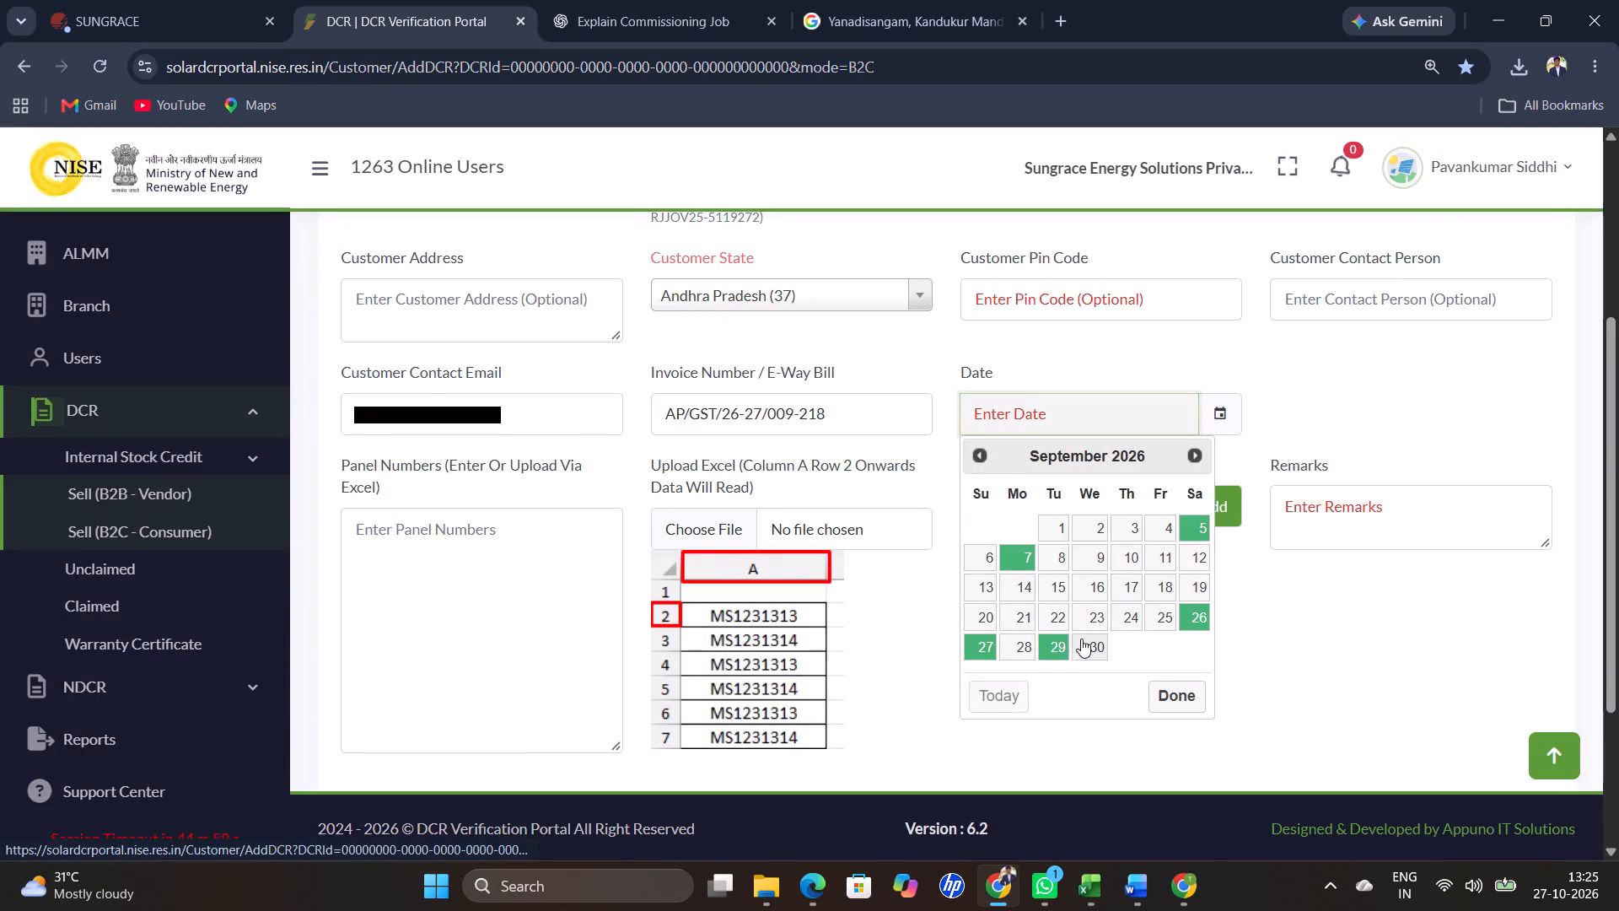
click(1081, 639)
Copy the four panel serial numbers from the SUNGRACE work order into the DCR form's Panel Numbers field.
click(638, 677)
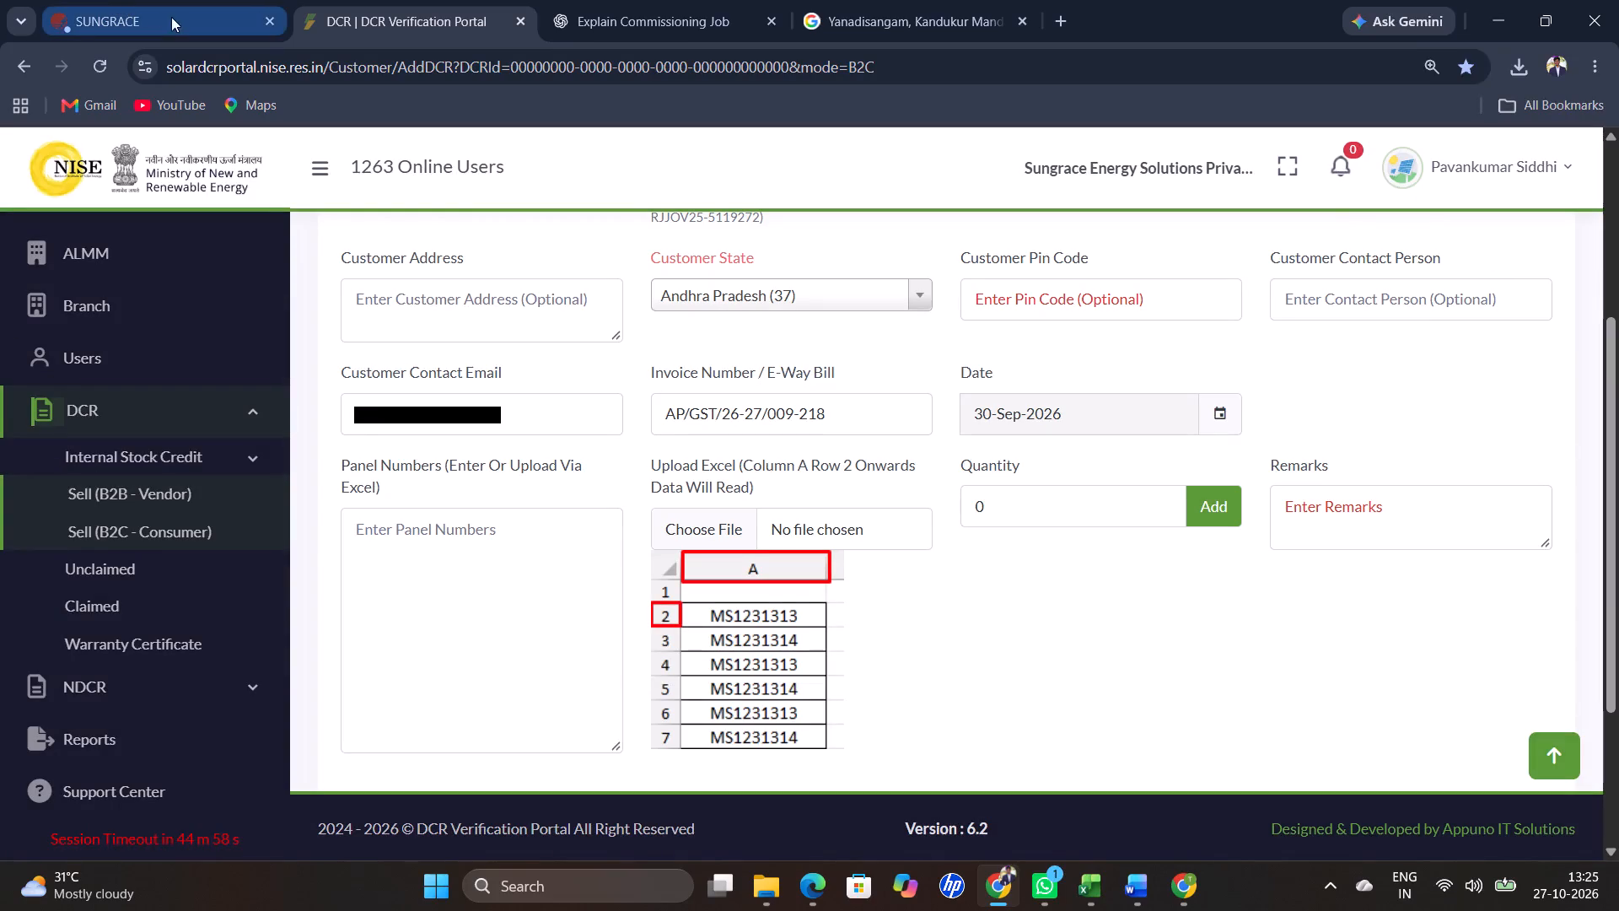
click(554, 655)
drag(110, 8, 116, 17)
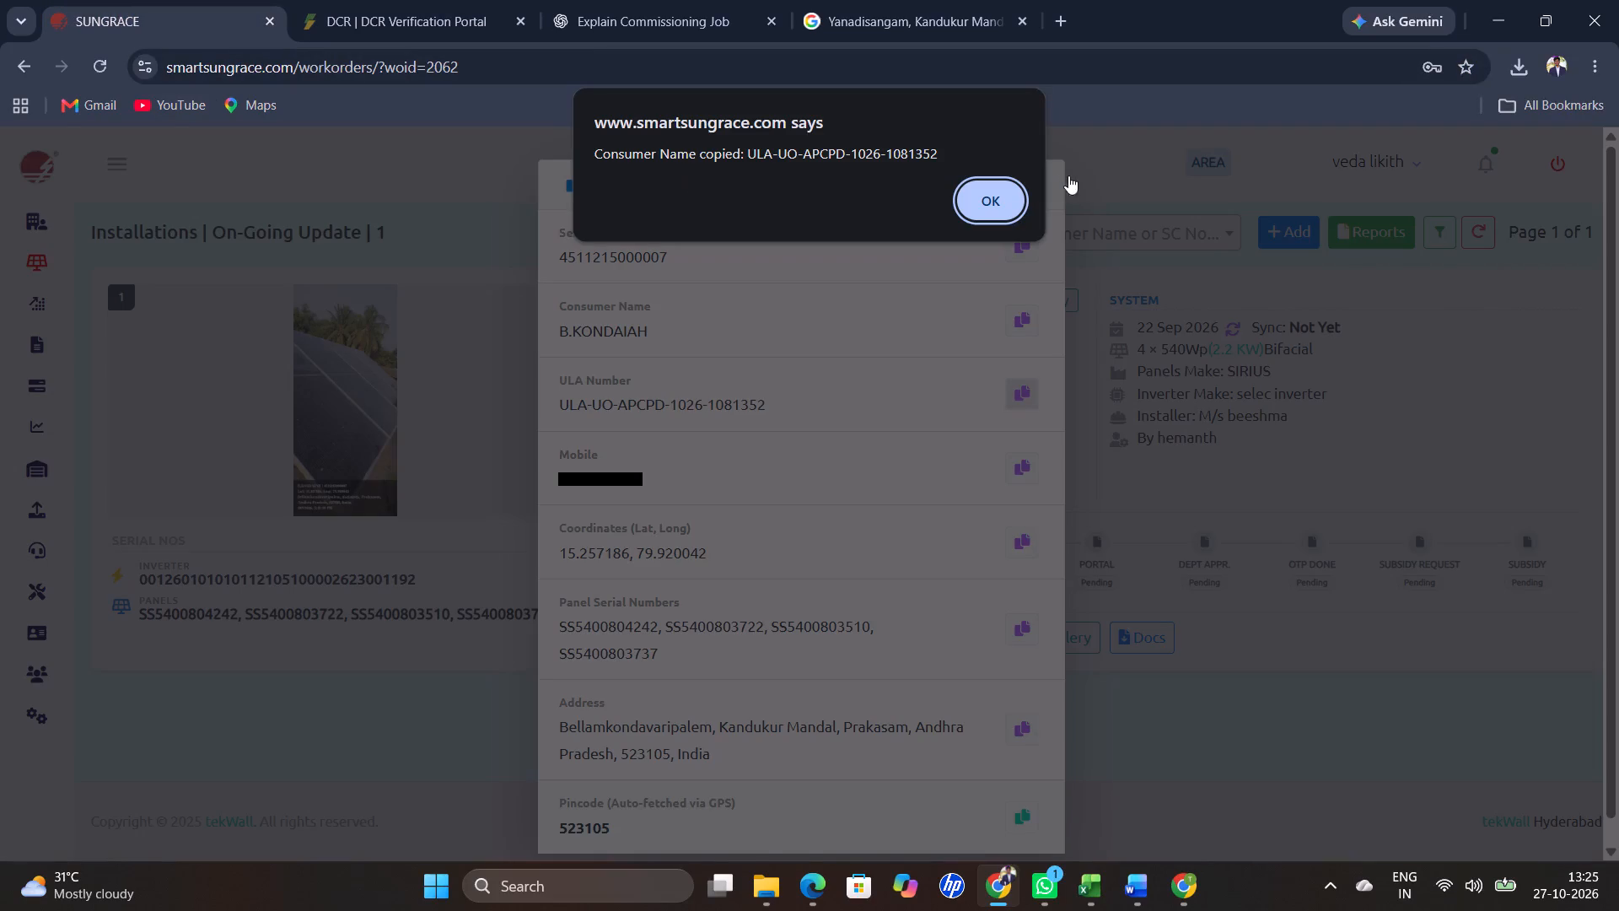
drag(985, 208, 977, 218)
click(1025, 626)
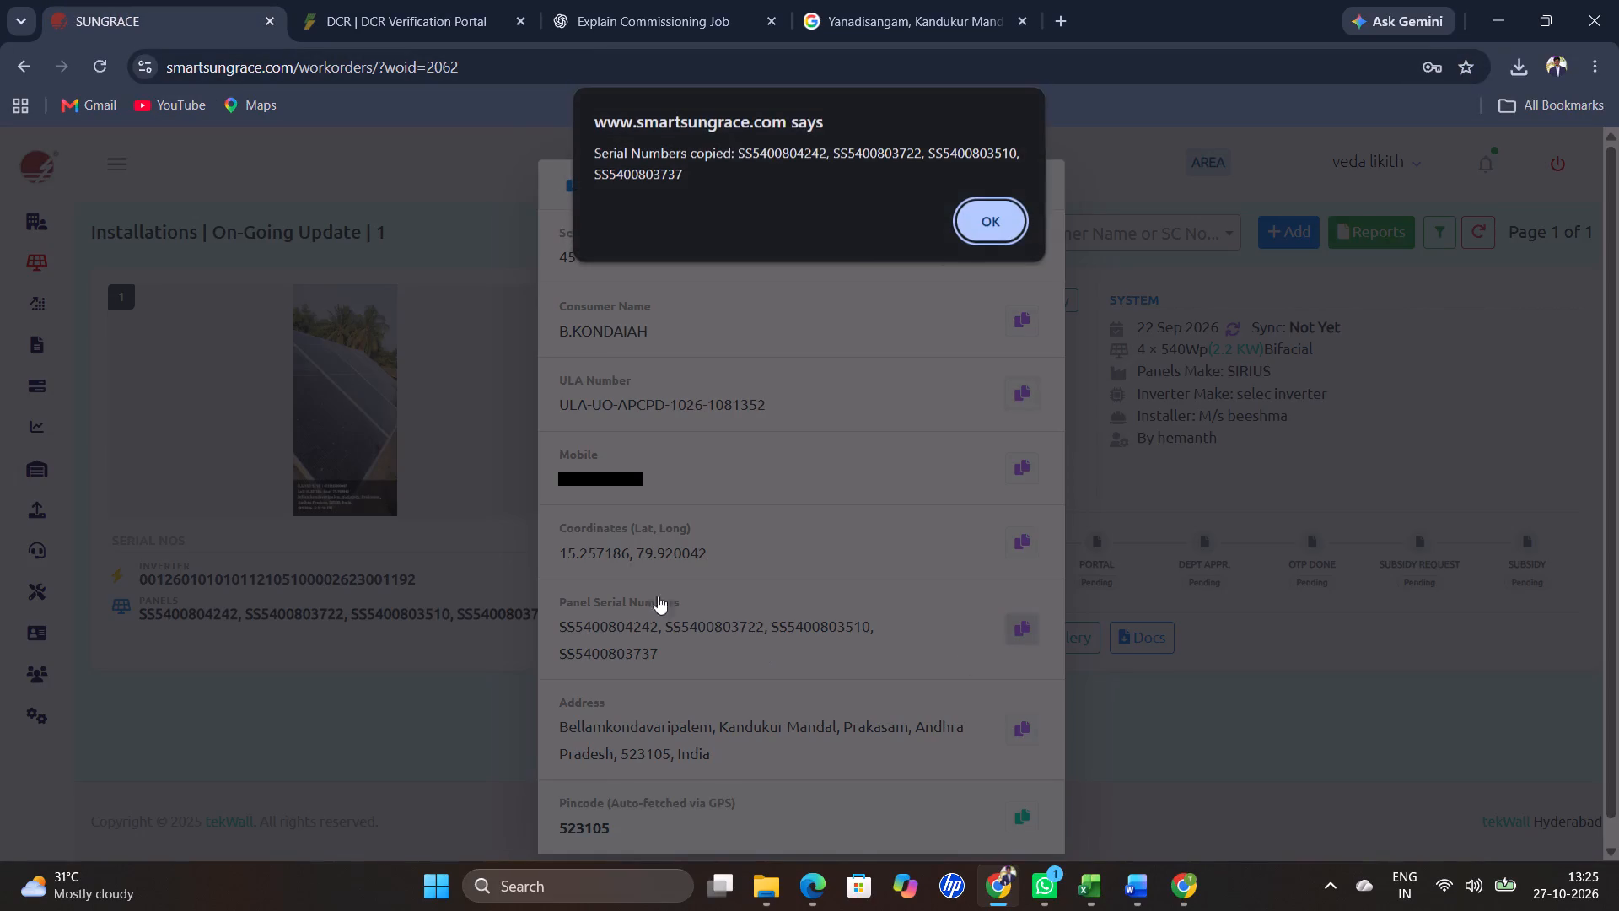
click(433, 0)
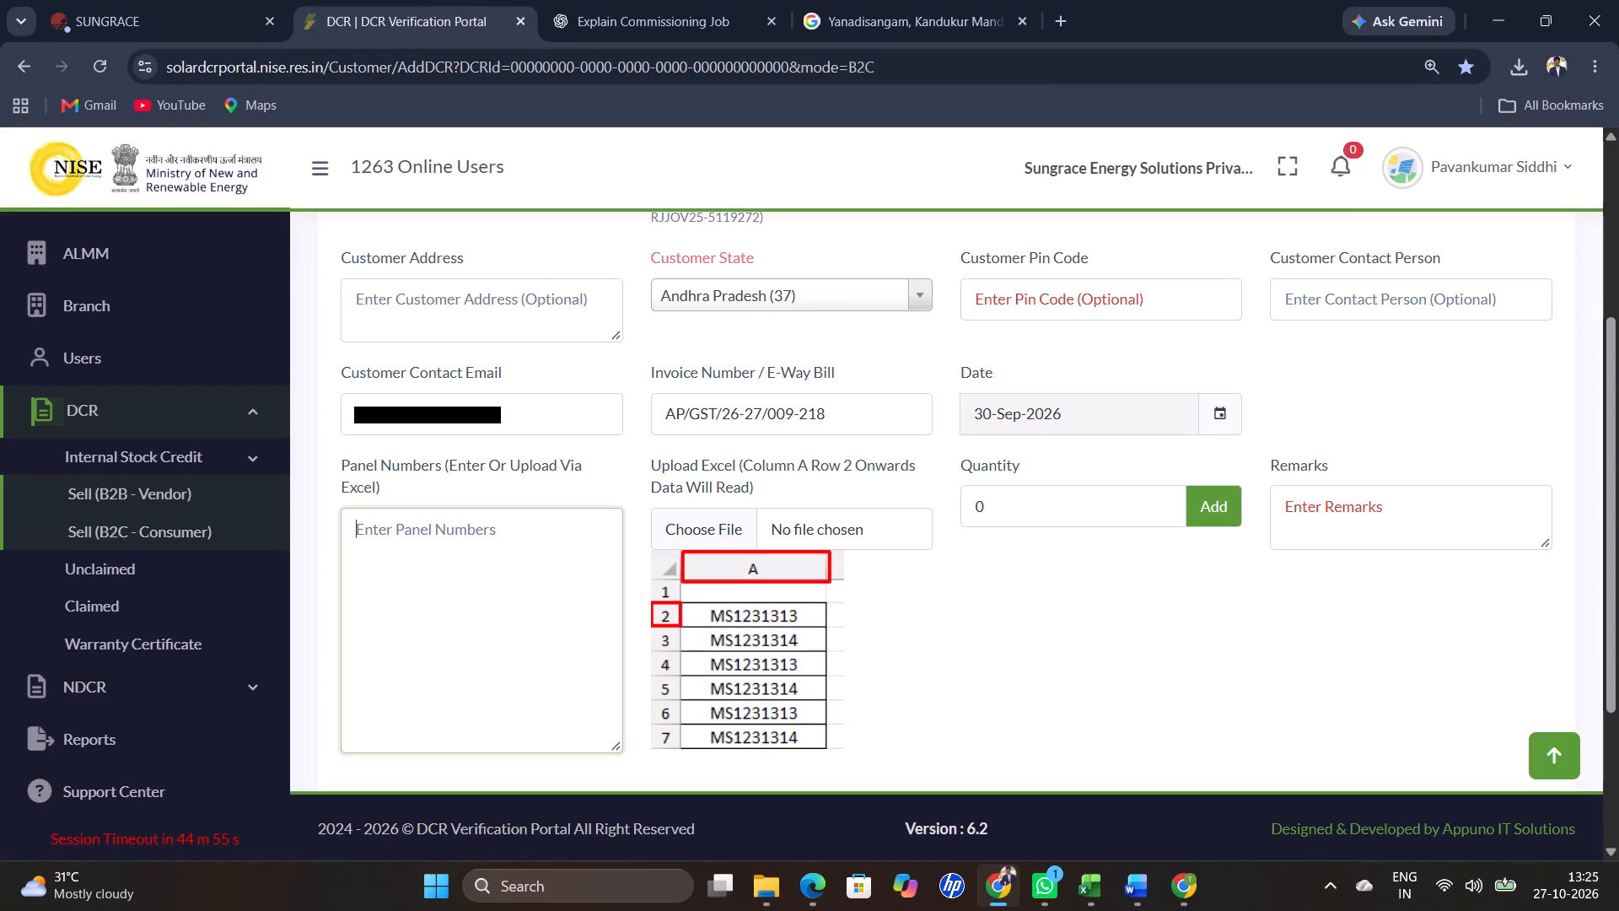
key(ctrl+v)
key(Left)
key(Left)
key(Left)
key(Left)
key(Left)
key(Left)
key(Left)
key(Left)
key(Left)
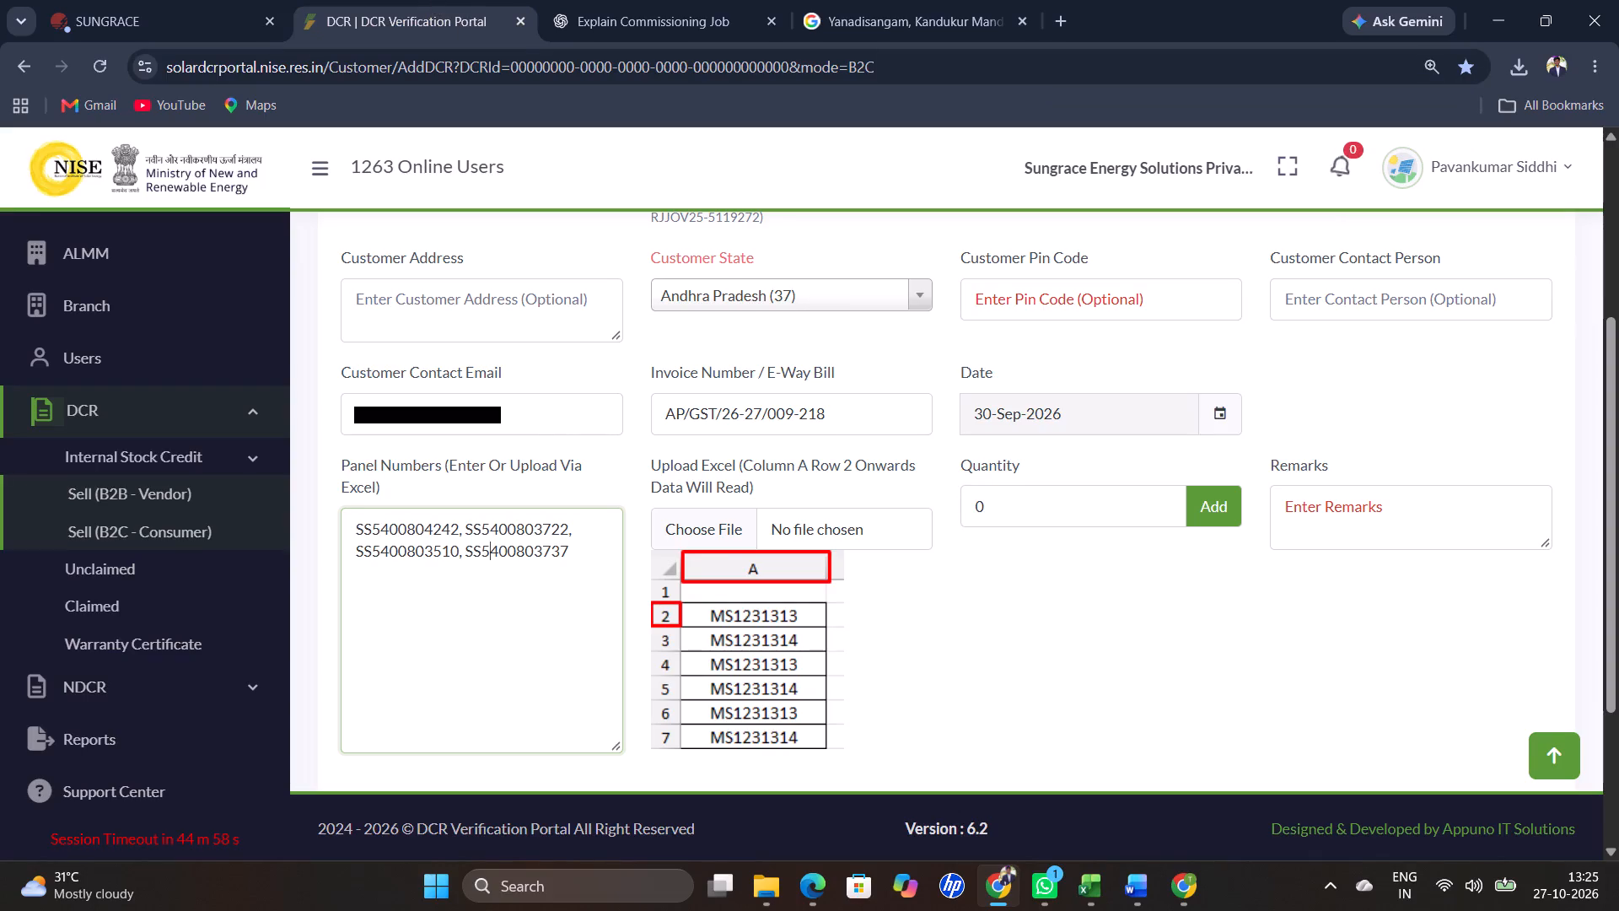
key(Left)
key(Left)
key(Left)
key(BackSpace)
key(BackSpace)
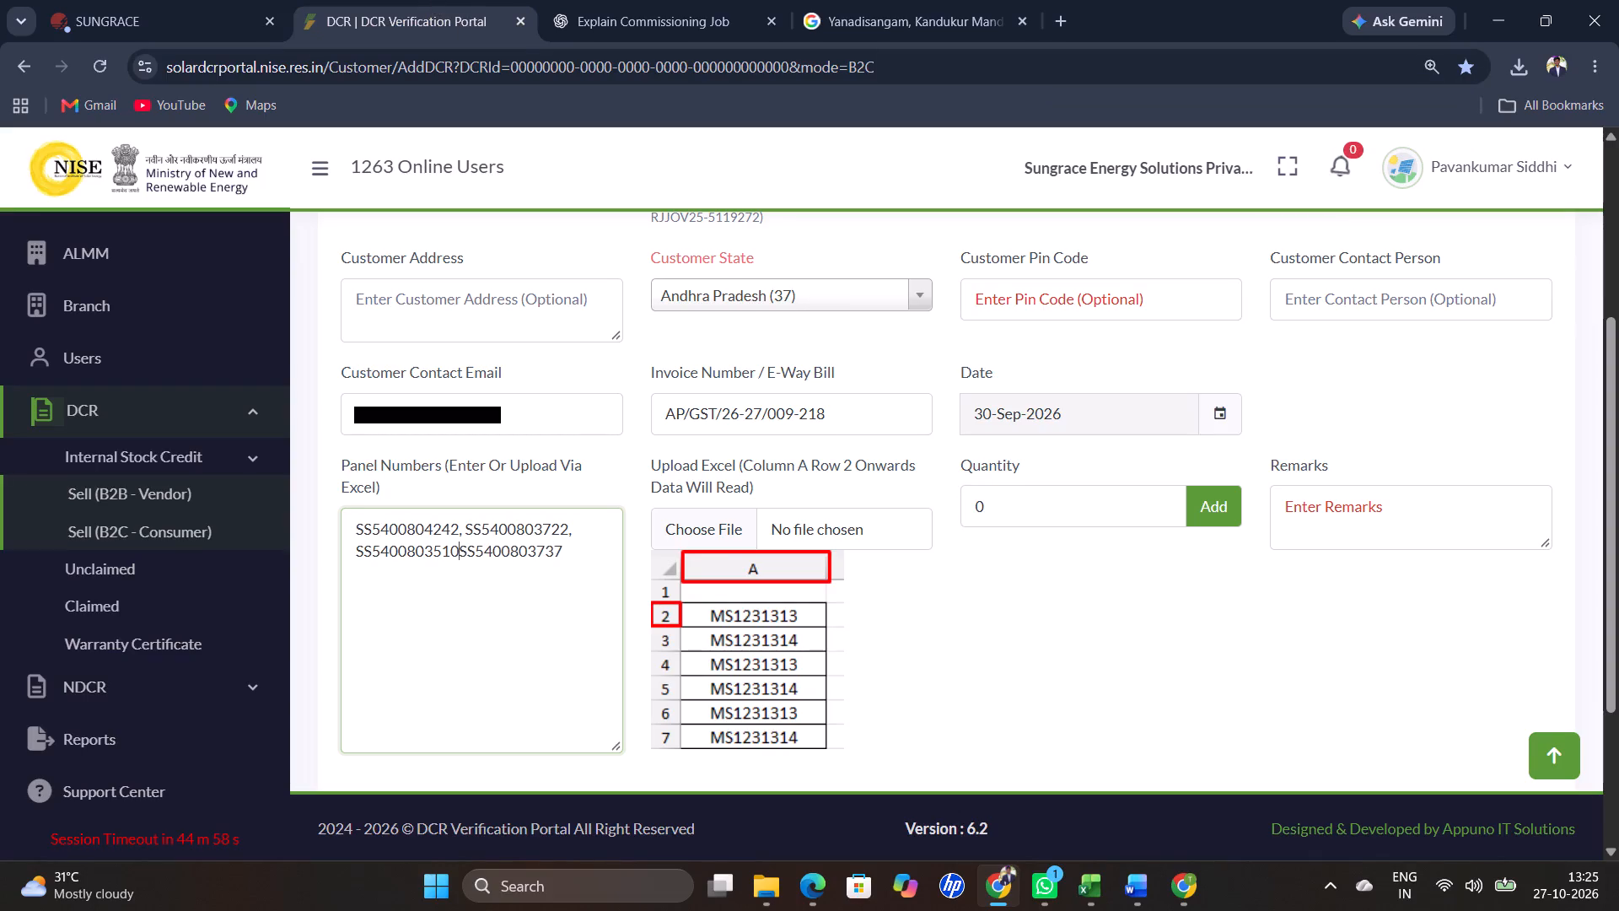
key(Return)
key(Up)
key(Up)
key(Up)
key(Right)
key(Right)
key(Right)
key(Right)
key(Right)
key(Right)
key(Right)
key(Right)
key(Right)
key(Right)
key(Right)
key(Right)
key(Right)
key(Right)
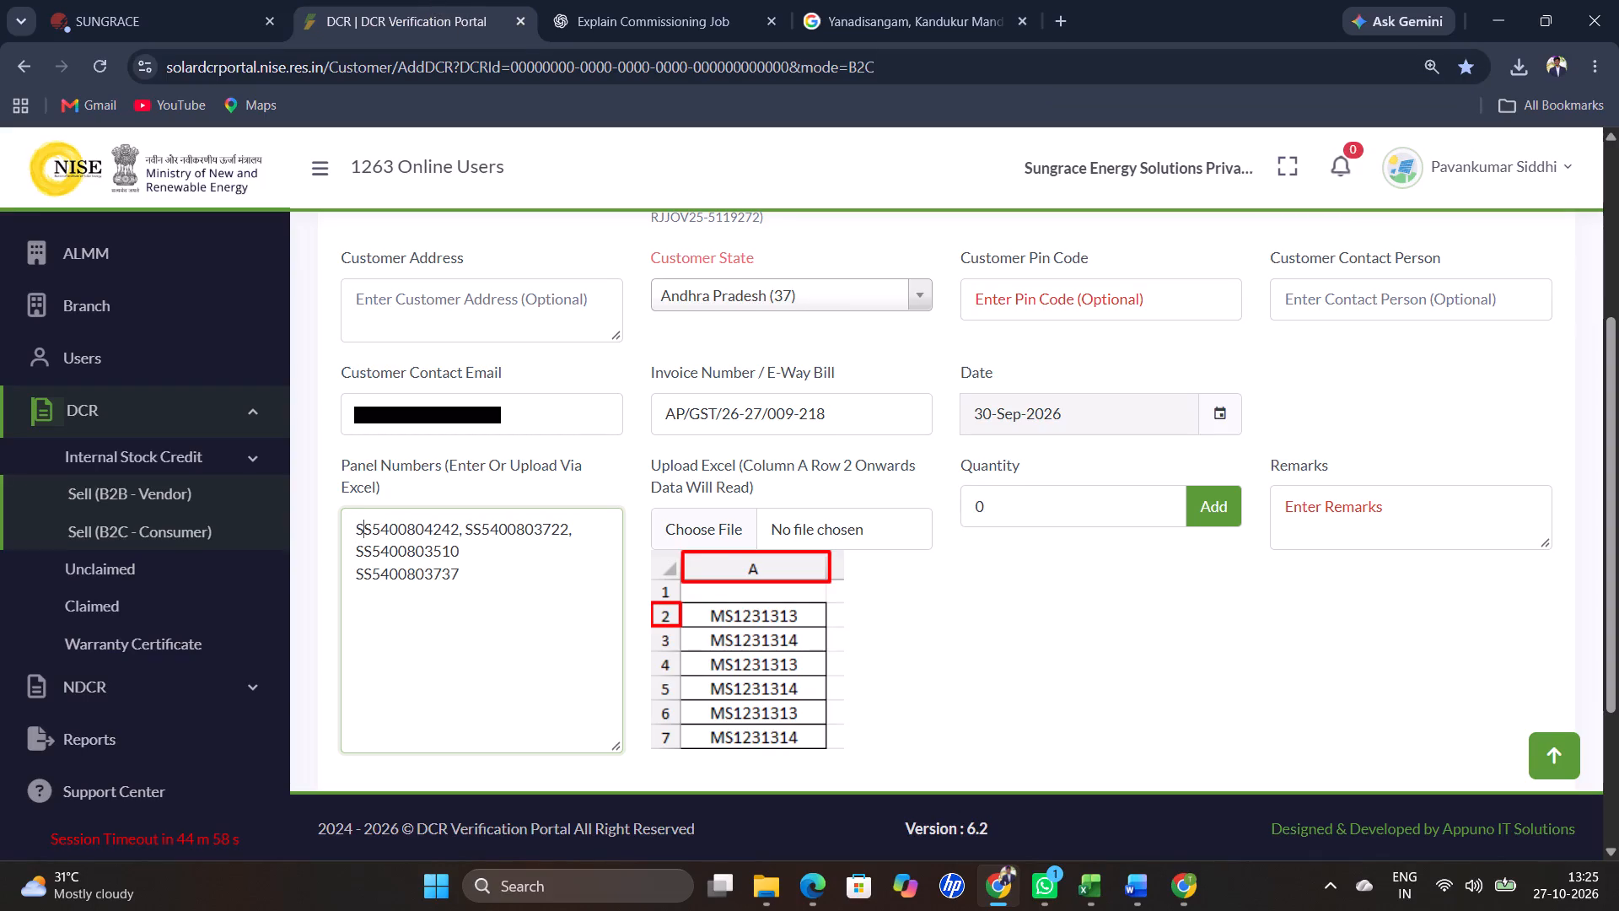
key(BackSpace)
key(BackSpace)
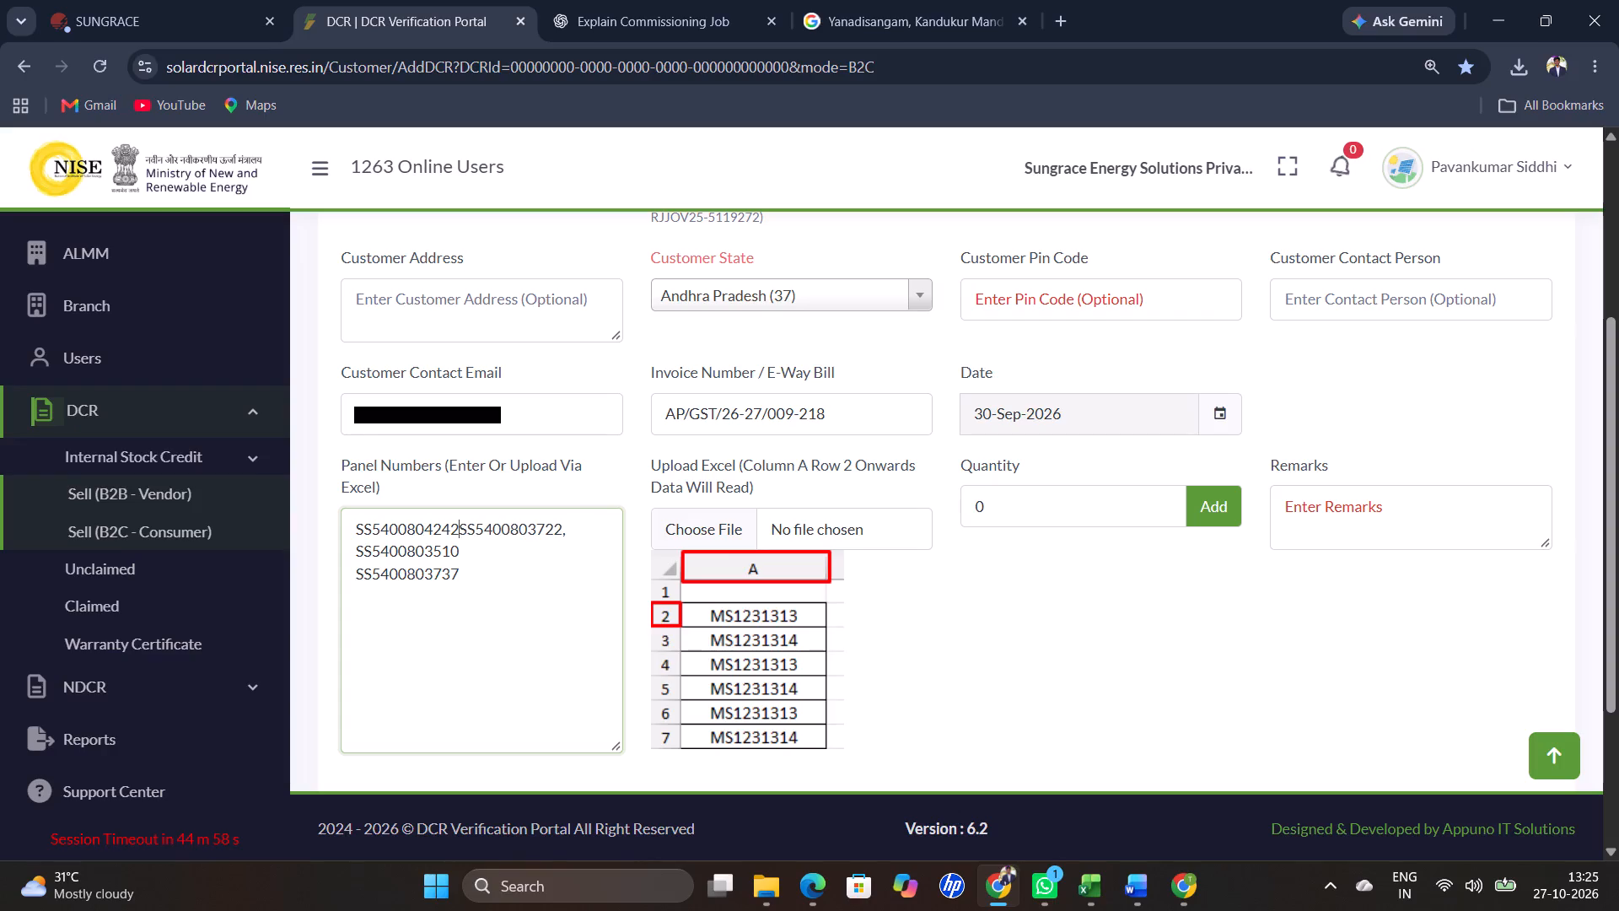
key(Return)
key(Right)
key(Right)
key(Right)
key(Right)
key(Right)
key(Right)
key(Right)
key(Right)
key(Right)
key(Right)
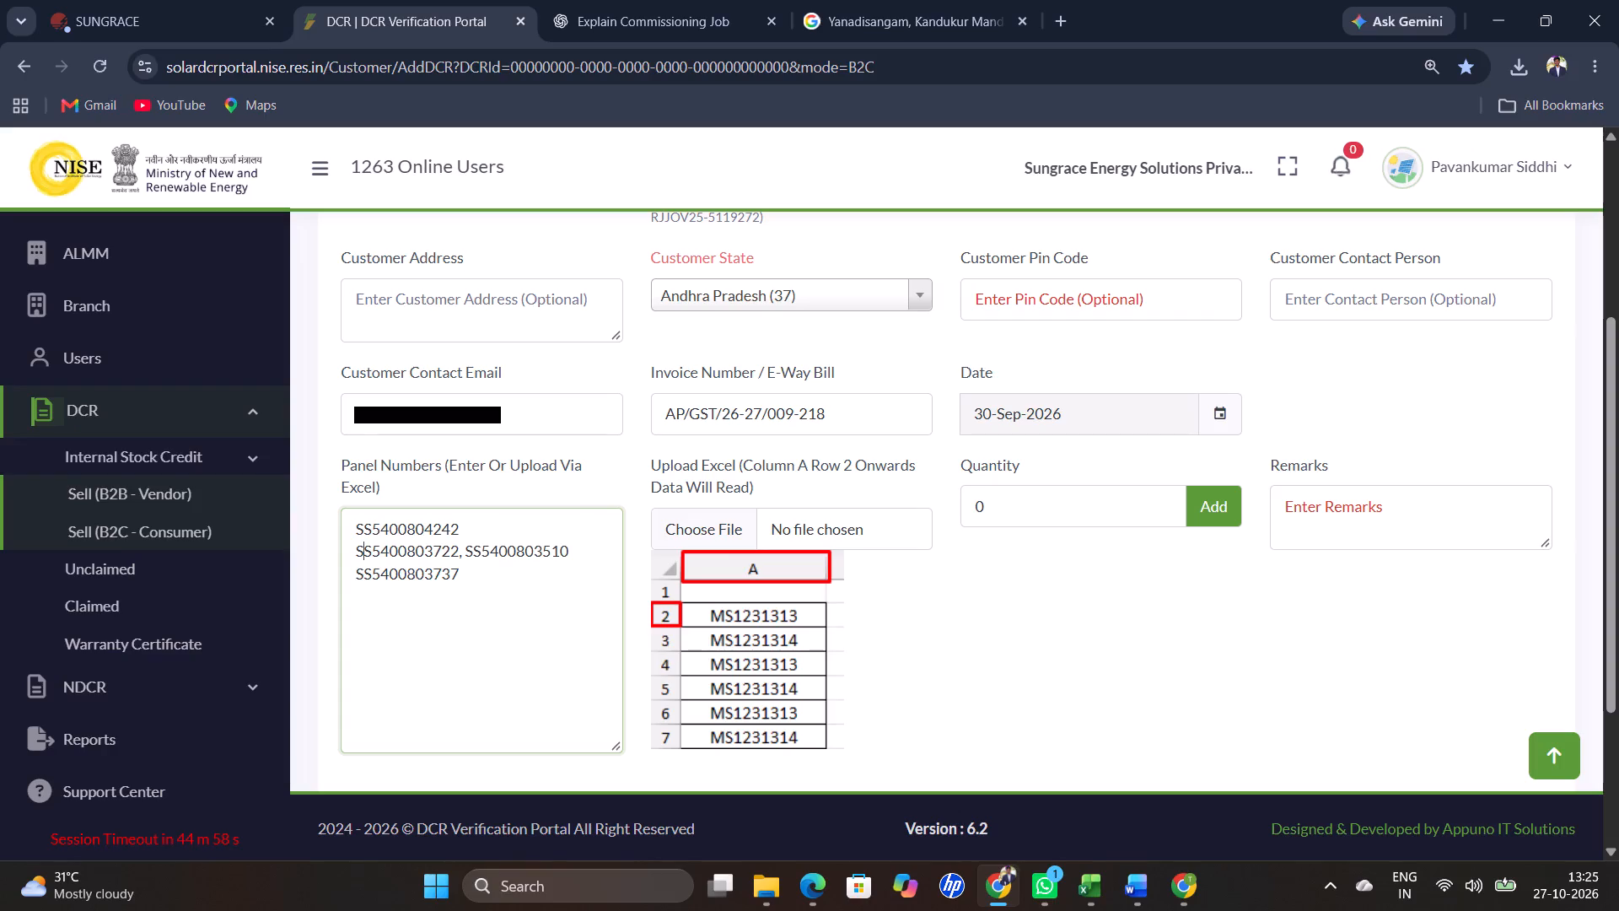
key(Right)
key(Right)
key(Right)
key(Right)
key(BackSpace)
key(BackSpace)
key(Return)
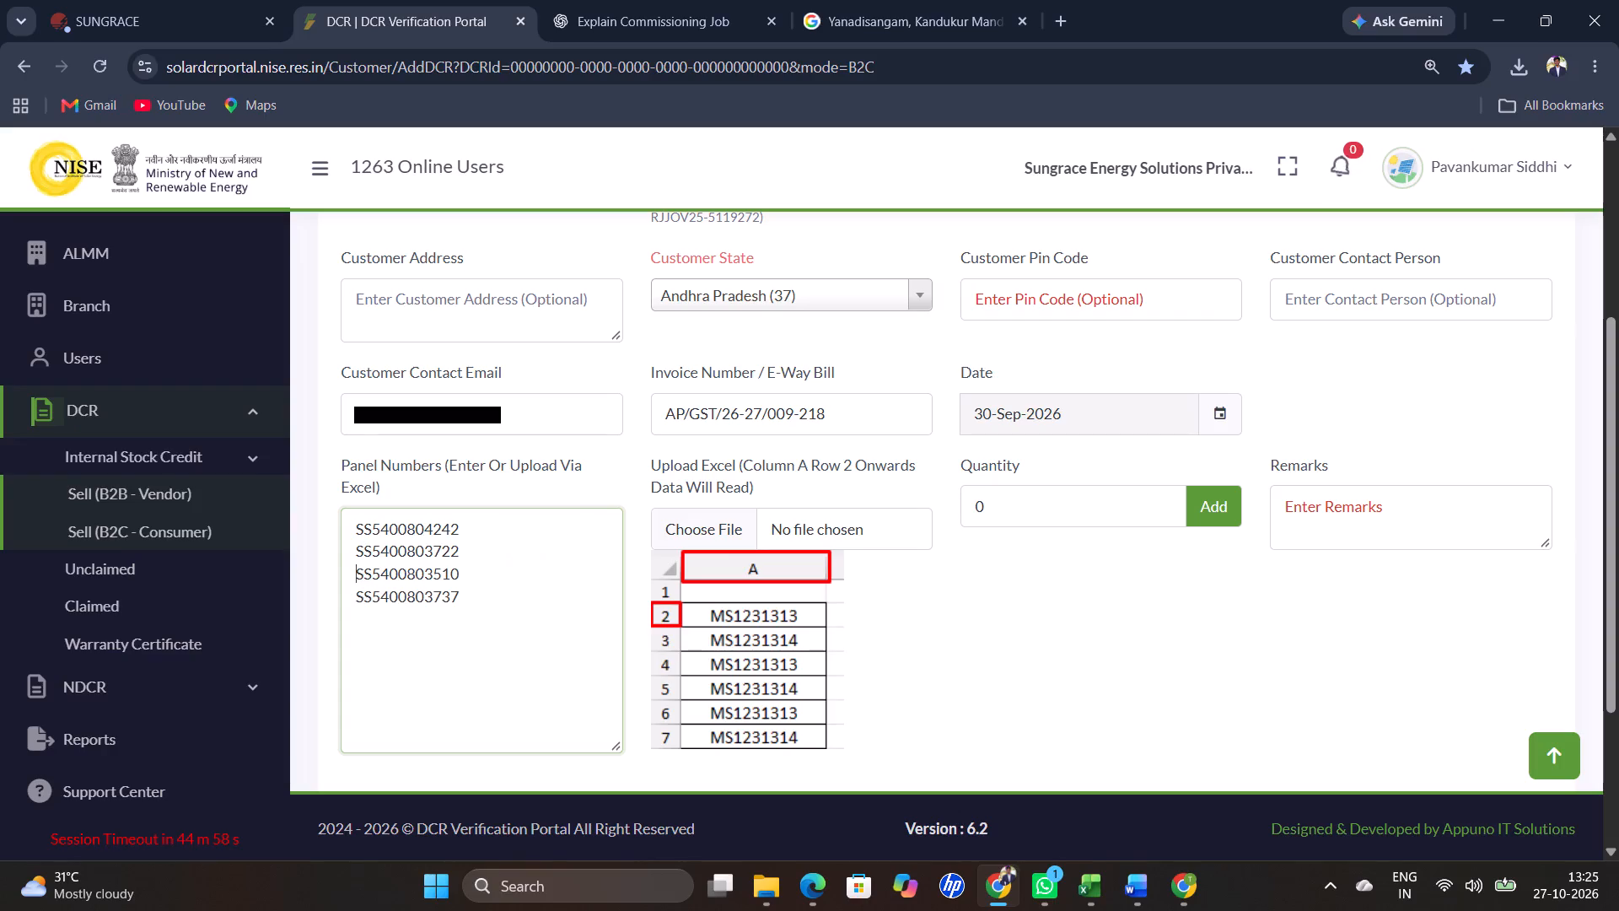
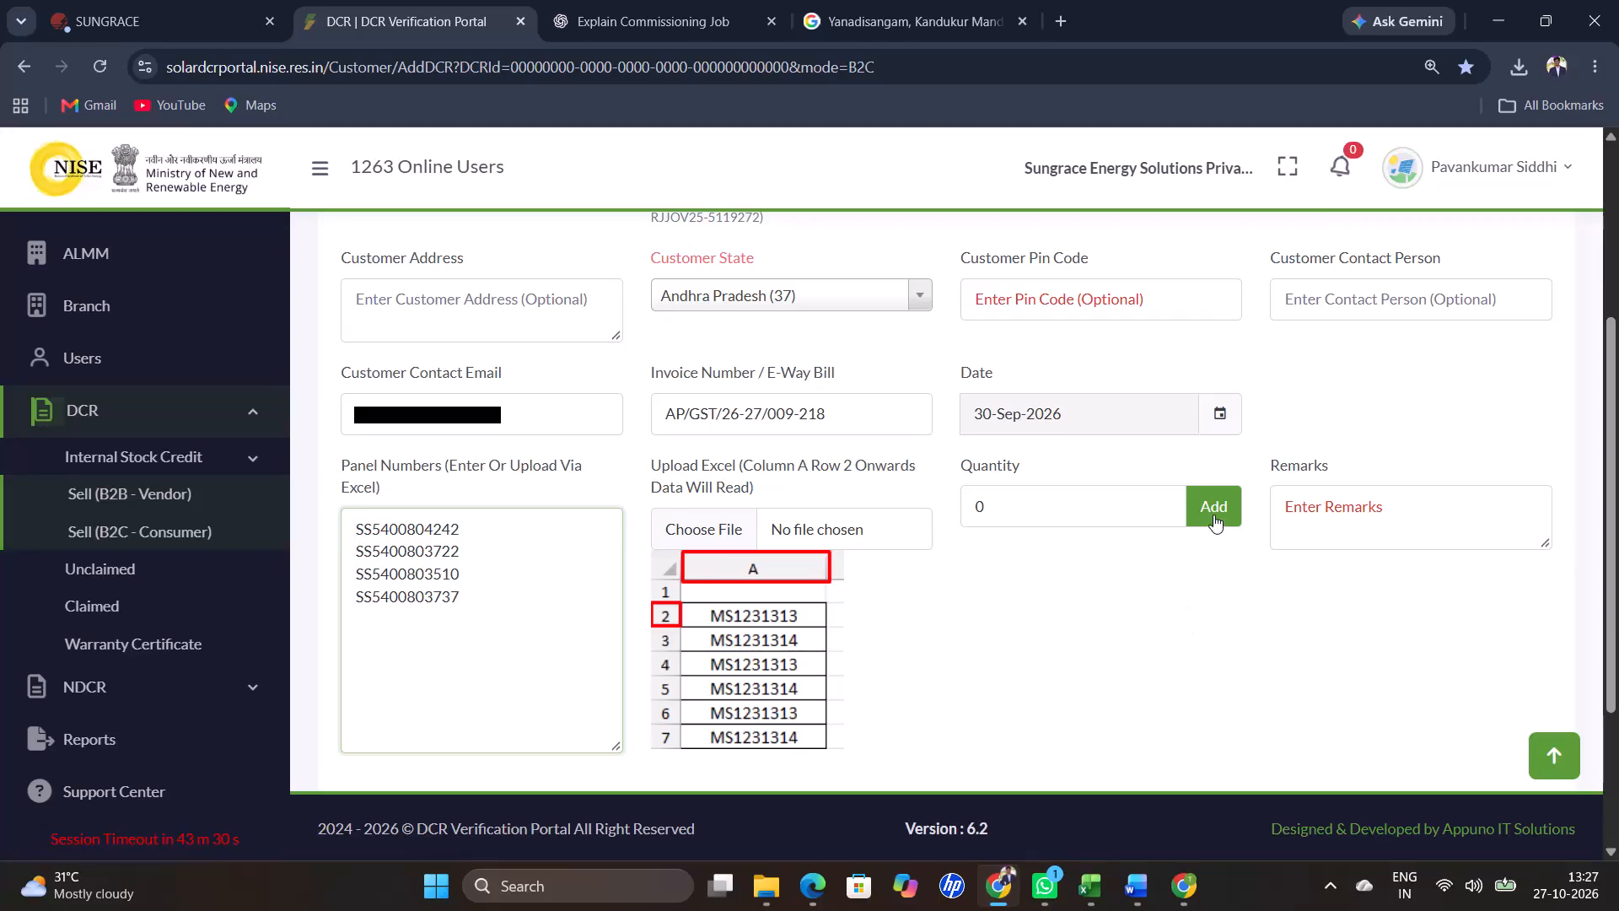
Set the quantity to 4 and add the four entered panel numbers to the DCR form.
click(1213, 515)
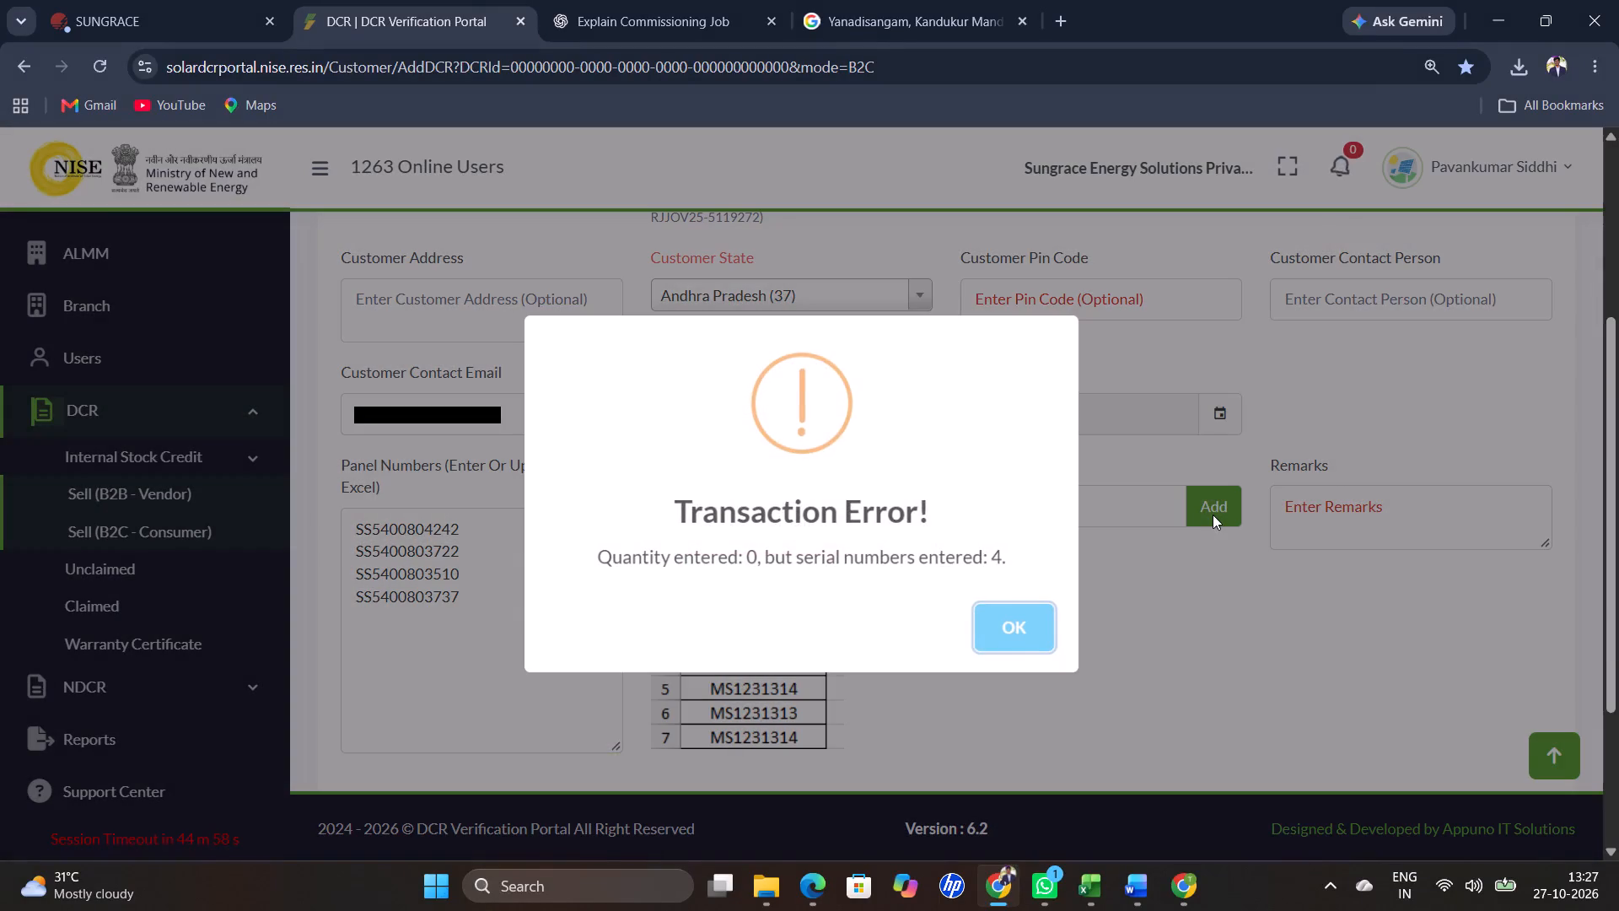
click(1009, 639)
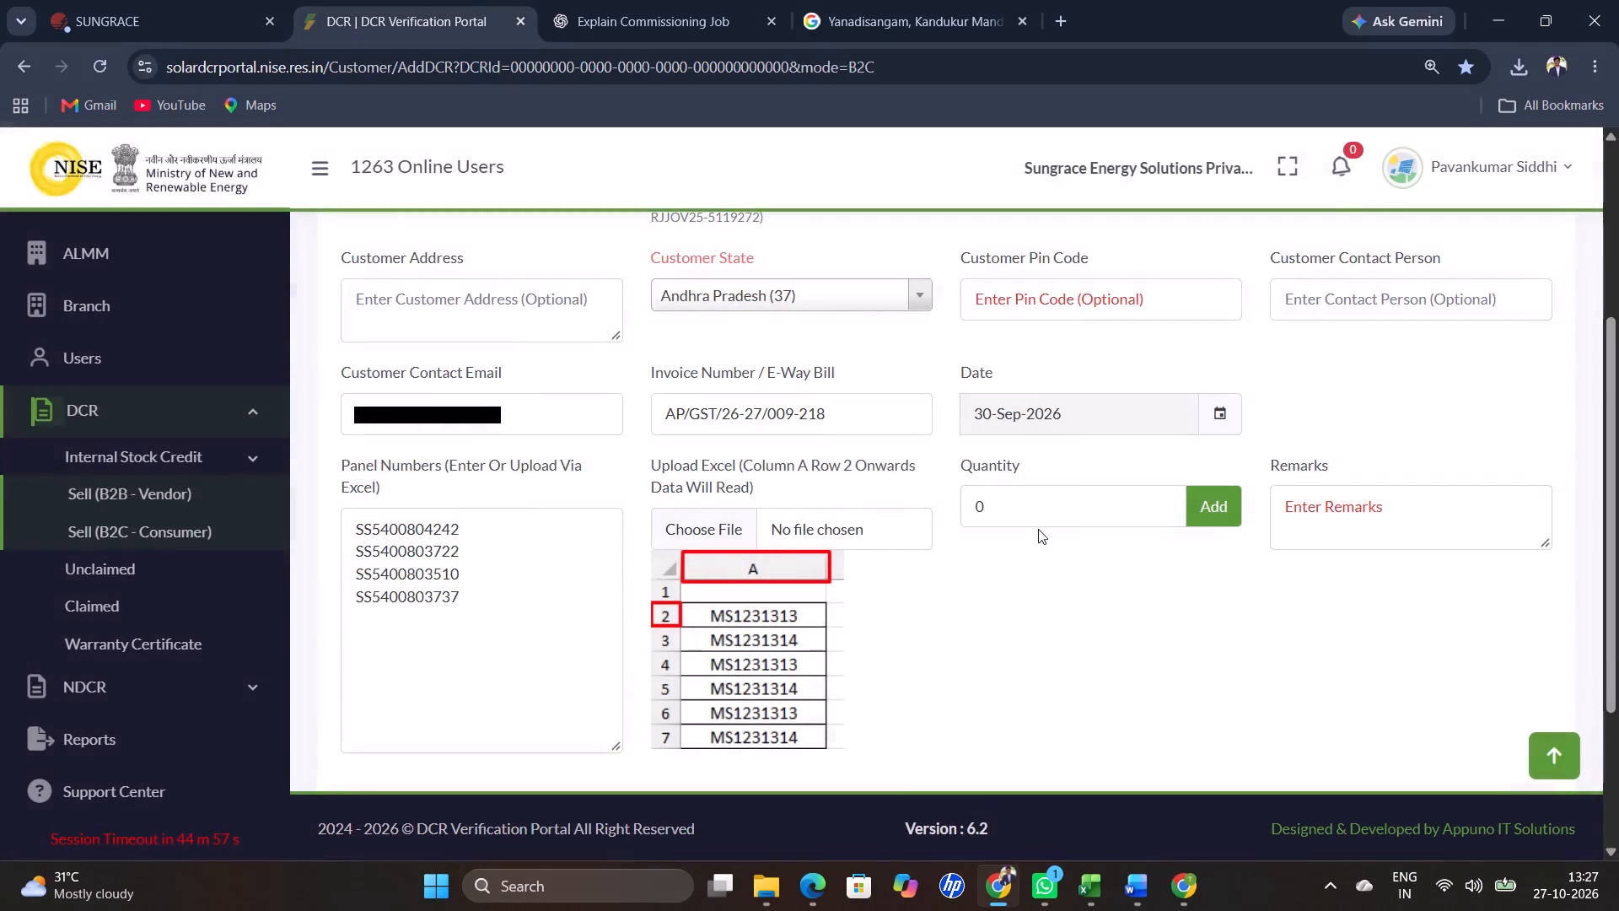
click(1038, 510)
scroll(1069, 485, up, 5)
scroll(1072, 487, down, 4)
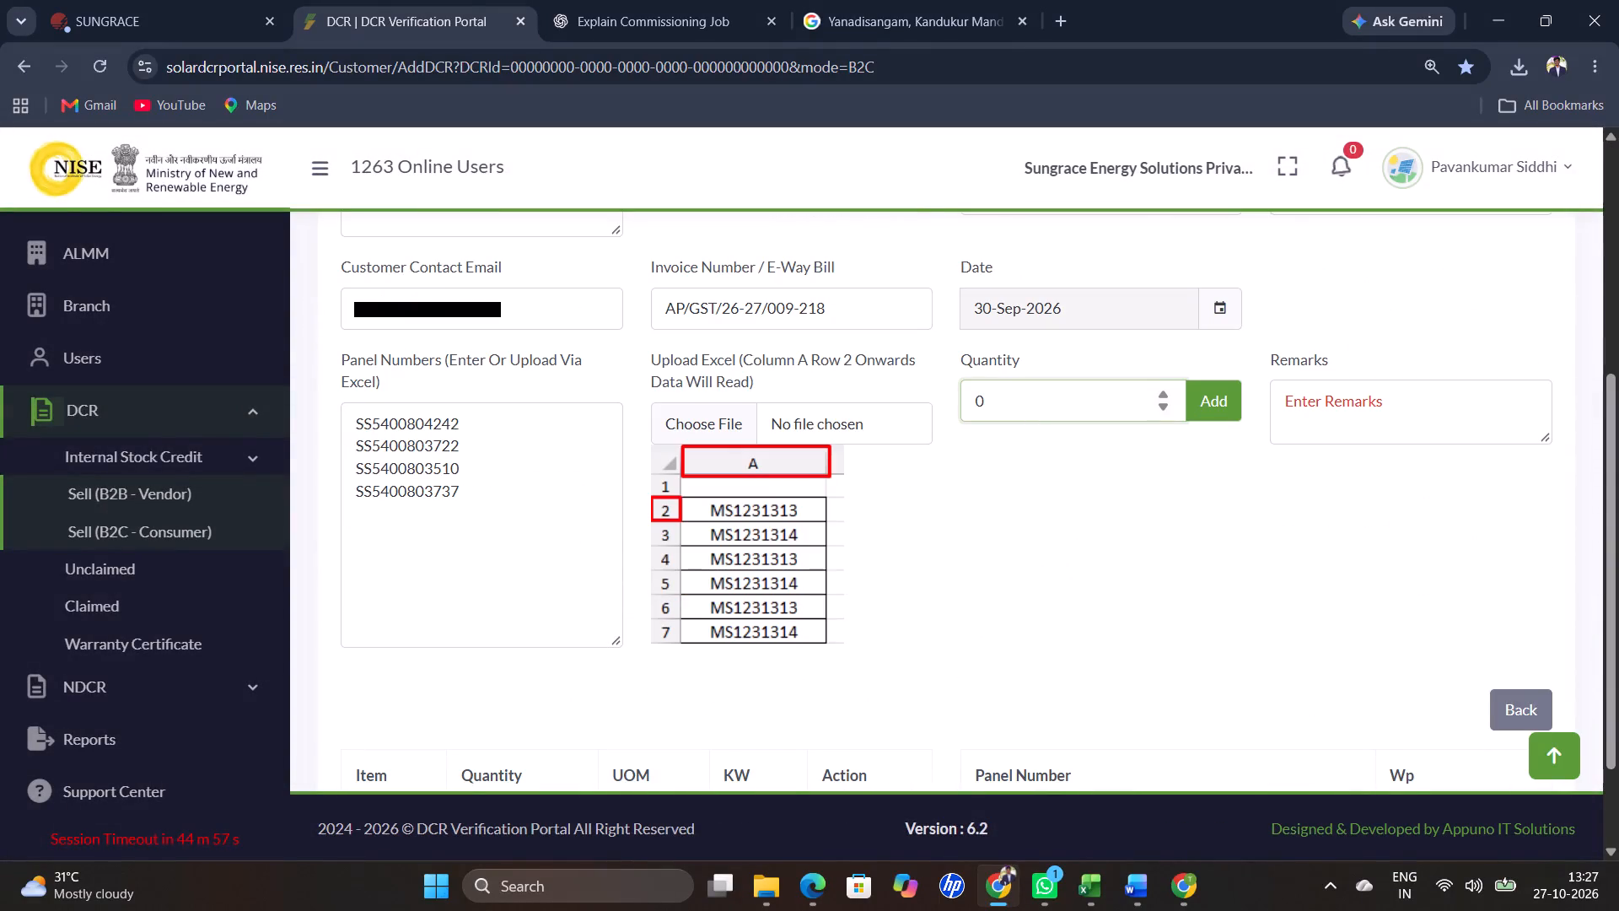
scroll(1003, 411, up, 4)
click(1224, 409)
Copy the installation address from the SUNGRACE work order's Quick Copy Details into the DCR form's Remarks field.
click(1310, 417)
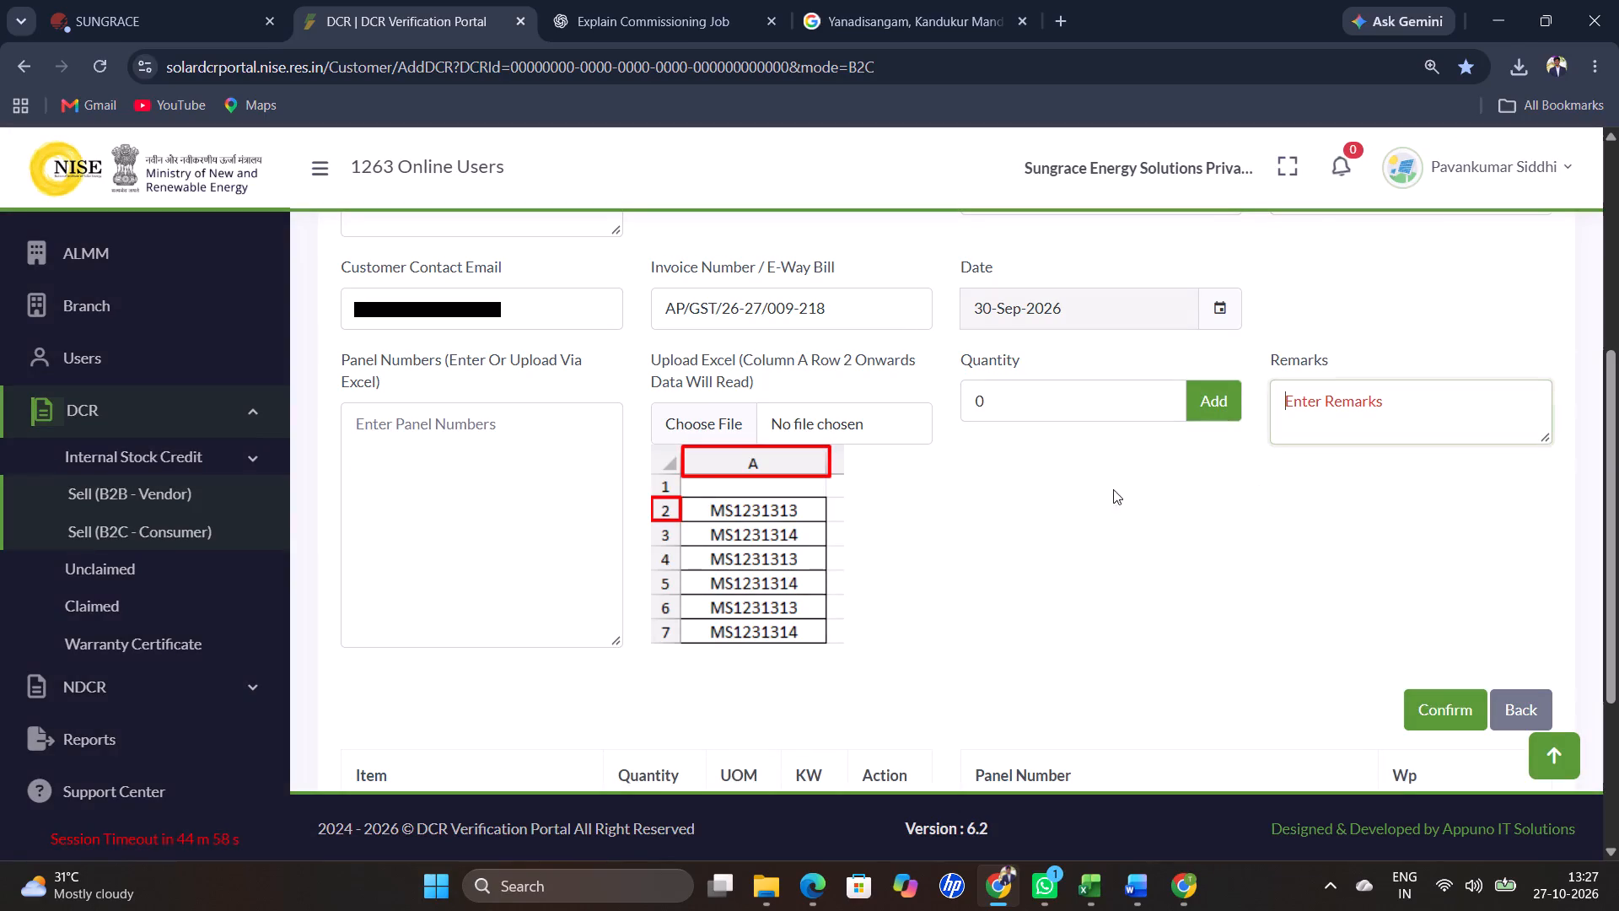
click(203, 0)
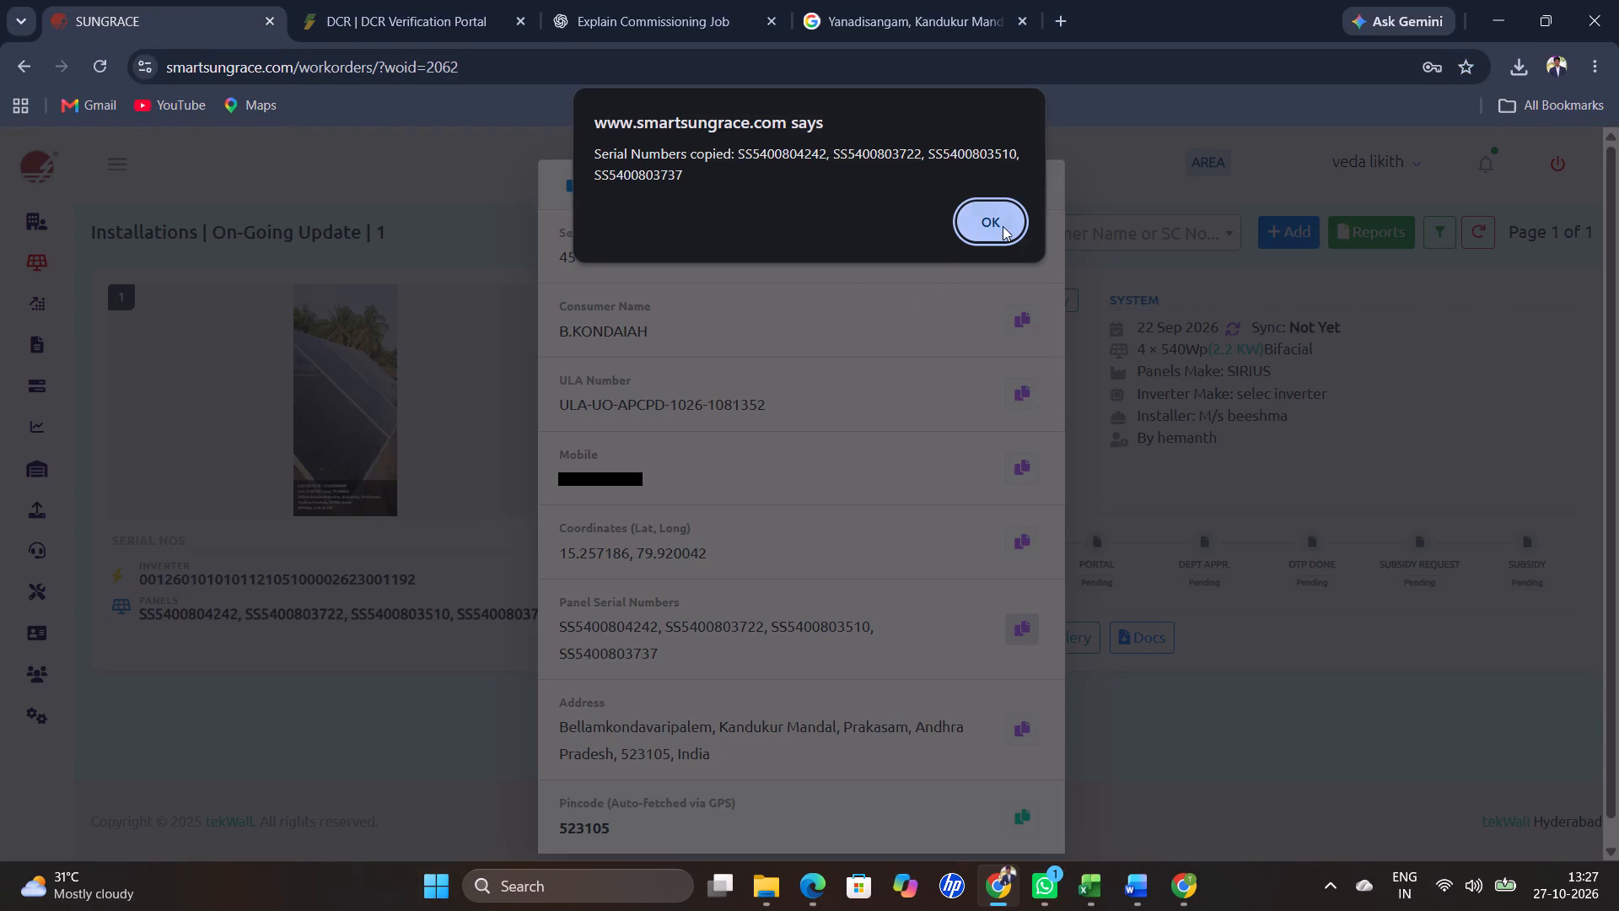
click(1003, 226)
click(1028, 733)
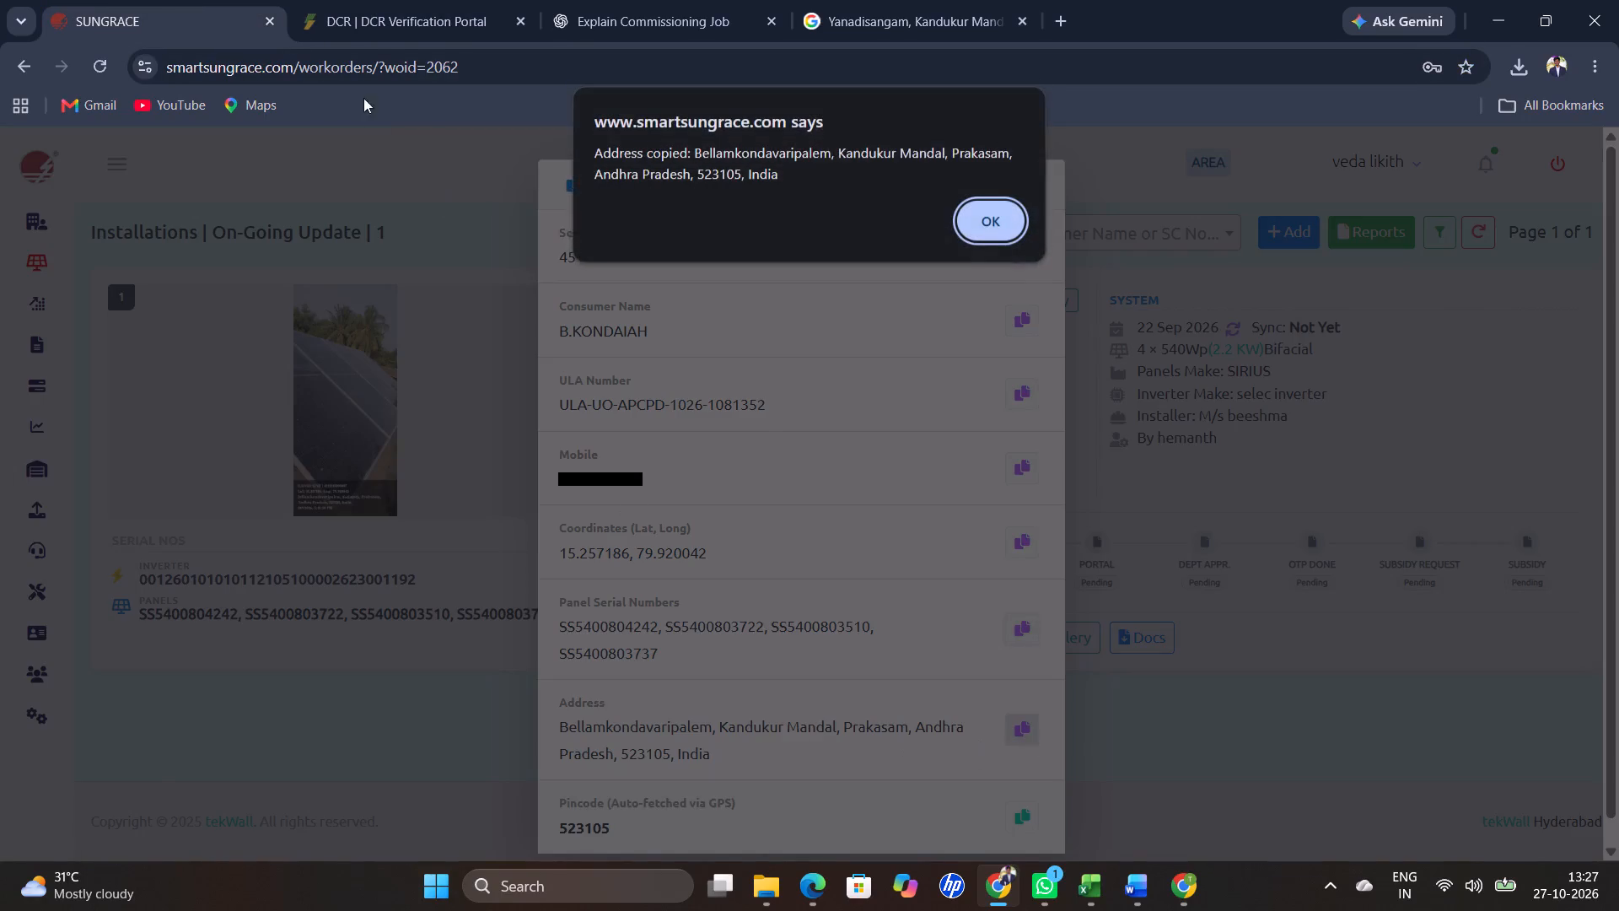
drag(381, 0, 433, 38)
key(ctrl+v)
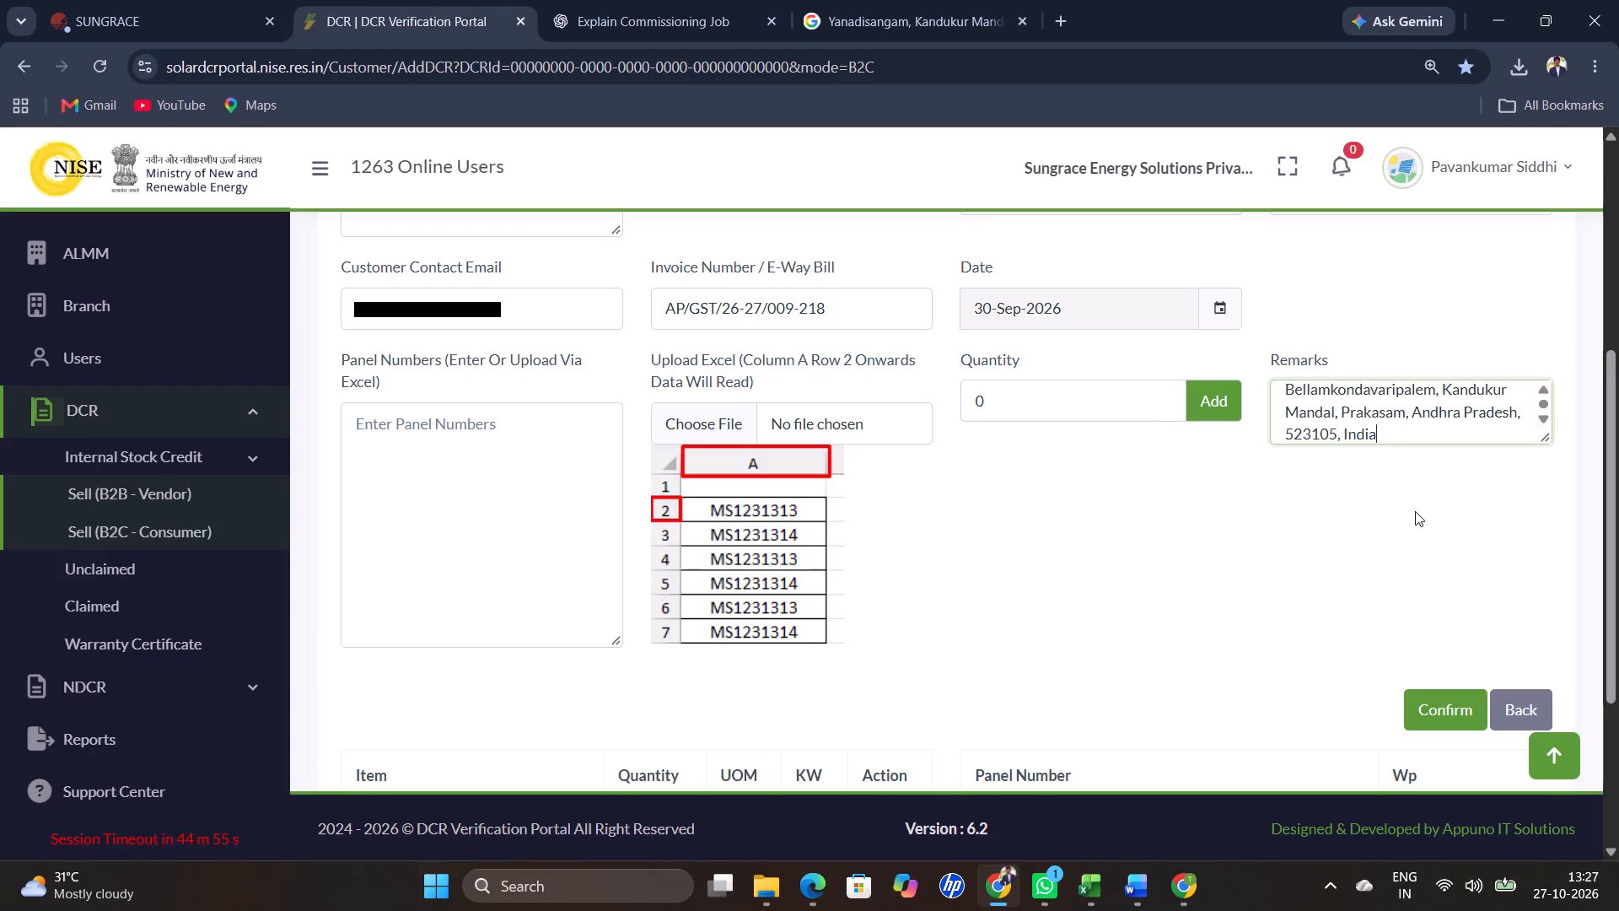
Copy the pincode from the SUNGRACE work order into the DCR form's Customer Pin Code field.
scroll(1584, 358, up, 1)
click(1118, 294)
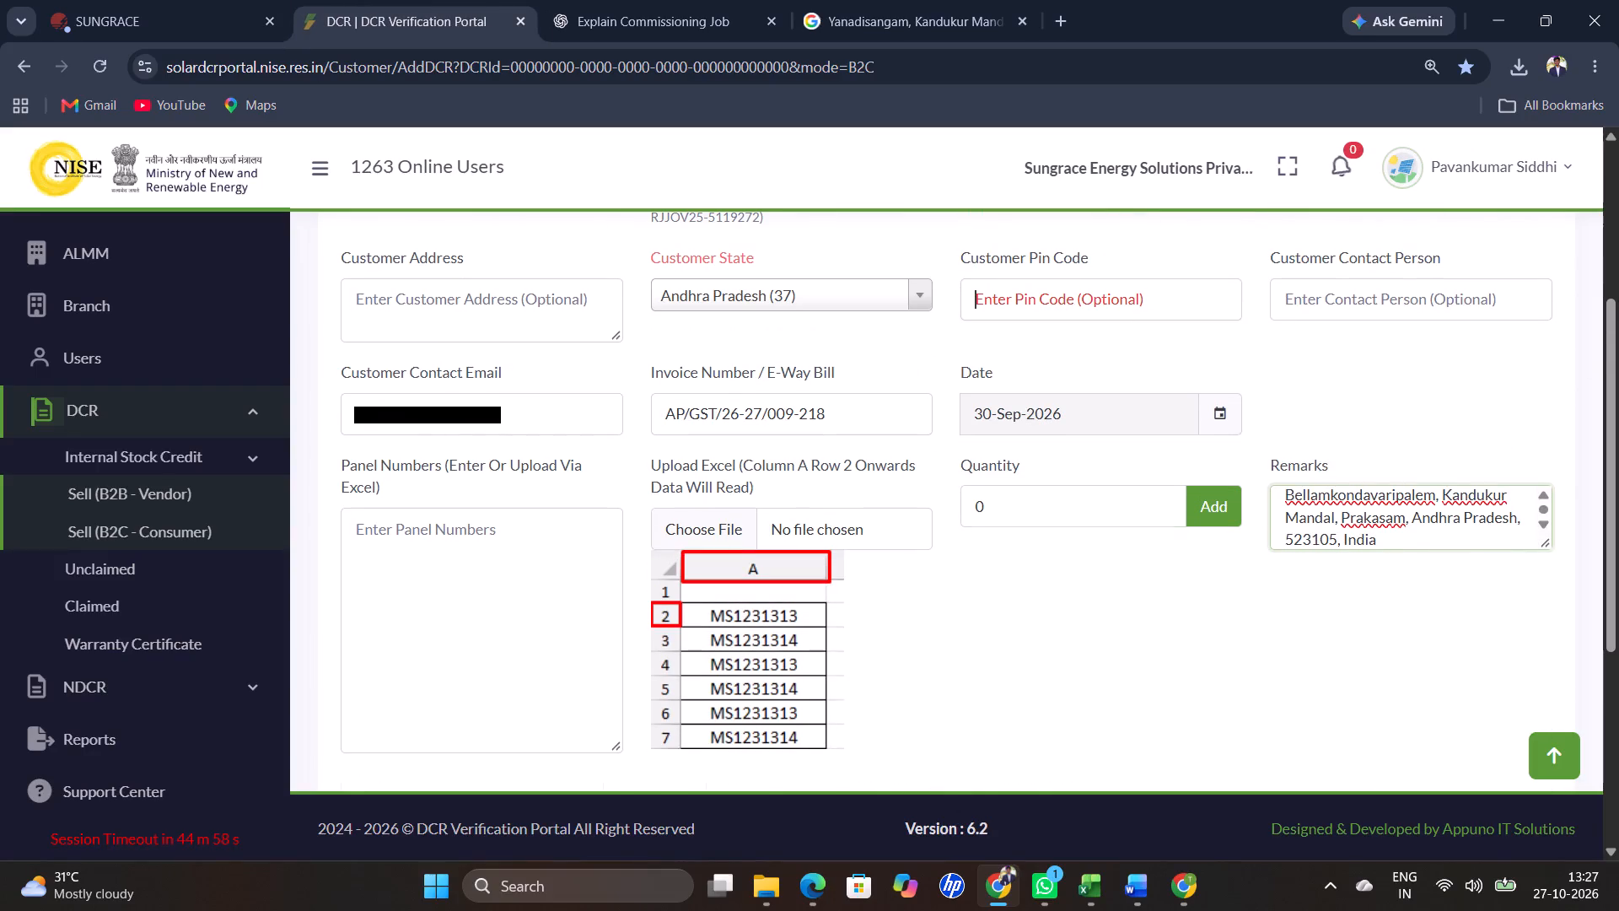
click(166, 44)
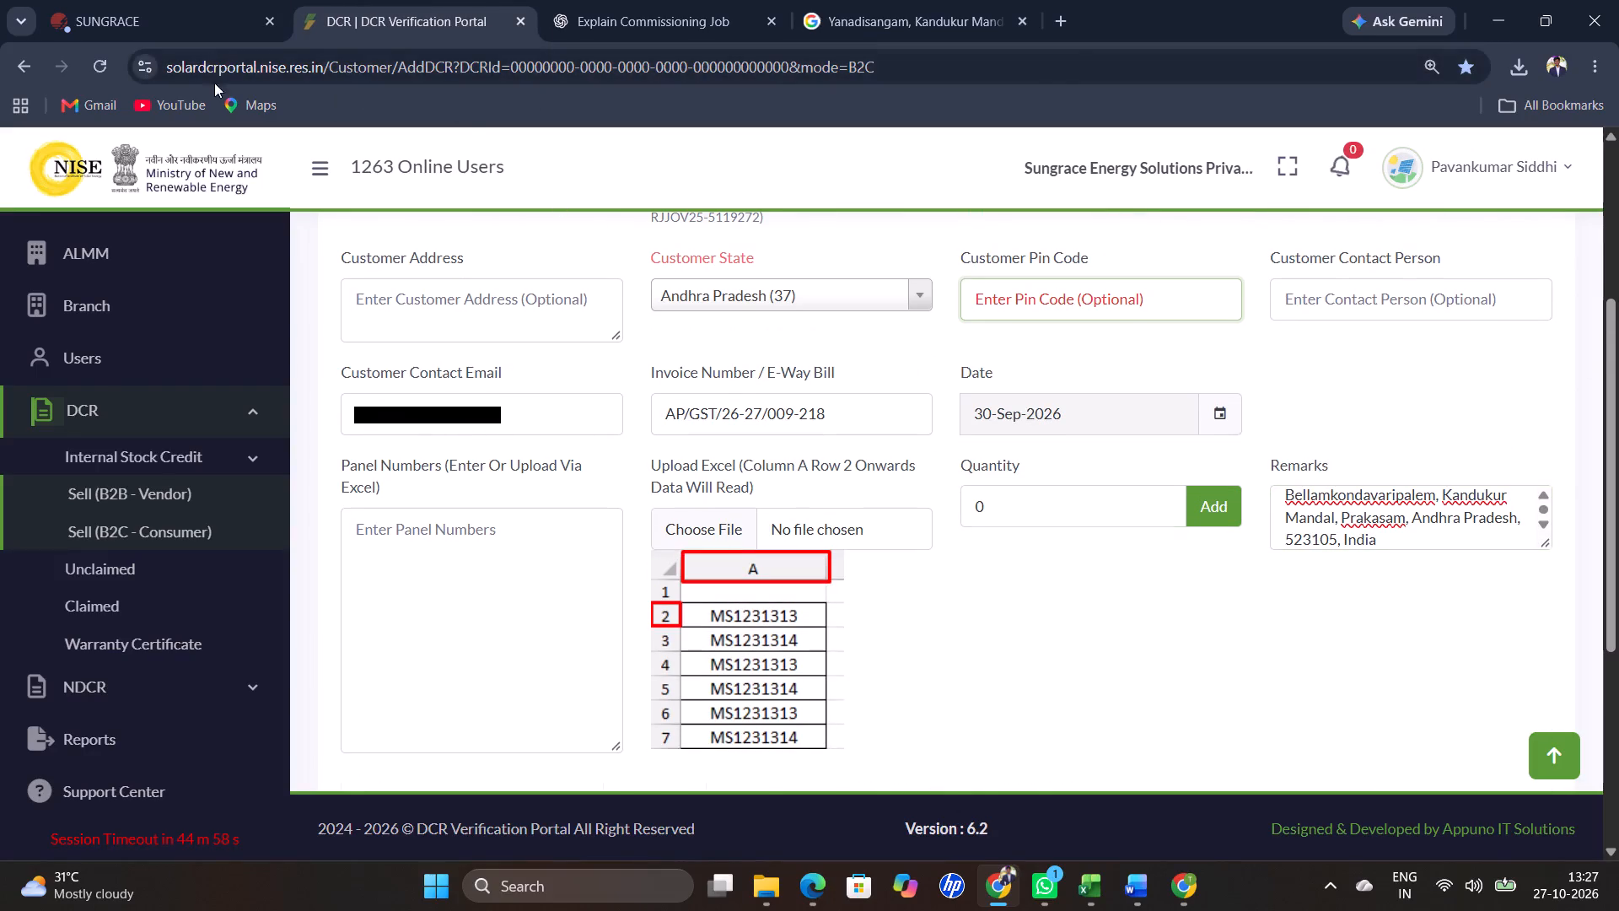
click(91, 0)
click(983, 223)
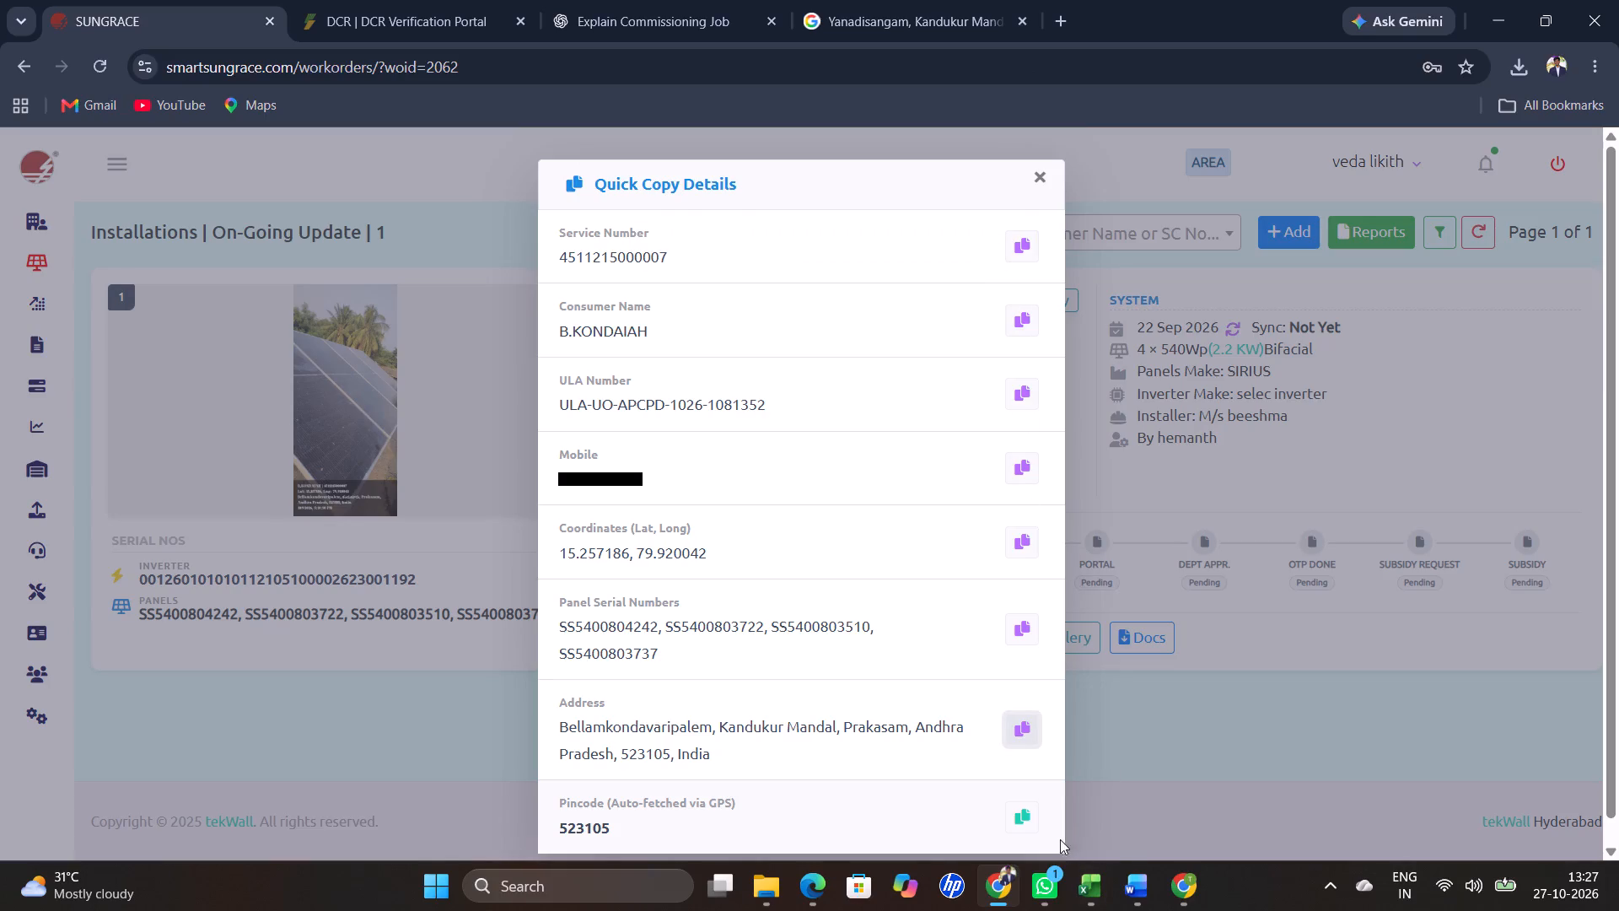
click(1021, 815)
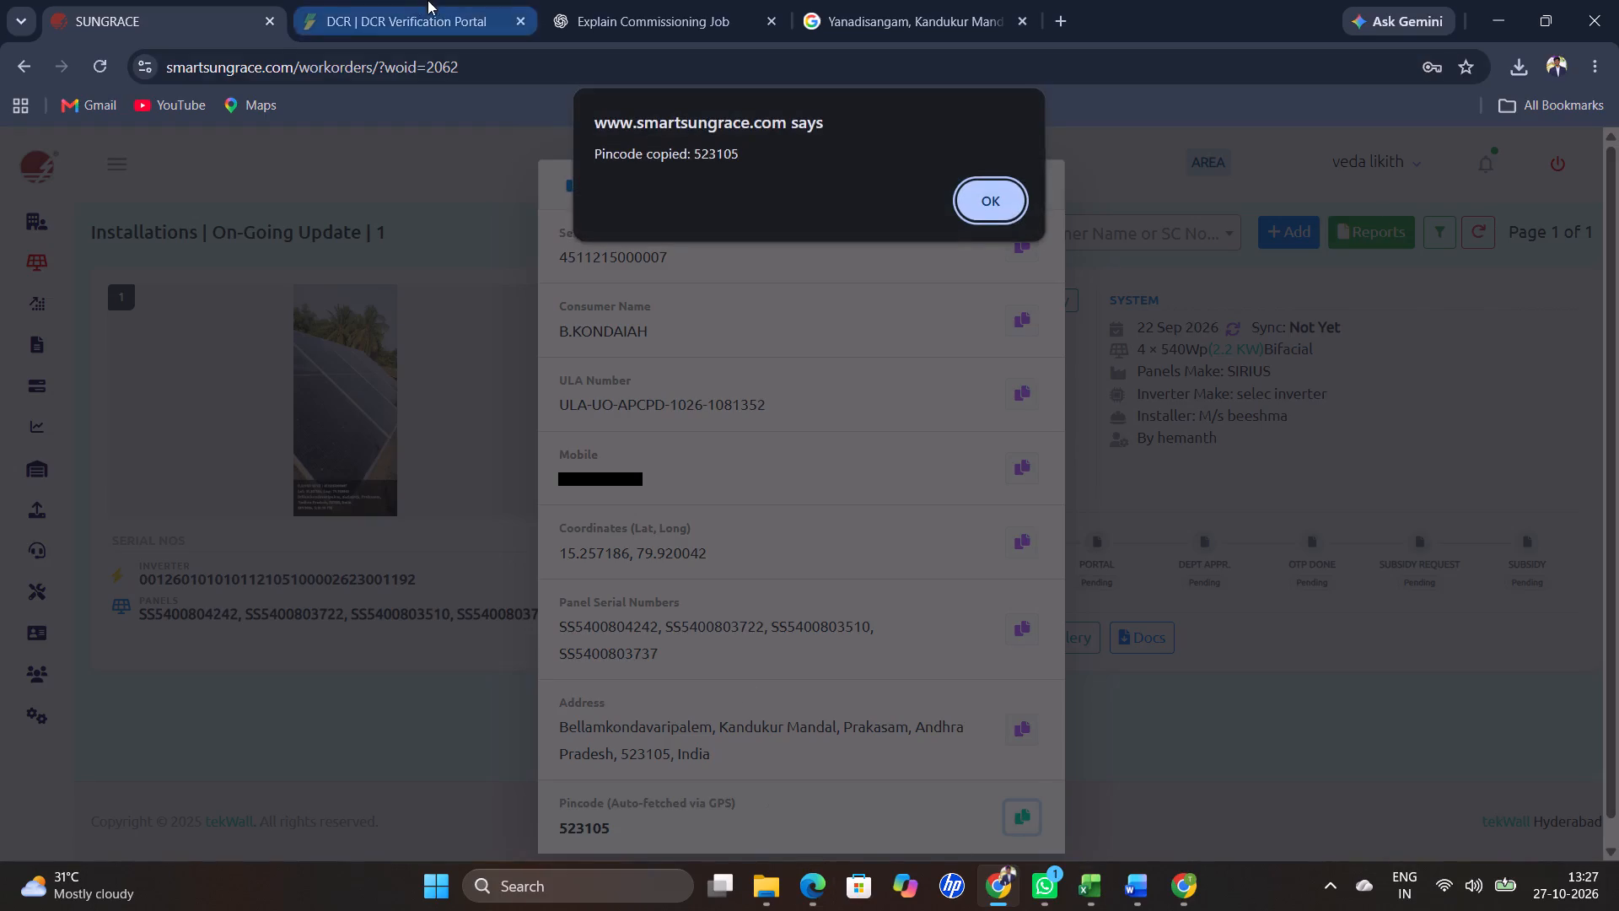
click(405, 0)
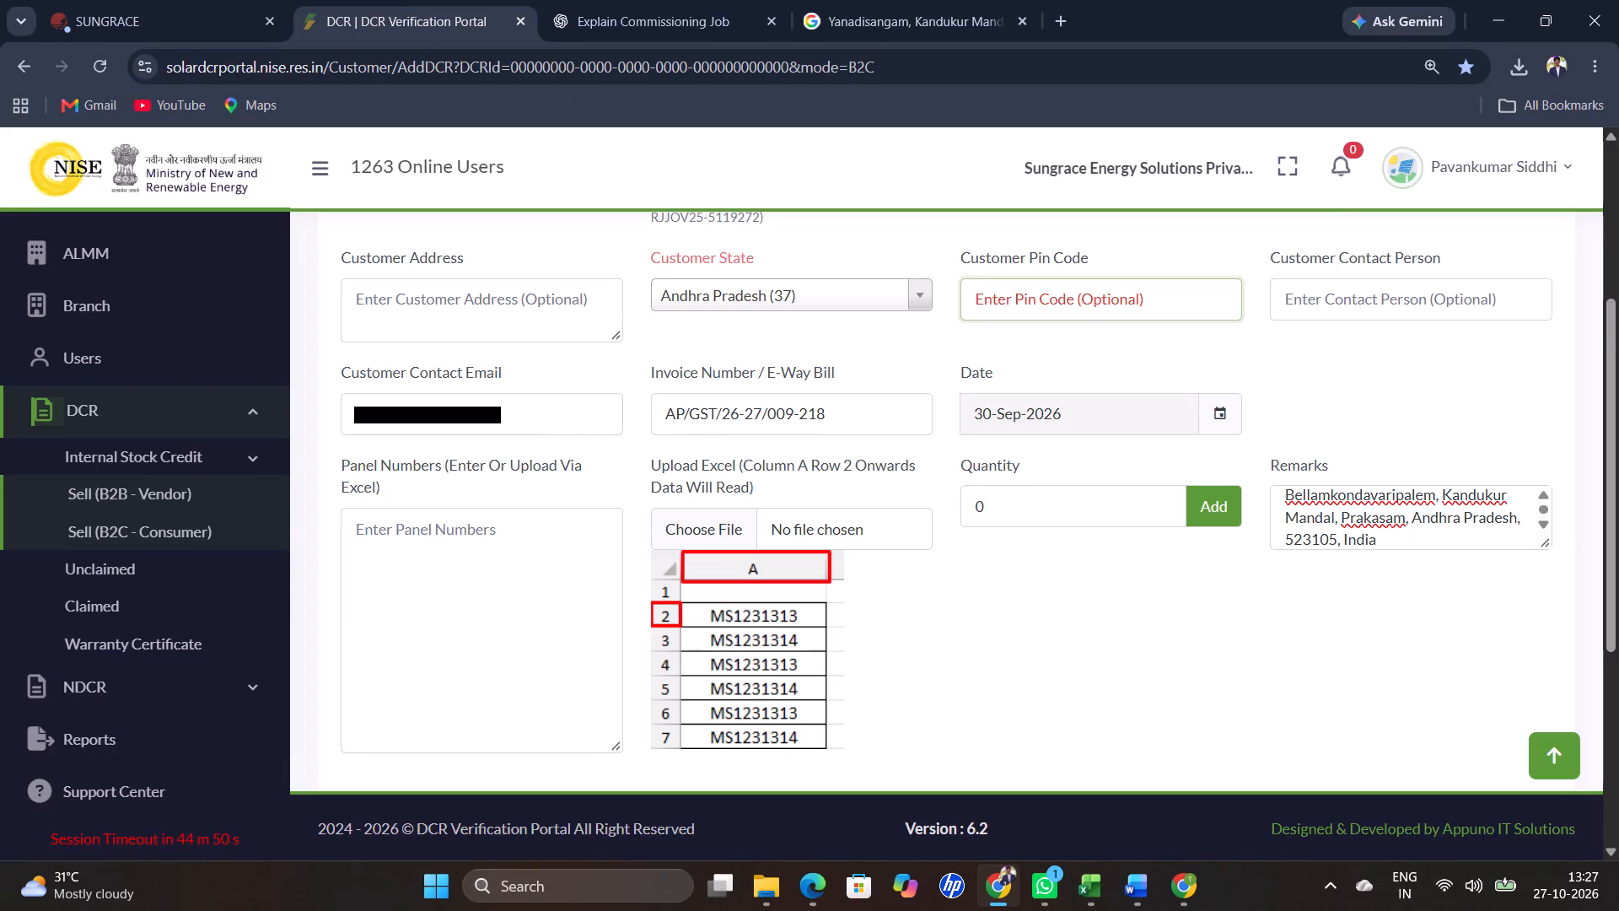
key(ctrl+v)
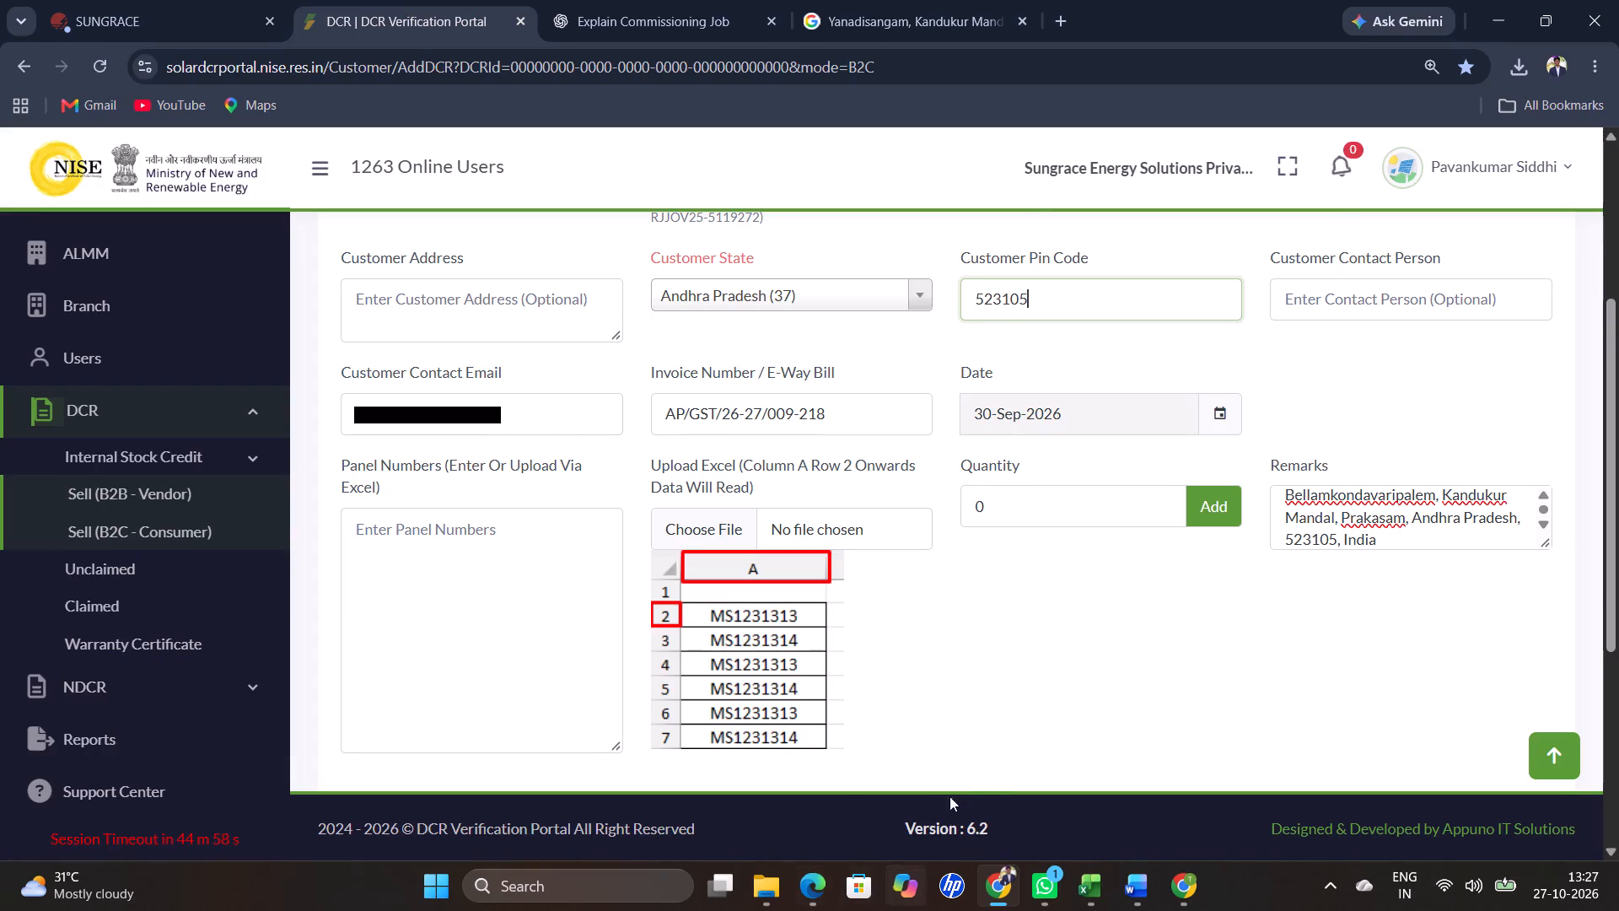
Confirm the B2C DCR for invoice AP/GST/26-27/009-218.
scroll(995, 764, down, 4)
click(1437, 415)
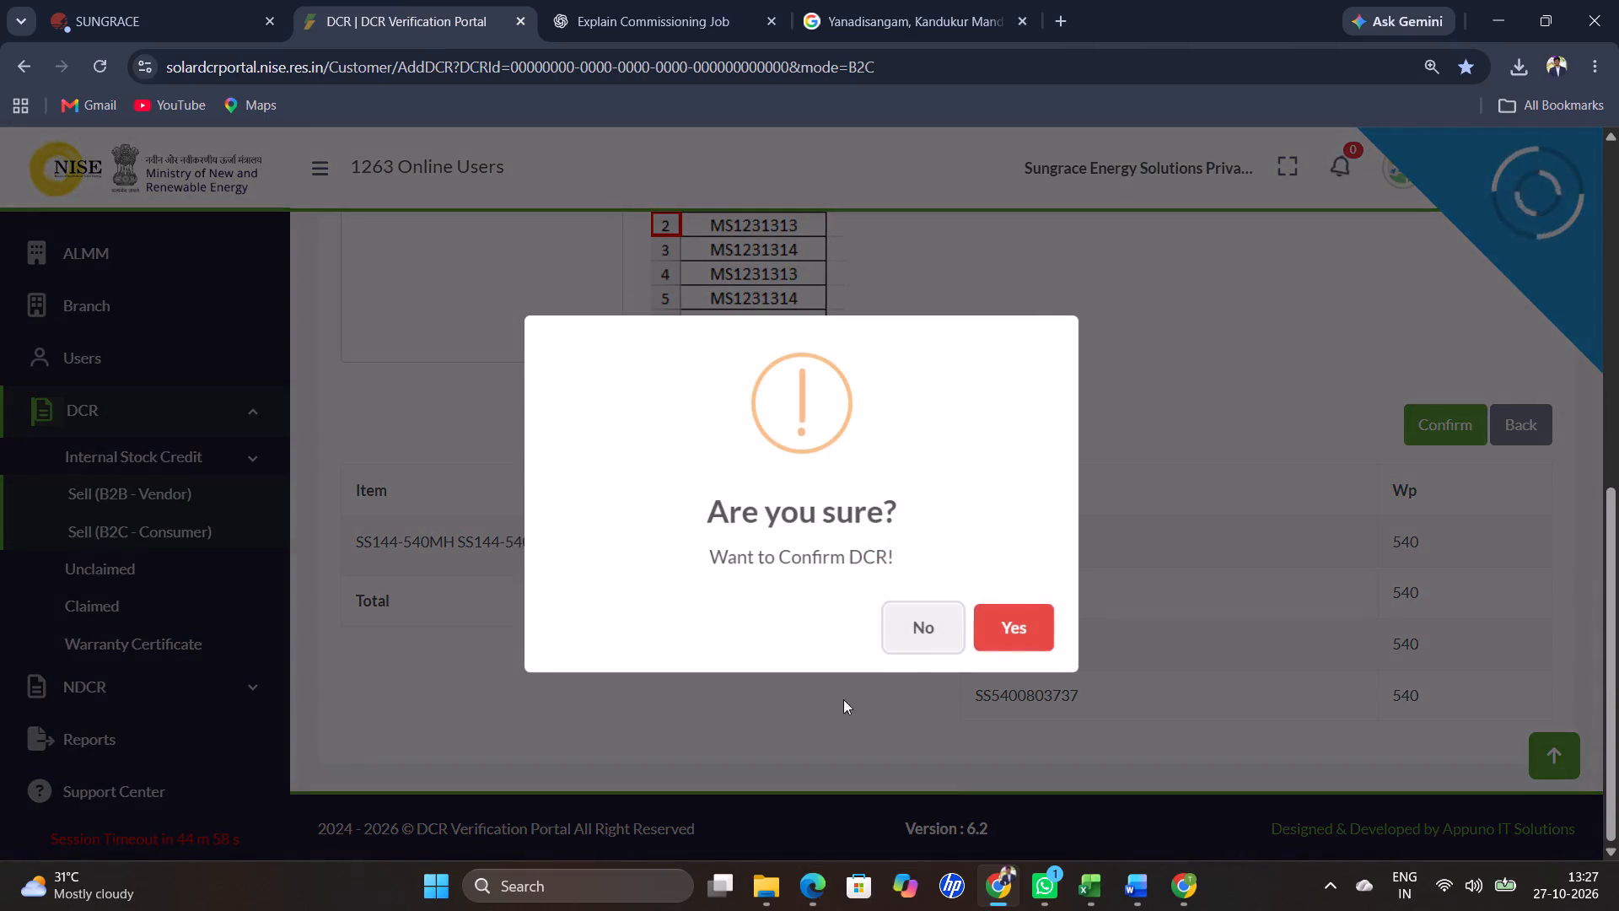
click(1028, 627)
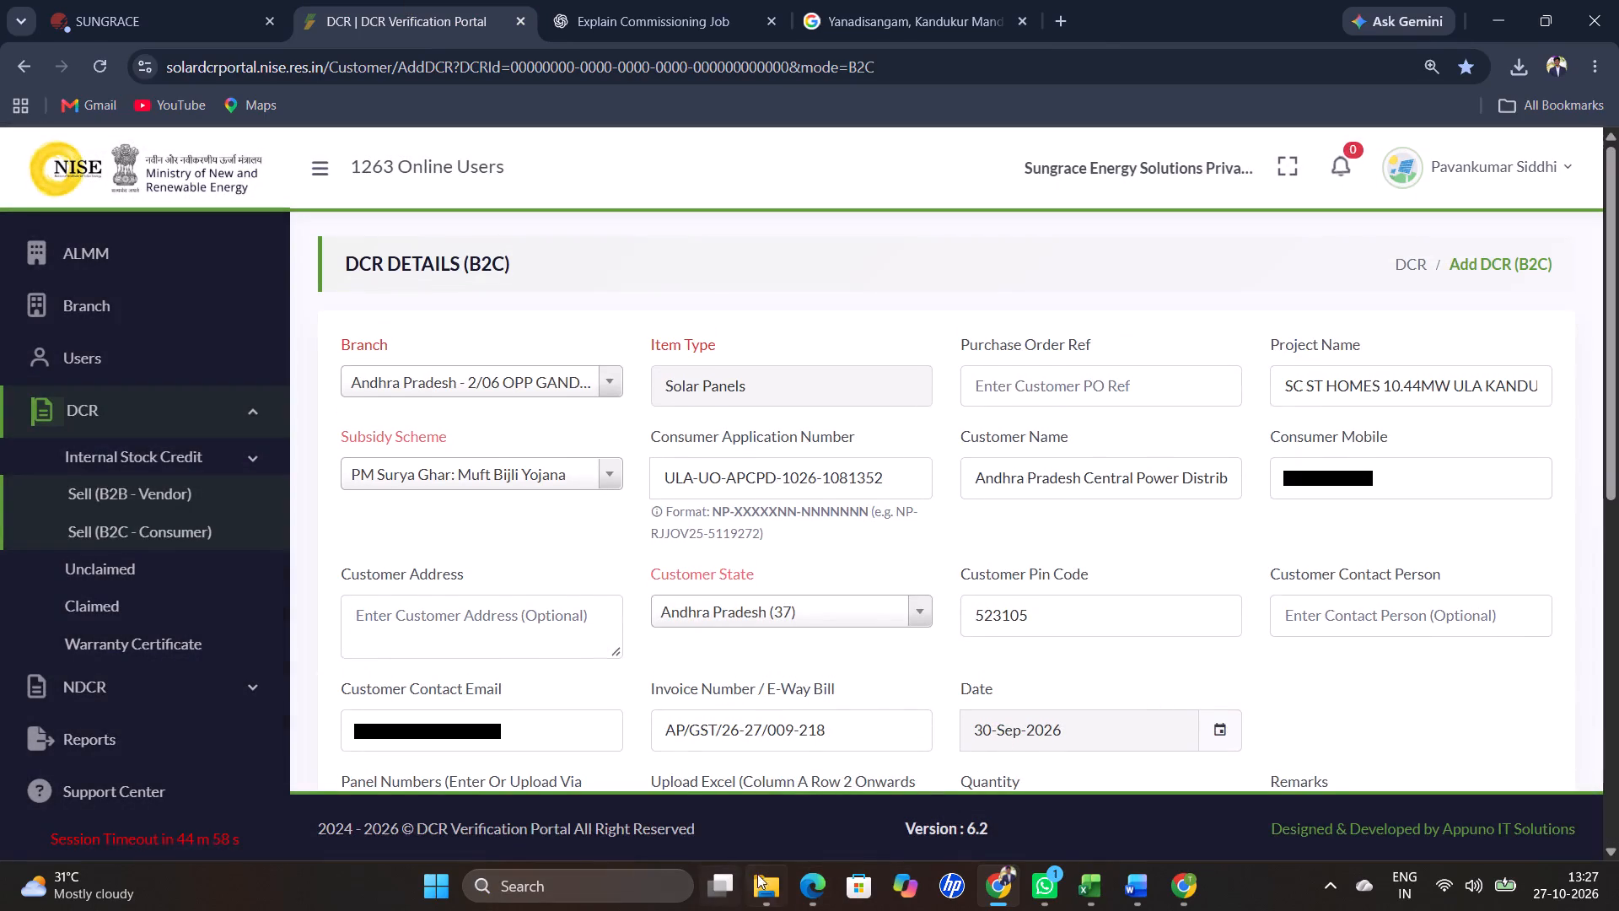
Switch to File Explorer and open the DCR009 folder inside dcr crf.
click(740, 786)
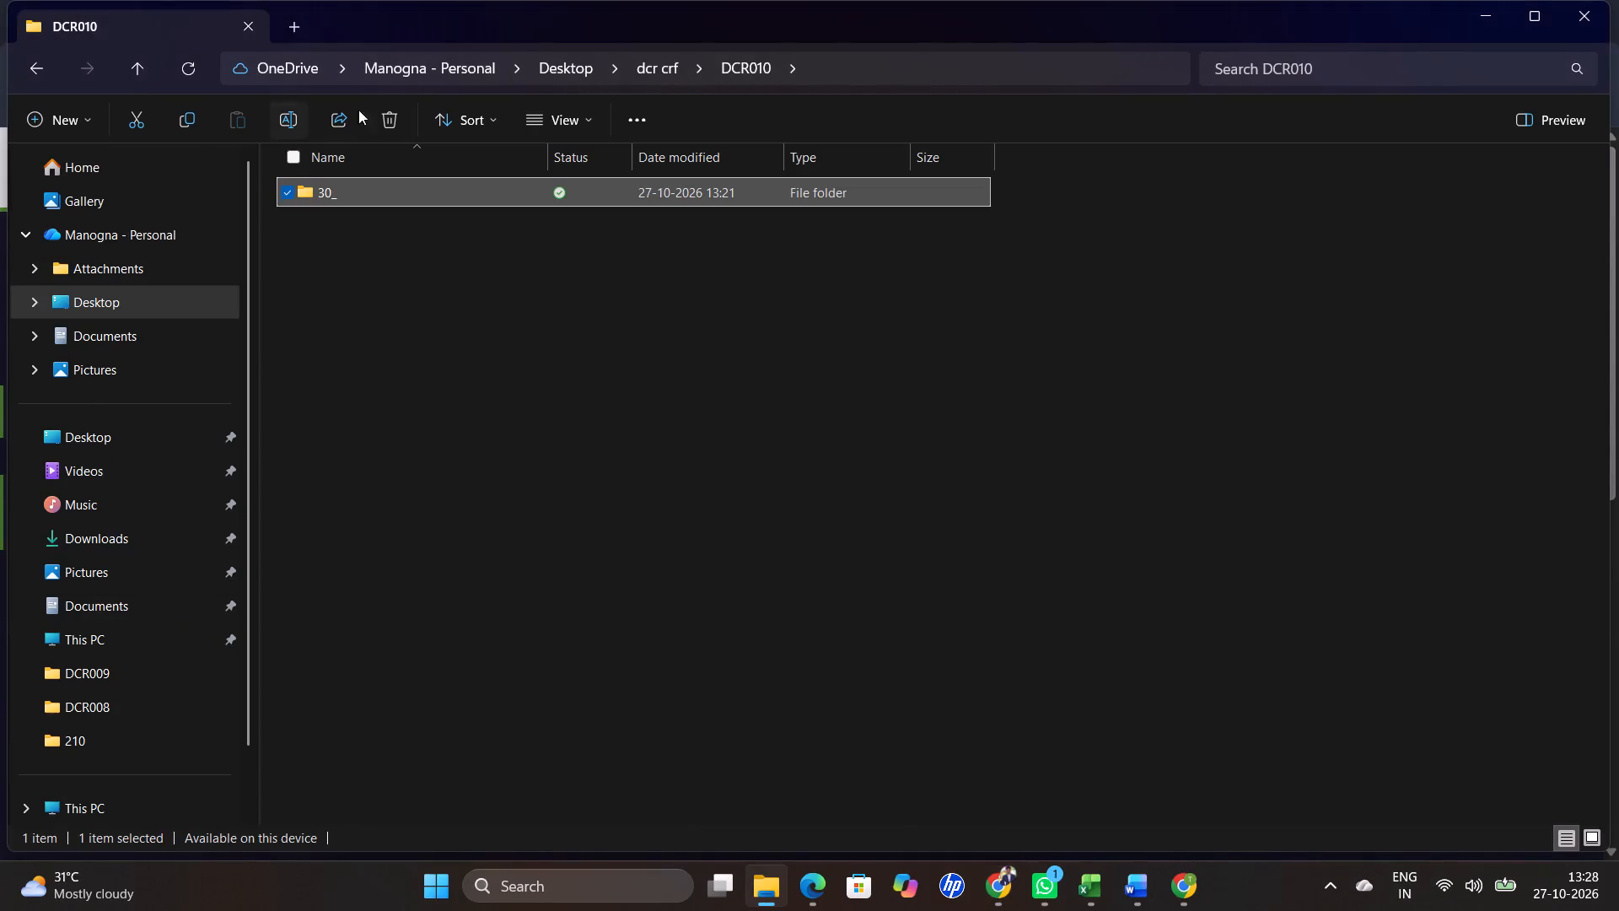
click(659, 81)
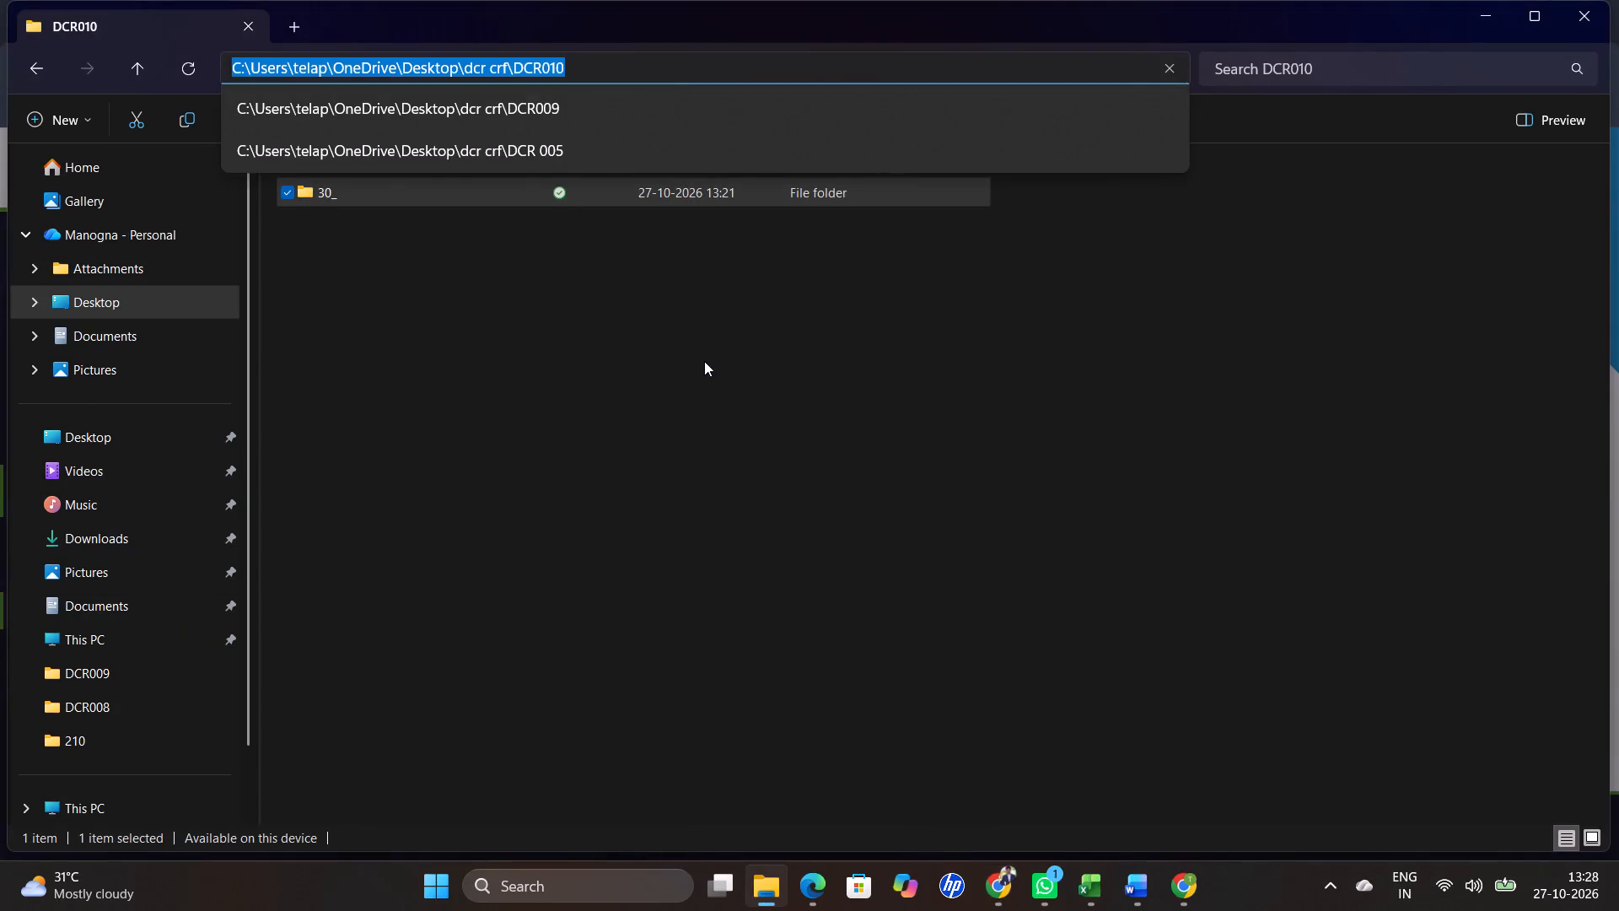
click(704, 361)
click(664, 60)
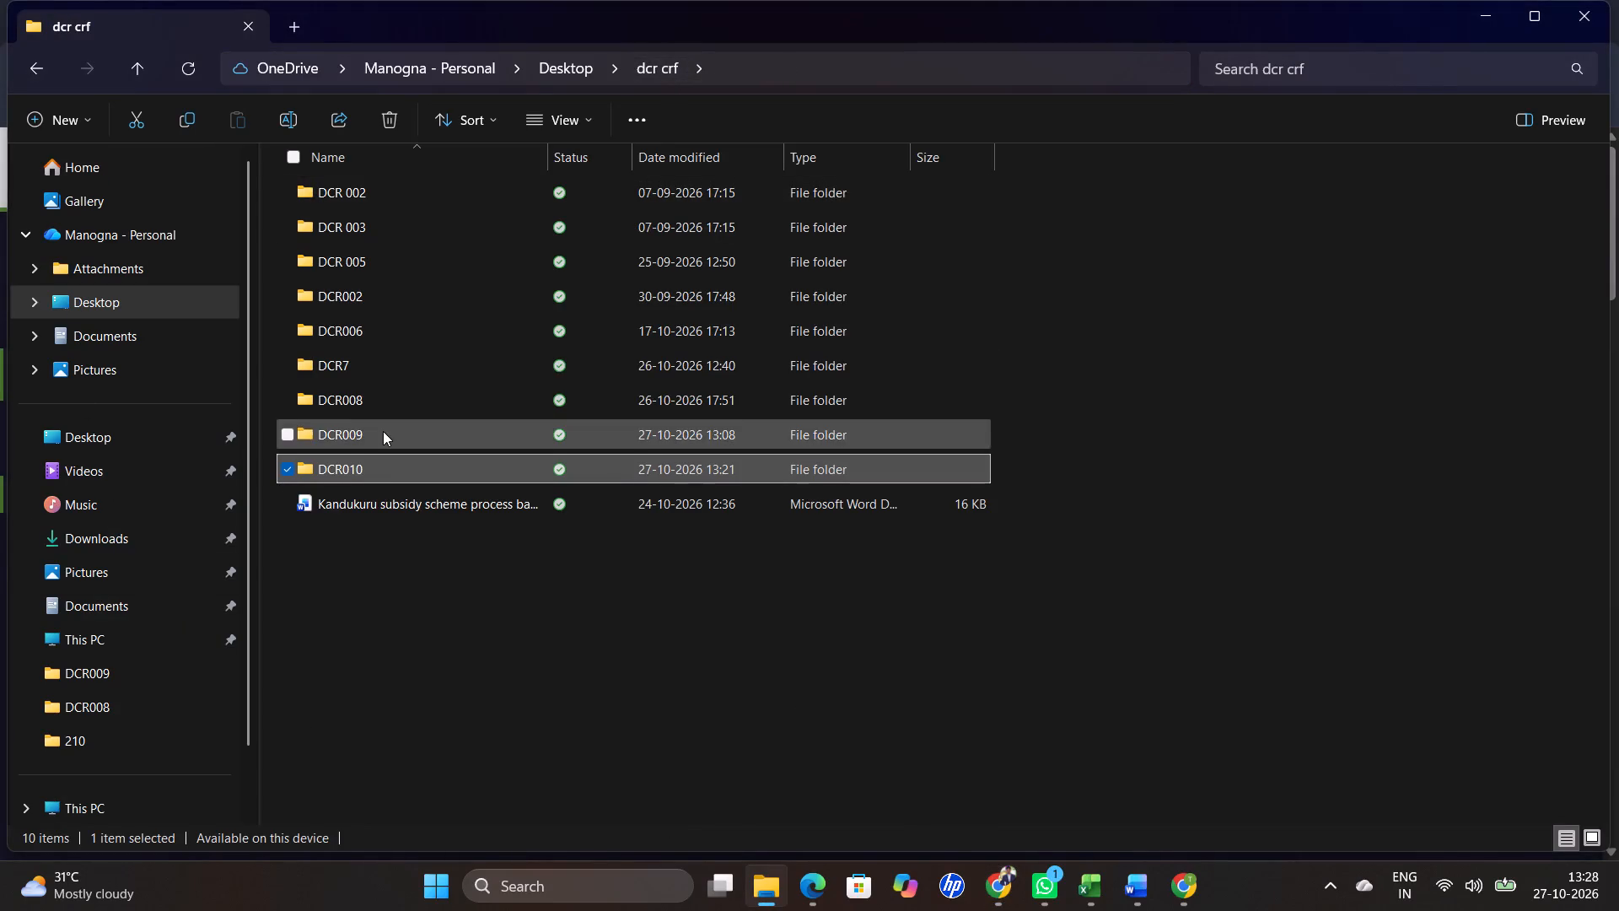
click(383, 431)
click(374, 436)
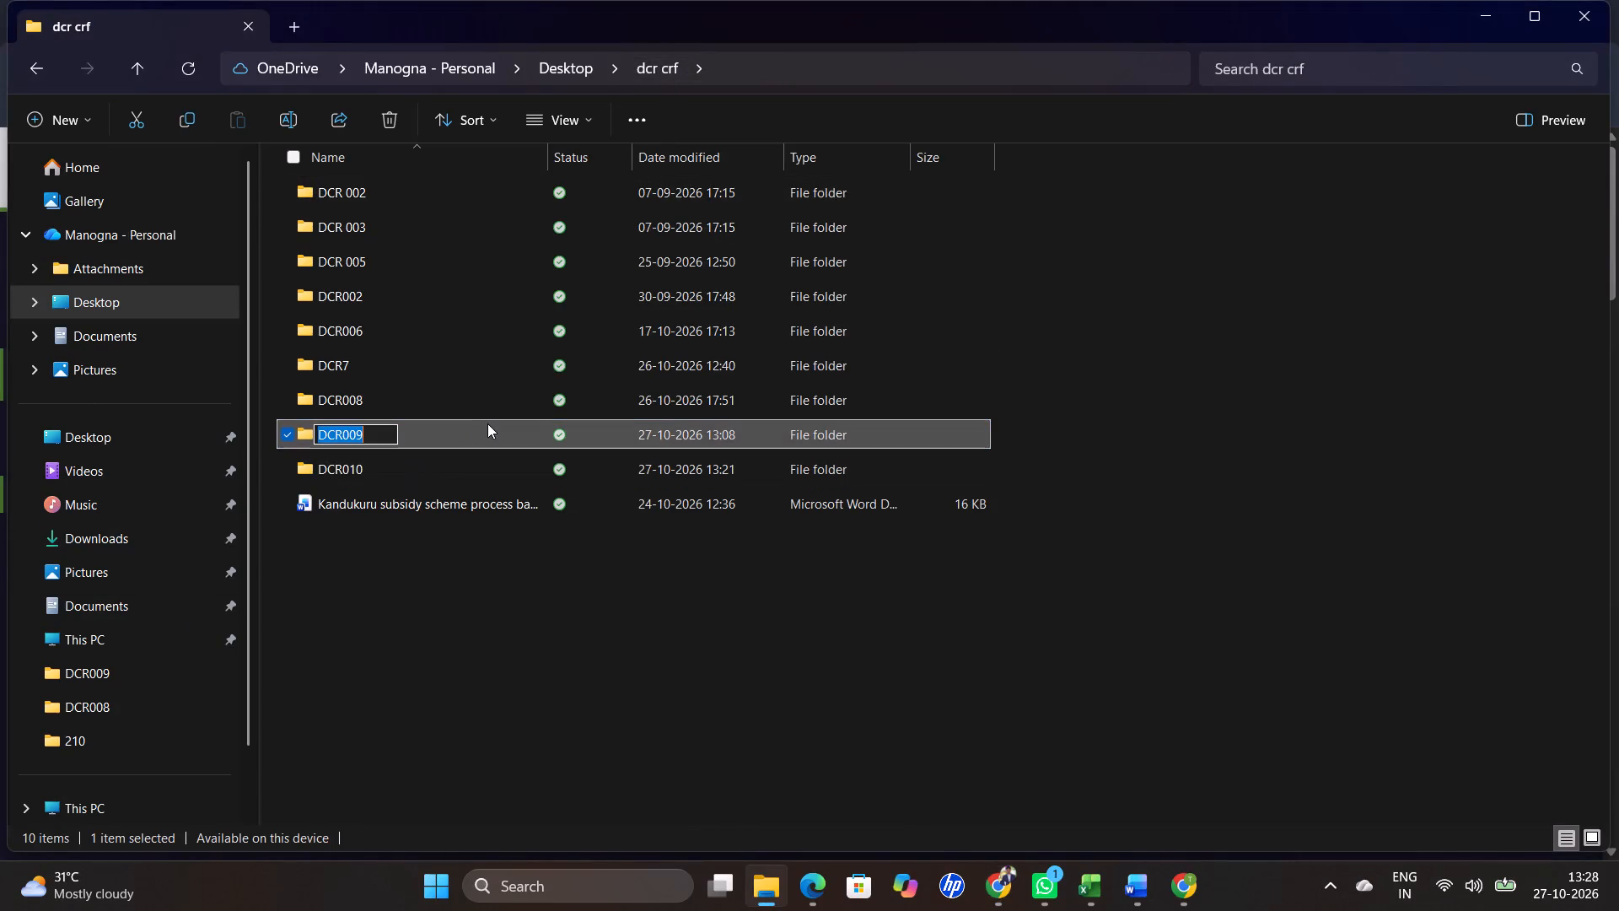
double_click(487, 423)
Create a new folder named 218_ inside DCR009.
click(55, 123)
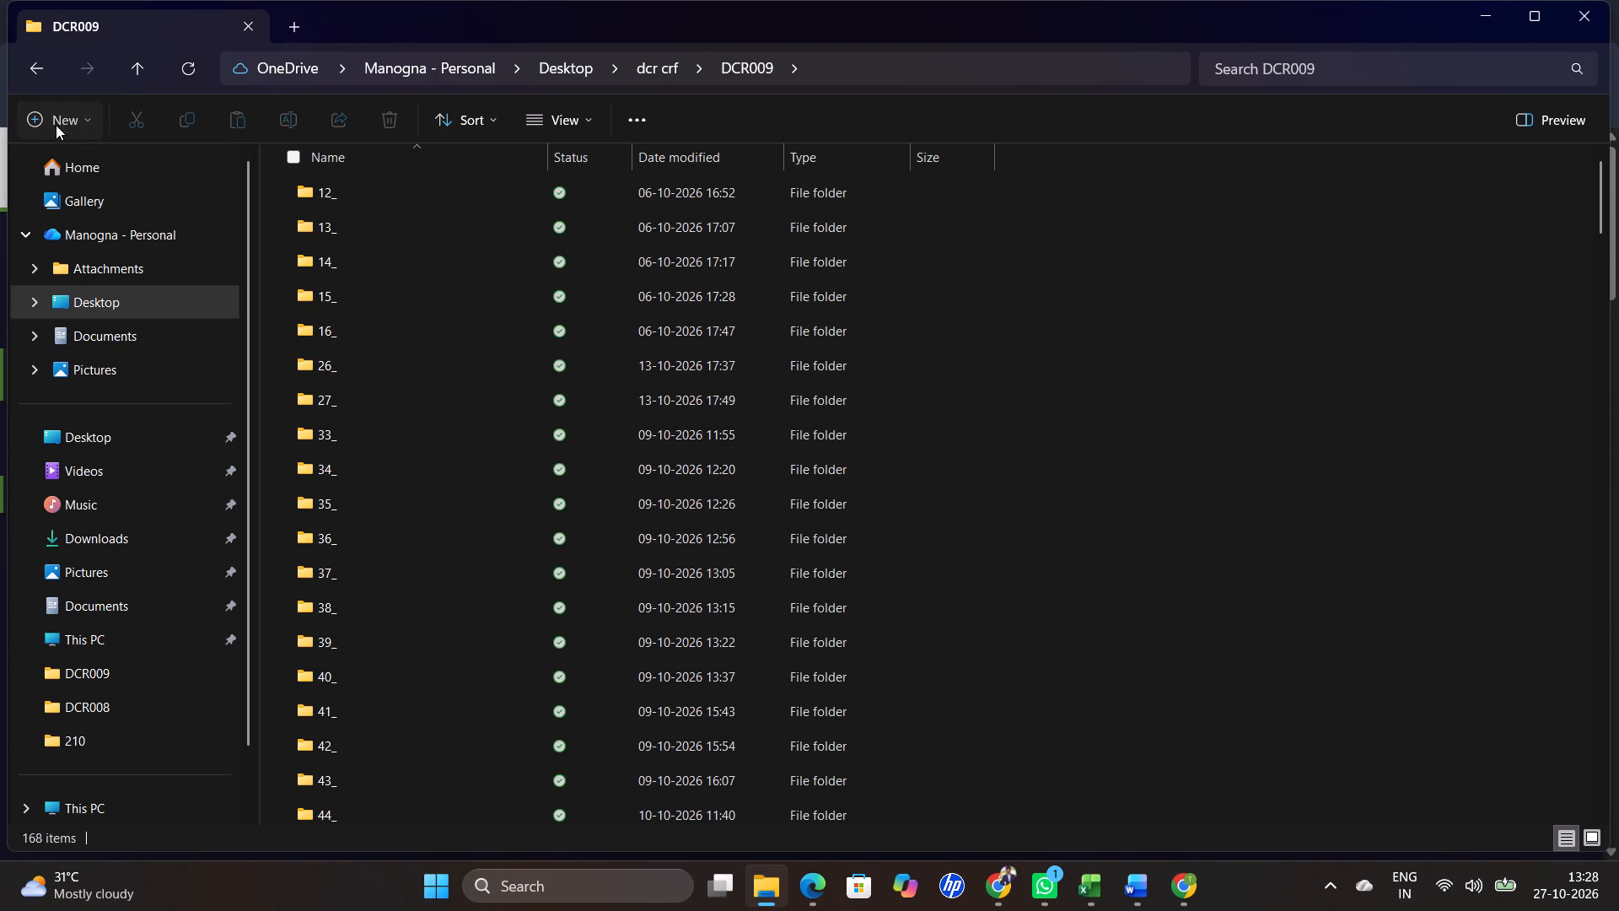
click(80, 148)
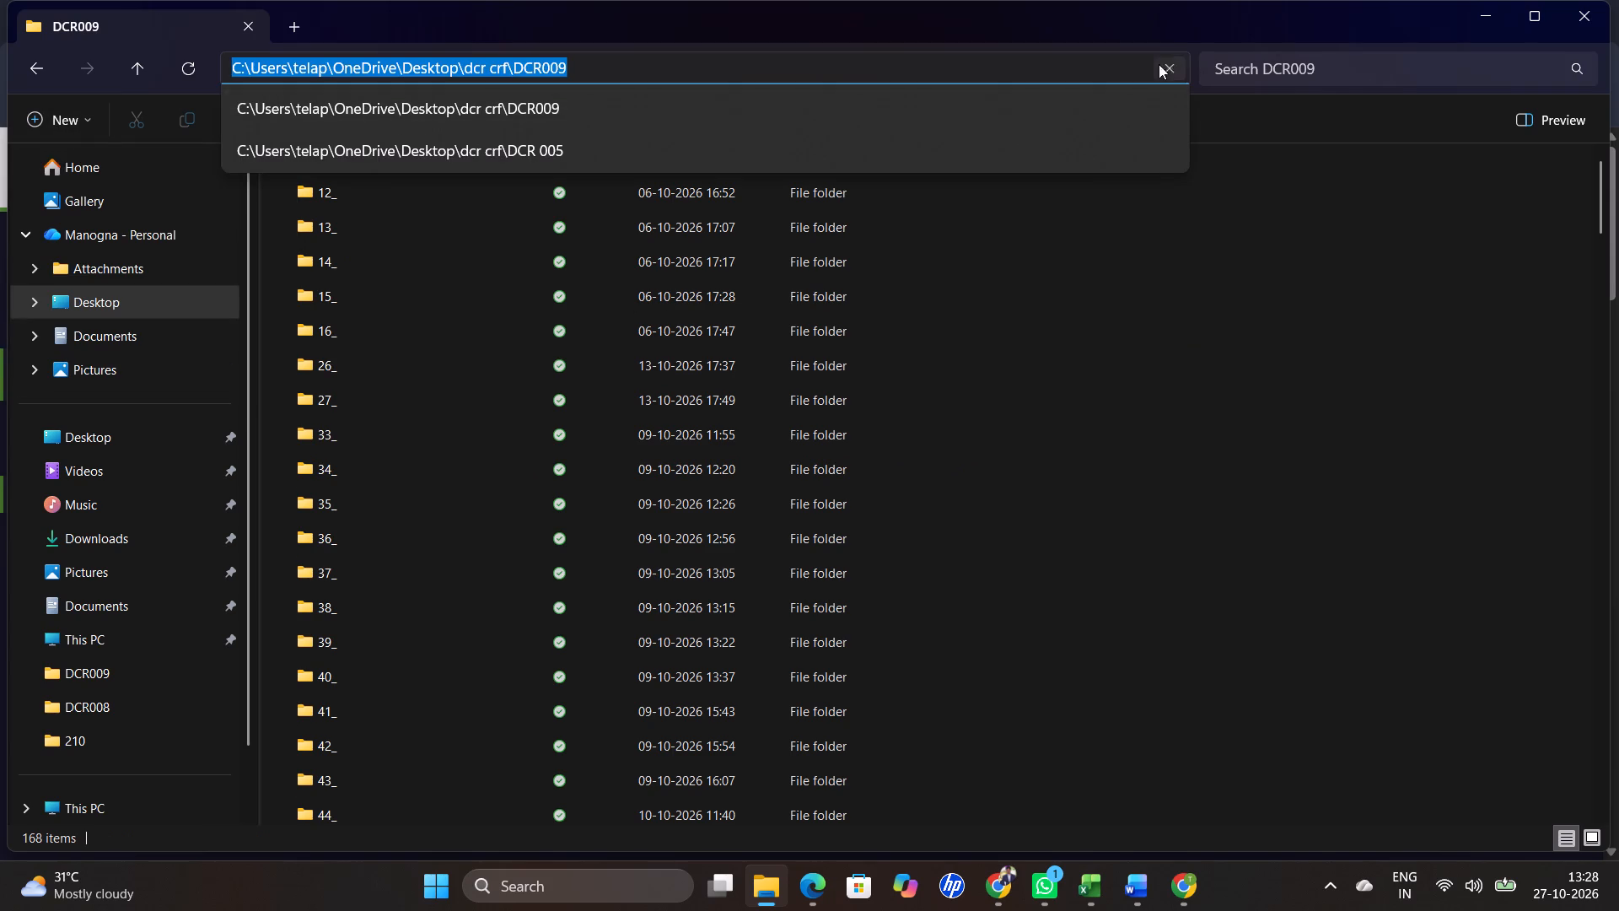
click(1168, 57)
click(1466, 558)
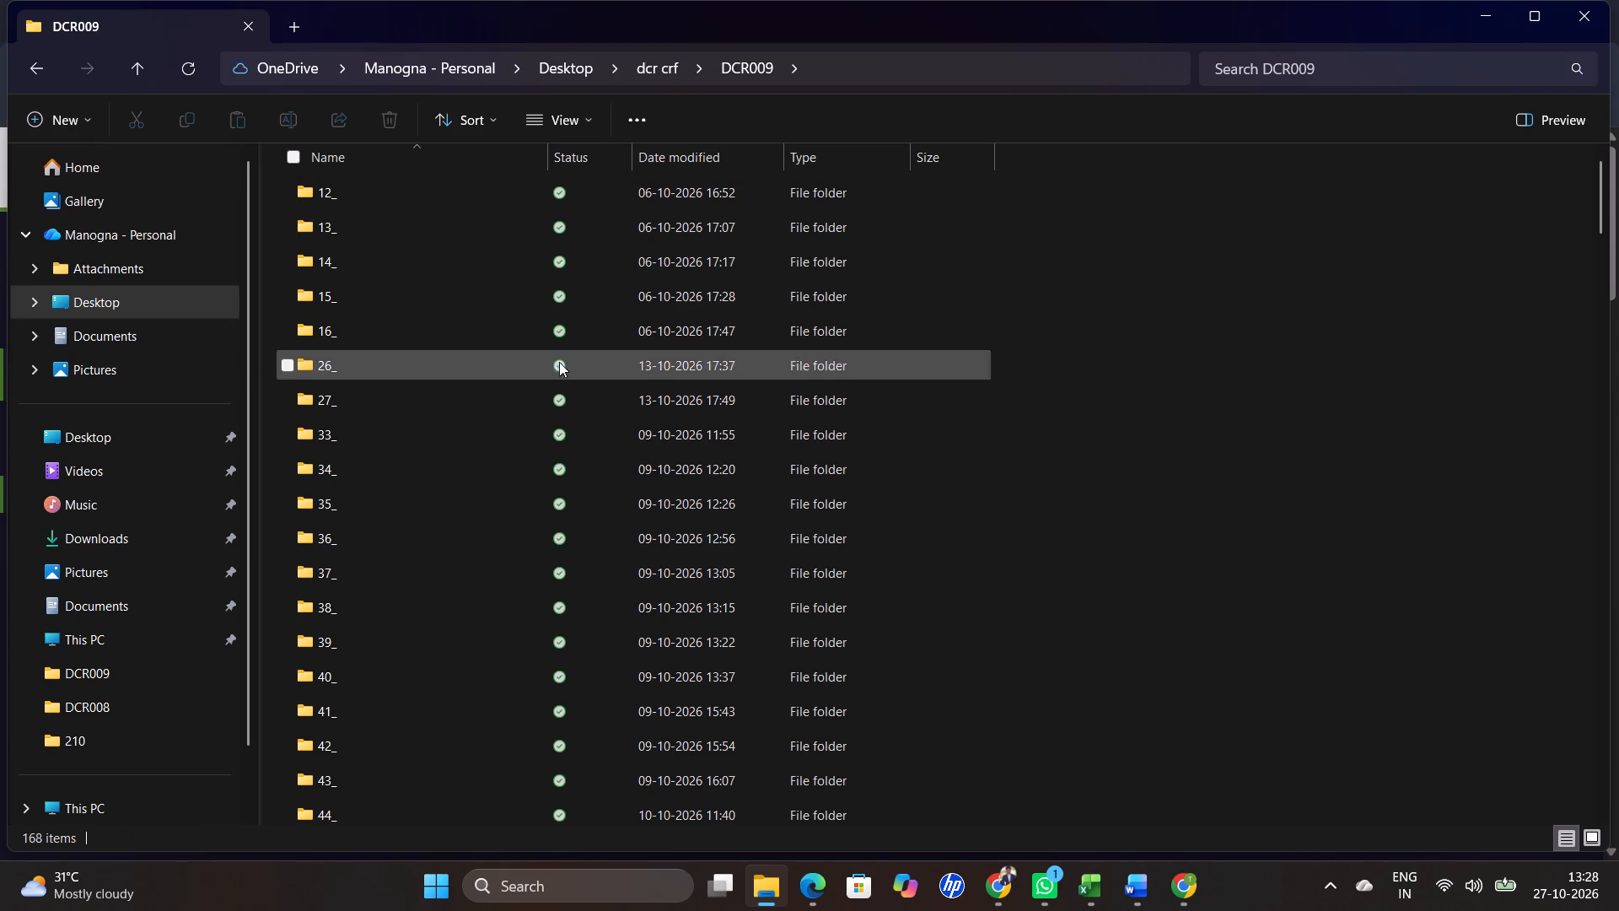
click(40, 110)
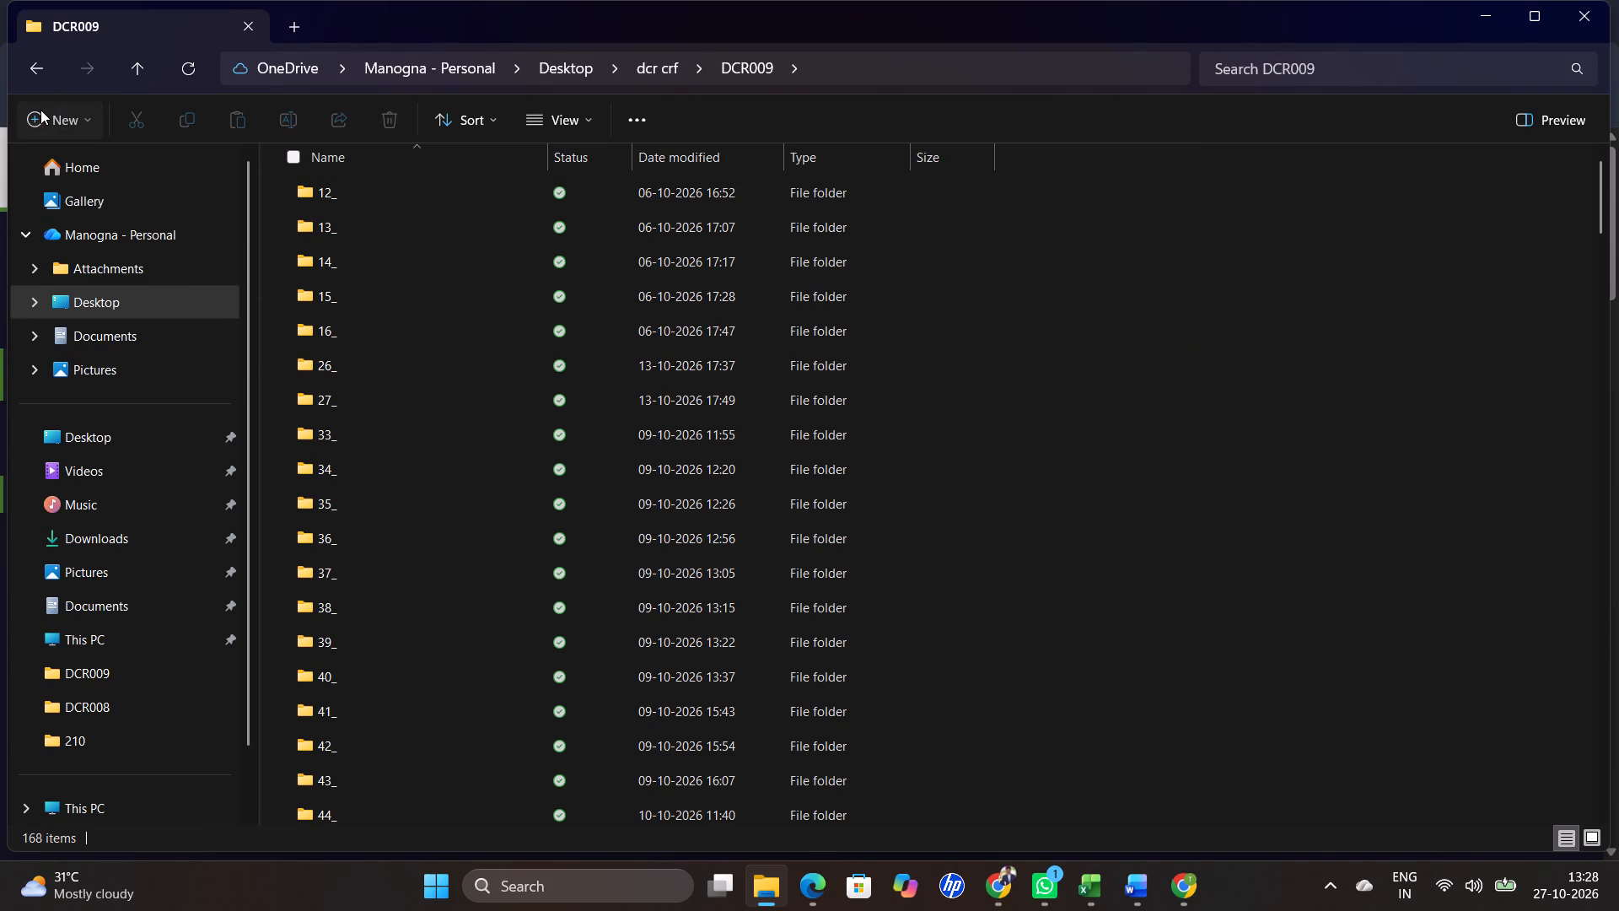
click(71, 164)
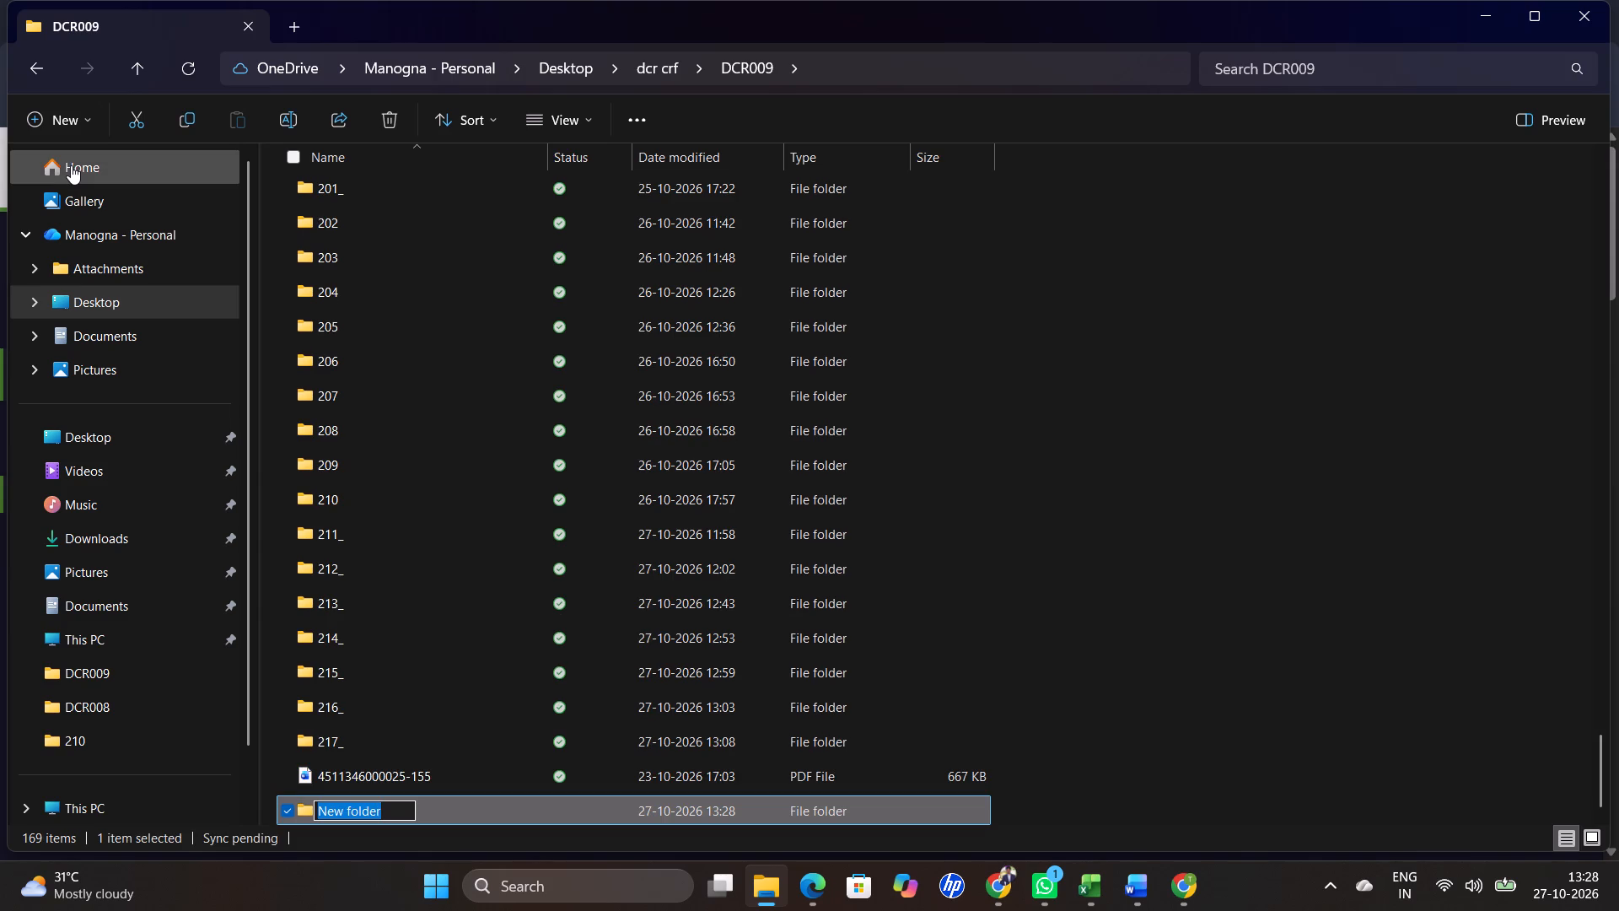
text(218)
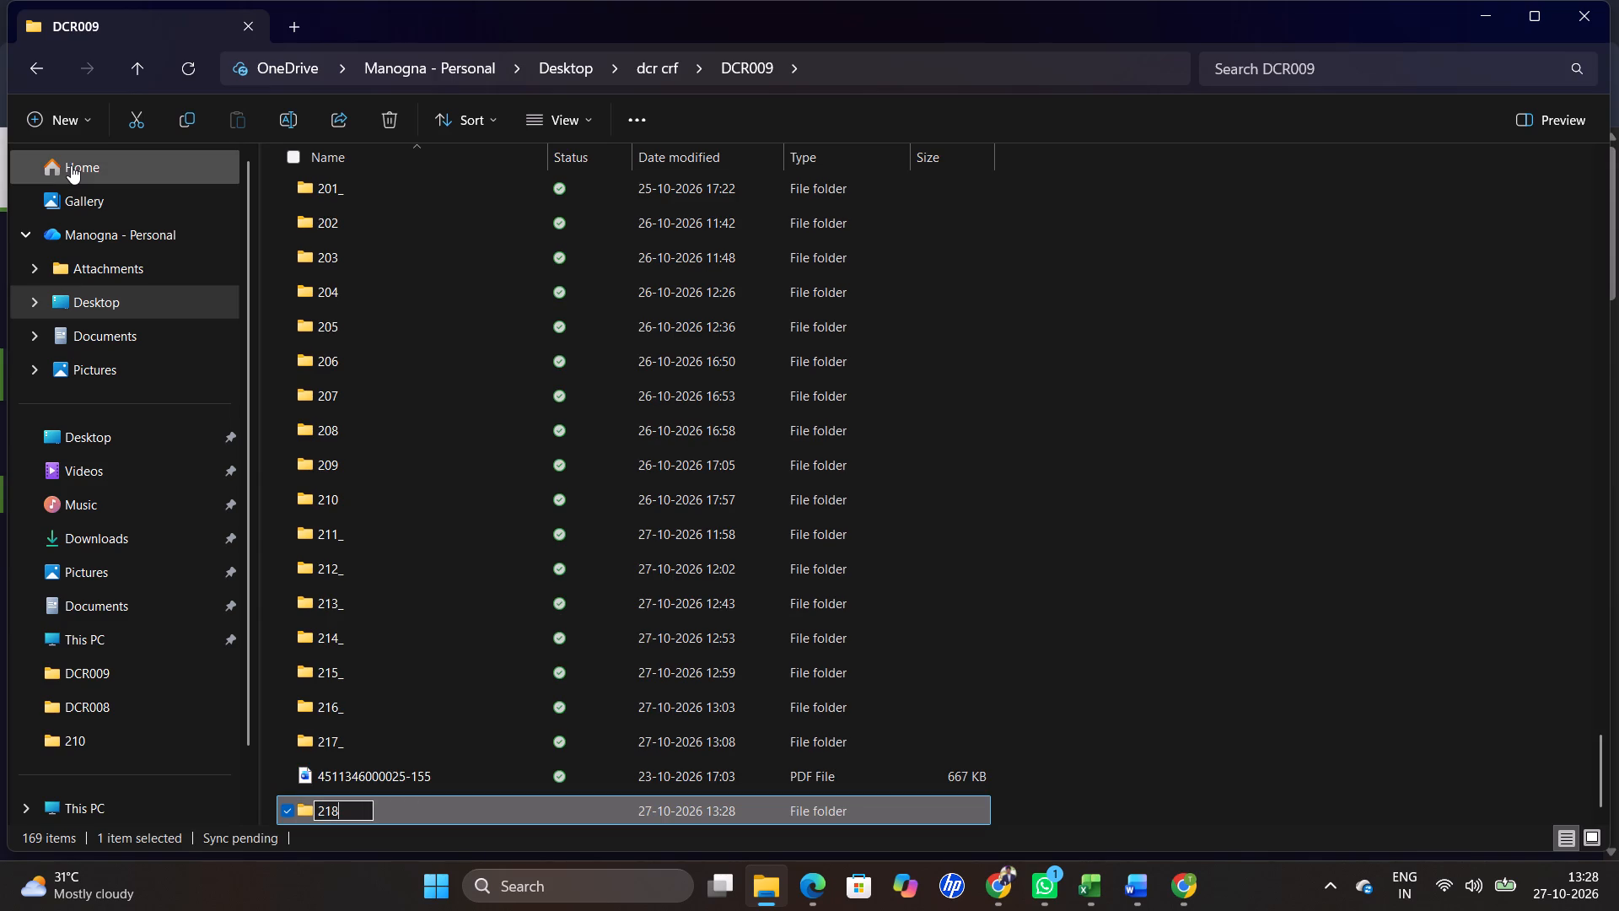
key(shift+underscore)
key(Return)
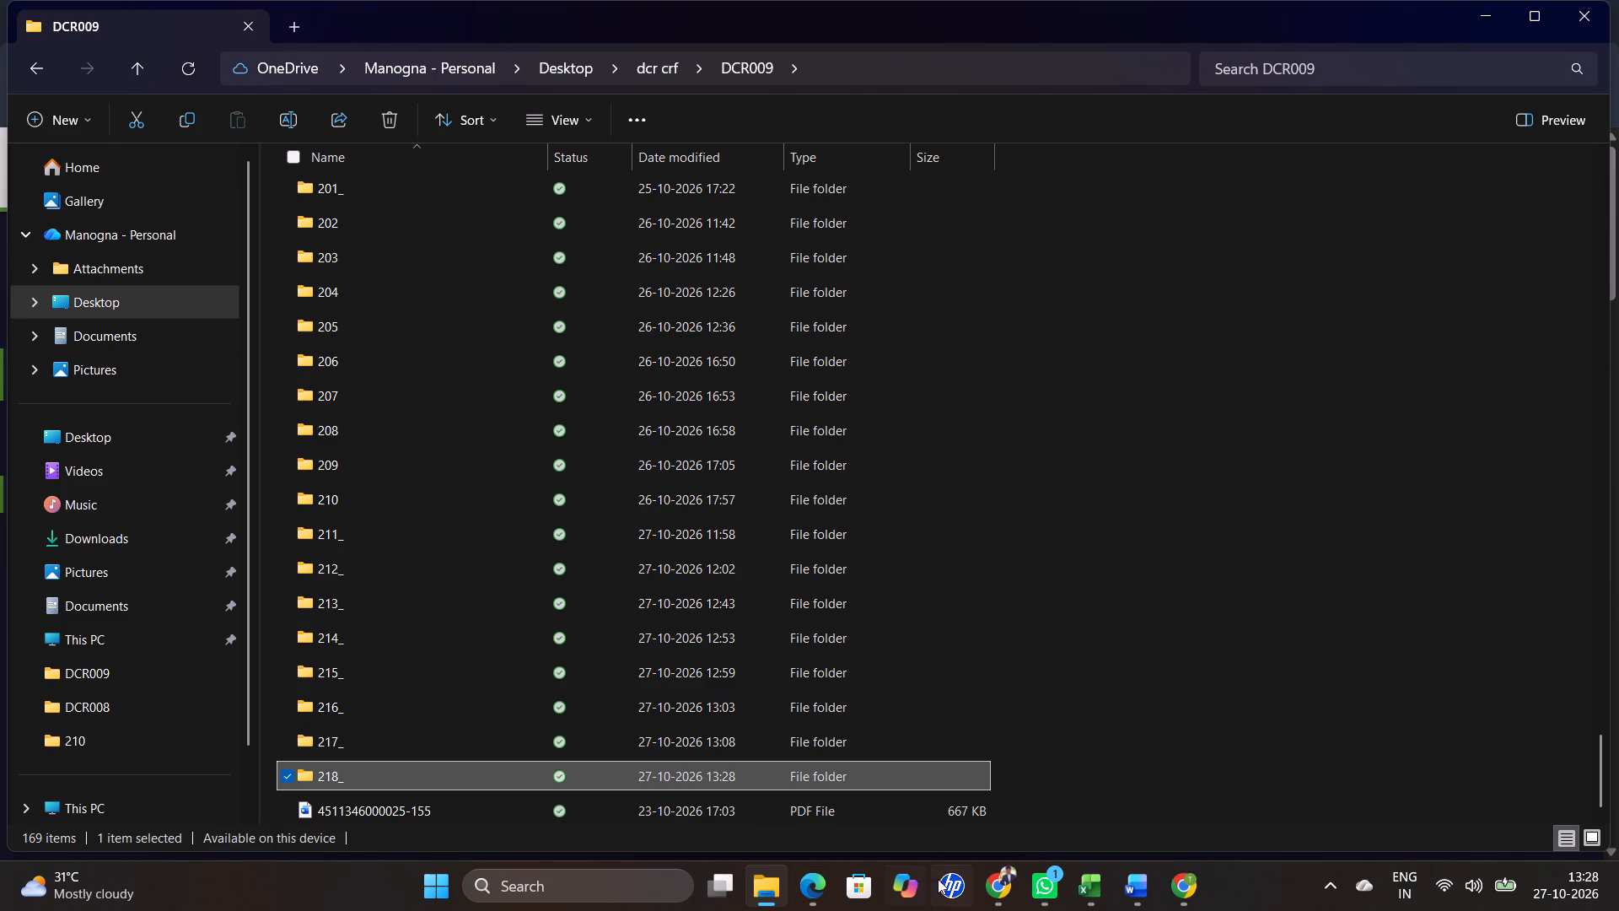
Switch back to the browser and copy the consumer's service number from the SUNGRACE work order's quick copy details.
click(1004, 796)
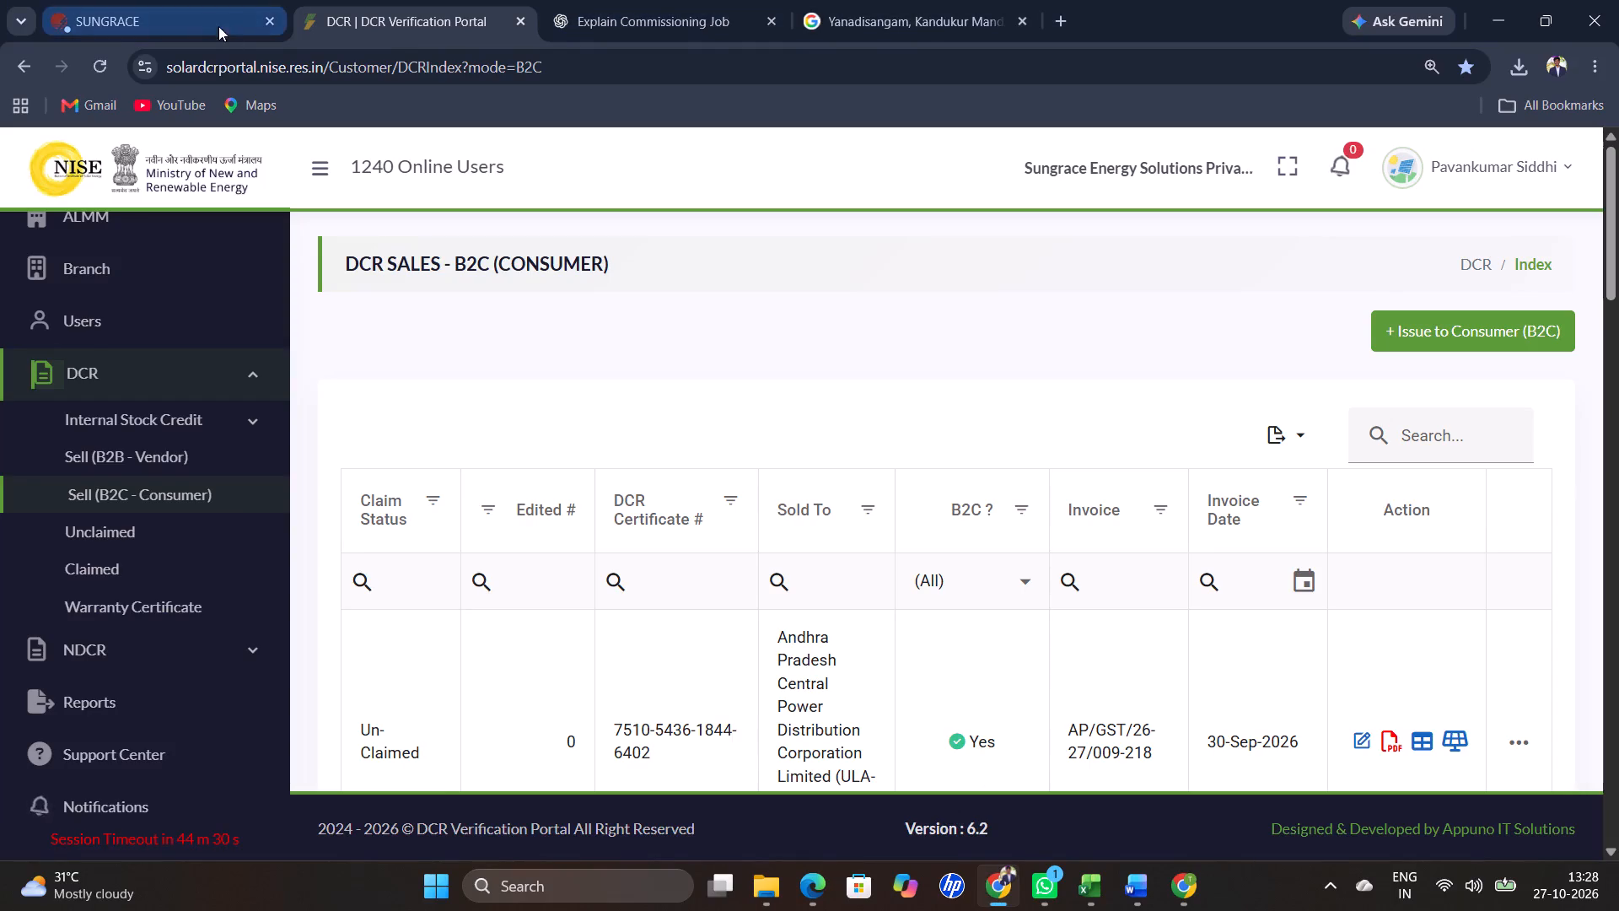
click(212, 22)
click(987, 196)
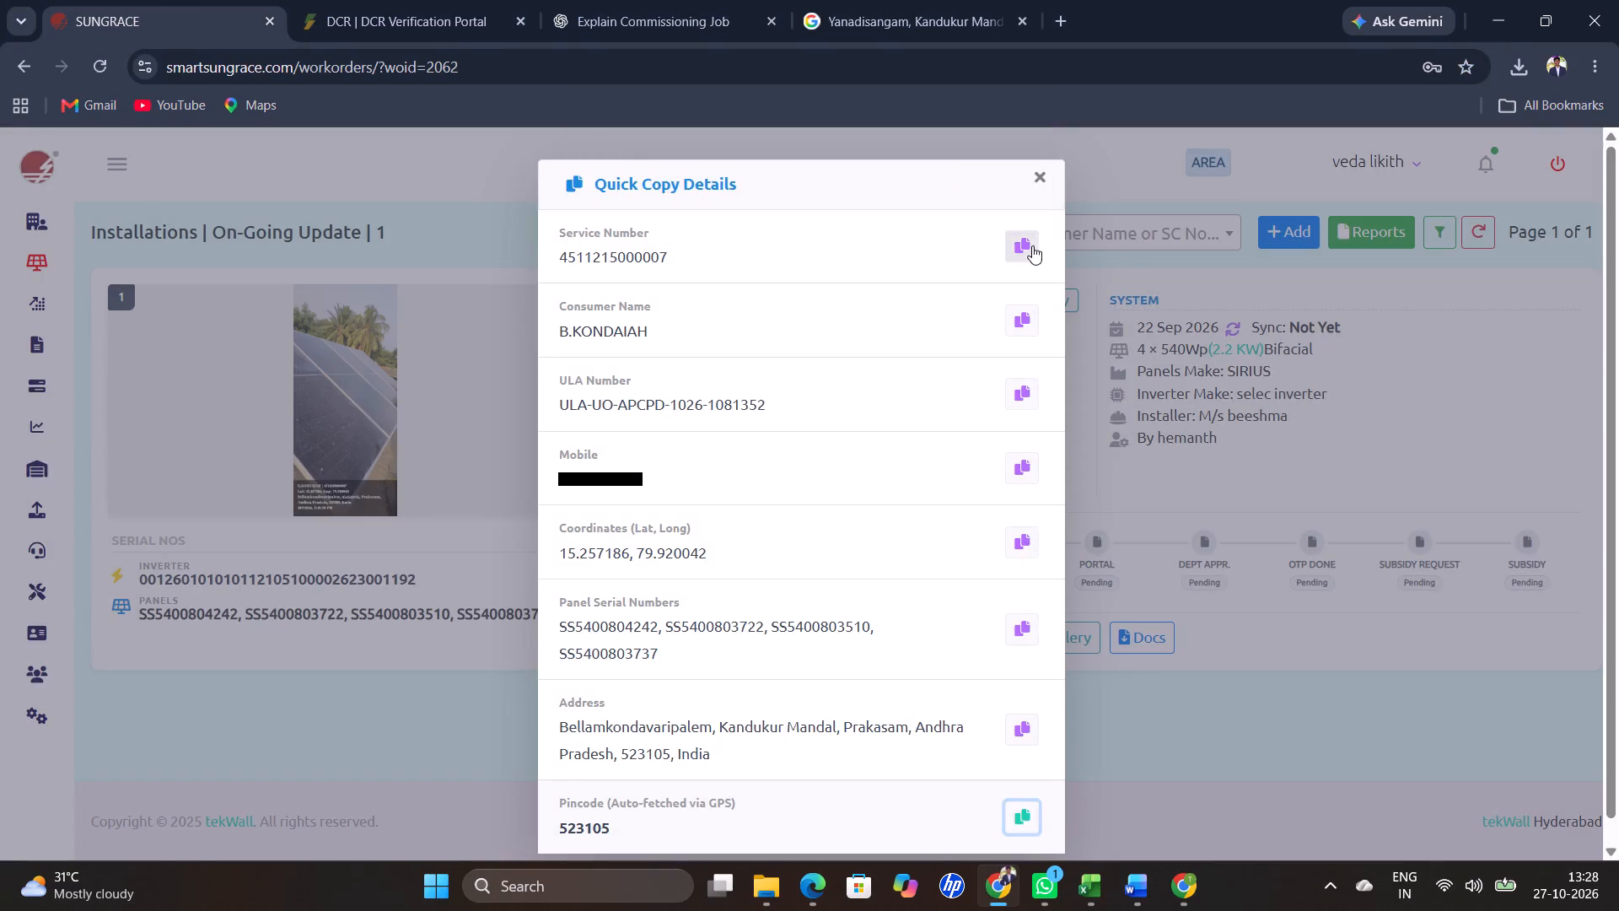
click(1032, 245)
Download the DCR certificate PDF for invoice AP/GST/26-27/009-218, naming the file with the copied service number followed by -218.
click(363, 0)
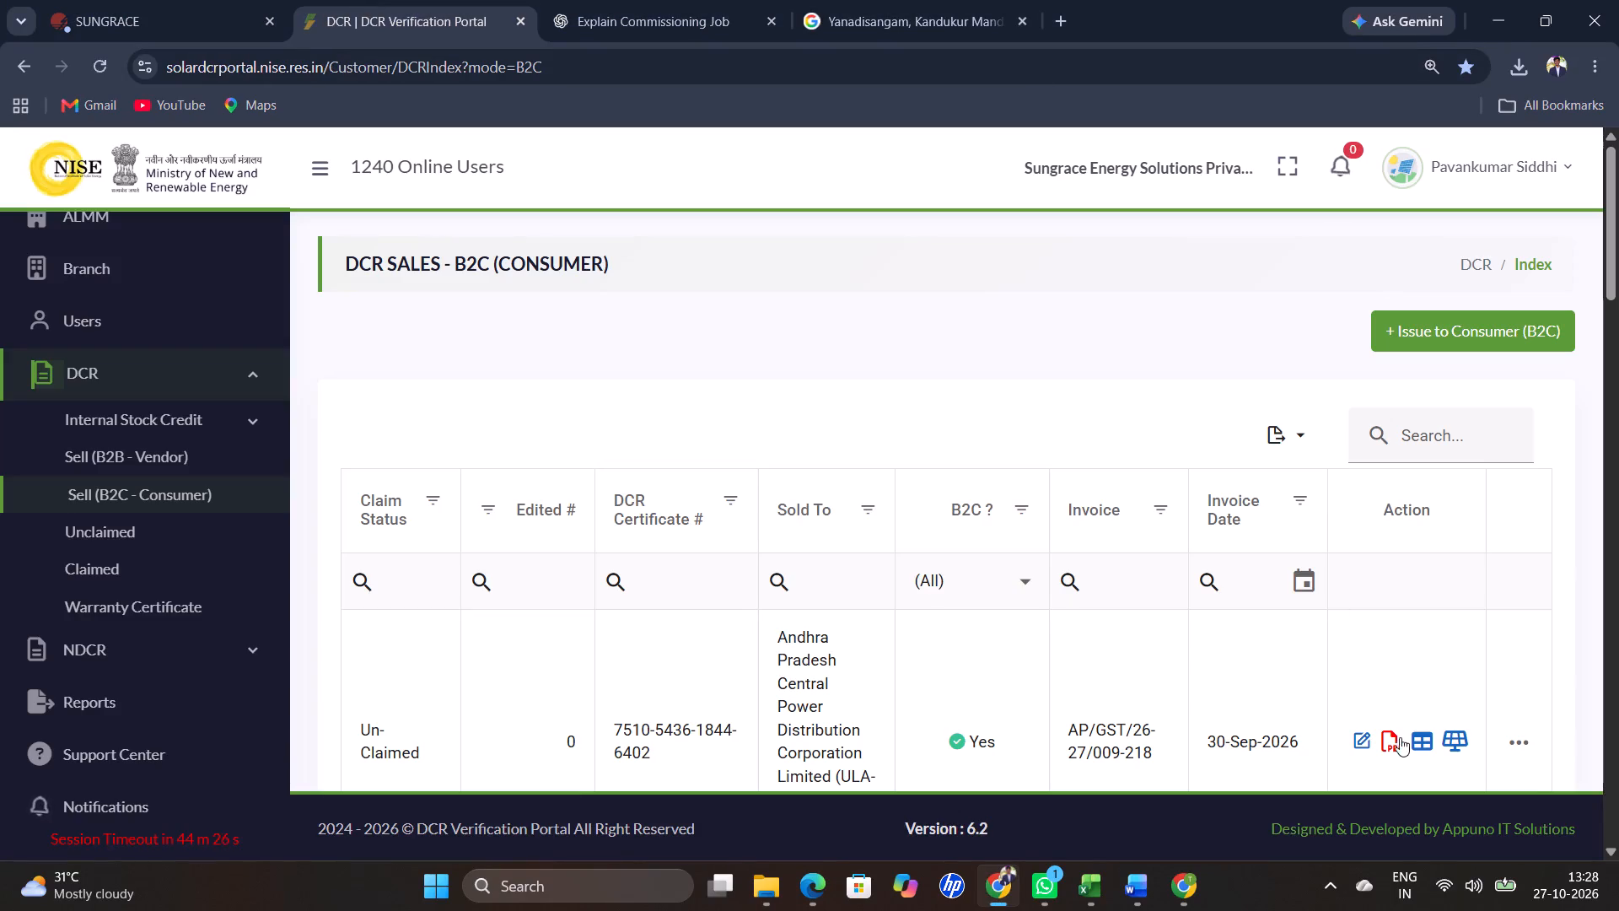
click(1398, 741)
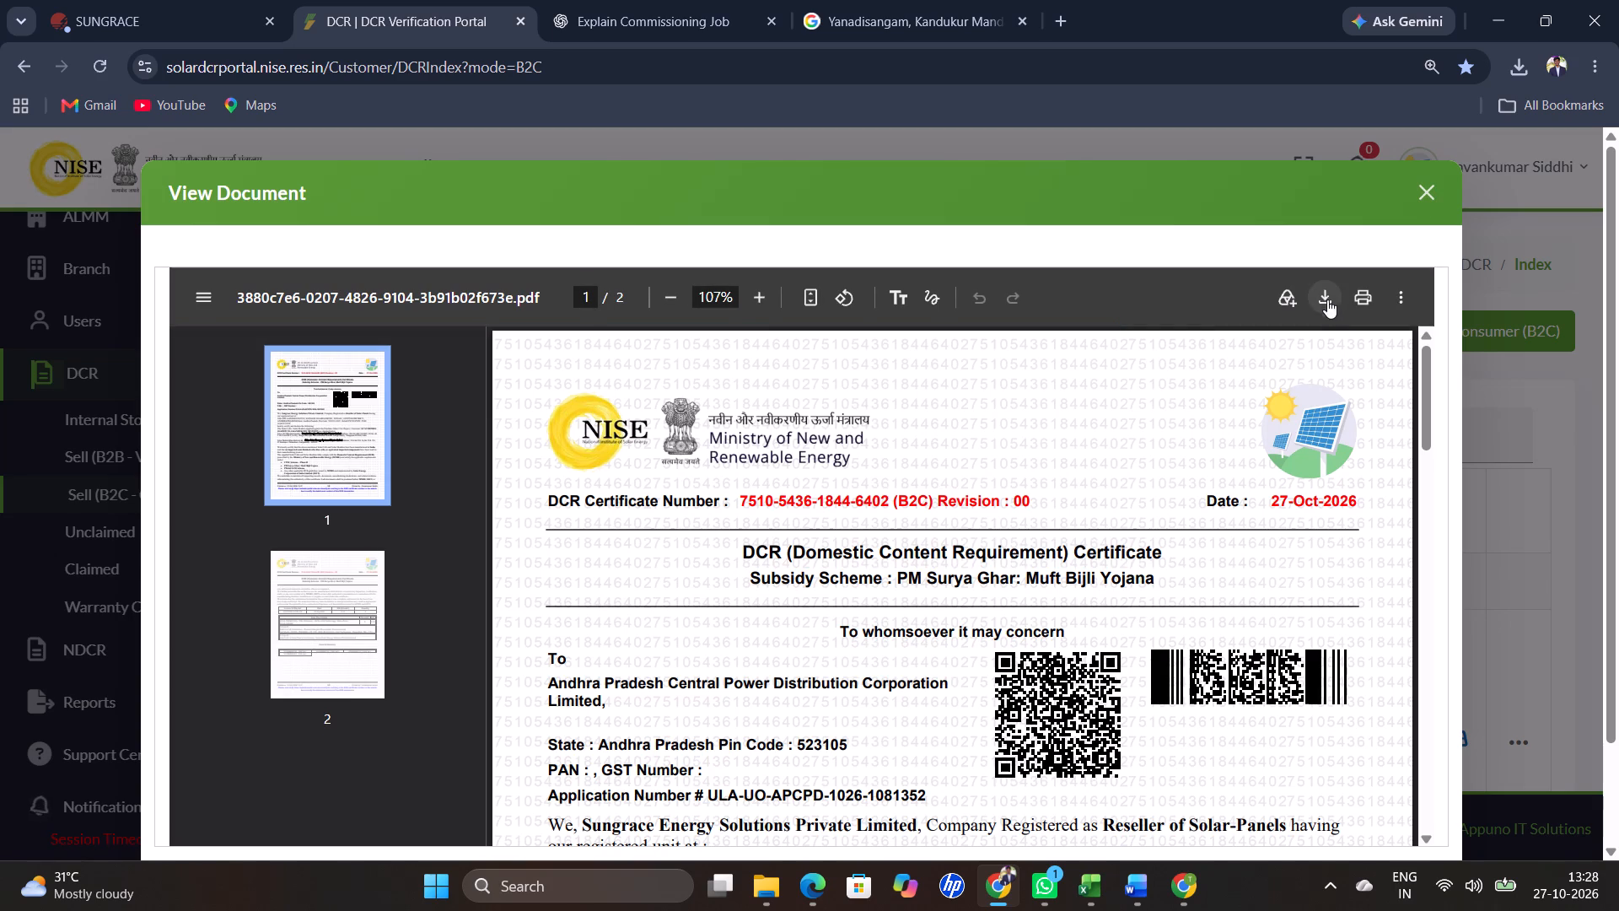
click(1326, 296)
key(ctrl+v)
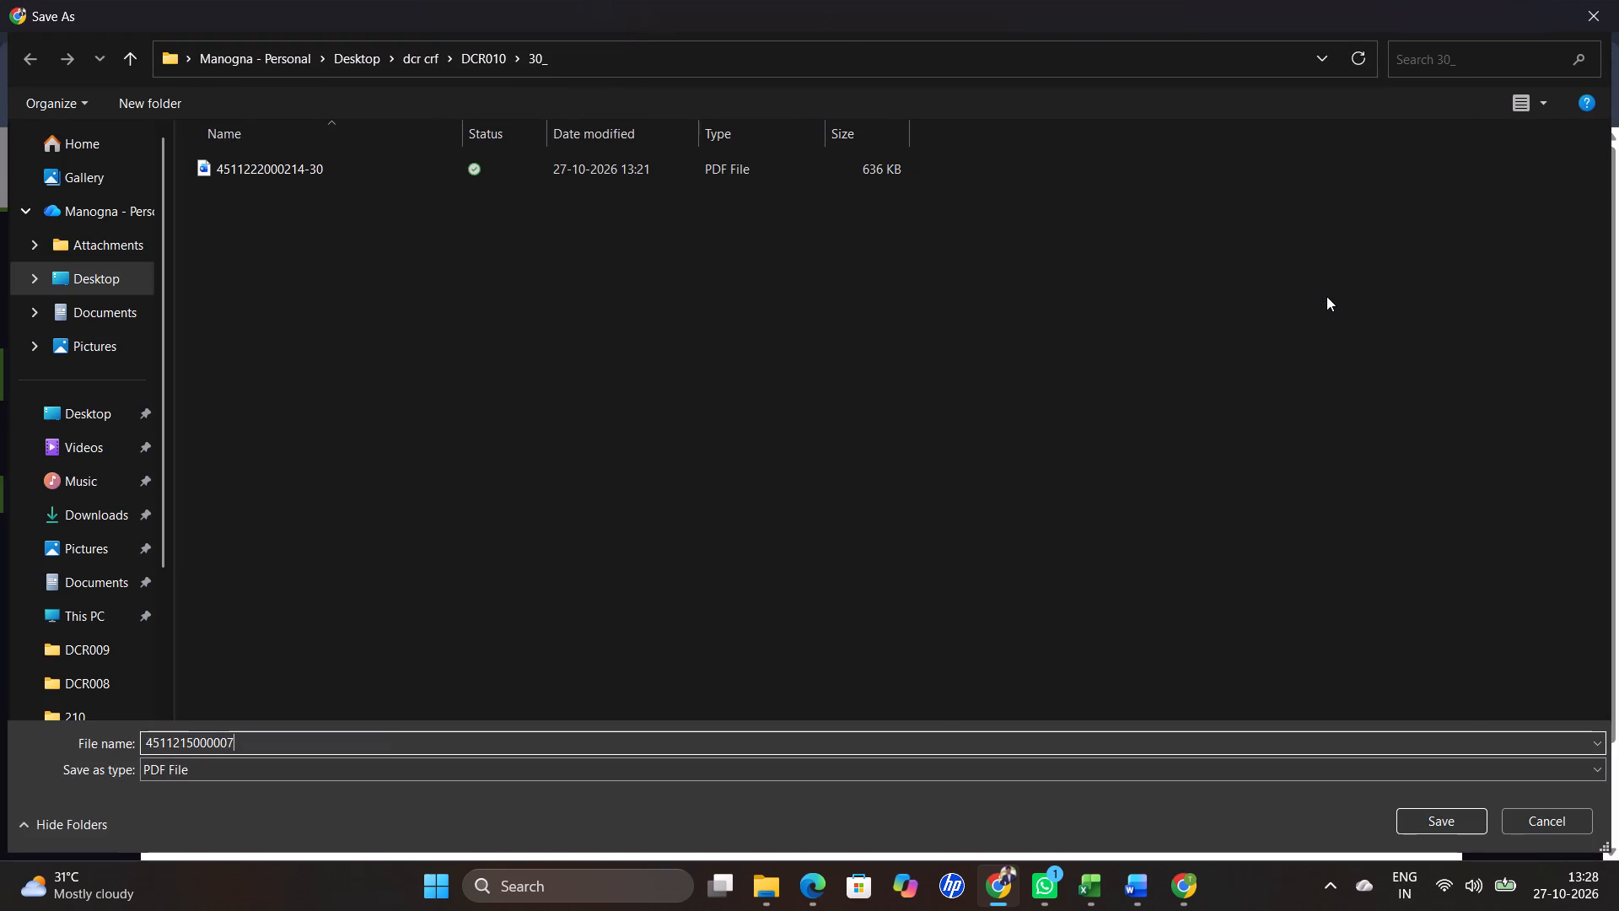
text(-2)
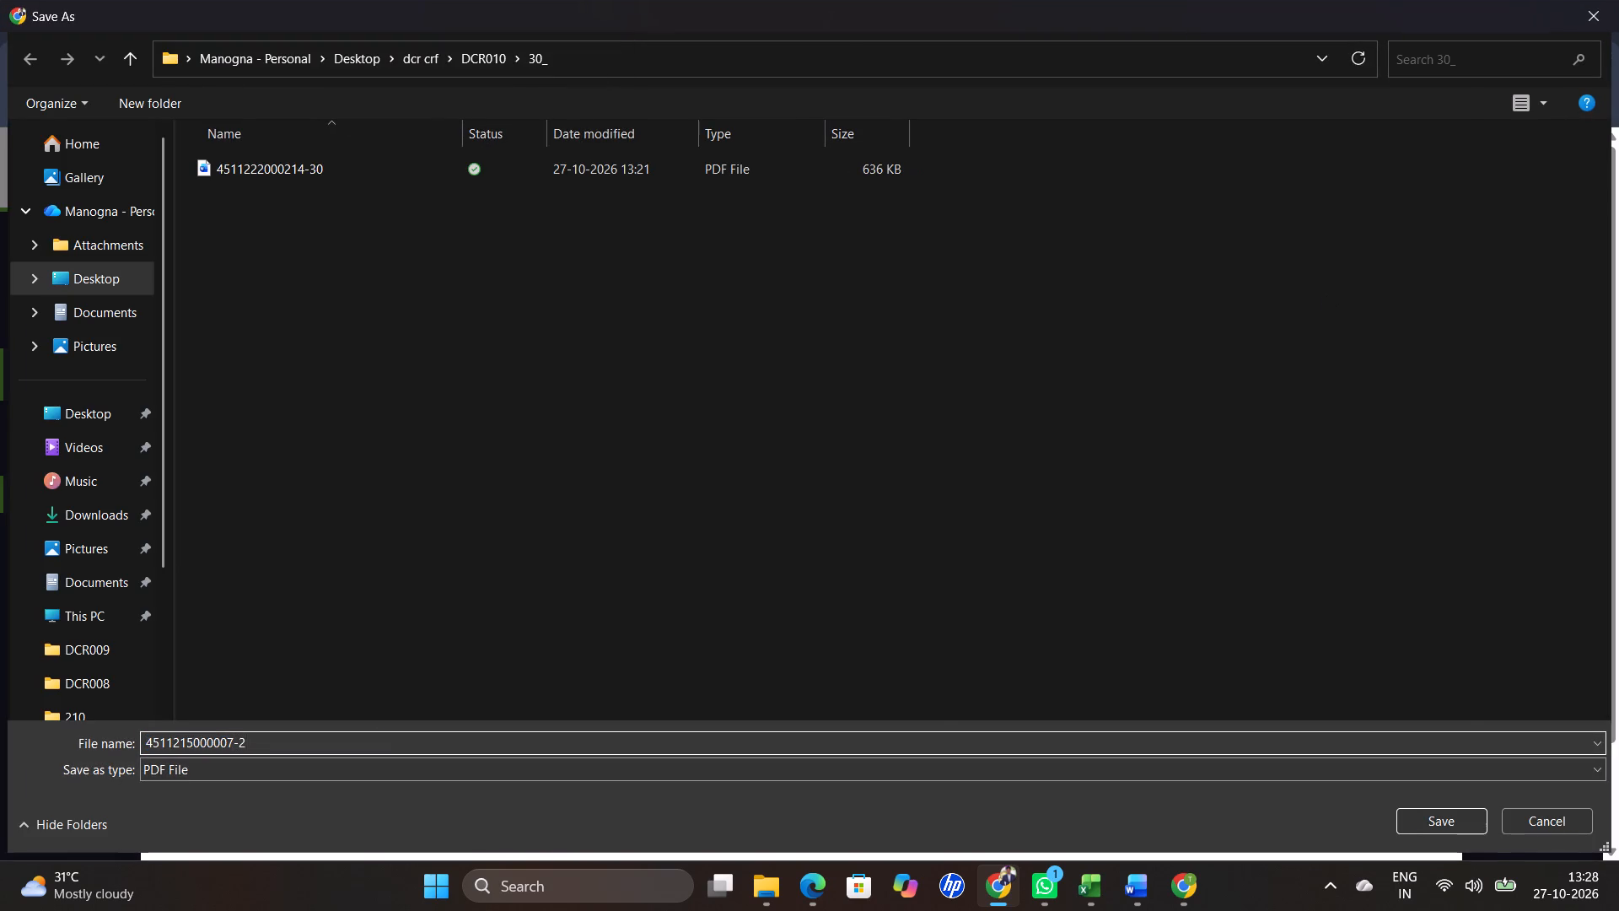
text(18)
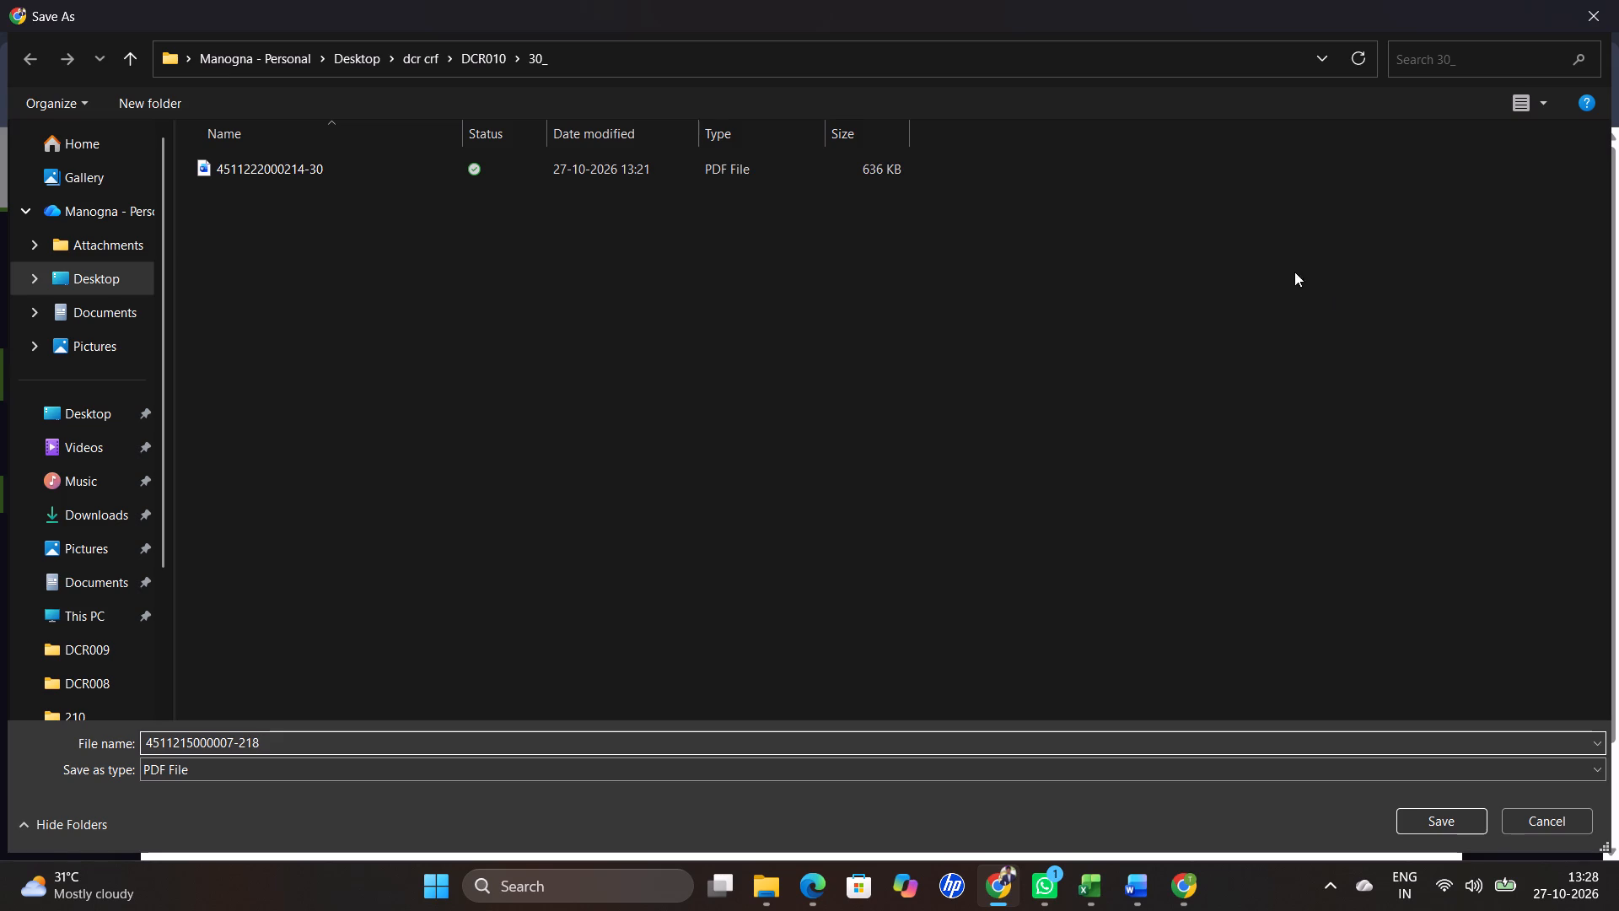
Save the certificate PDF in the 218_ folder inside dcr crf > DCR009.
click(419, 53)
double_click(315, 410)
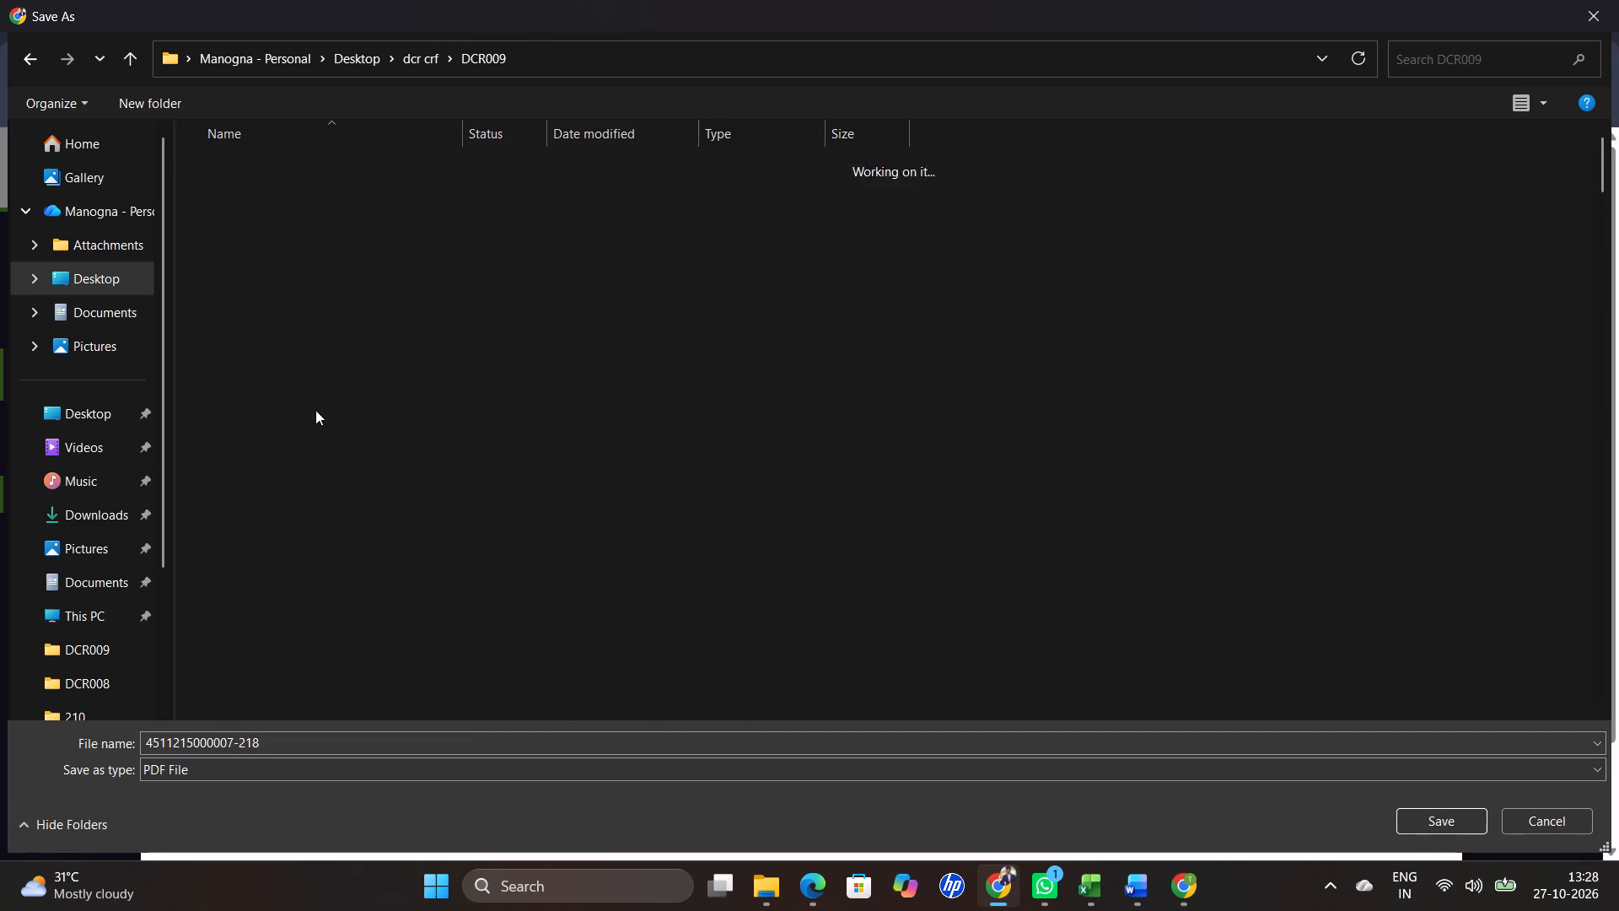
scroll(443, 521, down, 20)
scroll(443, 521, down, 1)
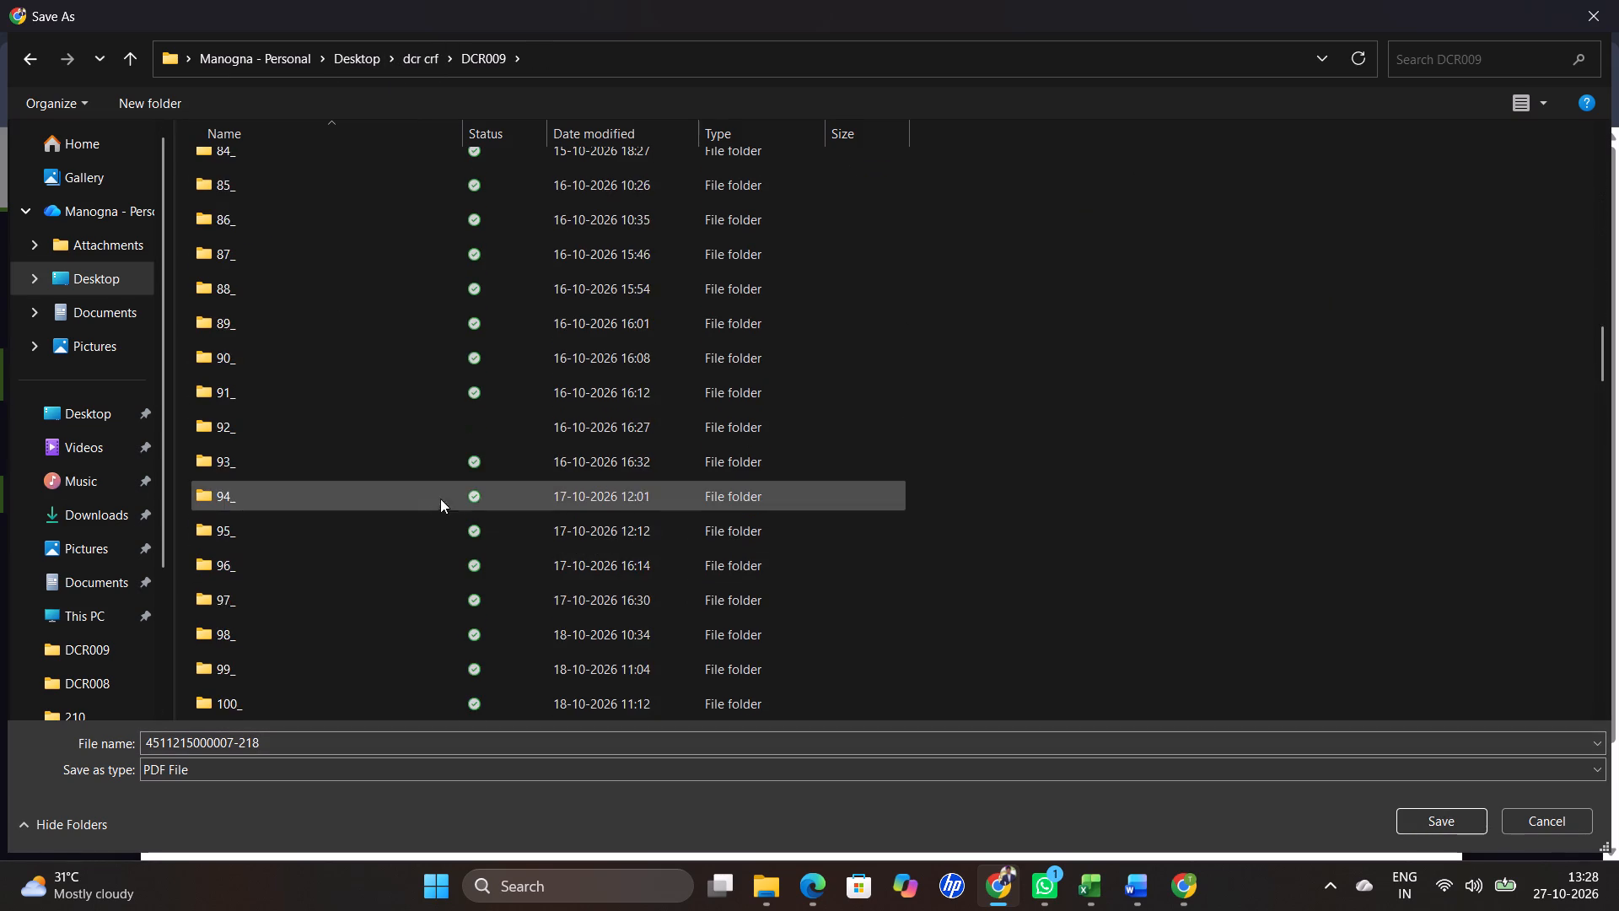
scroll(440, 499, down, 20)
scroll(440, 499, down, 14)
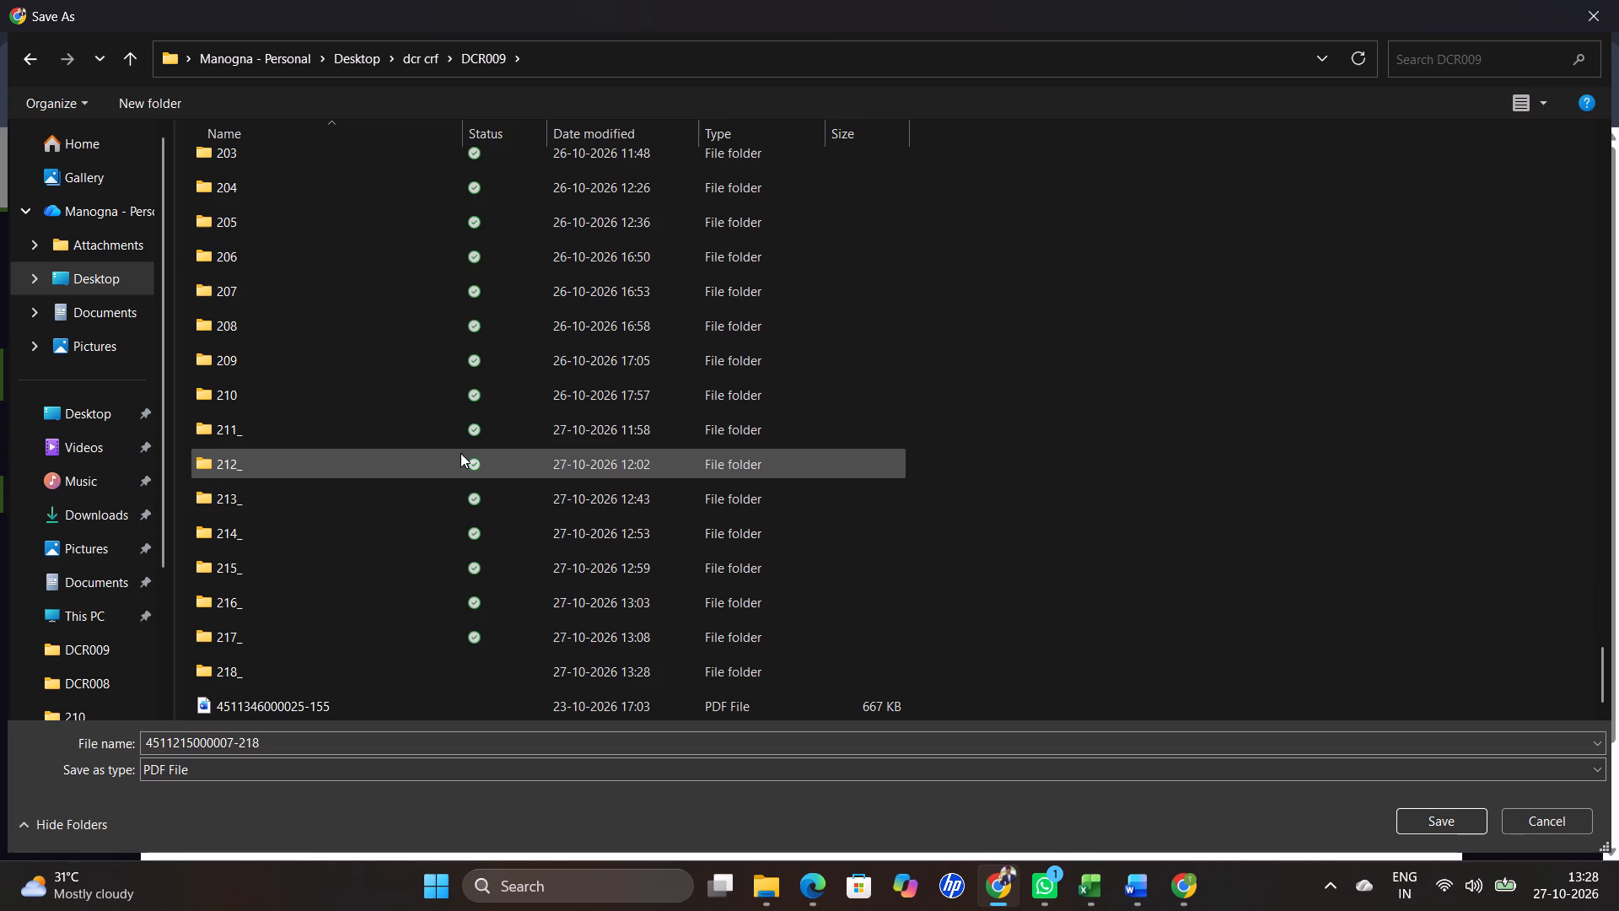
scroll(460, 453, down, 6)
double_click(425, 676)
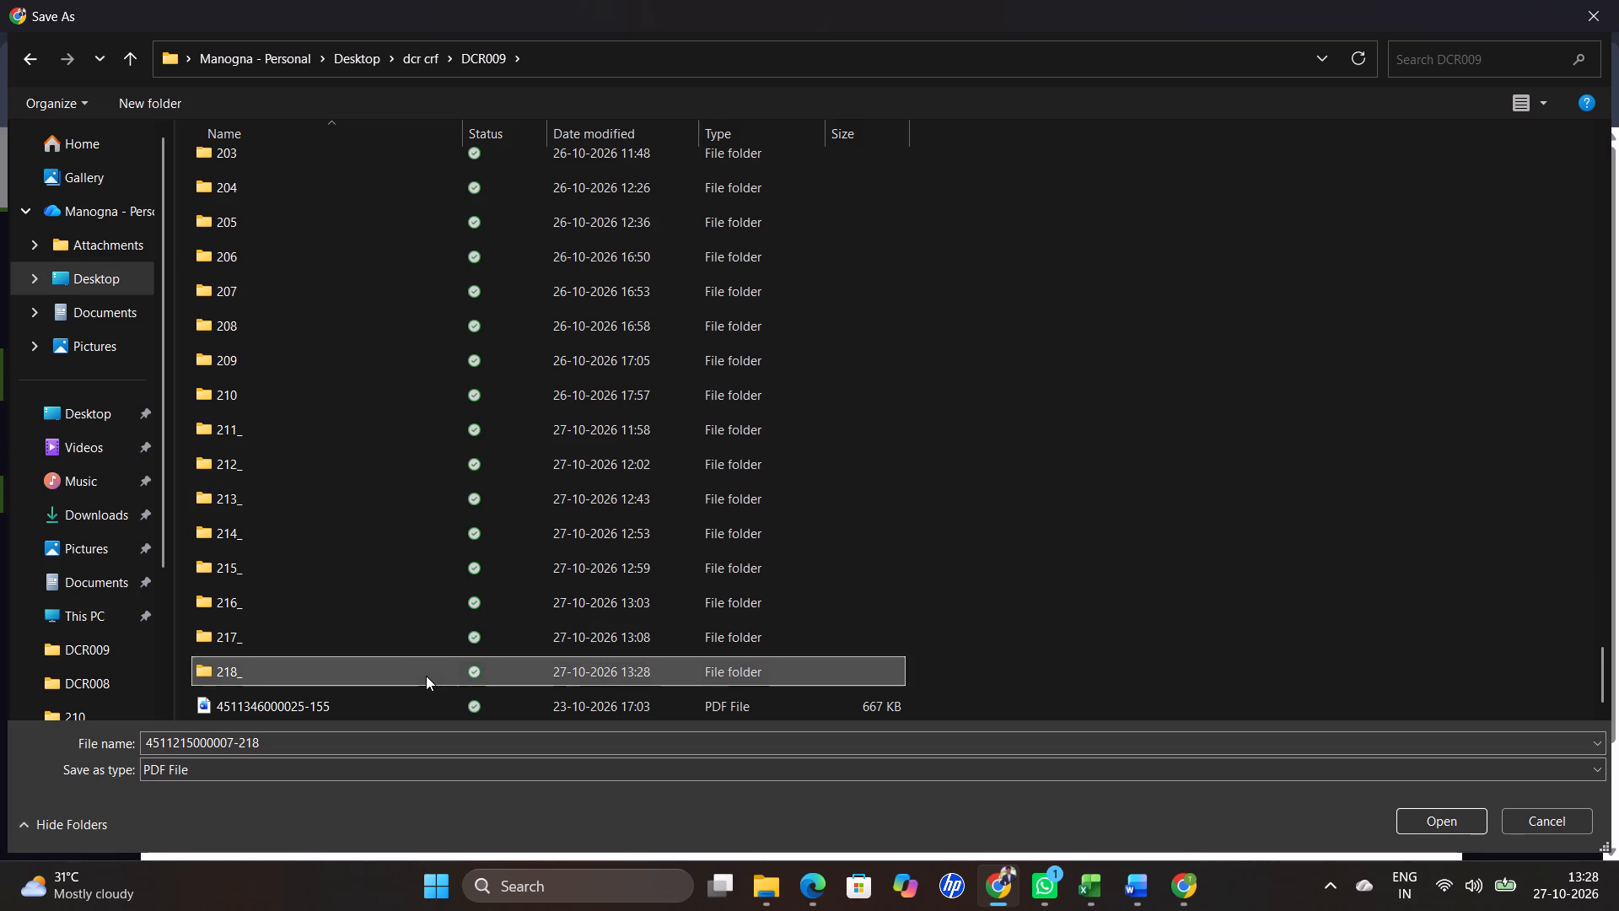
click(1425, 819)
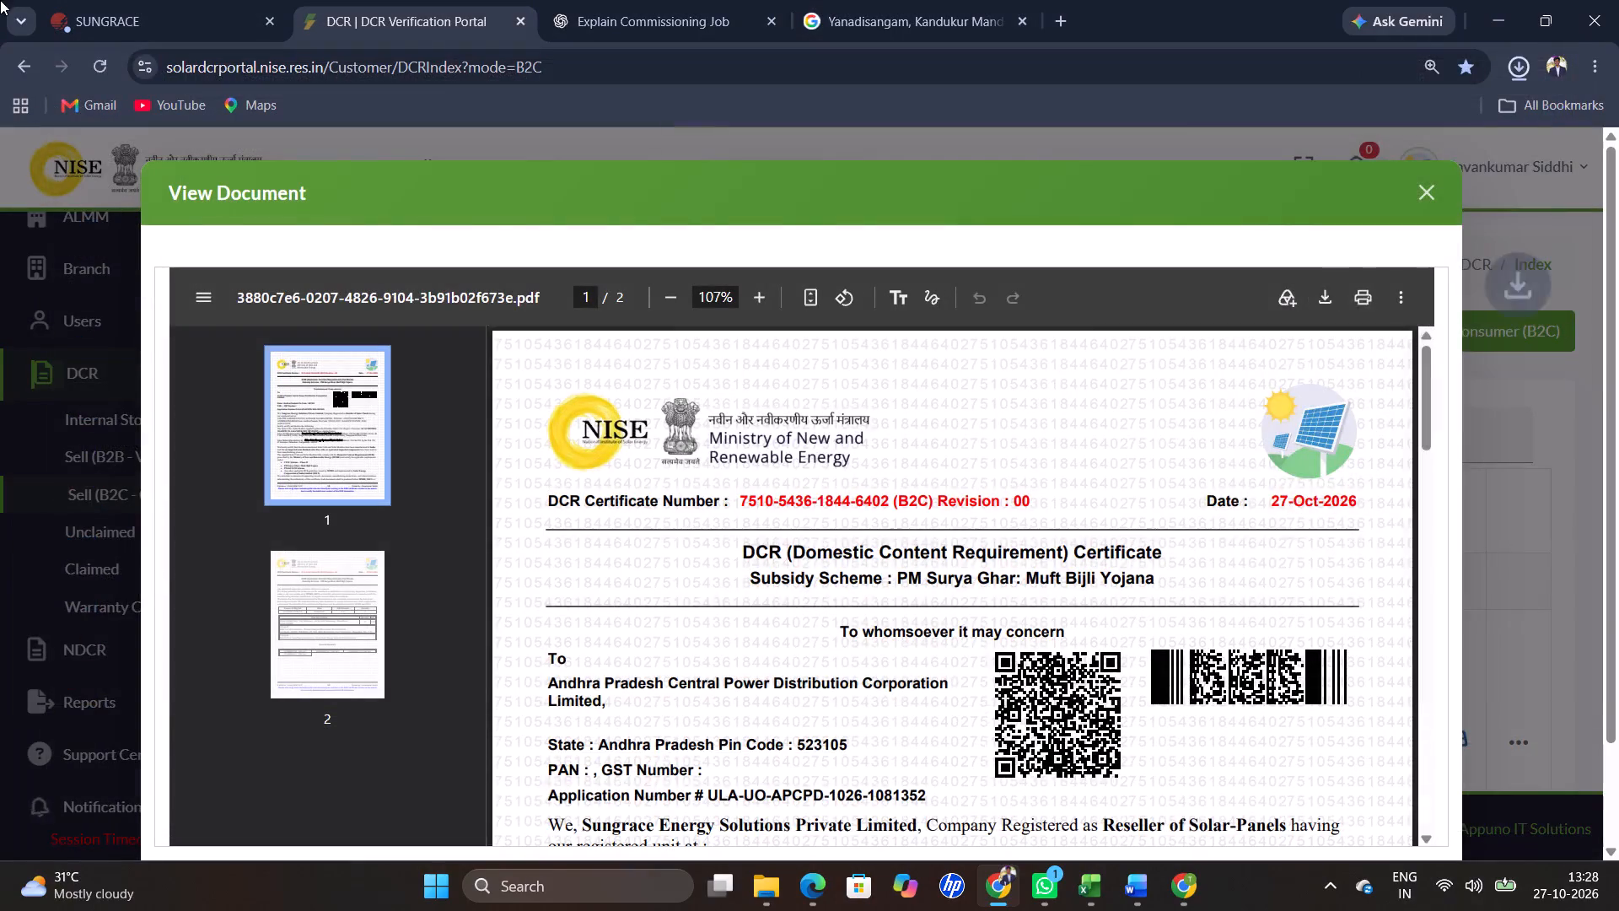
Return to the SUNGRACE work order, close its copy details and open its Project Stage update form.
click(229, 0)
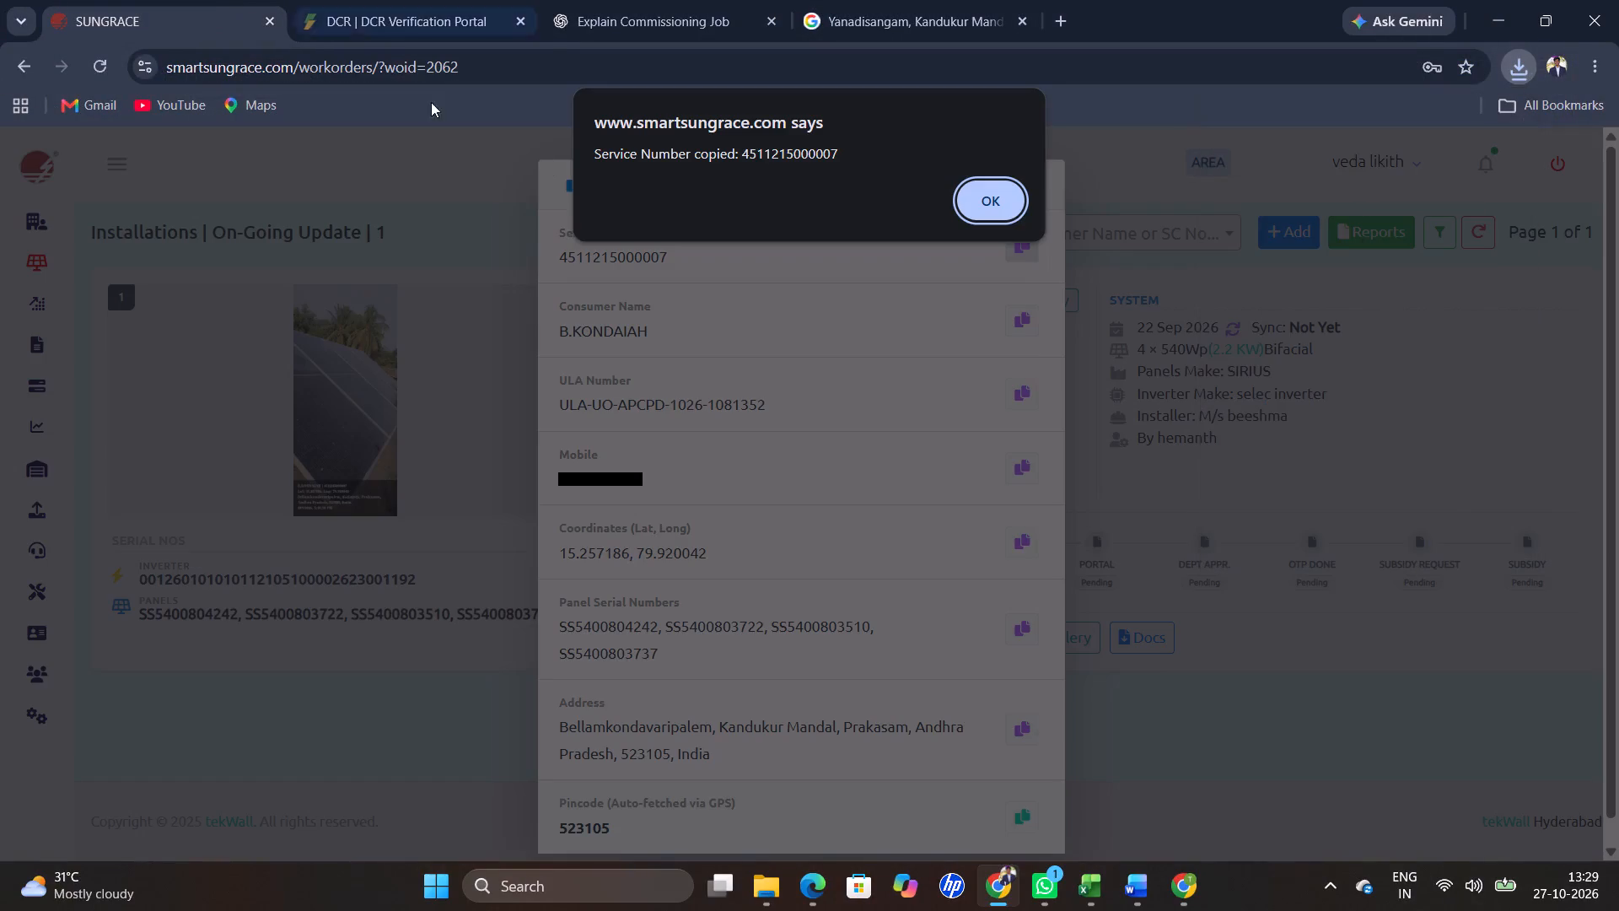
click(982, 191)
click(1036, 170)
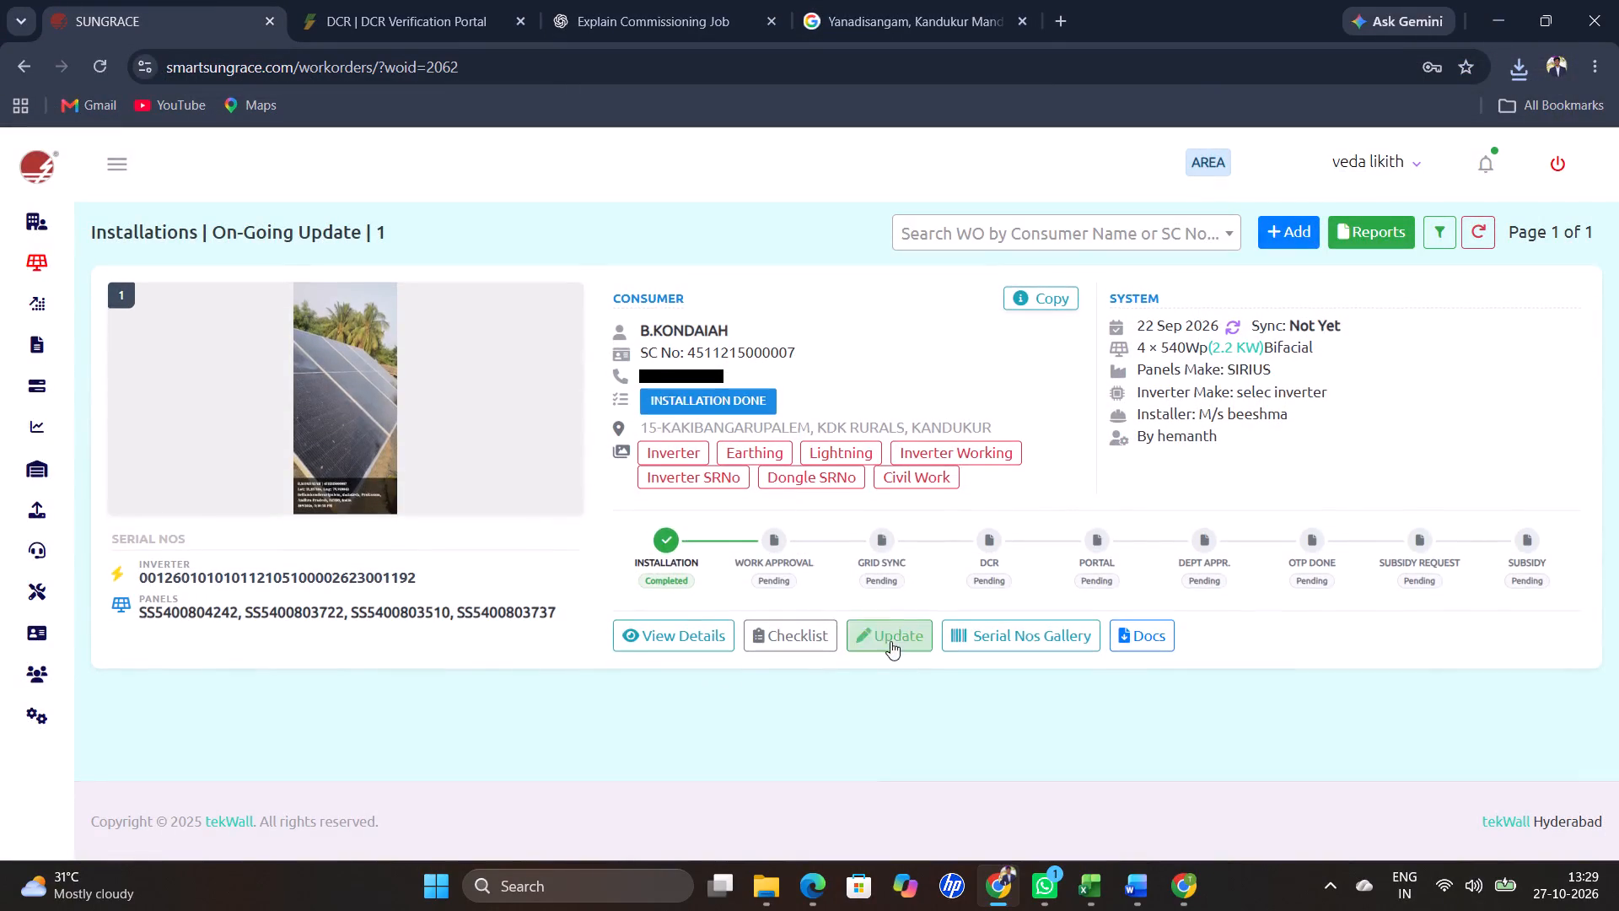
click(887, 633)
click(761, 567)
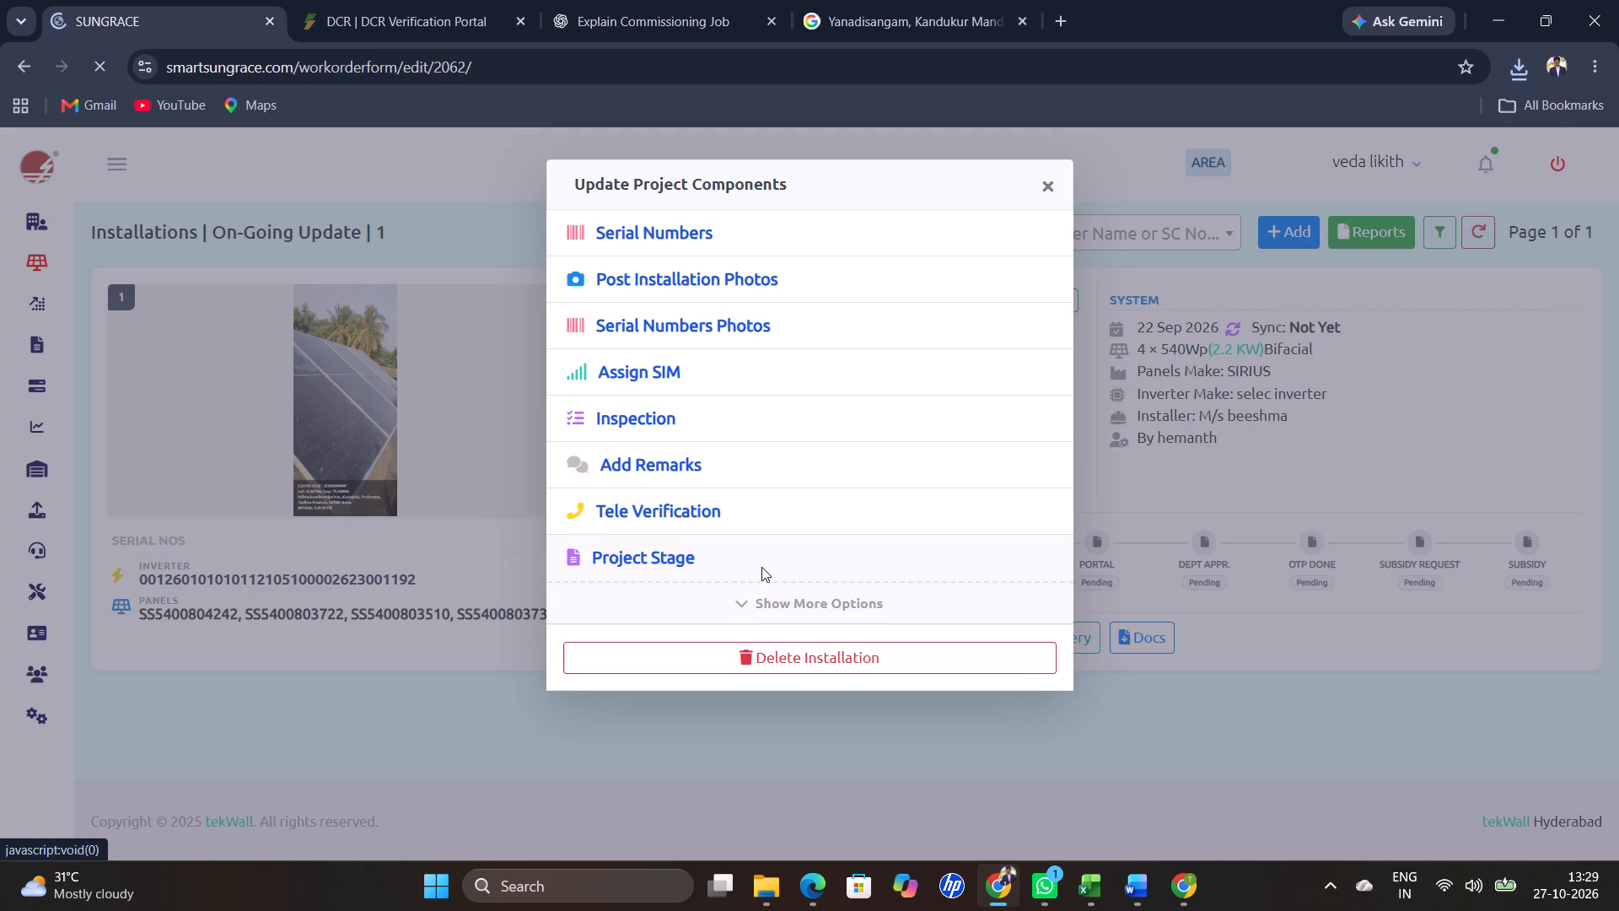
Attach the -218 certificate PDF from DCR009's 218_ folder as the Dcr upload and submit the form.
scroll(702, 414, down, 3)
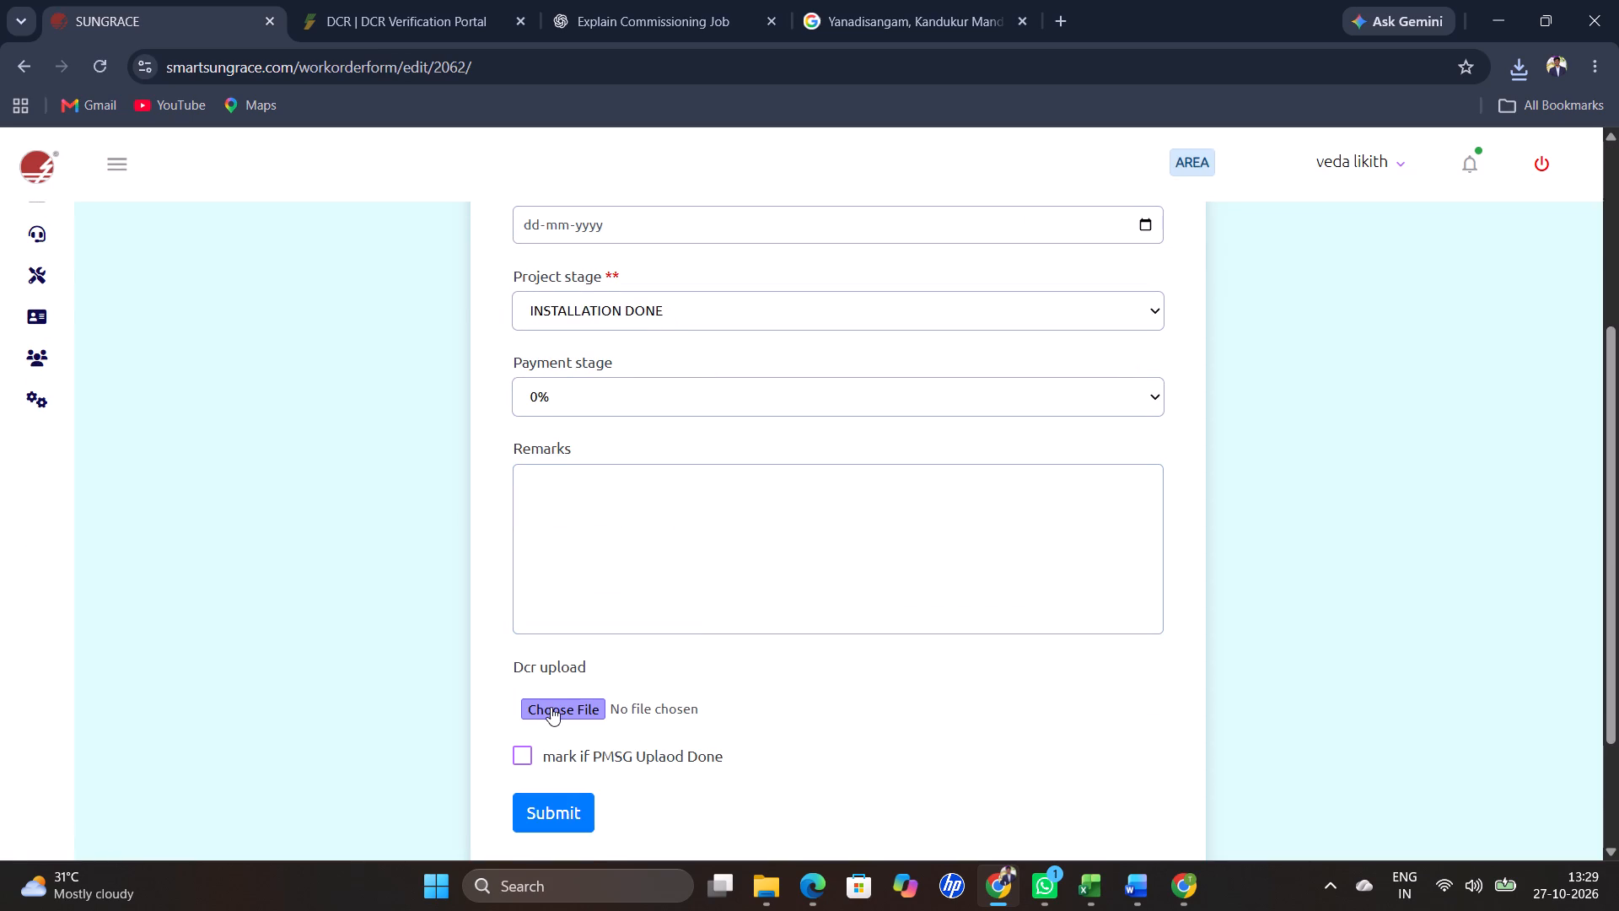
click(551, 707)
scroll(551, 707, down, 1)
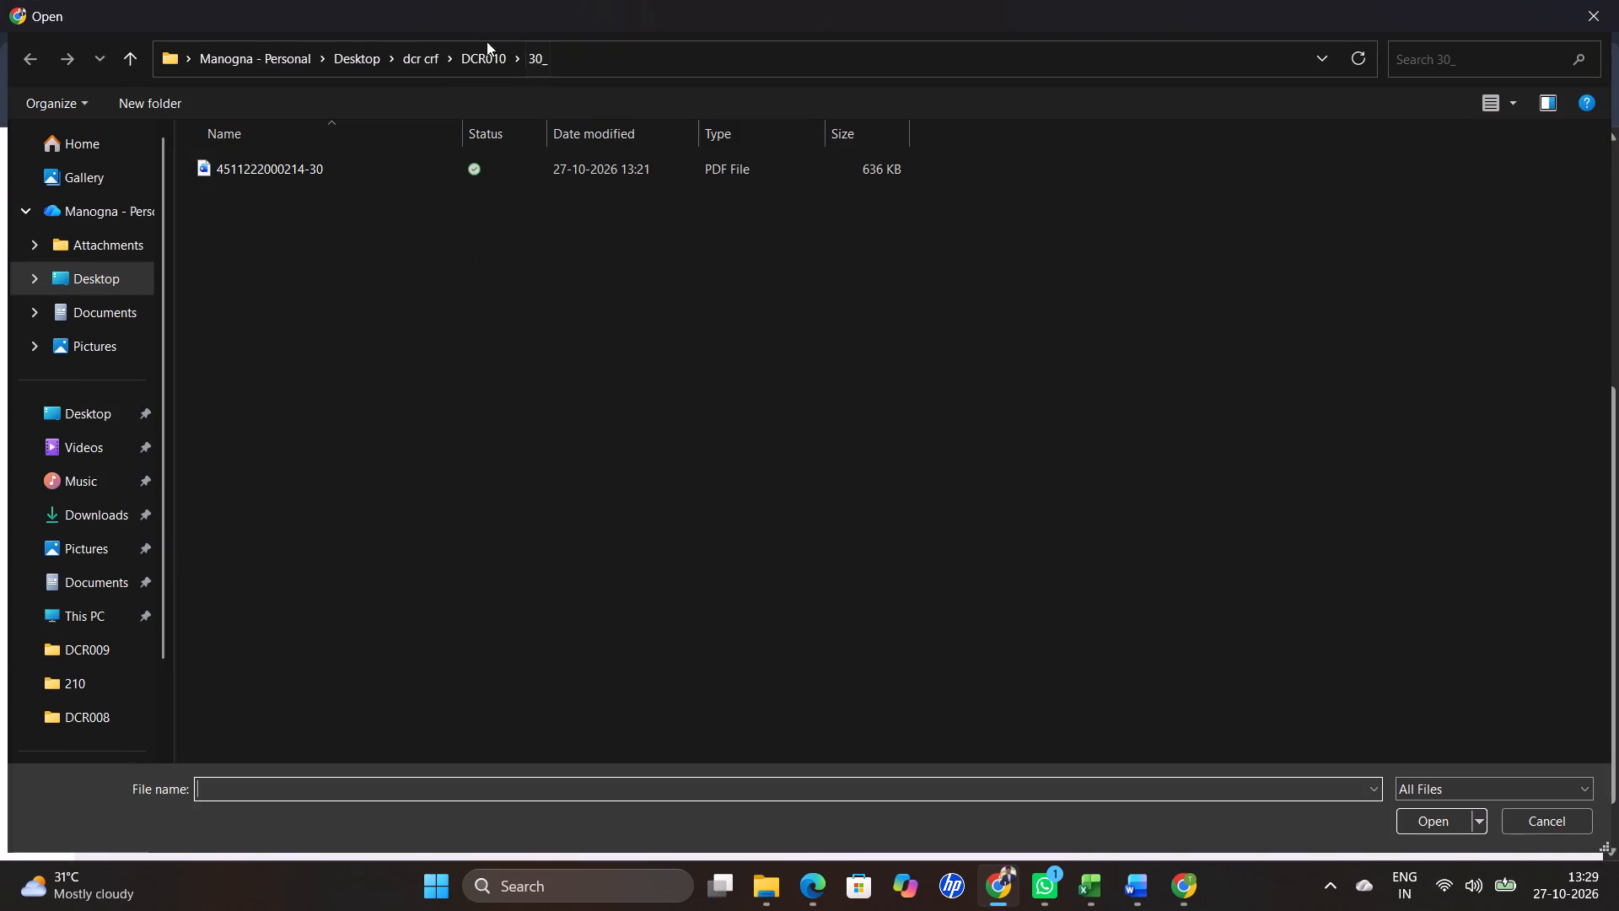
click(416, 65)
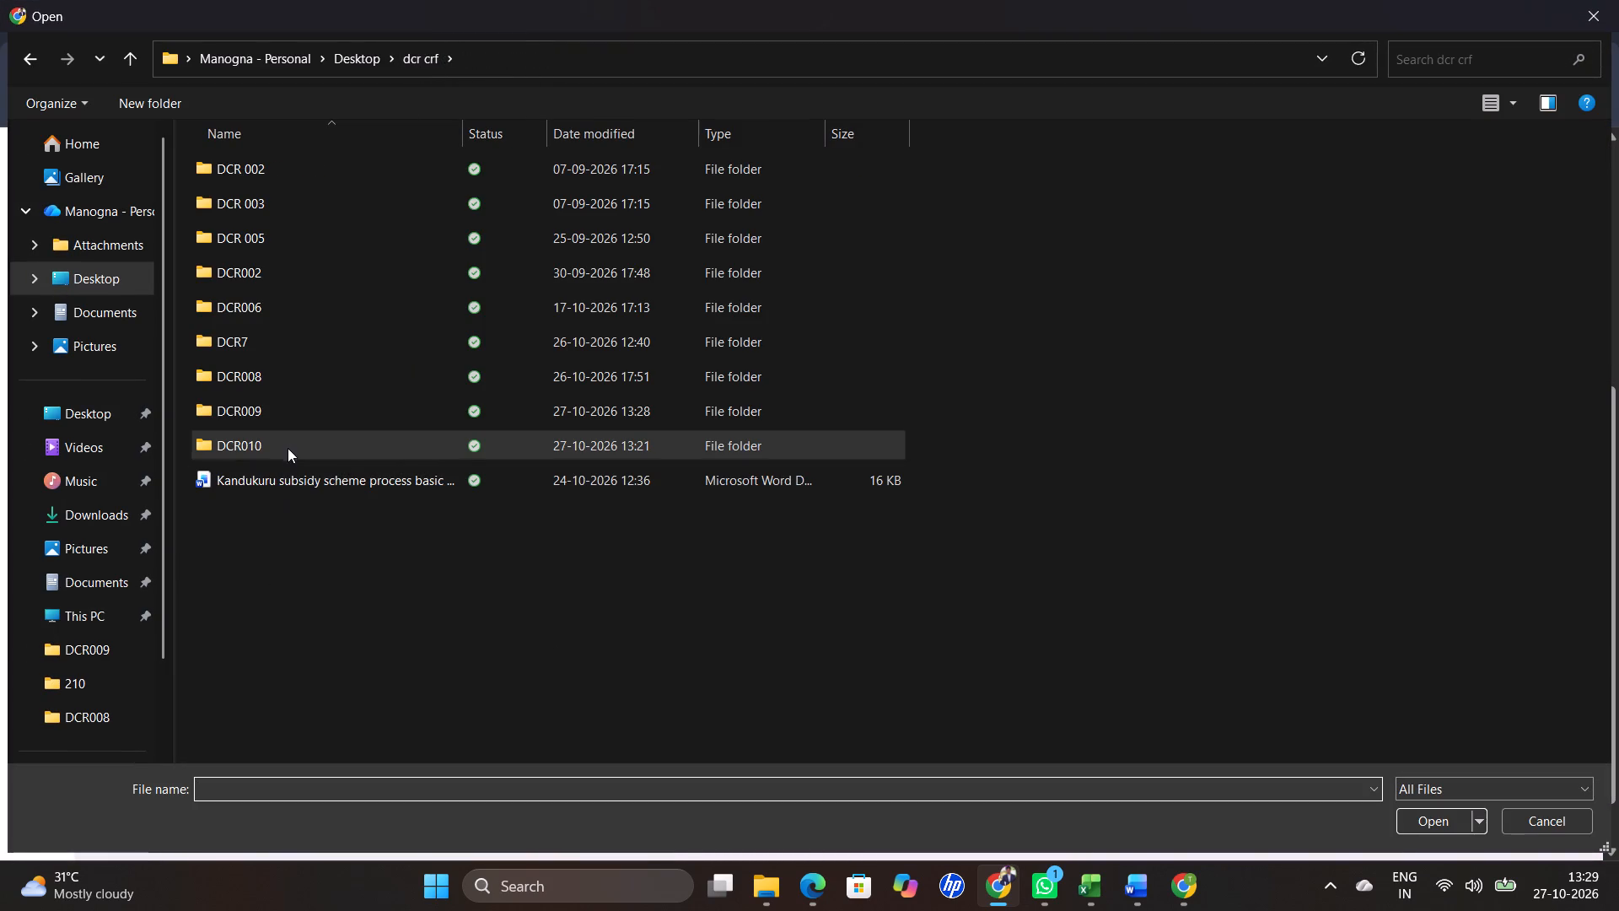
double_click(293, 402)
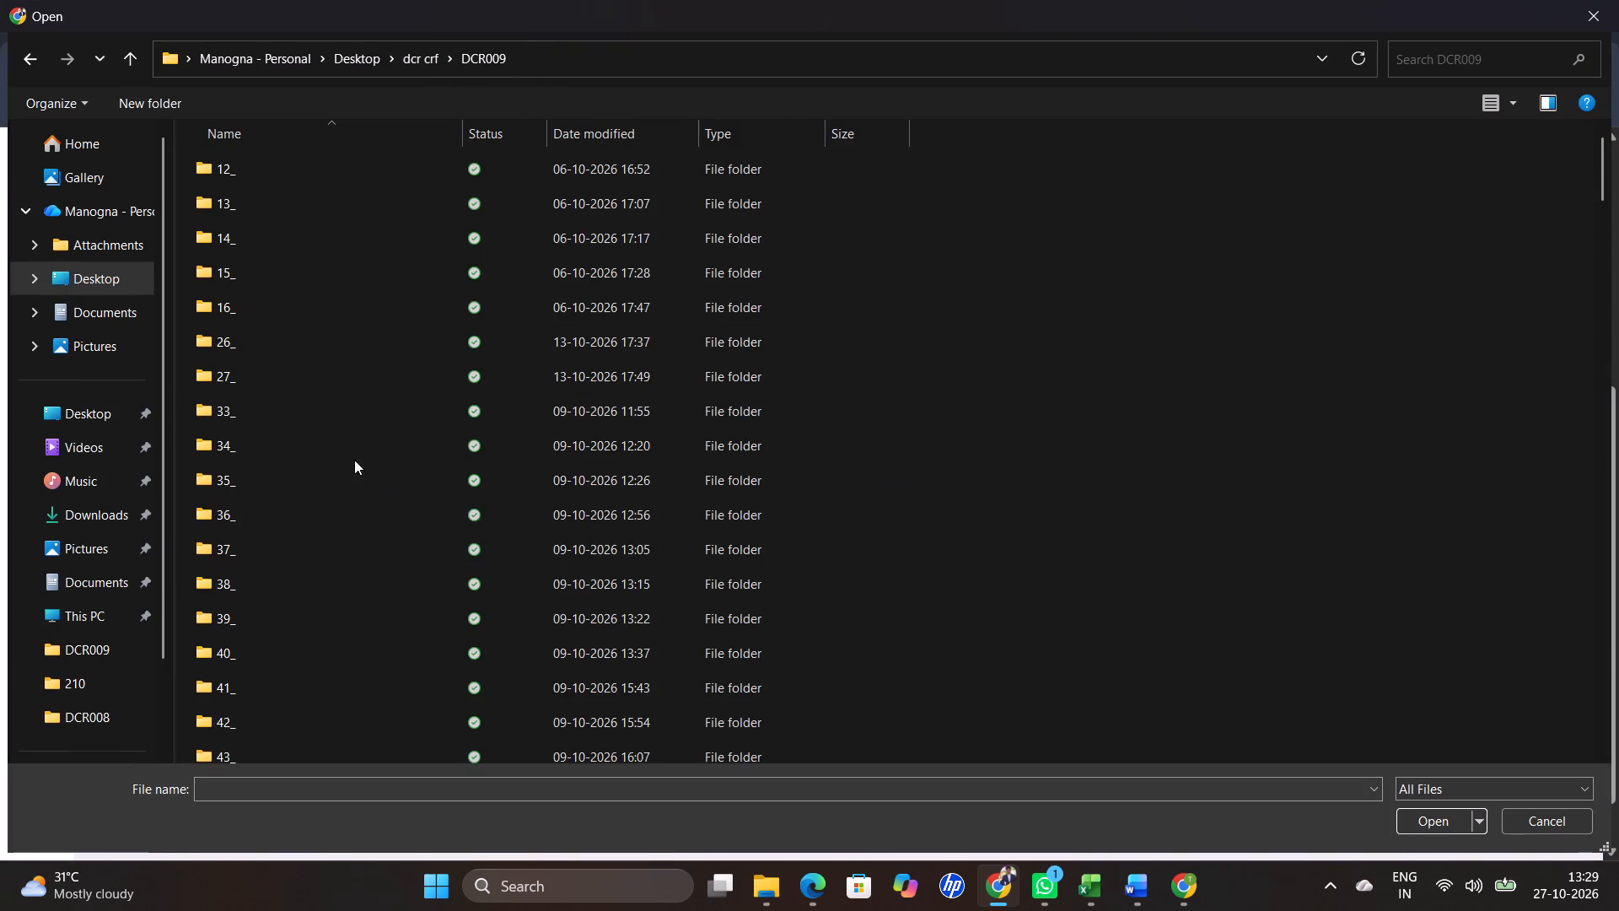
scroll(363, 587, down, 4)
scroll(372, 573, down, 18)
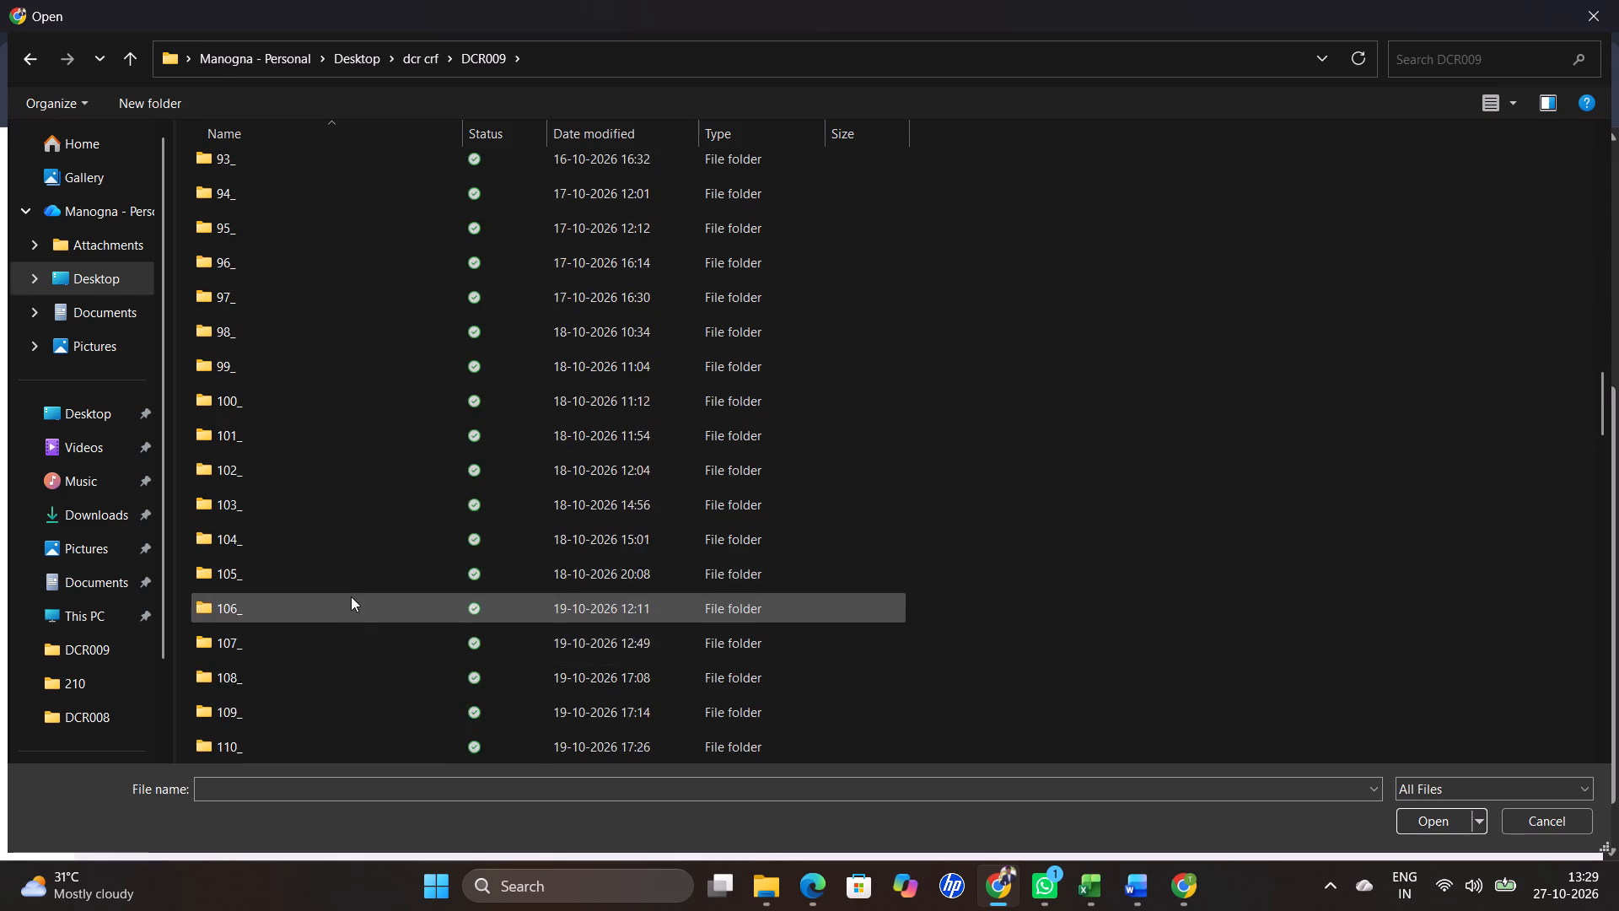
scroll(351, 596, down, 4)
scroll(322, 703, down, 16)
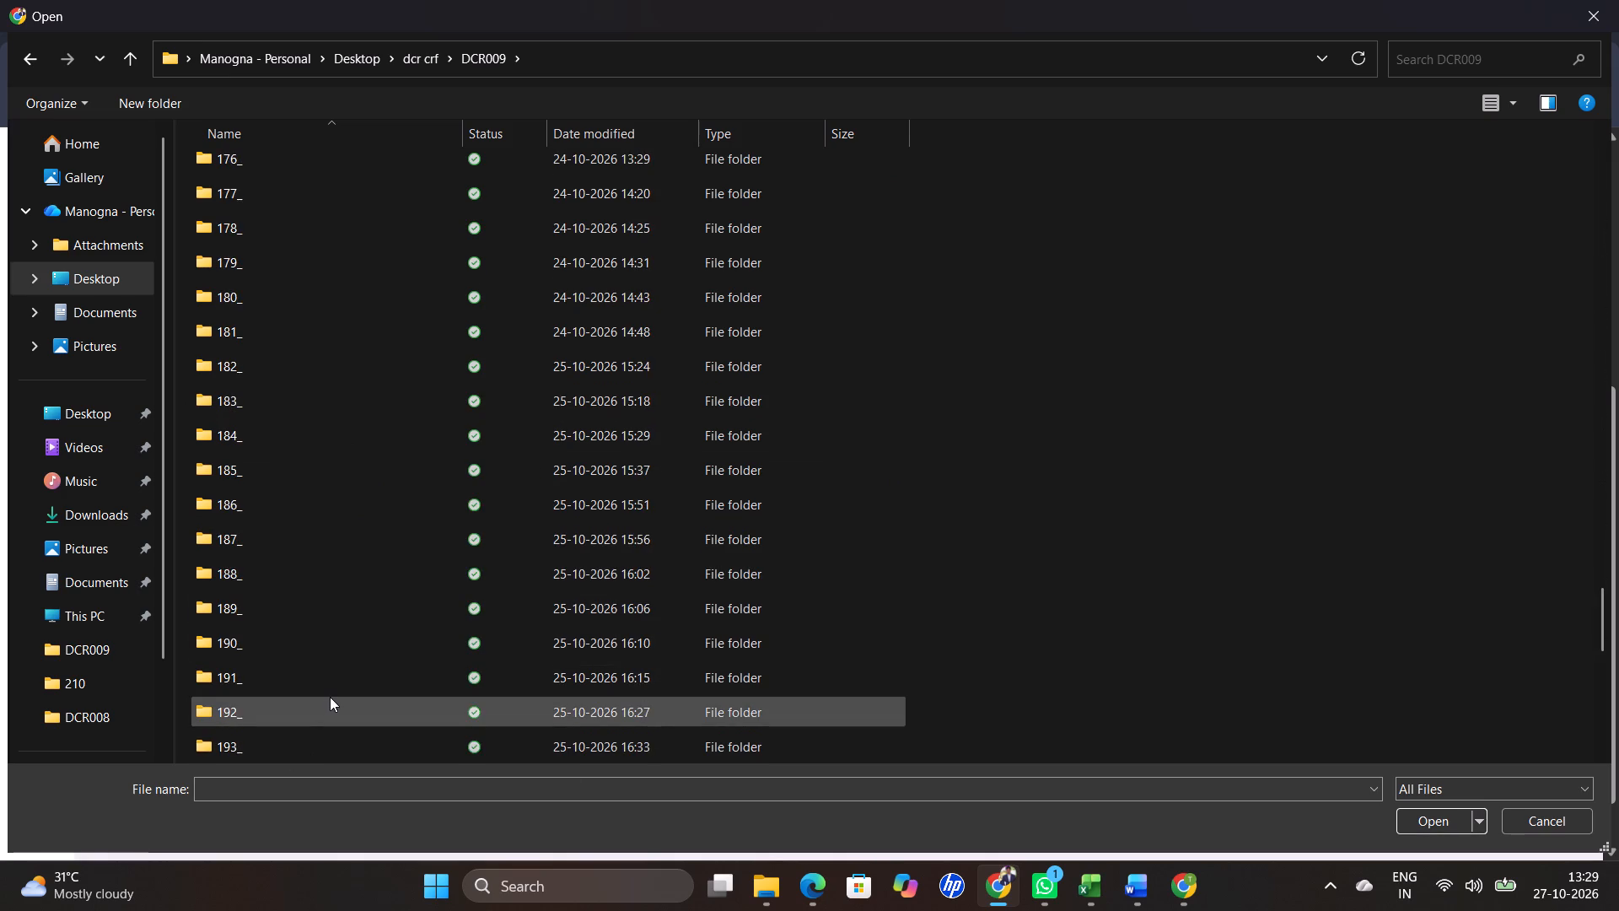
scroll(330, 697, down, 10)
double_click(304, 717)
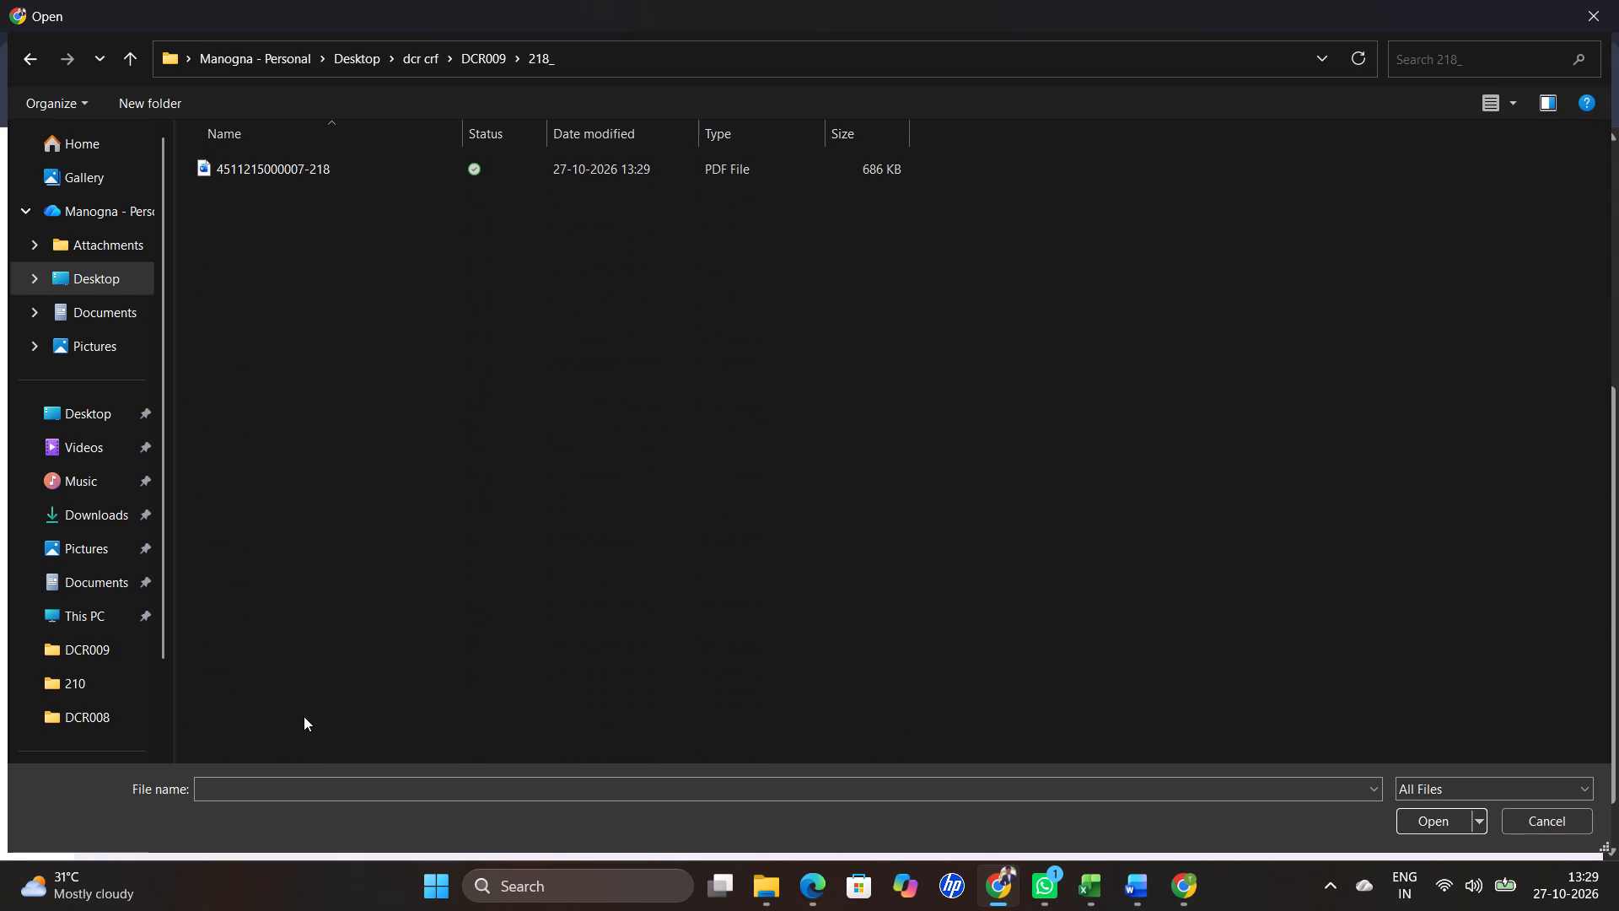
double_click(363, 181)
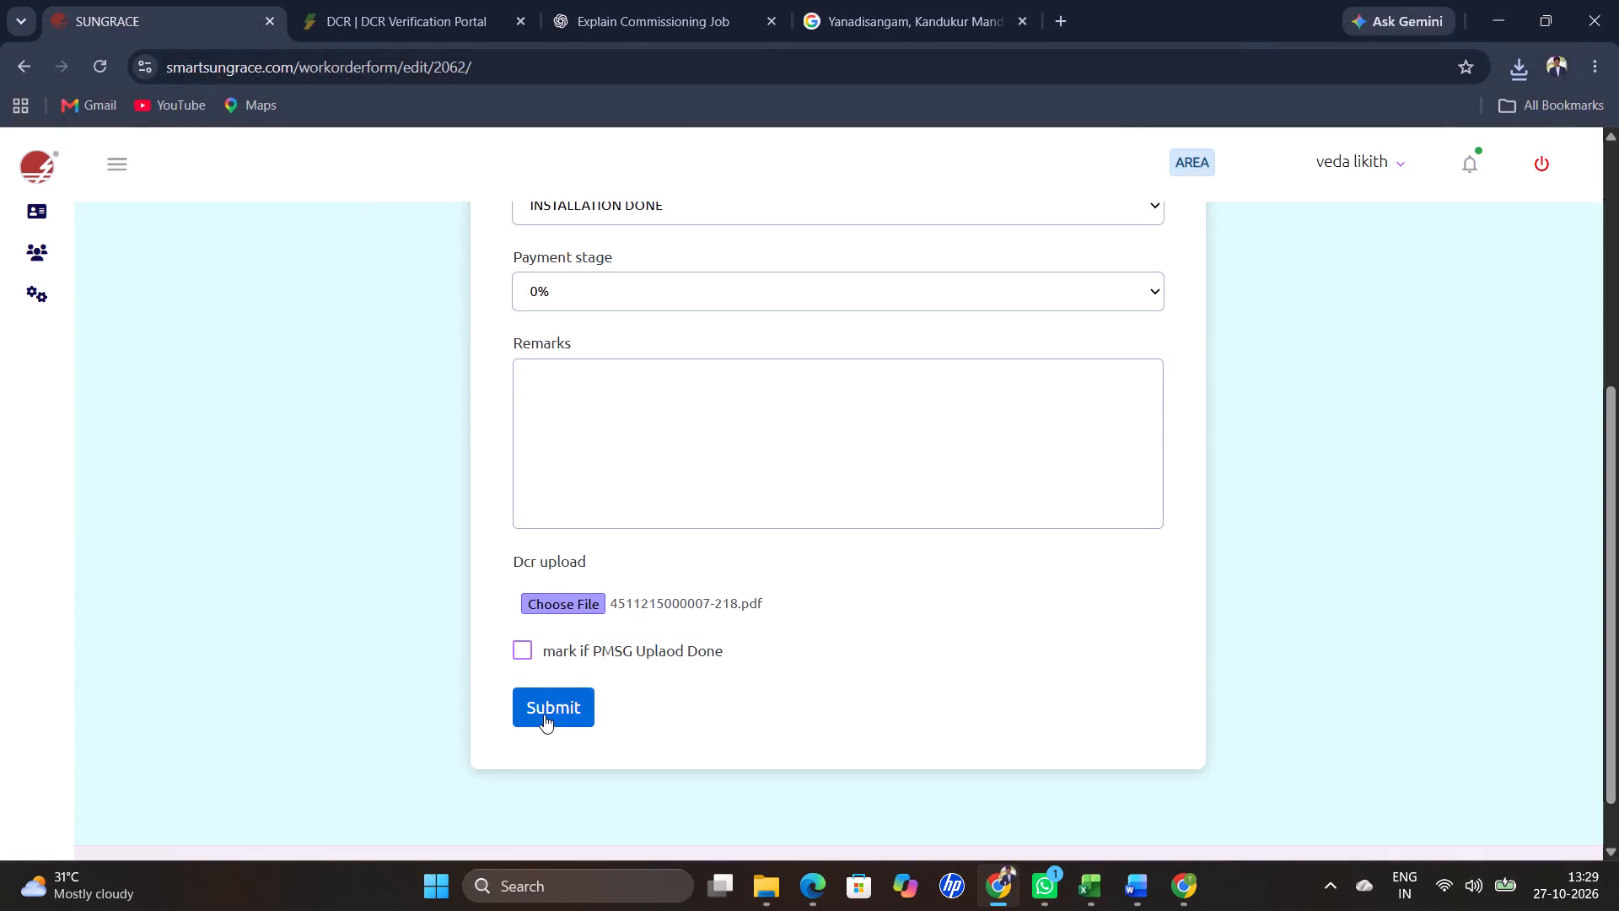
click(544, 714)
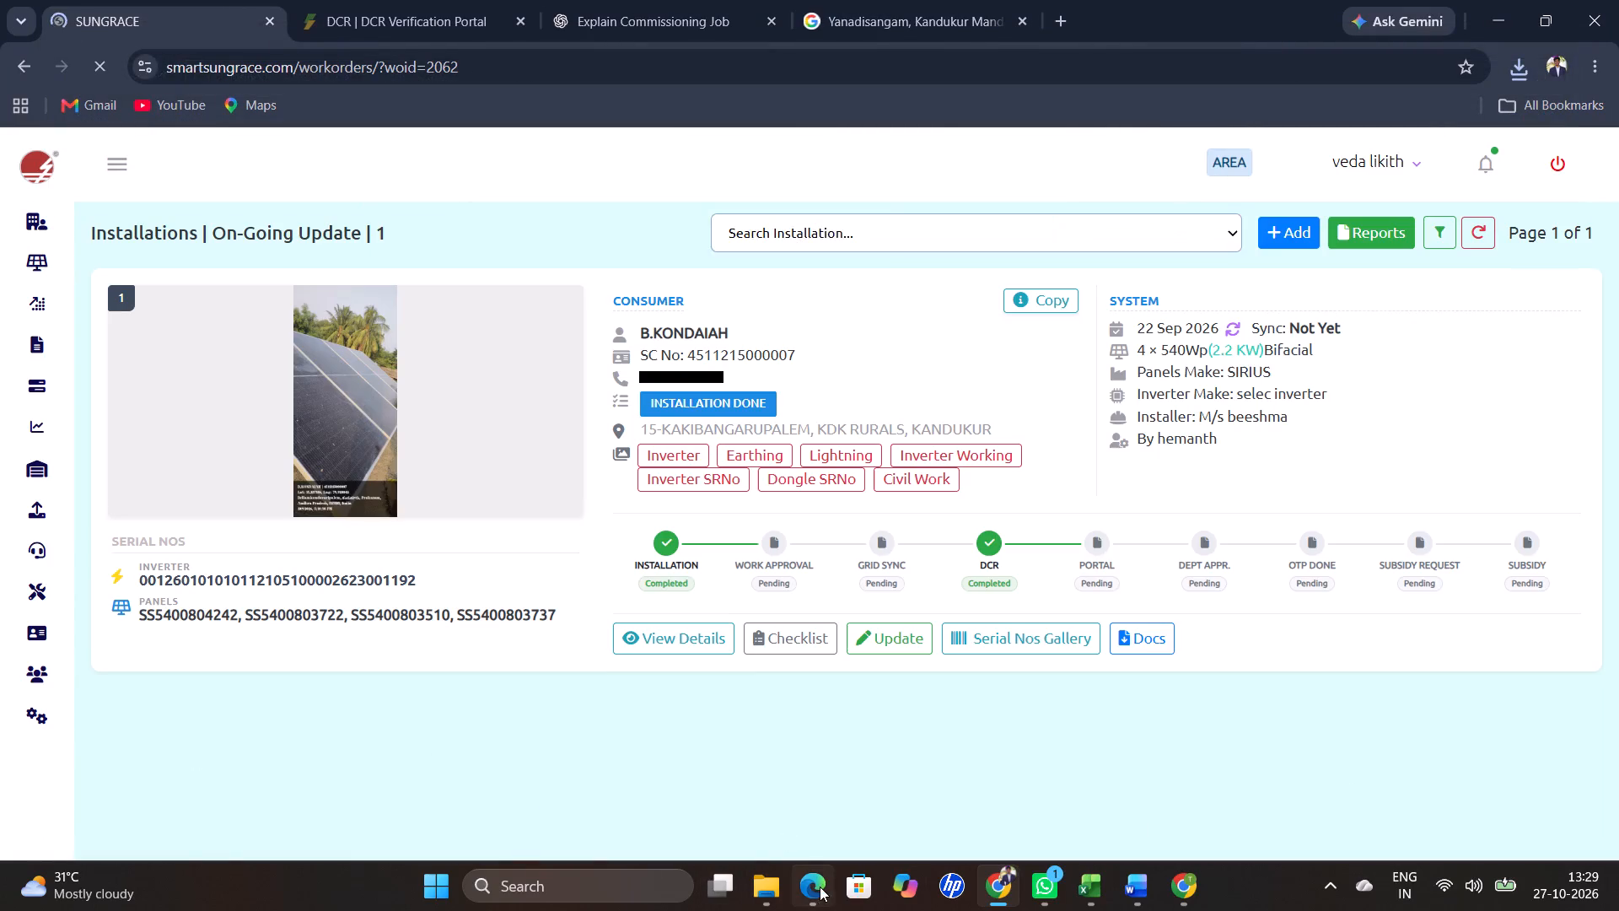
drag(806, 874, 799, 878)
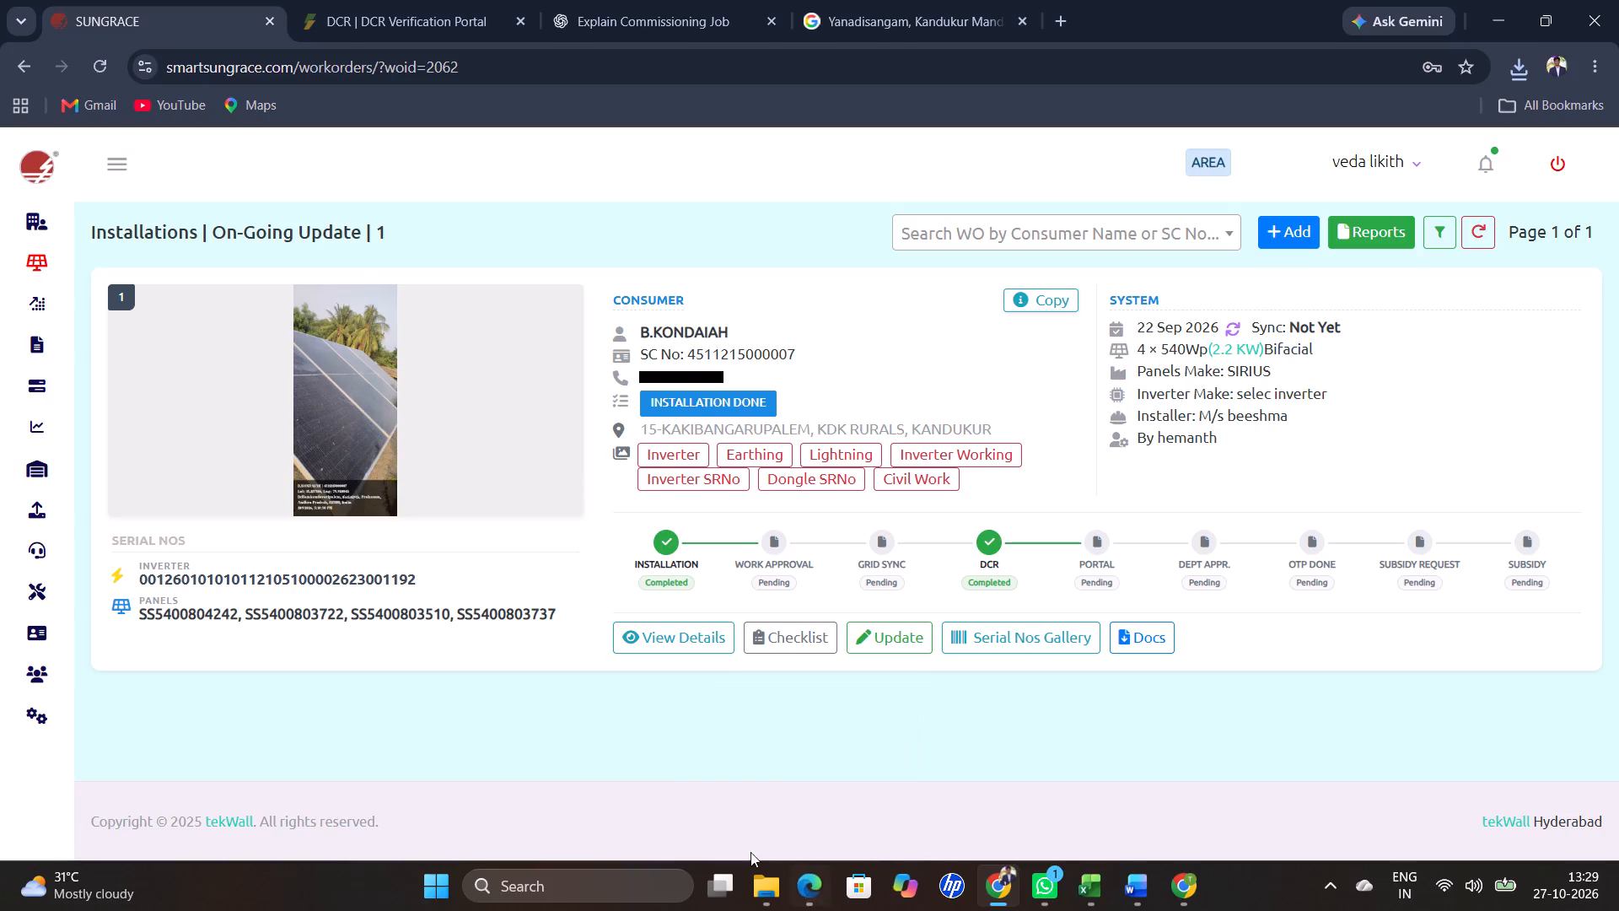
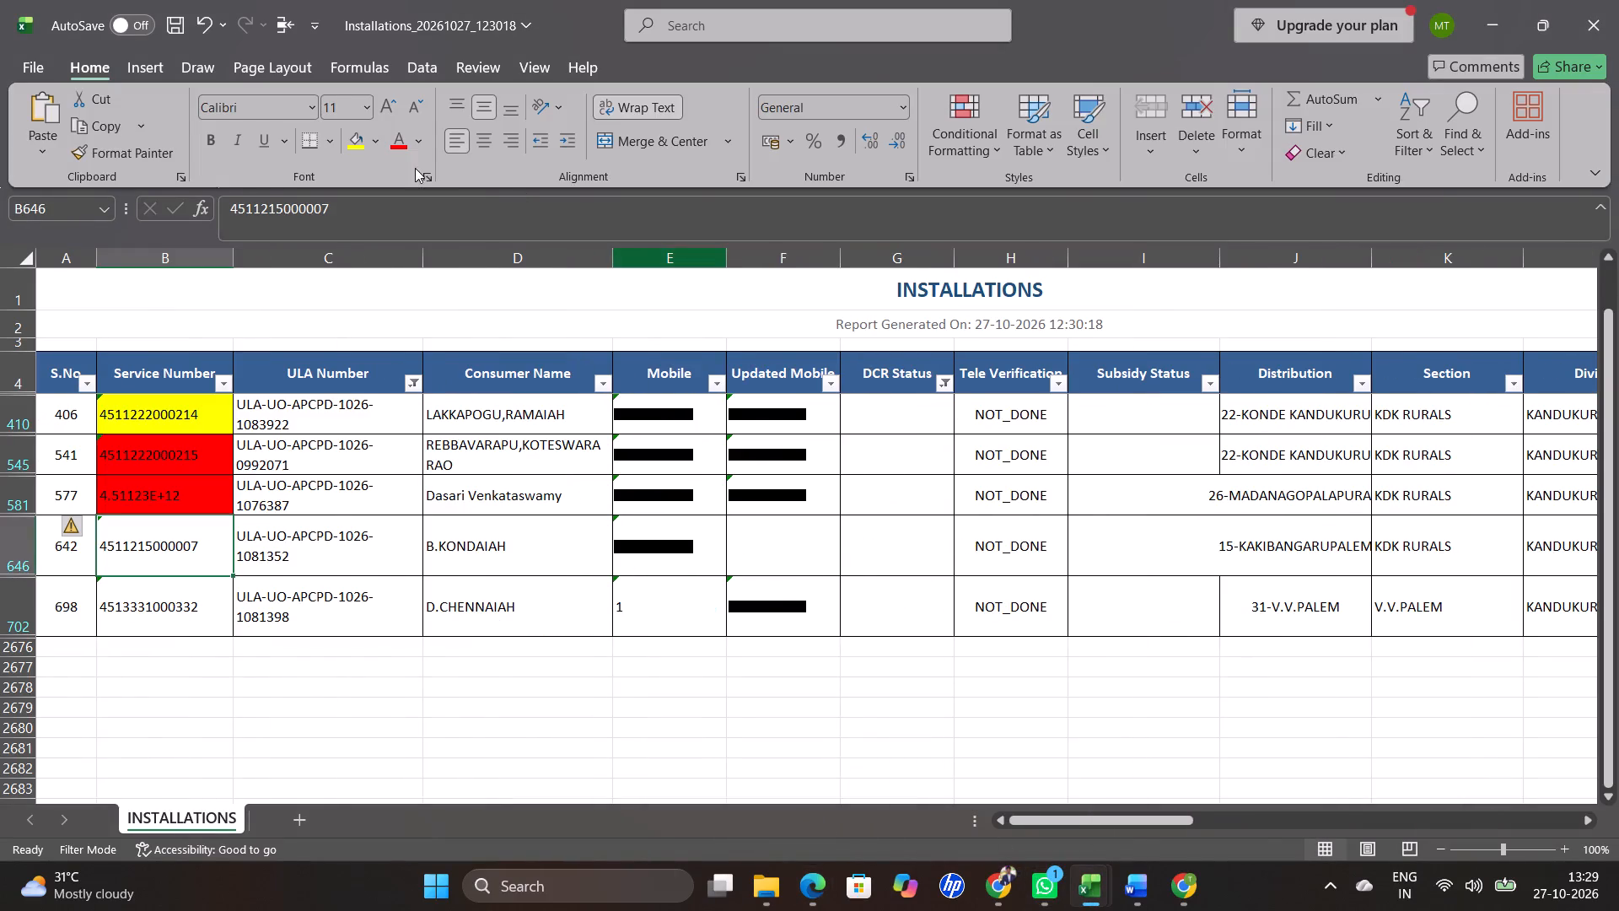
Fill the service number cell in row 646 of the INSTALLATIONS sheet with yellow.
click(350, 137)
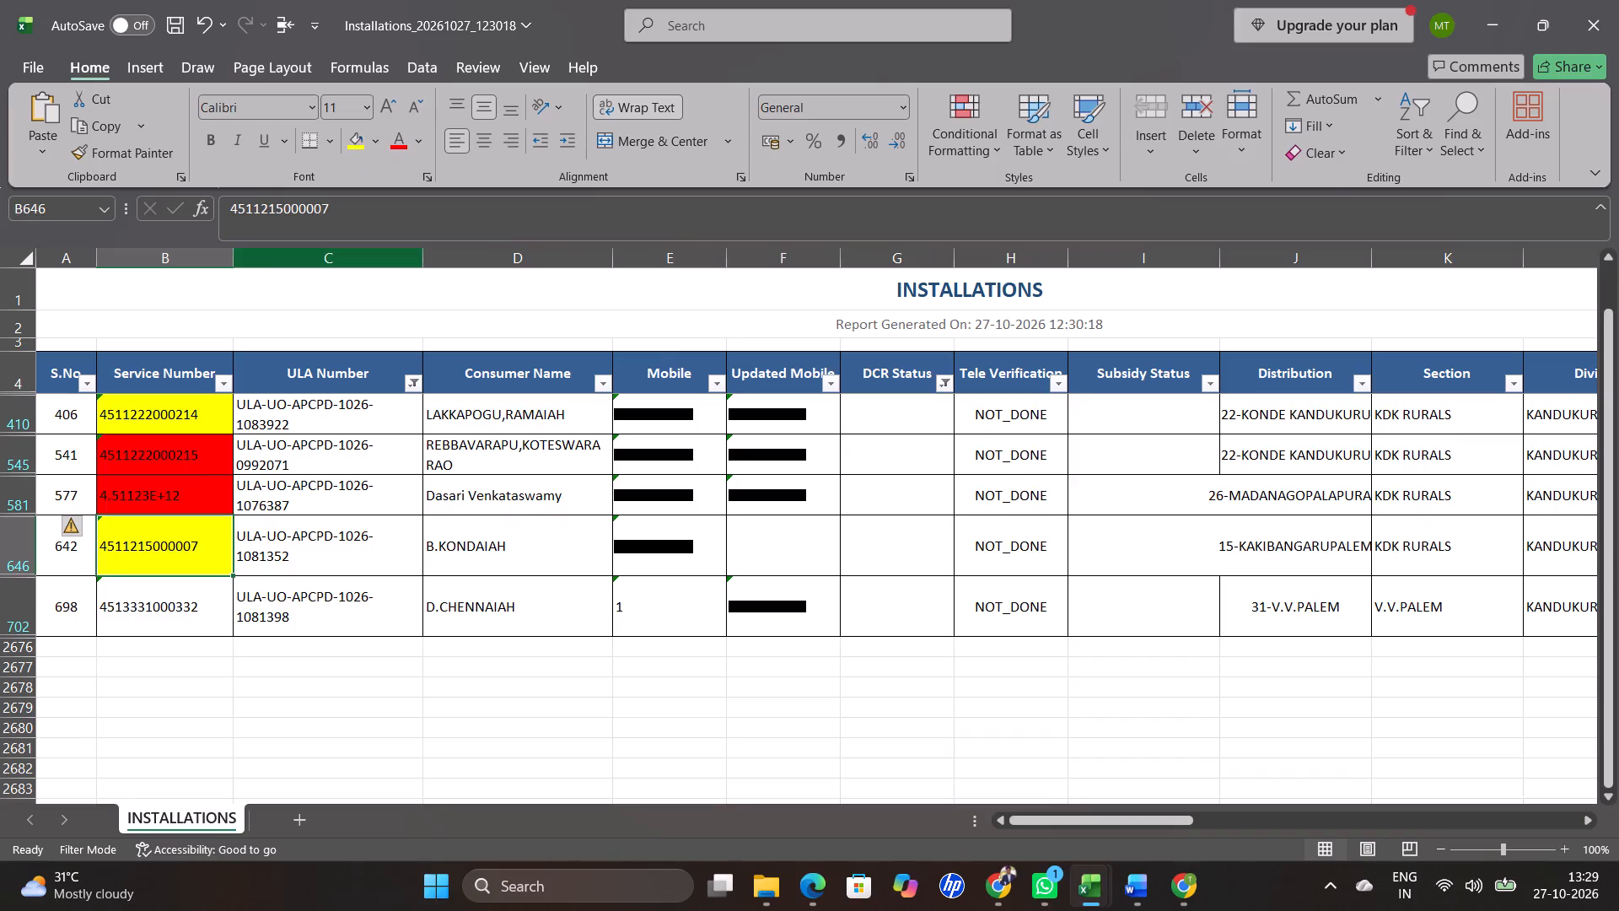
Copy the service number from row 702 of the INSTALLATIONS sheet and open its work order in SUNGRACE.
key(Down)
key(ctrl+c)
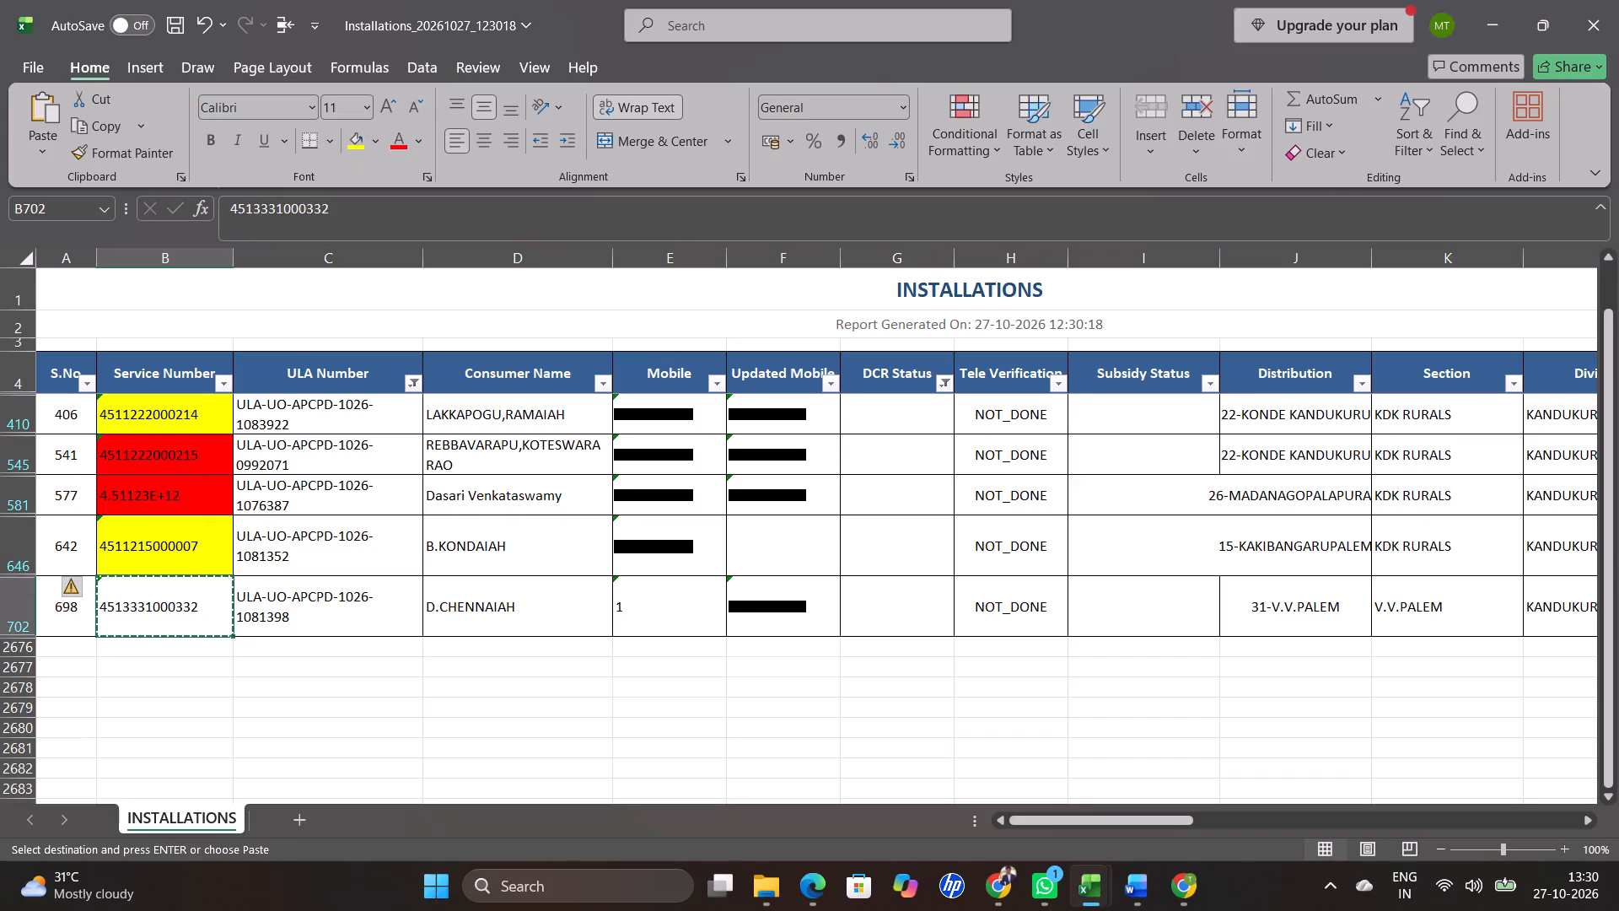
click(993, 874)
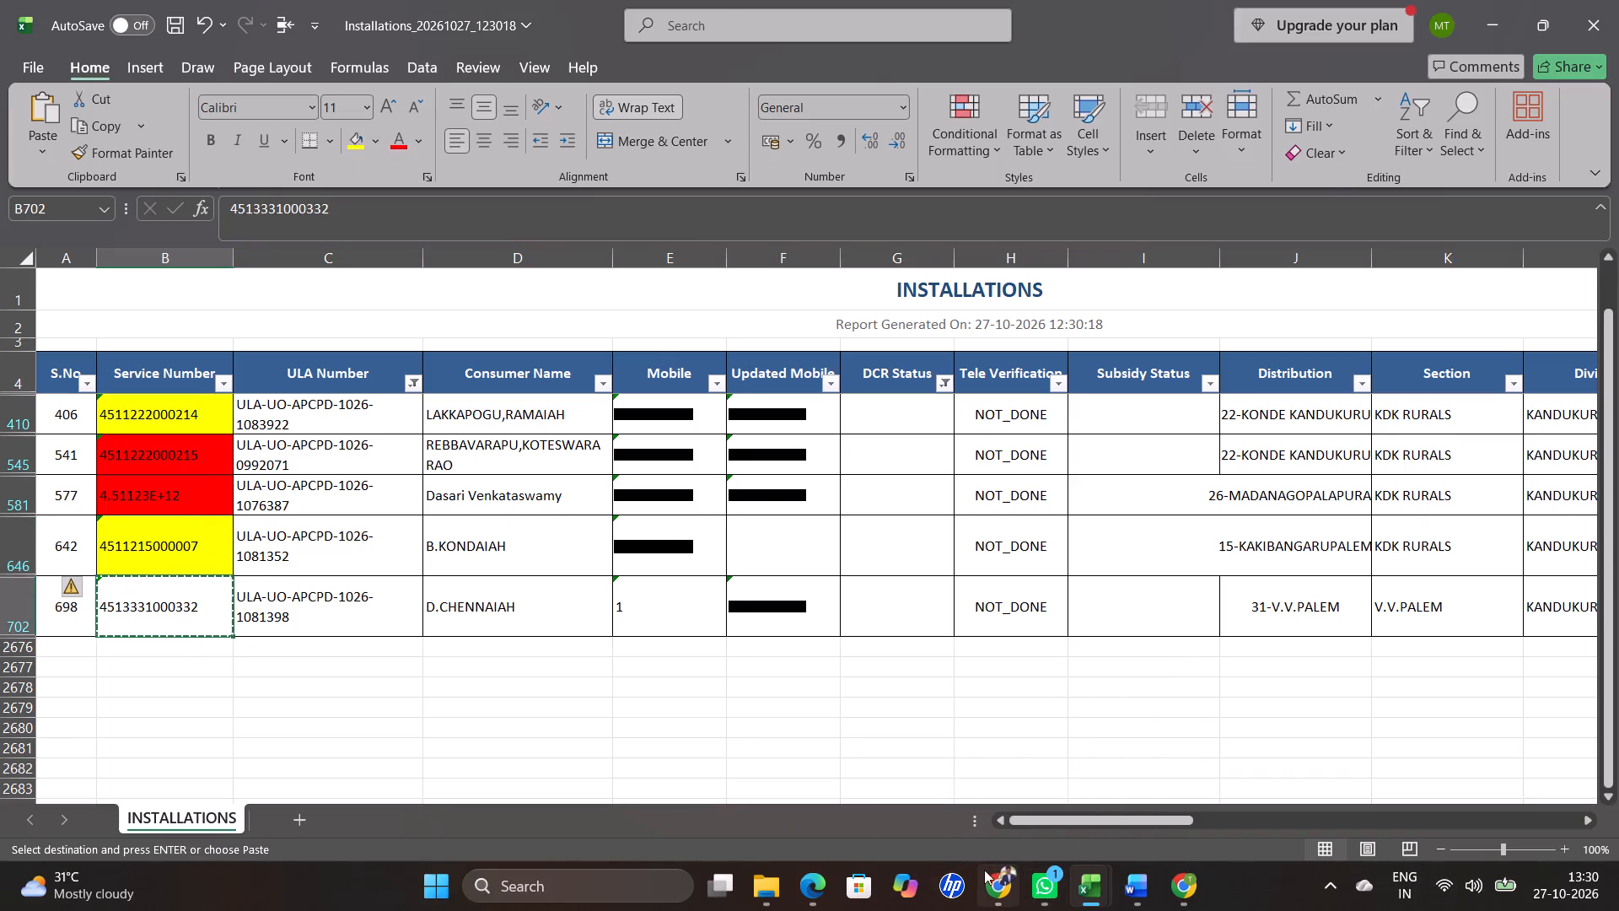
drag(984, 870, 976, 886)
click(996, 876)
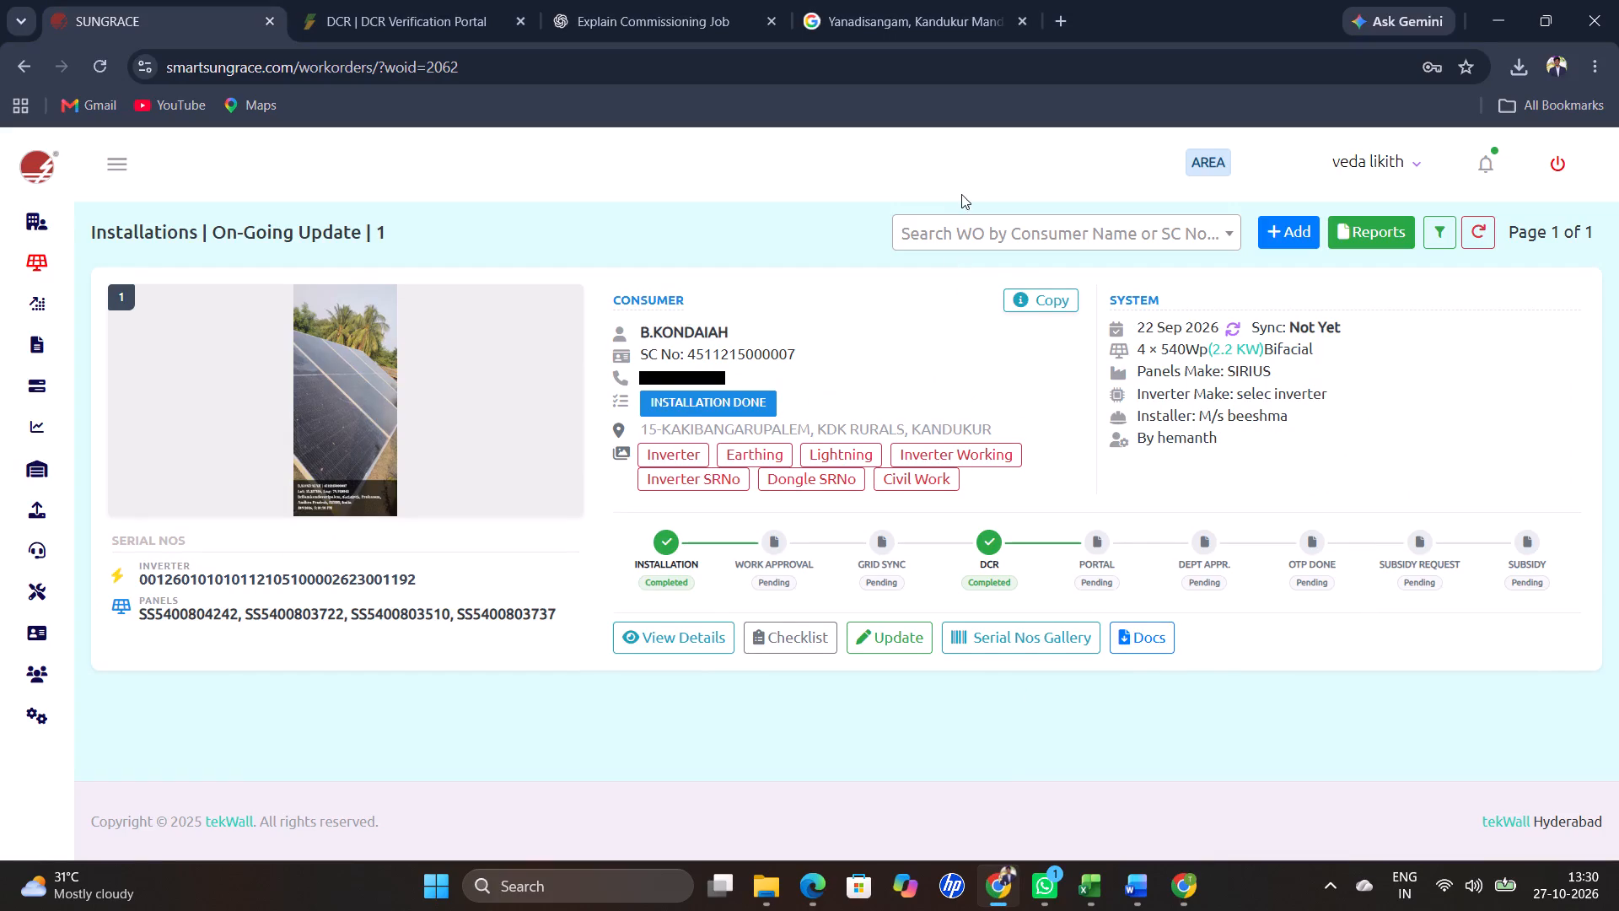
click(960, 239)
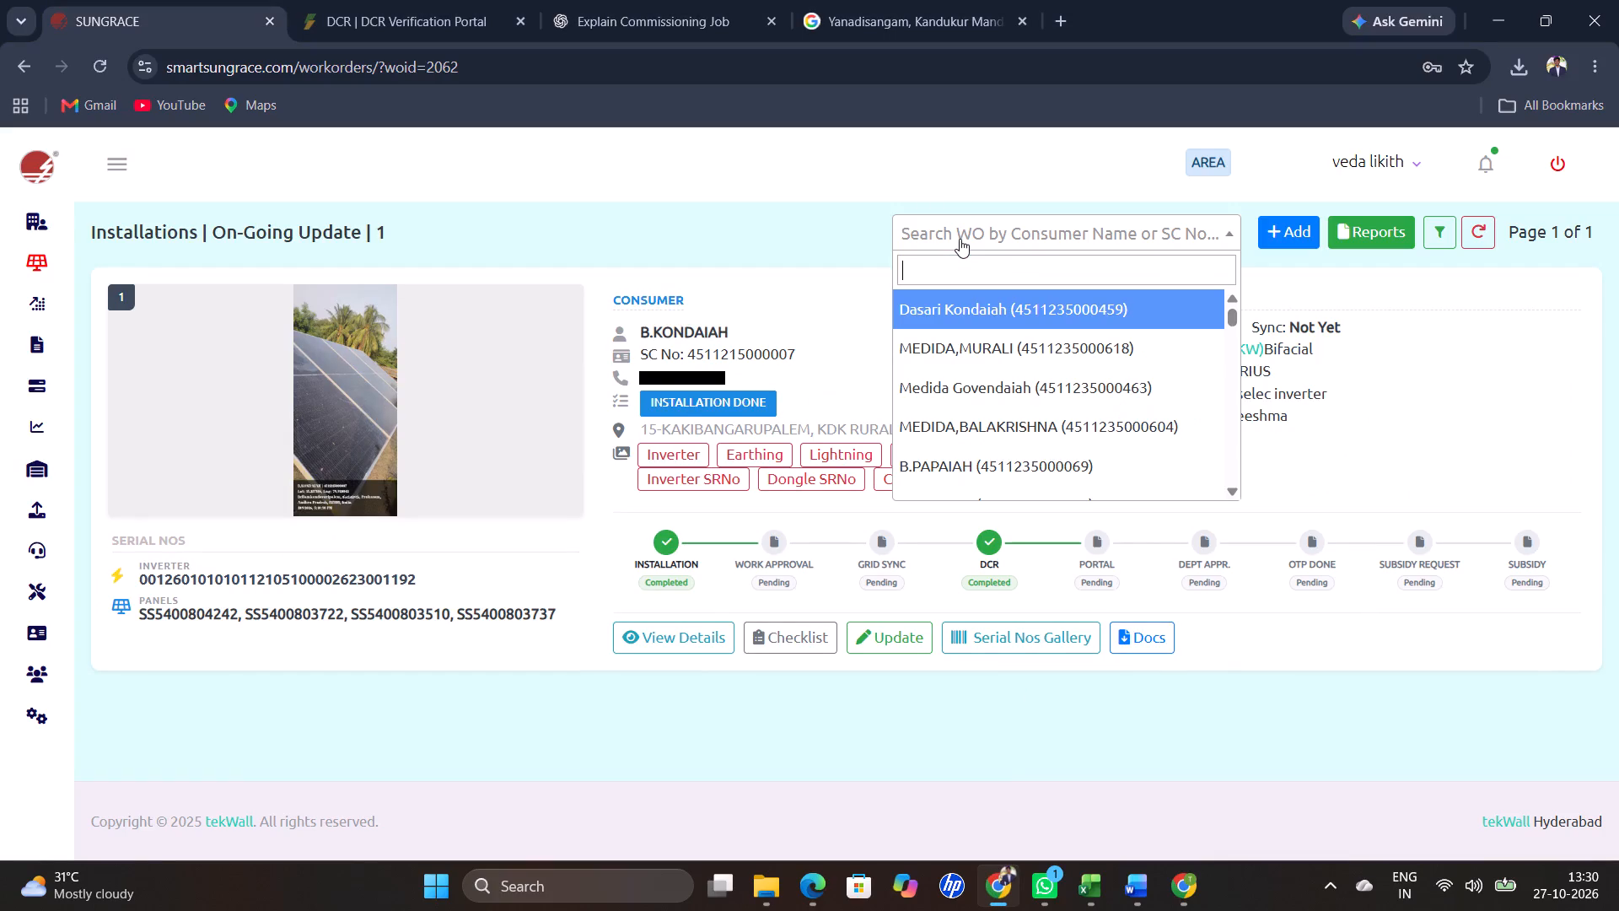
key(ctrl+v)
key(Return)
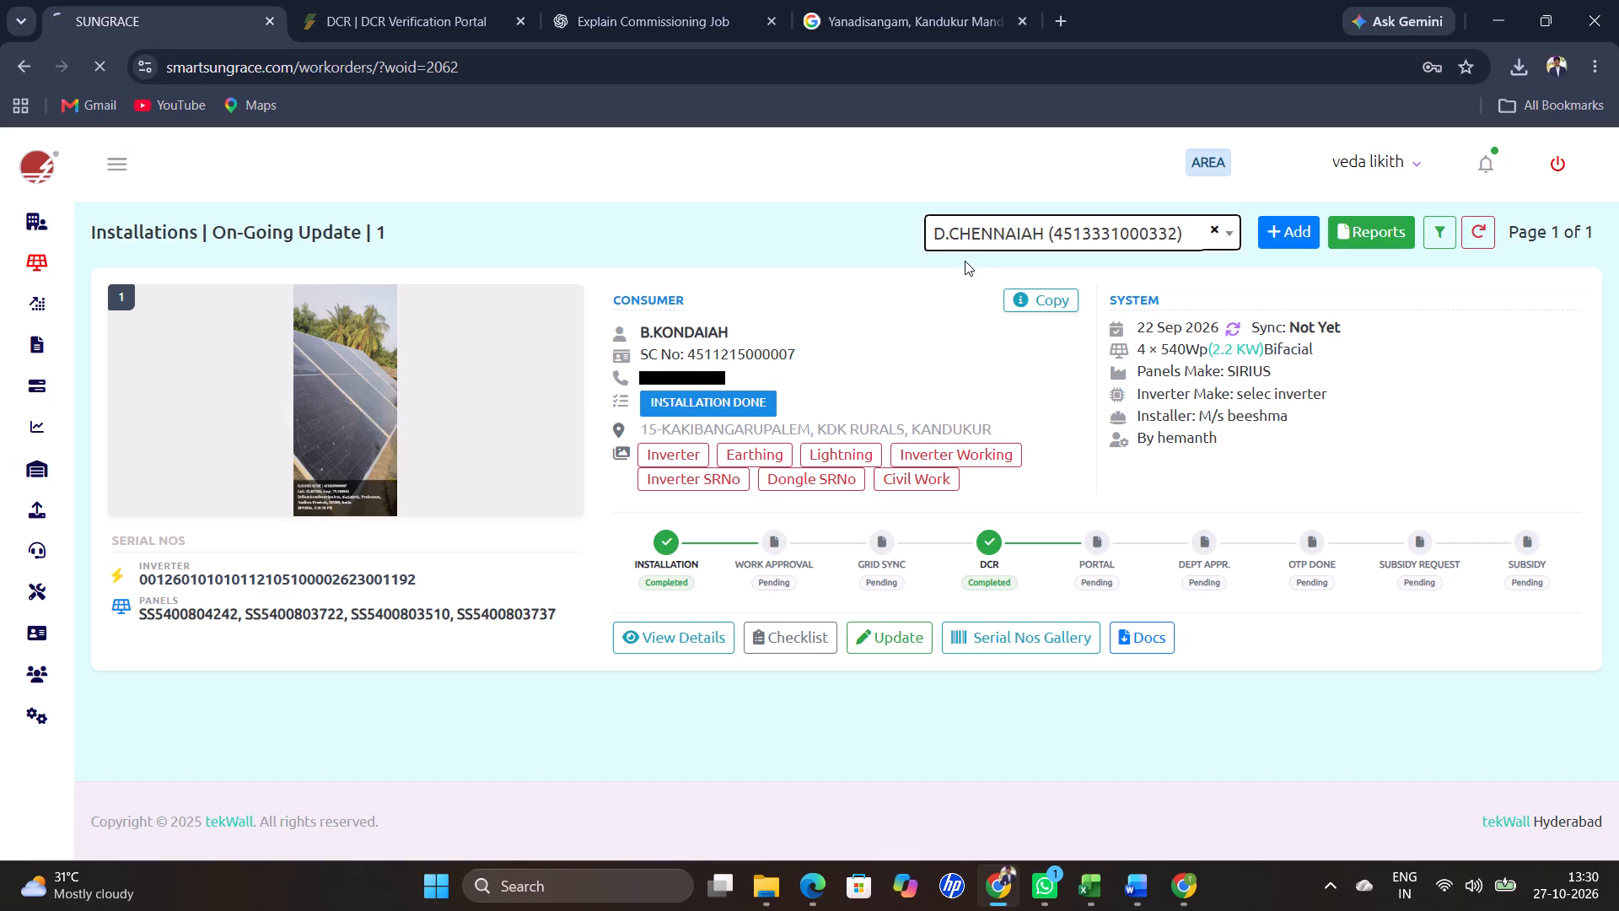
Copy the work order's ULA number and enter it as the Consumer Application Number of a new B2C DCR on the DCR portal.
click(1031, 291)
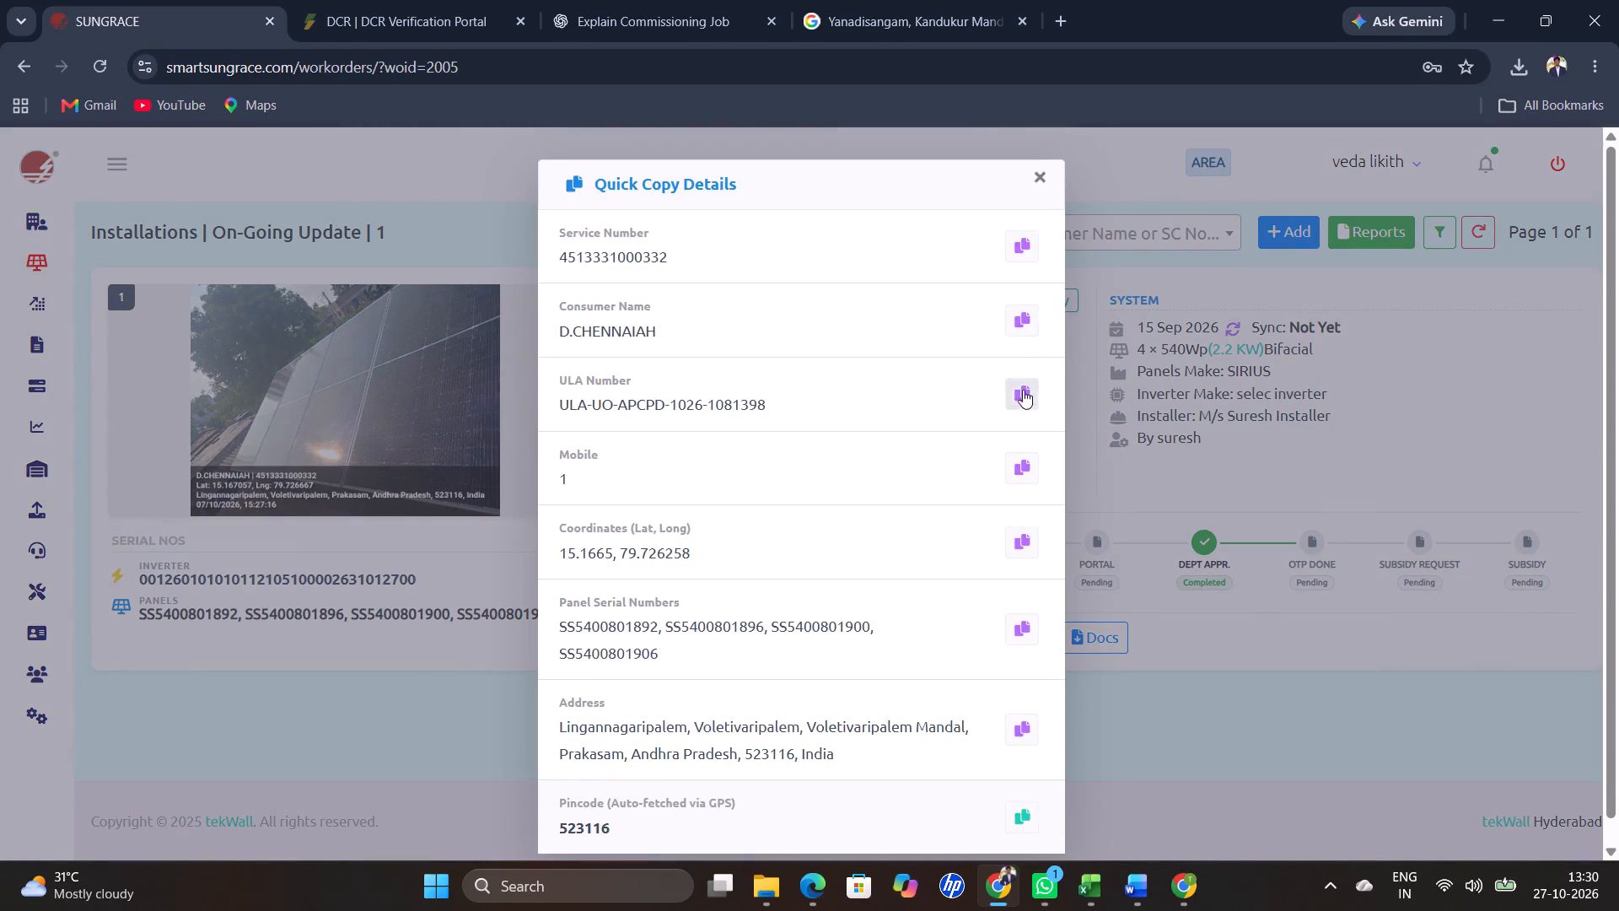
click(1023, 391)
click(414, 0)
click(1412, 186)
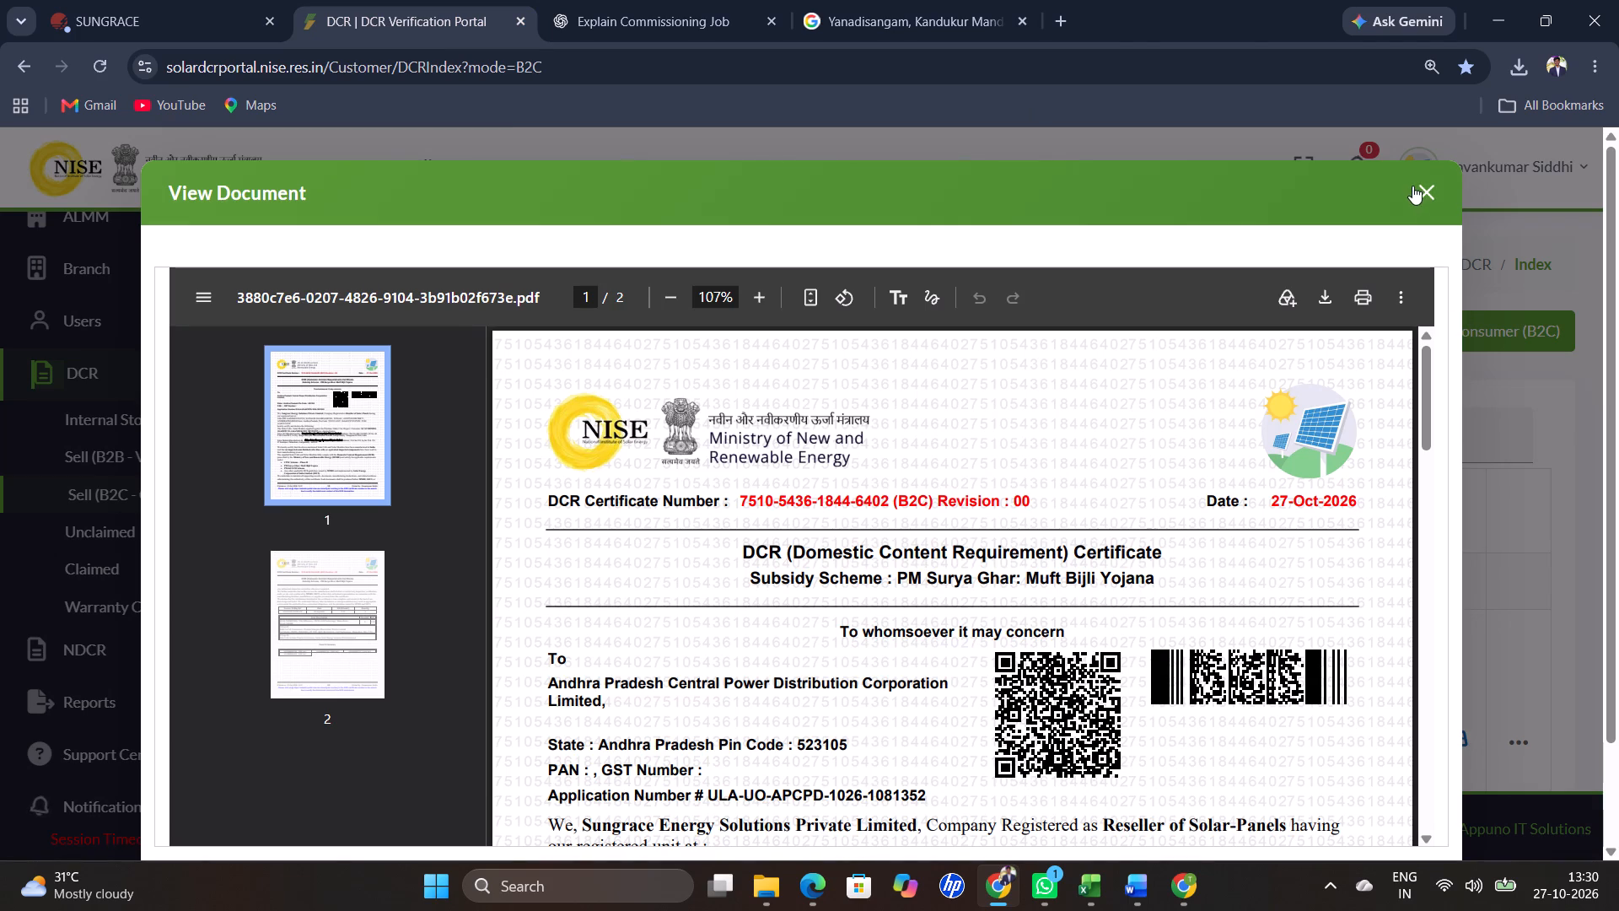
click(1390, 330)
drag(869, 471, 863, 479)
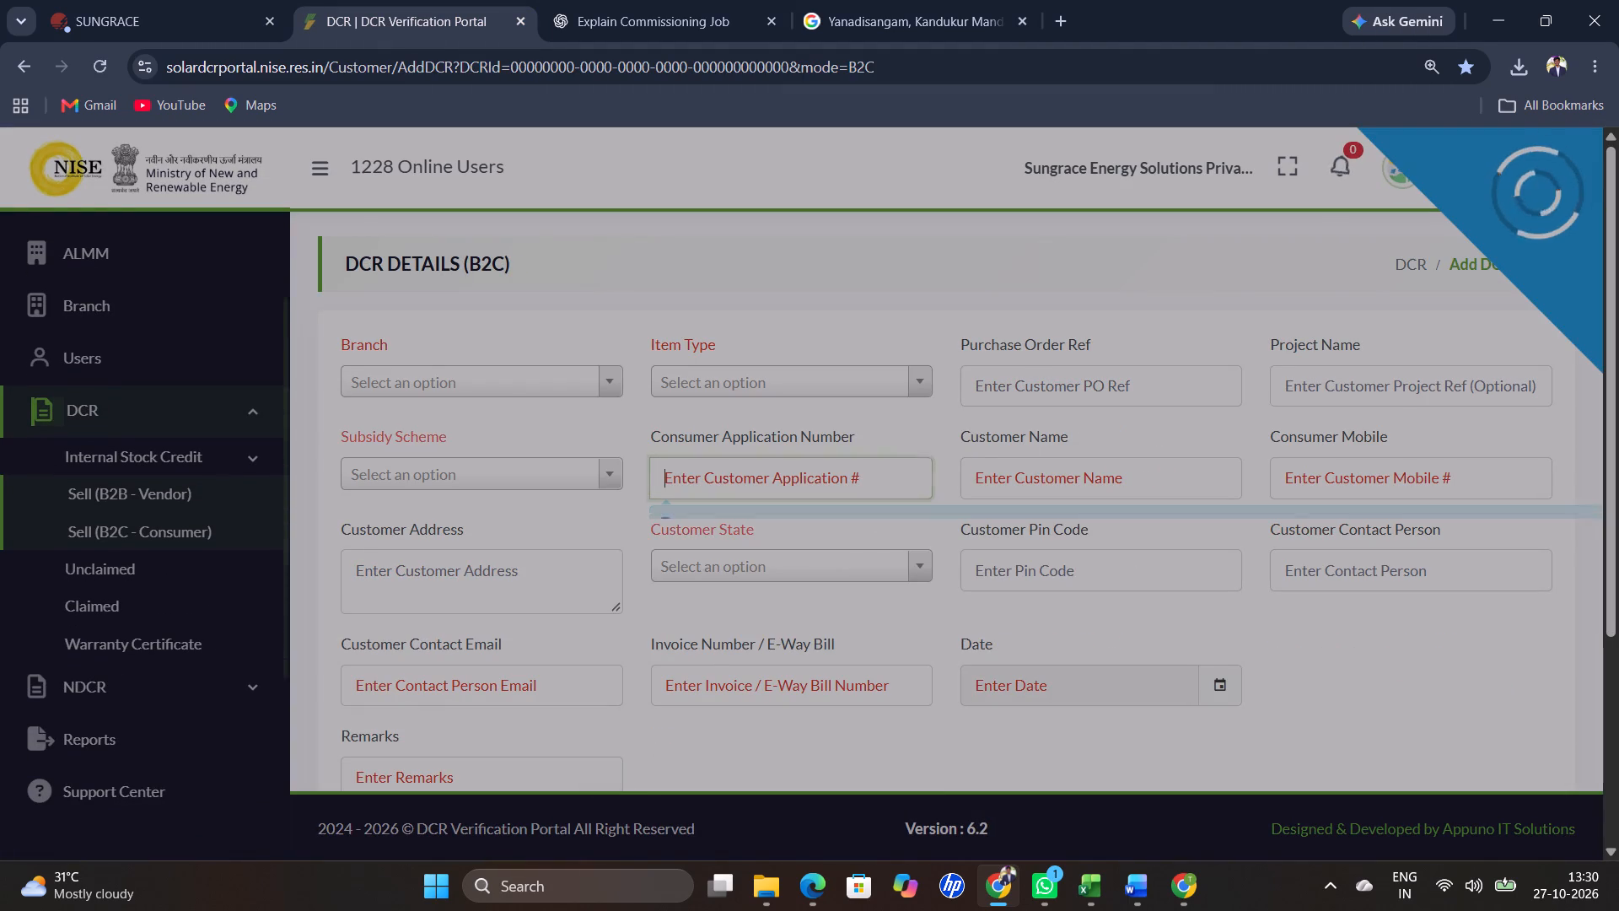
key(ctrl+v)
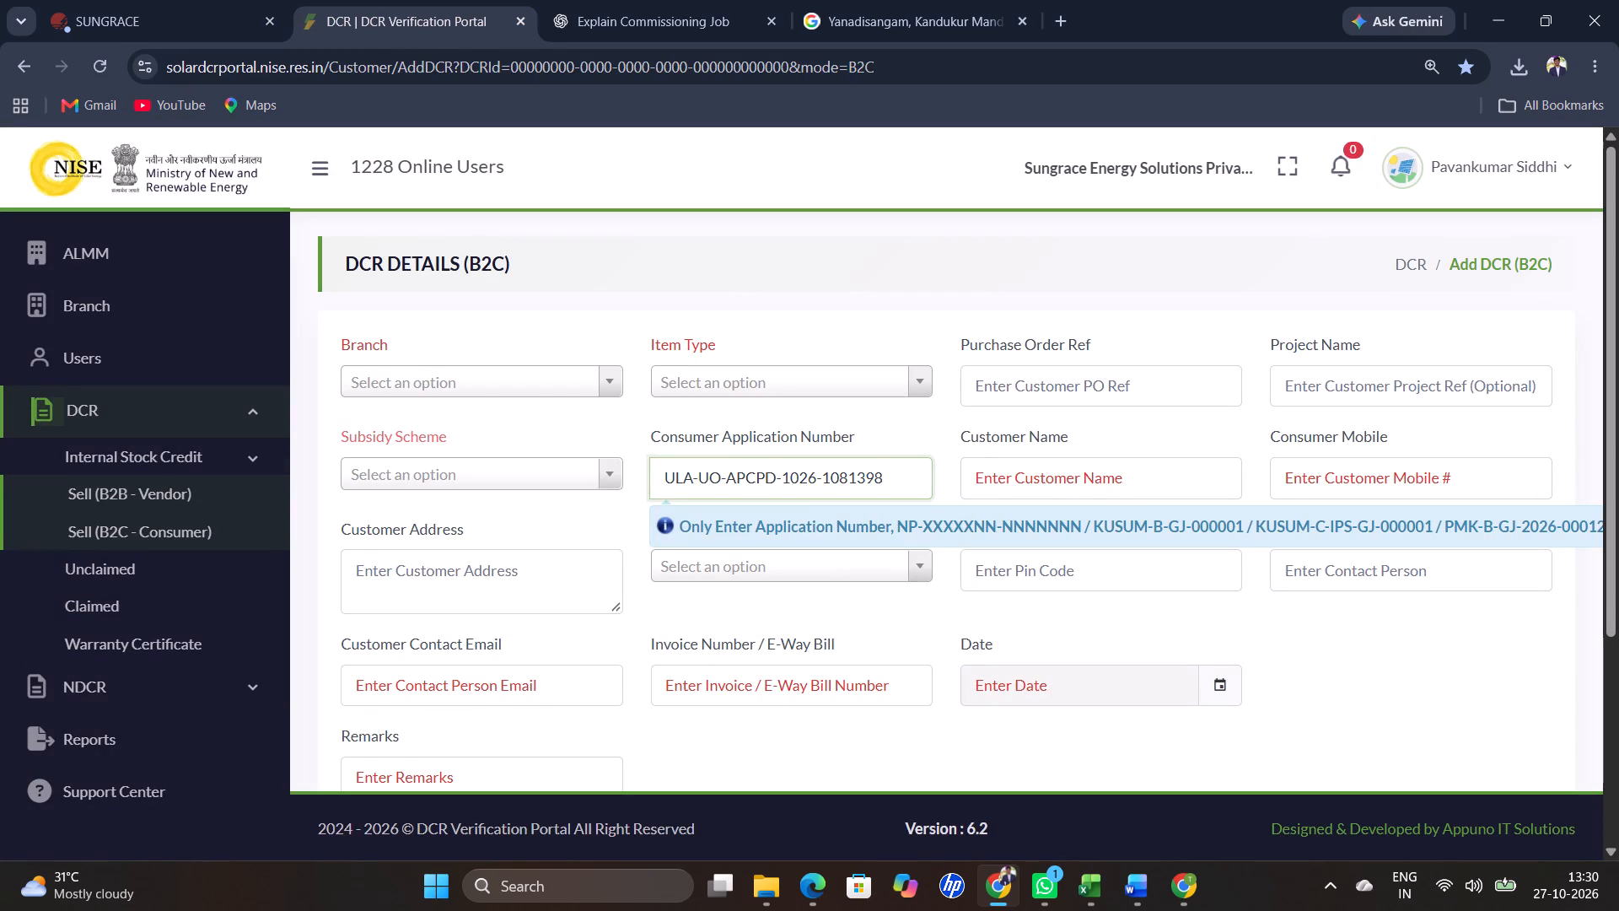
Set the branch to Andhra Pradesh, the subsidy scheme to PM Surya Ghar: Muft Bijli Yojana and the item type to Solar Panels.
click(519, 385)
click(453, 474)
click(451, 477)
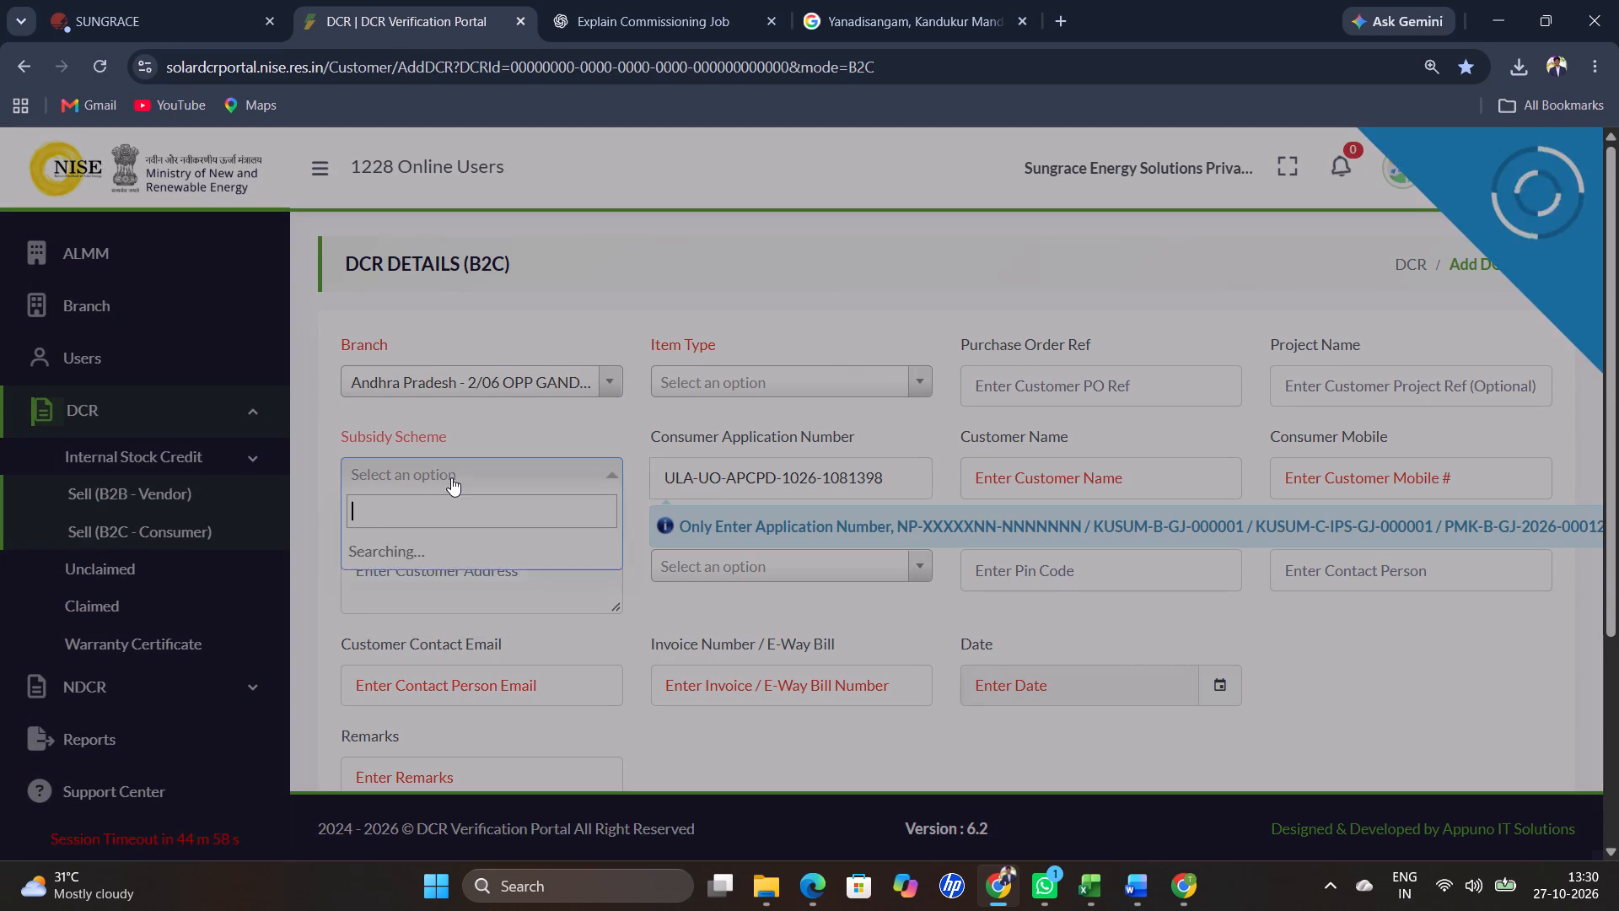
click(465, 653)
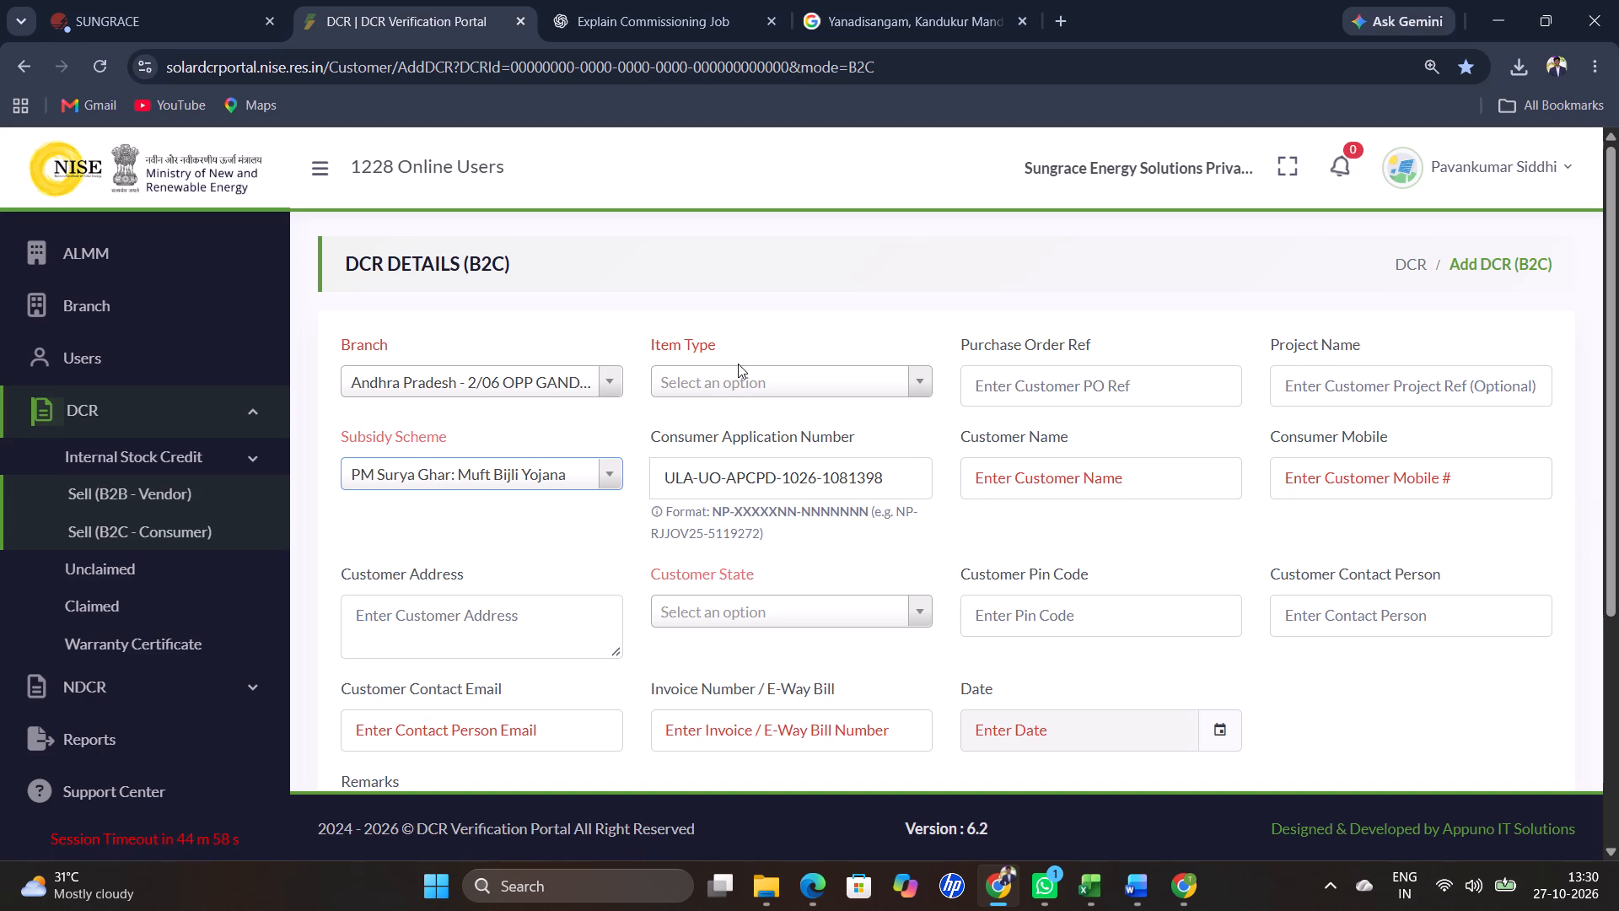
click(738, 364)
click(745, 378)
click(745, 449)
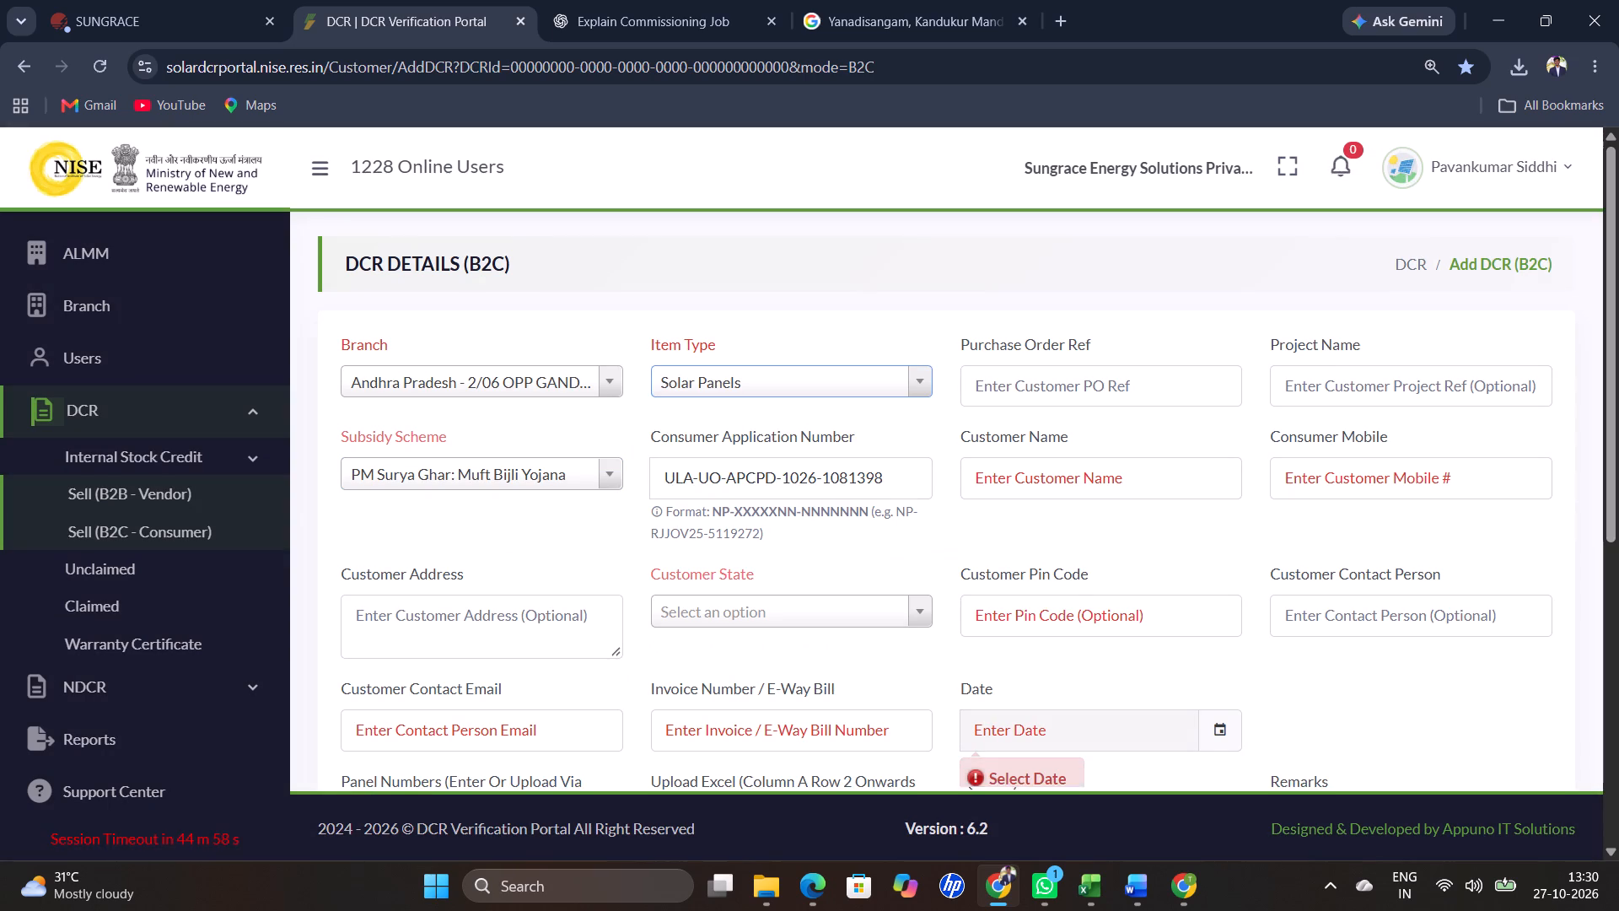
Switch to the Word details document and copy Andhra Pradesh Central Power Distribution Corporation Limited for the form's Customer Name.
click(997, 478)
click(1148, 809)
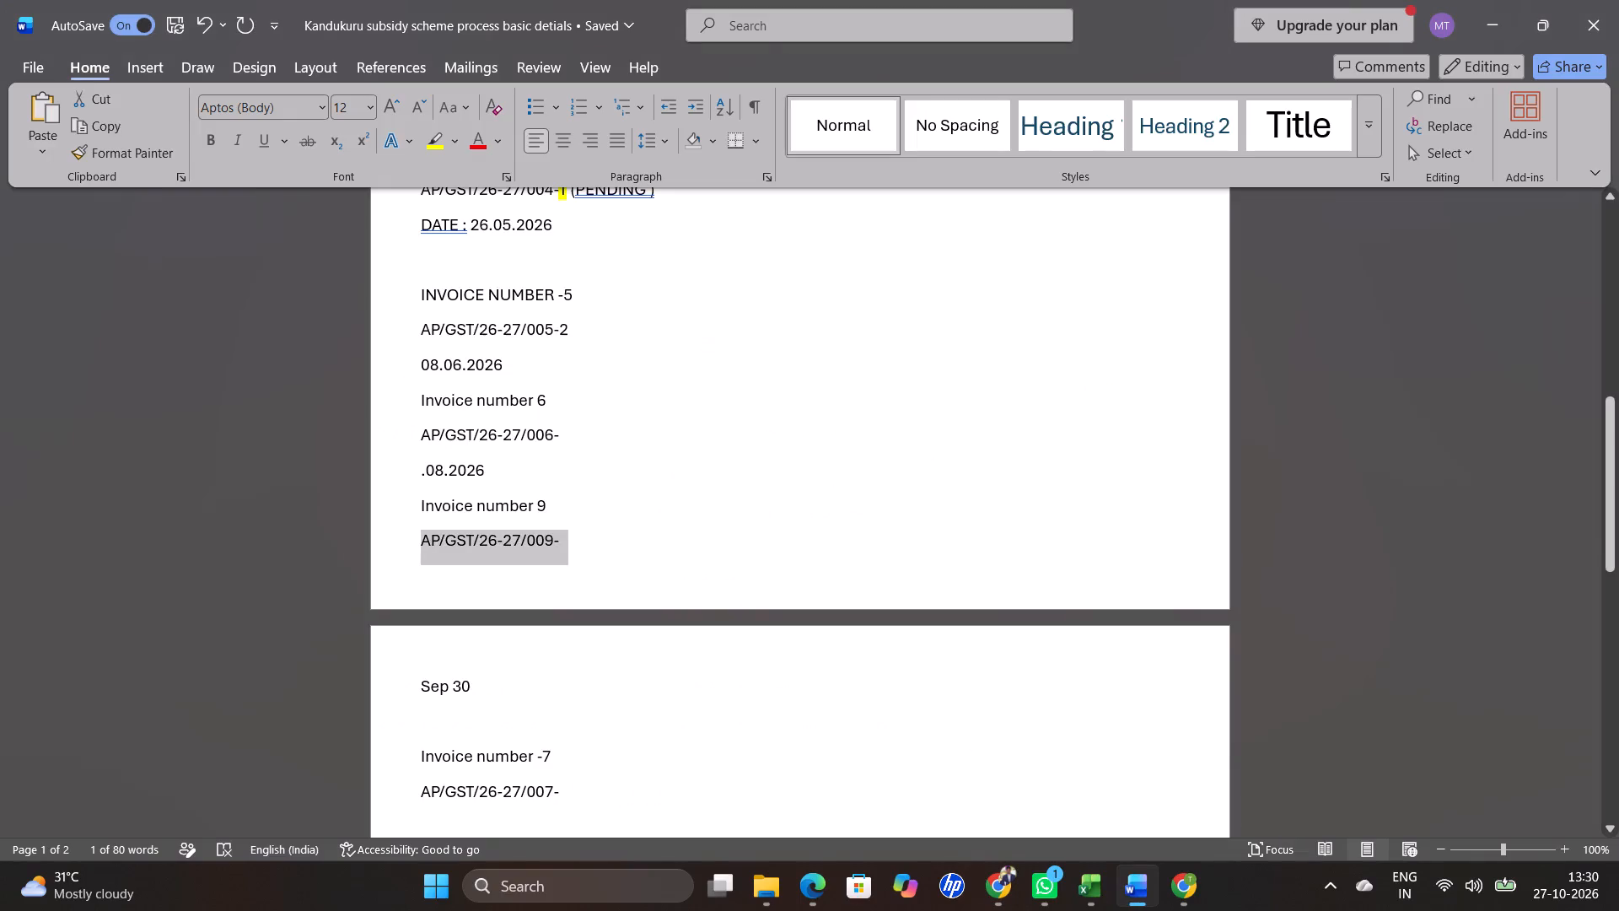
scroll(689, 570, up, 15)
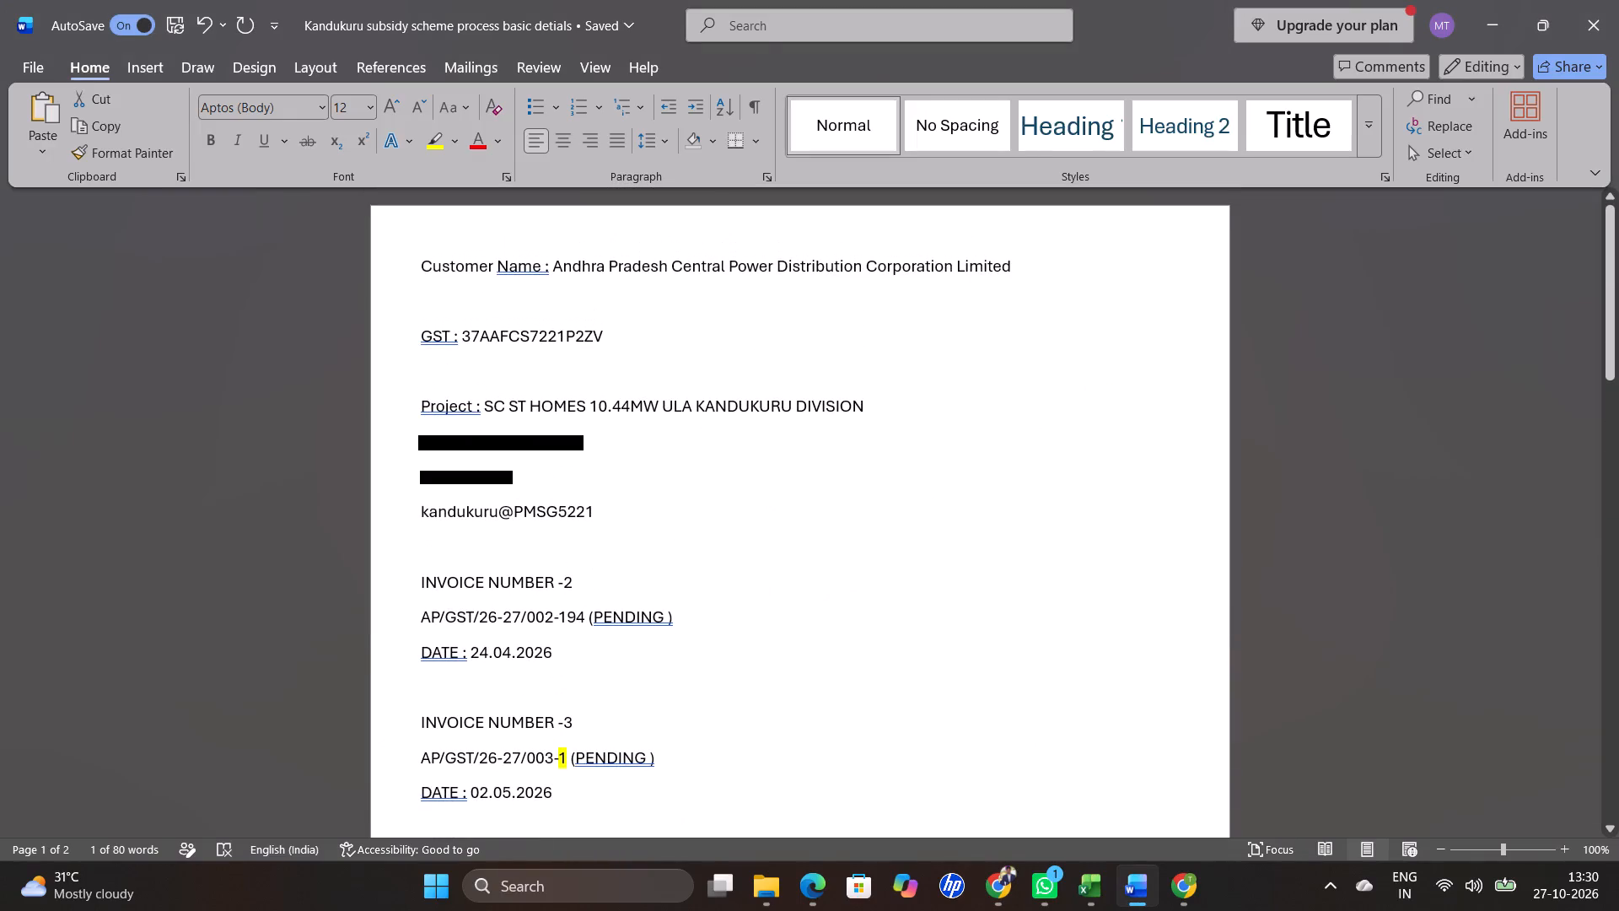
drag(554, 266, 1051, 266)
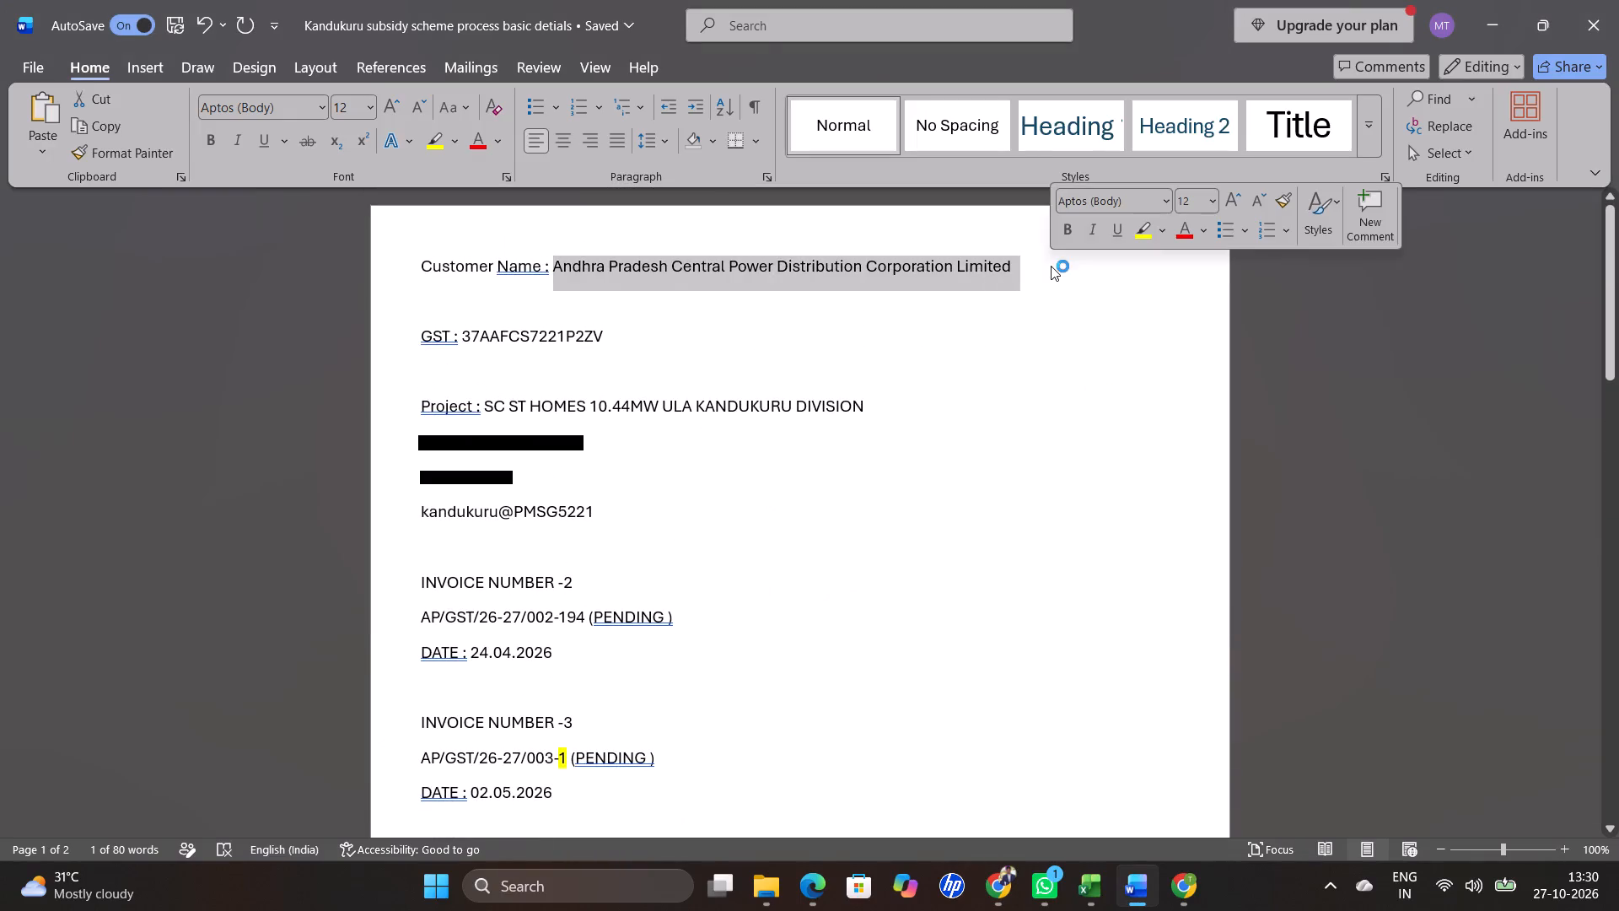
key(ctrl+c)
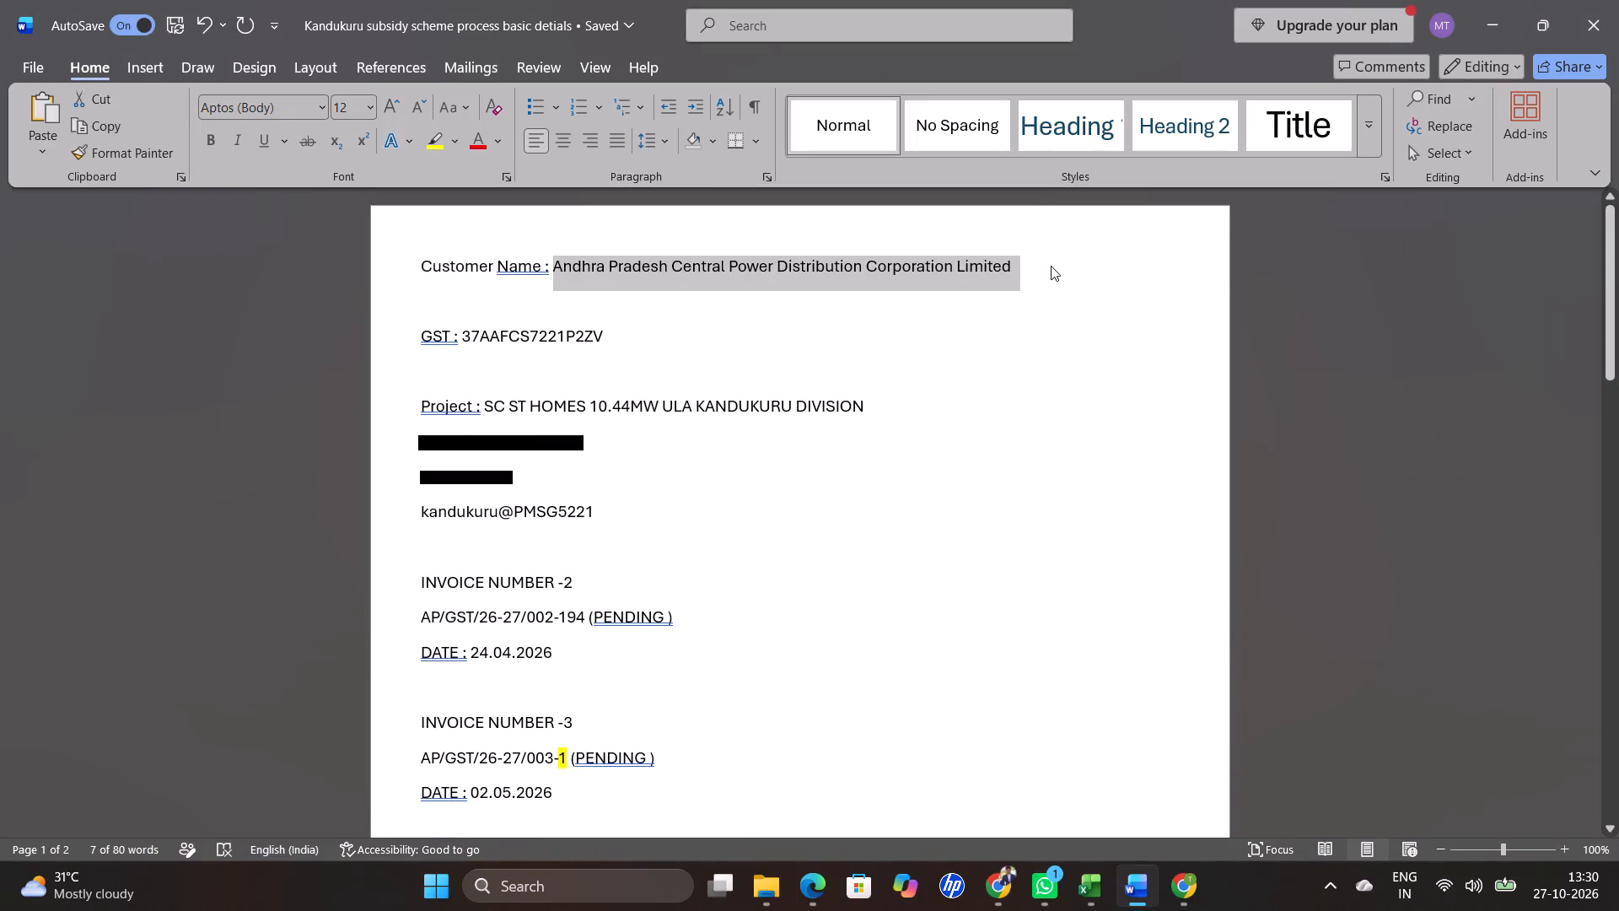
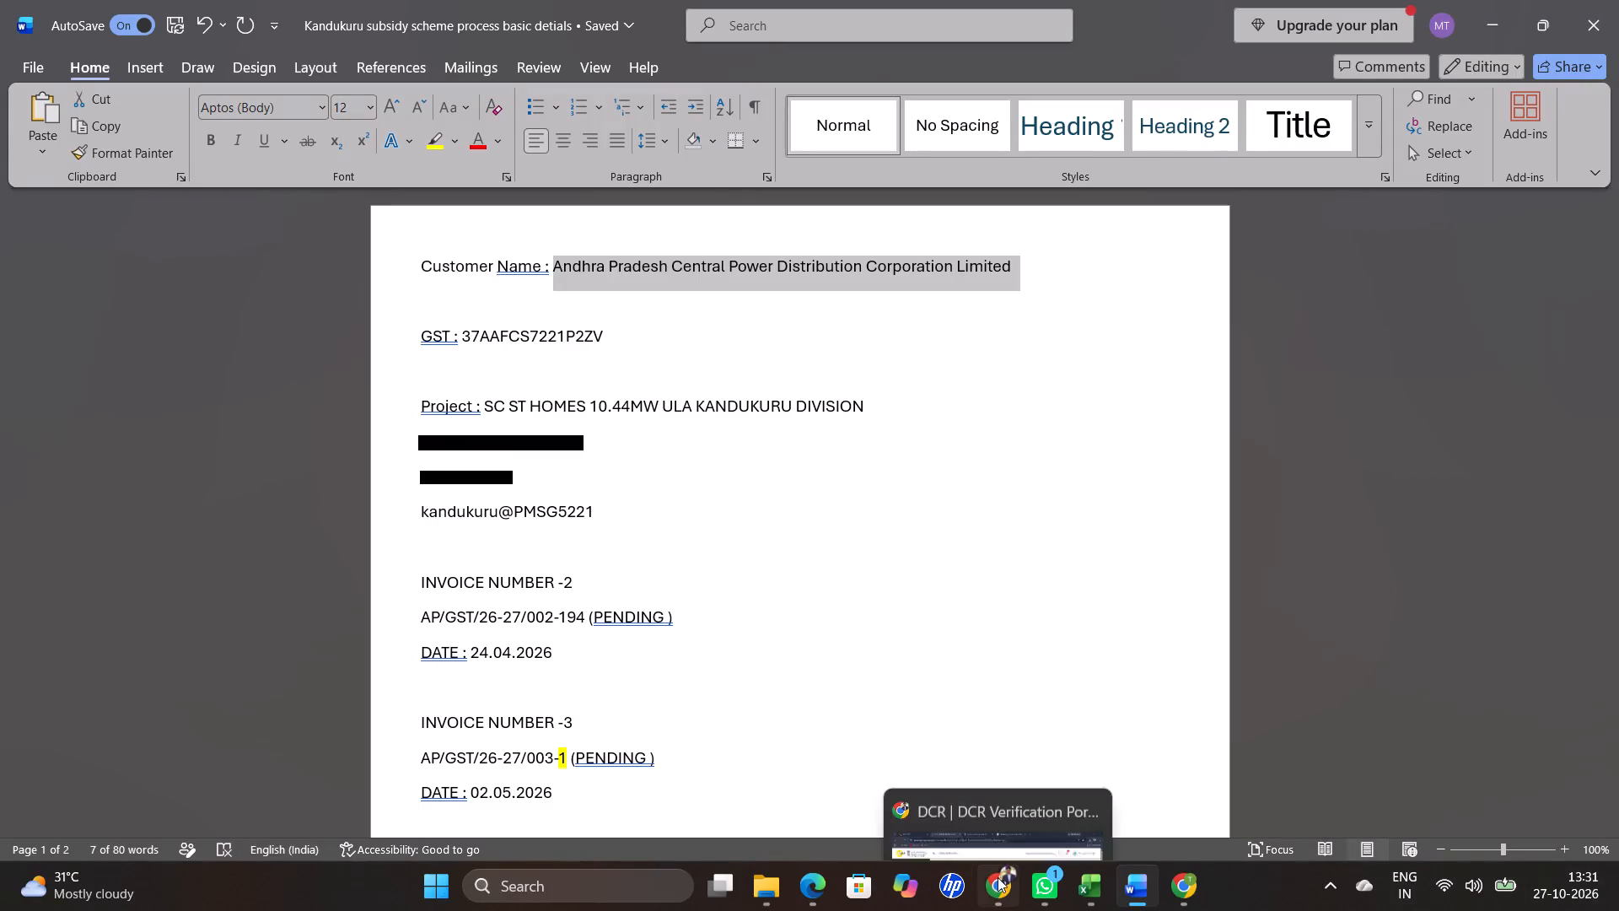
Switch back to the DCR portal and fill the Customer Name with the copied Andhra Pradesh Central Power Distribution Corporation Limited.
click(1016, 802)
key(ctrl+v)
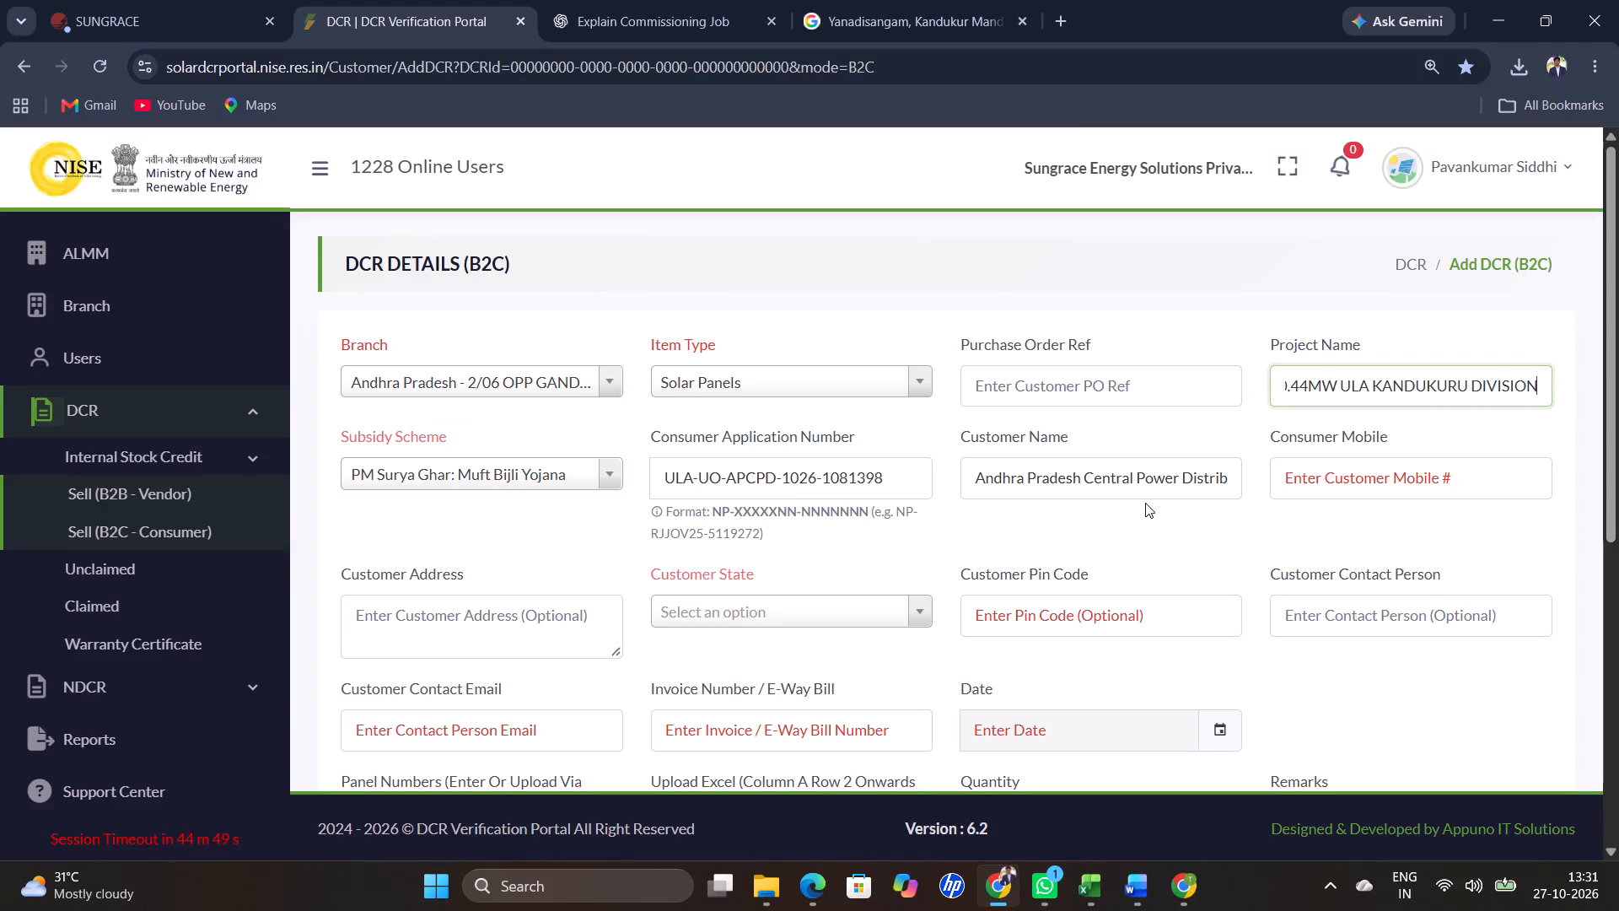
Copy the mobile number from the Word details document into the DCR form's Consumer Mobile.
click(1391, 483)
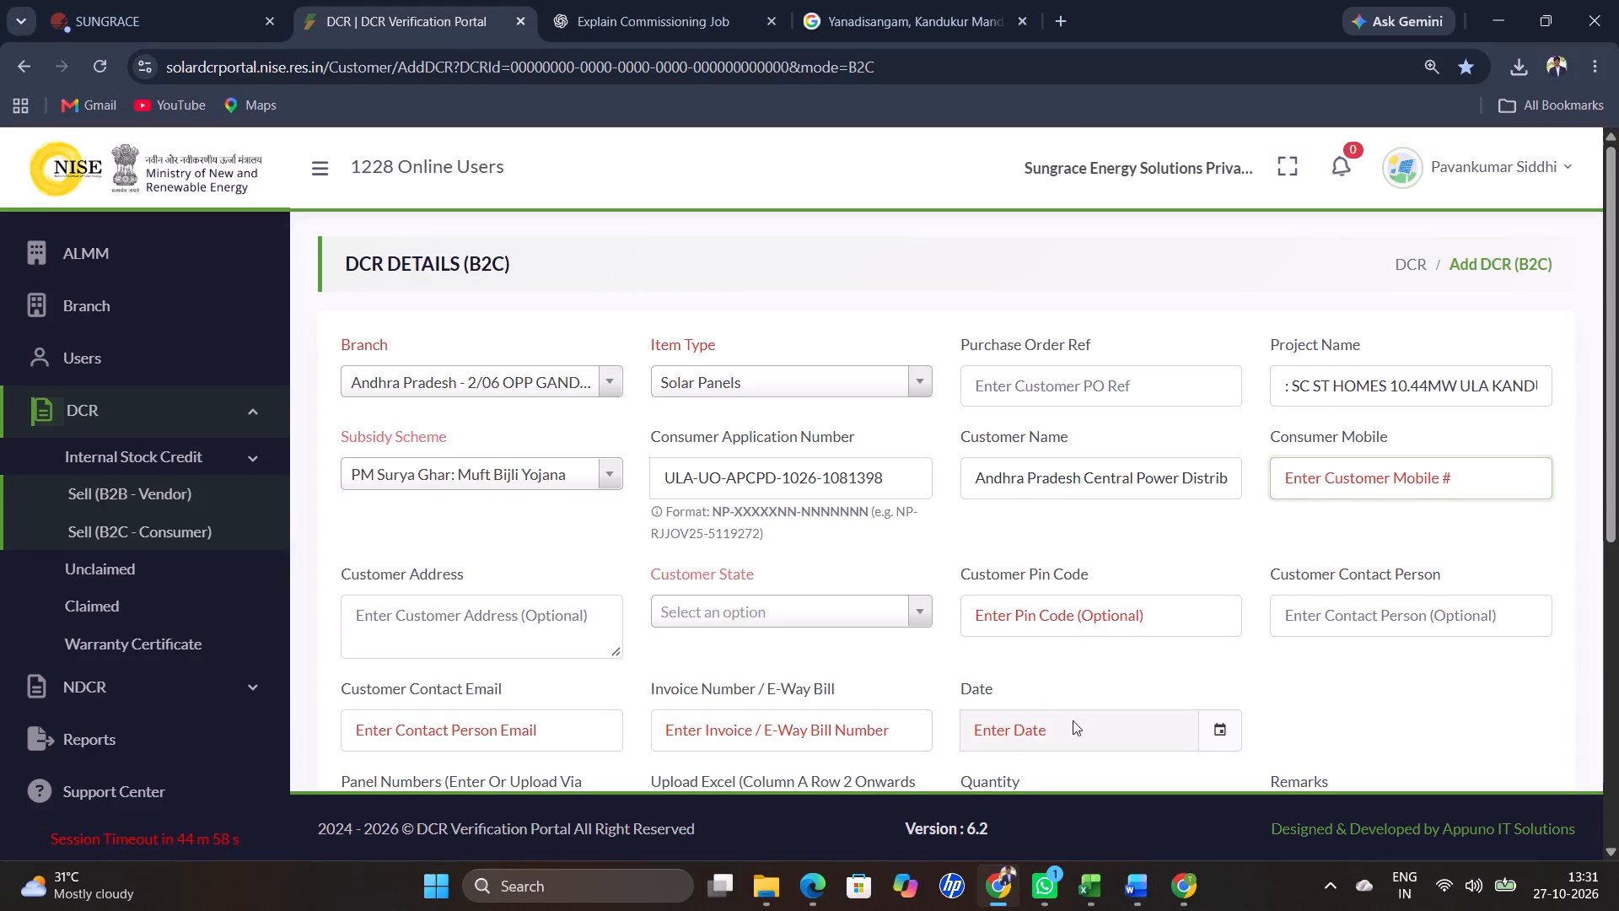
click(1129, 819)
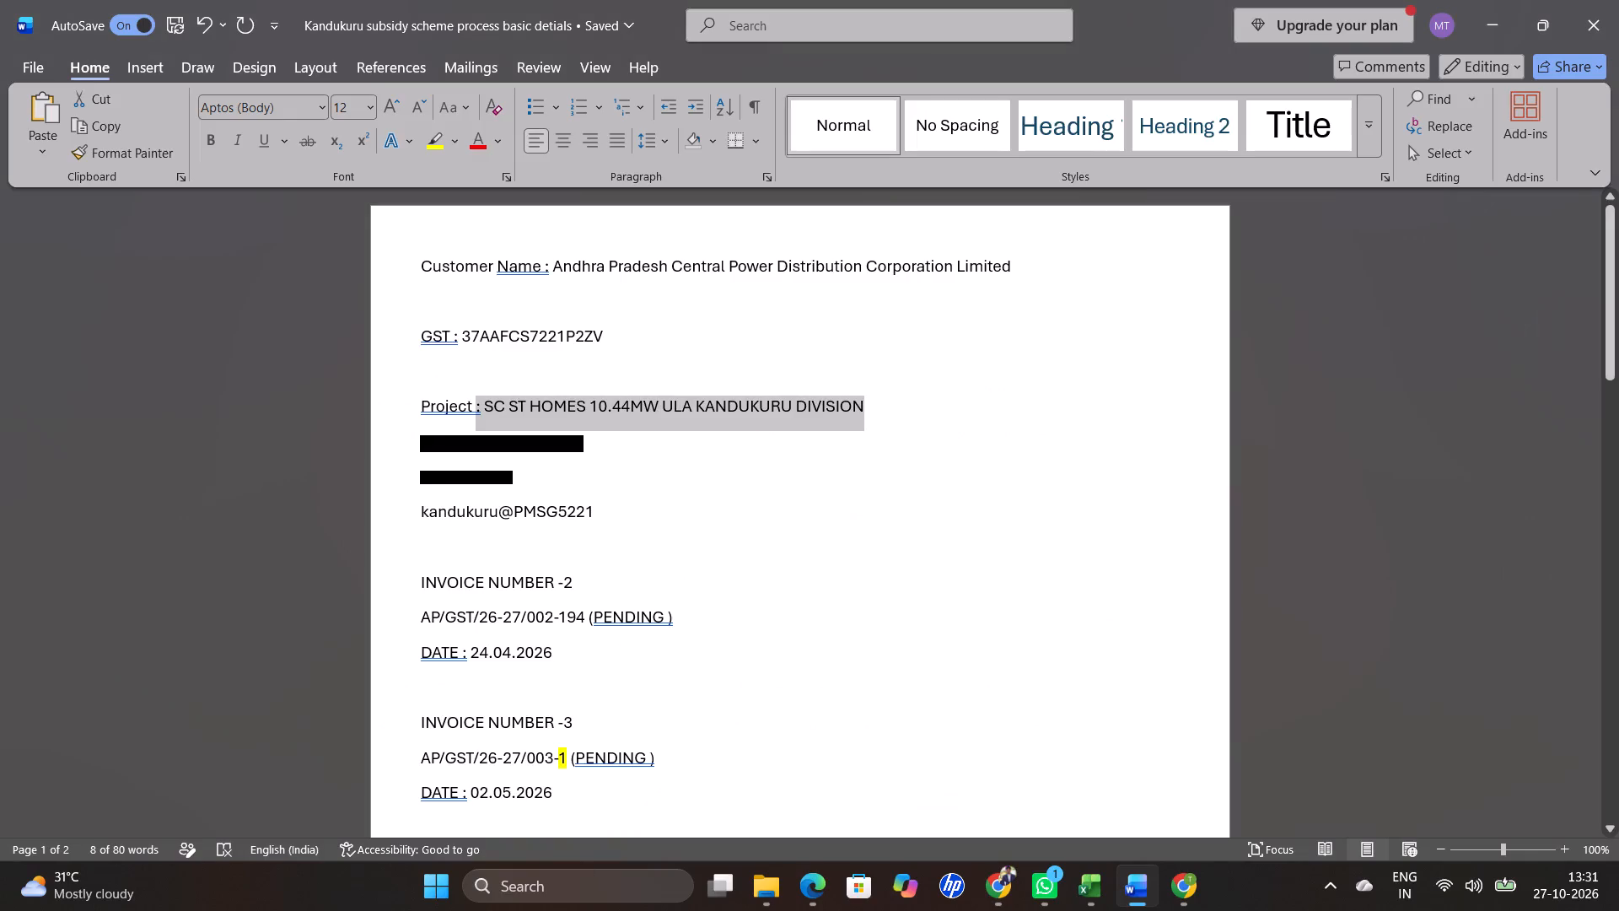
drag(398, 471, 549, 479)
key(ctrl+c)
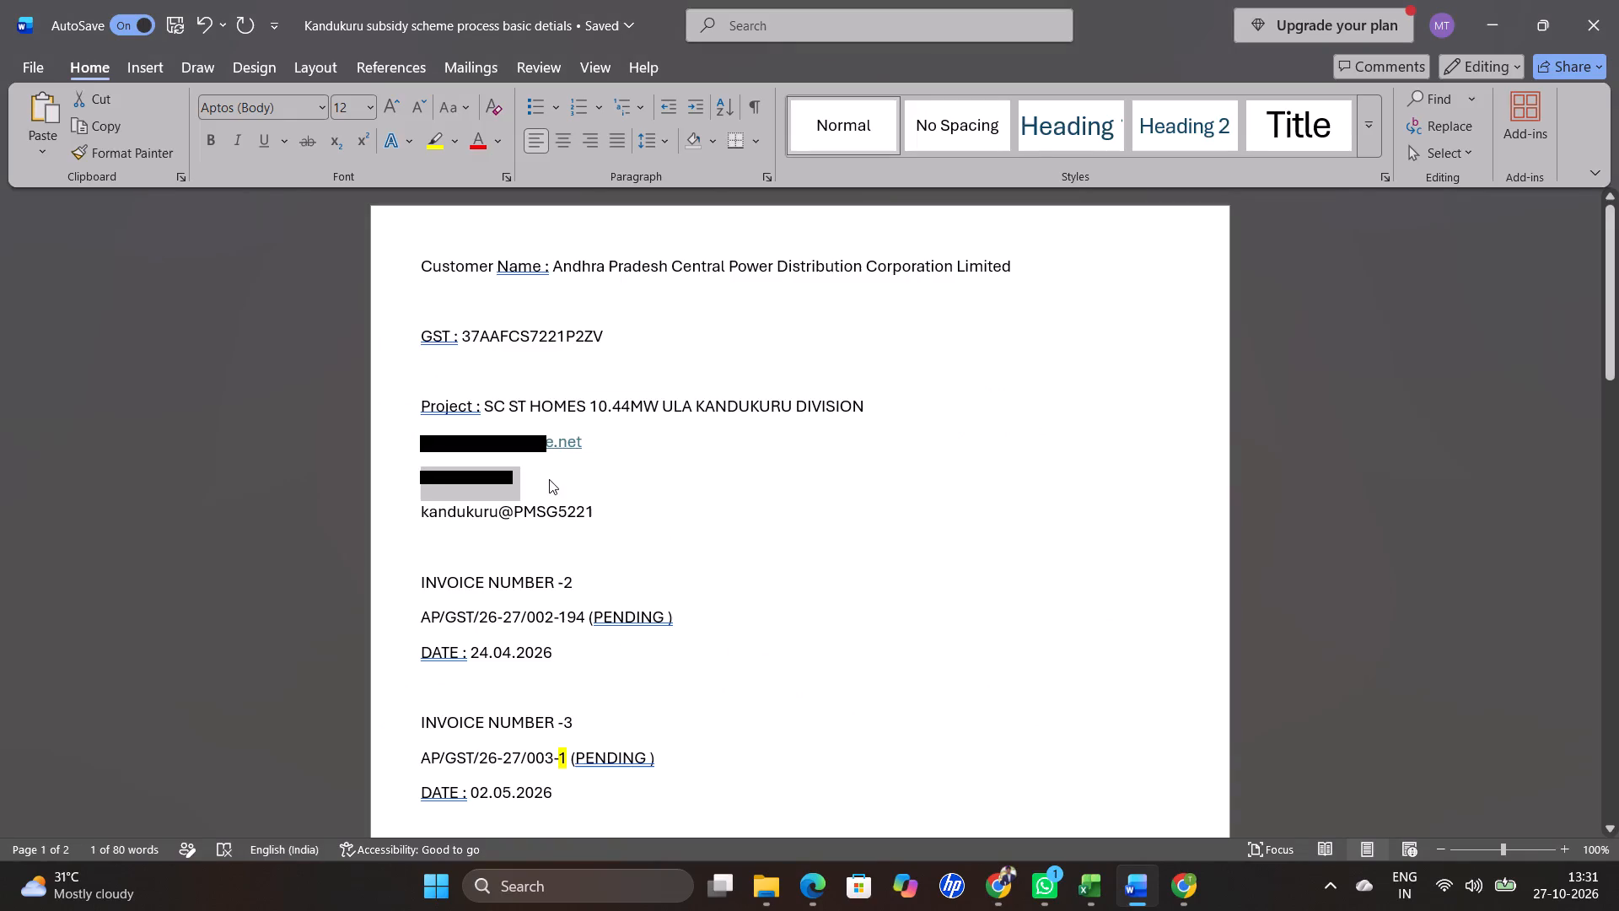
click(1058, 768)
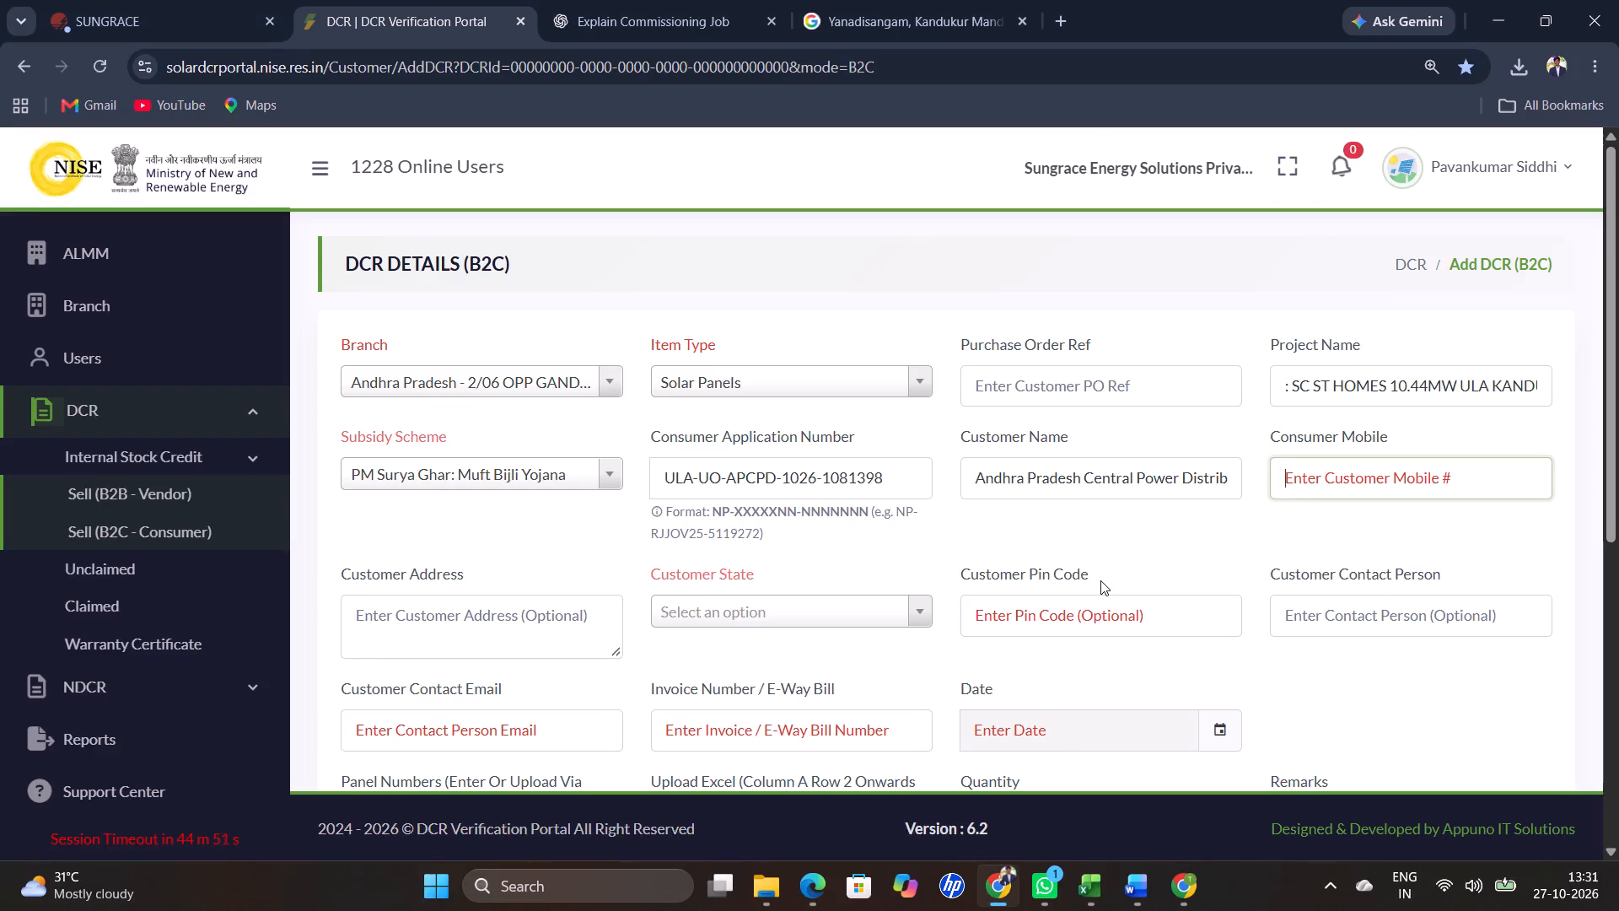
key(ctrl+v)
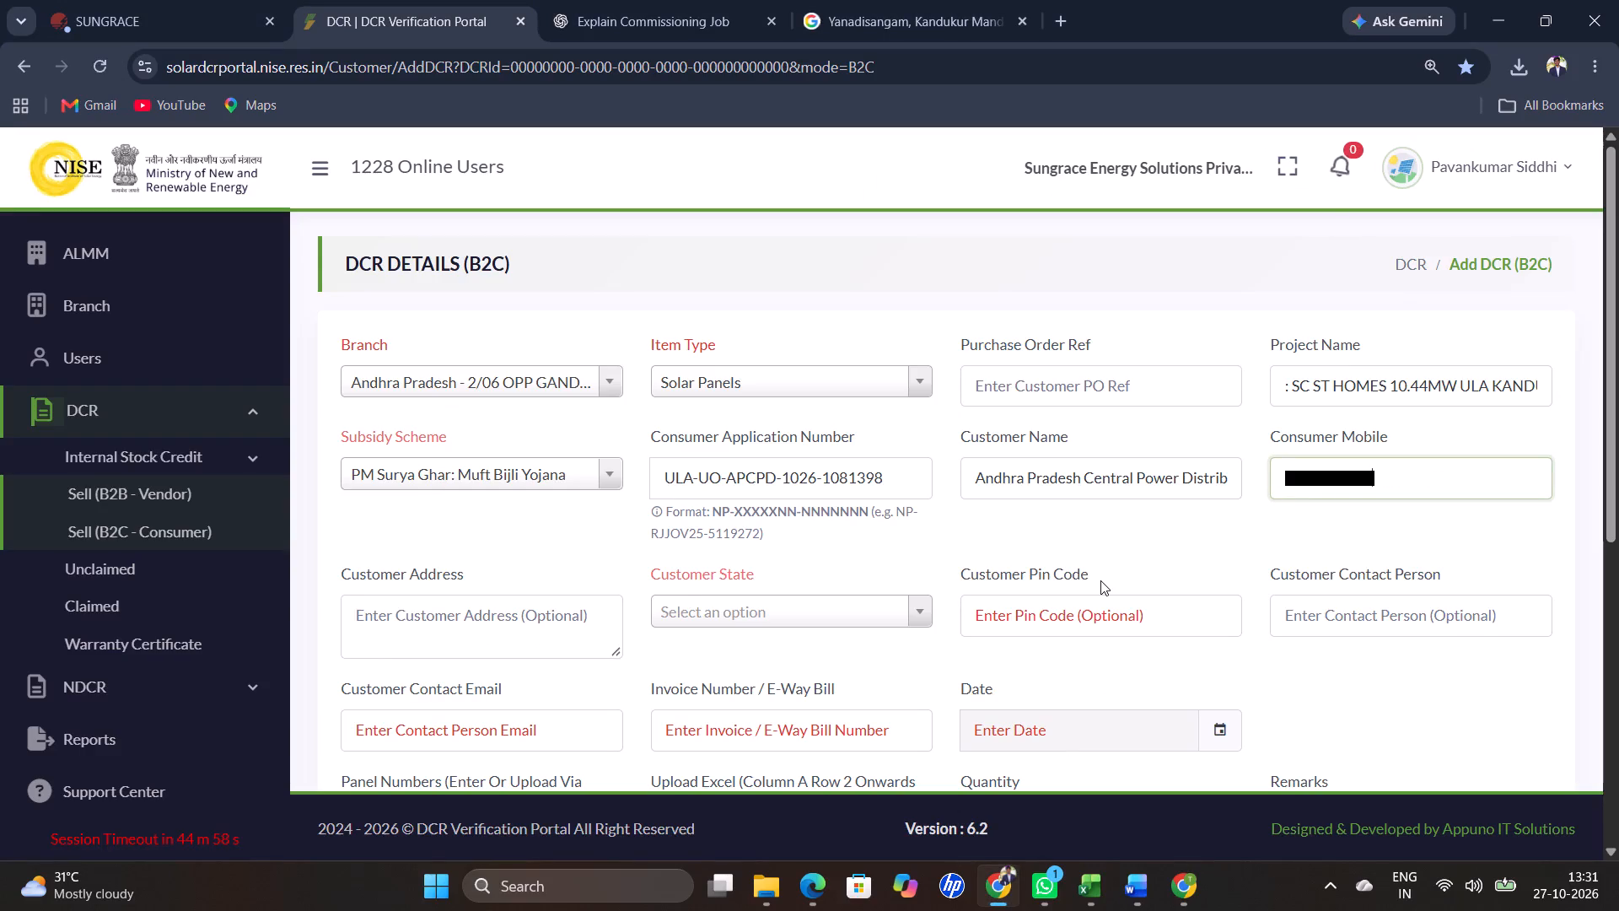
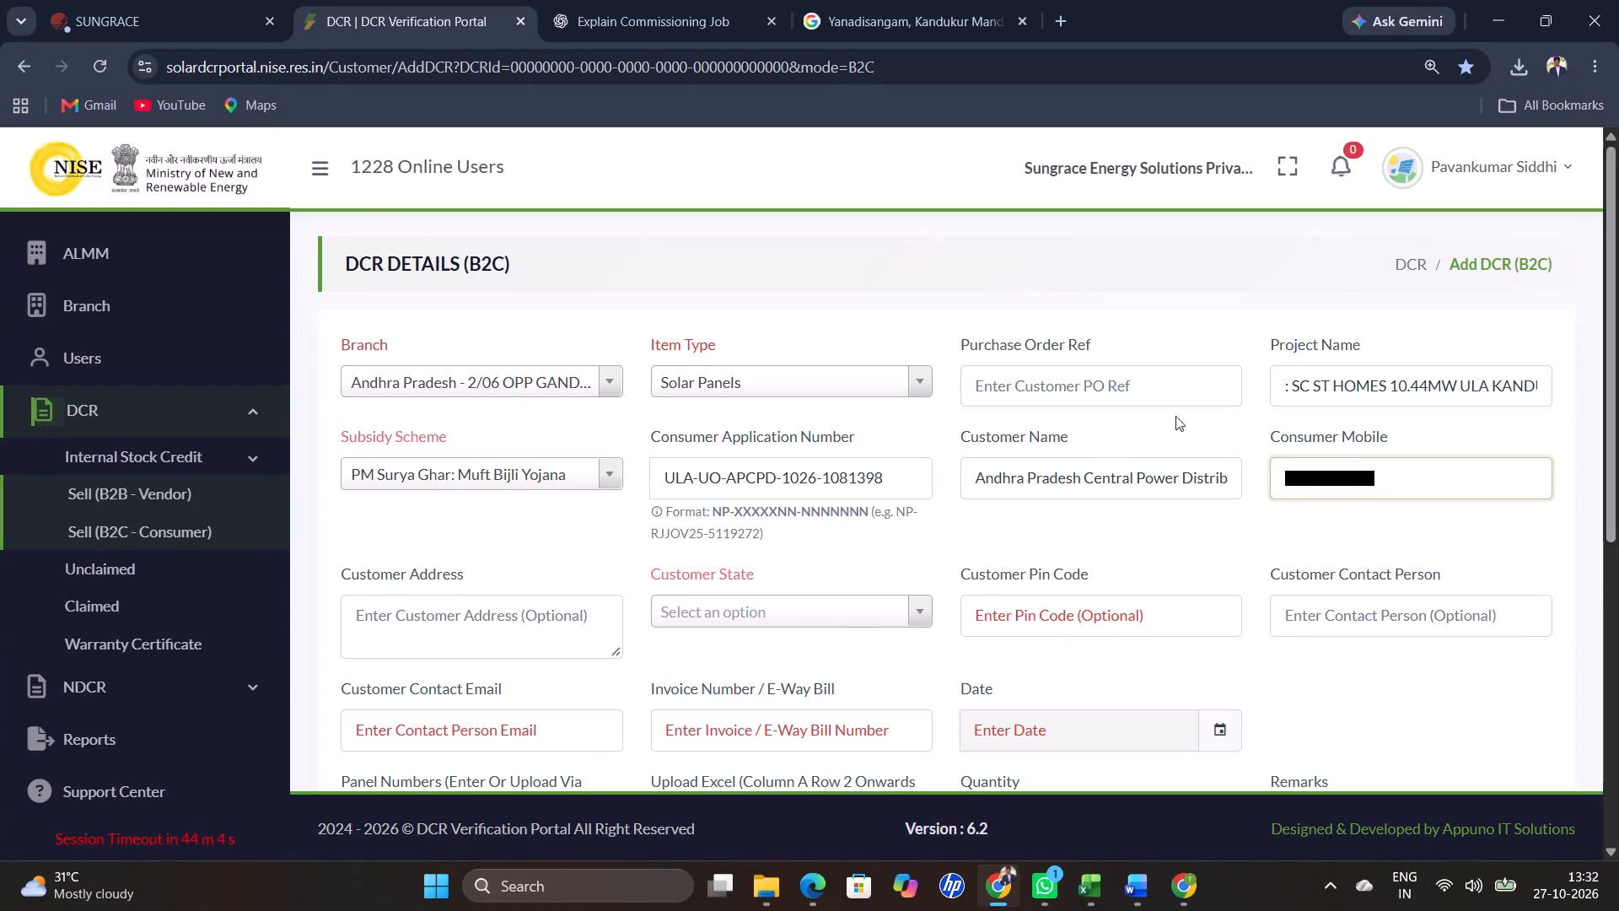
Remove the stray leading colon and space from the Project Name so it starts with SC ST HOMES.
click(1290, 382)
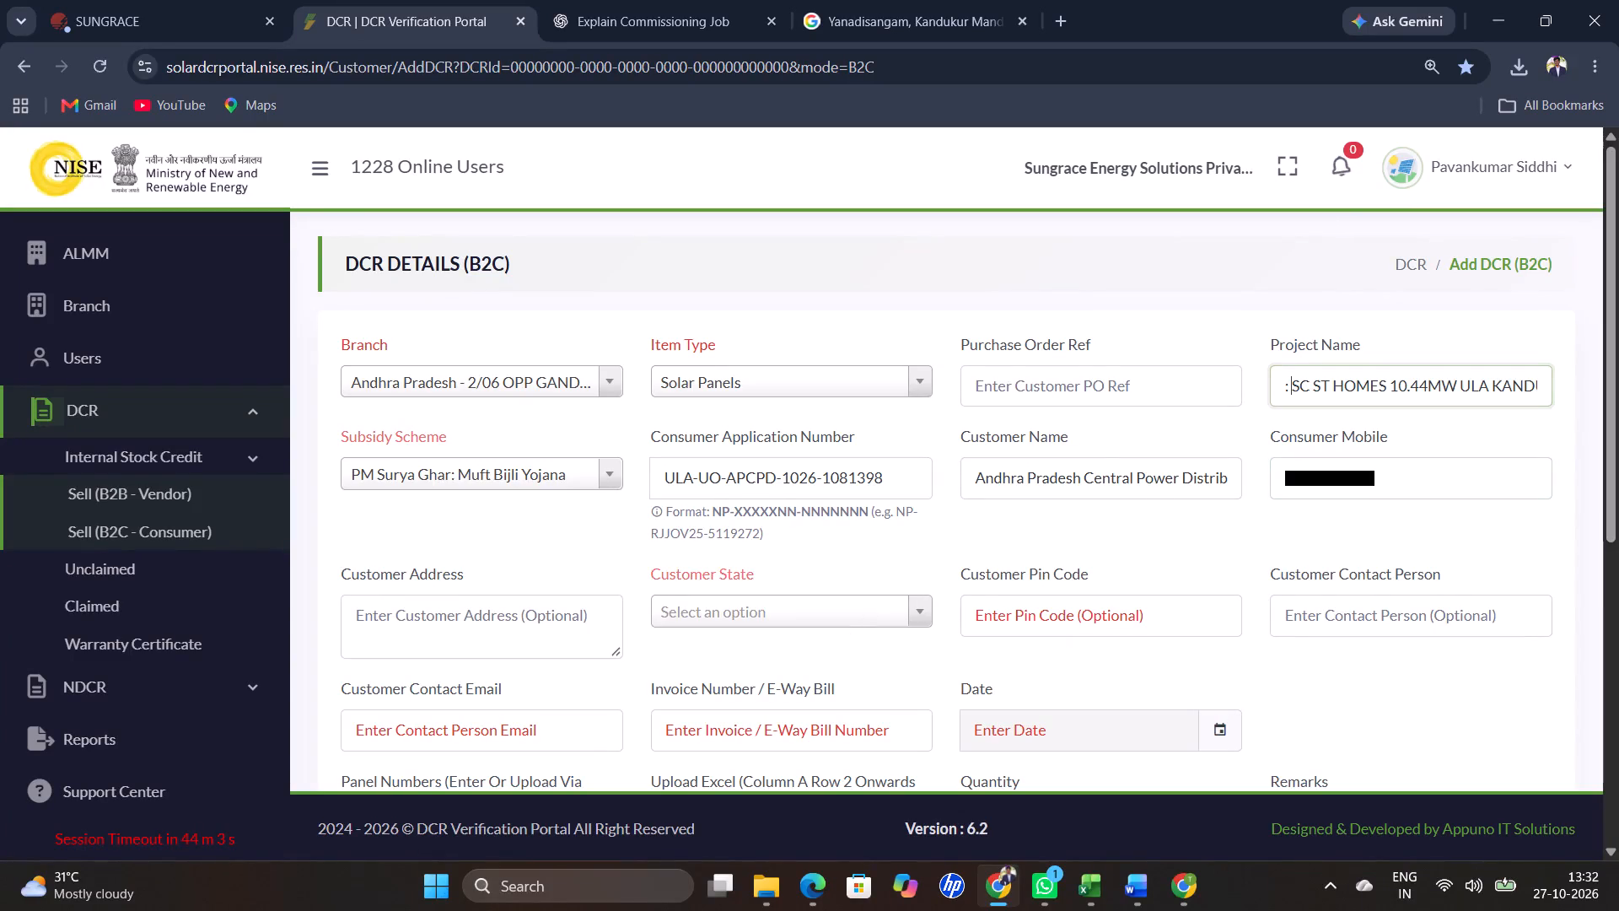
key(BackSpace)
key(BackSpace)
key(BackSpace)
key(BackSpace)
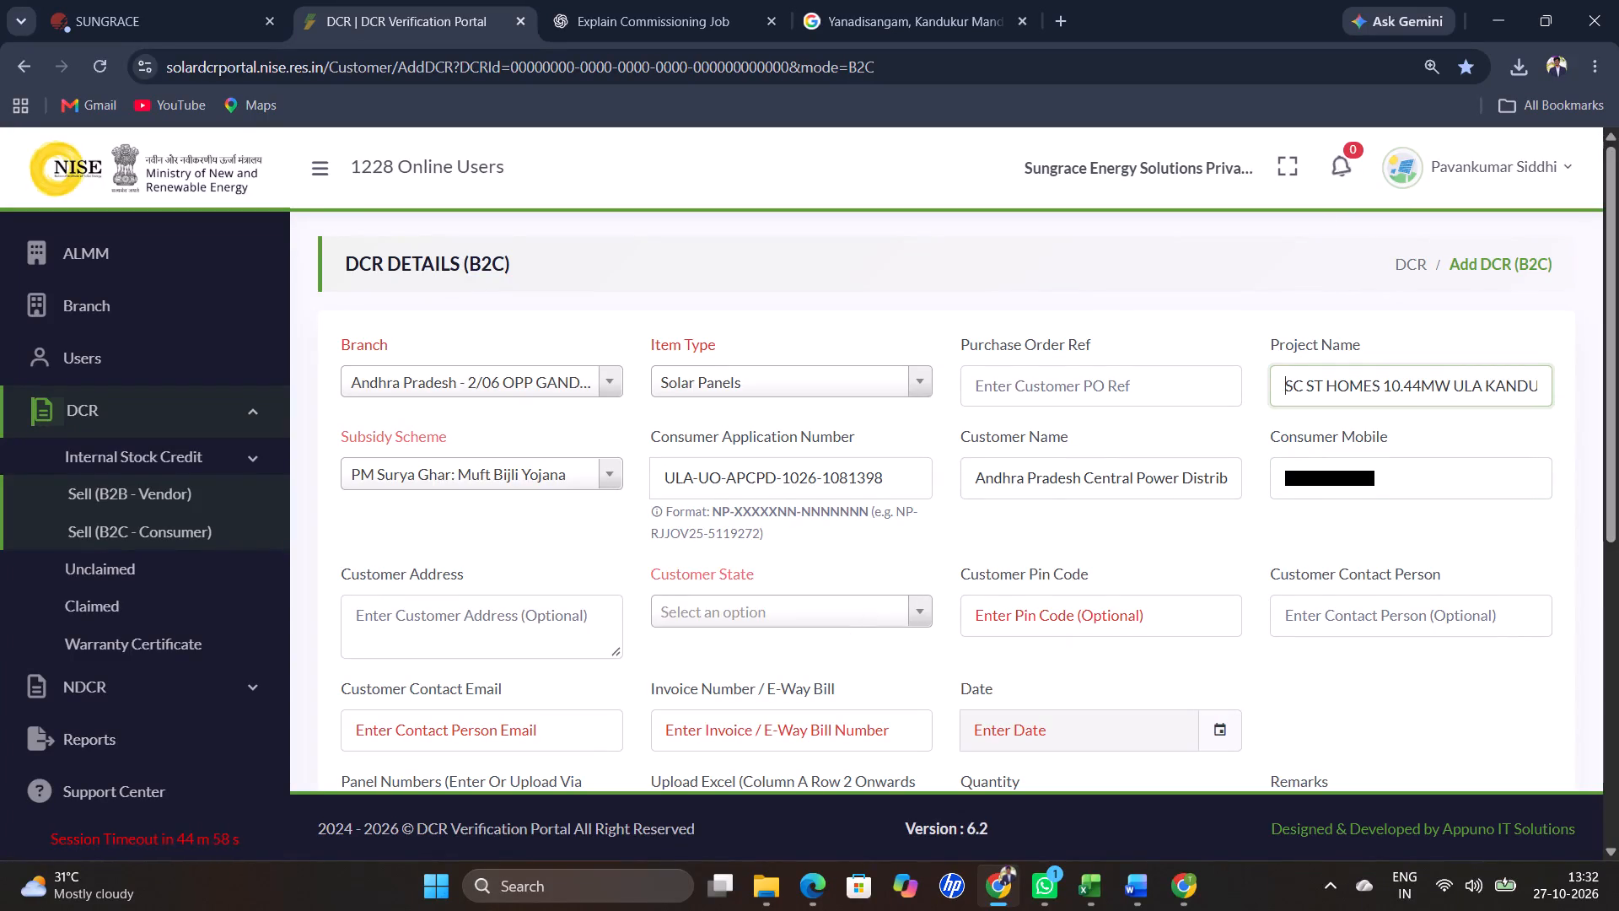
Set the Customer State to Andhra Pradesh (37).
scroll(992, 380, down, 2)
click(825, 409)
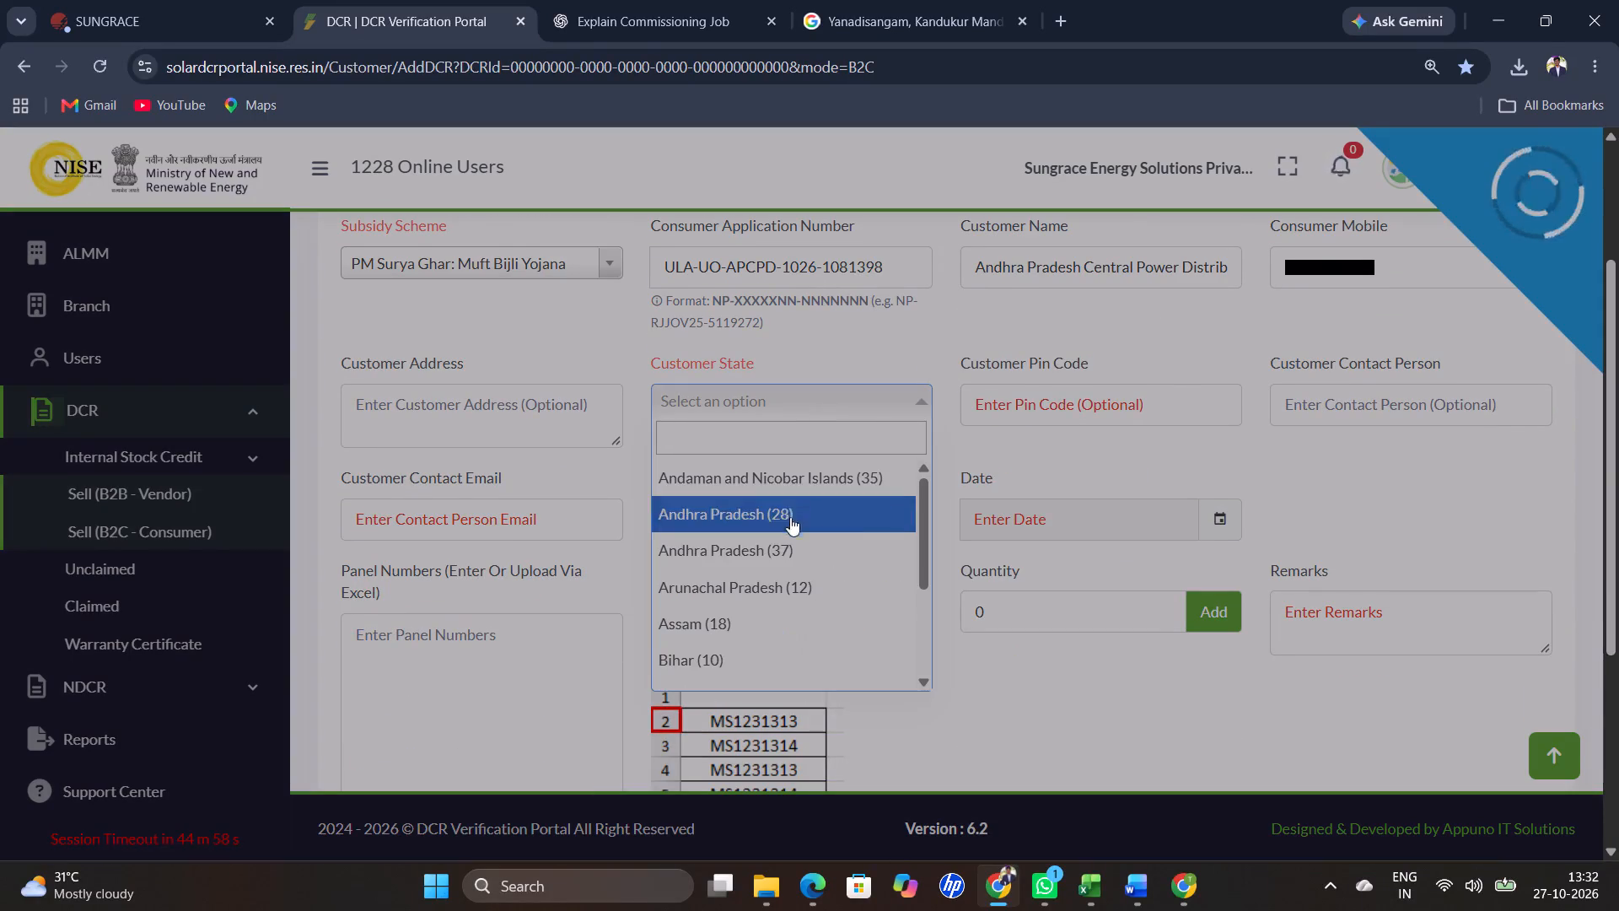
click(794, 550)
Copy the email address from the Word details document into the DCR form's Customer Contact Email.
click(639, 518)
click(606, 514)
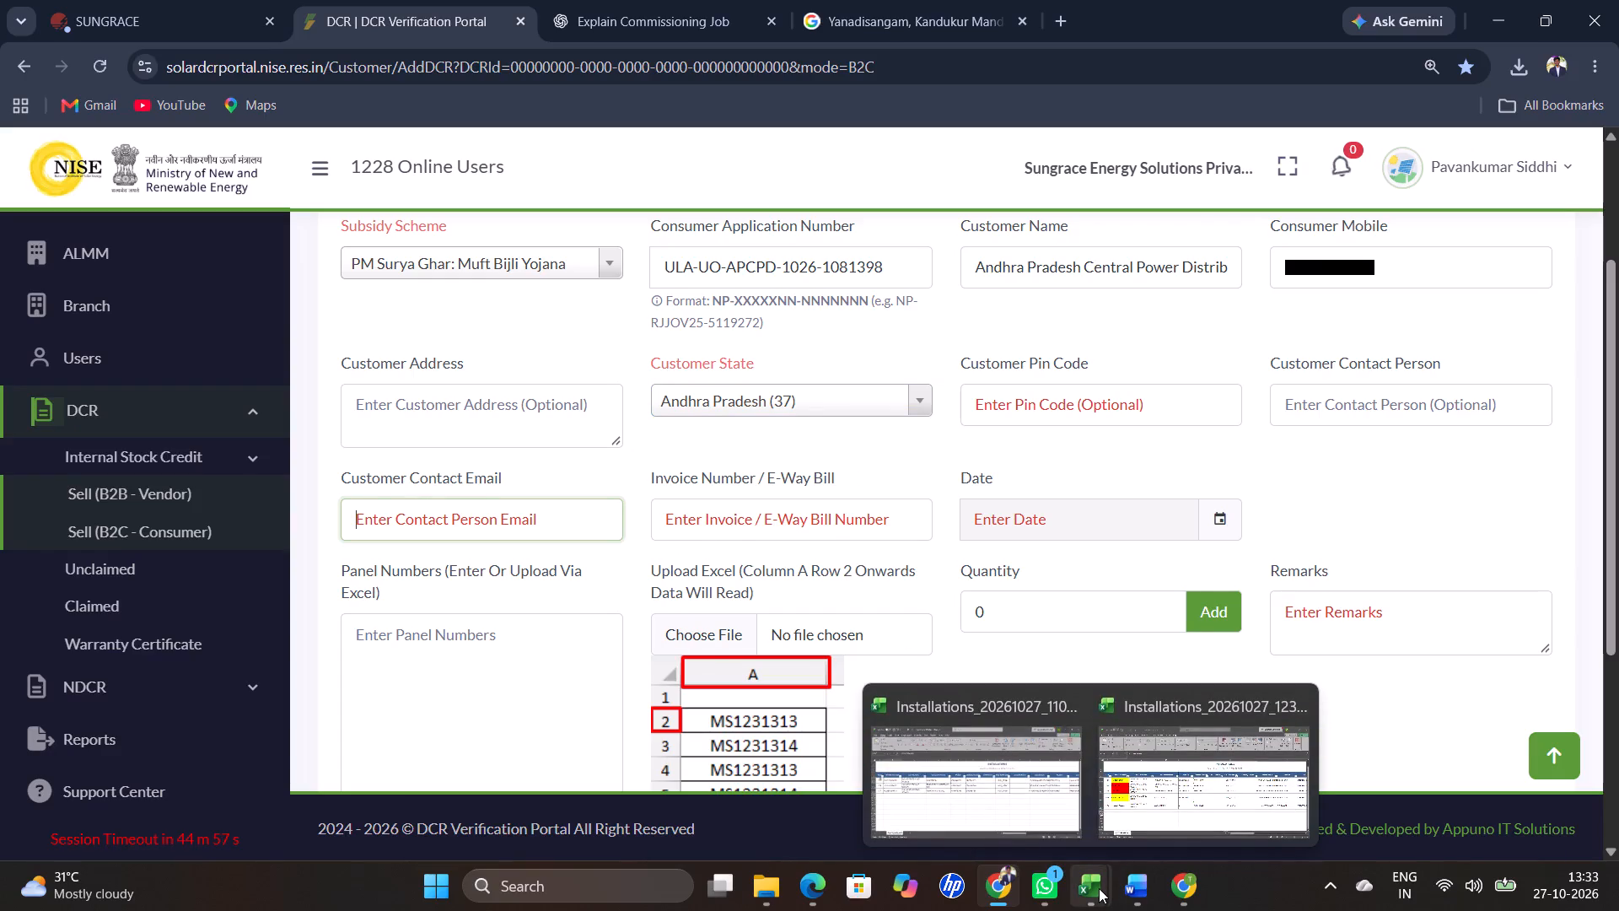
click(1158, 808)
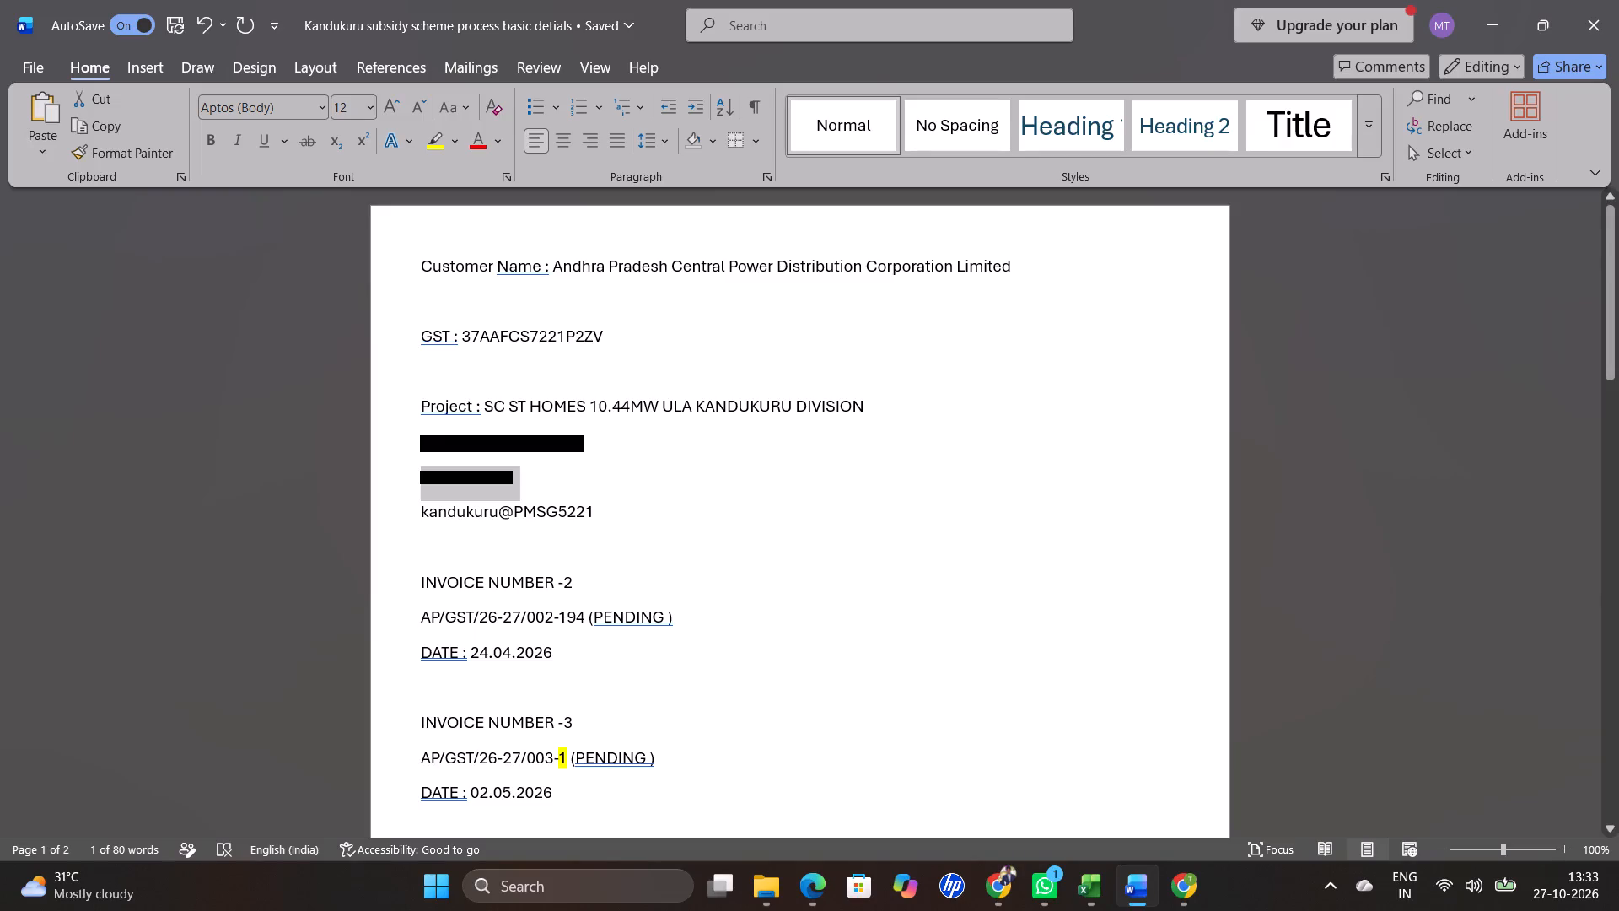
drag(595, 449, 386, 450)
key(ctrl+c)
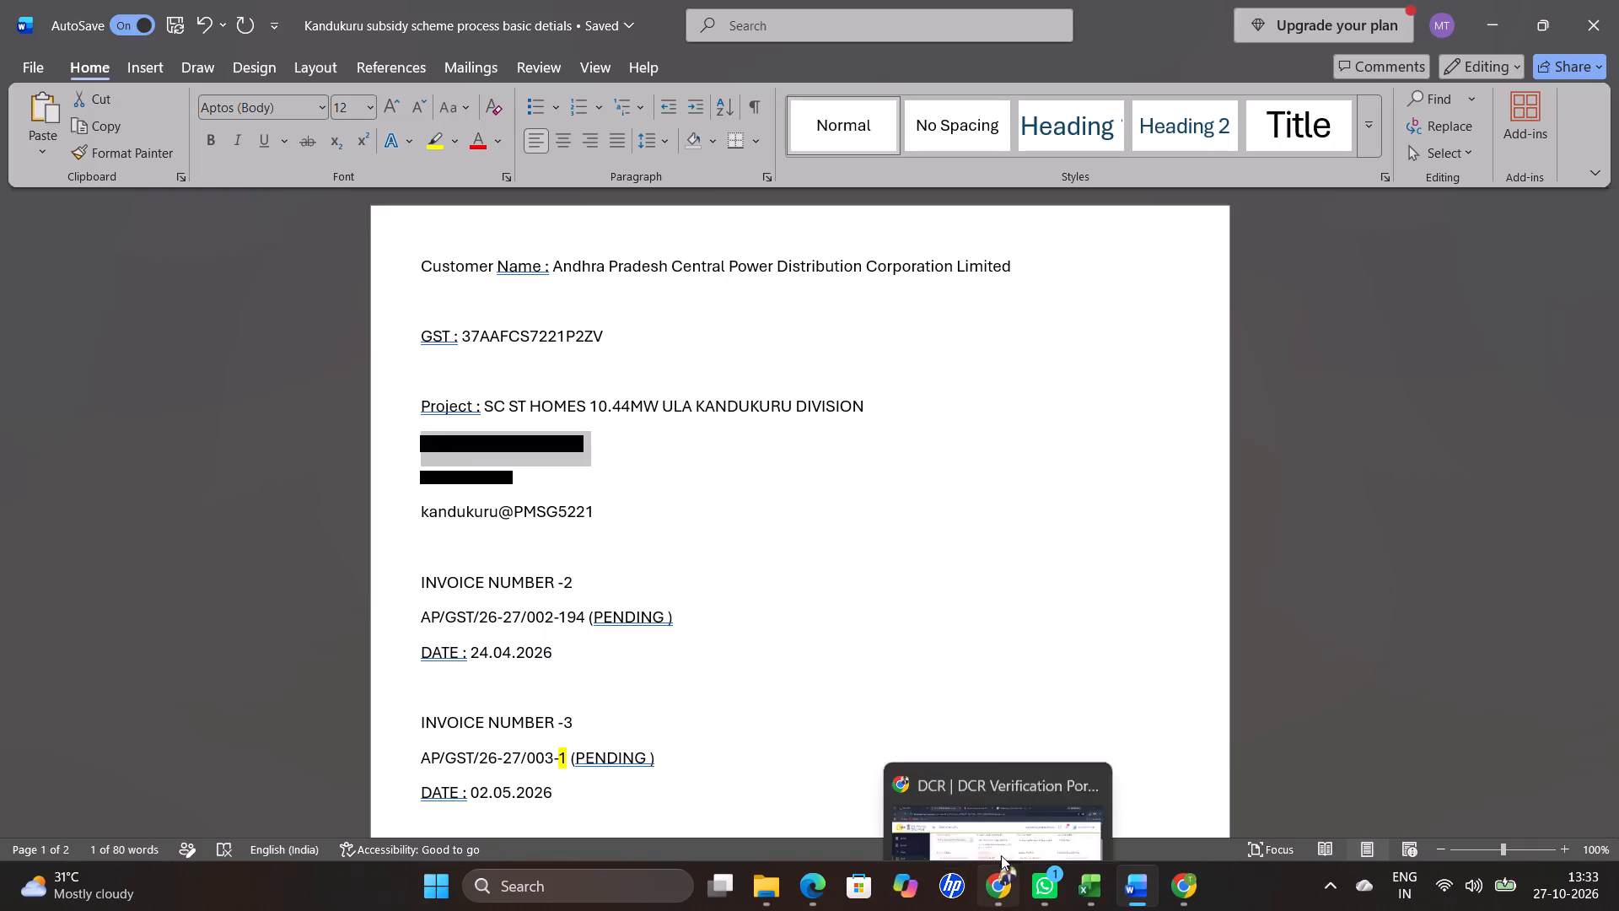
click(1004, 789)
key(ctrl+v)
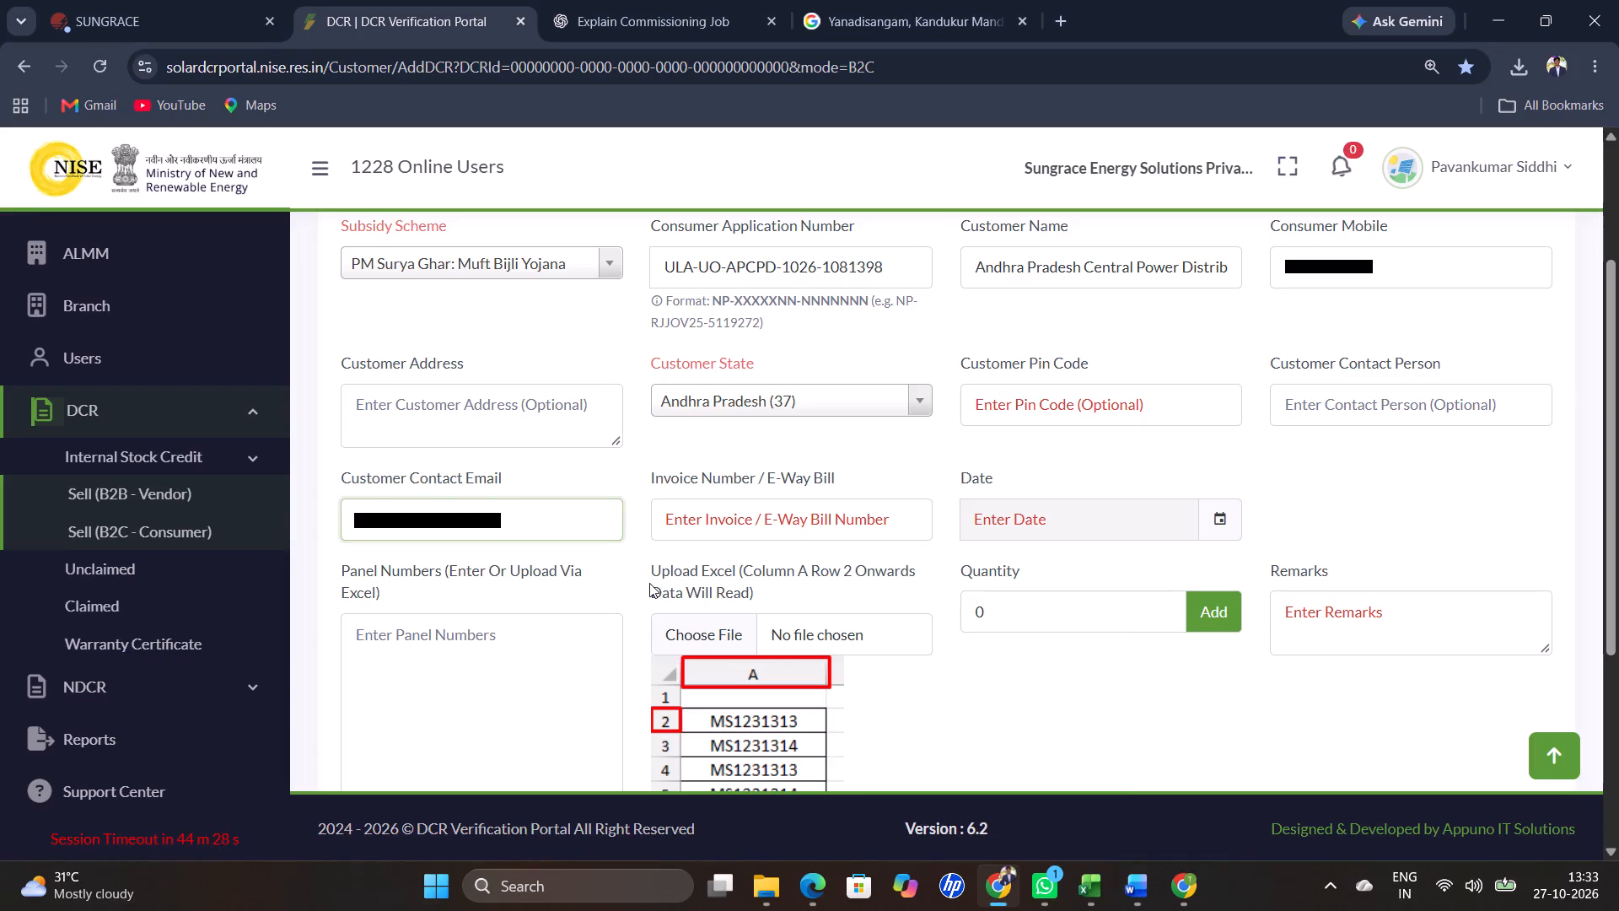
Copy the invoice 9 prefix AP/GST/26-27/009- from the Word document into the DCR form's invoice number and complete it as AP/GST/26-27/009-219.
drag(756, 499, 754, 511)
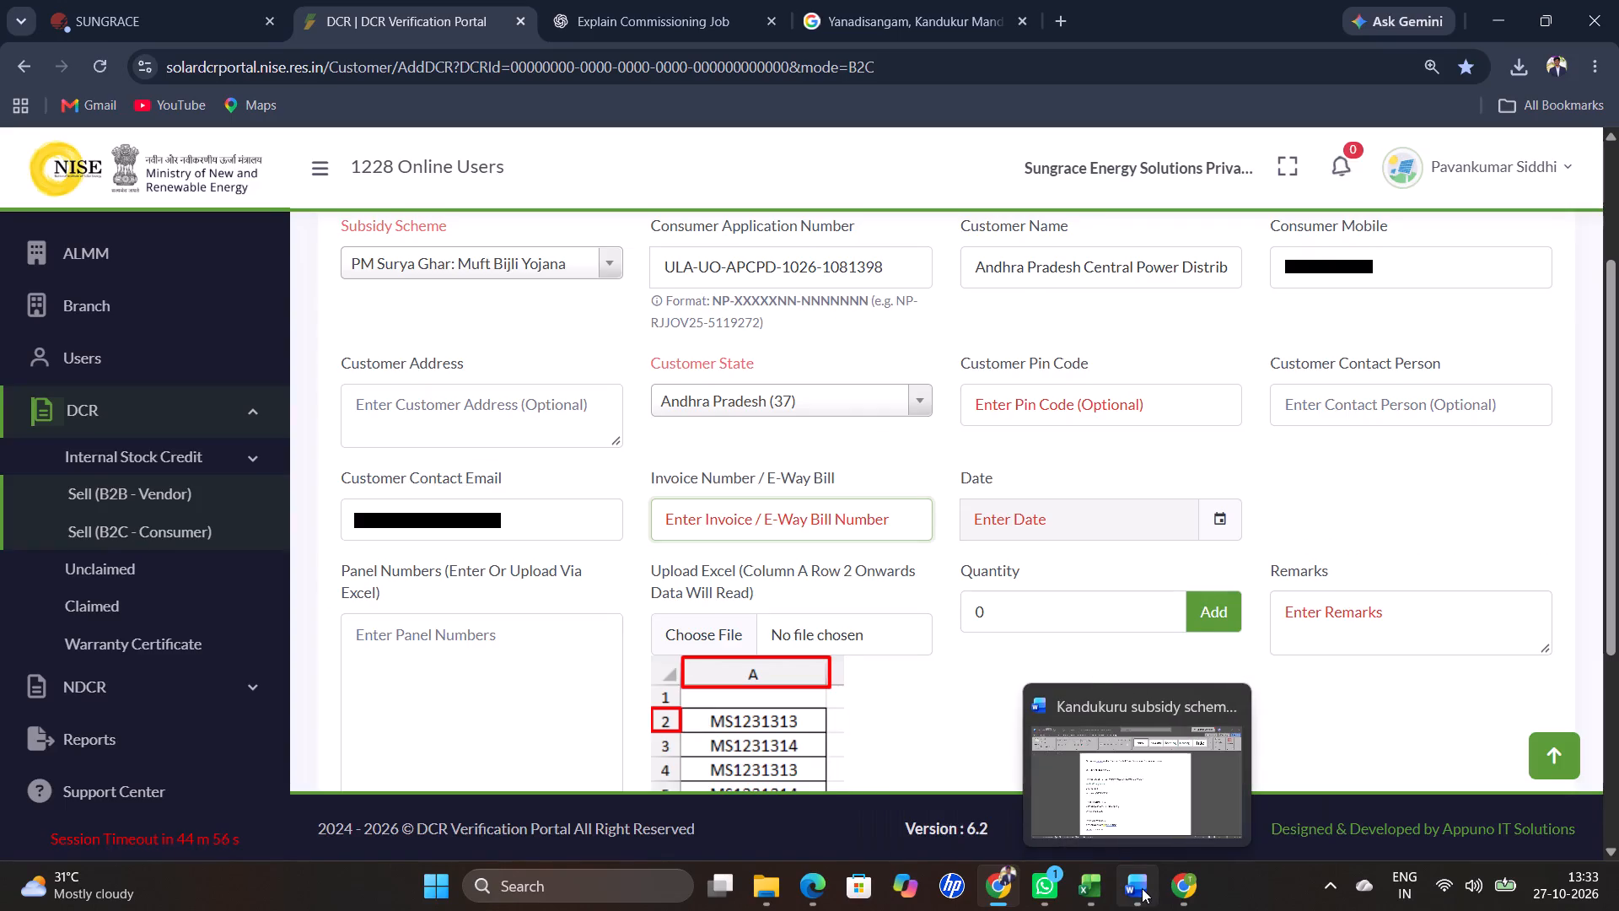
click(1145, 840)
scroll(741, 571, down, 13)
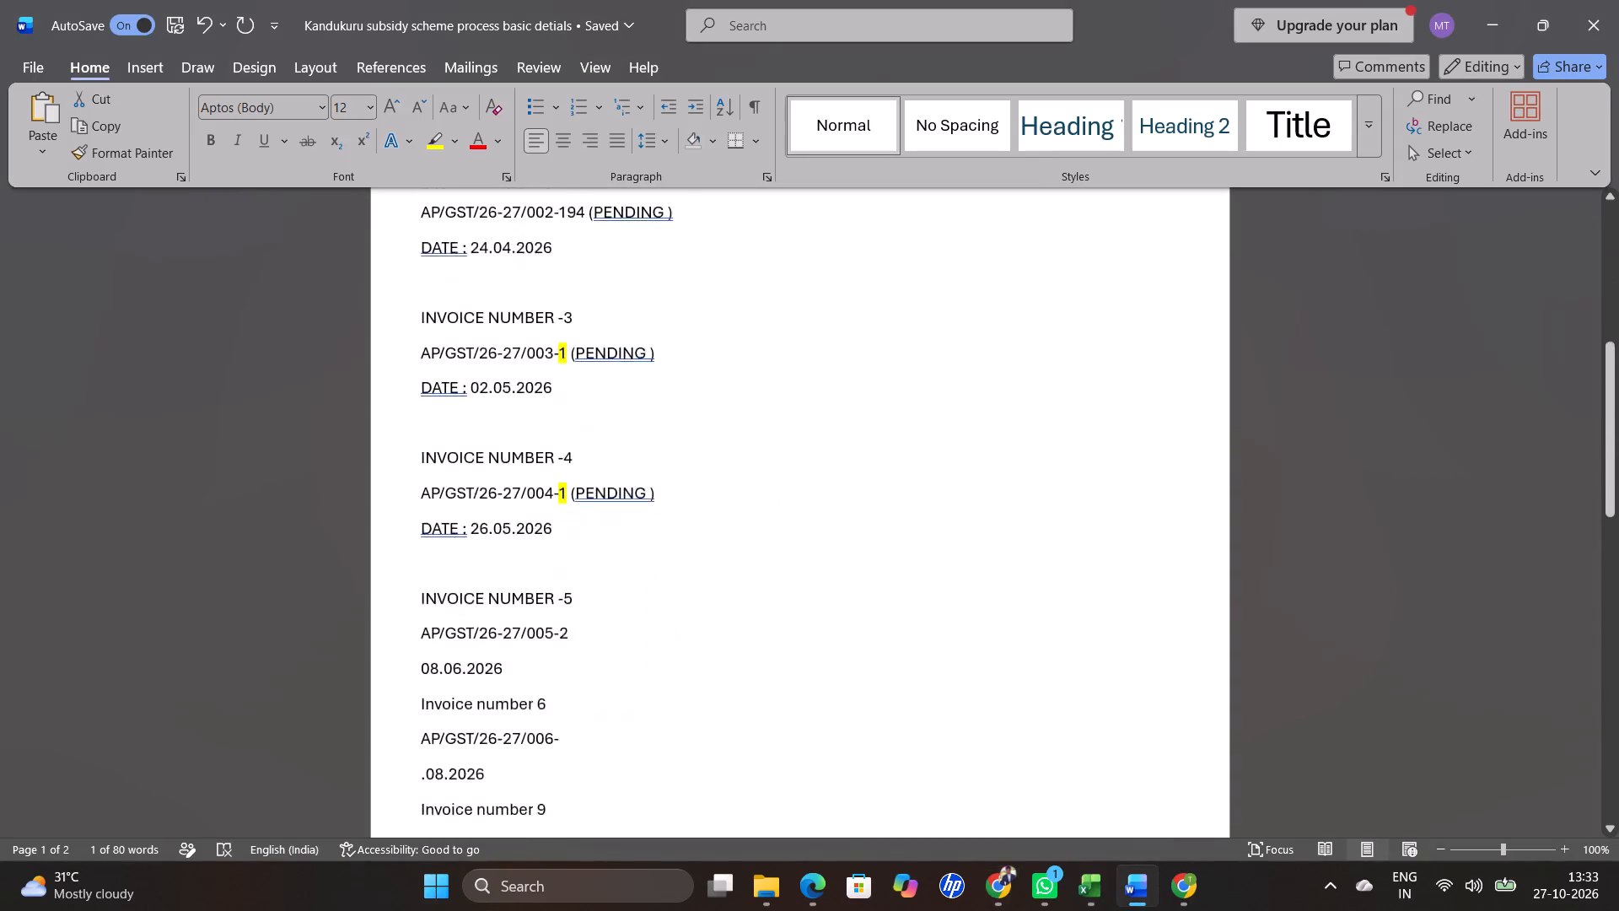
scroll(633, 527, down, 2)
drag(600, 490, 294, 506)
key(ctrl+c)
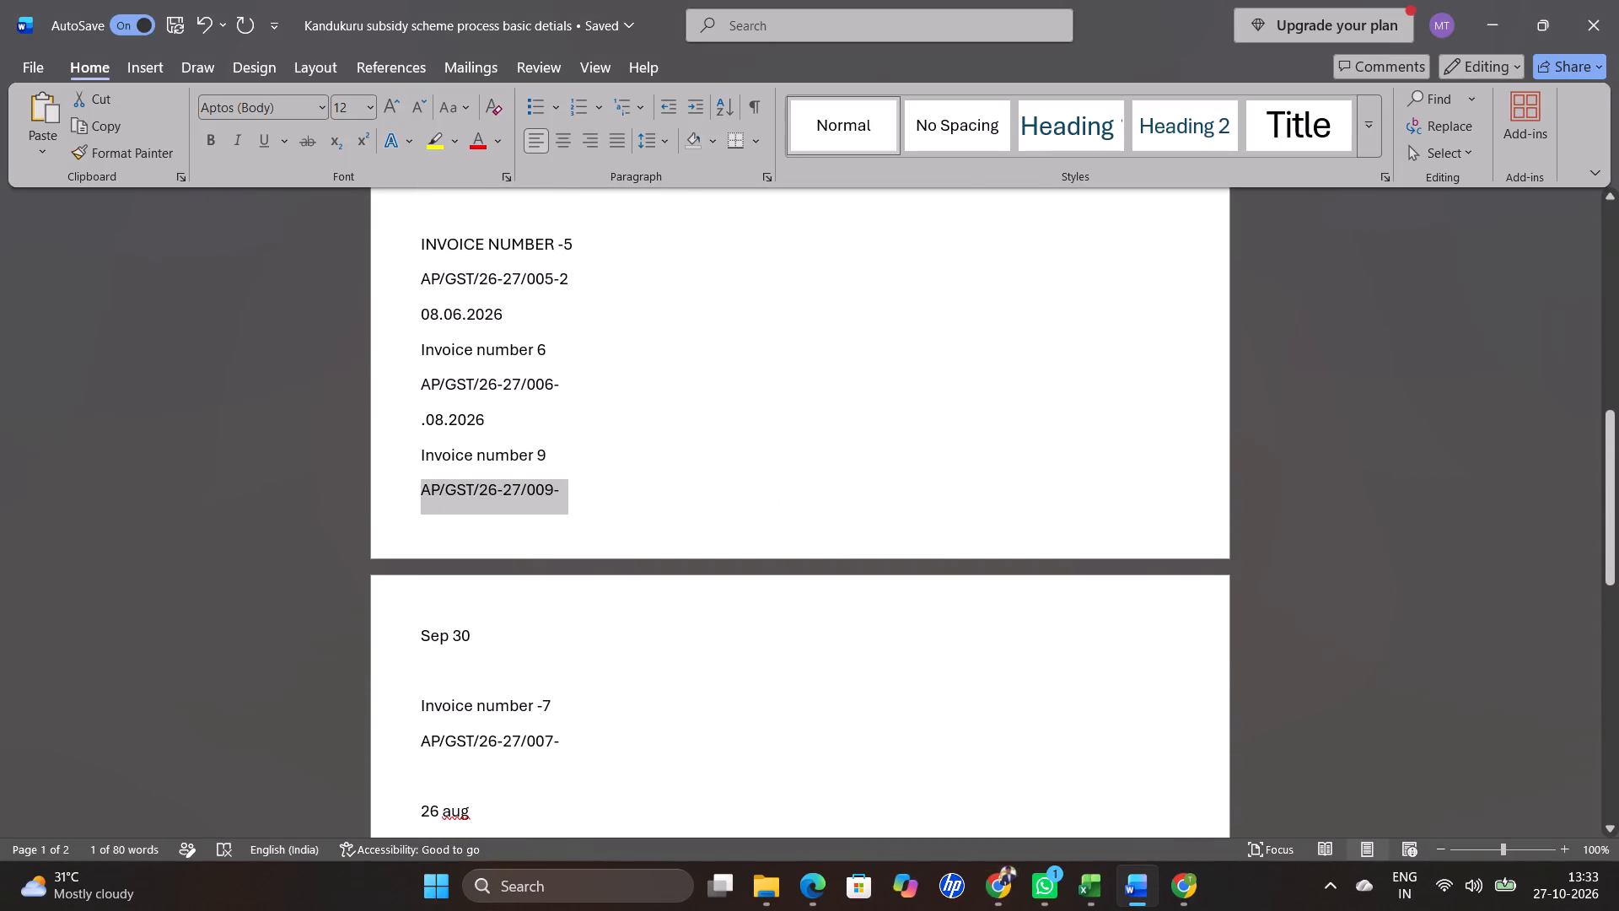
click(984, 799)
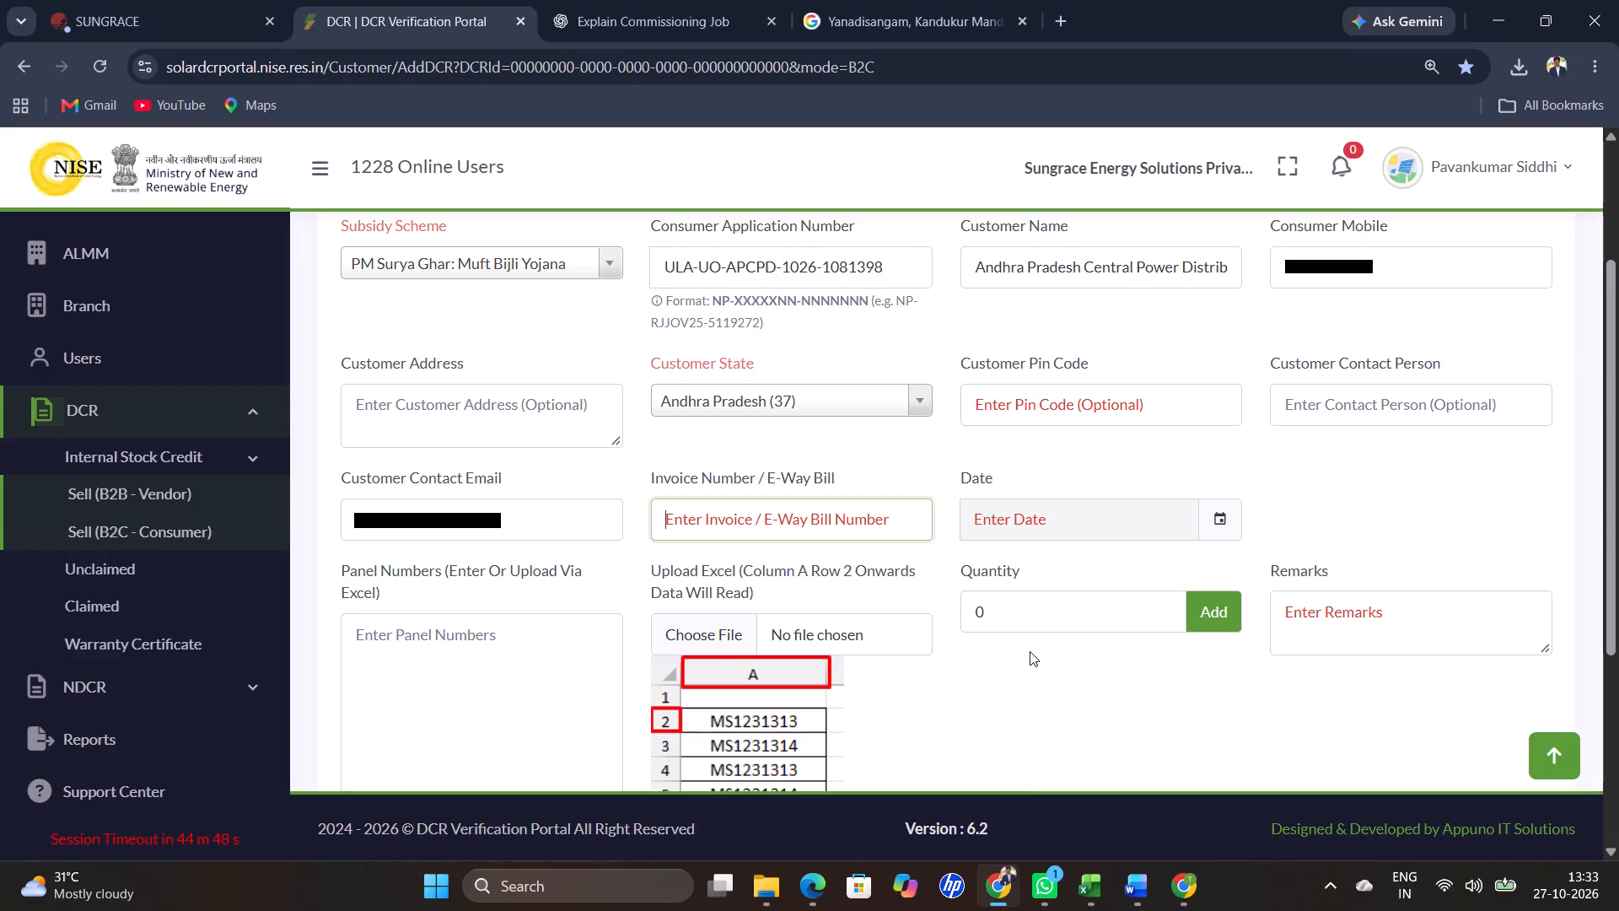
key(ctrl+v)
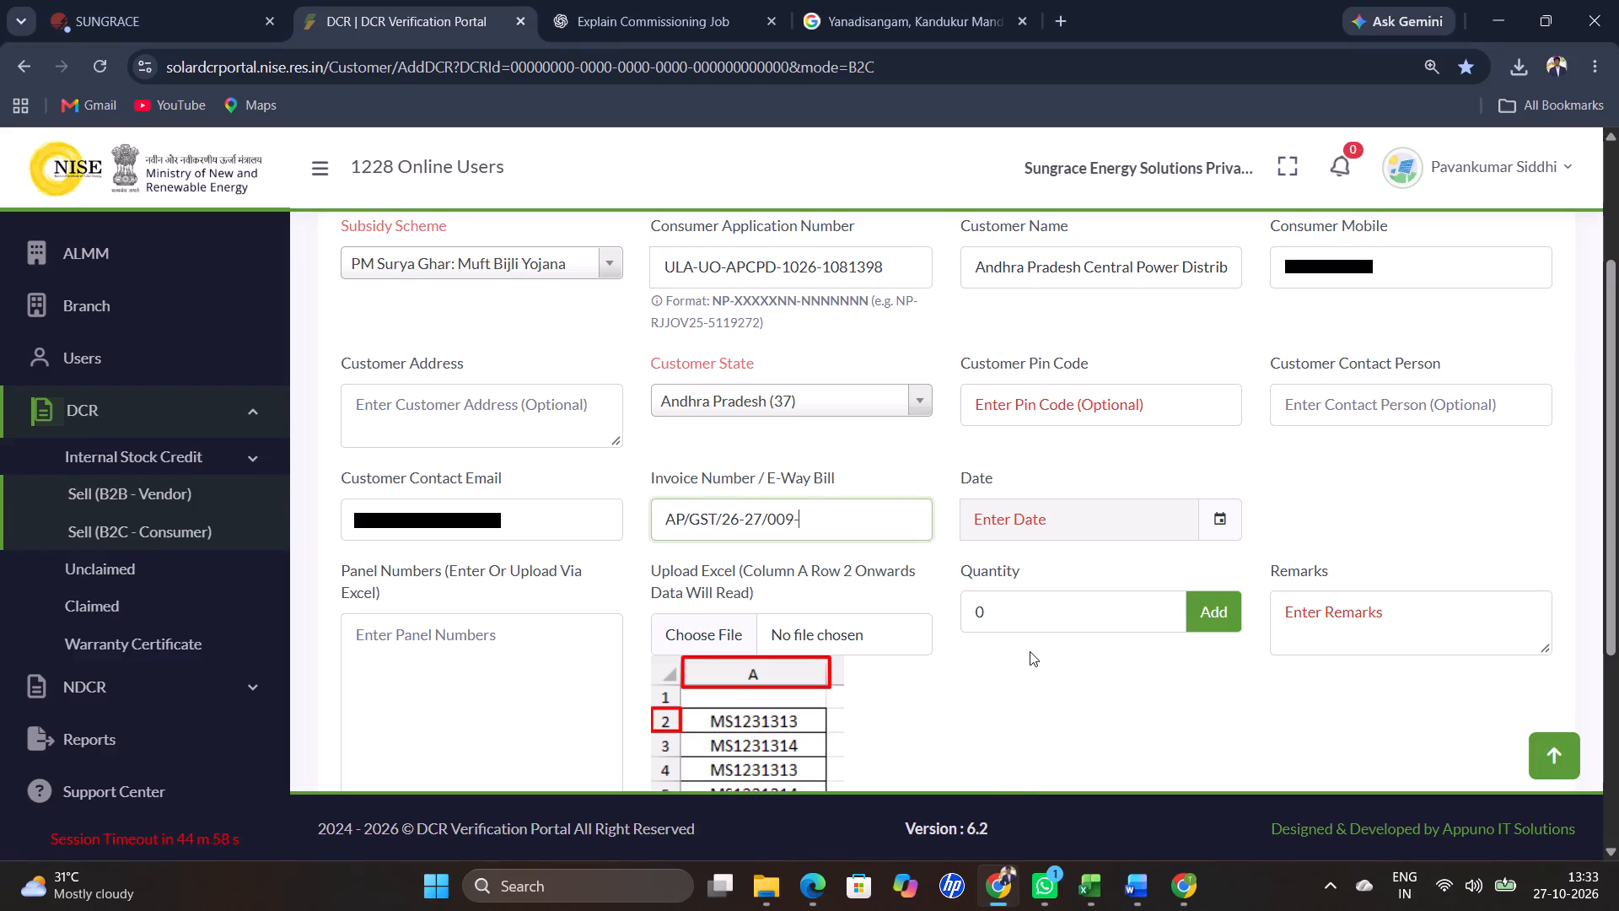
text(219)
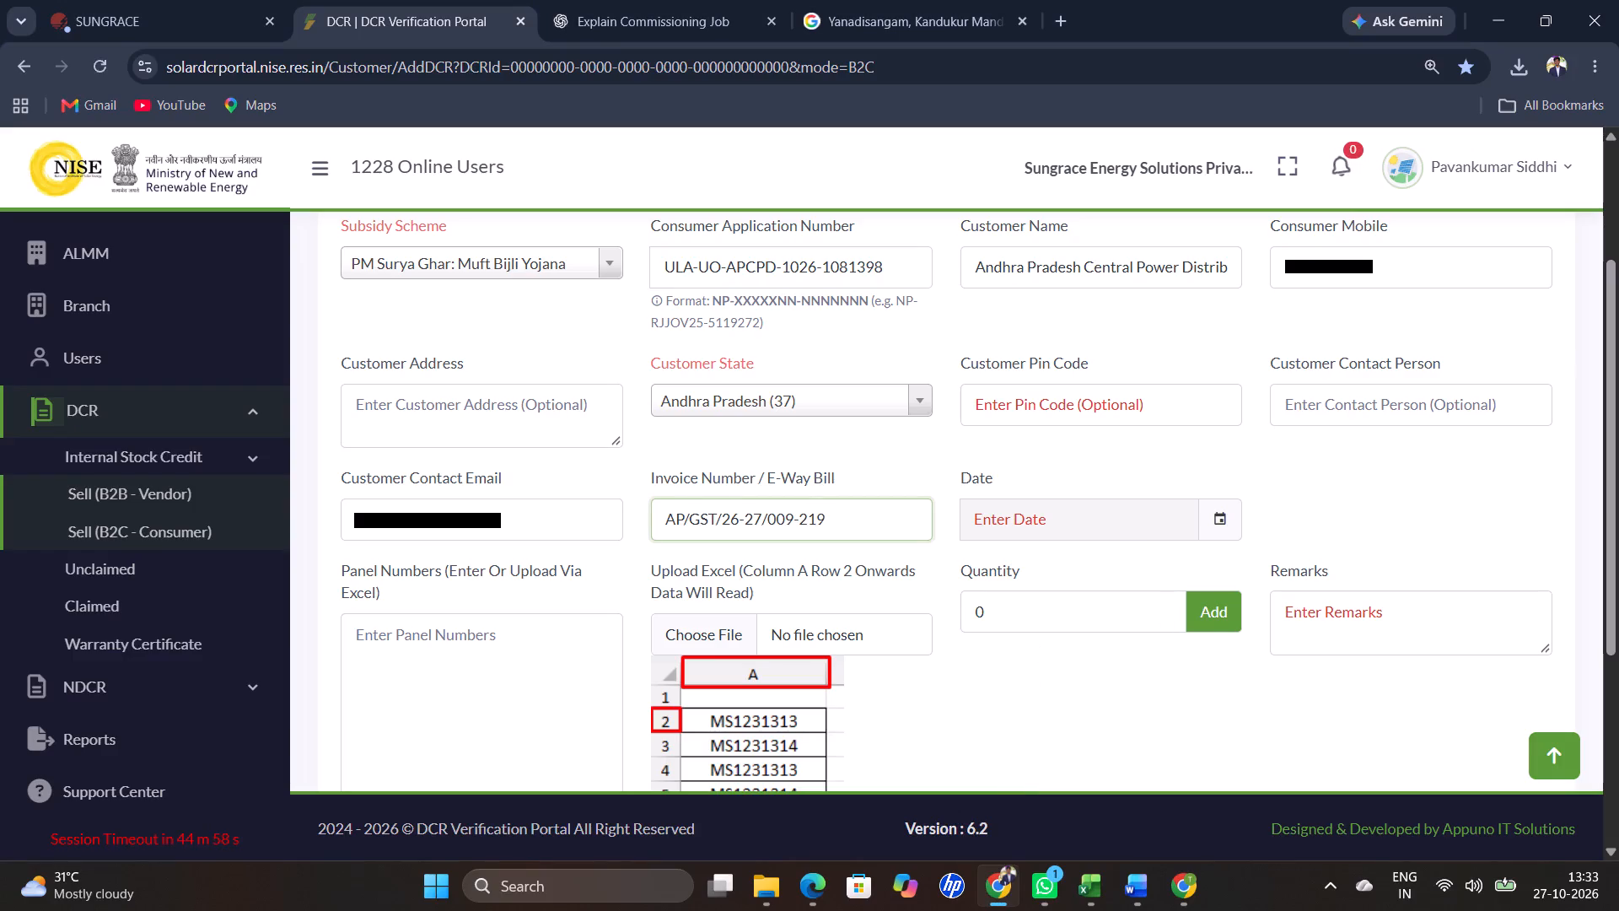
Set the invoice date to 30-Sep-2026.
click(1144, 519)
click(960, 556)
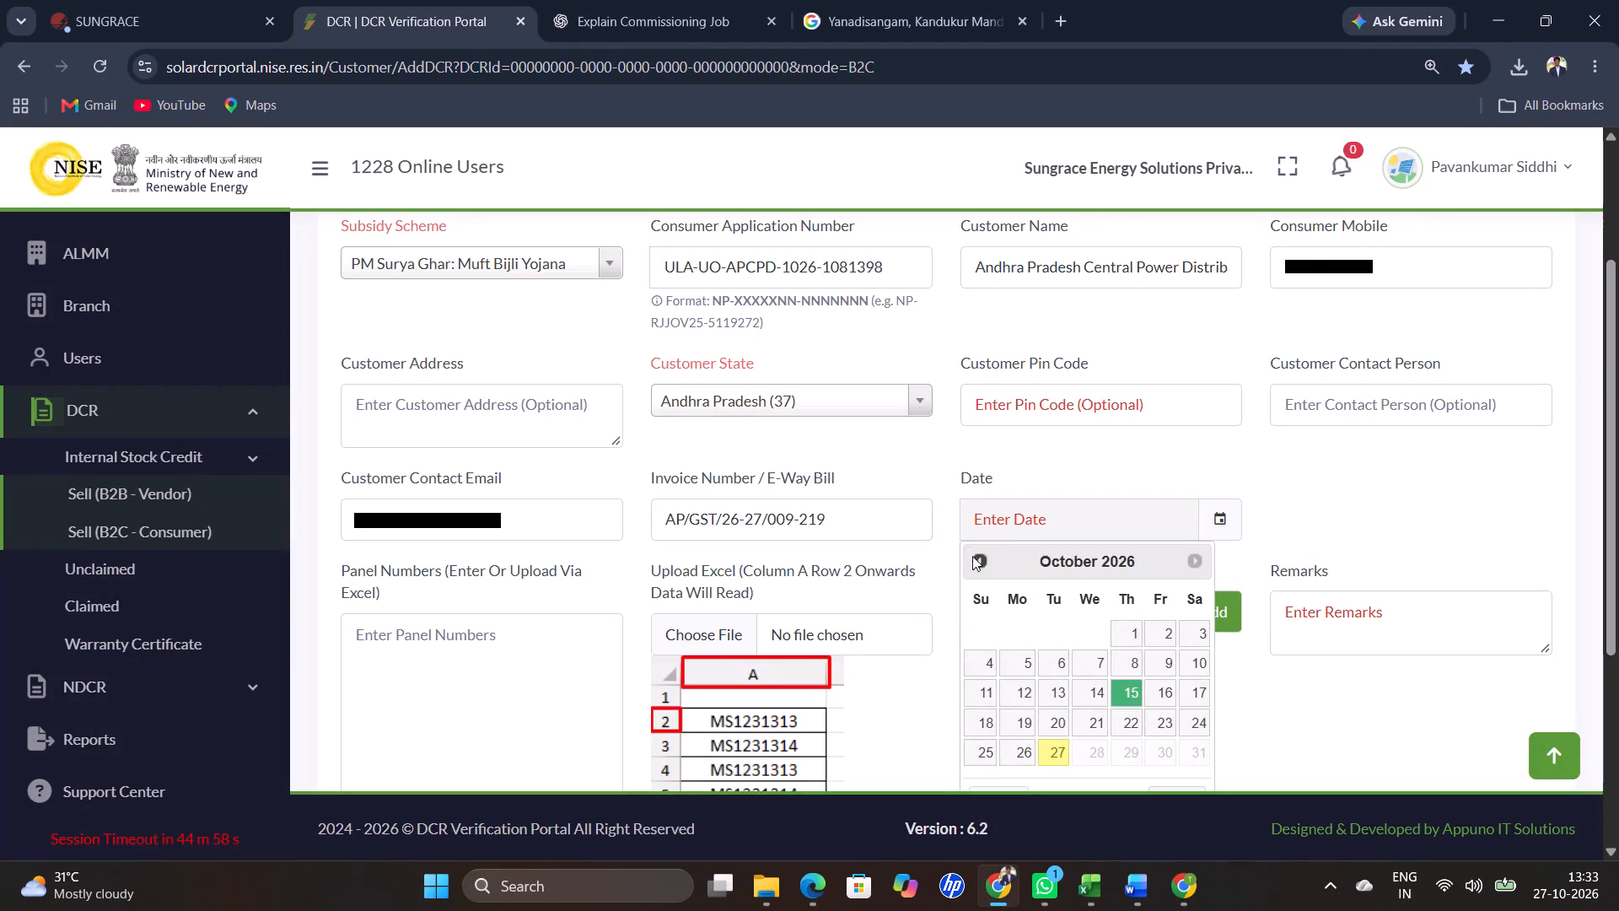
click(979, 555)
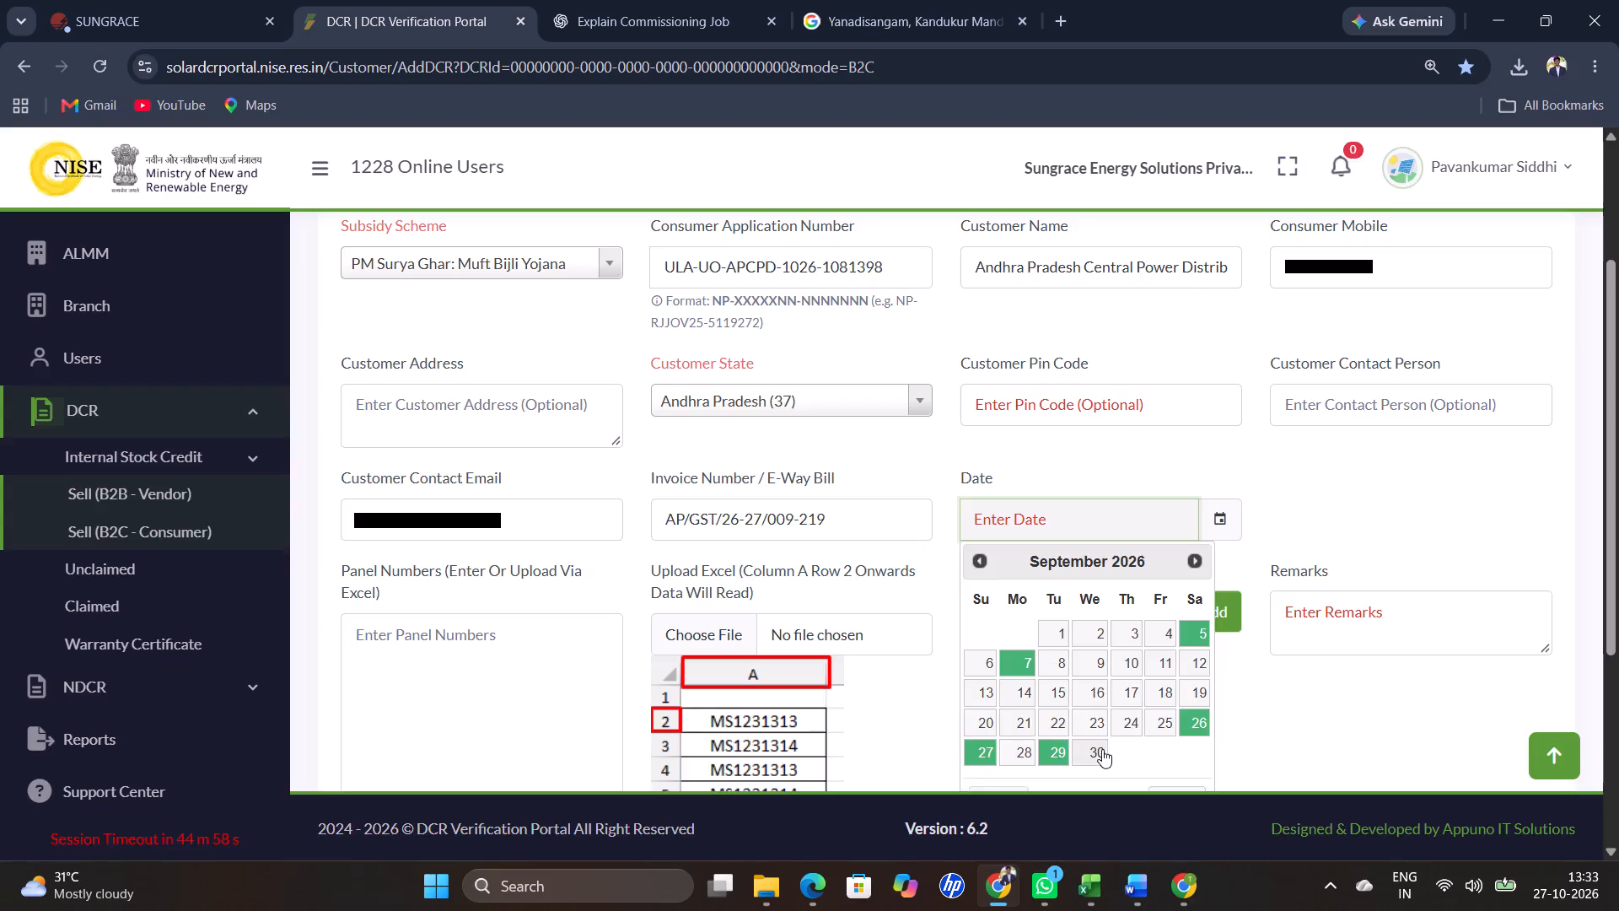
click(1102, 749)
click(560, 711)
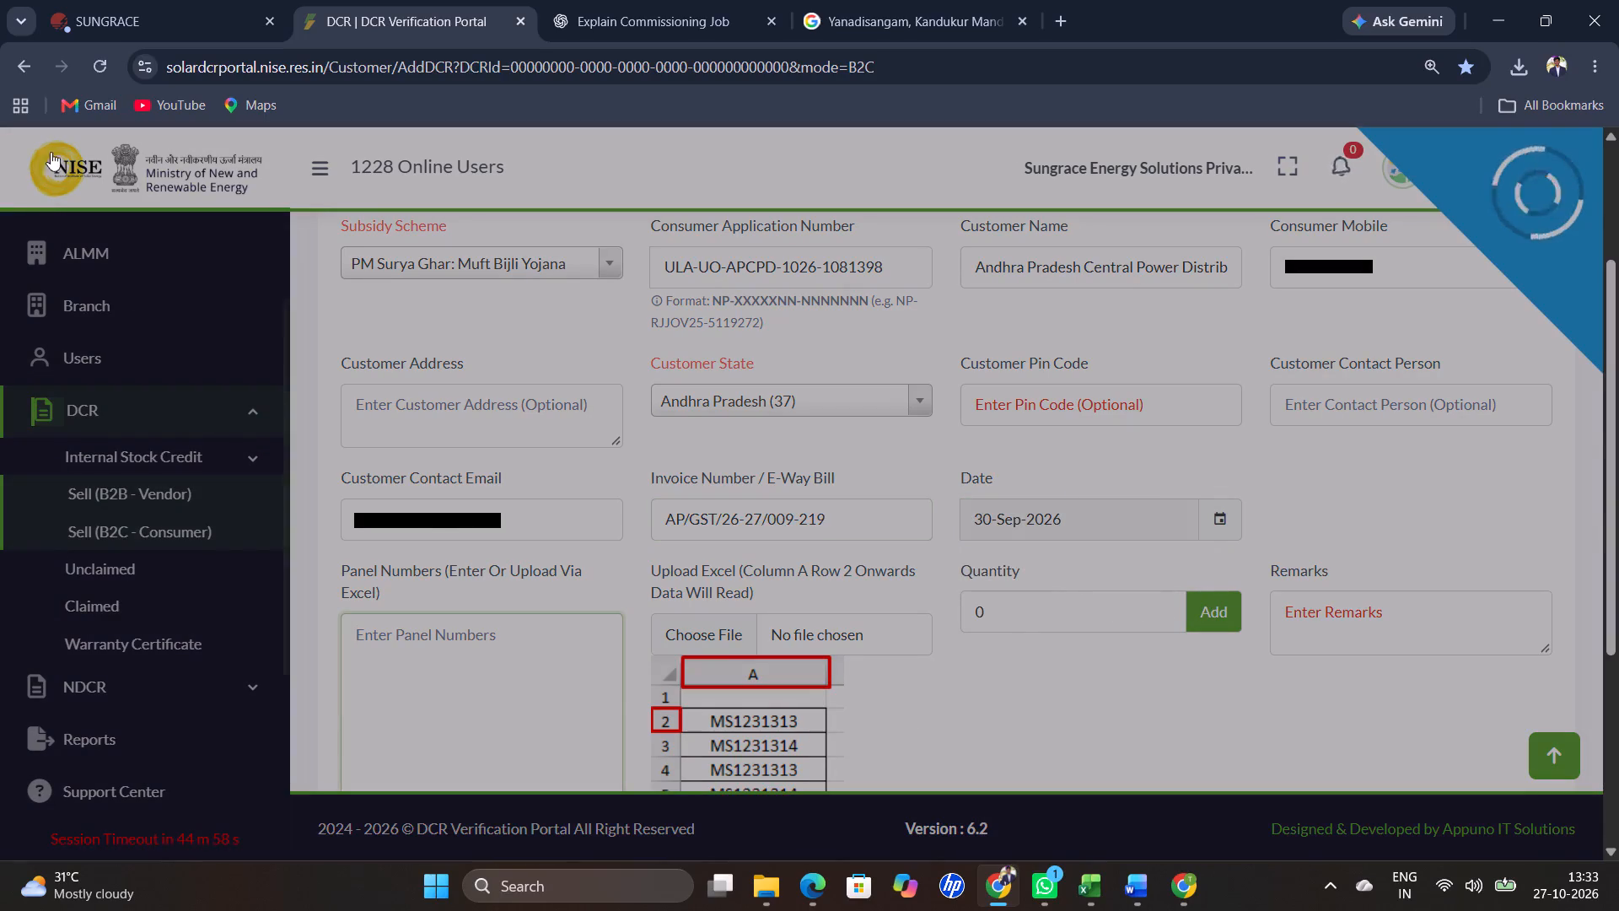
click(102, 2)
click(982, 203)
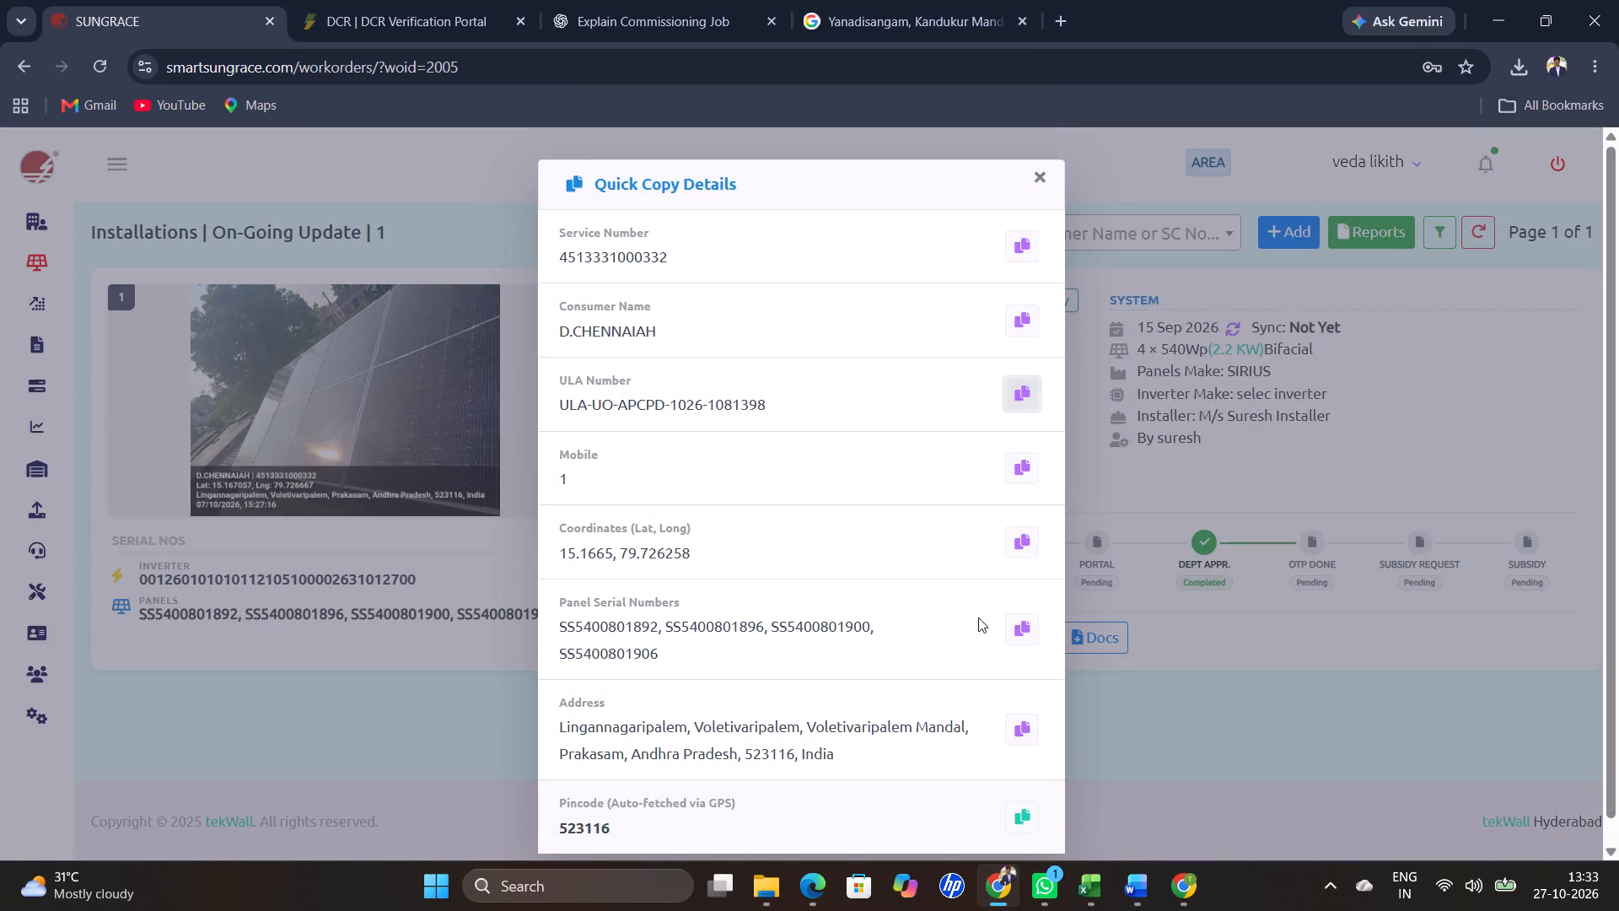
click(1030, 612)
click(1024, 619)
click(420, 0)
key(ctrl+v)
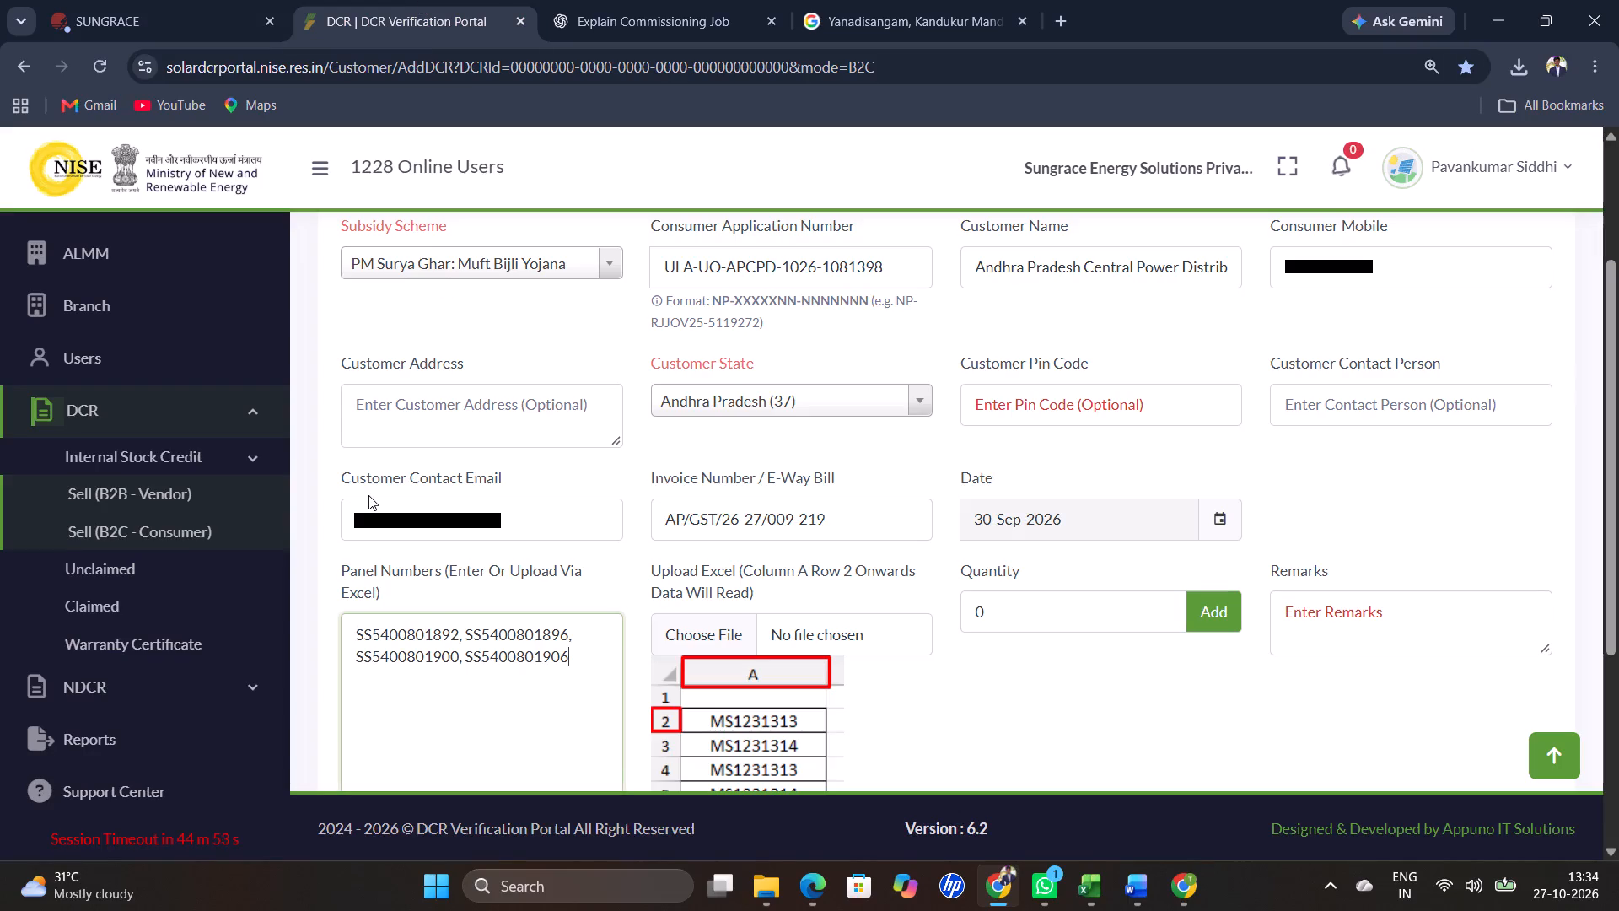
Replace the comma separators in Panel Numbers with line breaks so each of the four serial numbers sits on its own line.
key(Left)
key(Left)
key(Left)
key(Left)
key(Left)
key(Left)
key(Left)
key(Left)
key(Left)
key(Left)
key(Left)
key(Left)
key(BackSpace)
key(BackSpace)
key(Return)
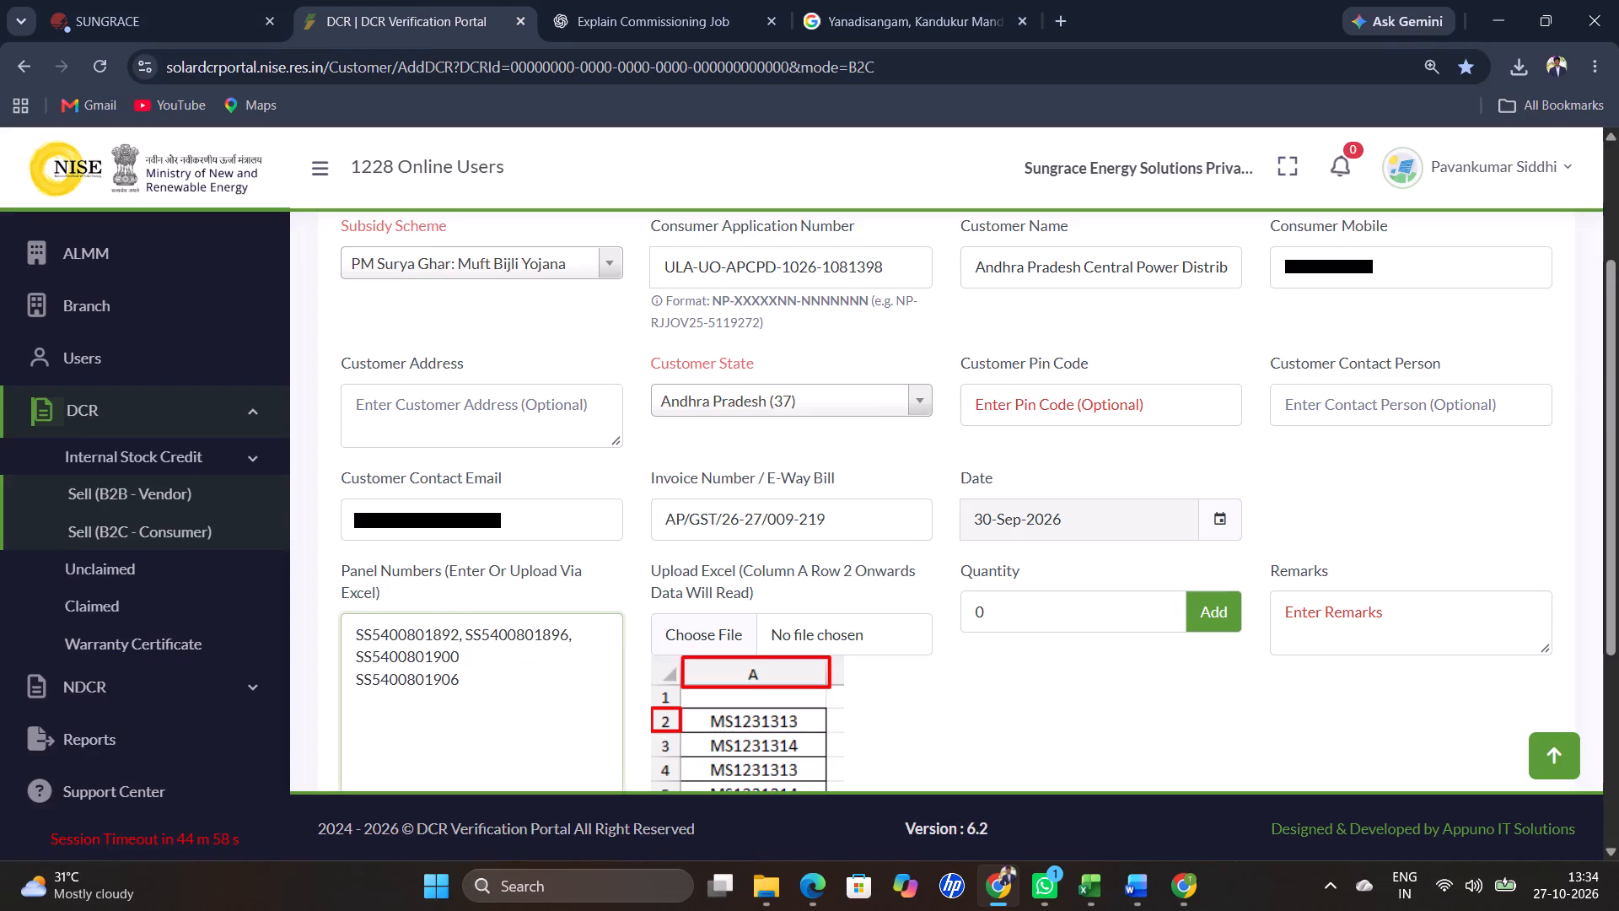
key(Up)
key(Up)
key(Up)
key(Up)
key(Up)
key(Up)
key(Right)
key(Right)
key(Right)
key(Right)
key(Right)
key(Right)
key(Right)
key(Right)
key(Right)
key(Right)
key(Right)
key(Right)
key(Right)
key(Right)
key(Right)
key(Right)
key(Left)
key(Left)
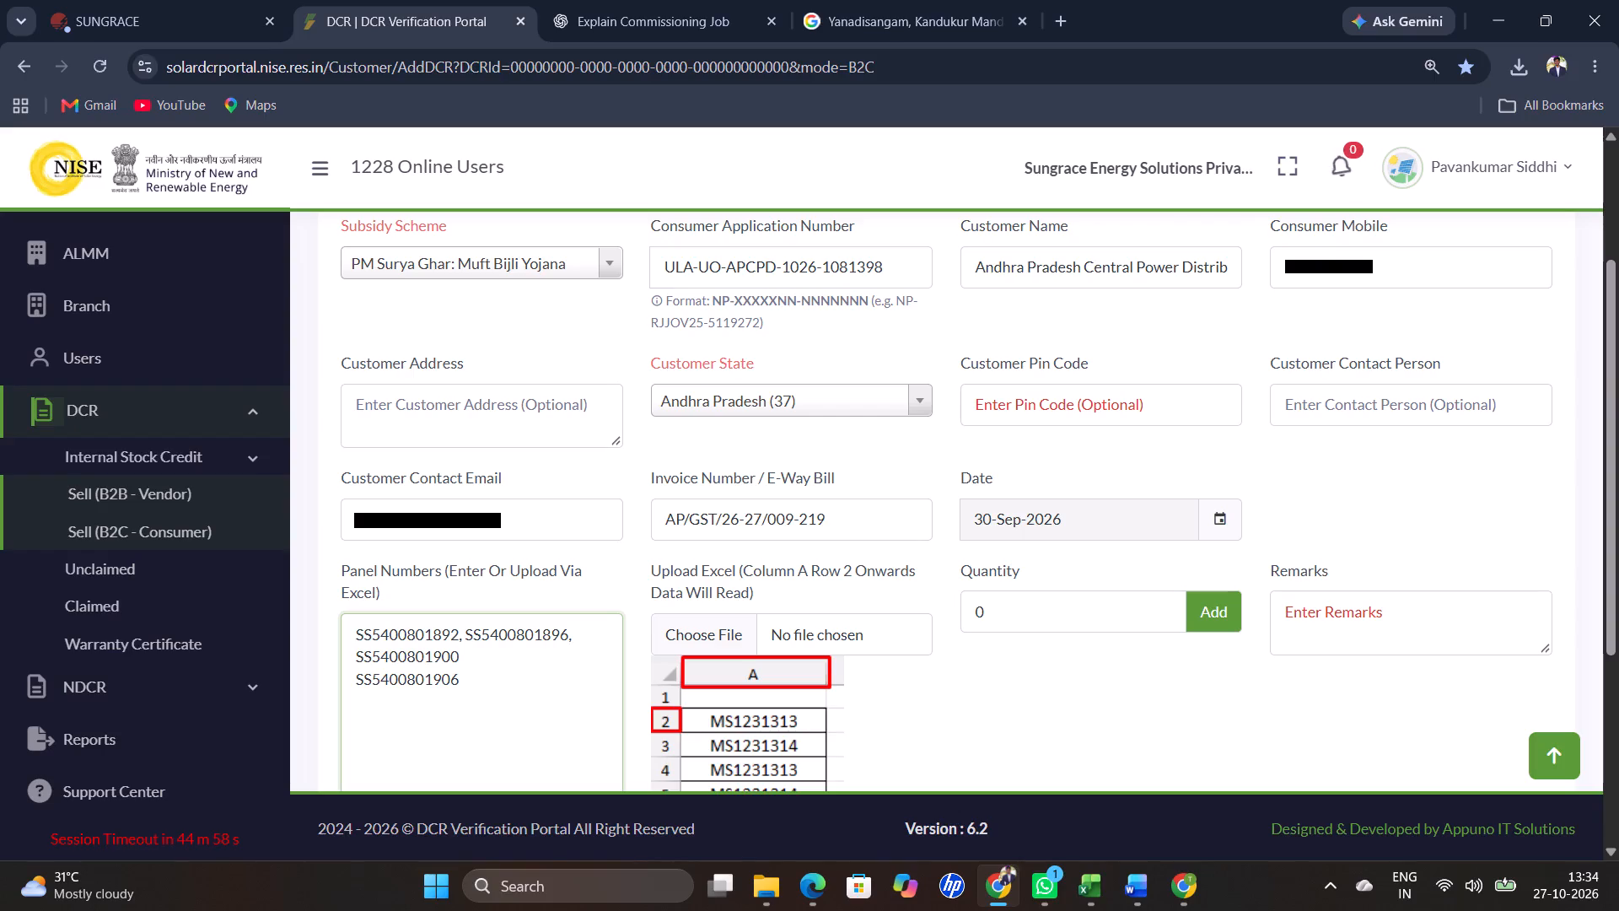
key(BackSpace)
key(BackSpace)
key(Return)
key(Right)
key(Right)
key(Right)
key(Right)
key(Right)
key(Right)
key(Right)
key(Right)
key(Right)
key(Right)
key(Right)
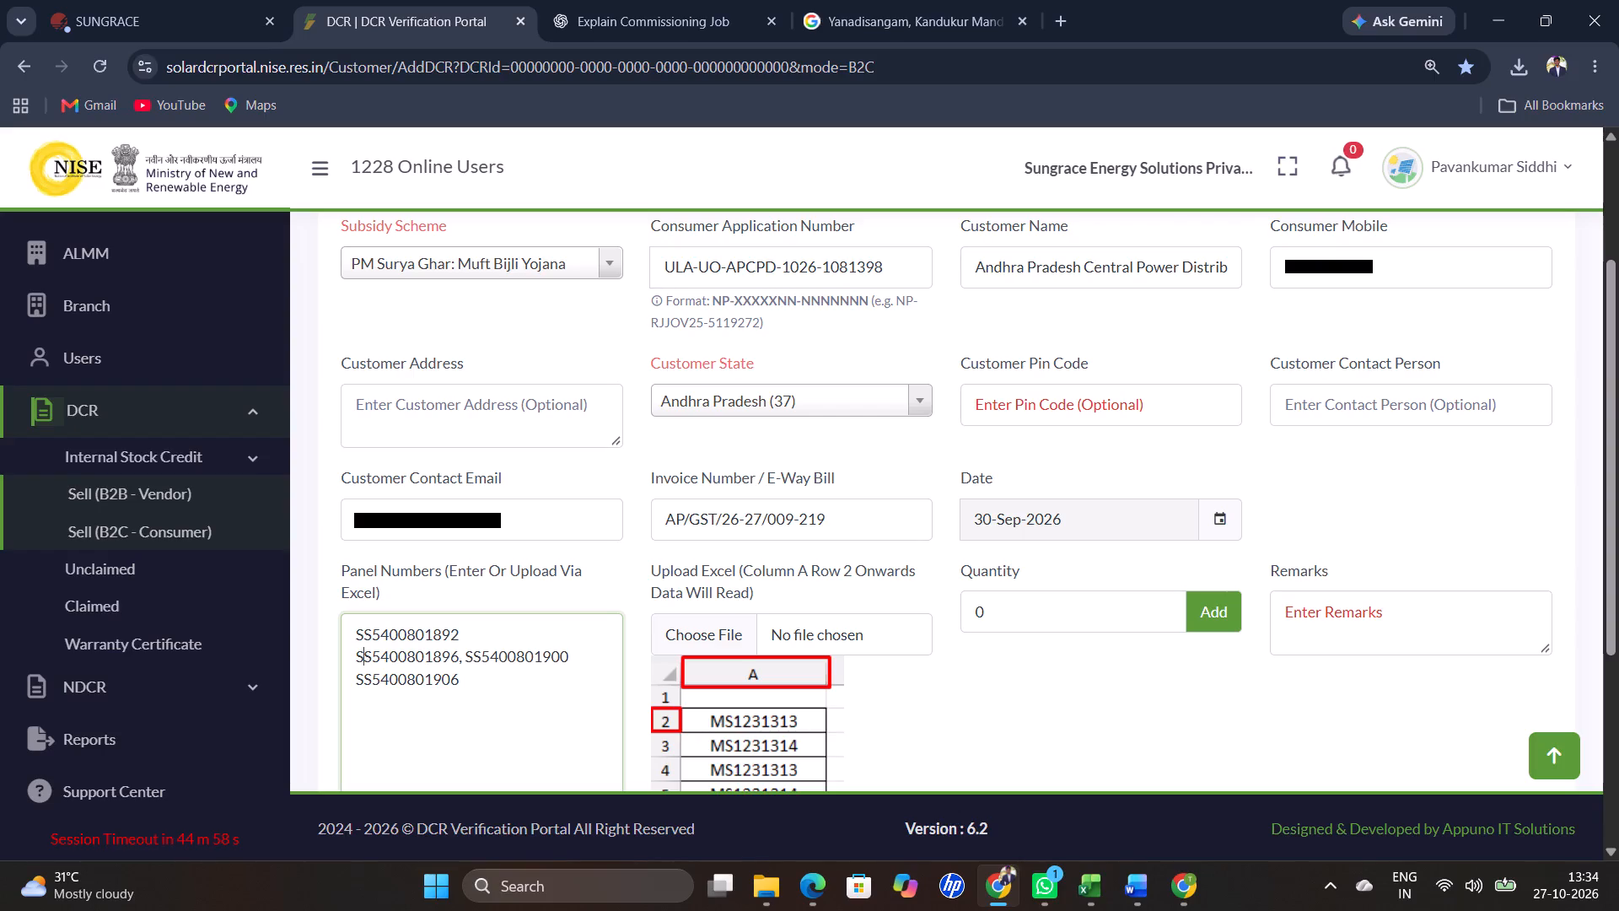
key(Right)
key(Right)
key(Right)
key(BackSpace)
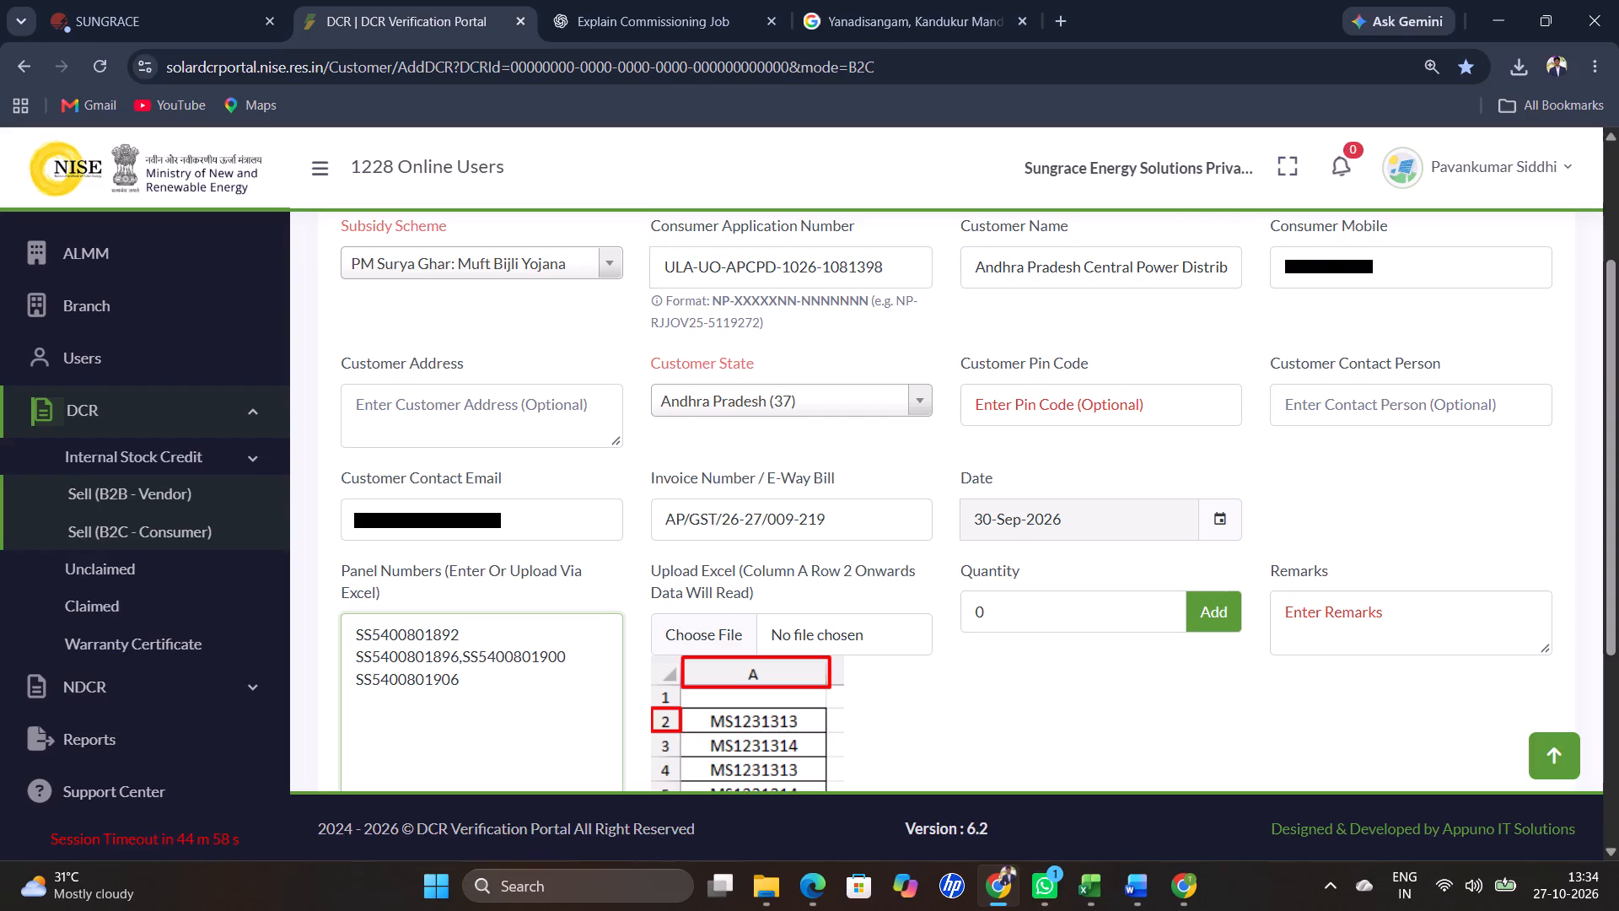
key(BackSpace)
key(Return)
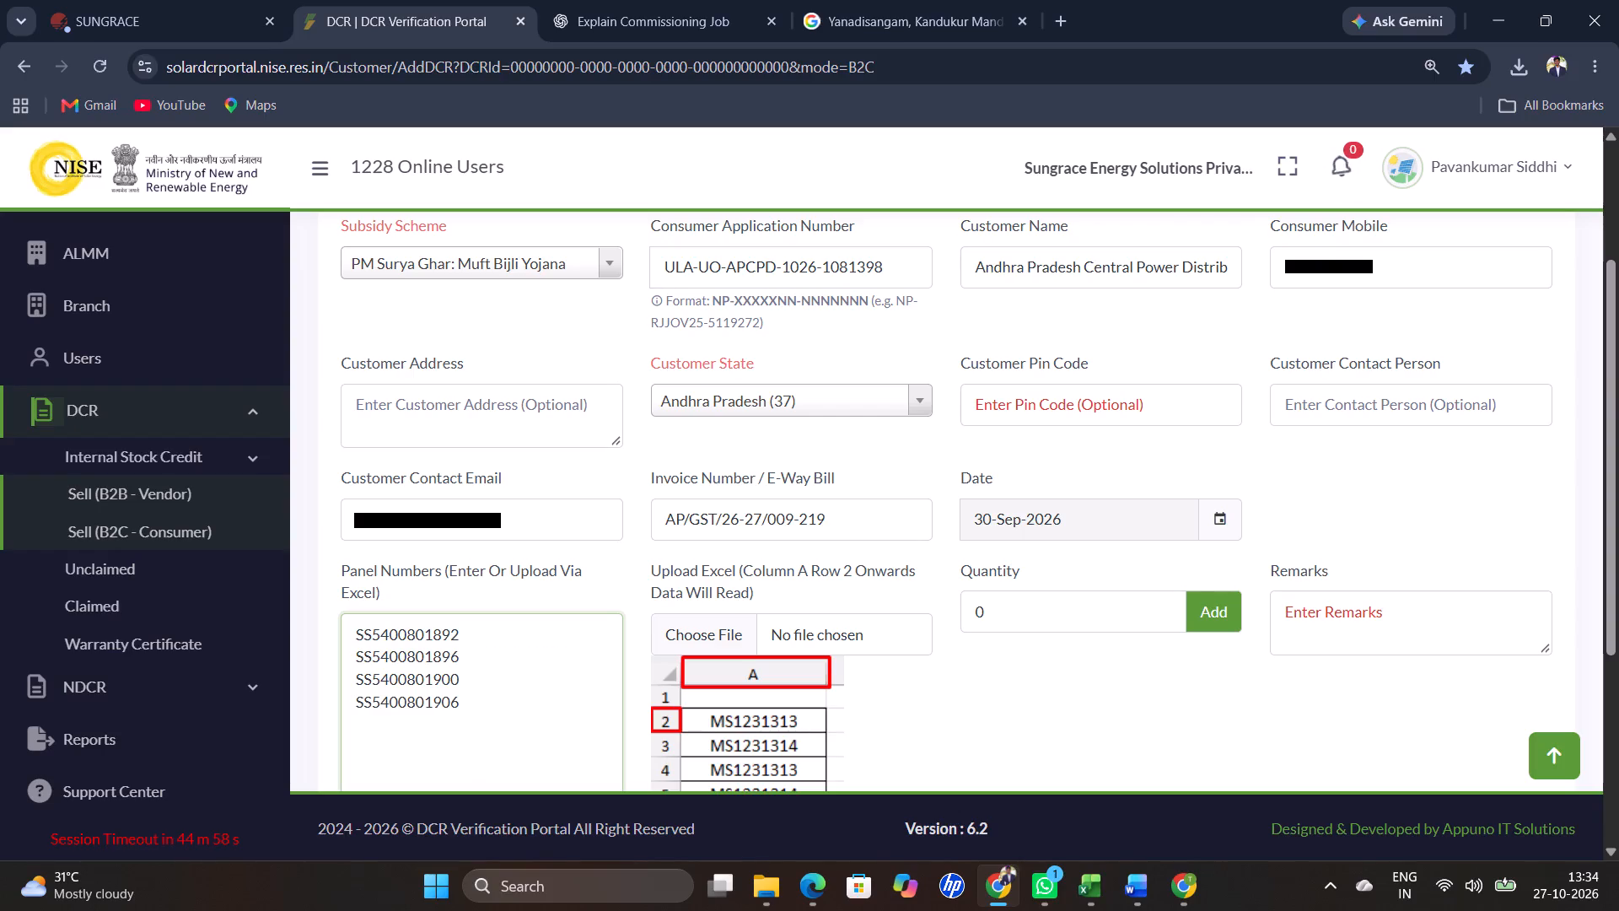
Set the Quantity to 4 and add the listed panels to the DCR entry.
click(1018, 616)
scroll(1019, 613, up, 5)
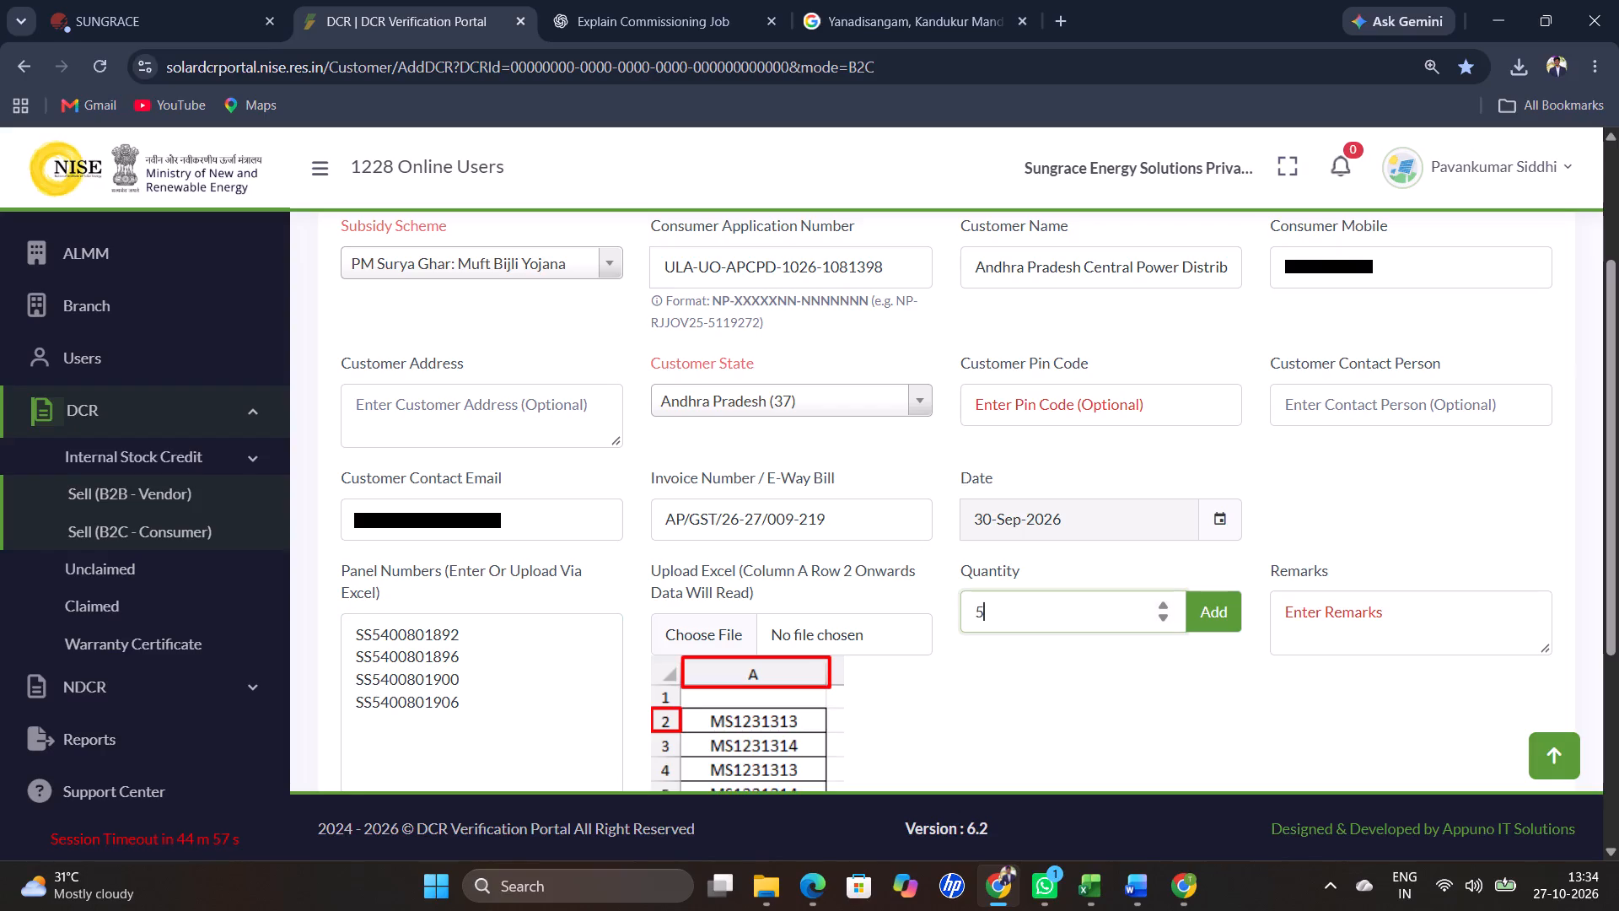
scroll(1020, 613, down, 1)
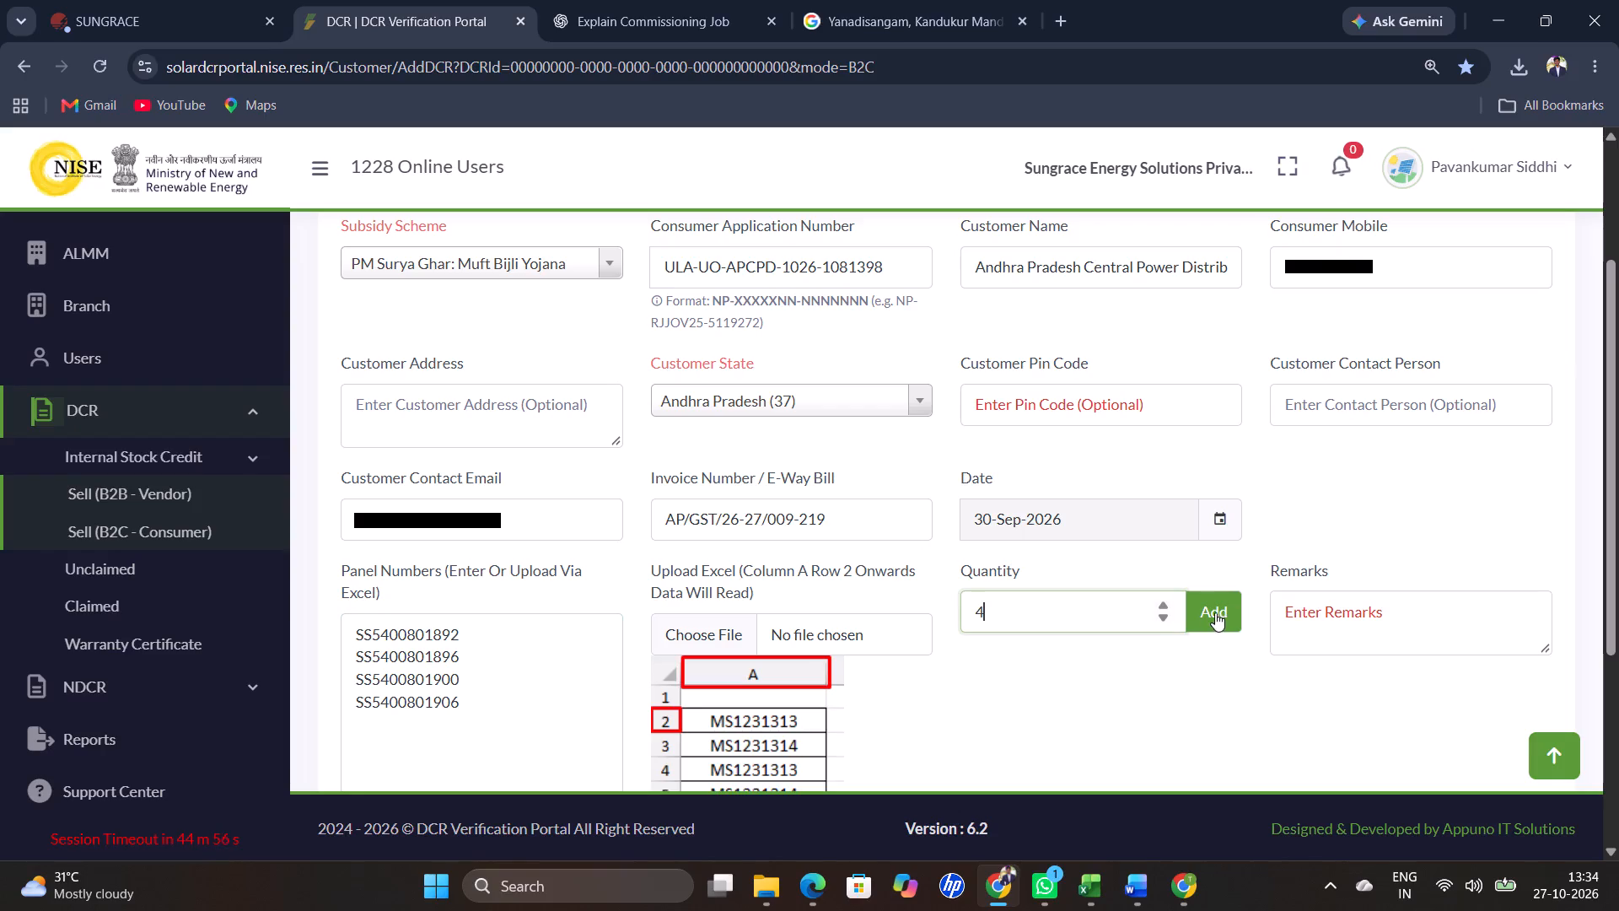
click(1214, 612)
Copy the installation address from the SUNGRACE Quick Copy Details into the DCR form's Remarks.
drag(1337, 624, 1327, 633)
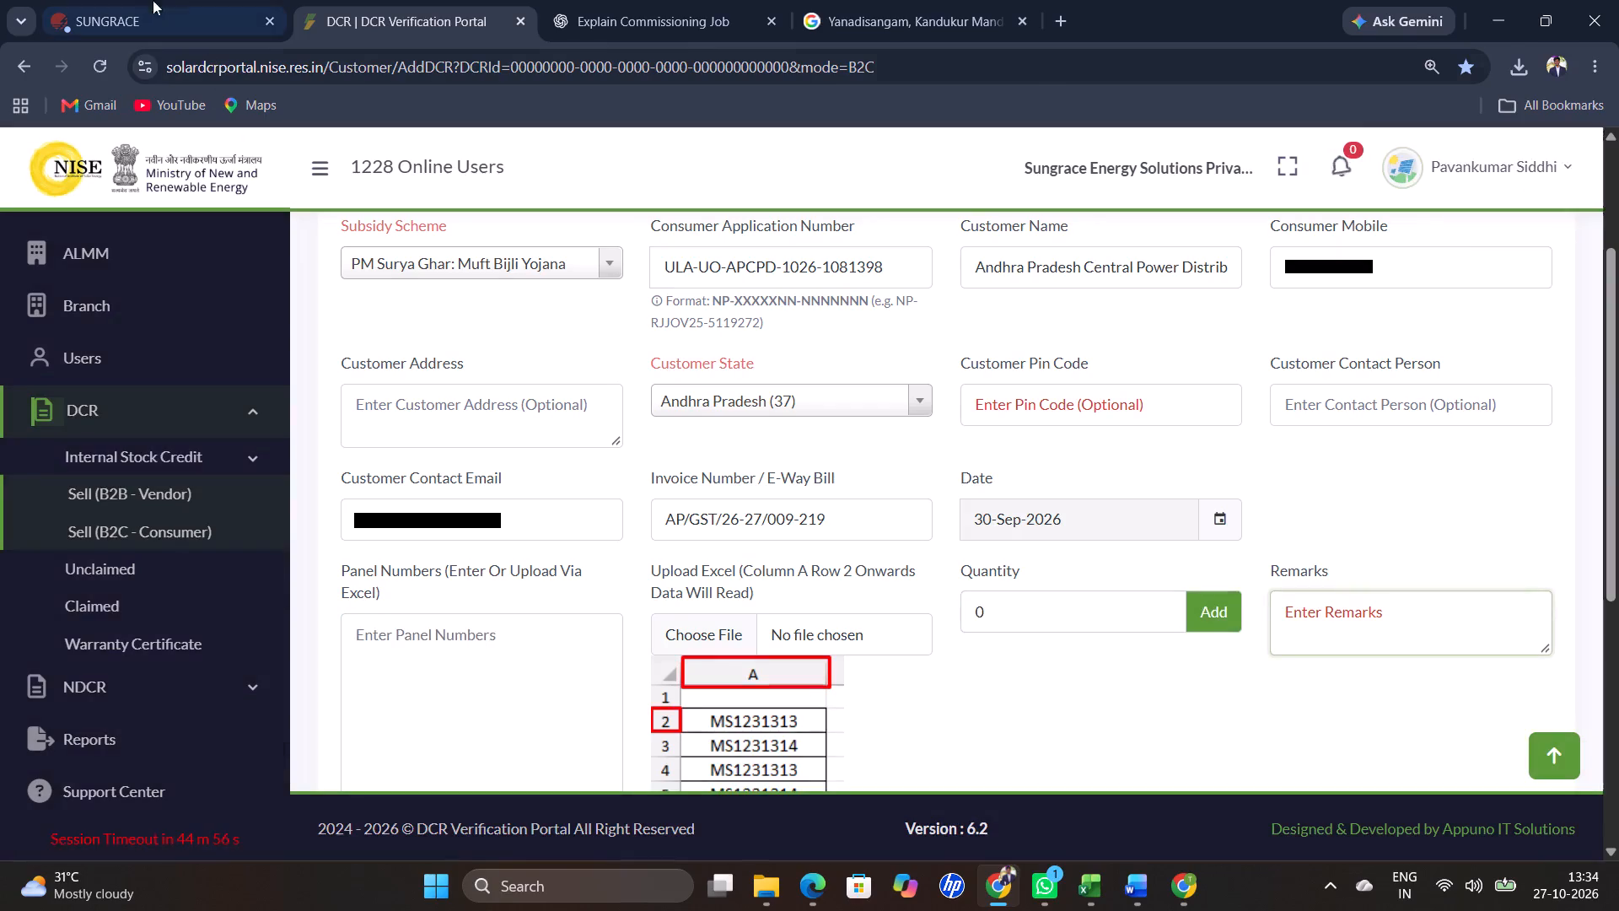
click(137, 0)
click(995, 213)
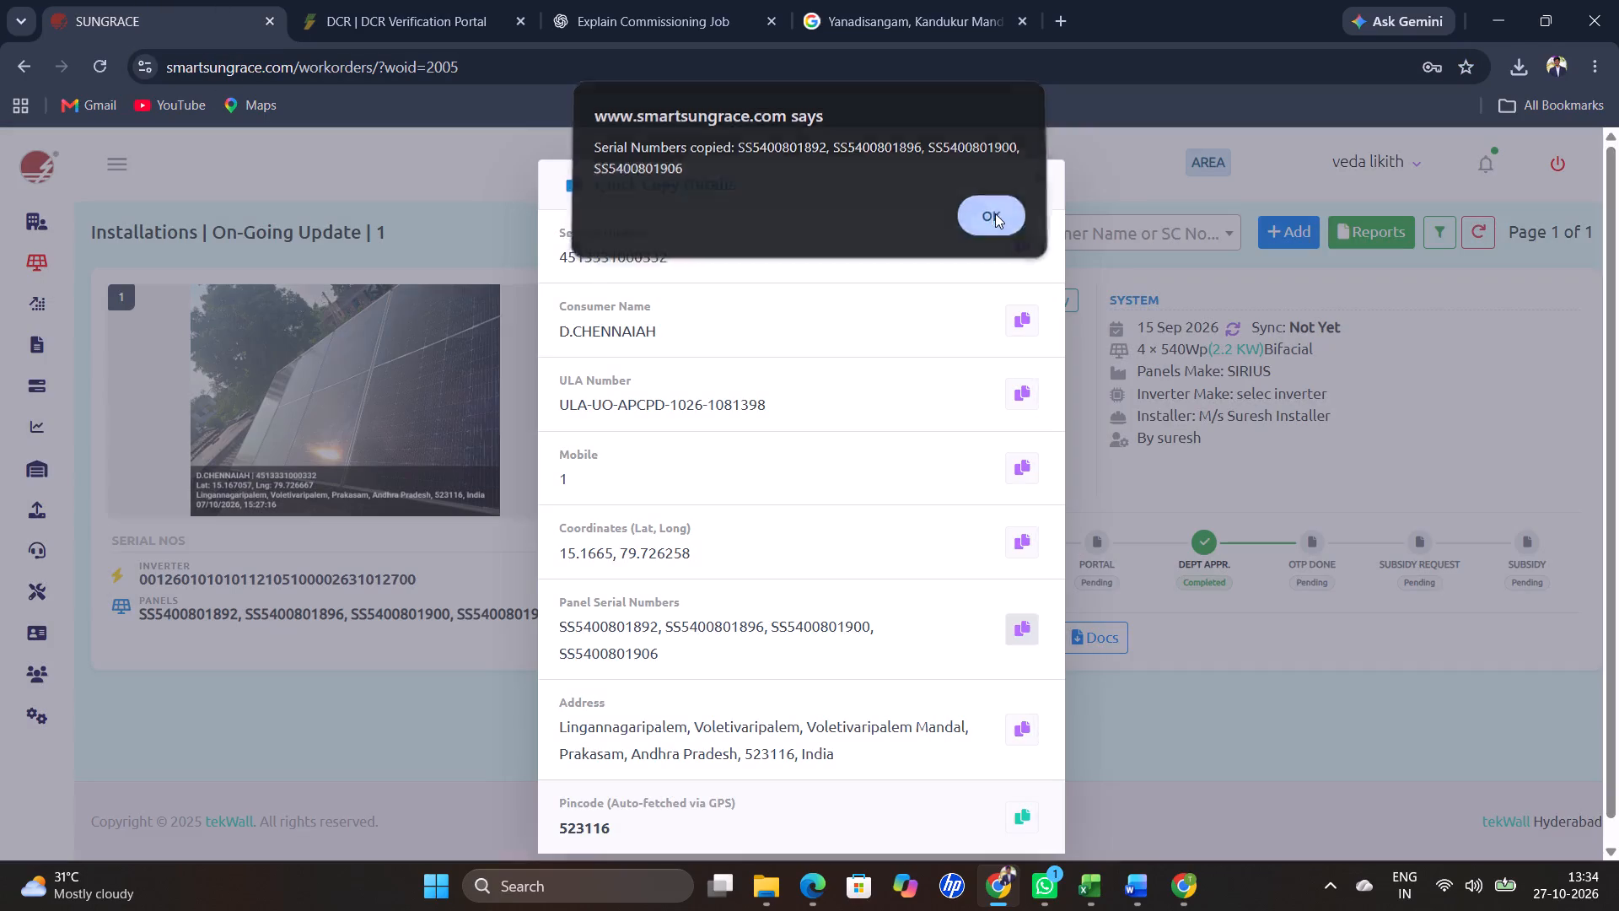
click(1016, 725)
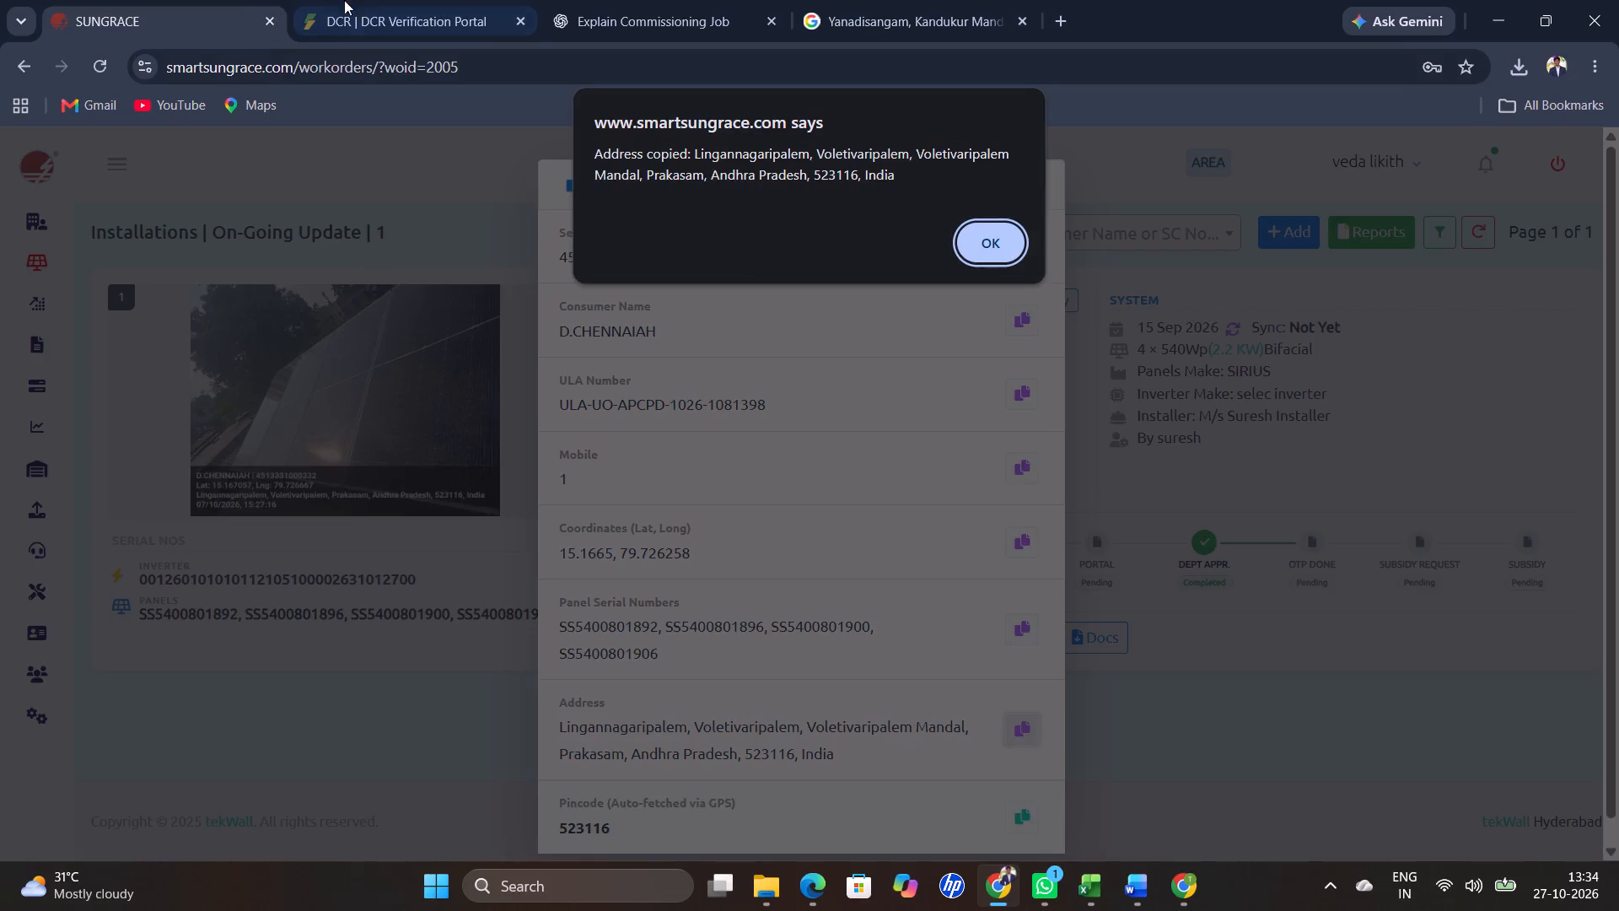
click(360, 0)
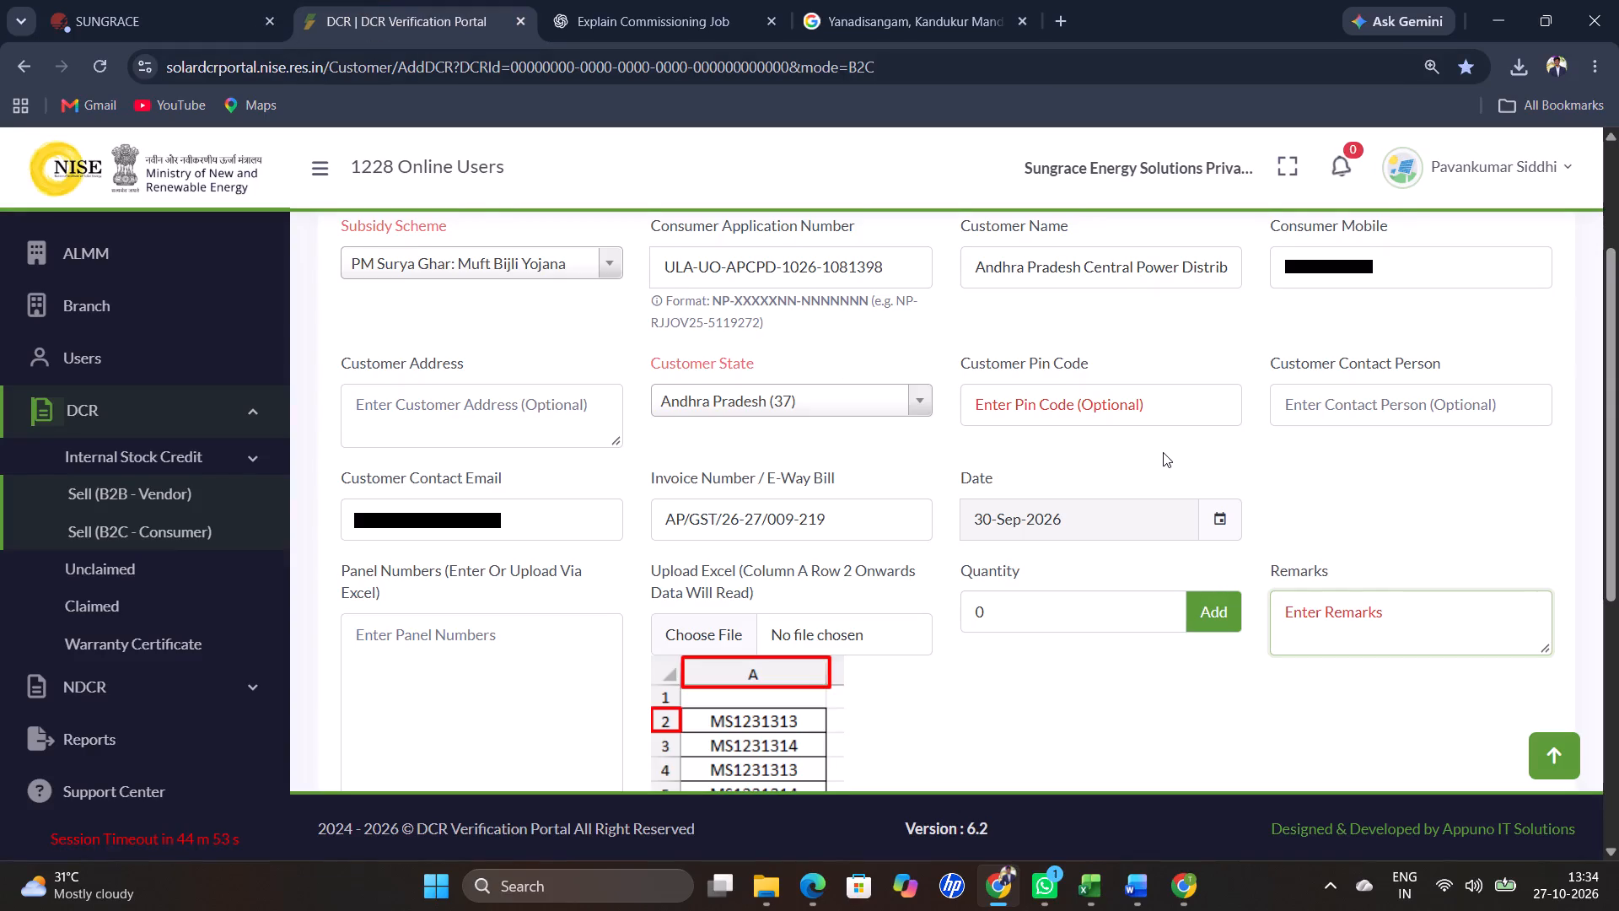
key(ctrl+v)
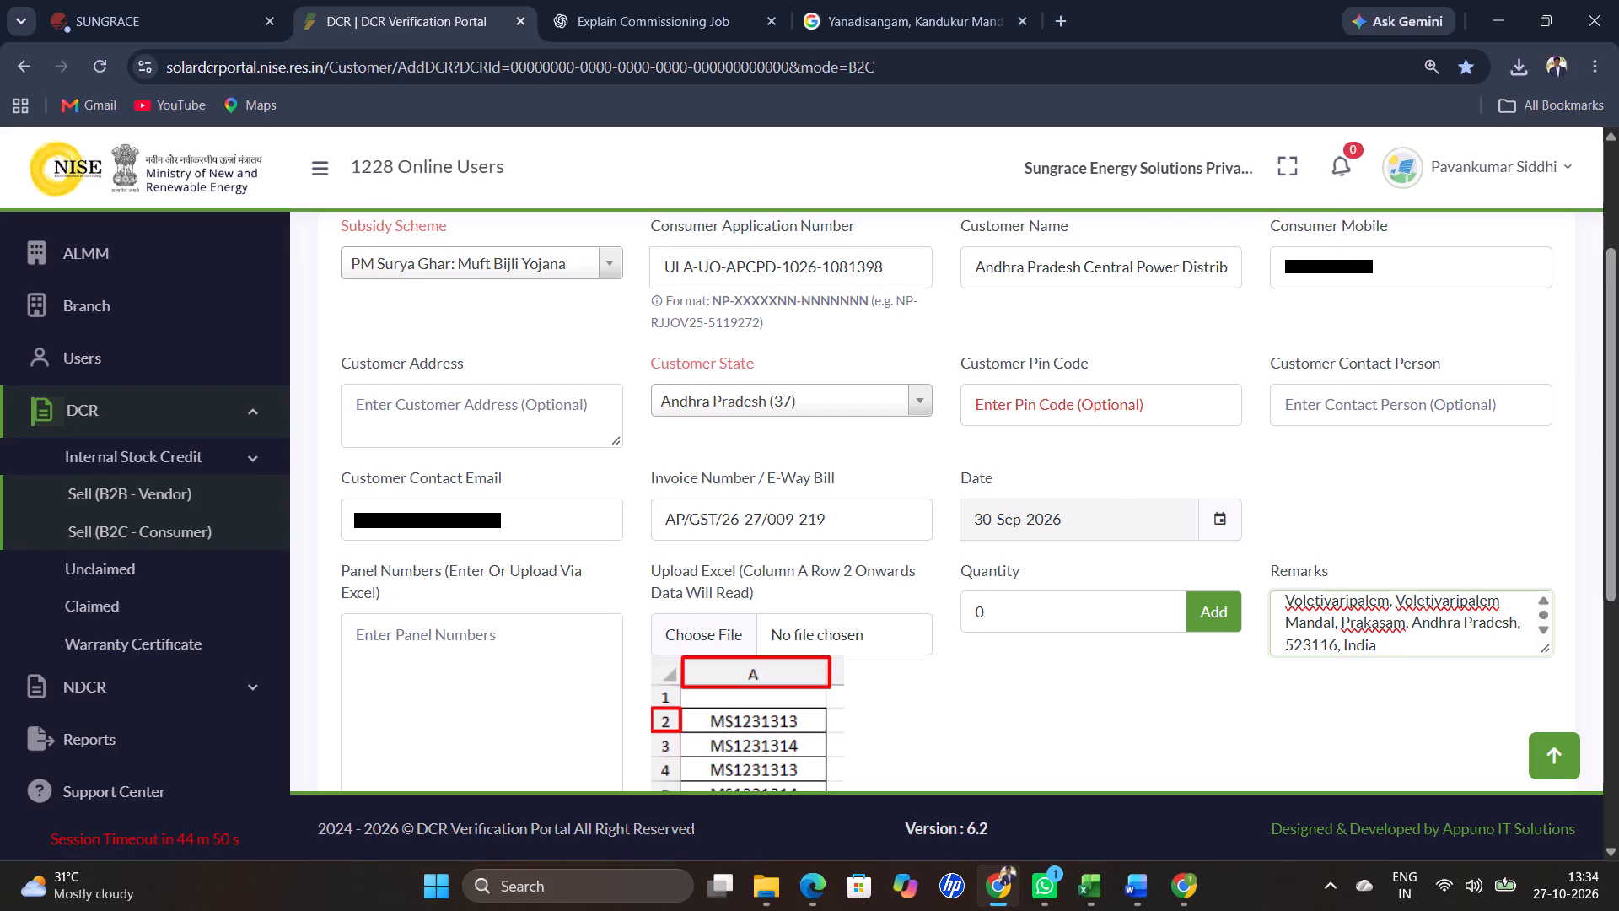
click(1003, 393)
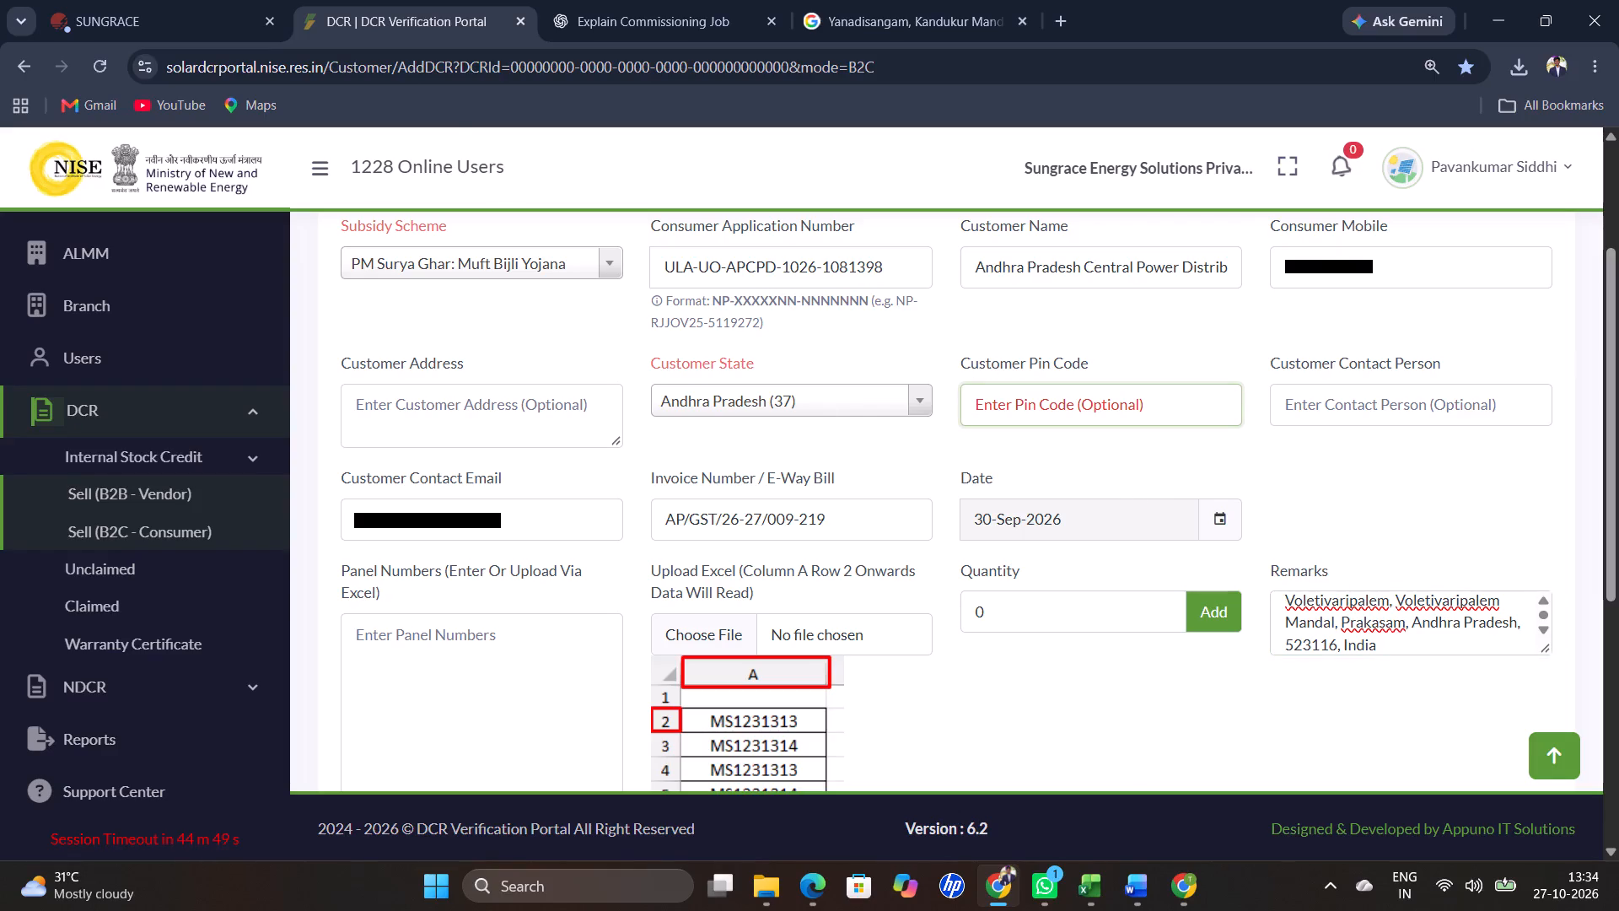
click(177, 18)
click(988, 251)
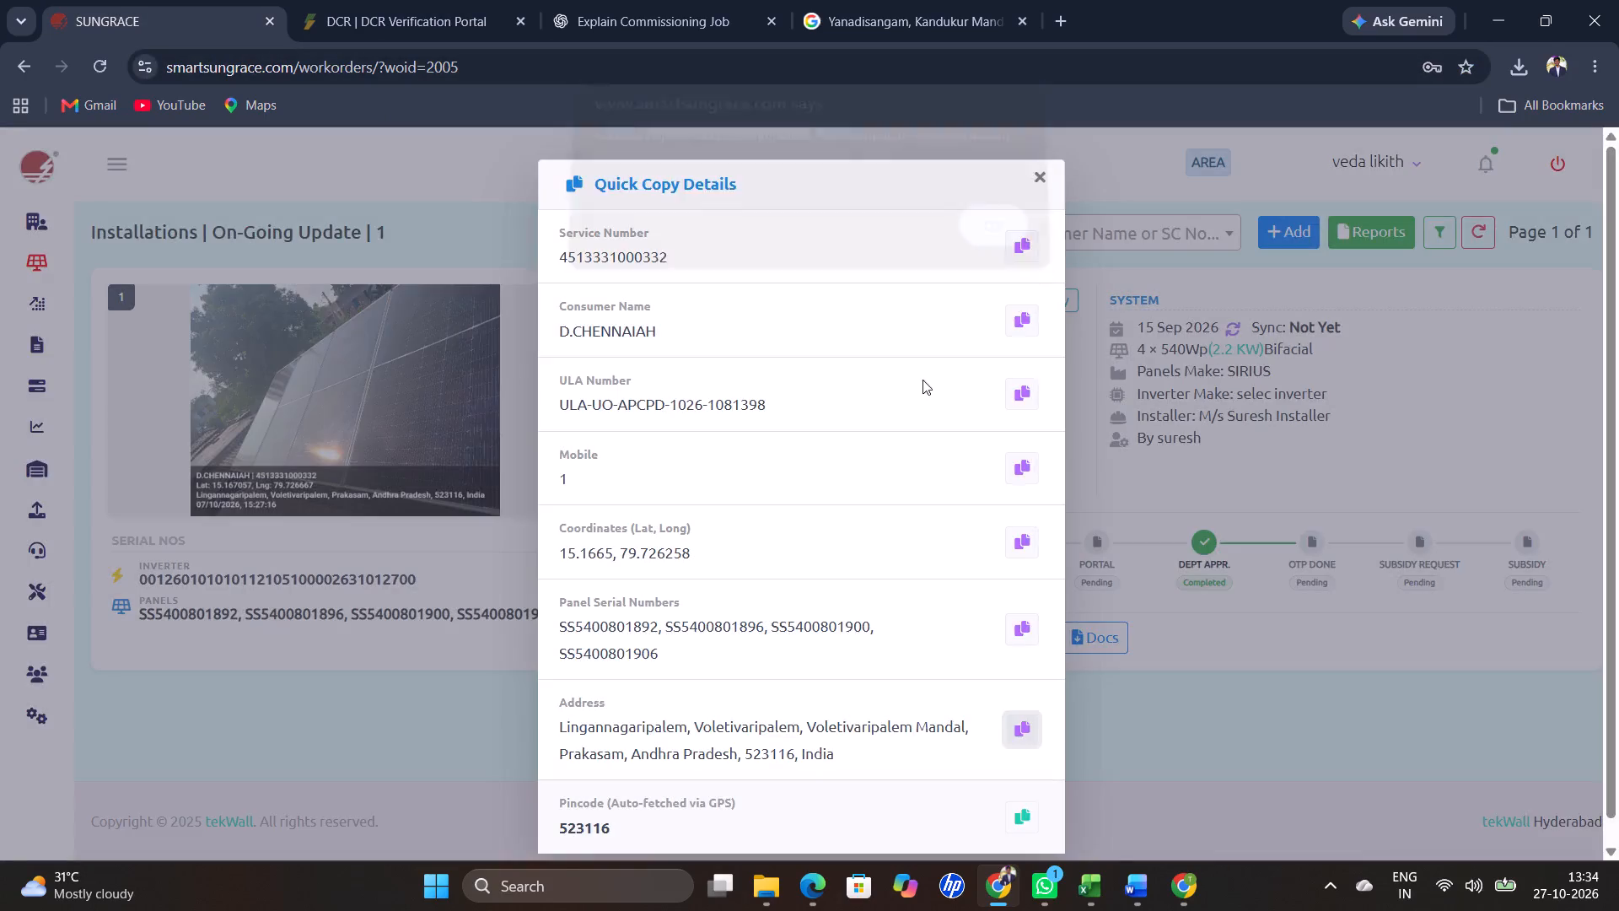
click(1018, 827)
click(362, 0)
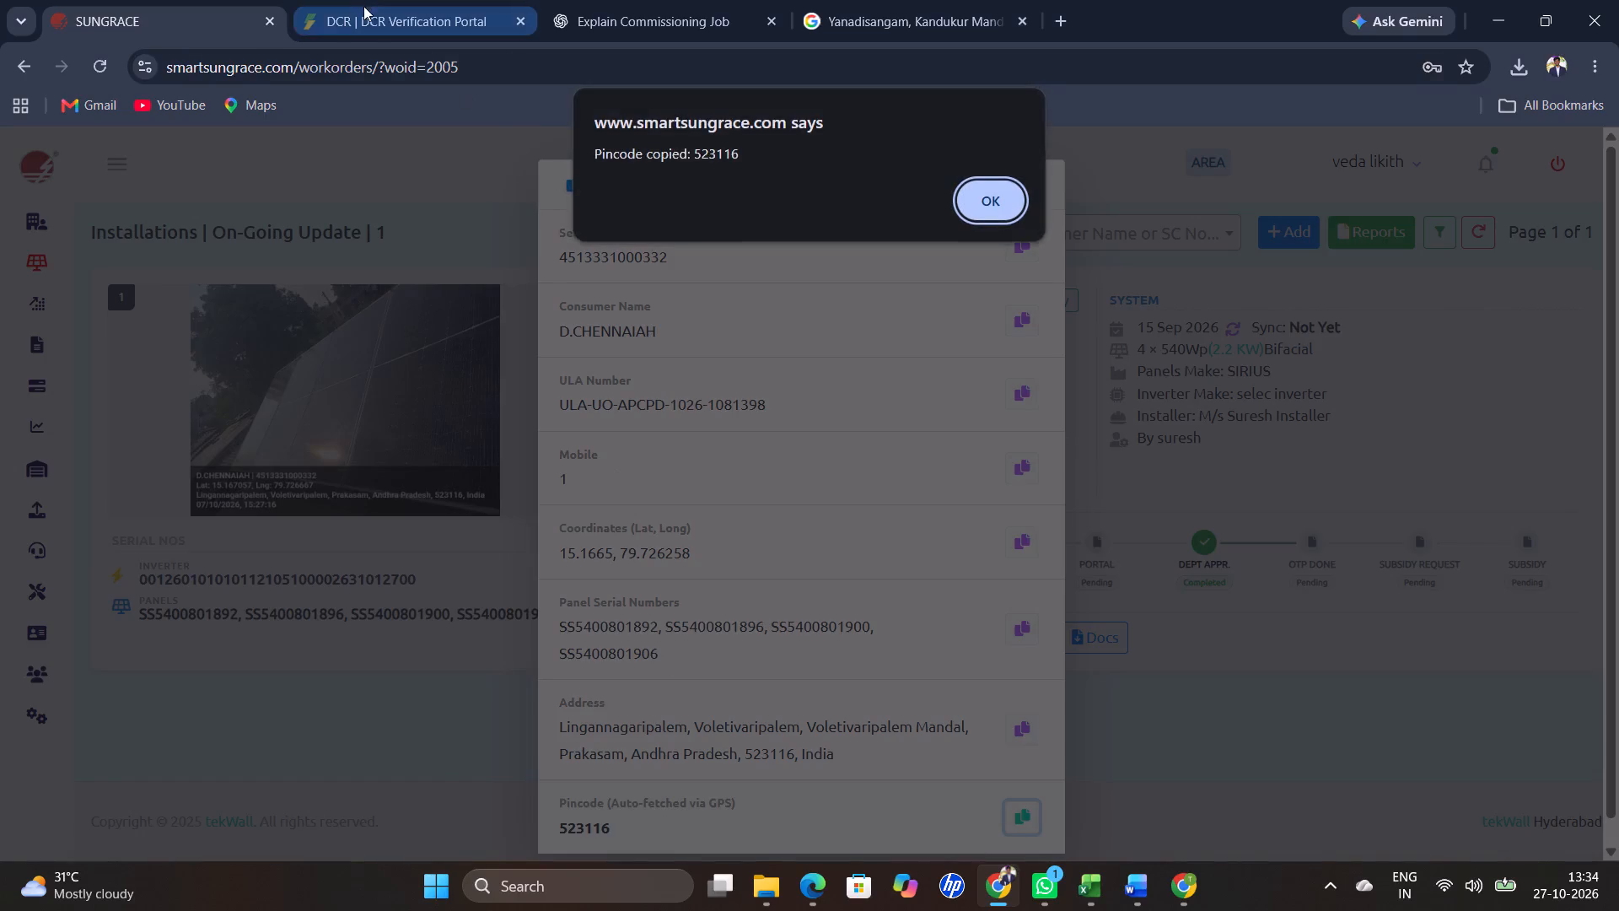
key(ctrl+v)
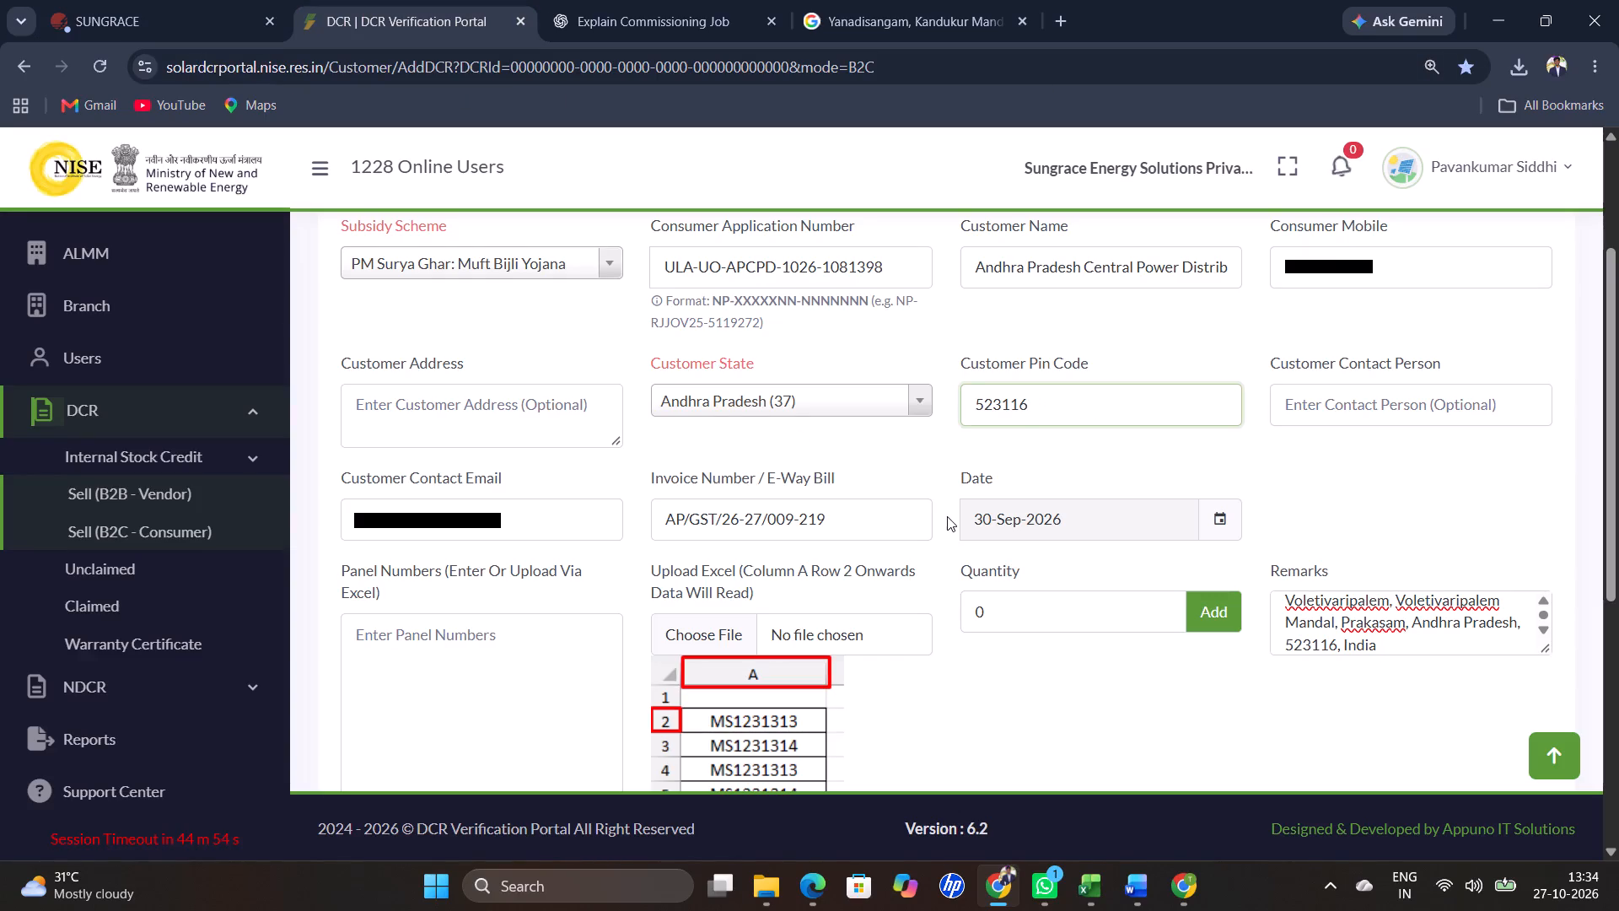
Confirm the completed B2C DCR entry to issue its certificate.
scroll(1143, 563, down, 4)
click(1433, 490)
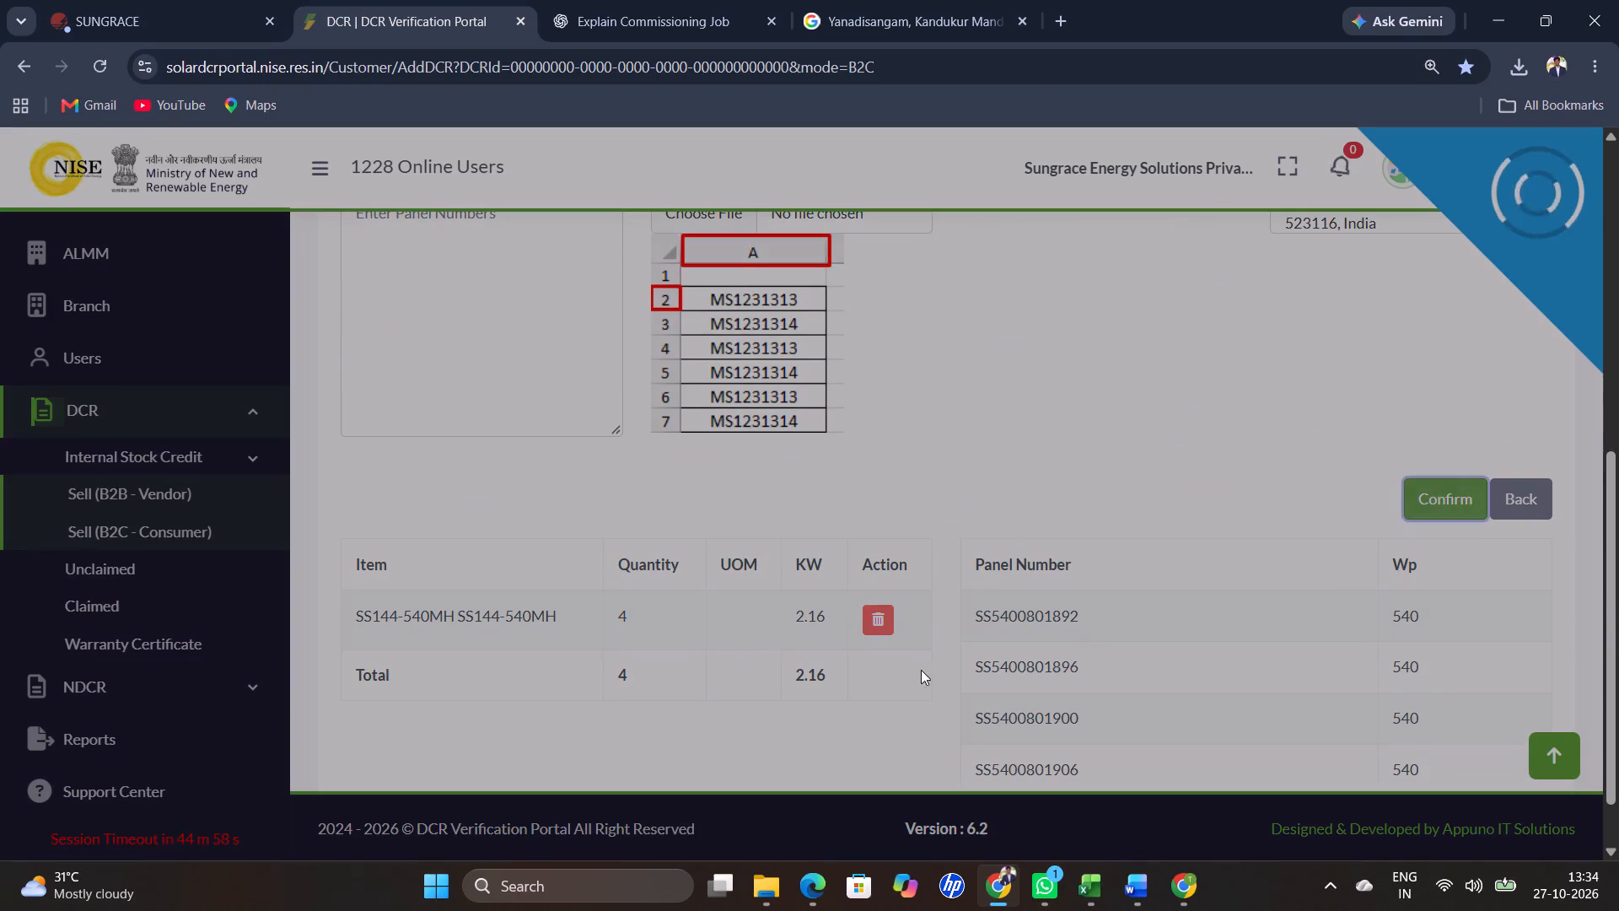
click(1040, 617)
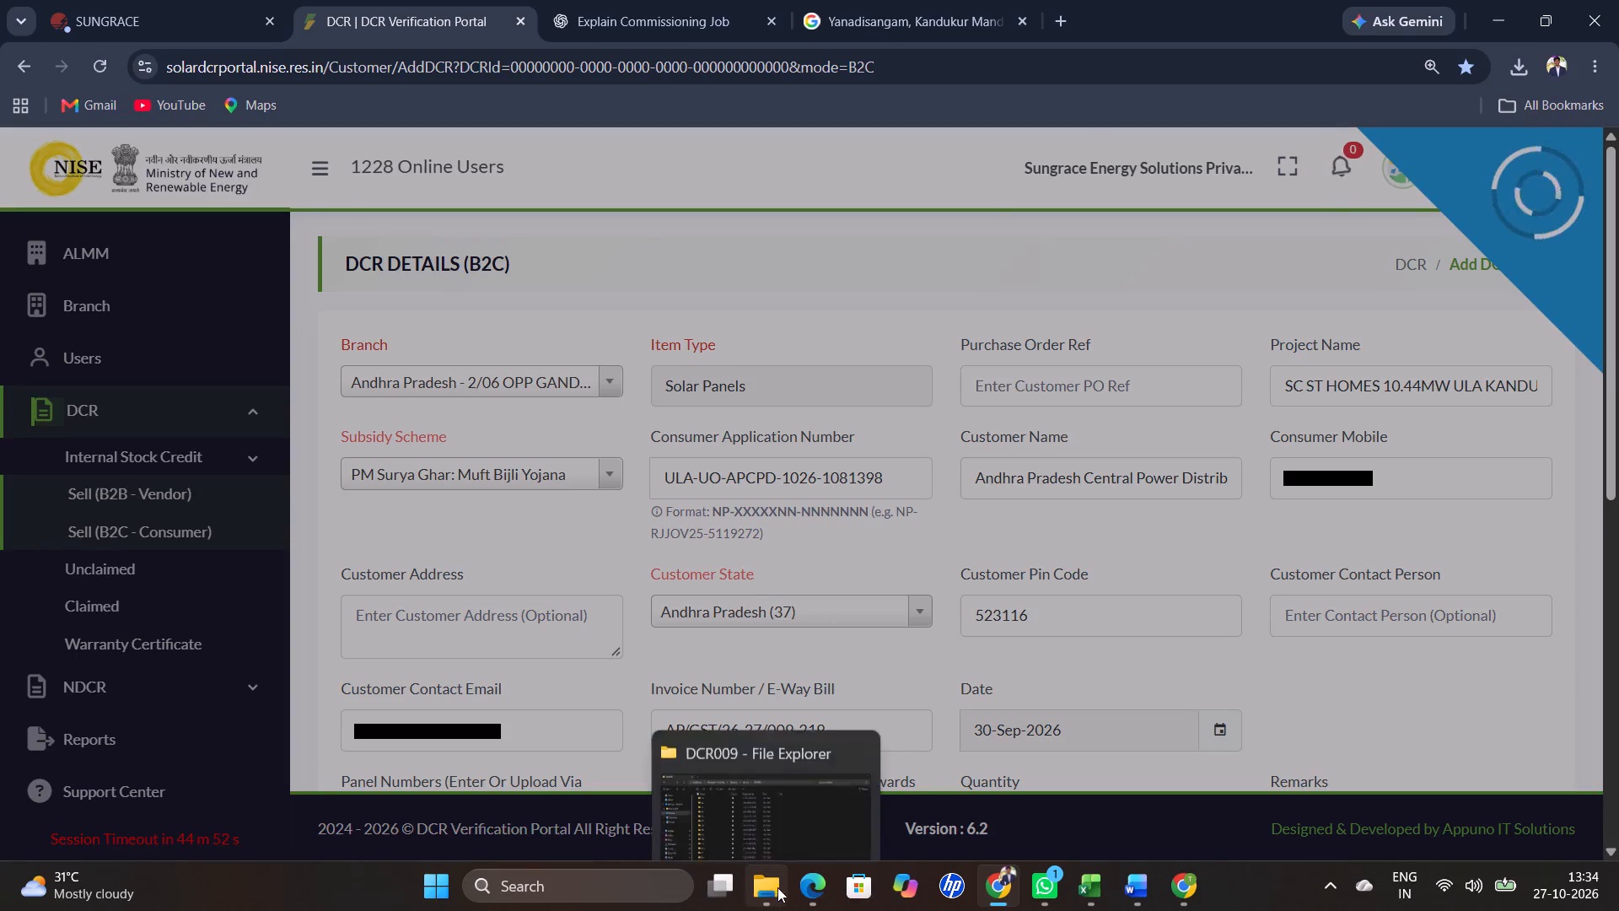
Create a folder named 219_ inside the DCR009 folder in File Explorer.
drag(800, 786, 788, 796)
click(69, 123)
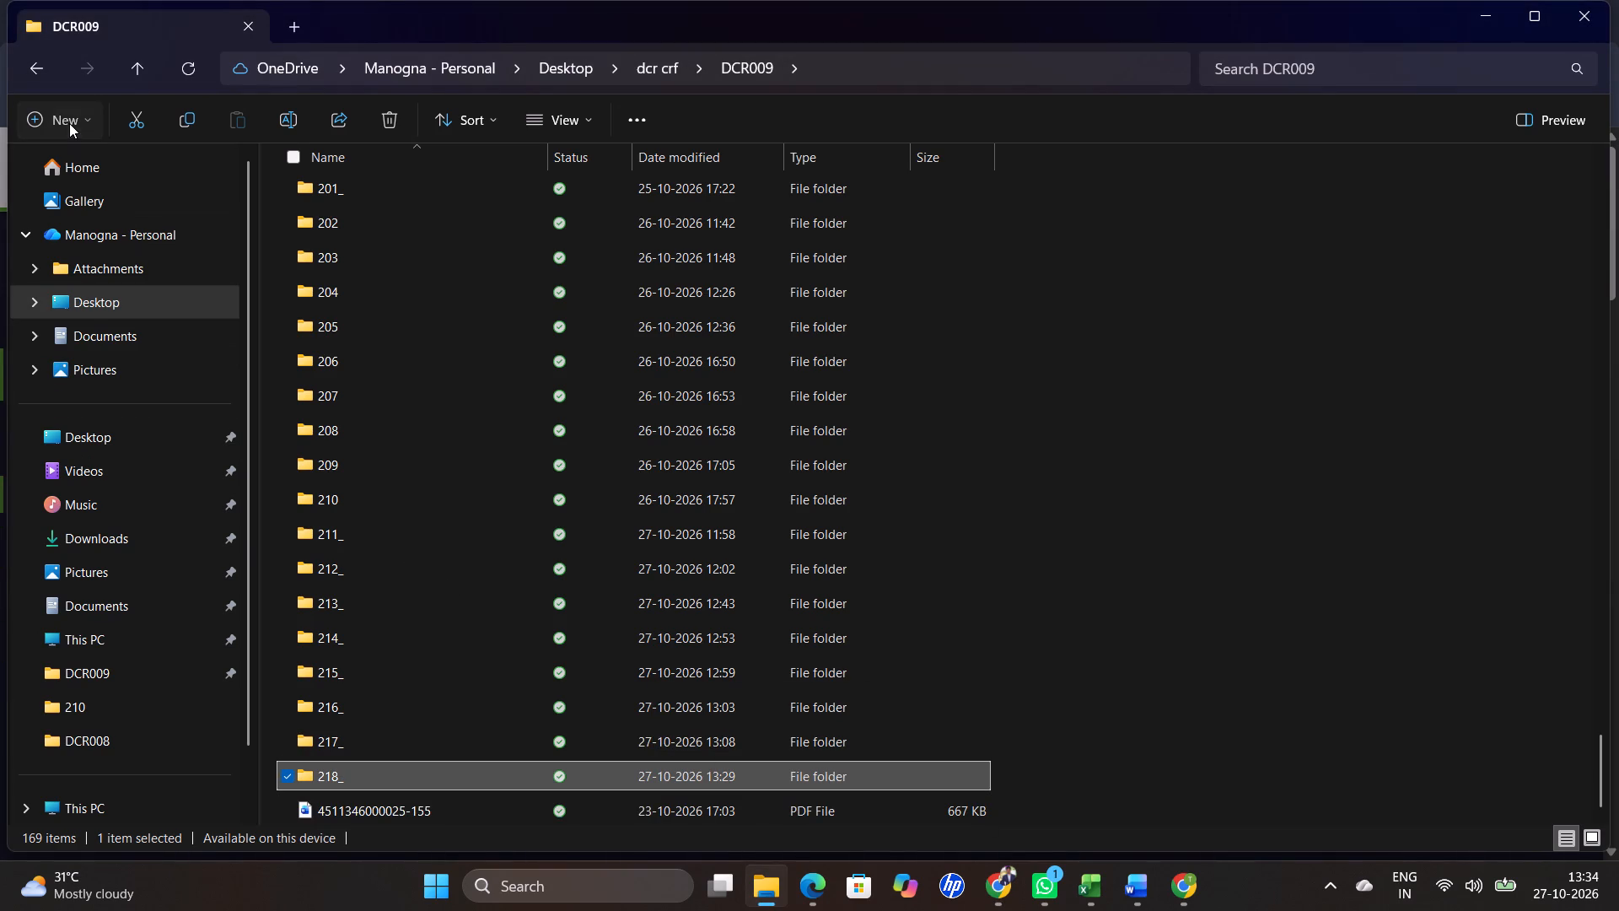
click(76, 163)
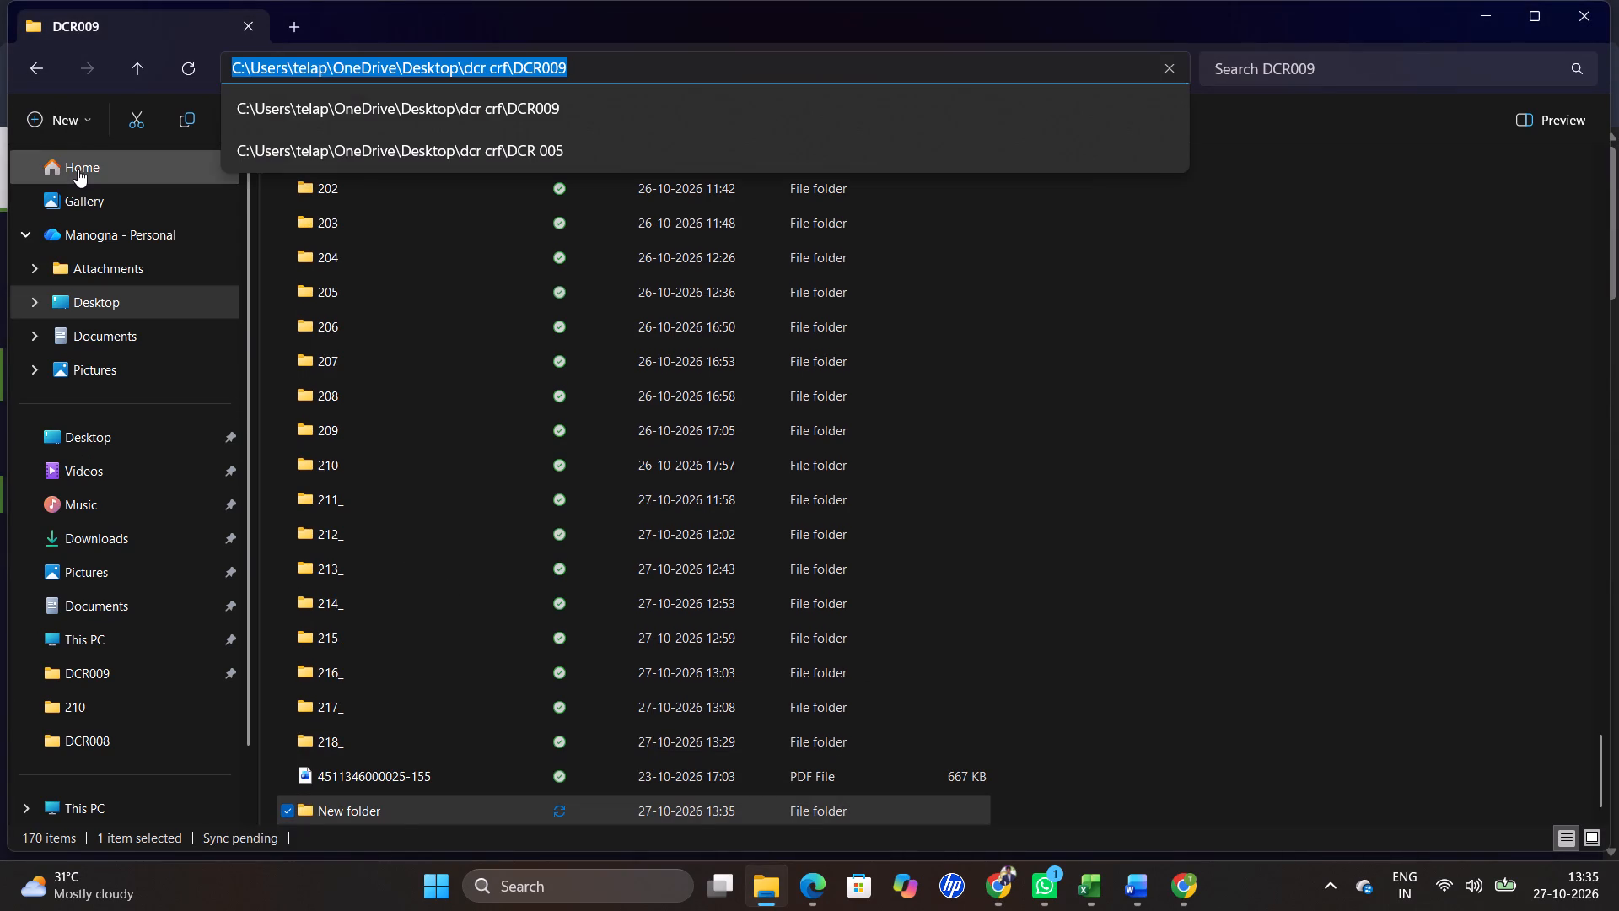
click(1178, 72)
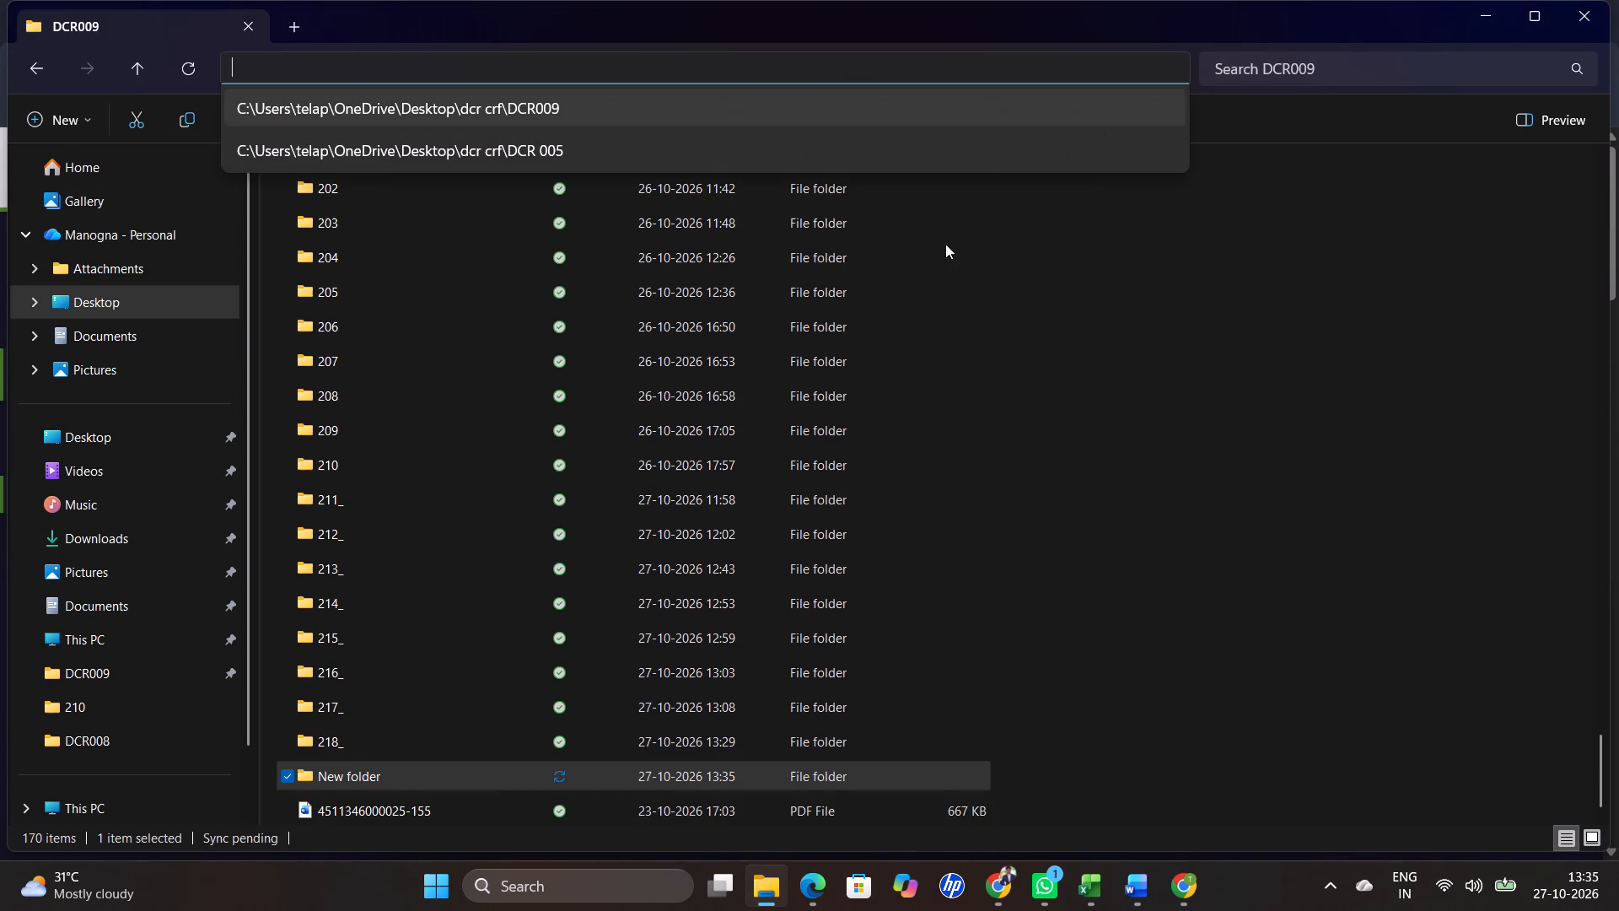
right_click(402, 779)
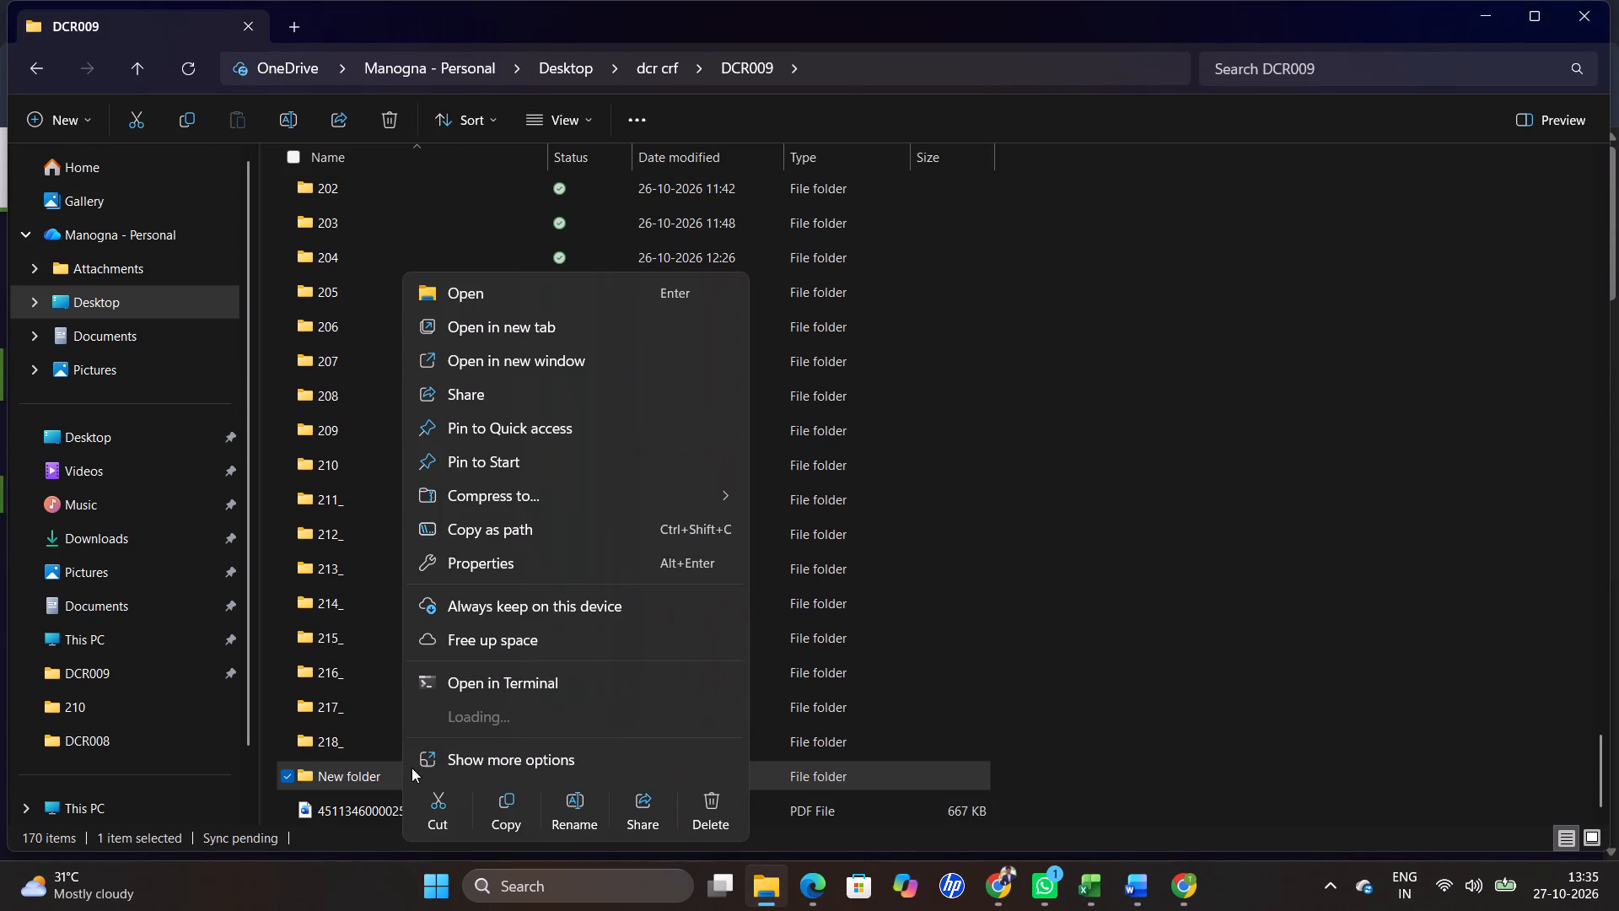
click(572, 808)
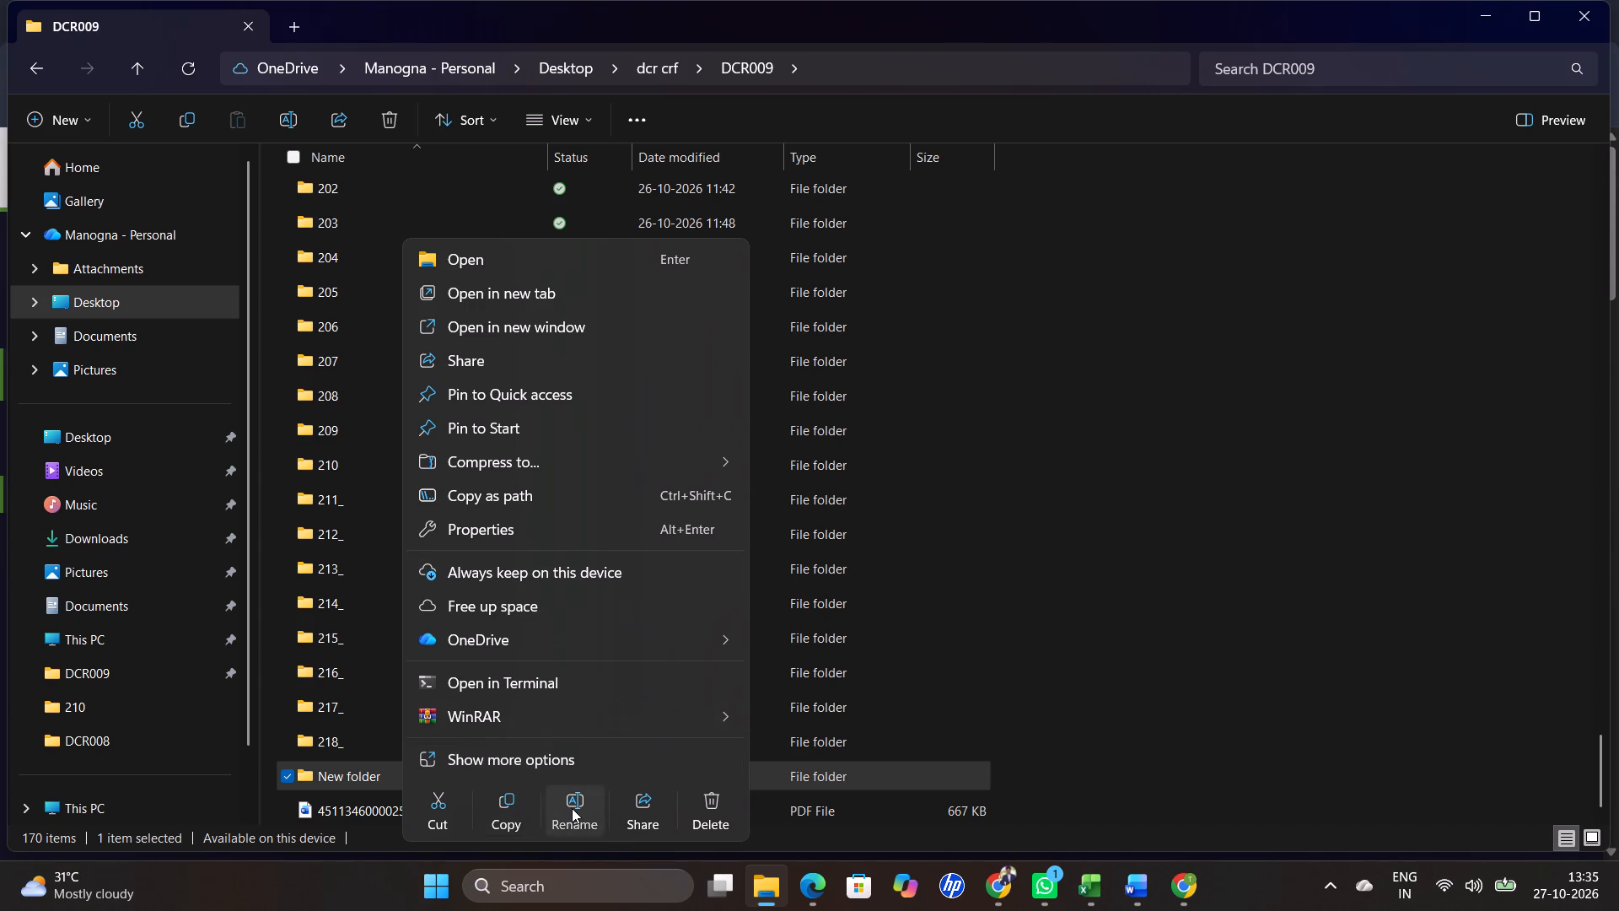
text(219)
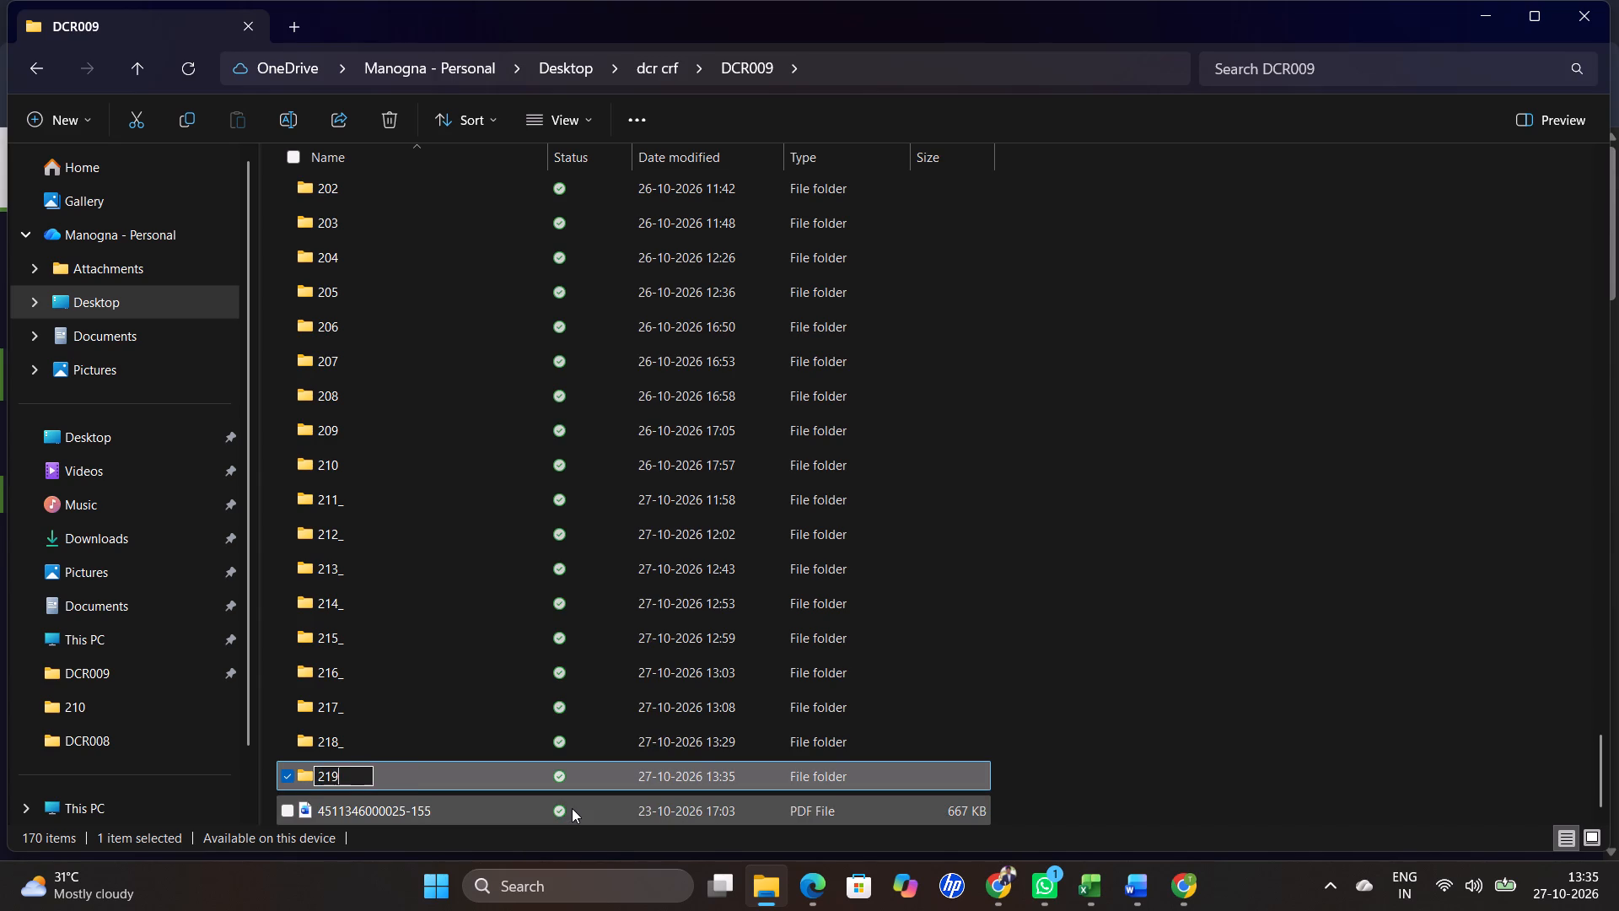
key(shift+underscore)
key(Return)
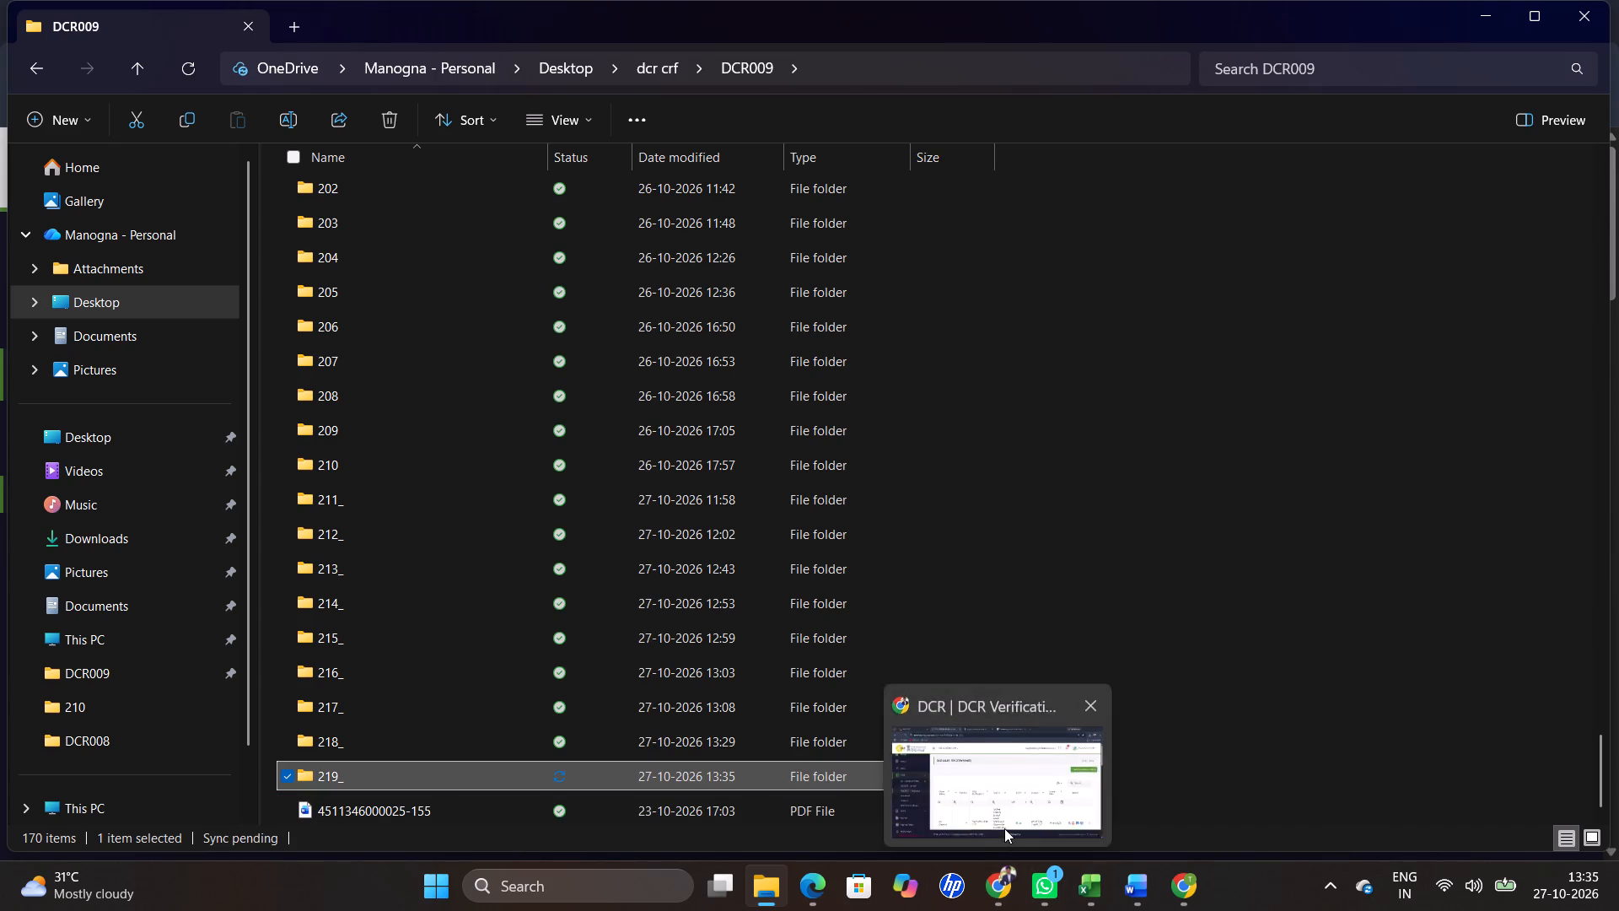
Start downloading the new DCR certificate PDF, naming it with the service number copied from SUNGRACE followed by -219.
click(1004, 828)
click(106, 13)
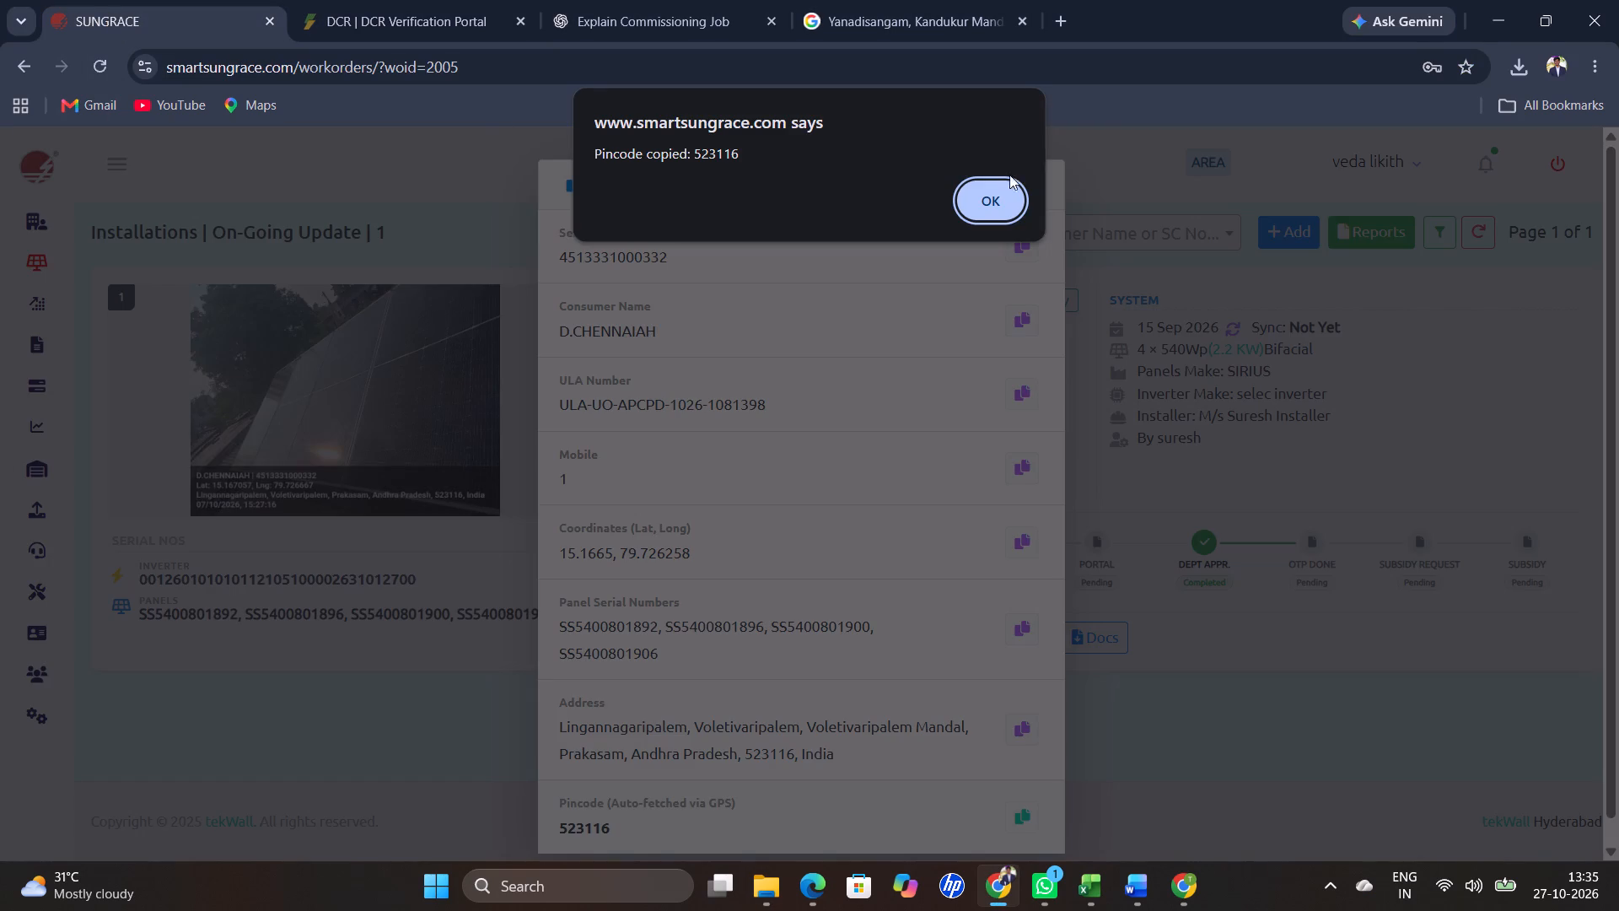
double_click(1002, 206)
click(1025, 244)
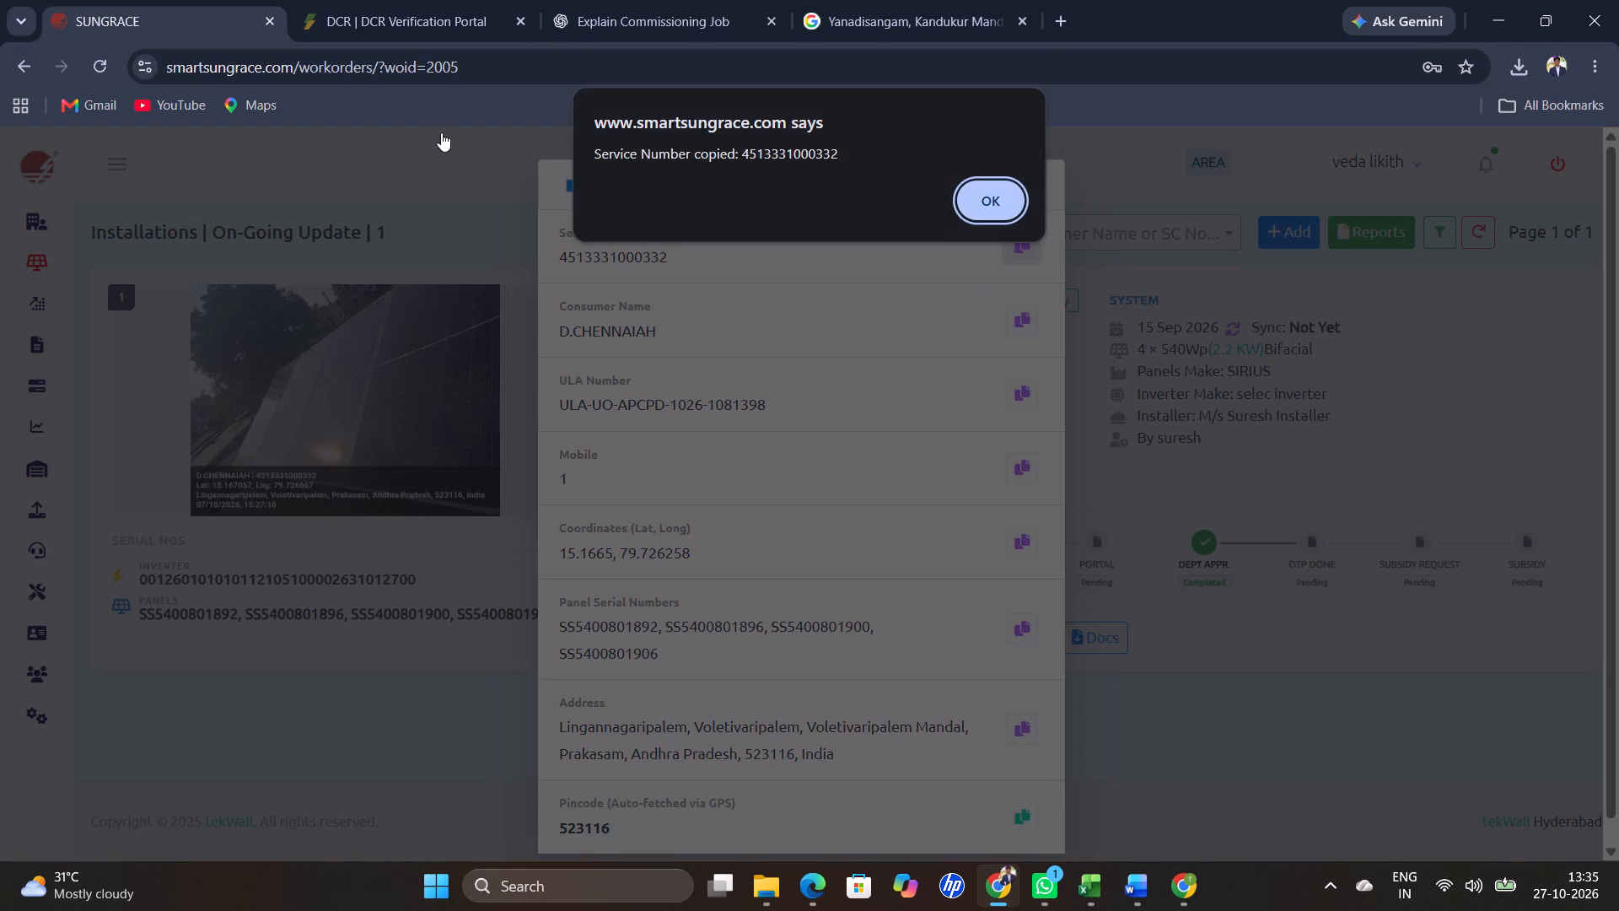
click(422, 0)
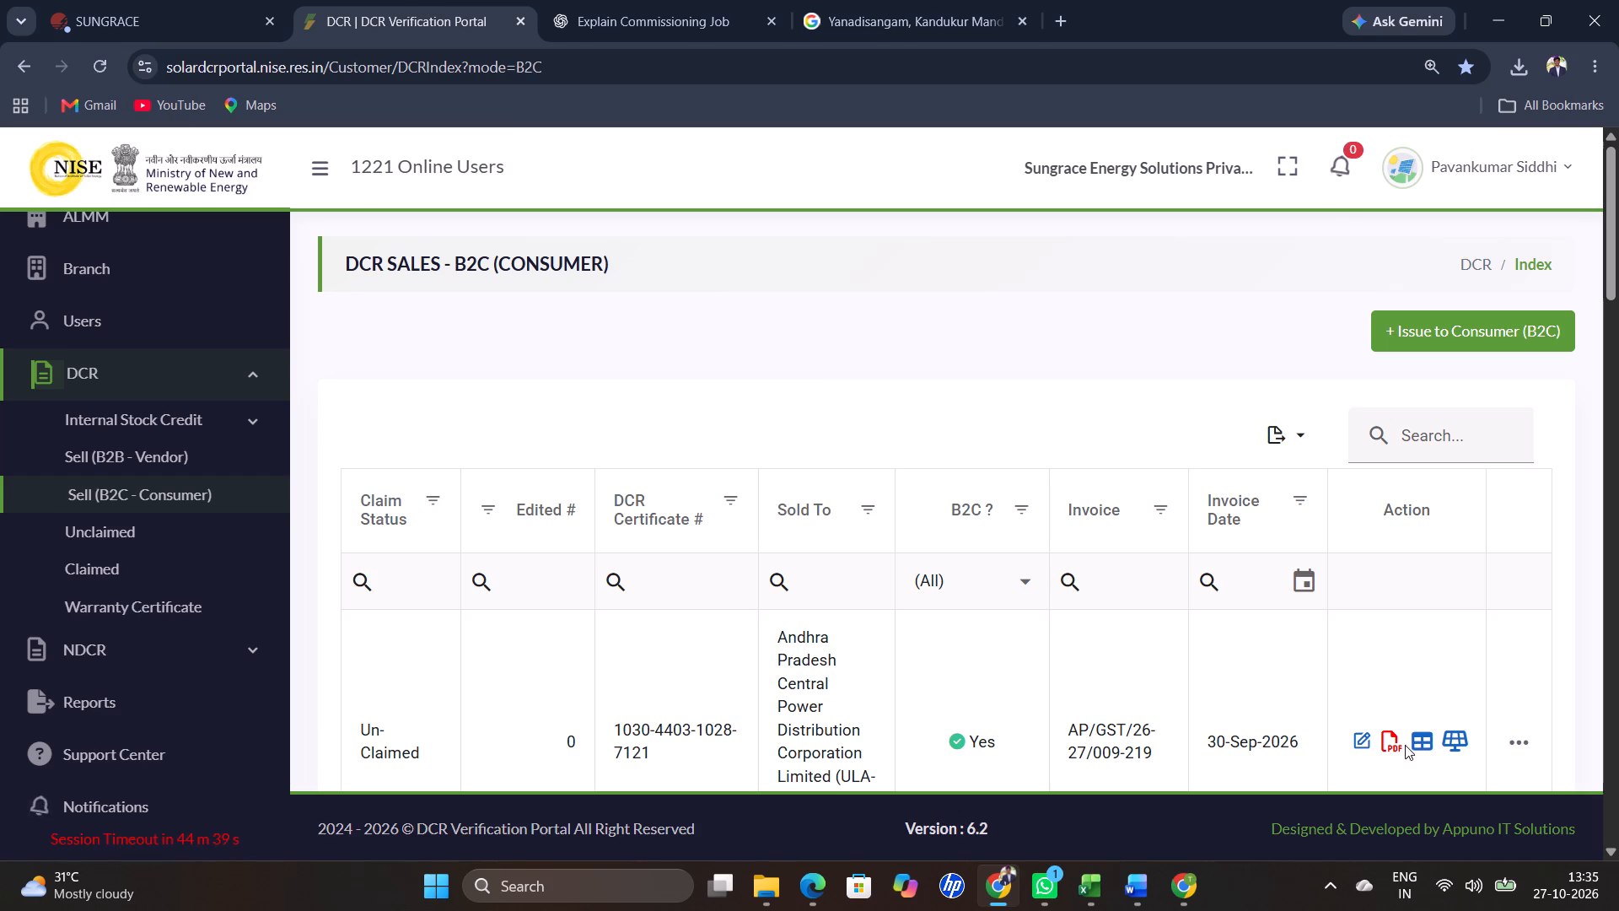
click(1398, 739)
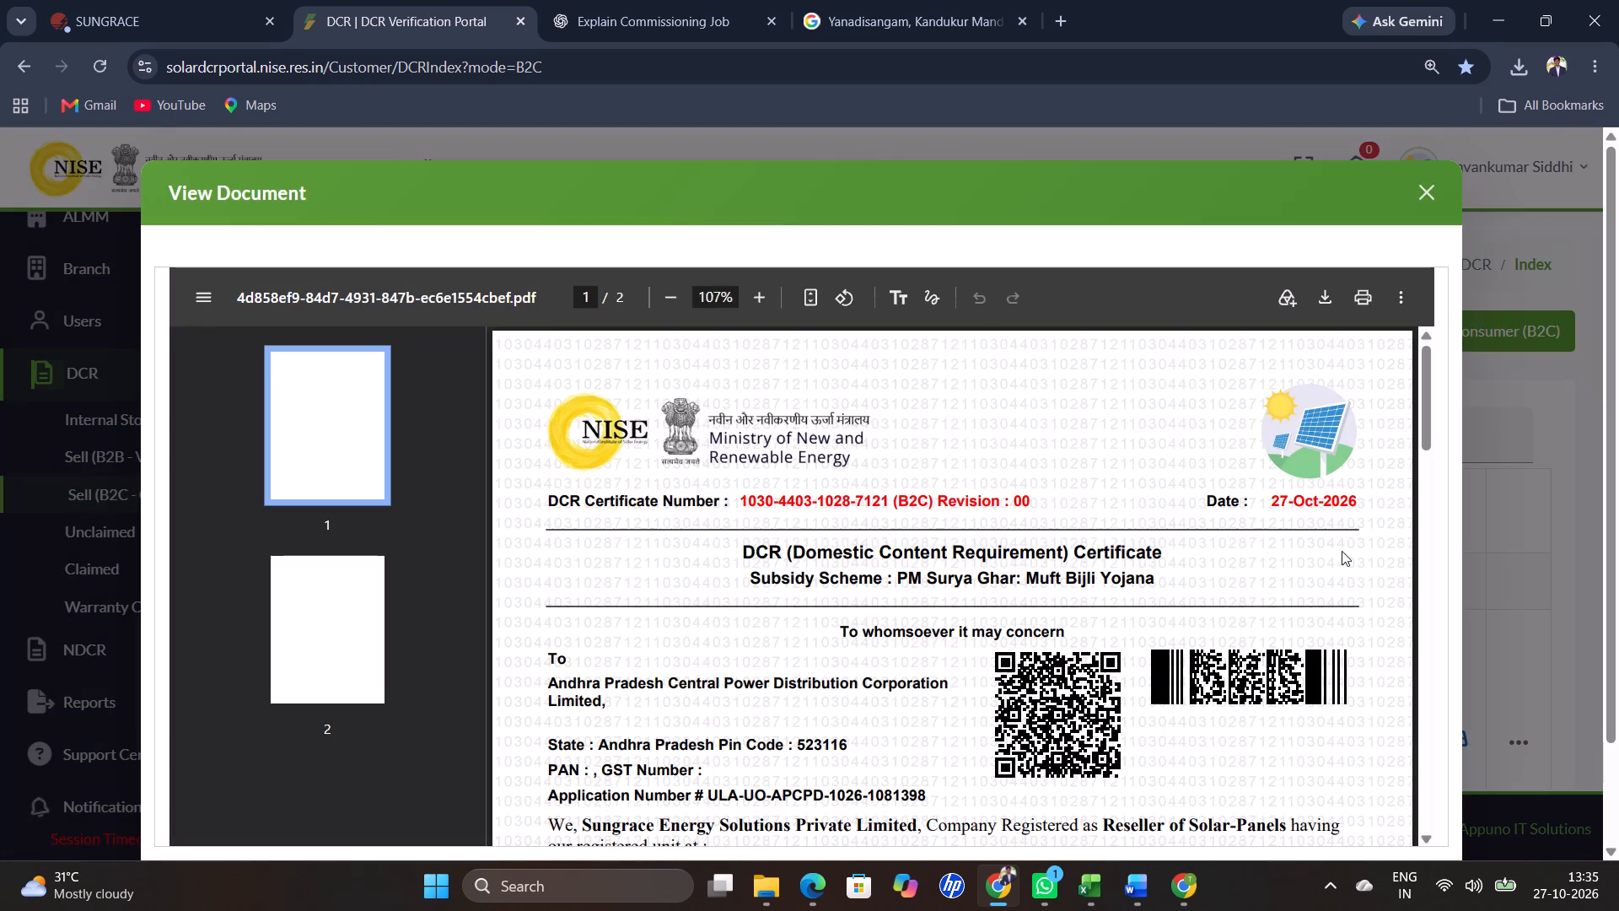
click(1324, 280)
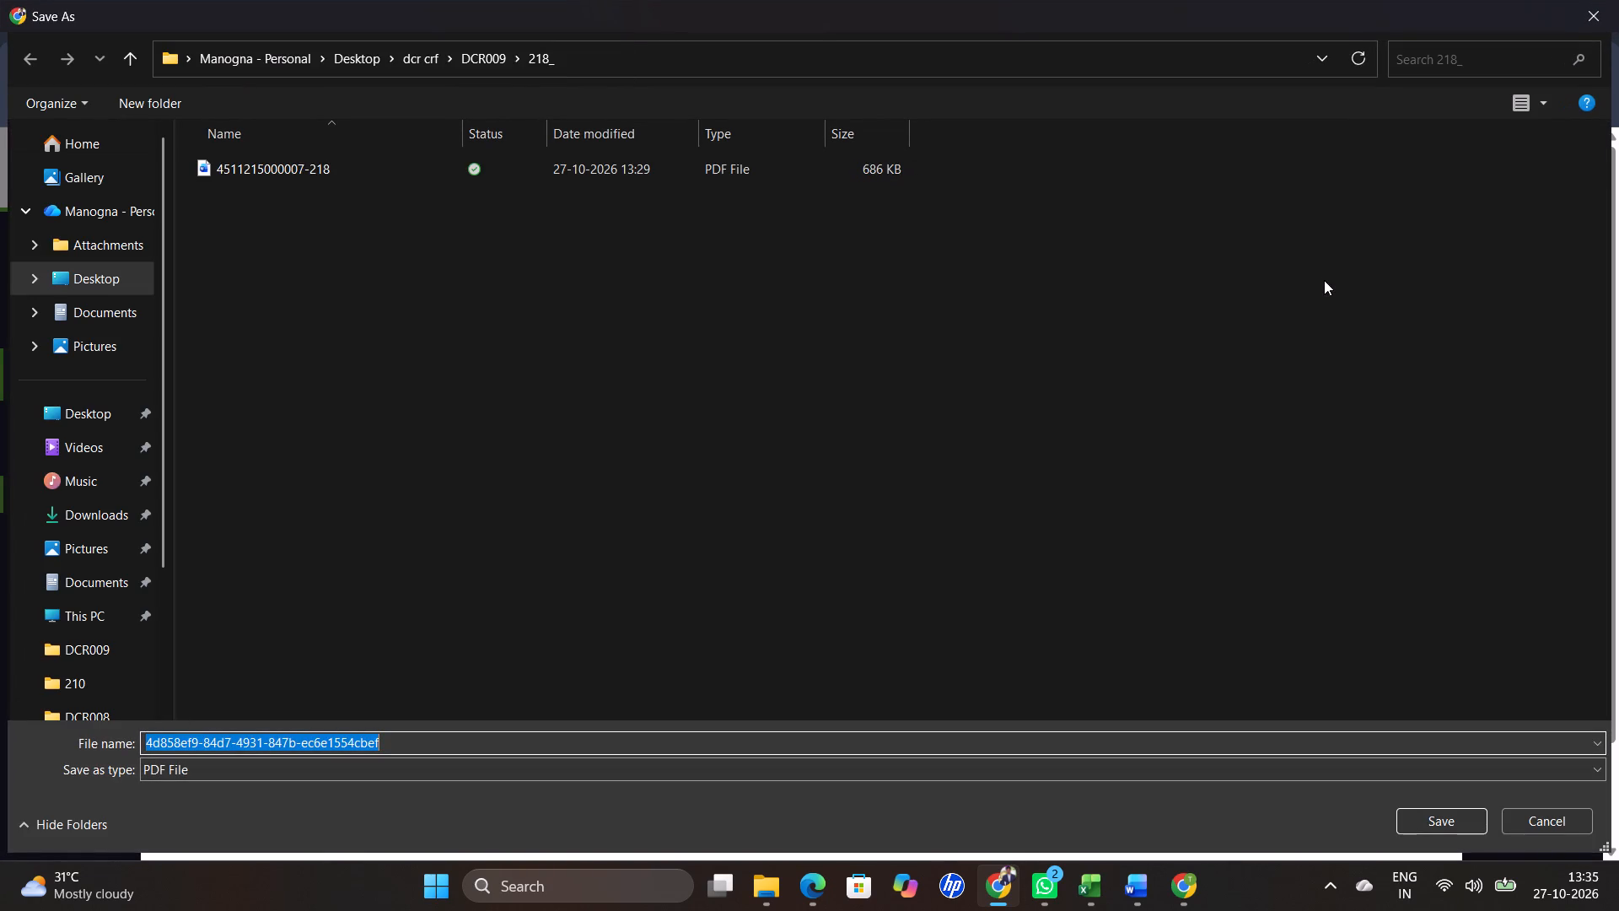
key(ctrl+v)
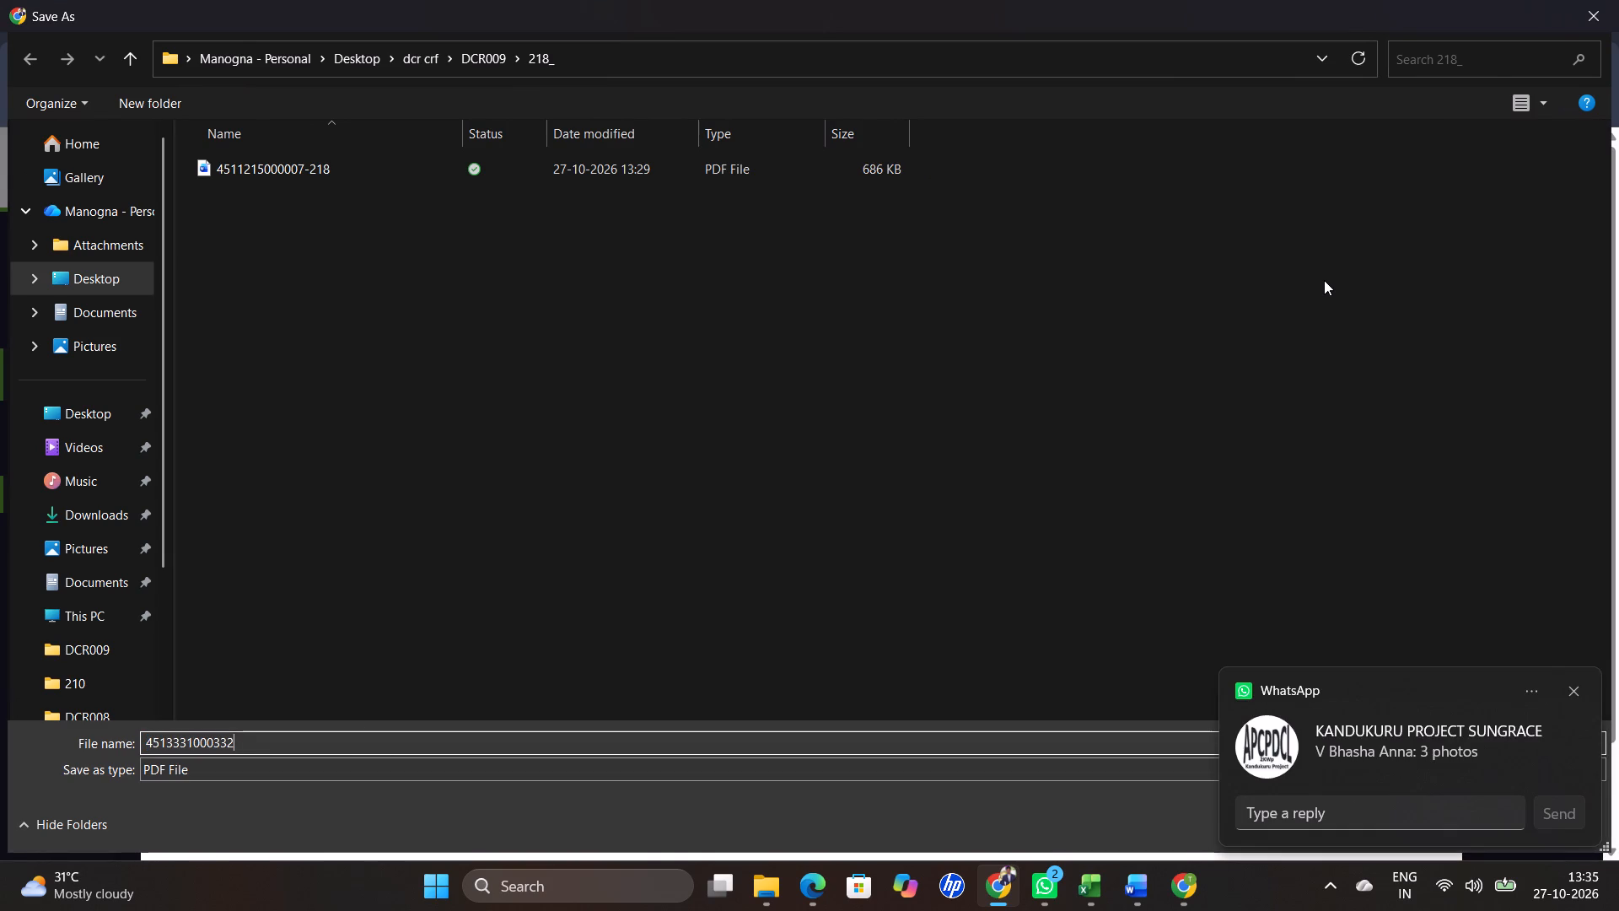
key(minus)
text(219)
Save the certificate PDF in the 219_ folder inside DCR009.
click(494, 49)
scroll(506, 228, down, 2)
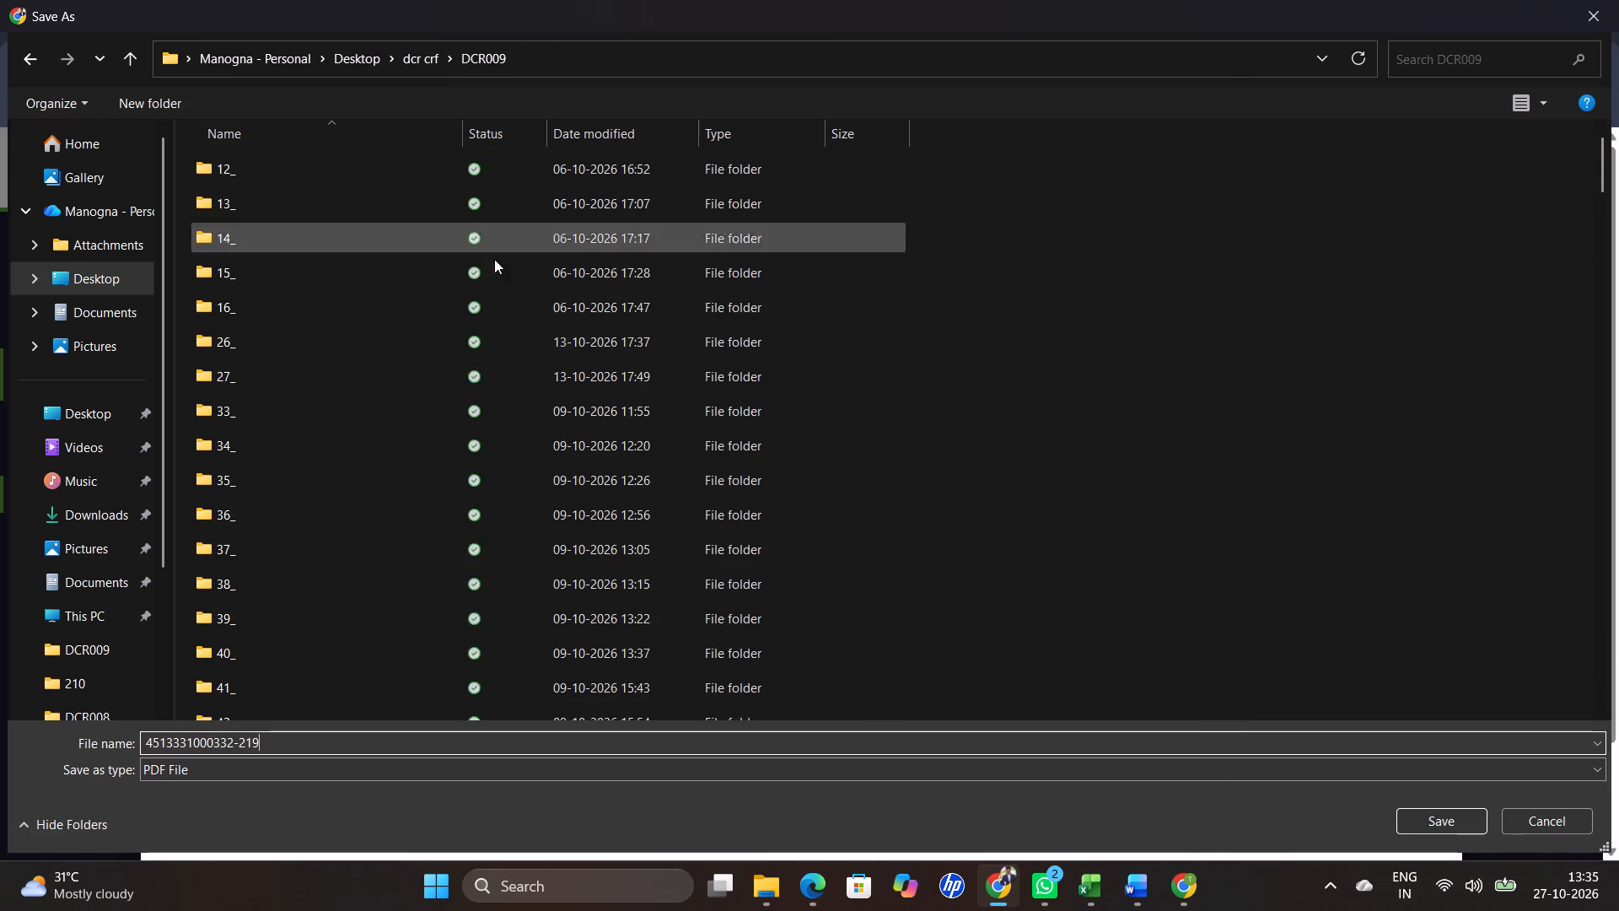
scroll(494, 259, down, 4)
scroll(458, 431, down, 6)
scroll(492, 471, down, 18)
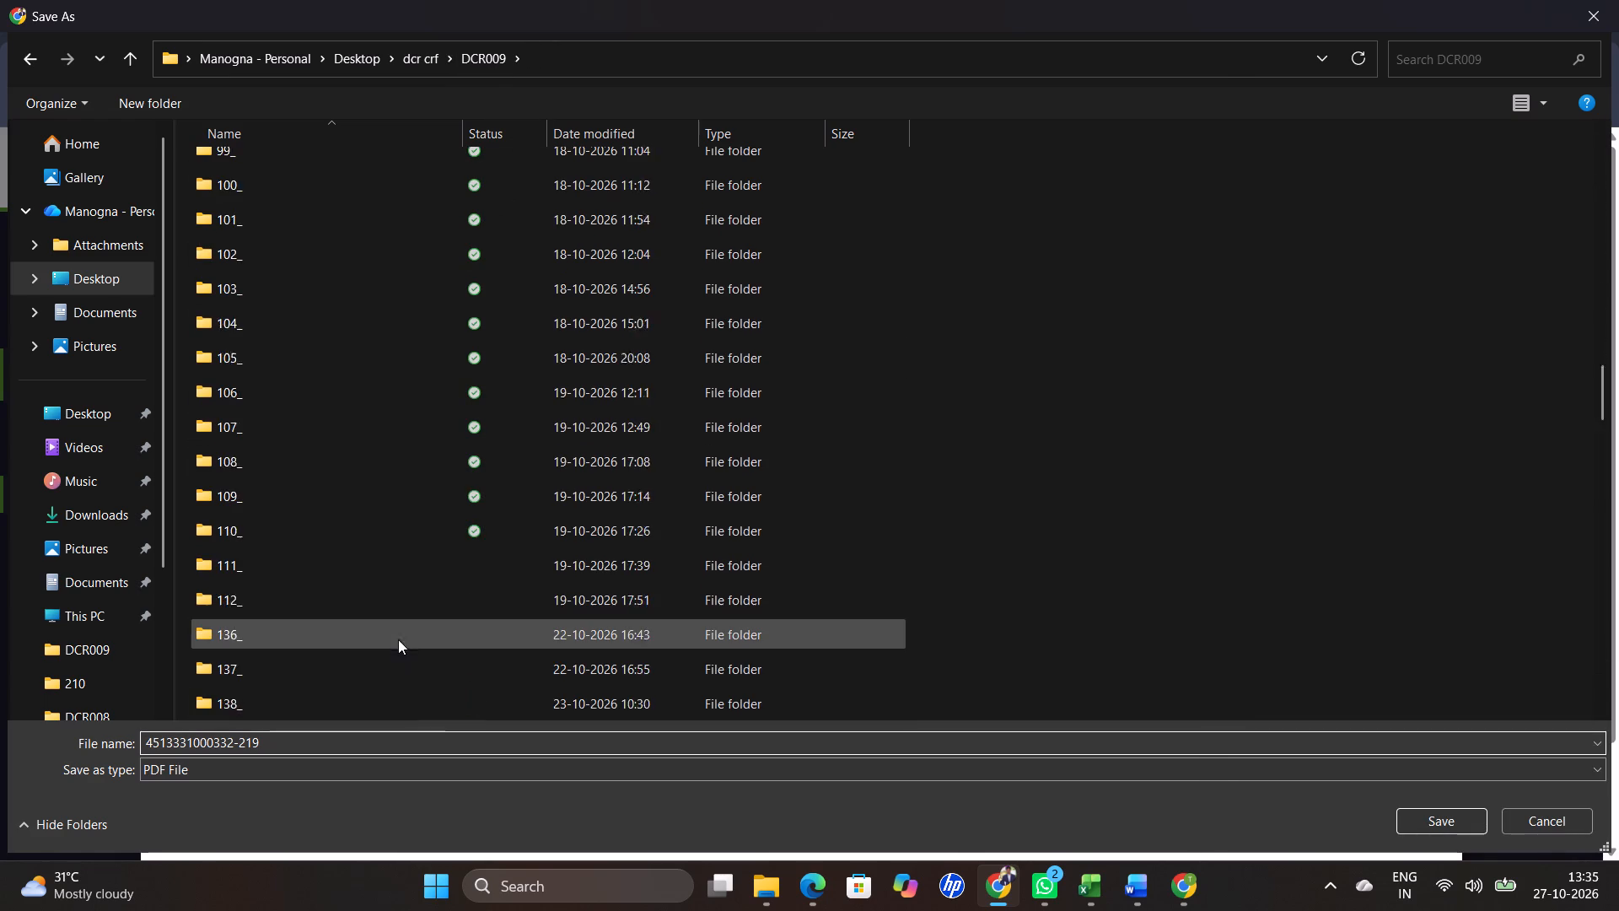
scroll(398, 639, down, 20)
scroll(398, 639, down, 11)
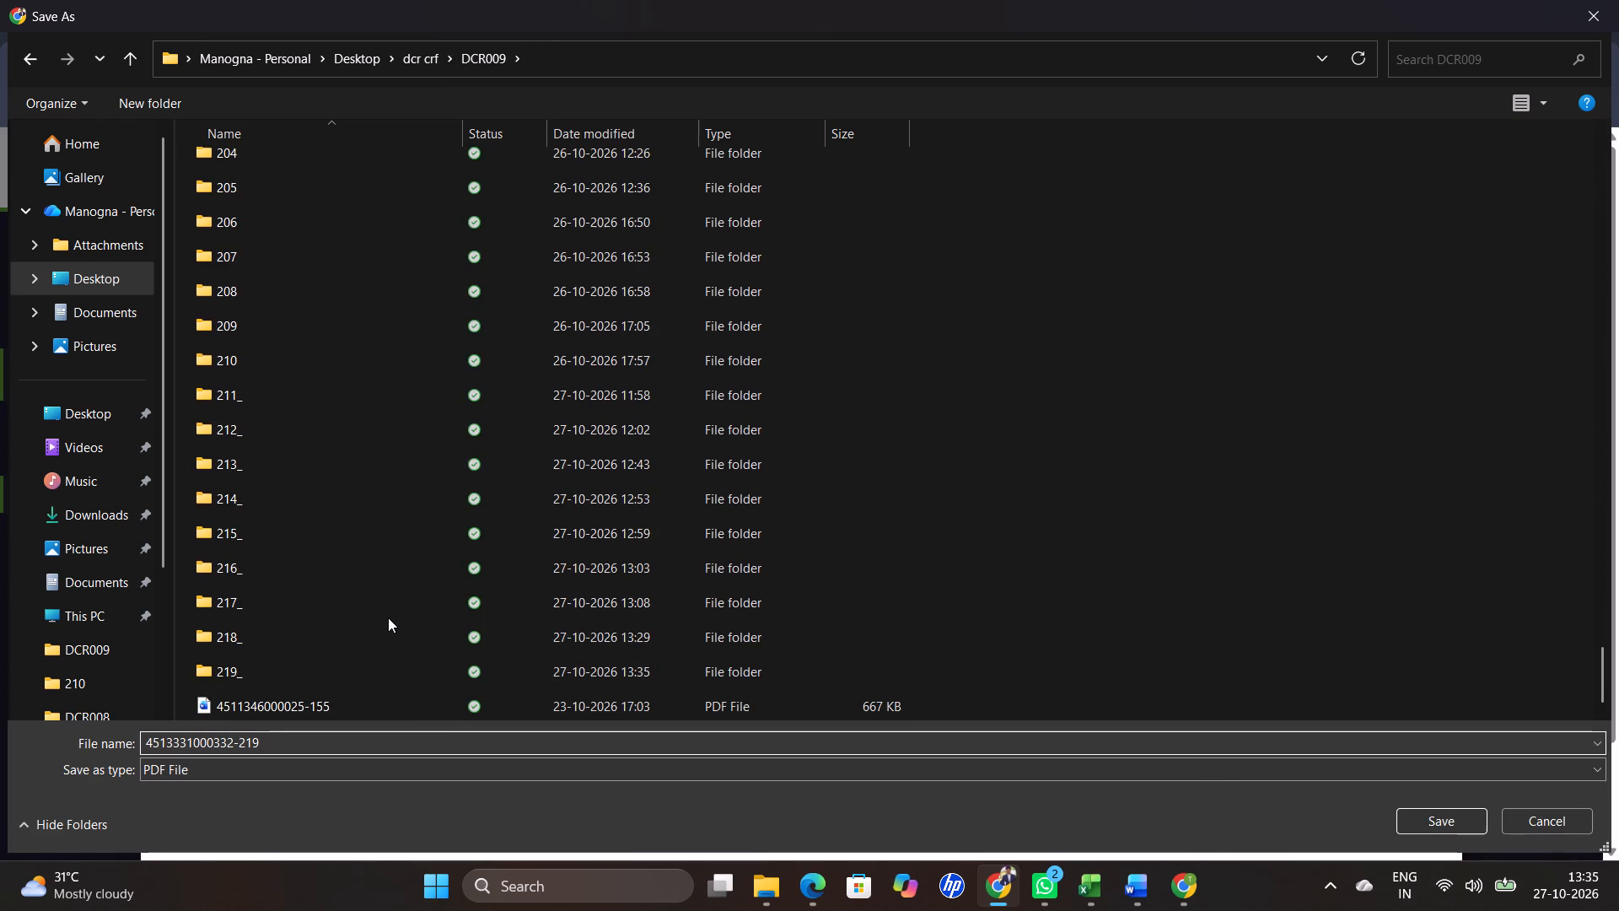
scroll(388, 617, down, 2)
double_click(352, 671)
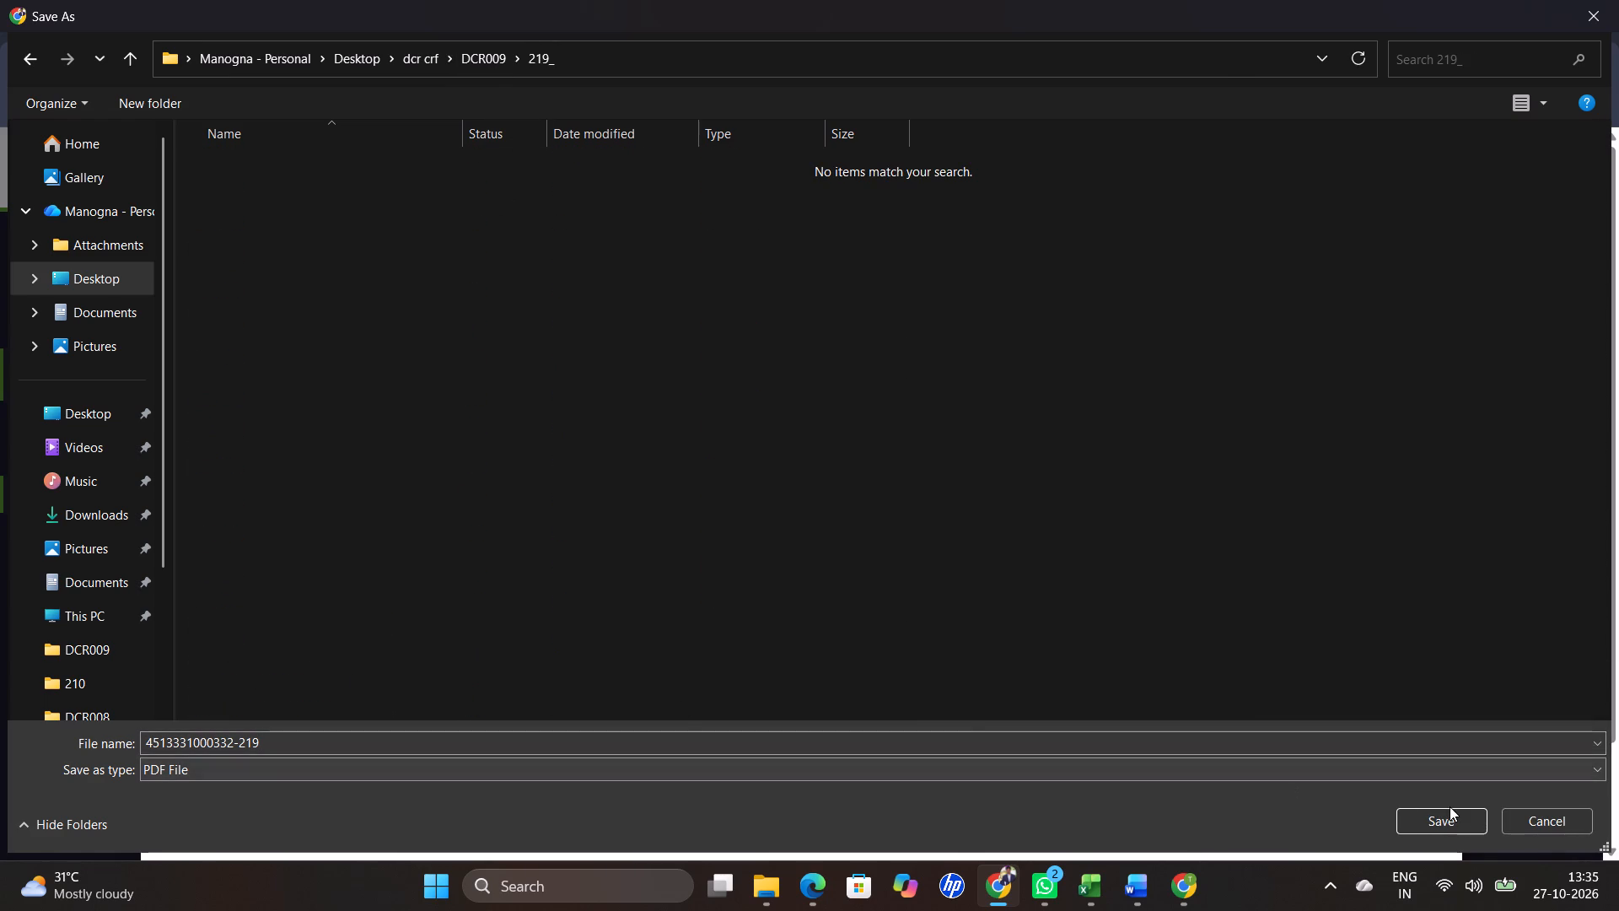
click(1451, 815)
Attach the certificate PDF from folder 219_ as the Dcr upload in the SUNGRACE work order's Project Stage form and submit it.
click(91, 3)
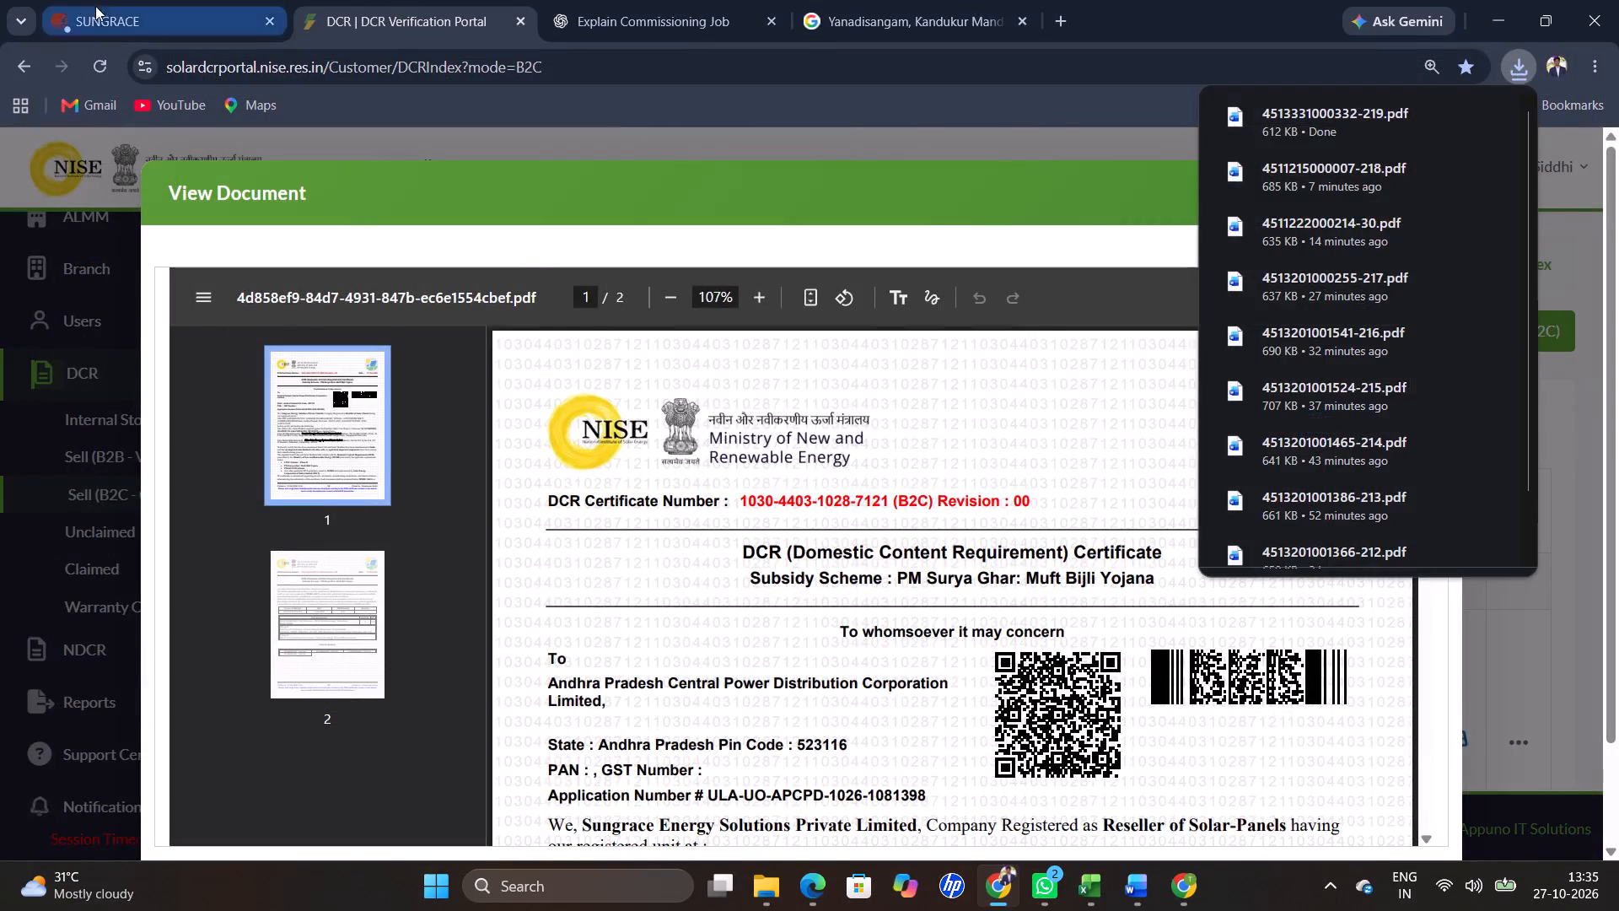
click(988, 200)
click(1043, 164)
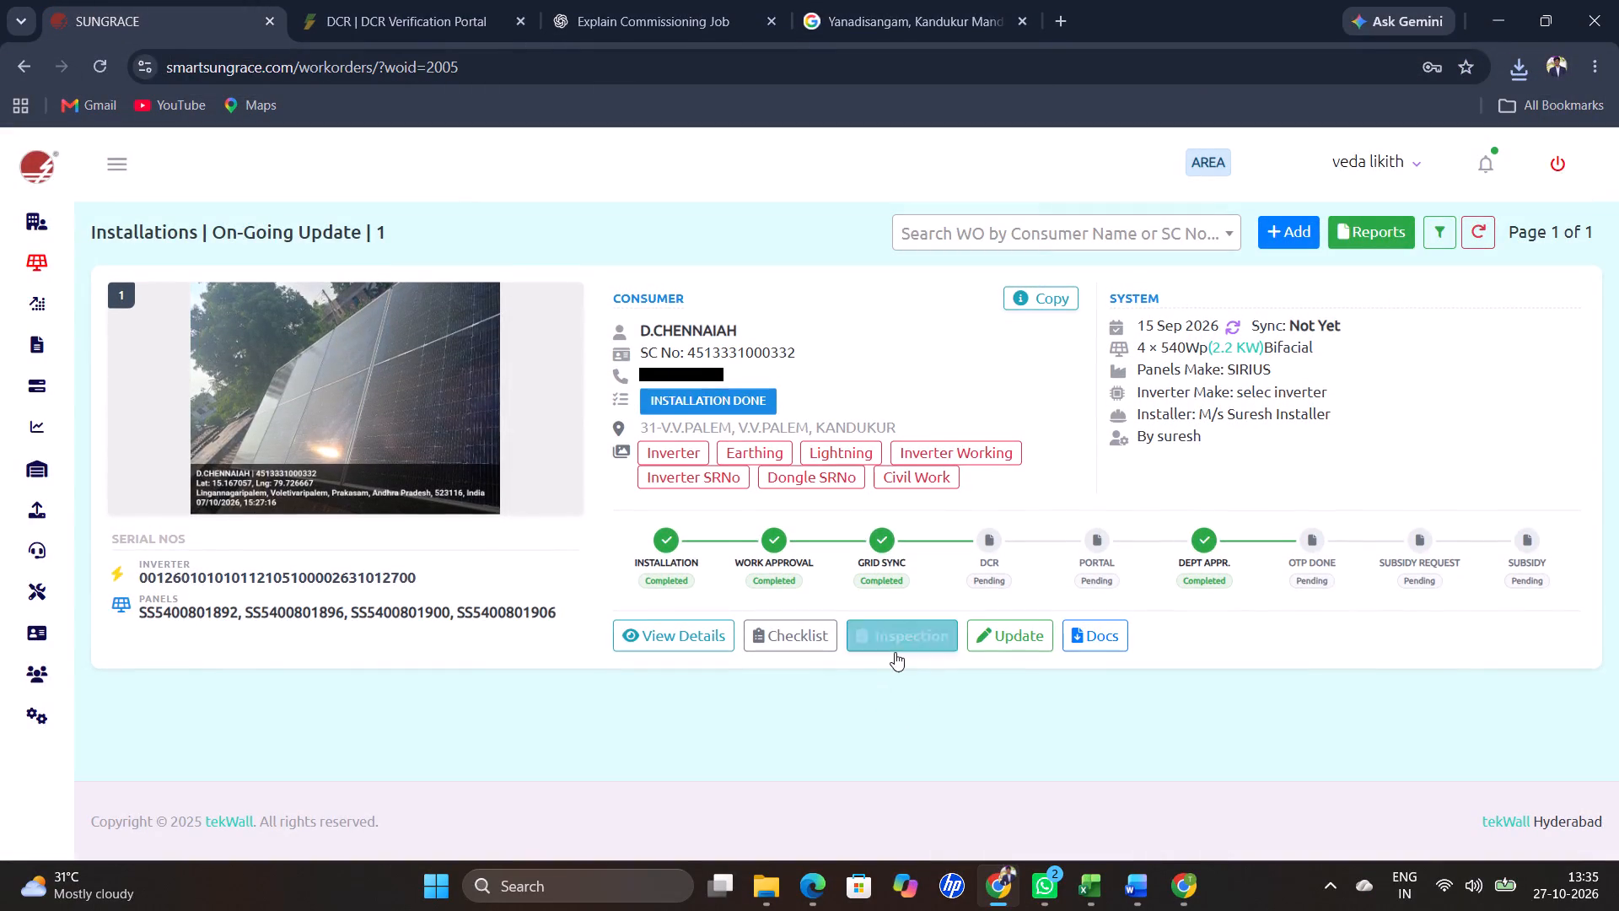
click(1015, 633)
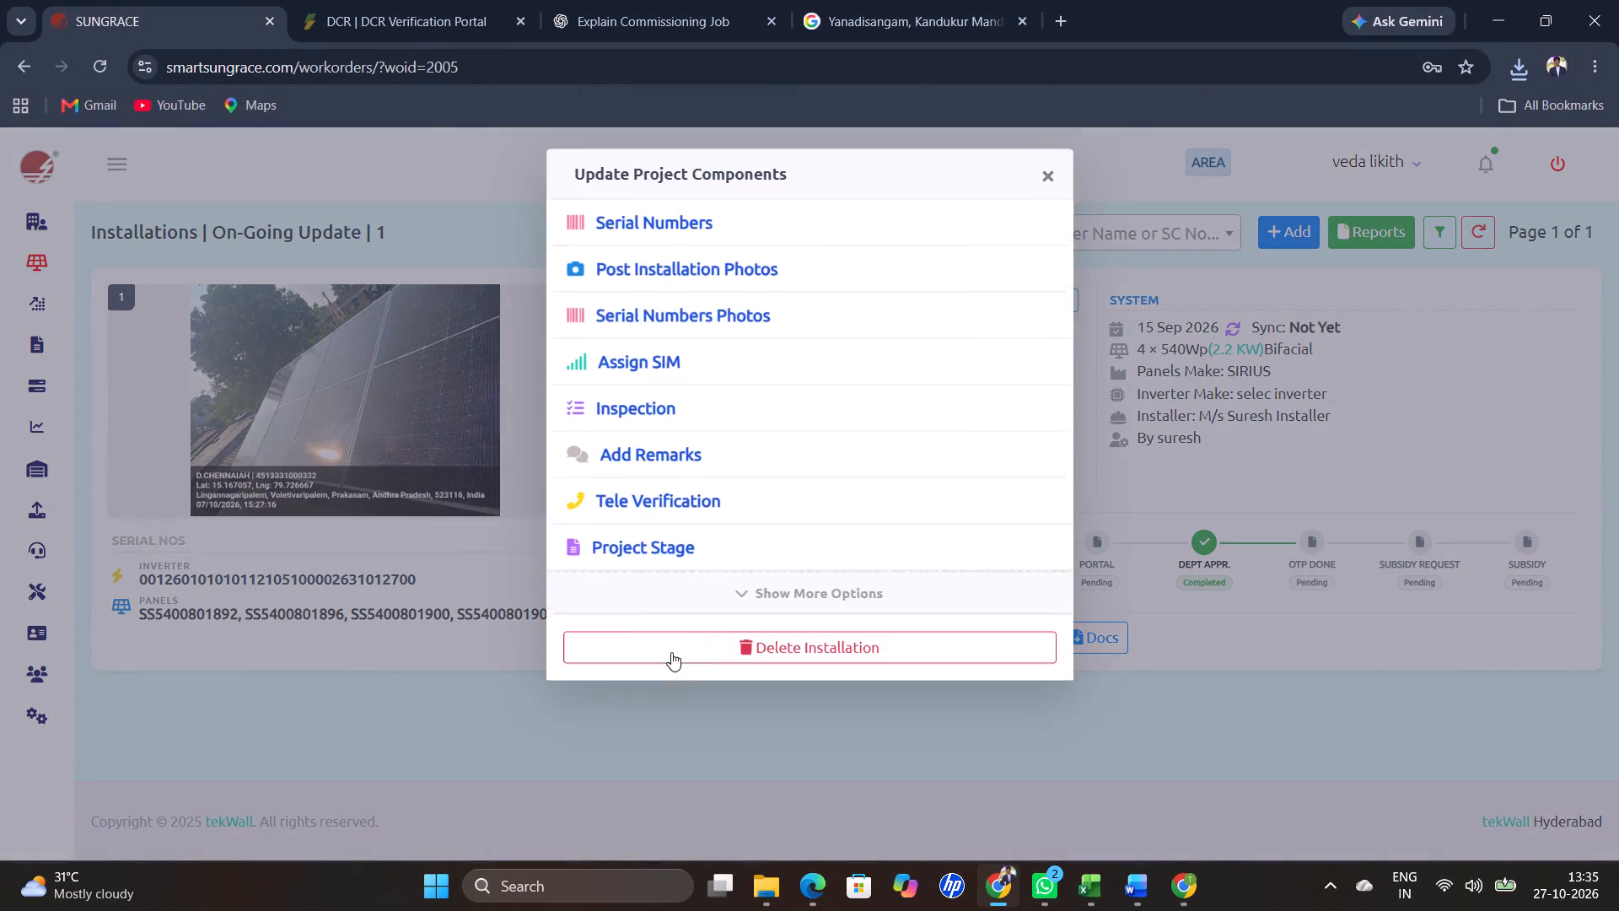
click(670, 550)
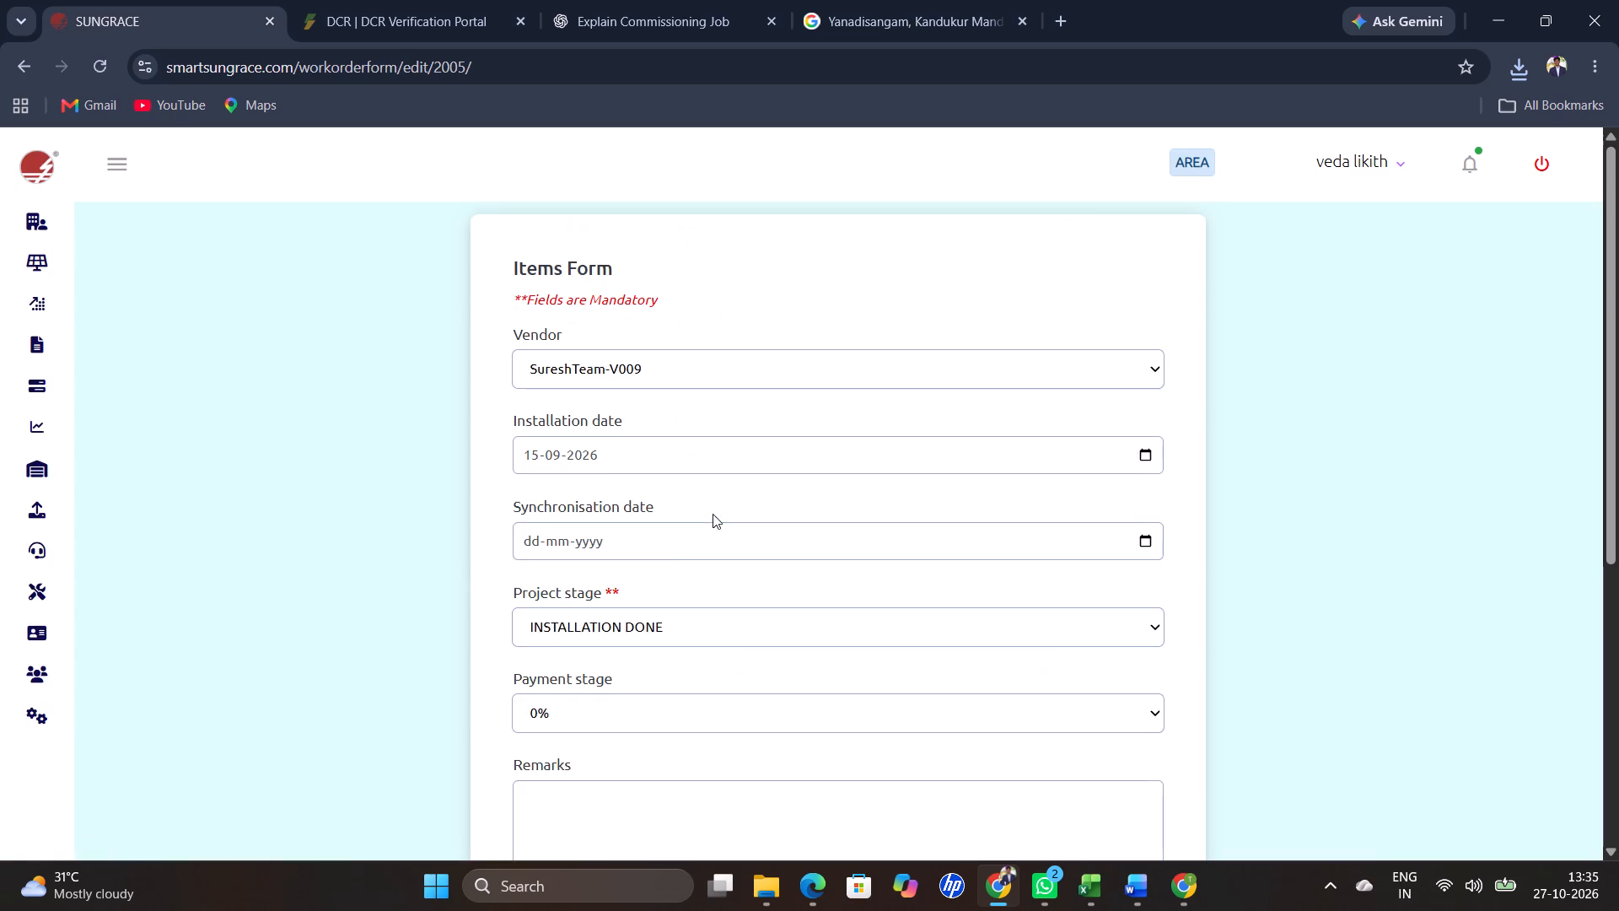
scroll(713, 514, down, 6)
click(592, 537)
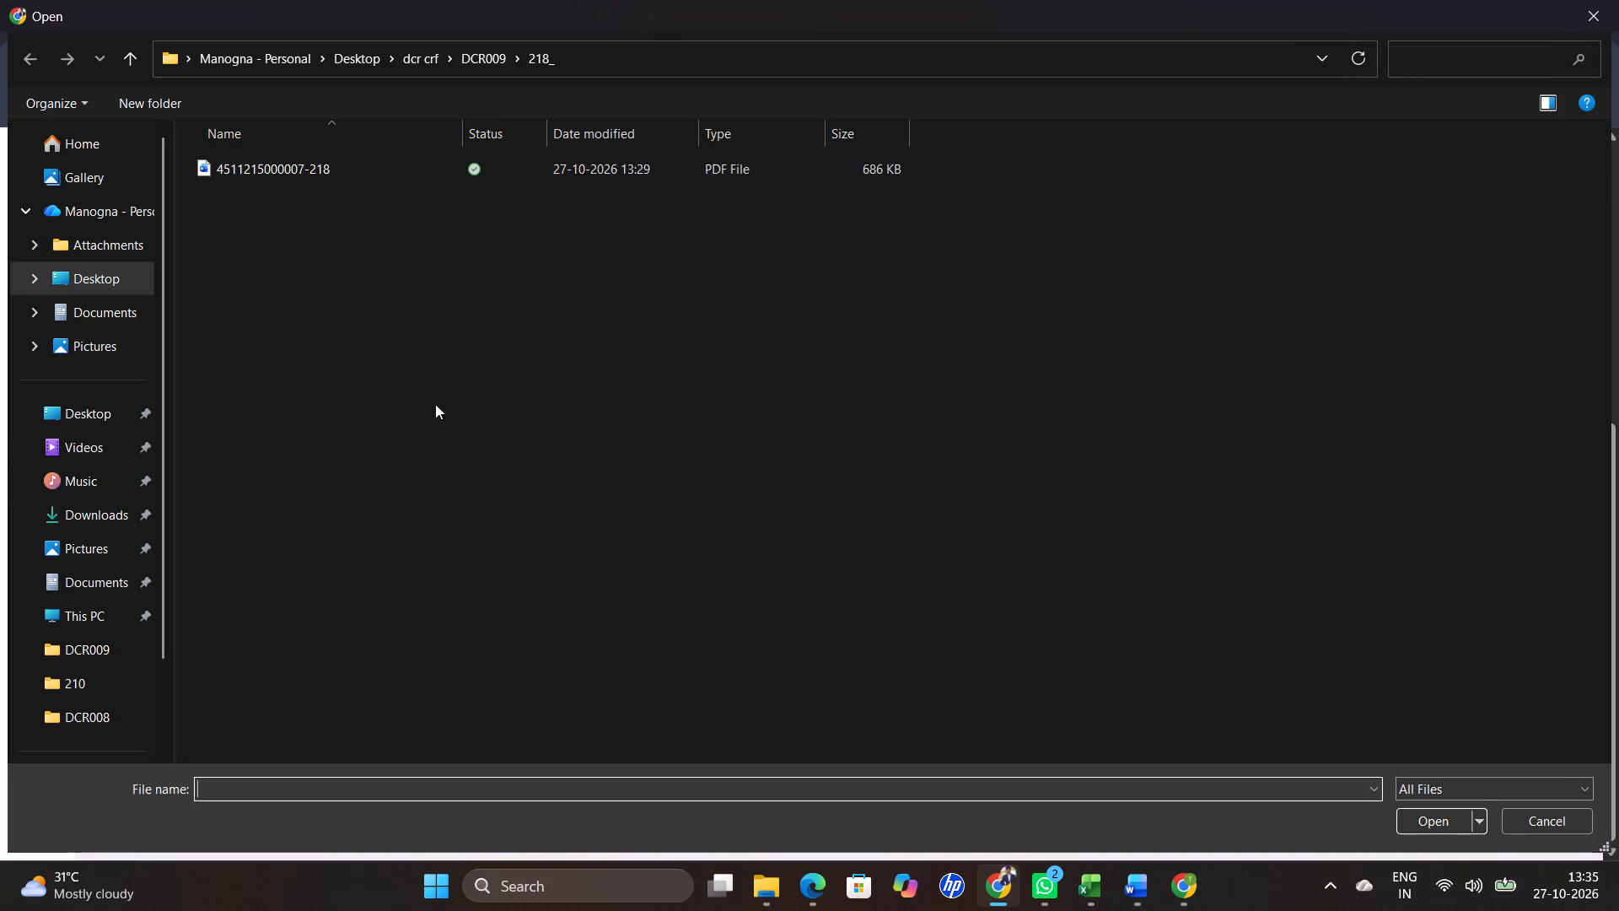
click(493, 54)
scroll(440, 716, down, 2)
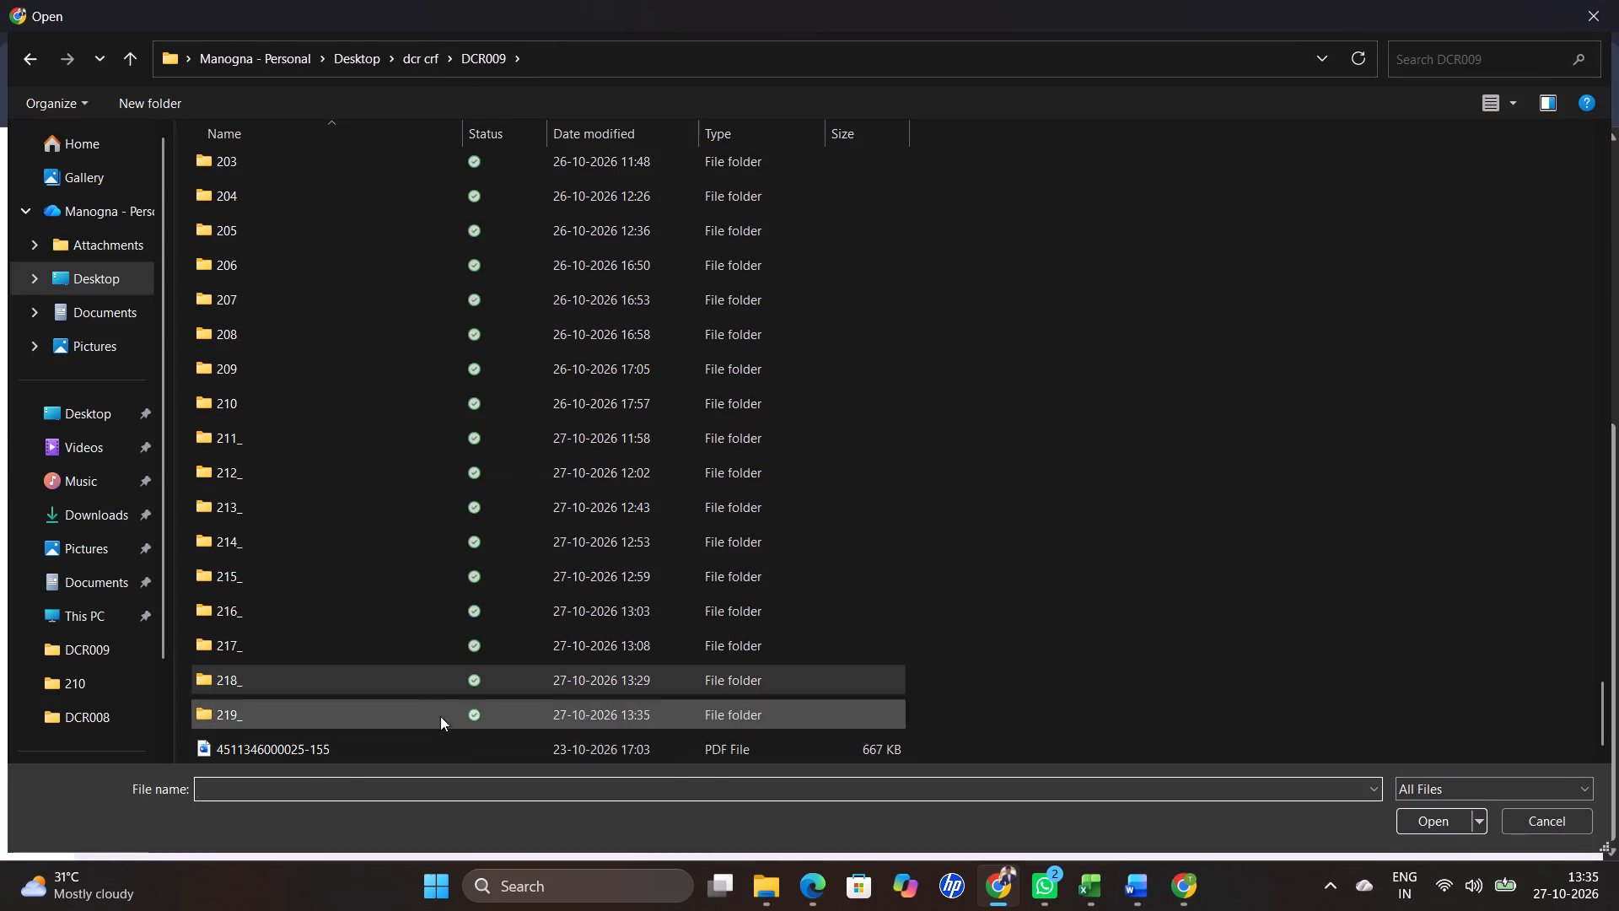
scroll(440, 716, down, 2)
double_click(374, 713)
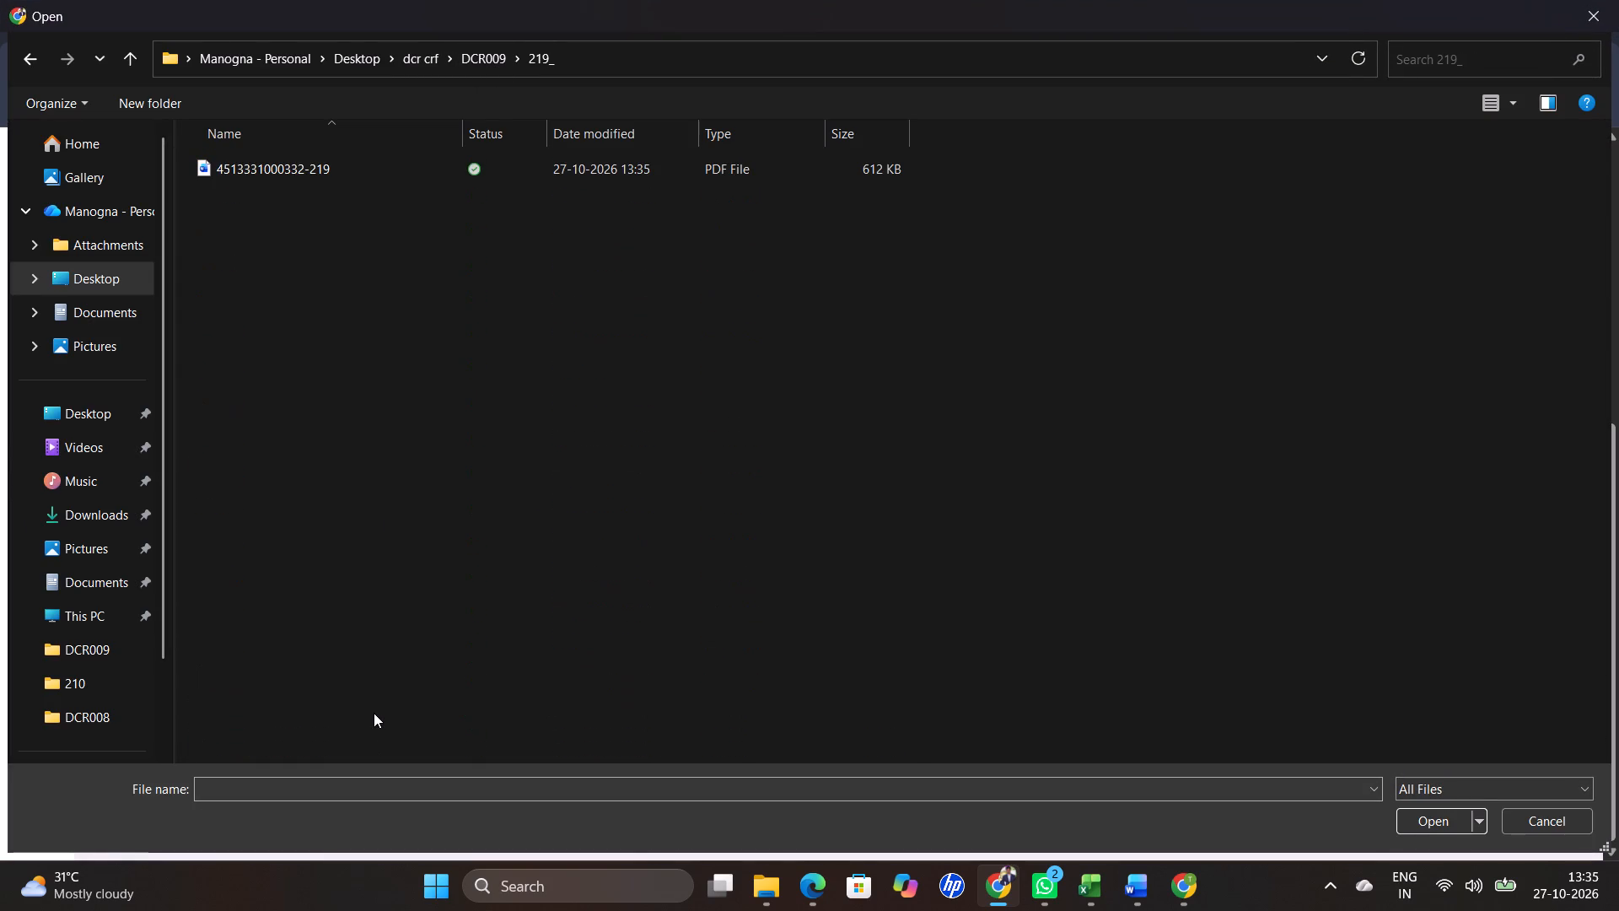
double_click(322, 168)
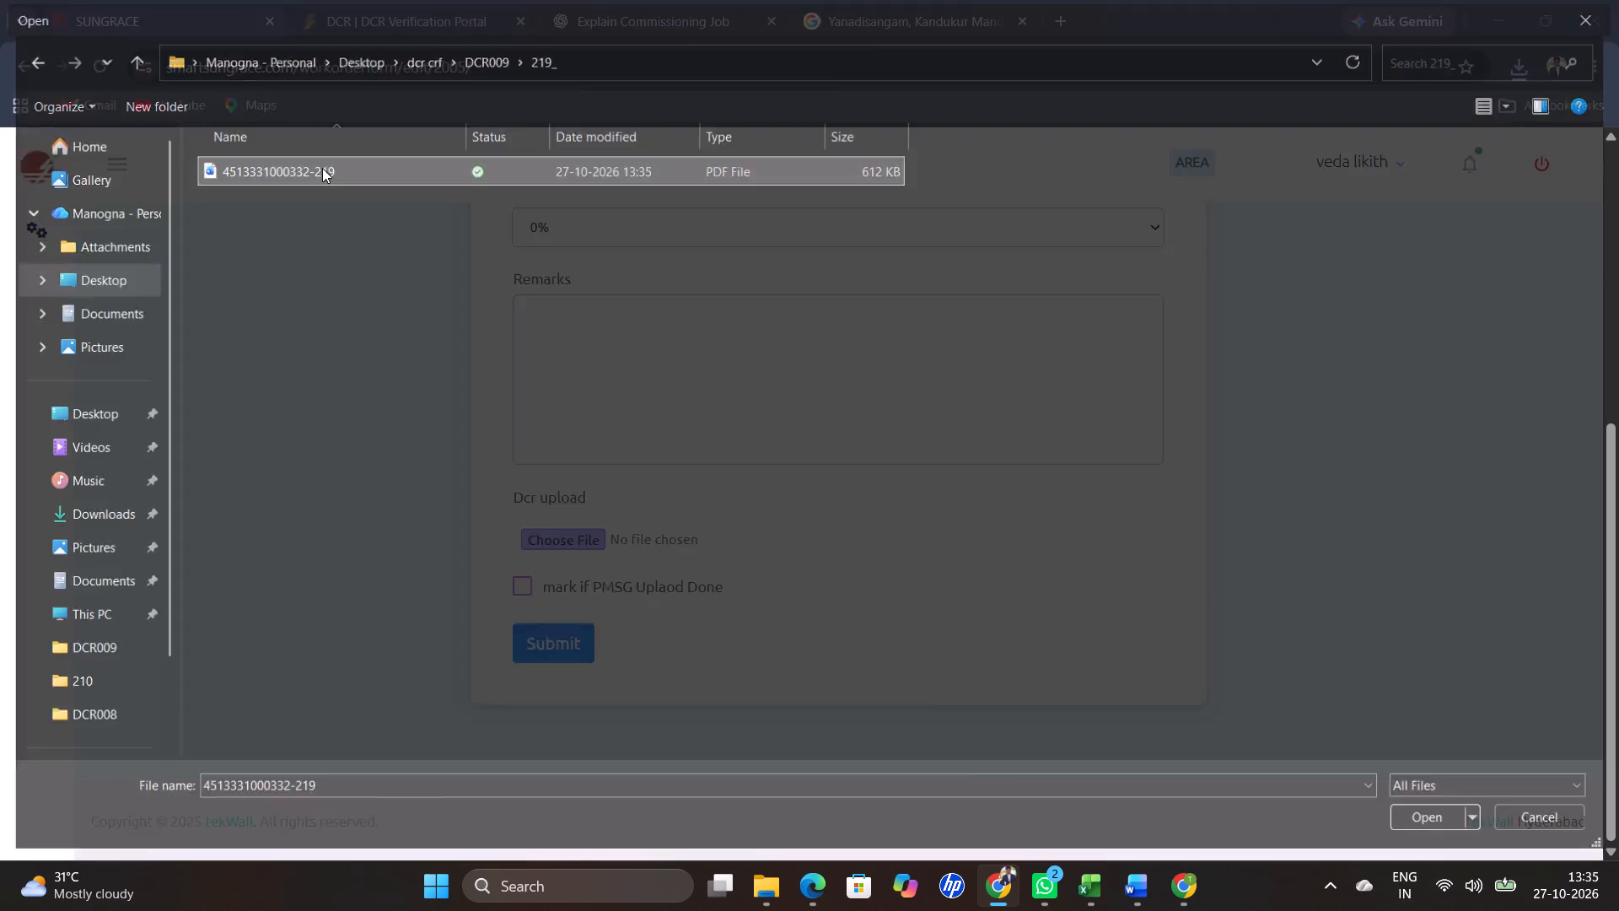
click(574, 655)
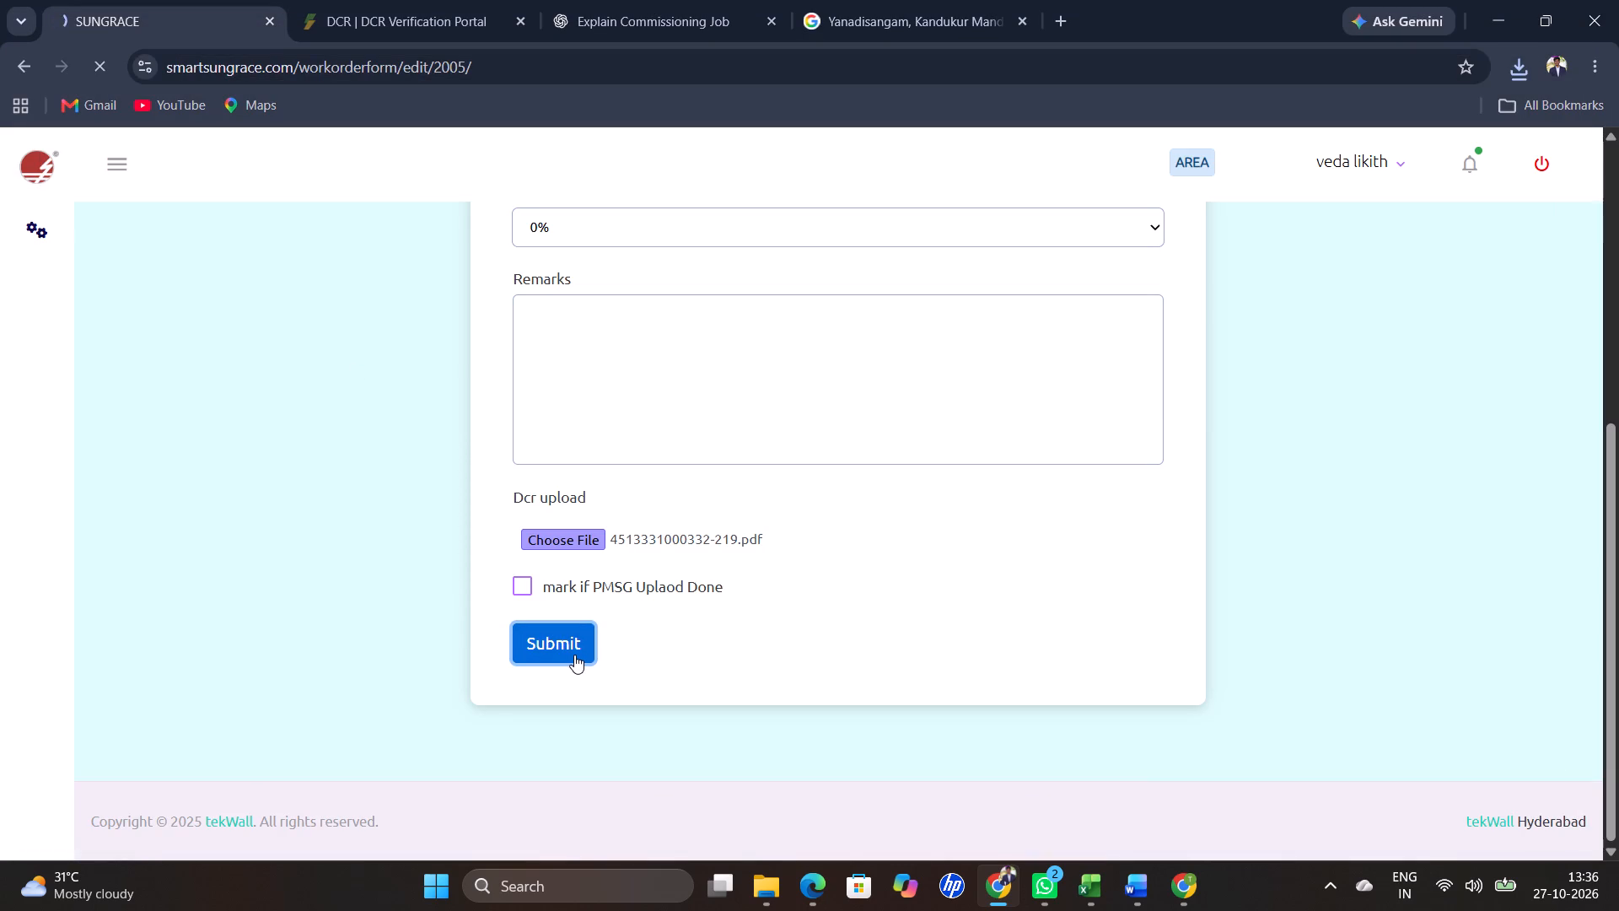
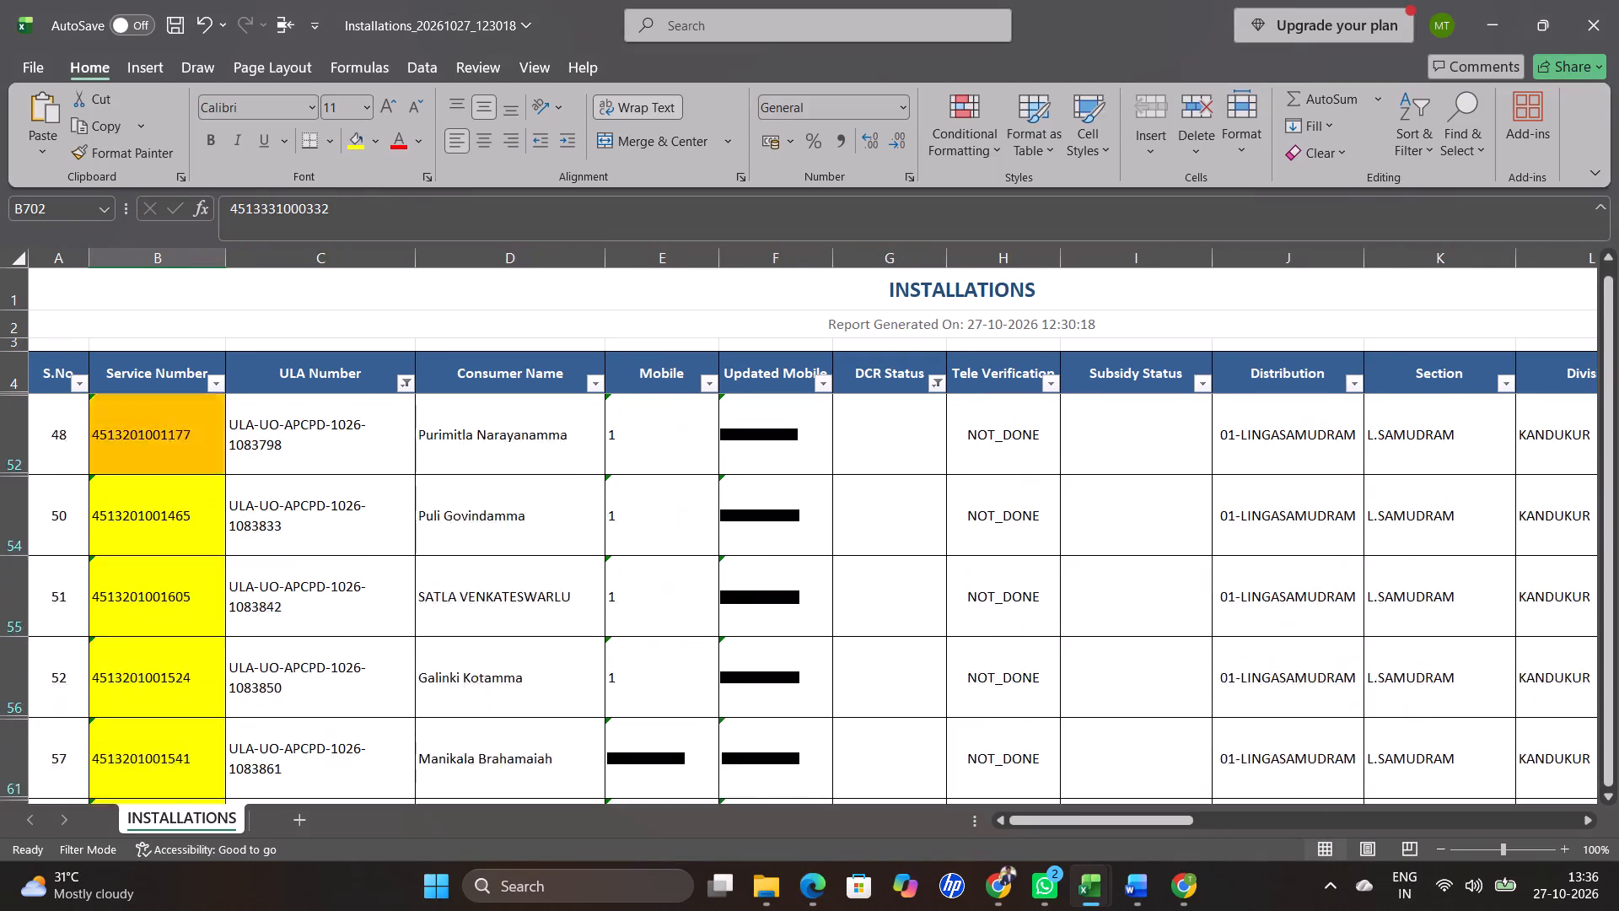
Copy the service number of the orange-highlighted row with S.No 48 in the Excel sheet and open its work order in SUNGRACE.
scroll(206, 598, up, 3)
click(177, 496)
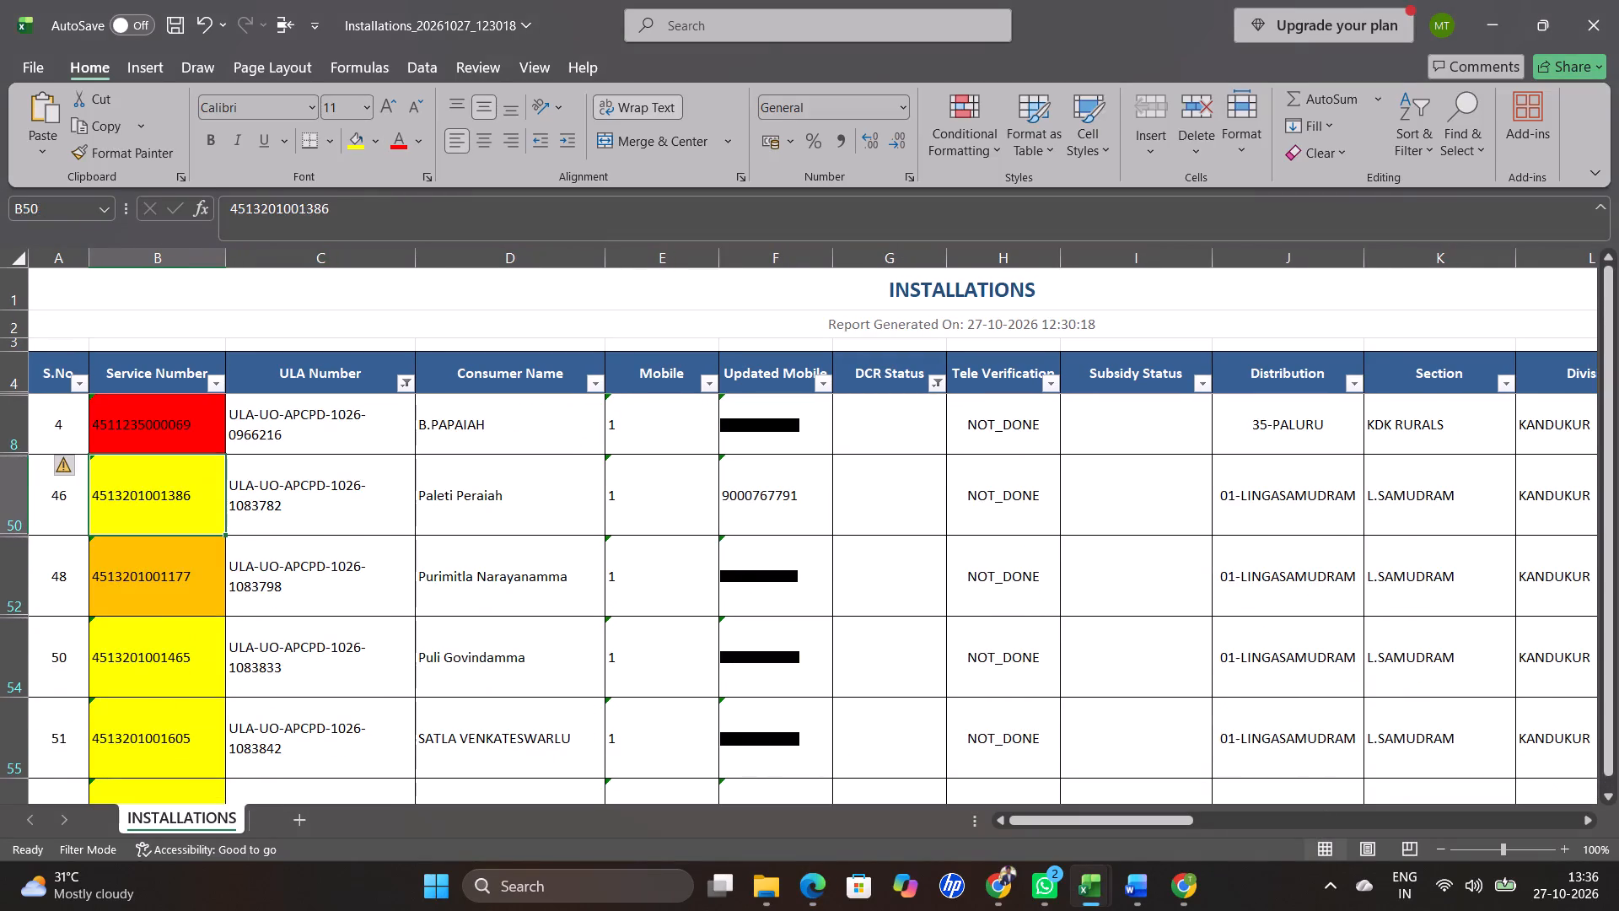
key(Down)
key(ctrl+c)
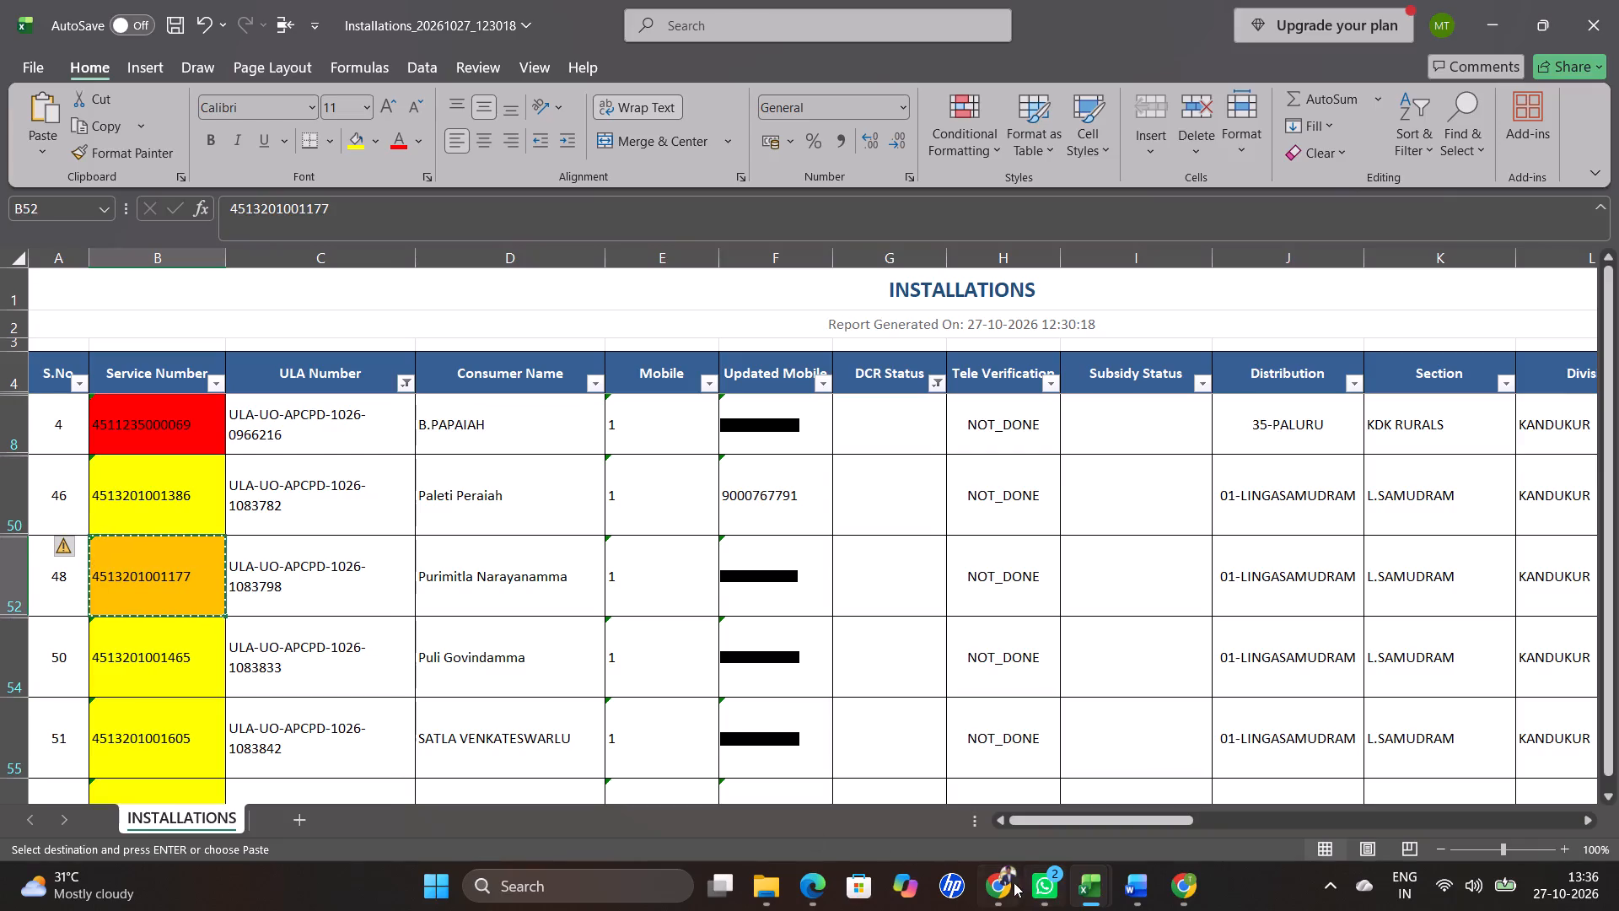
click(1007, 775)
click(966, 224)
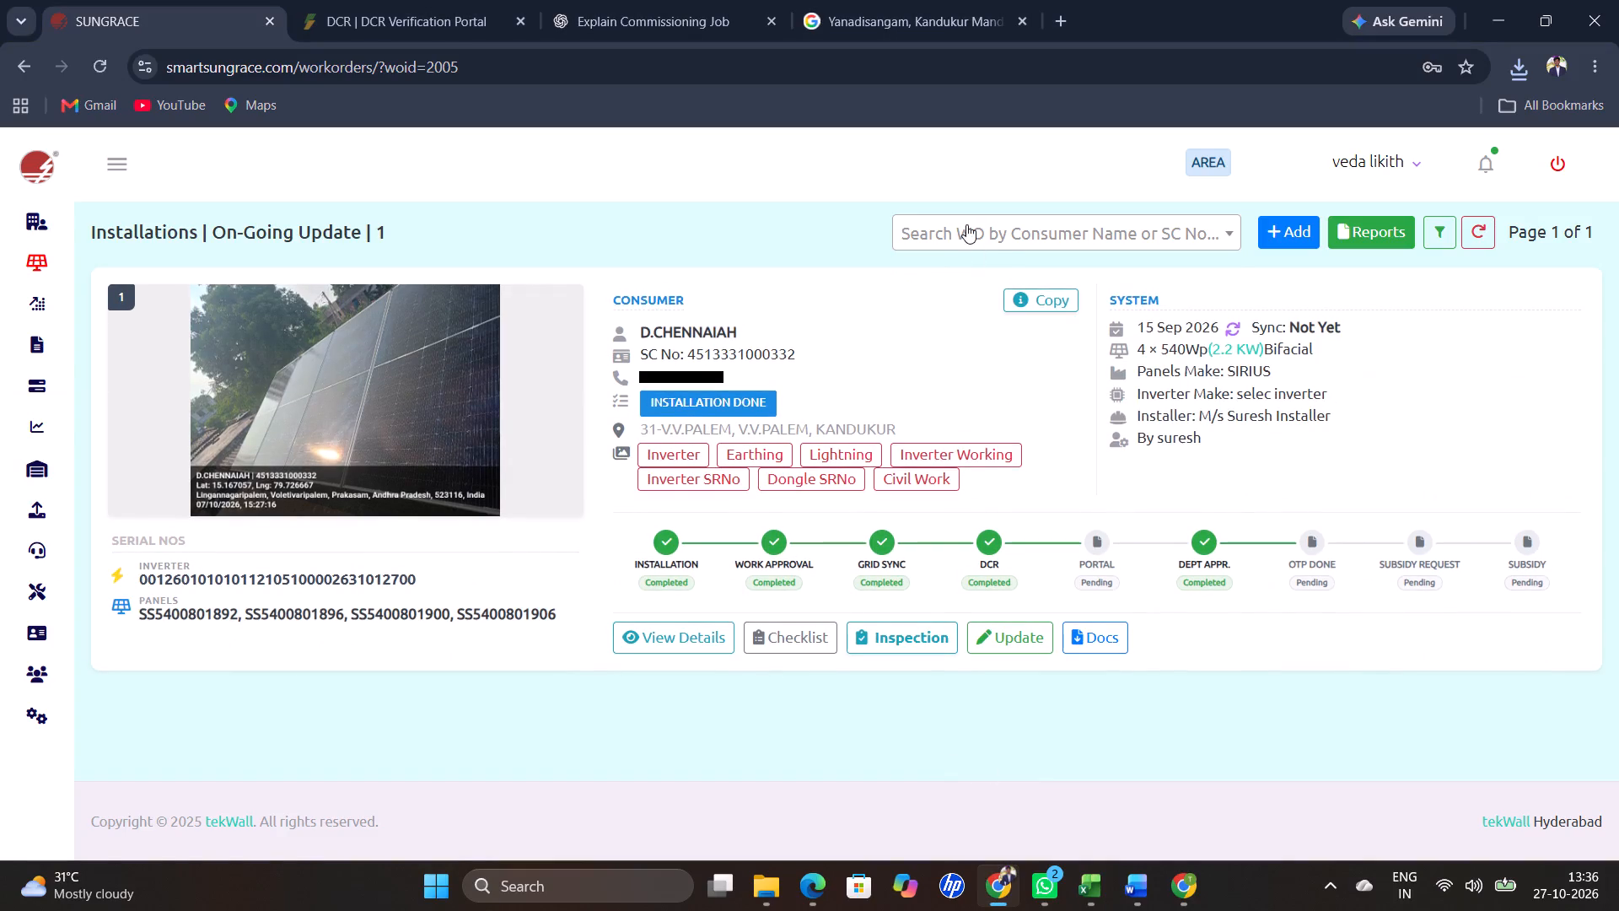
key(ctrl+v)
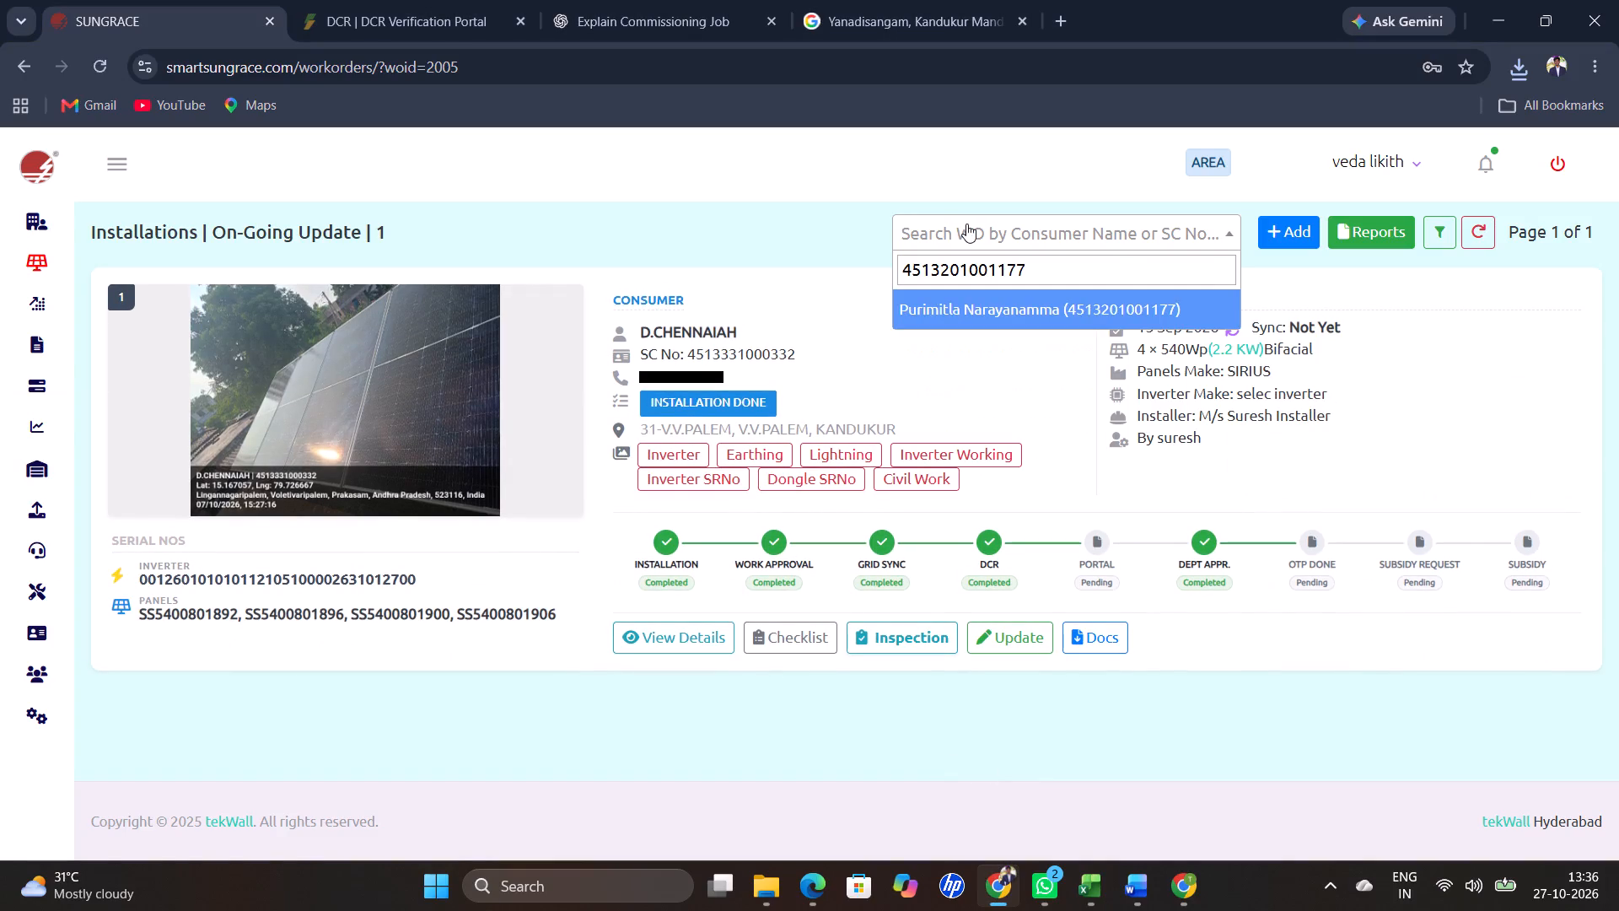
key(Return)
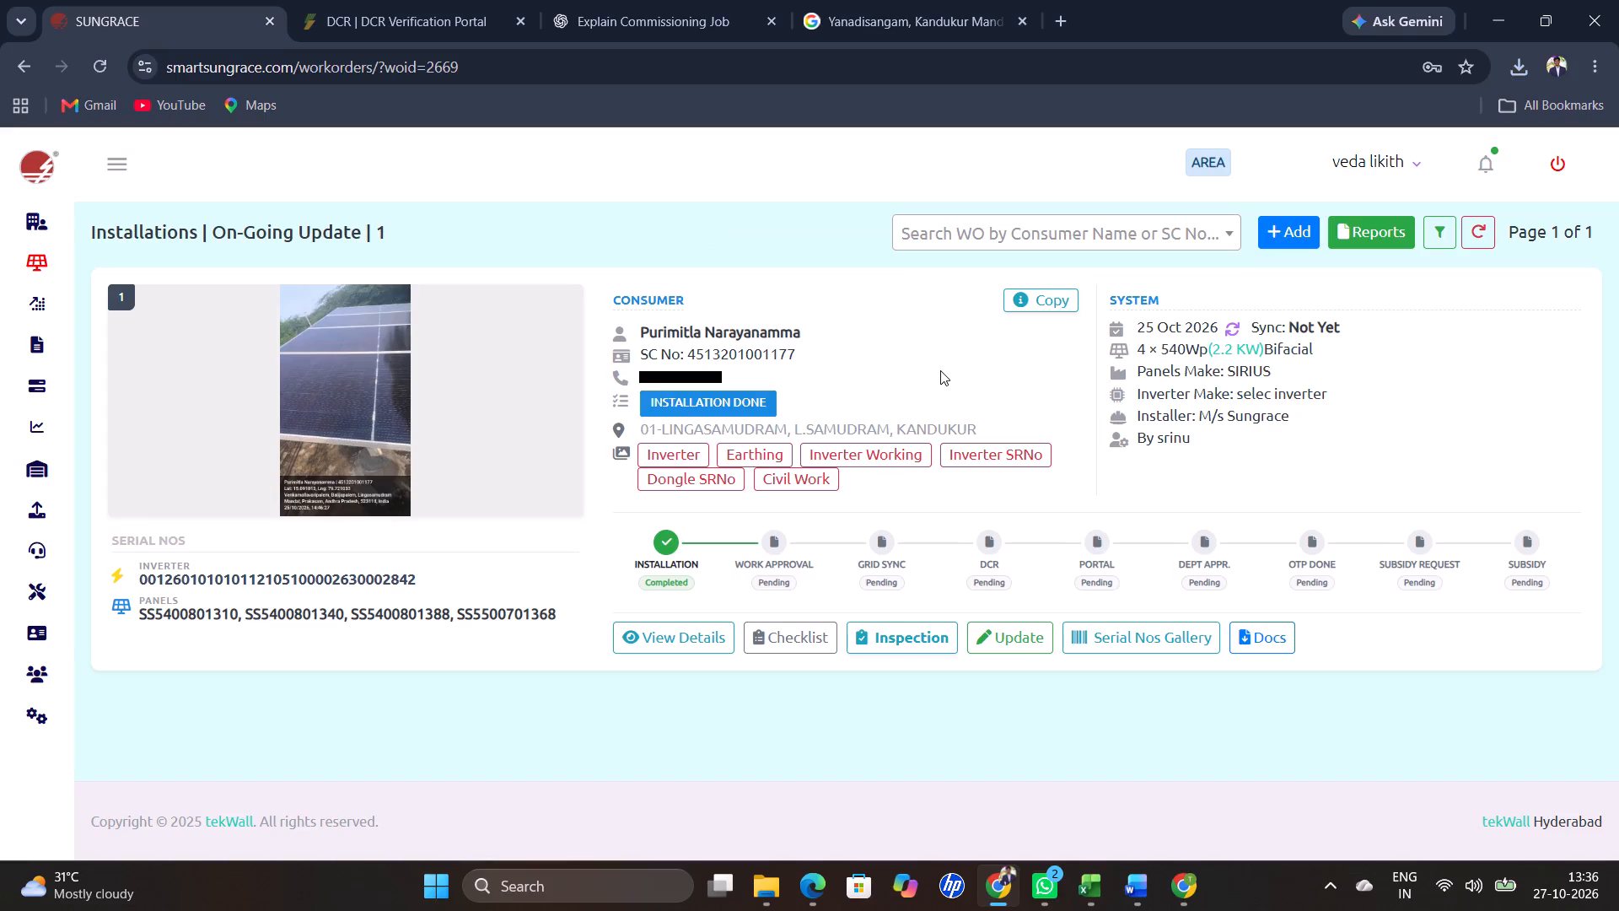
Start a new B2C consumer certificate in the DCR portal, entering the work order's ULA number as the Consumer Application Number.
click(1035, 291)
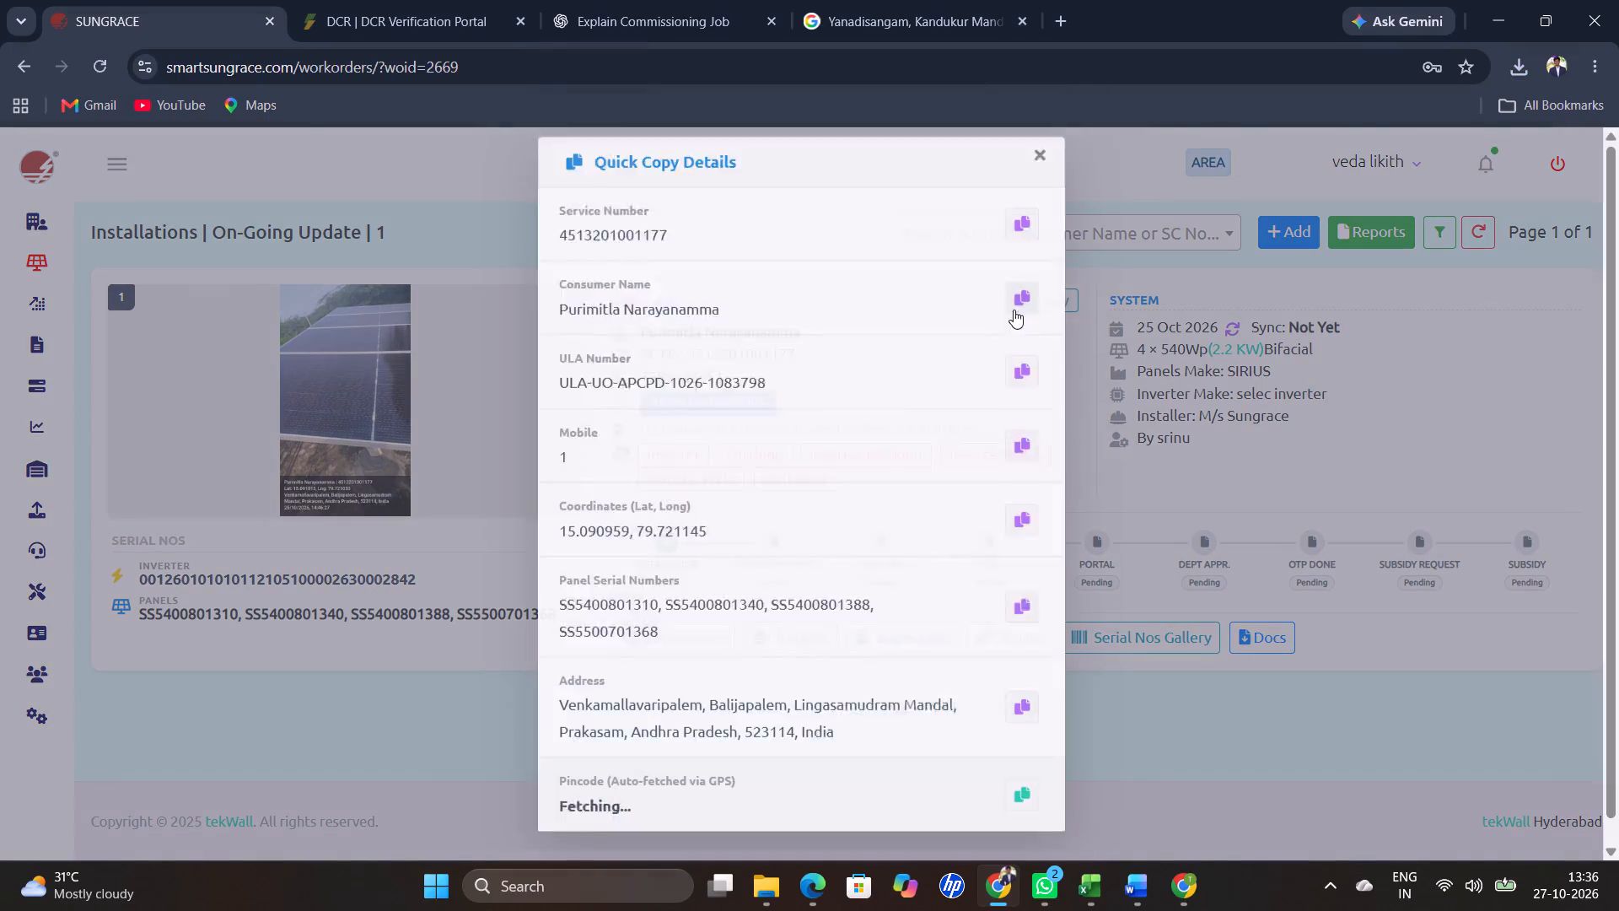
click(1025, 394)
click(394, 0)
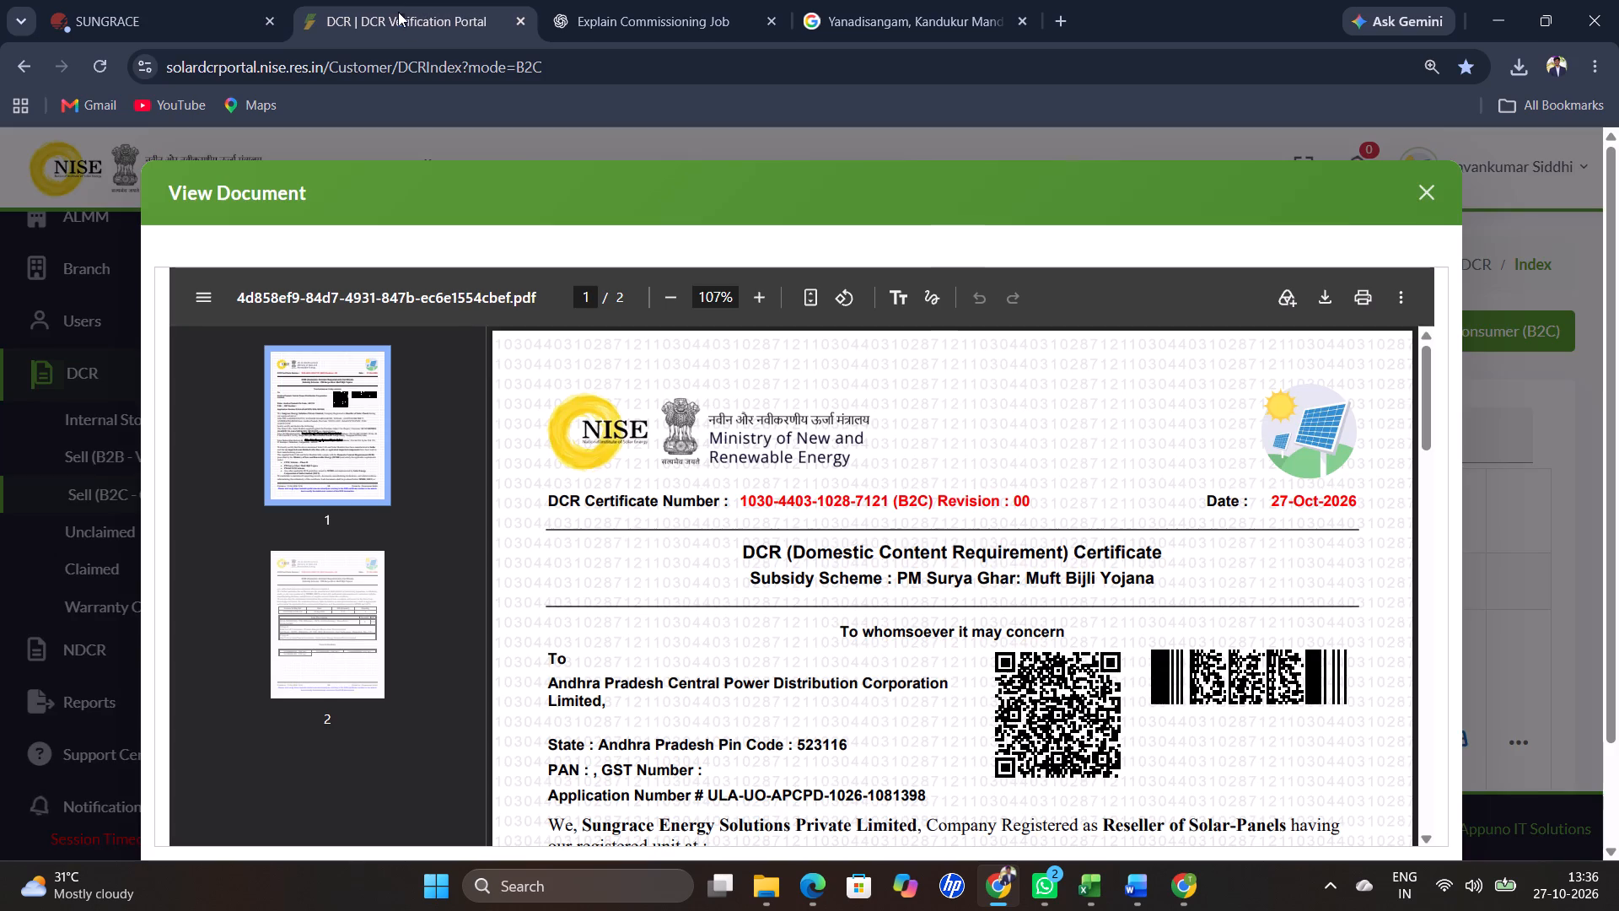
click(1433, 190)
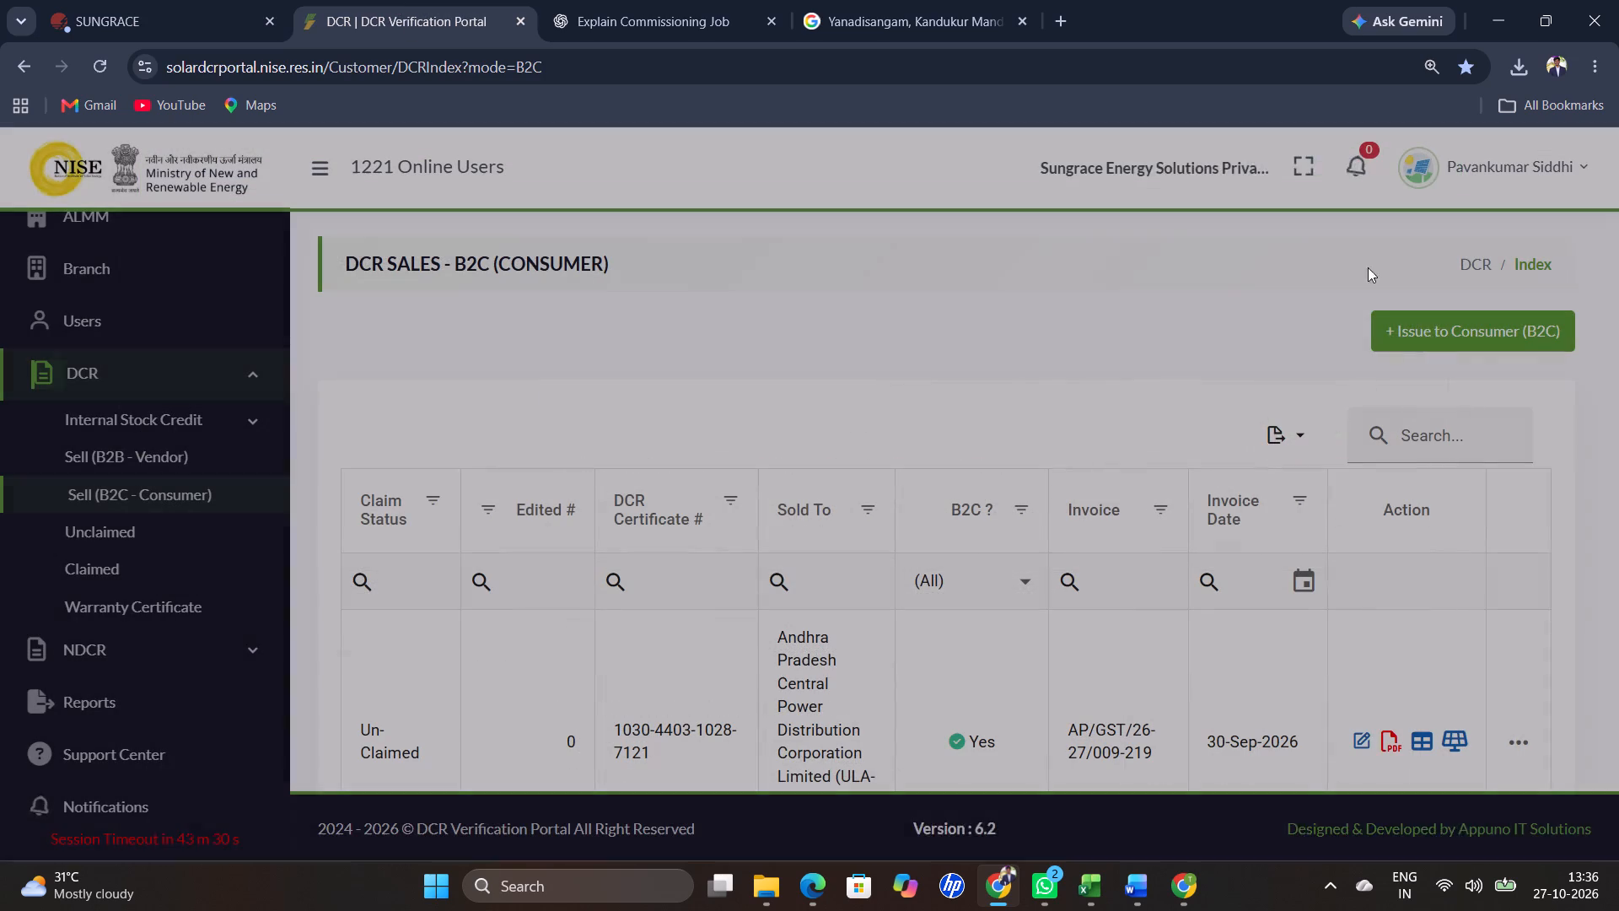
click(1428, 326)
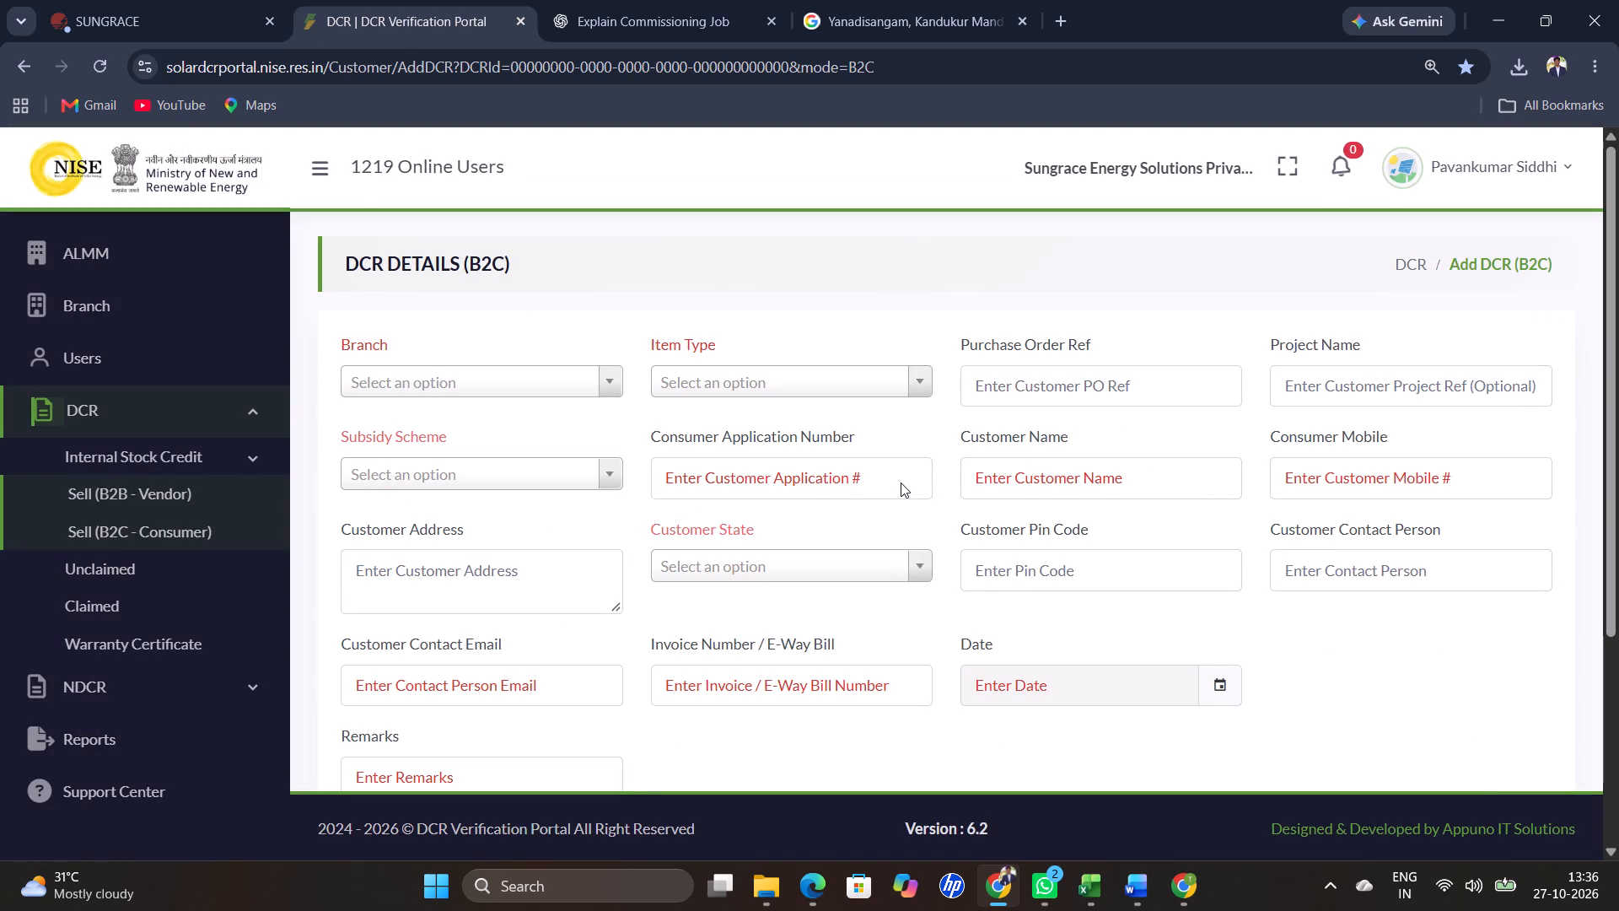
click(896, 489)
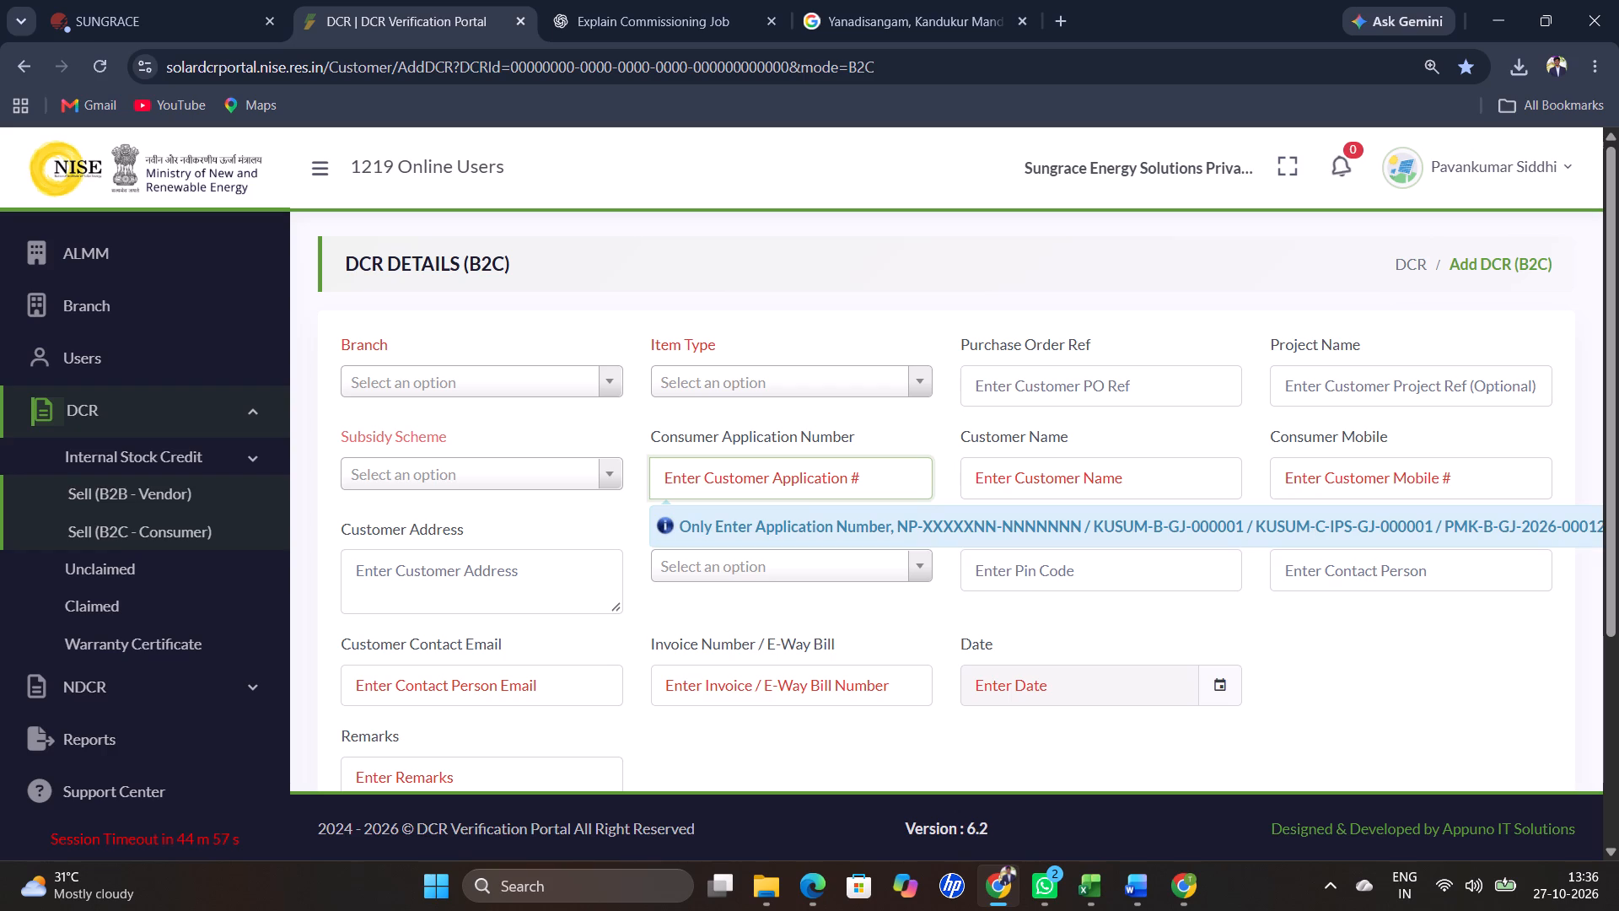
key(ctrl+v)
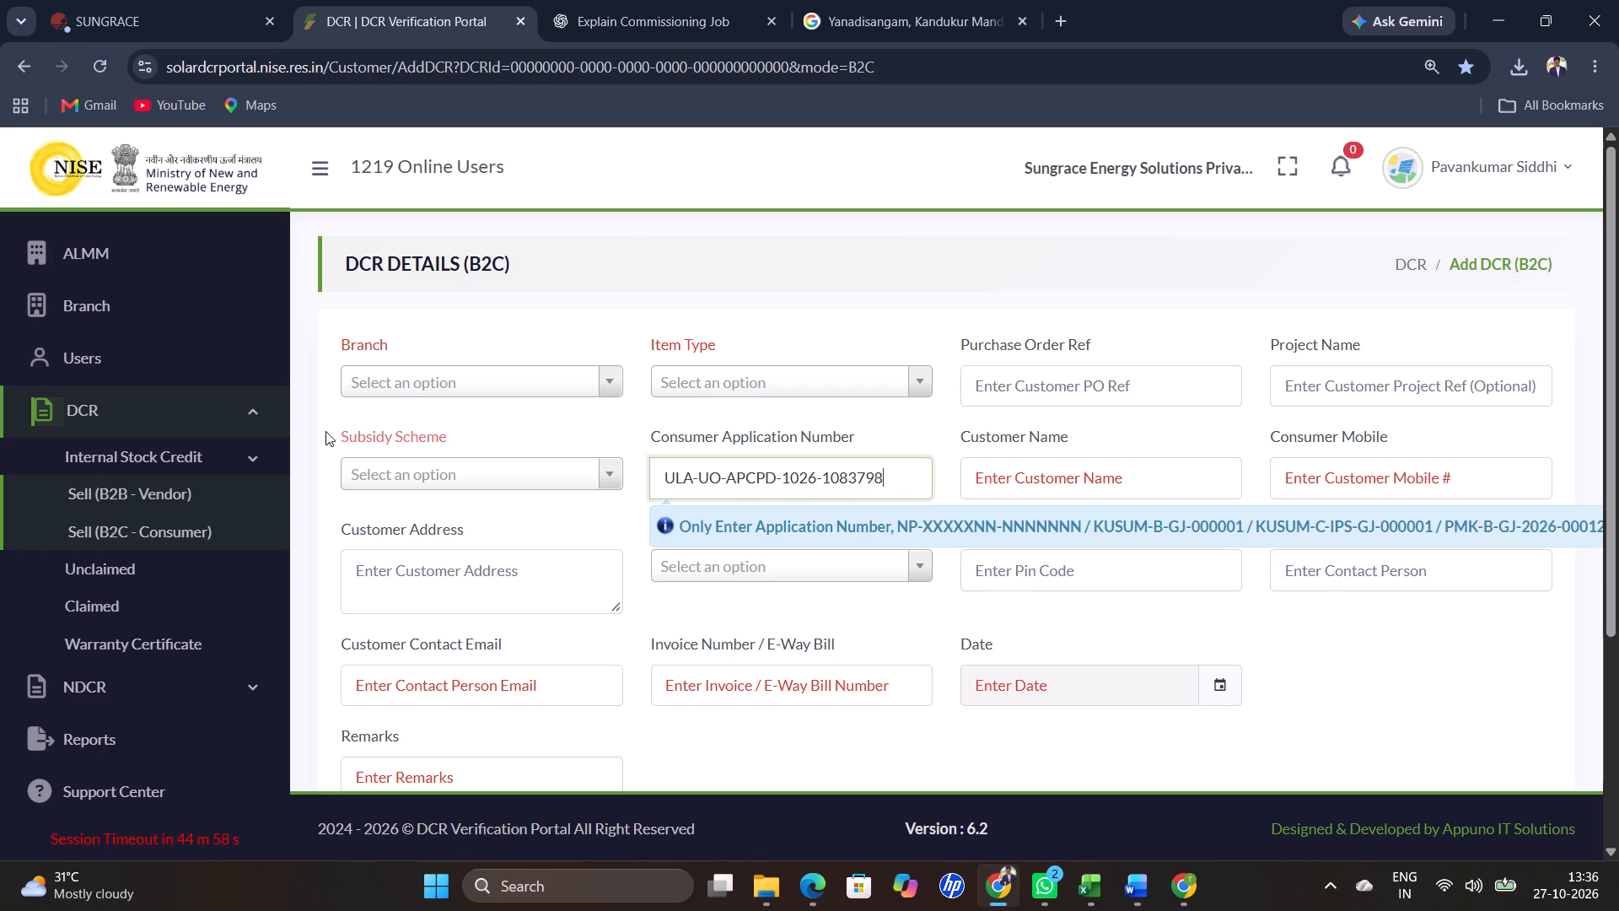
Set the branch to Andhra Pradesh, the subsidy scheme to PM Surya Ghar: Muft Bijli Yojana and the item type to Solar Panels.
click(377, 375)
click(406, 472)
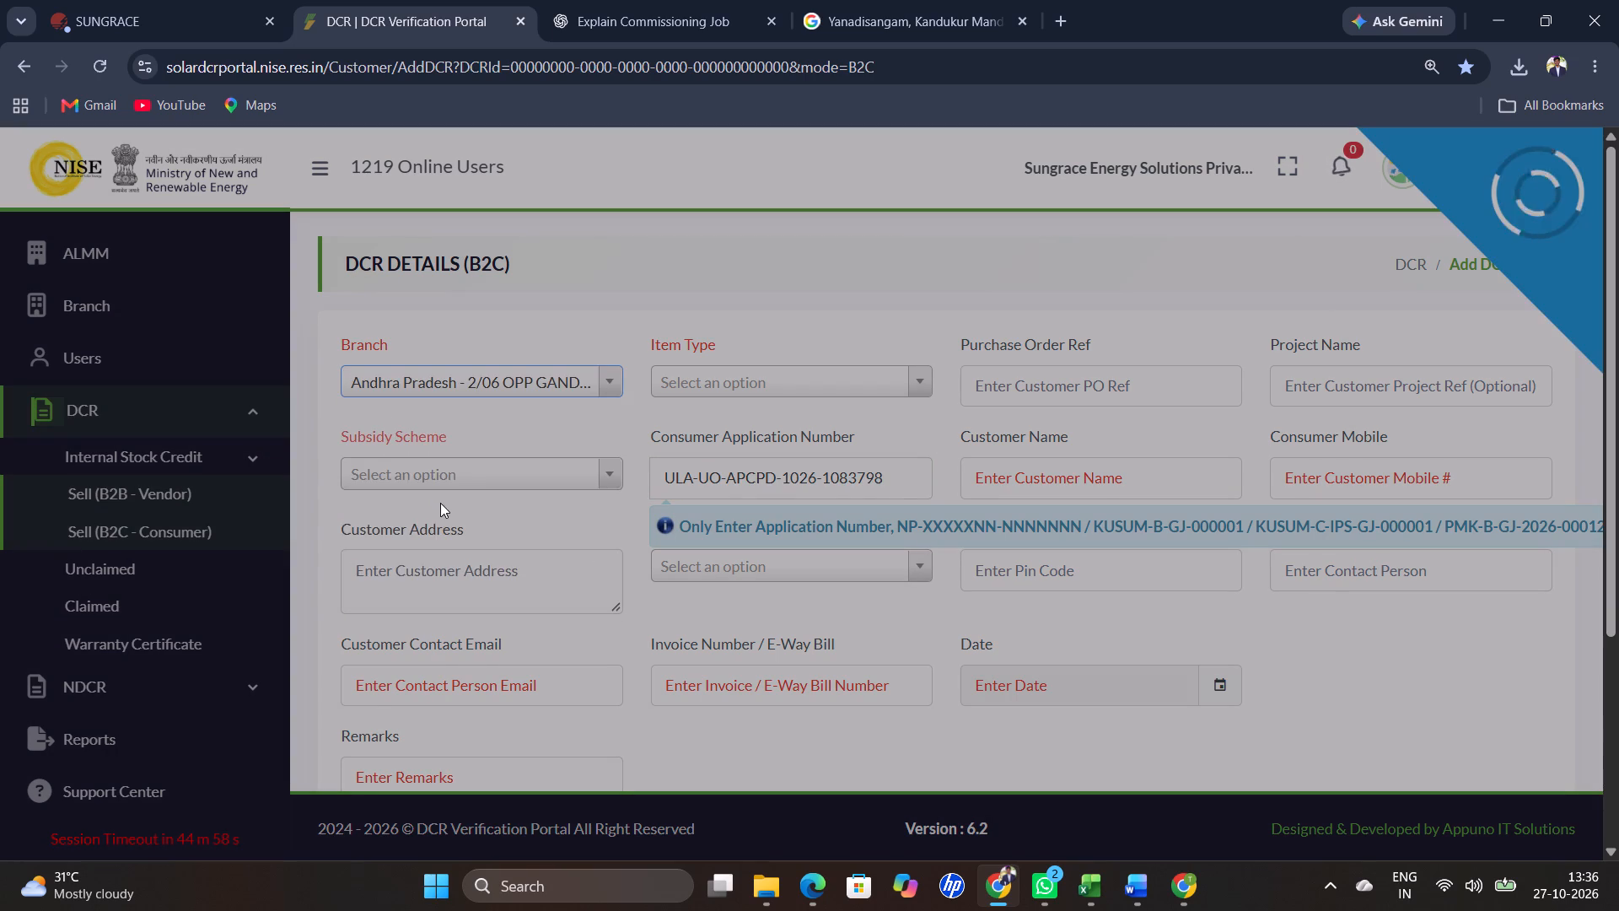
click(445, 471)
click(447, 652)
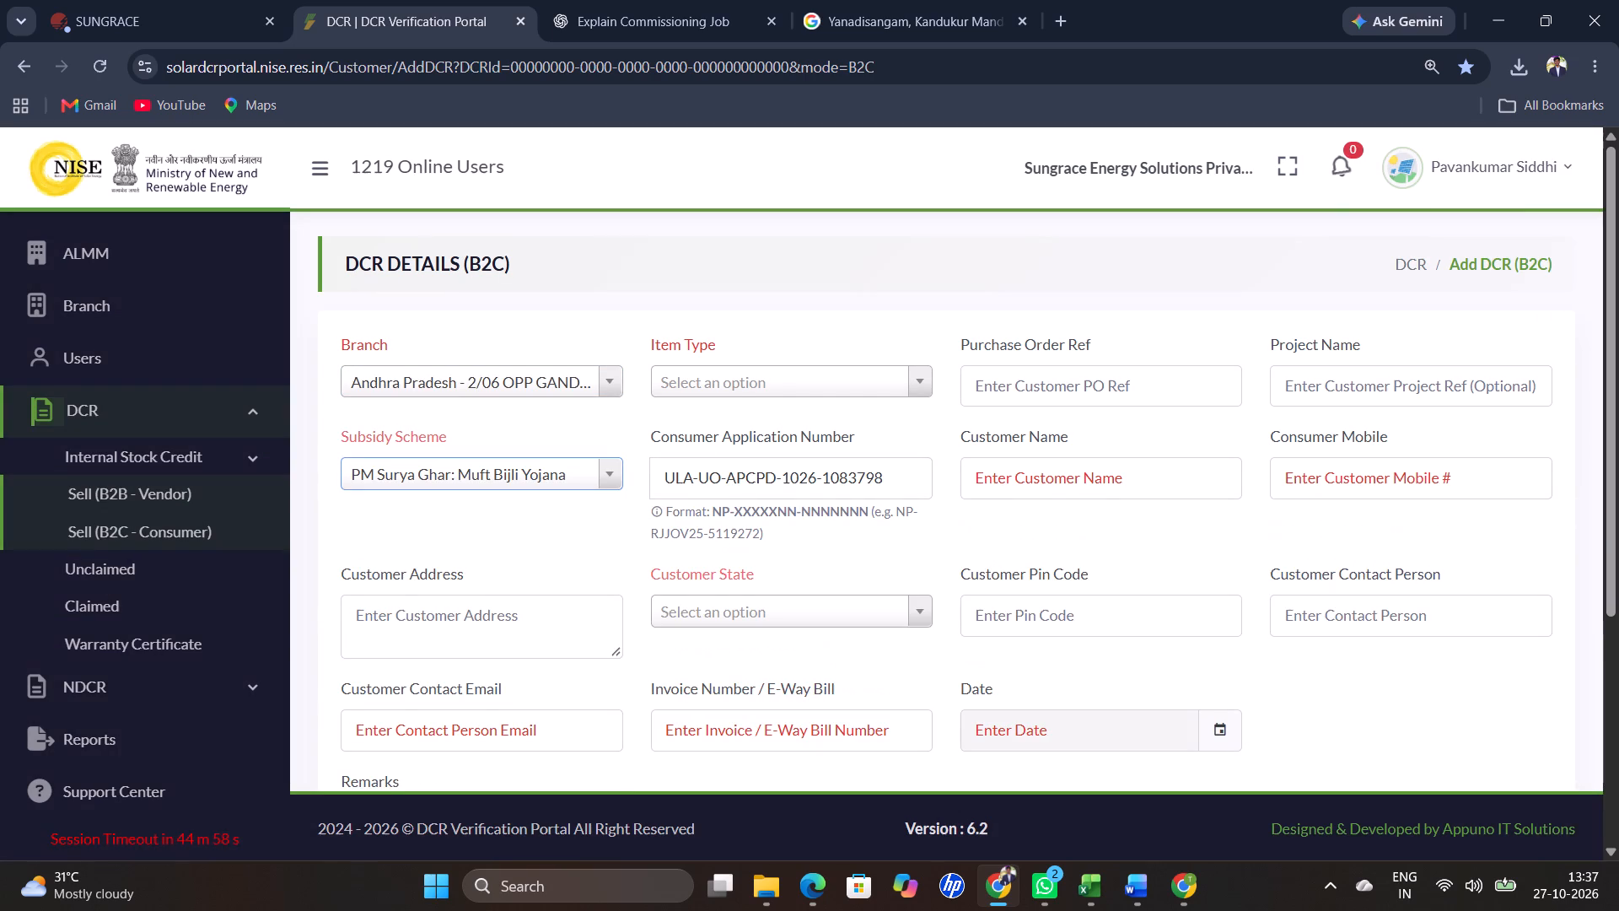
click(746, 369)
click(754, 451)
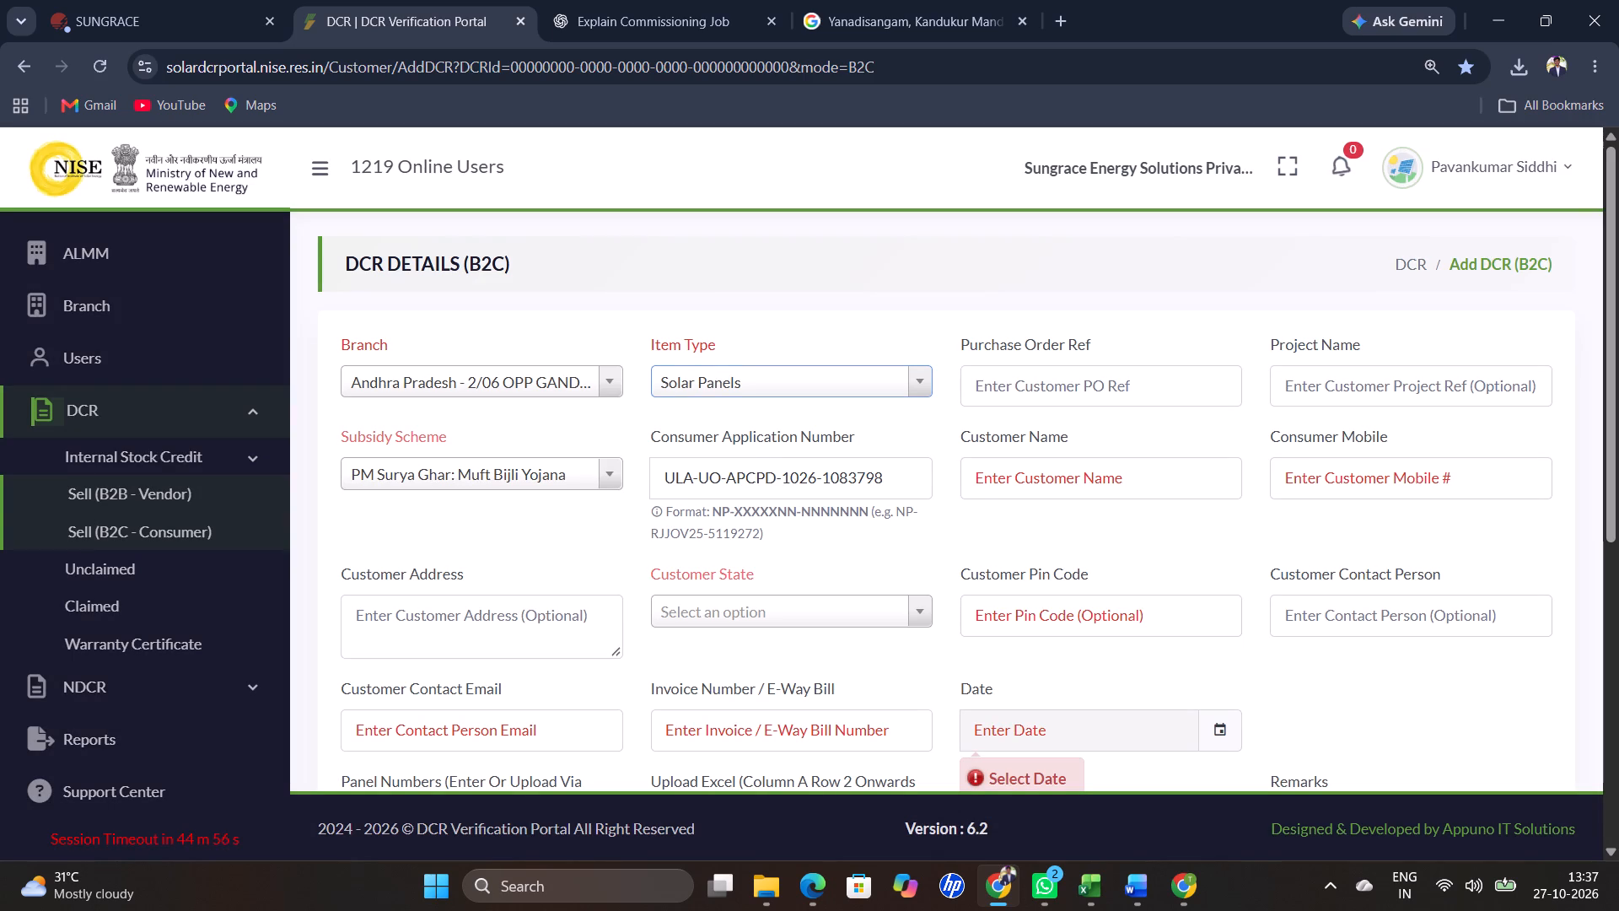
Fill the Customer Name with Andhra Pradesh Central Power Distribution Corporation Limited, copied from the Word details document.
click(1029, 484)
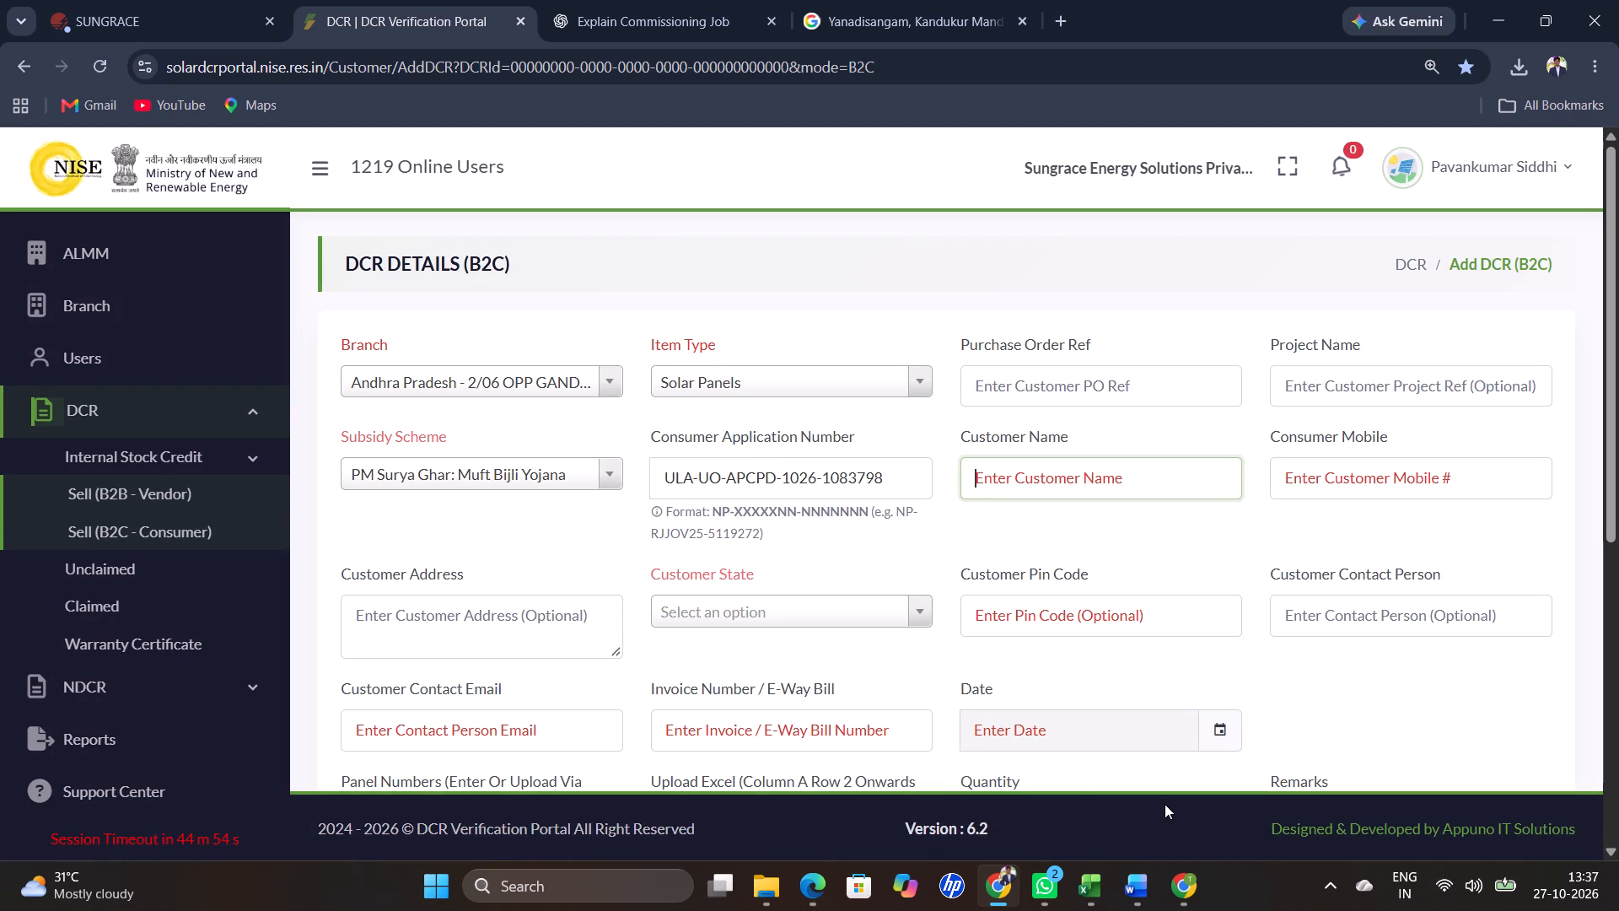
click(1115, 800)
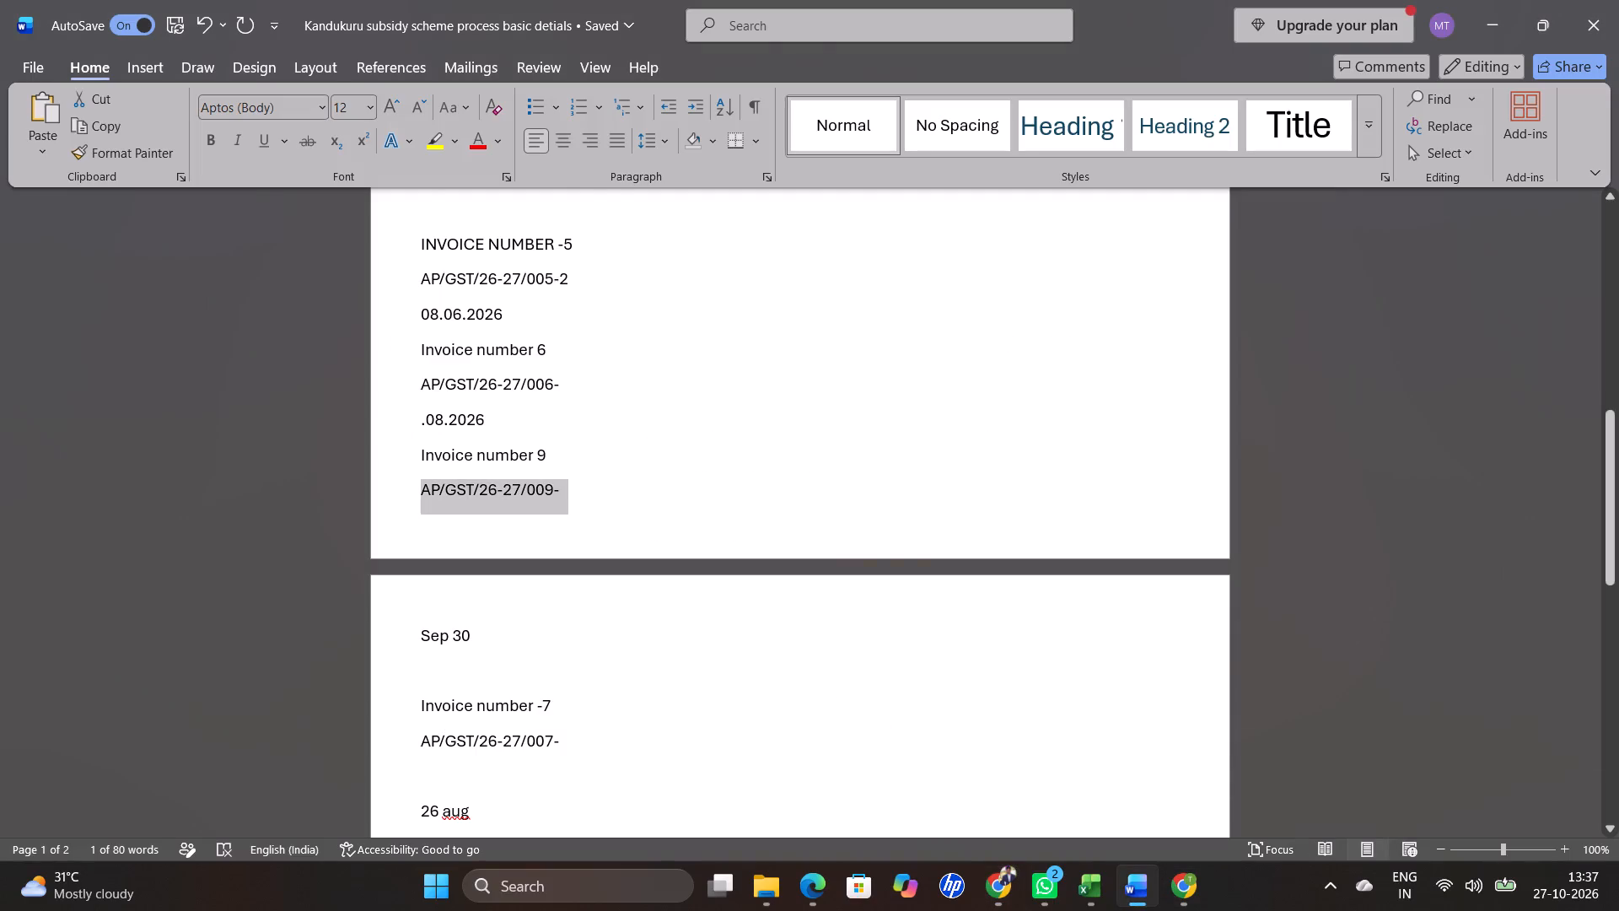
scroll(671, 539, up, 20)
scroll(671, 539, up, 5)
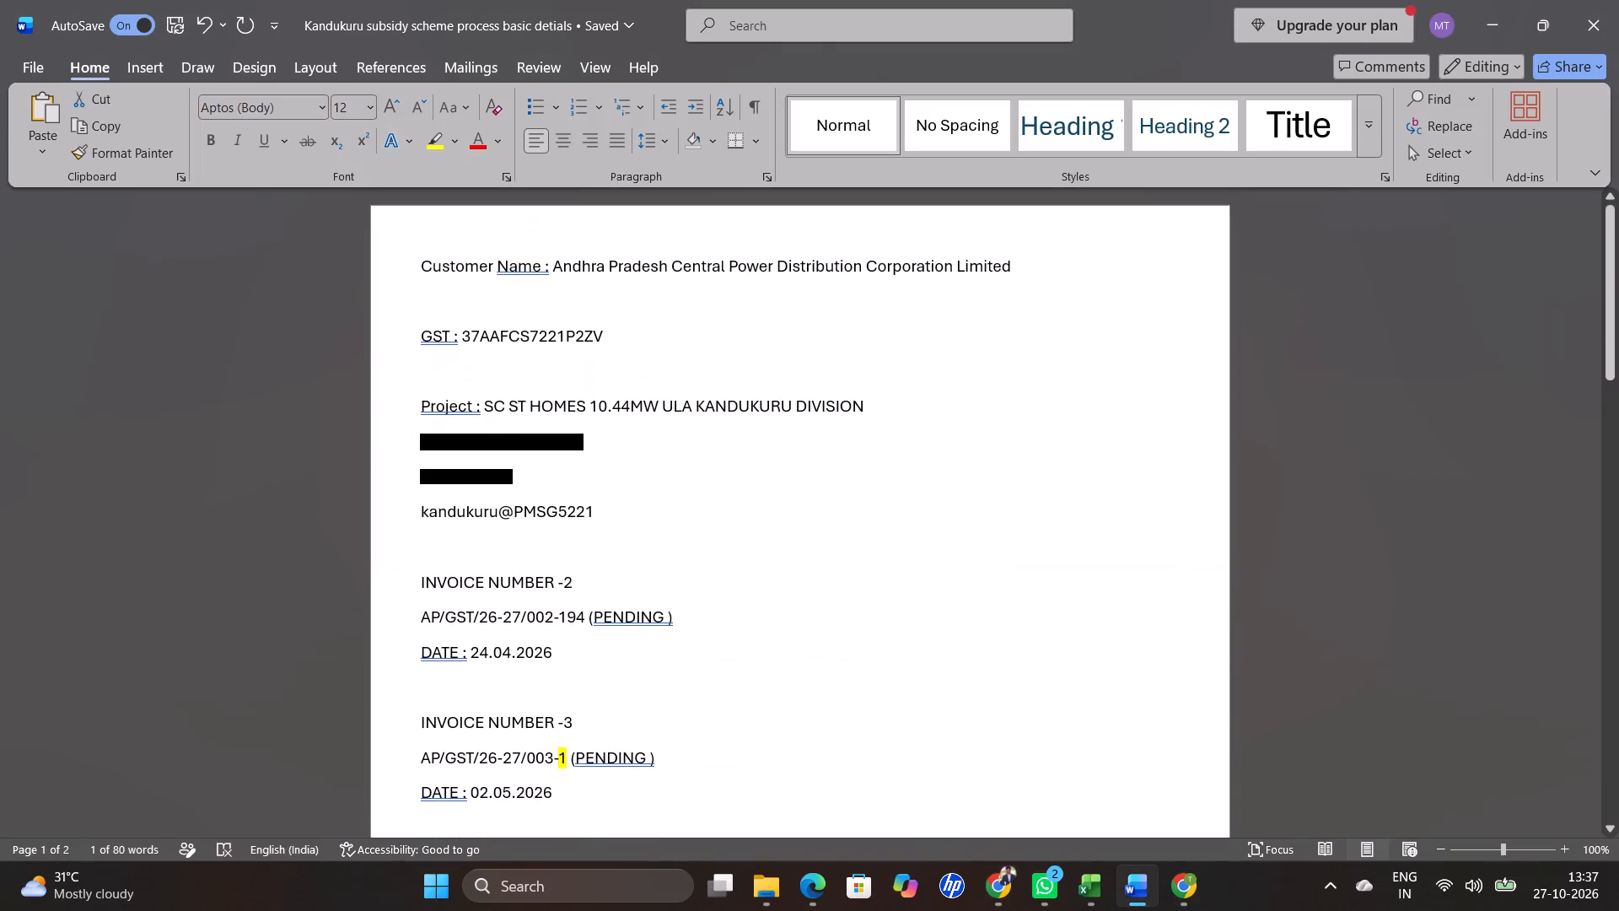
drag(557, 268, 1066, 272)
click(1066, 272)
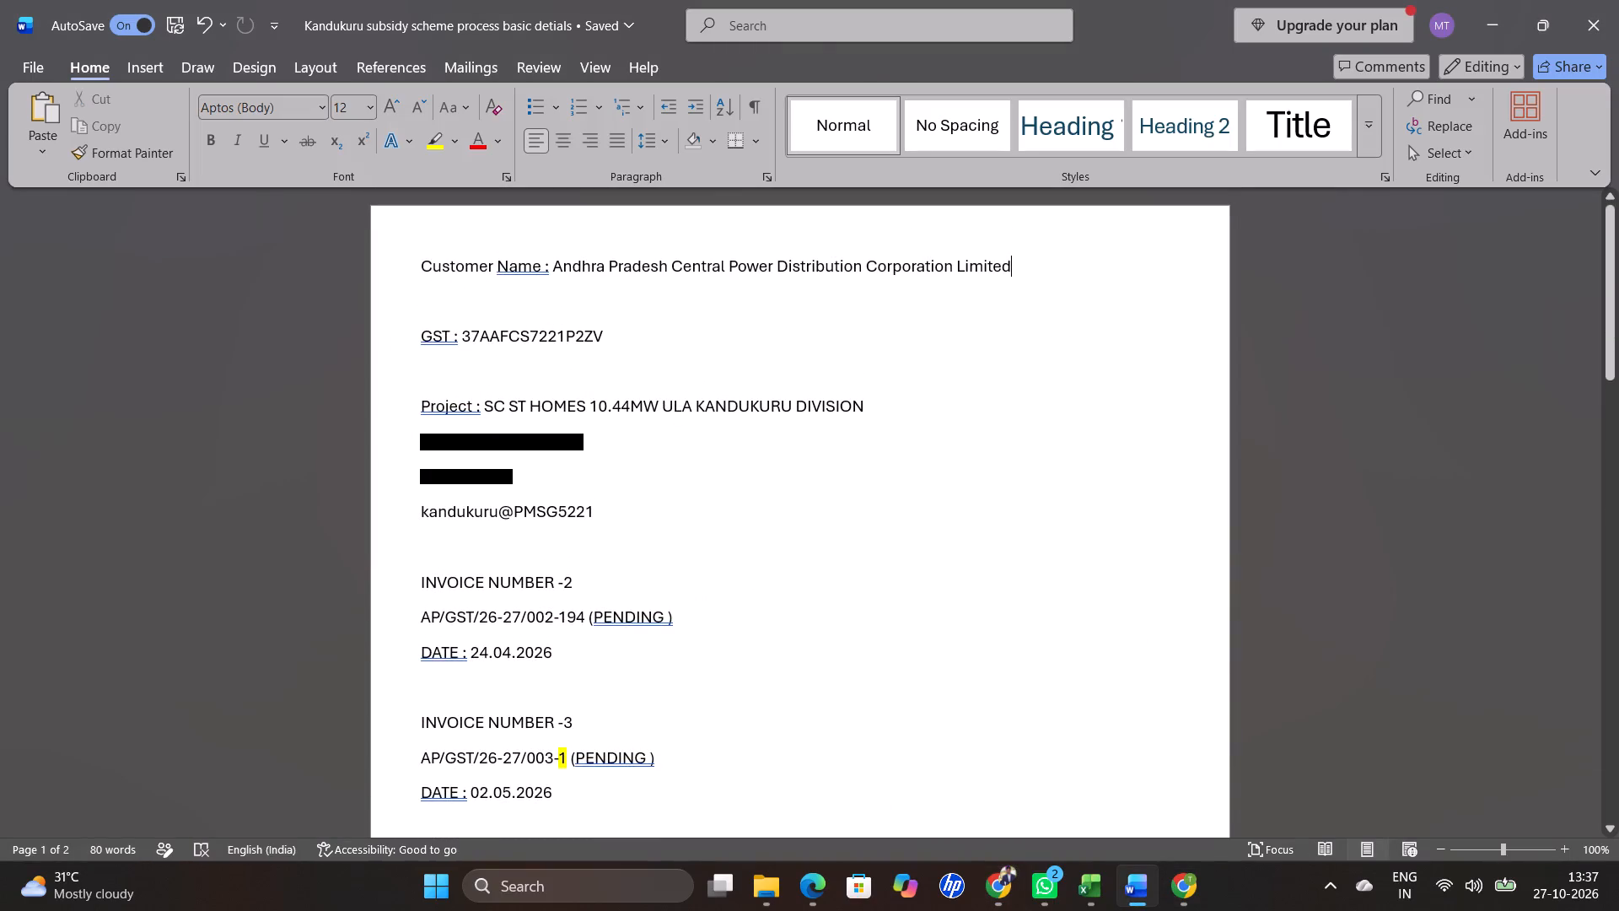
drag(557, 264, 990, 273)
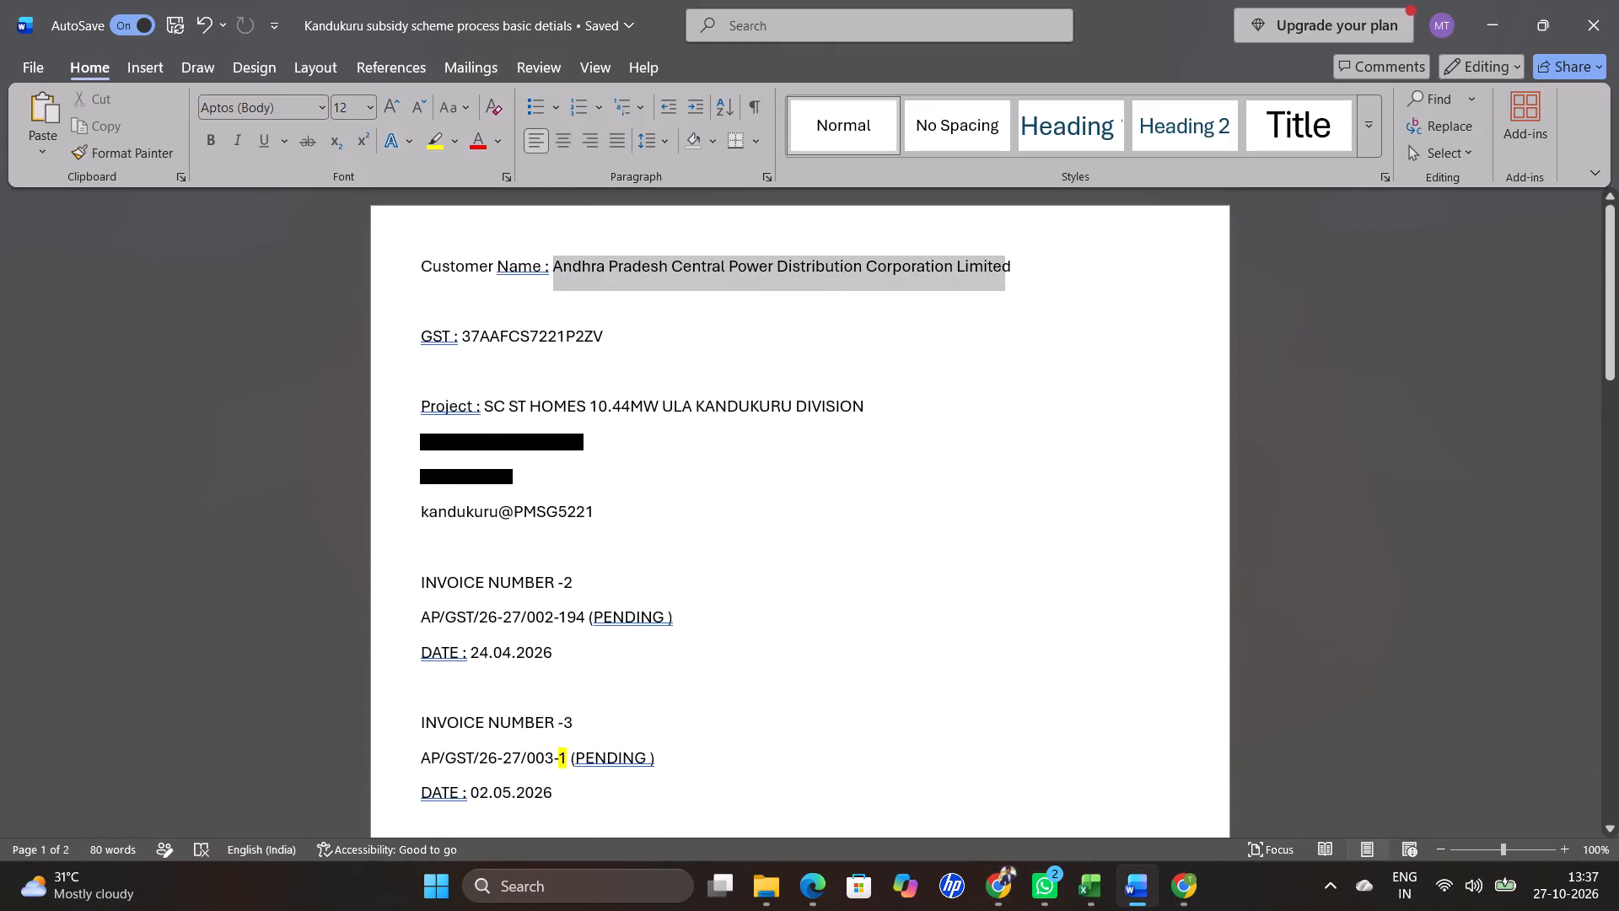
drag(990, 273, 1026, 272)
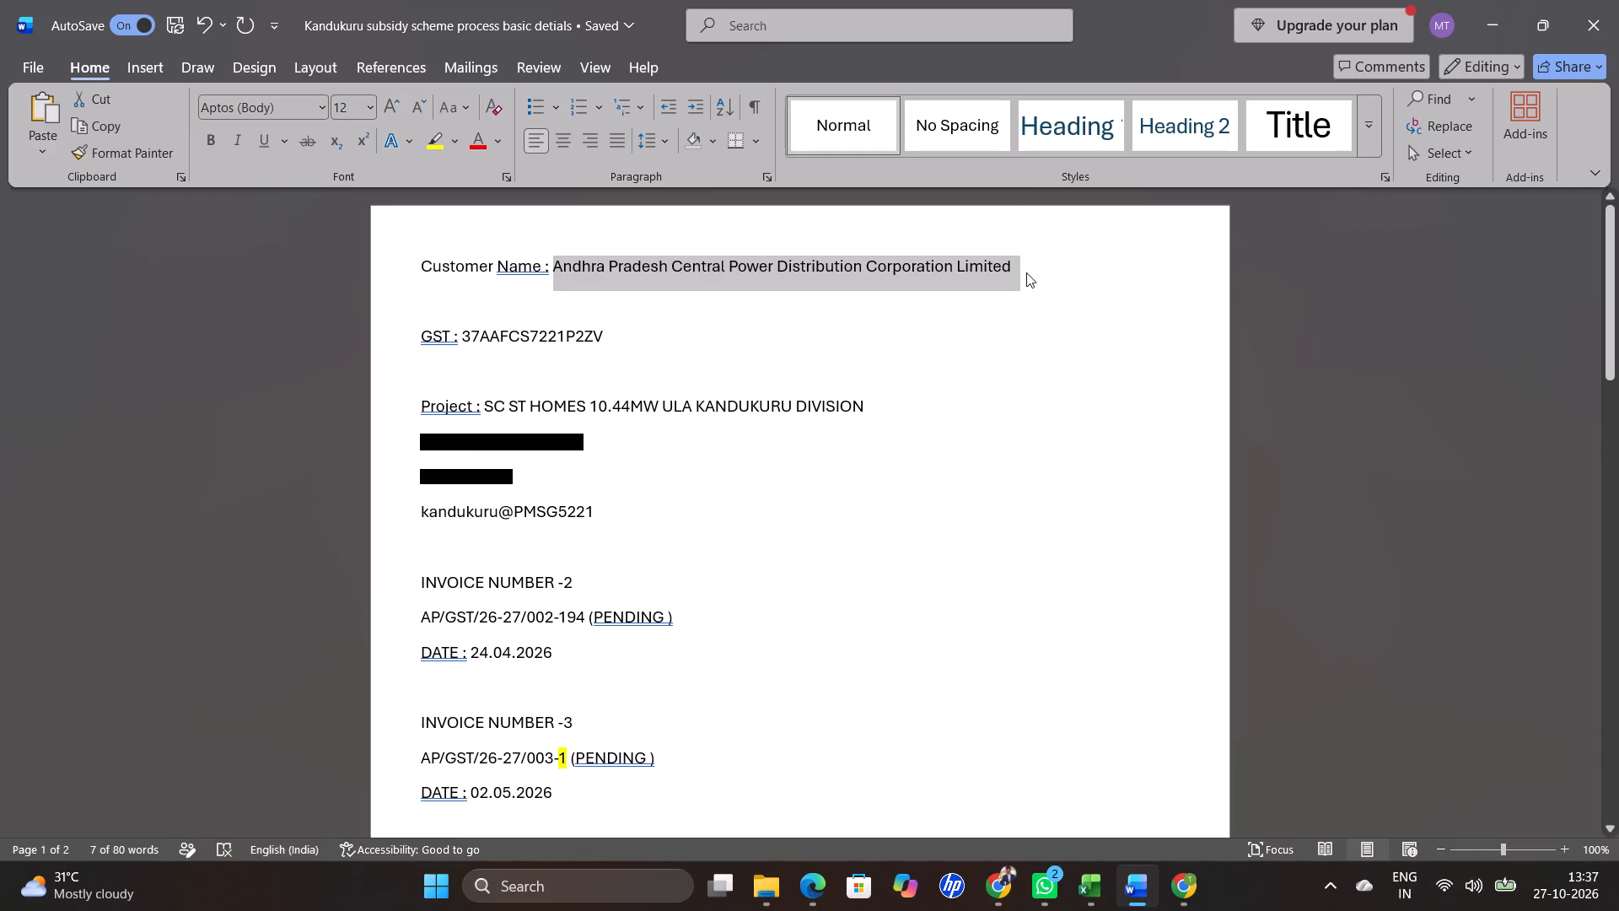
key(ctrl+c)
click(1029, 795)
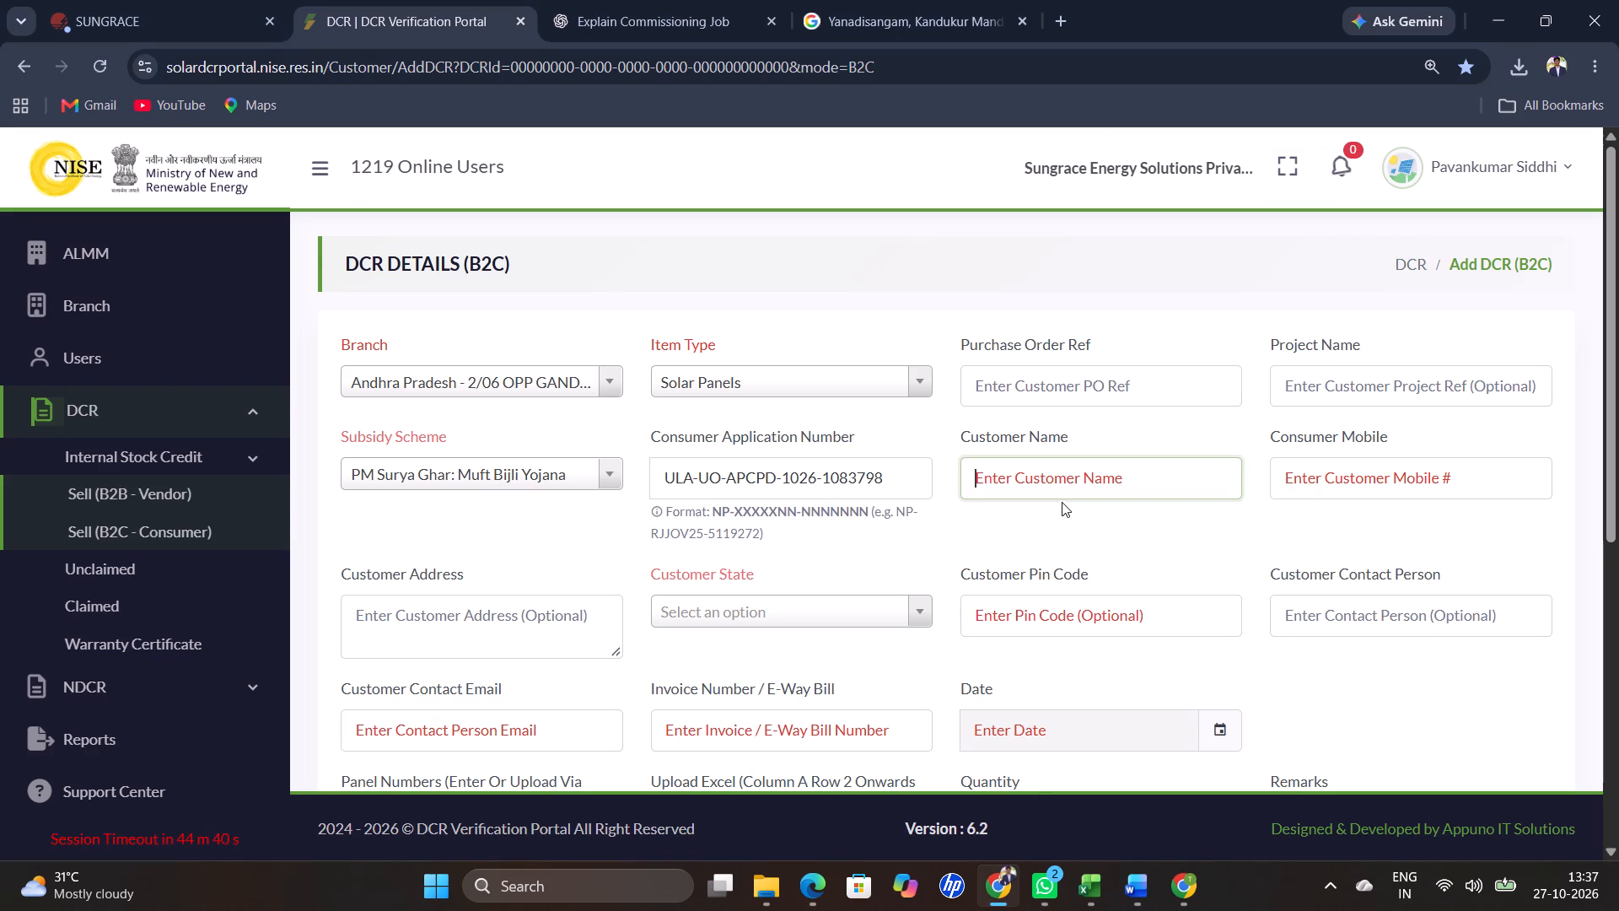
key(ctrl+v)
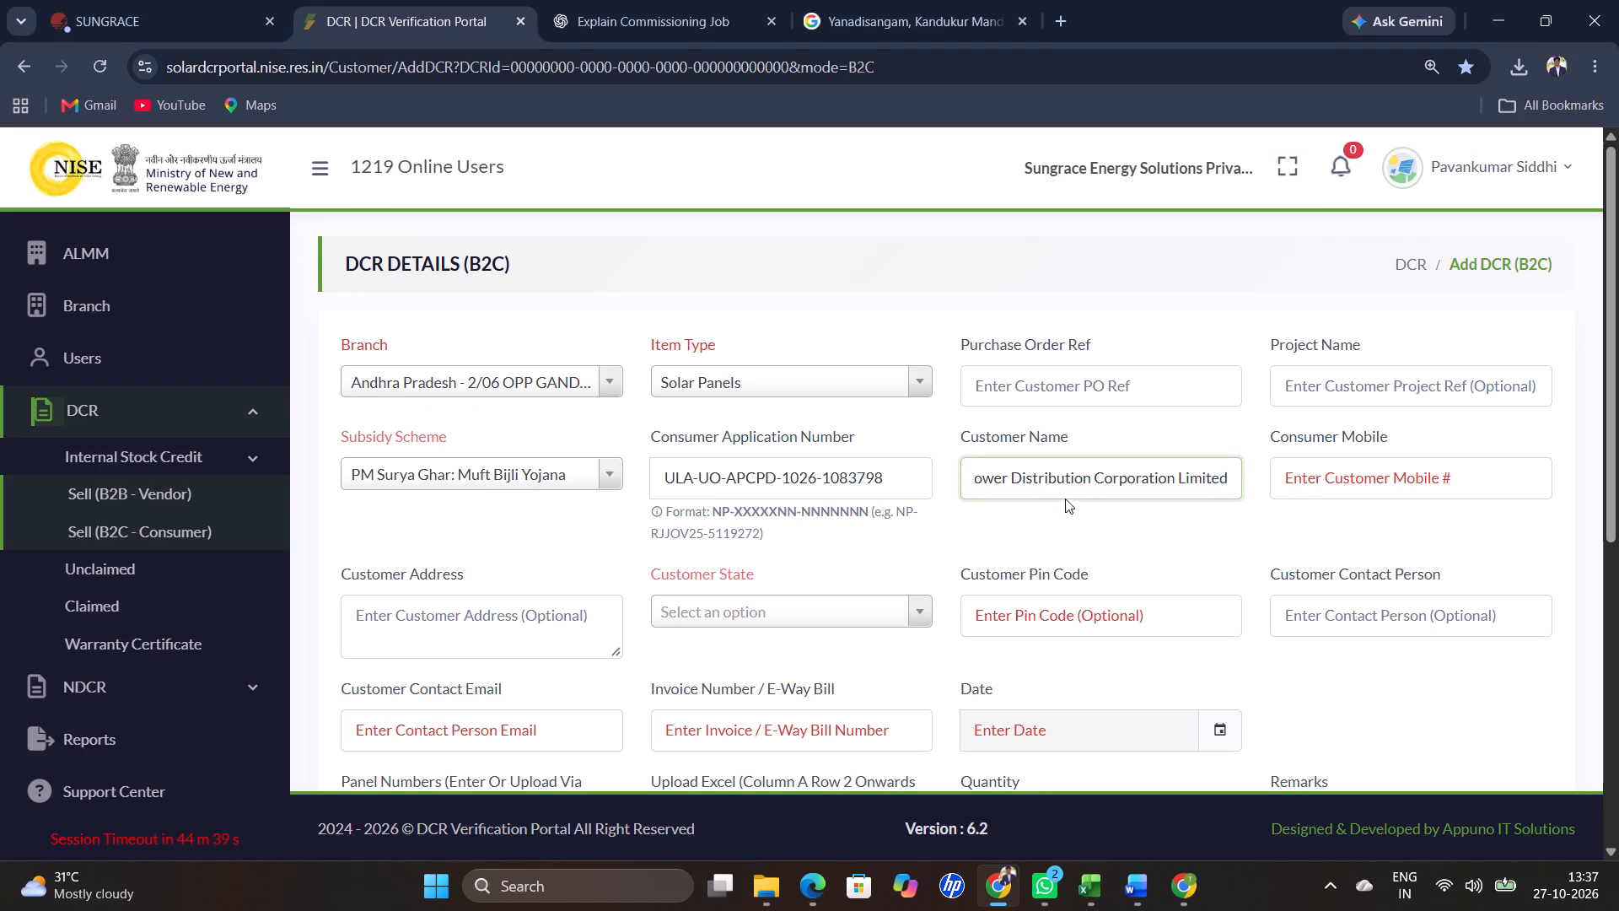
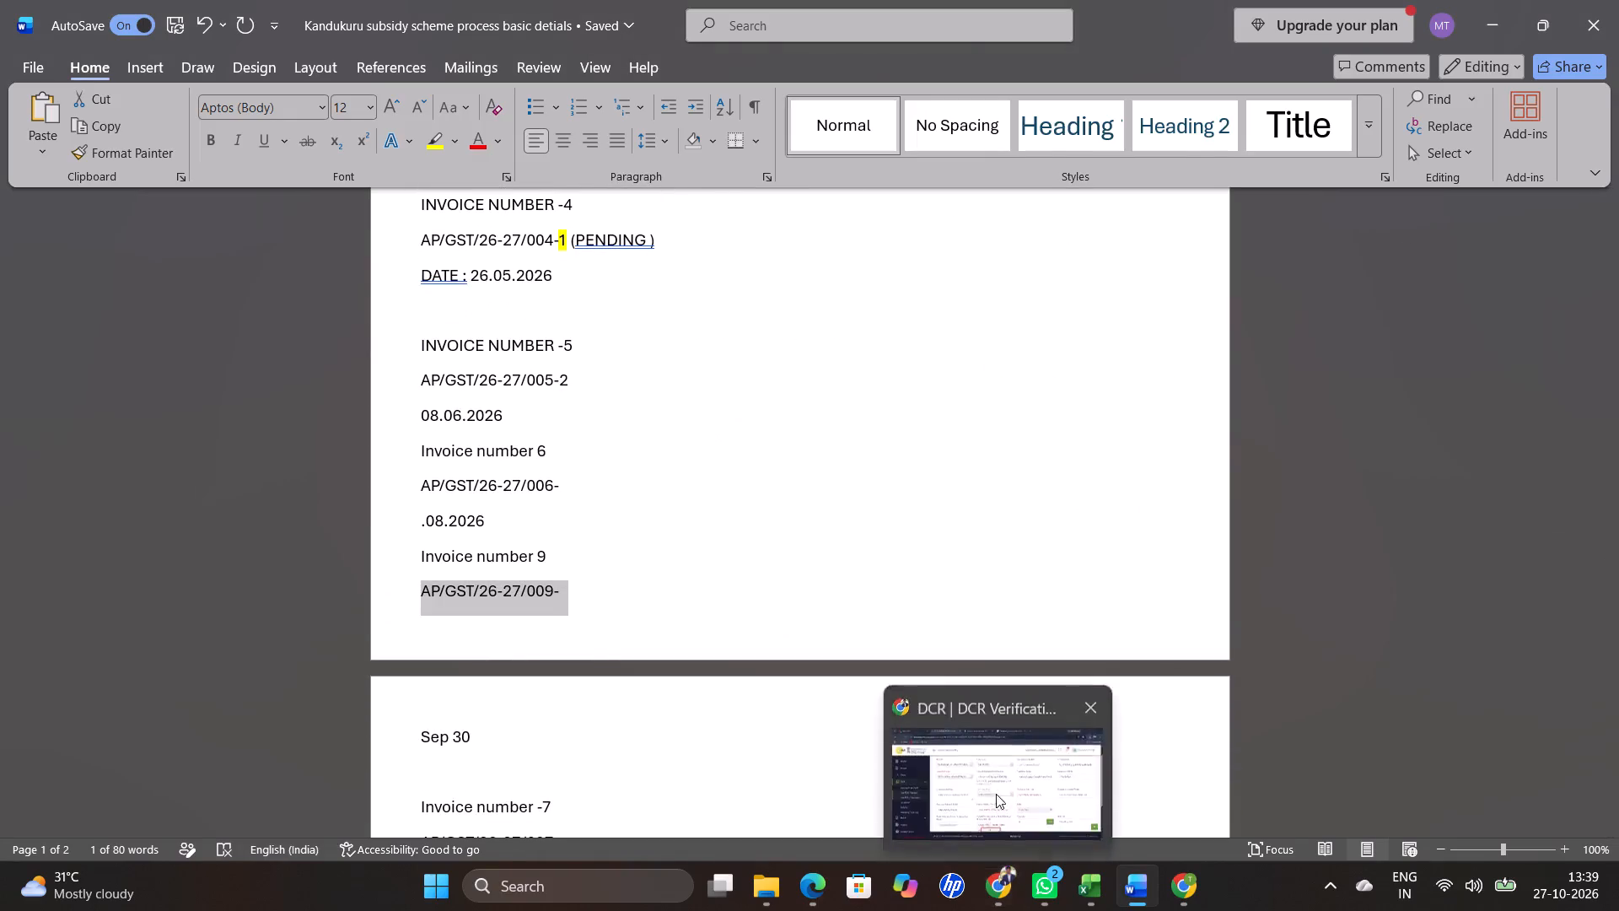
click(982, 772)
key(ctrl+v)
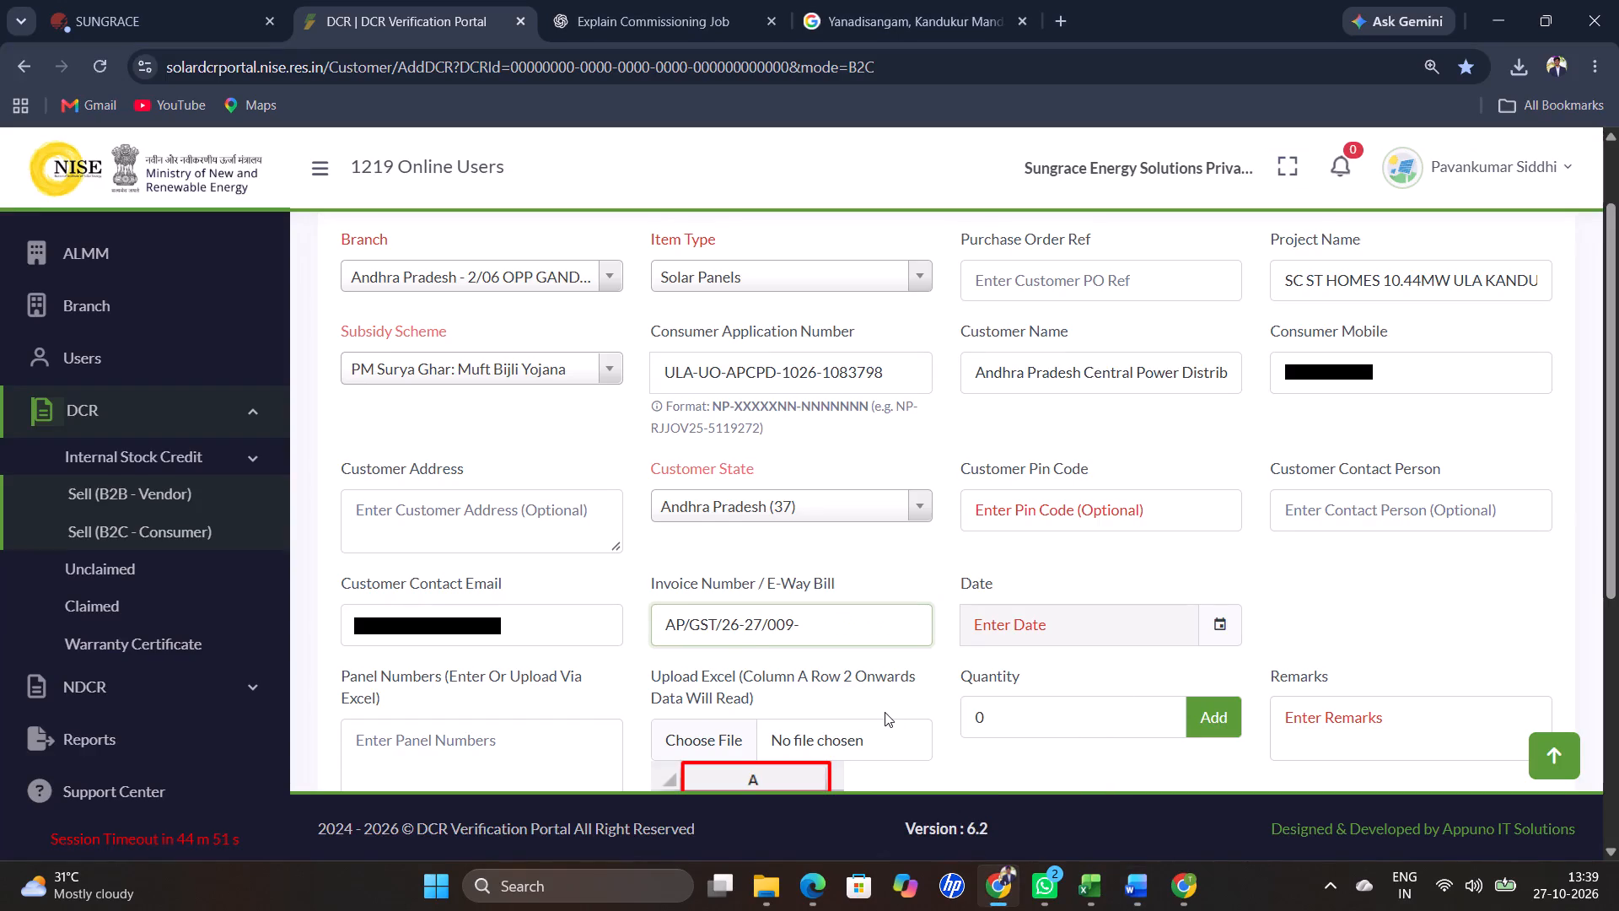
key(2)
text(19)
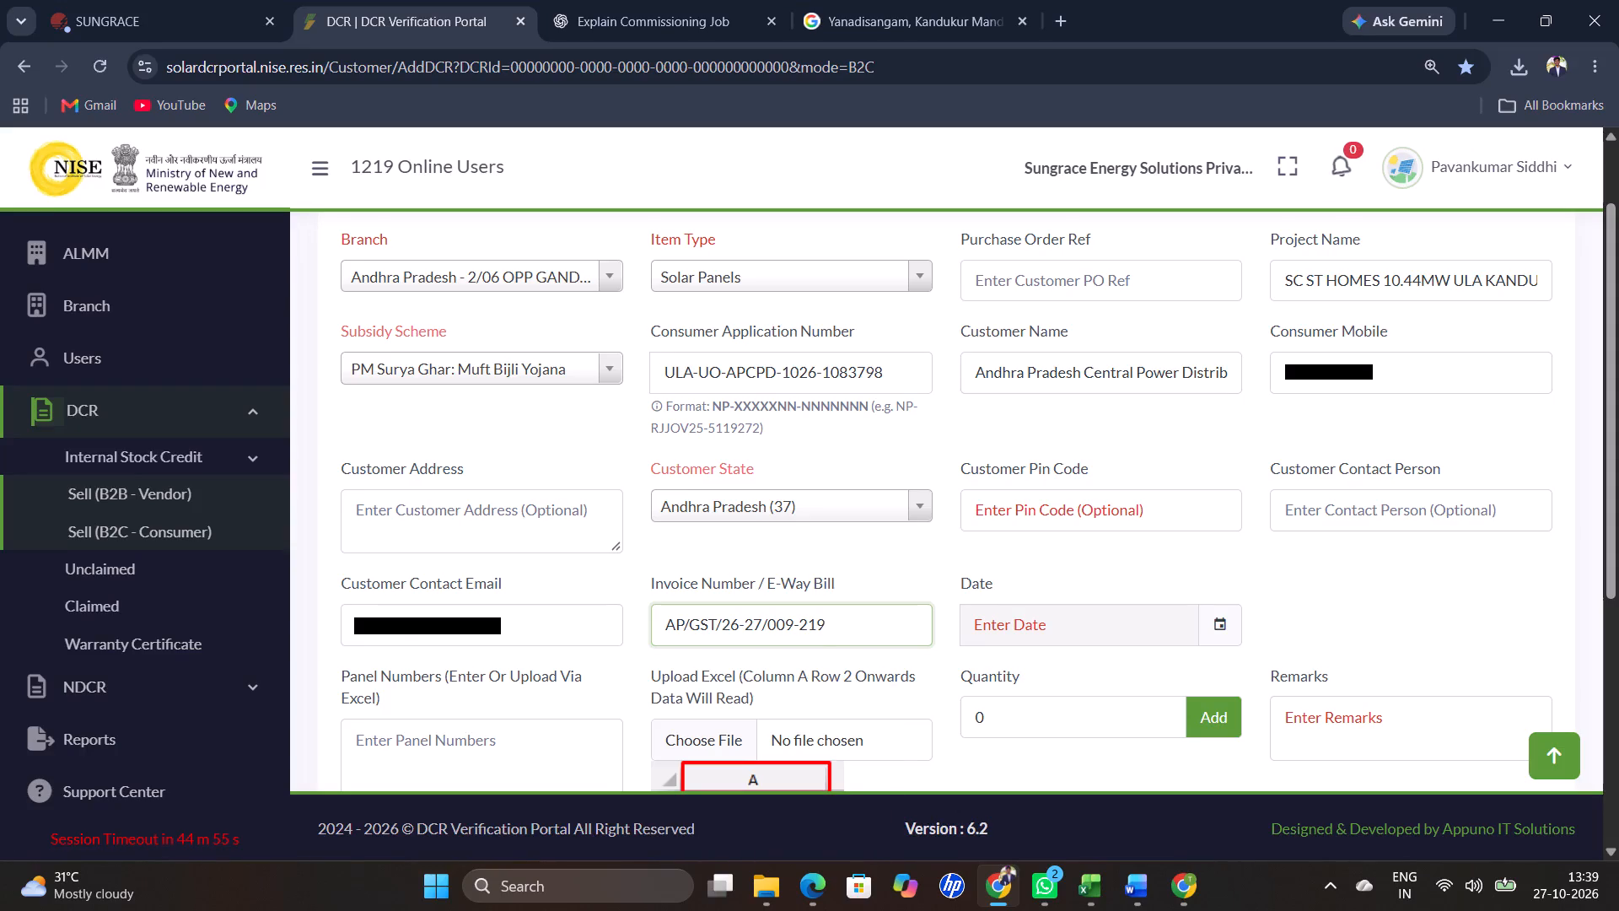
key(BackSpace)
key(BackSpace)
text(20)
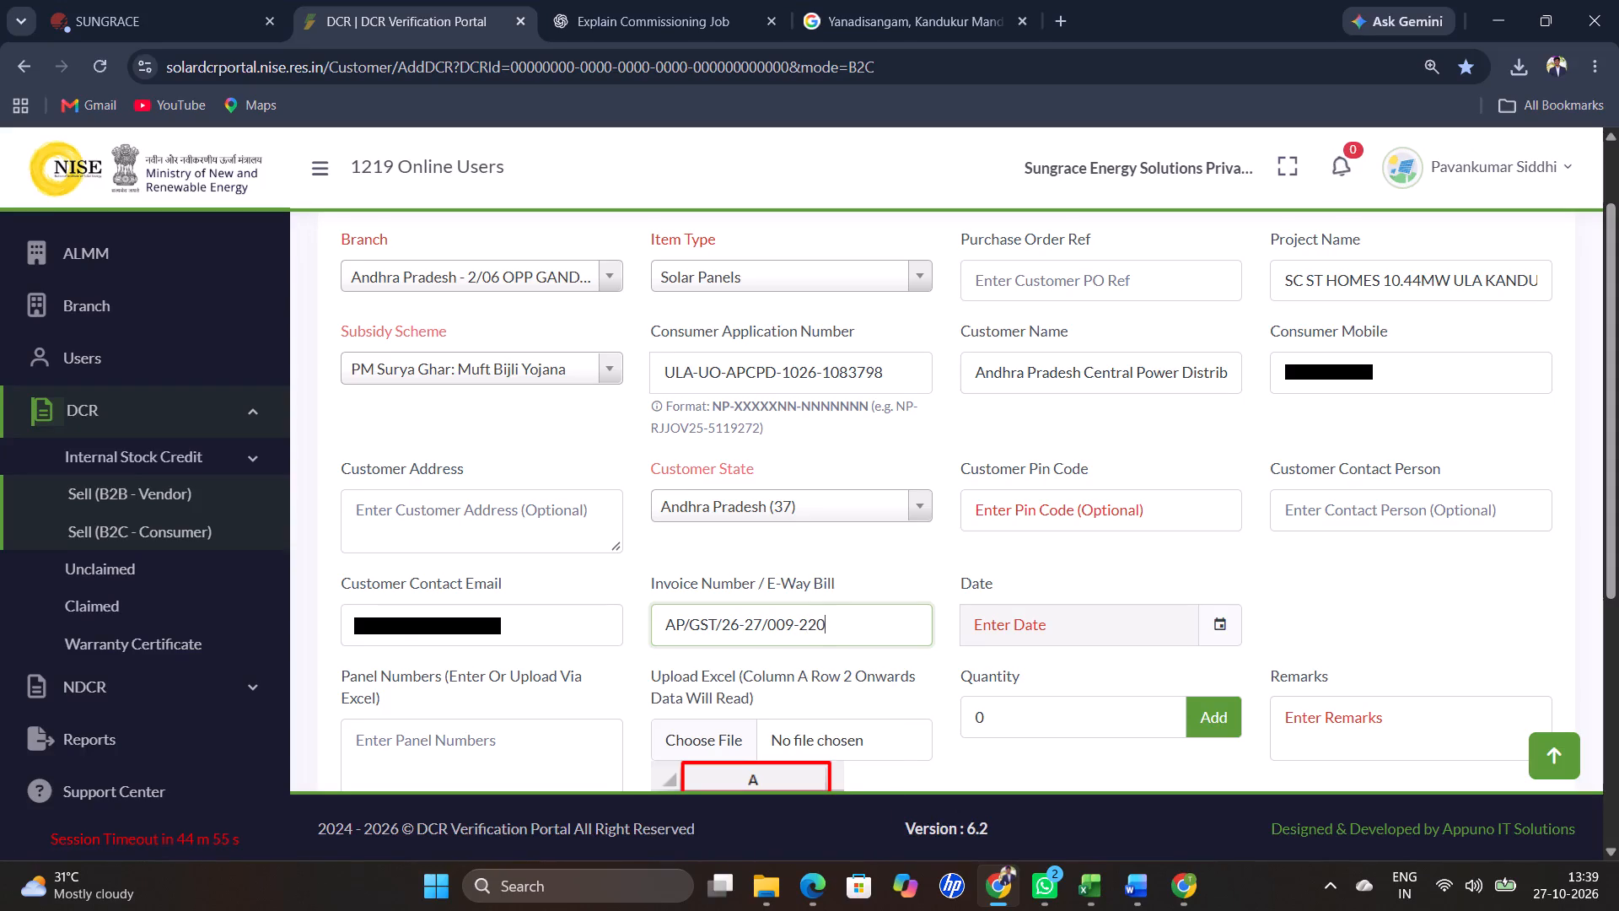
Set the invoice date to 30-Sep-2026.
click(1209, 617)
click(1040, 634)
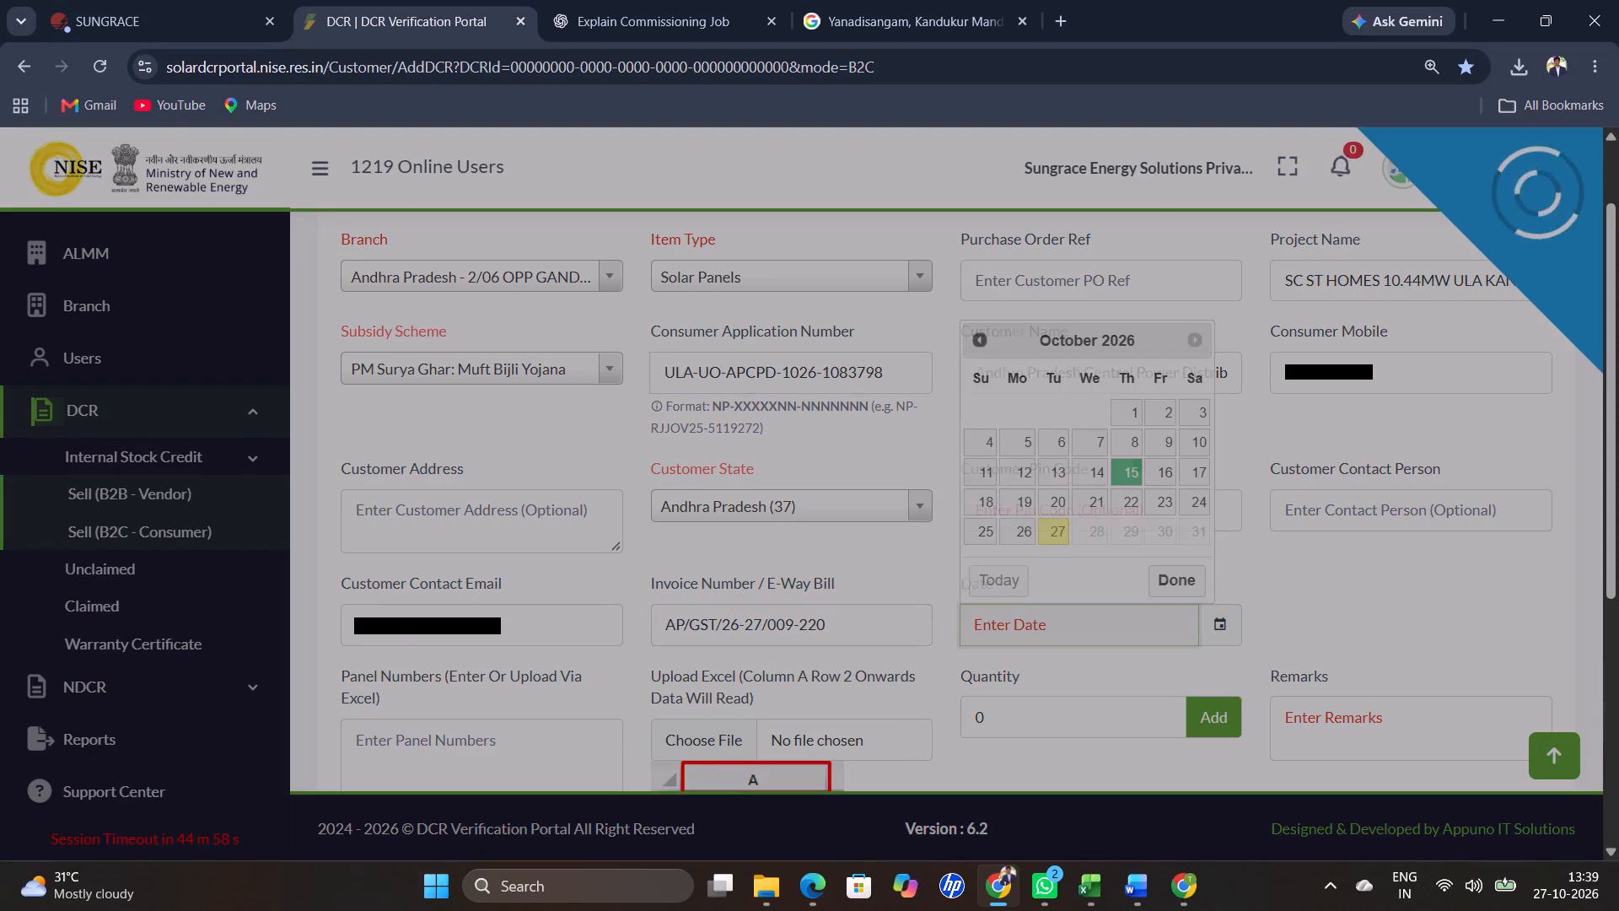
click(981, 327)
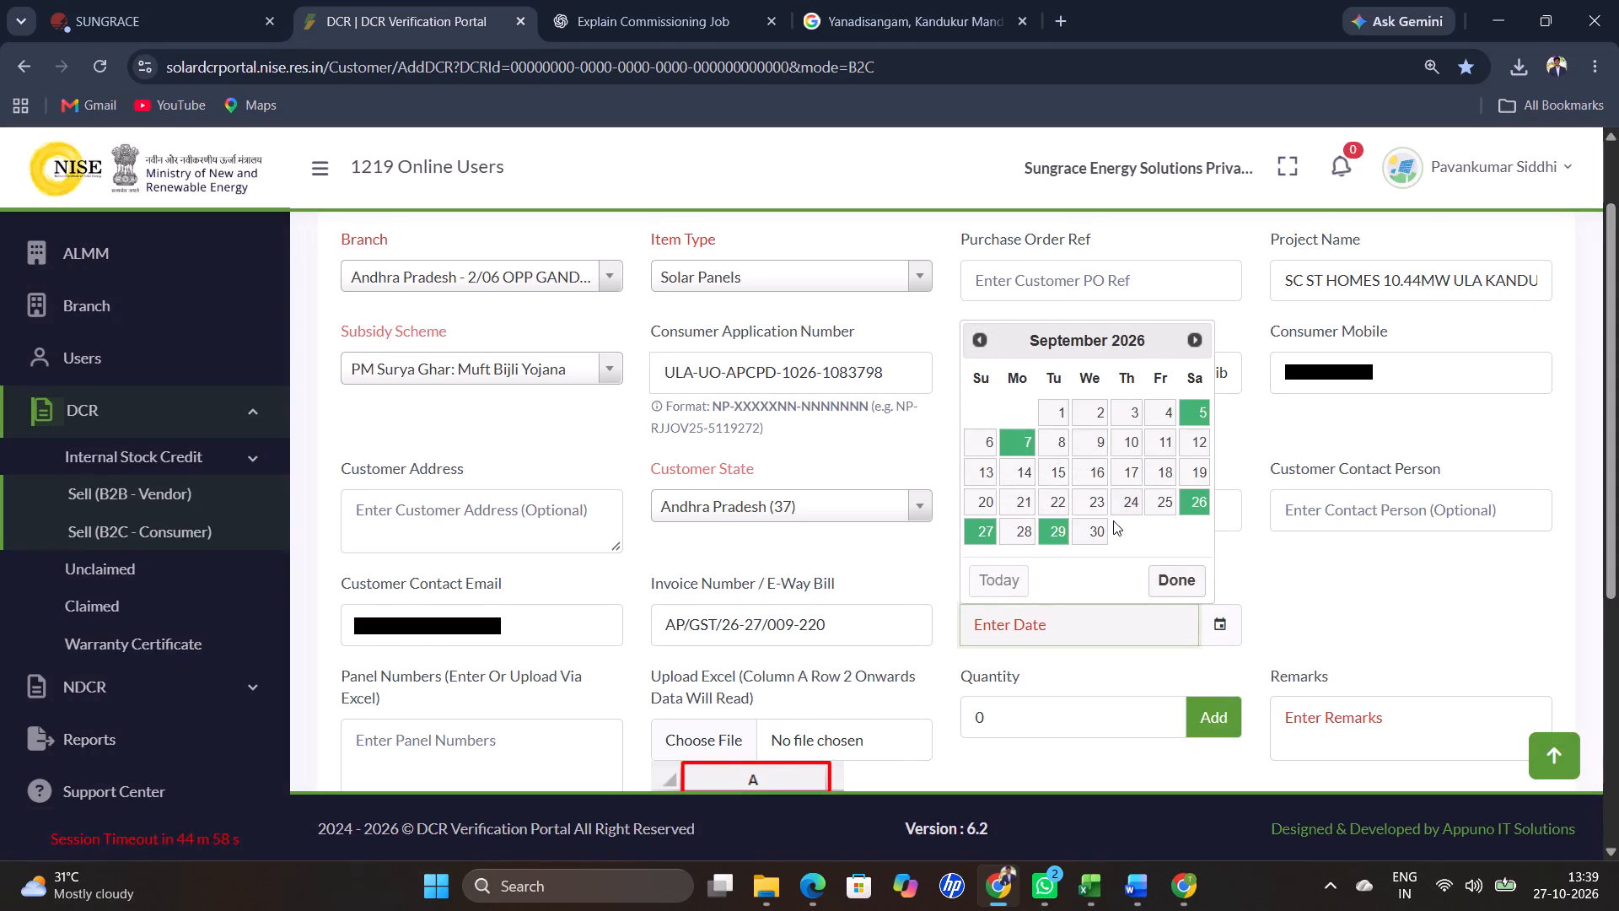
click(1097, 532)
Fill the Panel Numbers with the four panel serial numbers copied from the SUNGRACE work order's Quick Copy Details.
scroll(783, 549, down, 2)
click(521, 567)
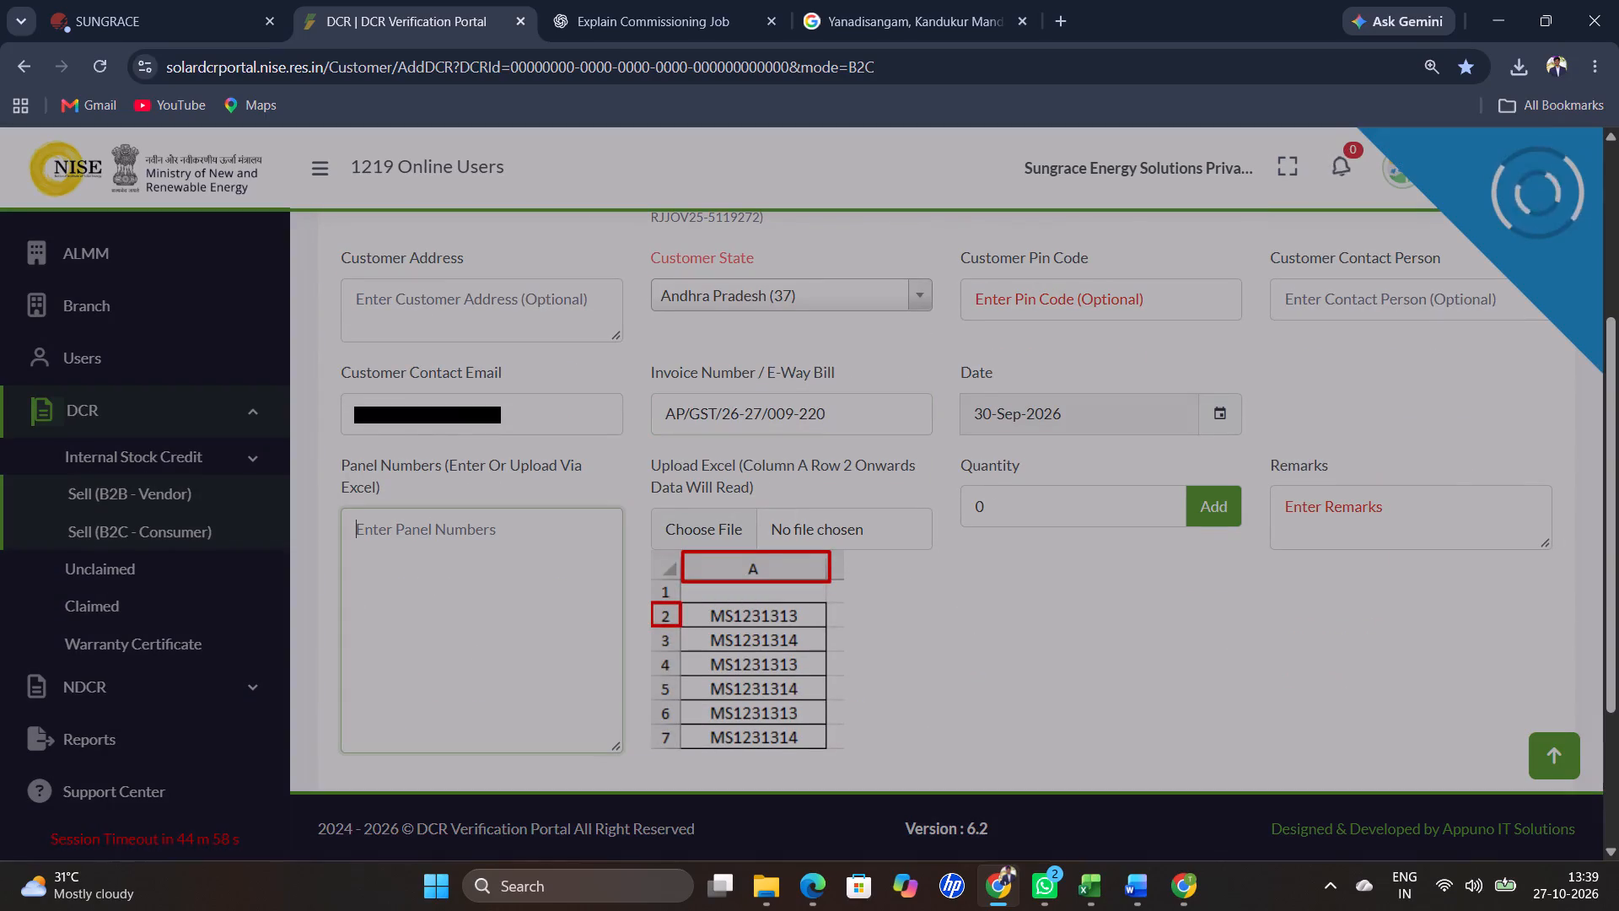
click(95, 0)
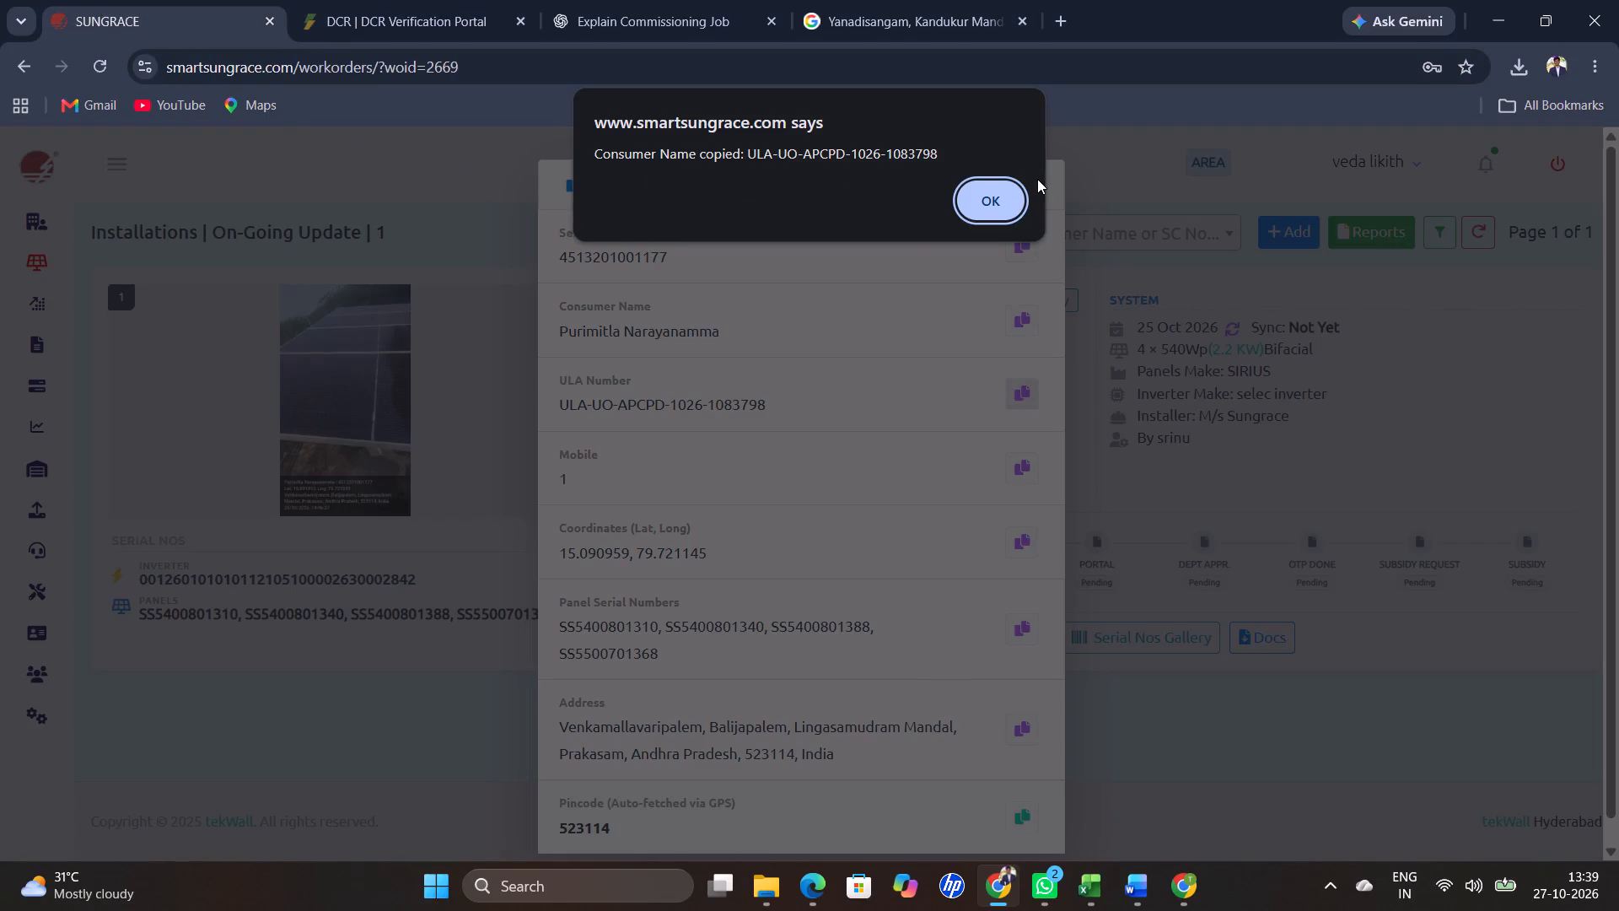
click(1003, 197)
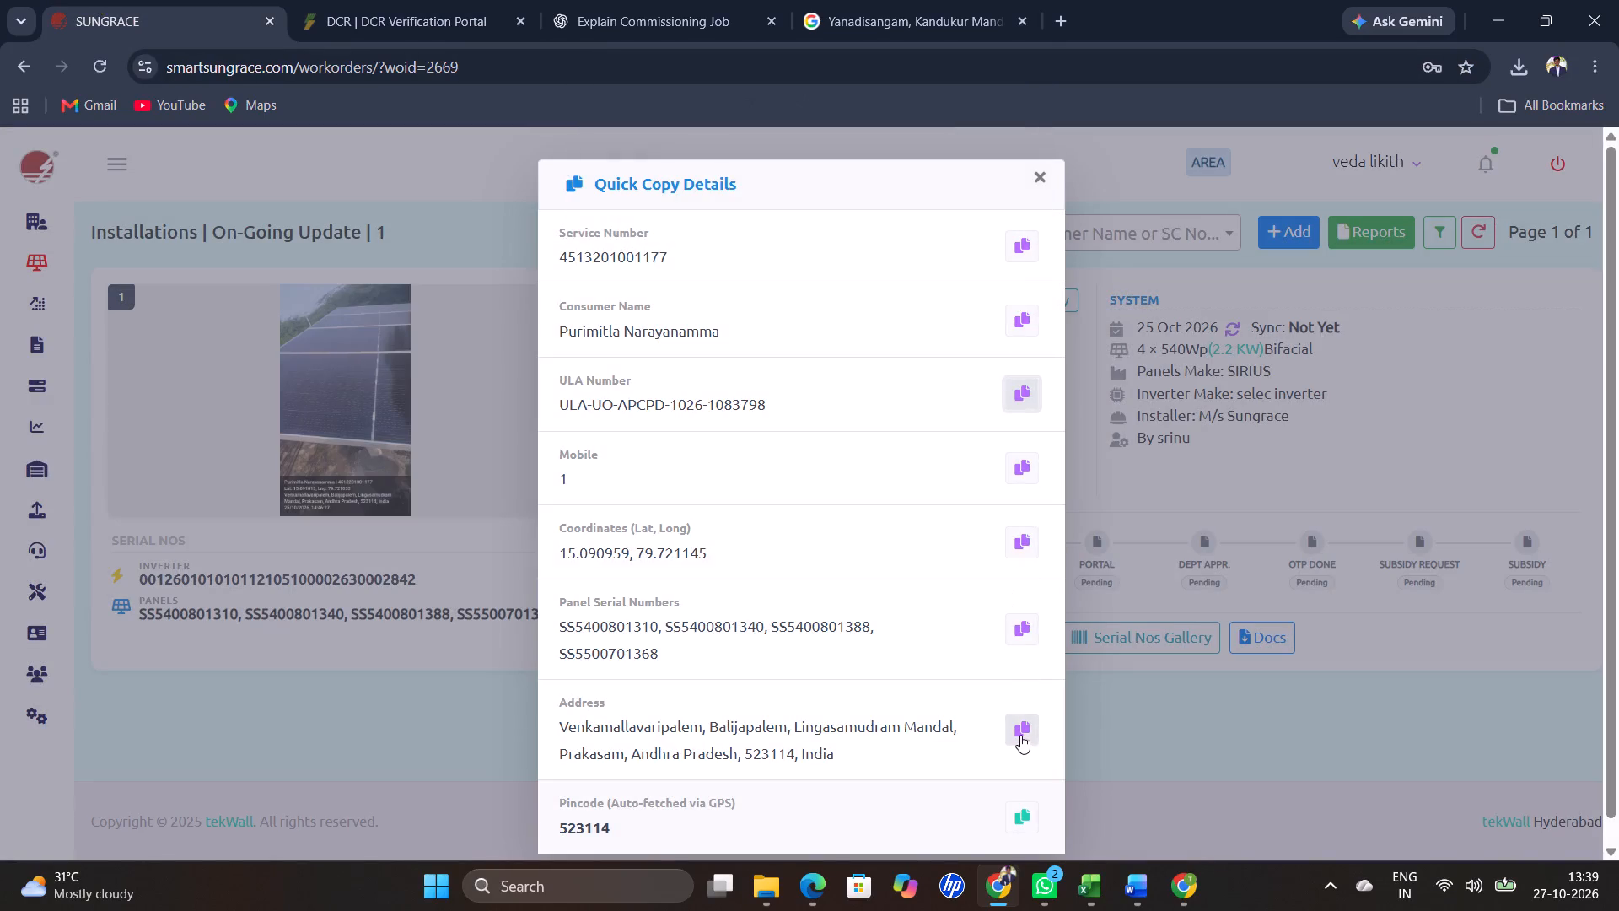
drag(1015, 628, 985, 650)
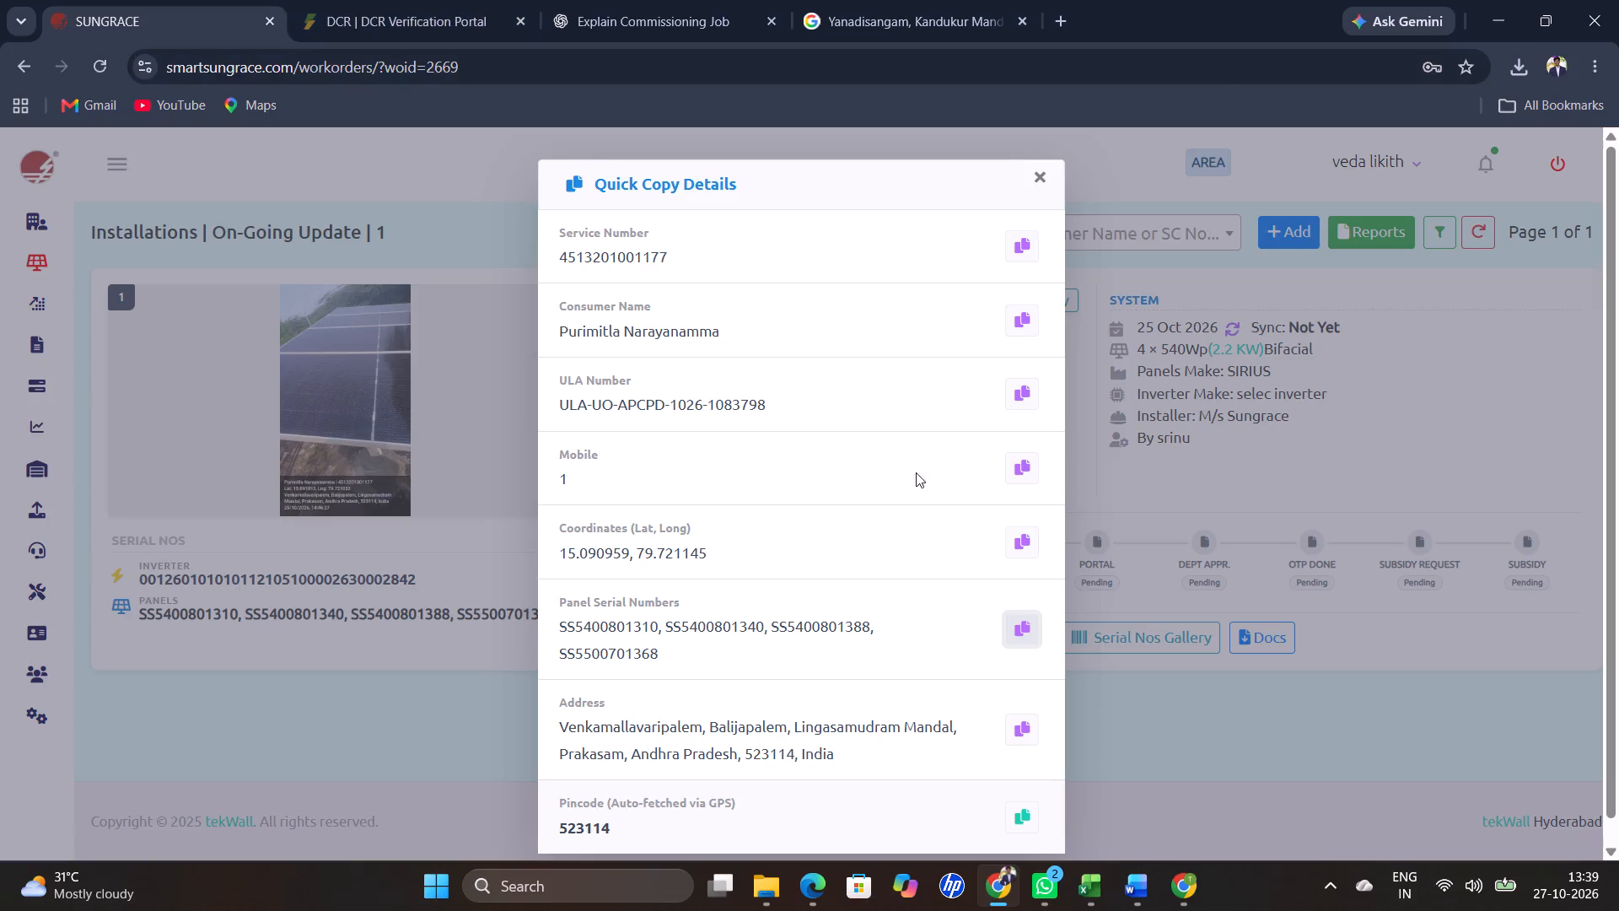
click(1019, 627)
click(454, 0)
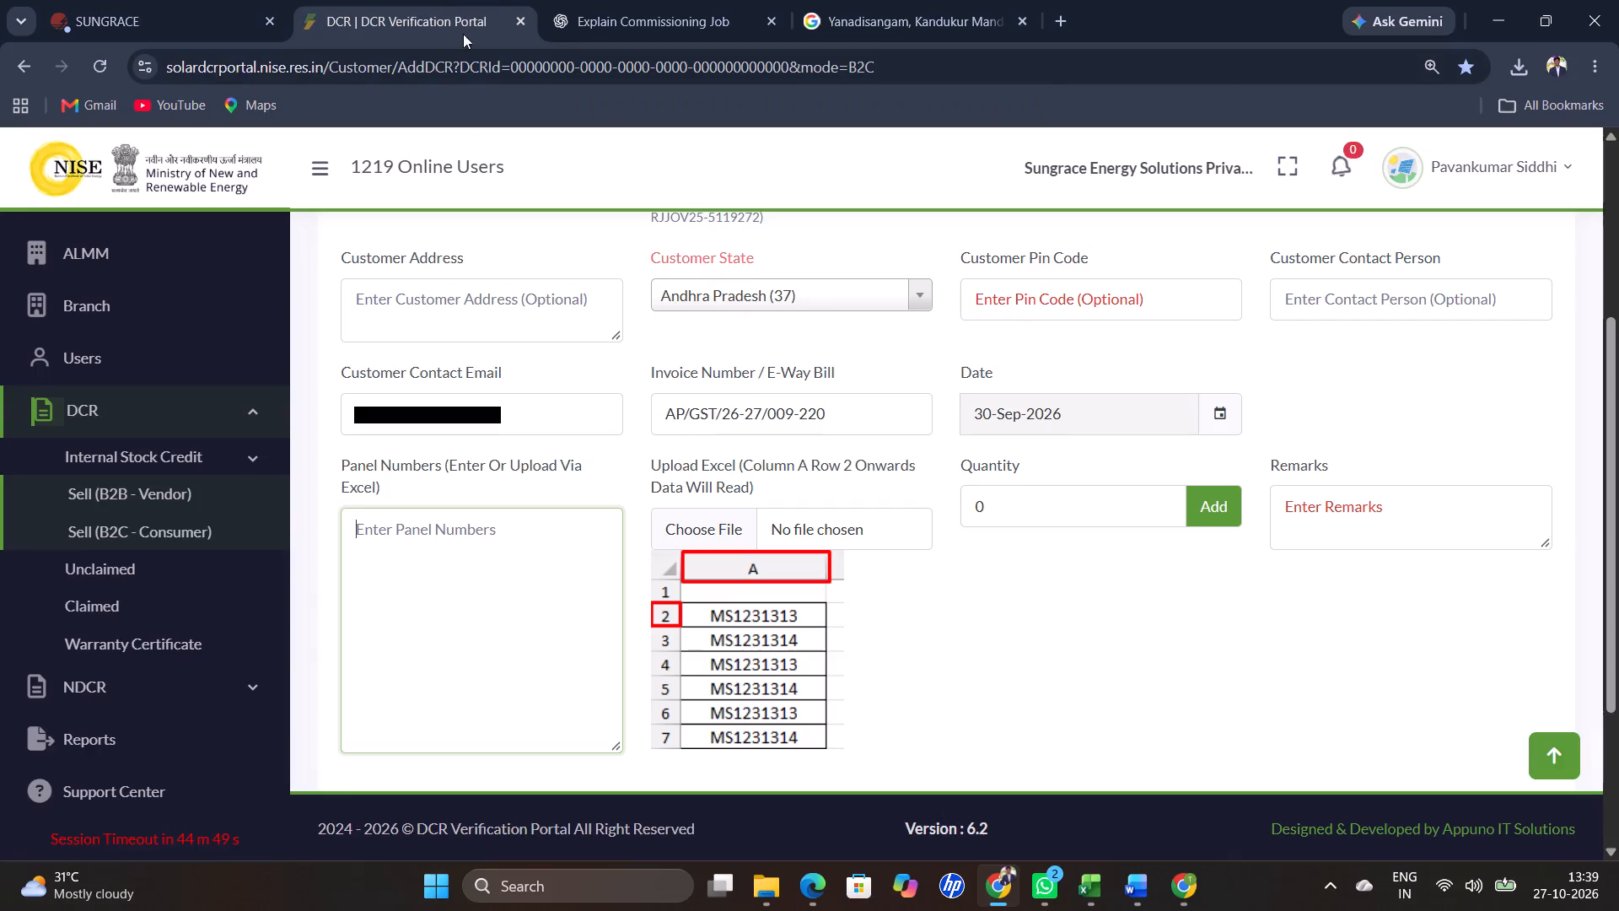
key(ctrl+v)
key(Left)
key(Left)
key(Left)
key(Left)
key(Left)
key(Left)
key(Left)
key(Left)
key(Left)
key(Left)
key(Left)
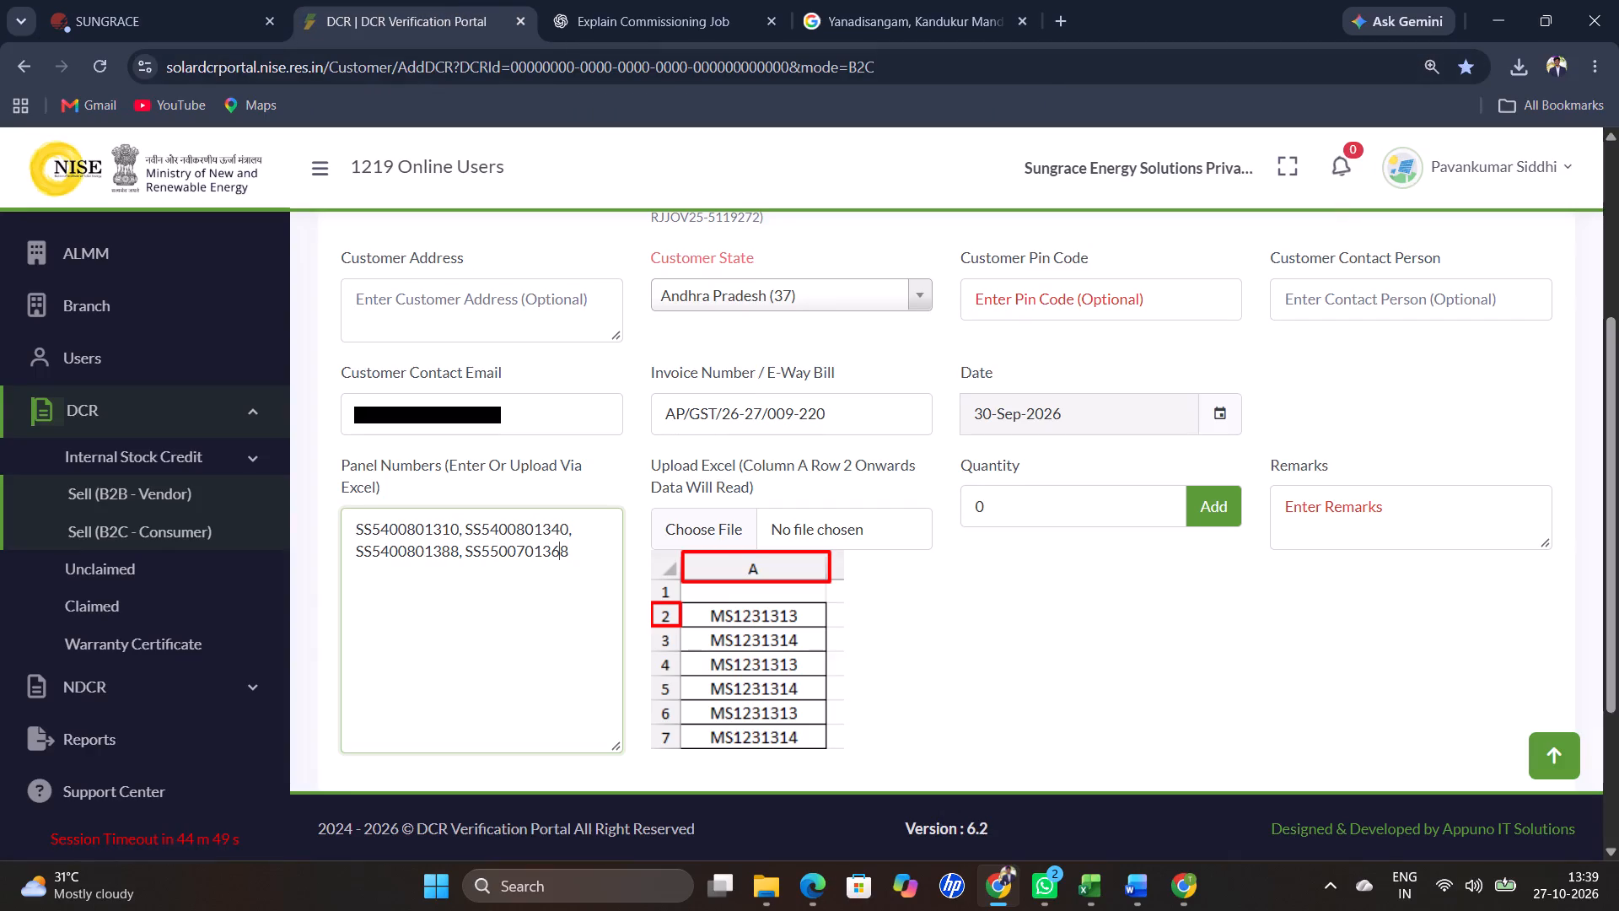
key(Left)
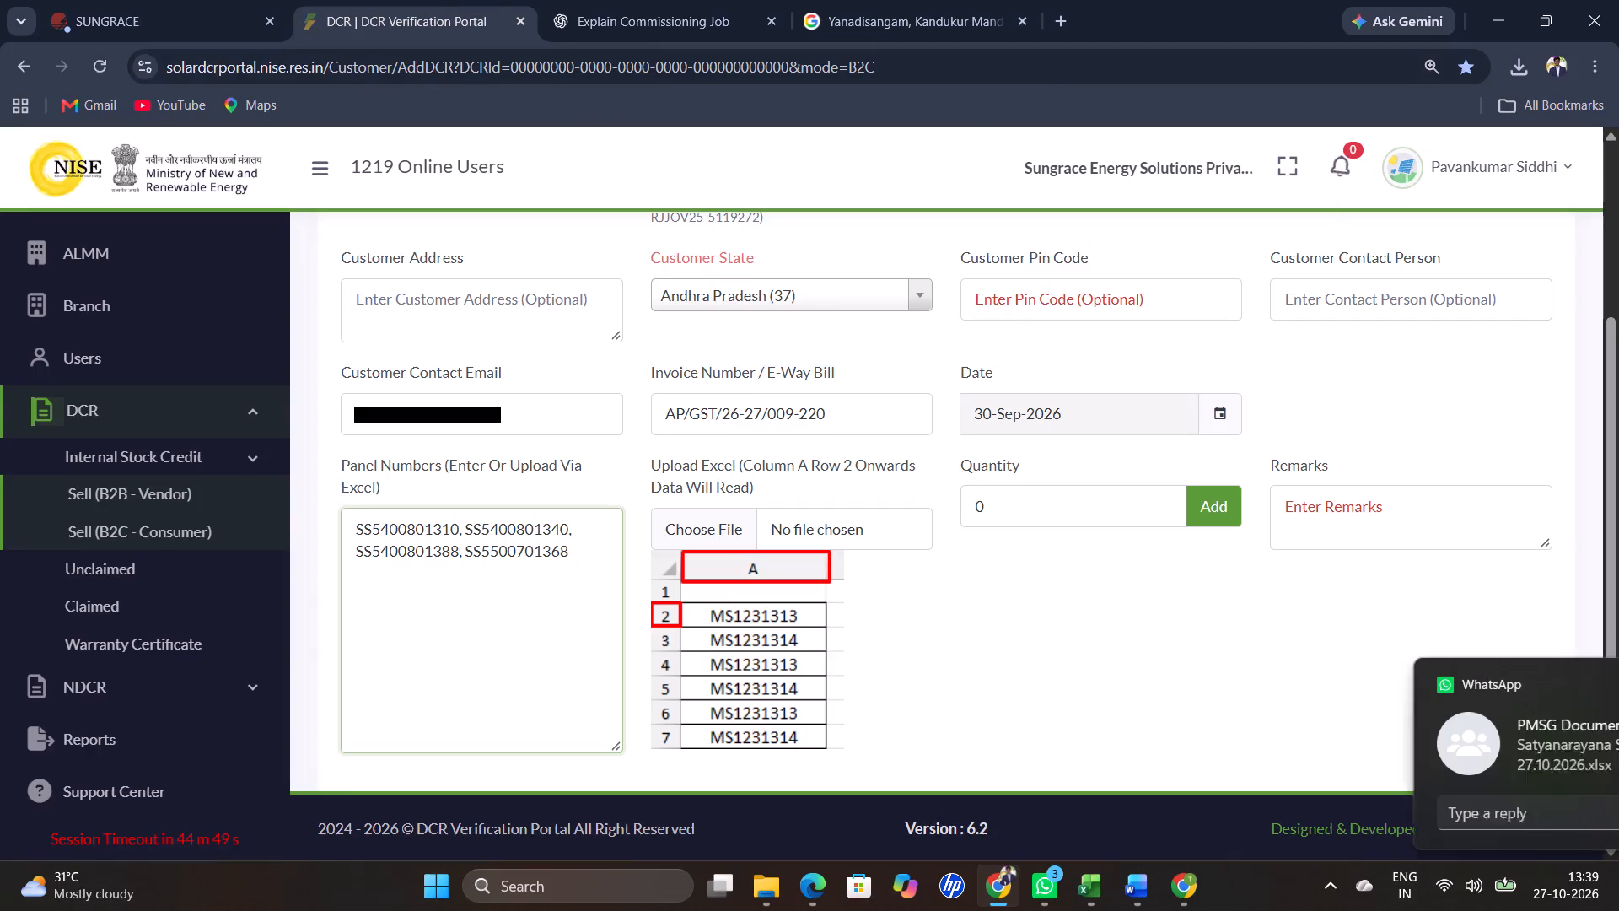
key(BackSpace)
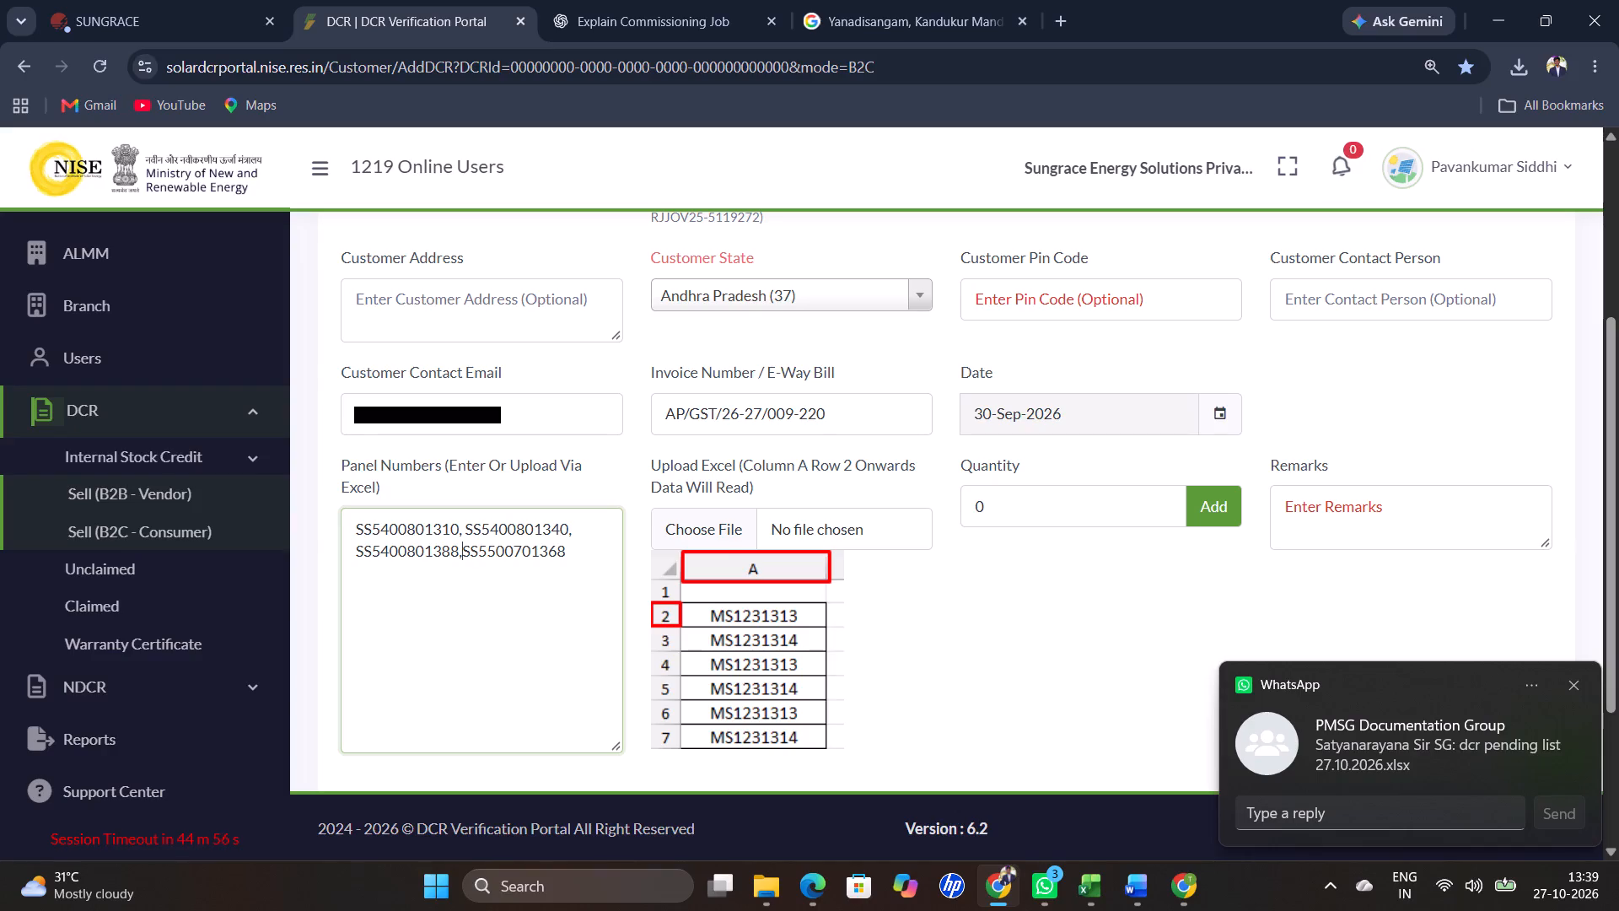
key(BackSpace)
key(Return)
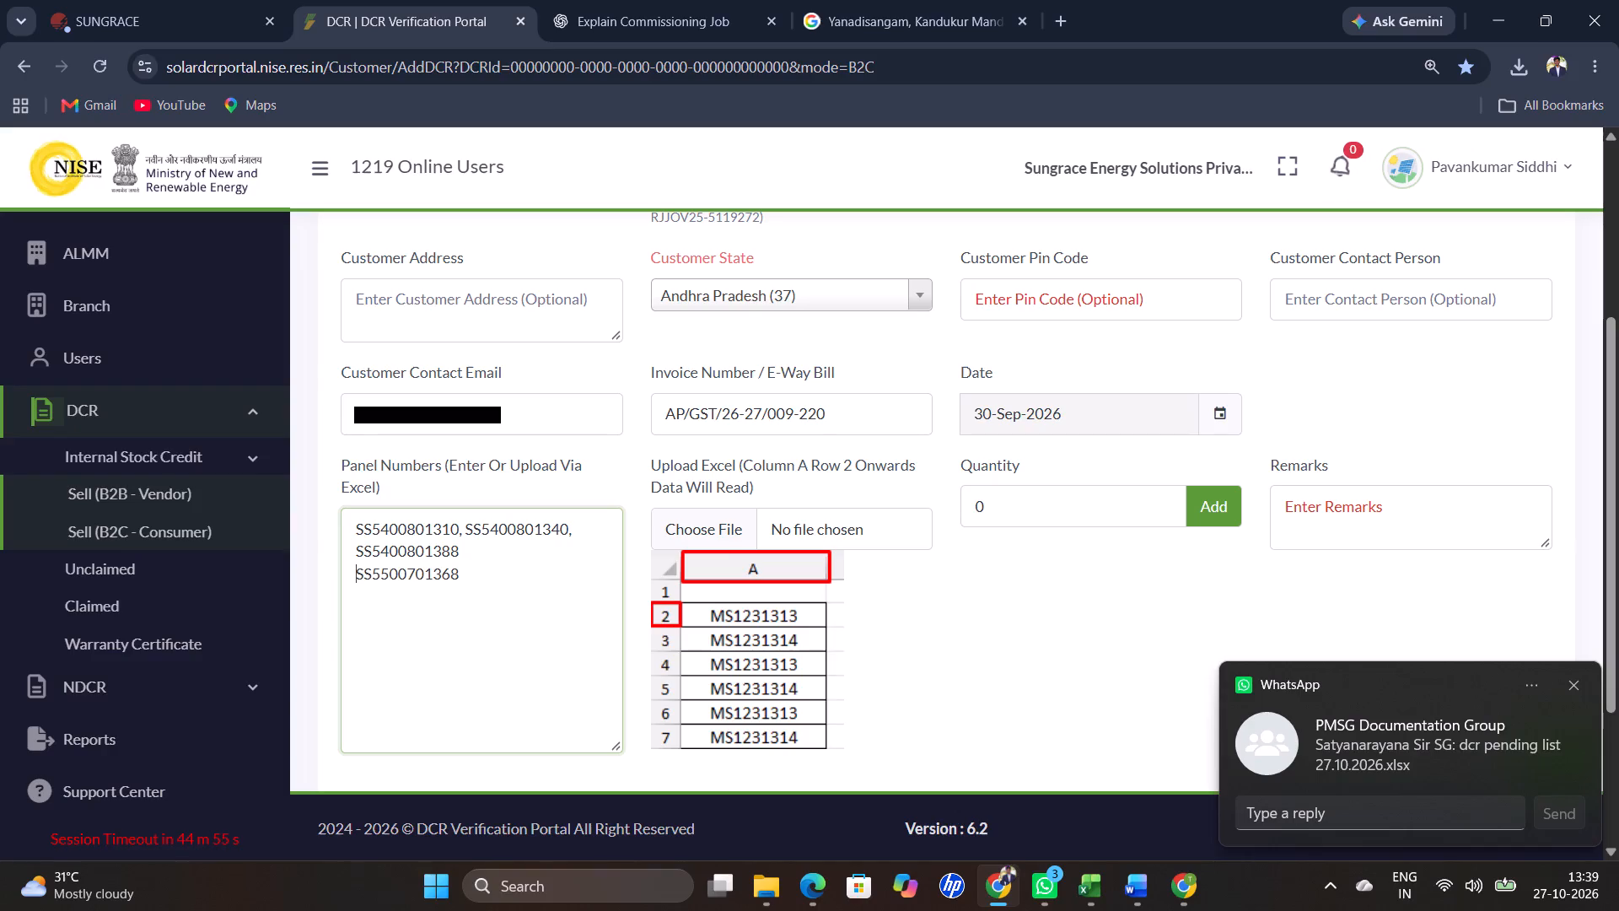
key(Up)
key(Up)
key(Up)
key(Up)
key(Up)
key(Right)
key(Right)
key(Right)
key(Right)
key(Right)
key(Right)
key(Right)
key(Right)
key(Right)
key(Right)
key(Right)
key(Right)
key(Right)
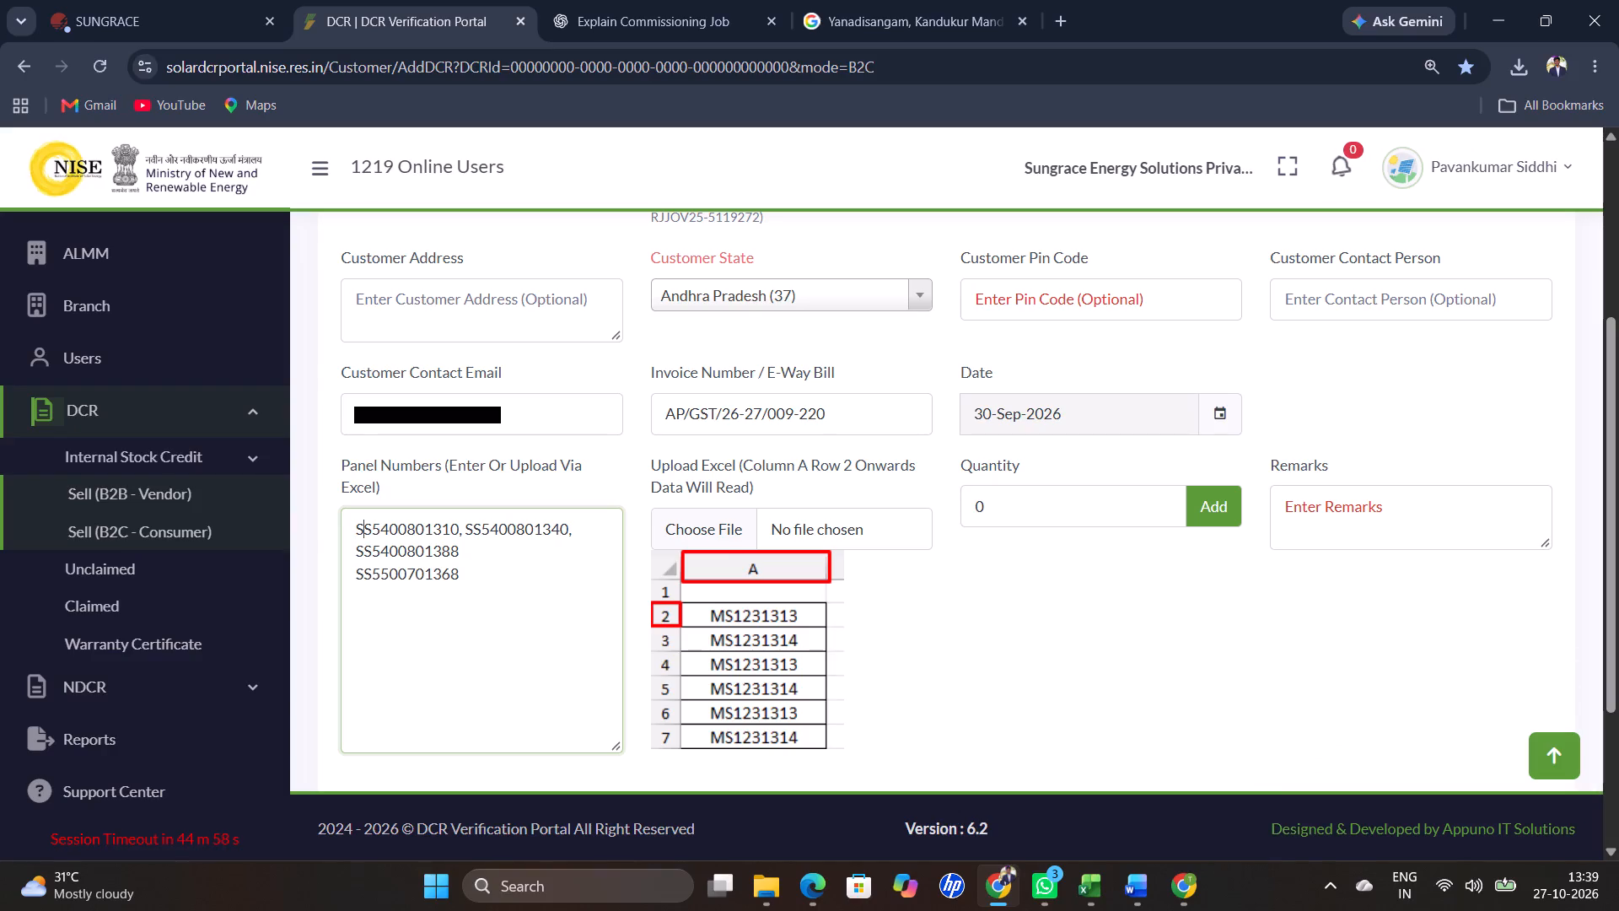
key(Right)
key(BackSpace)
key(BackSpace)
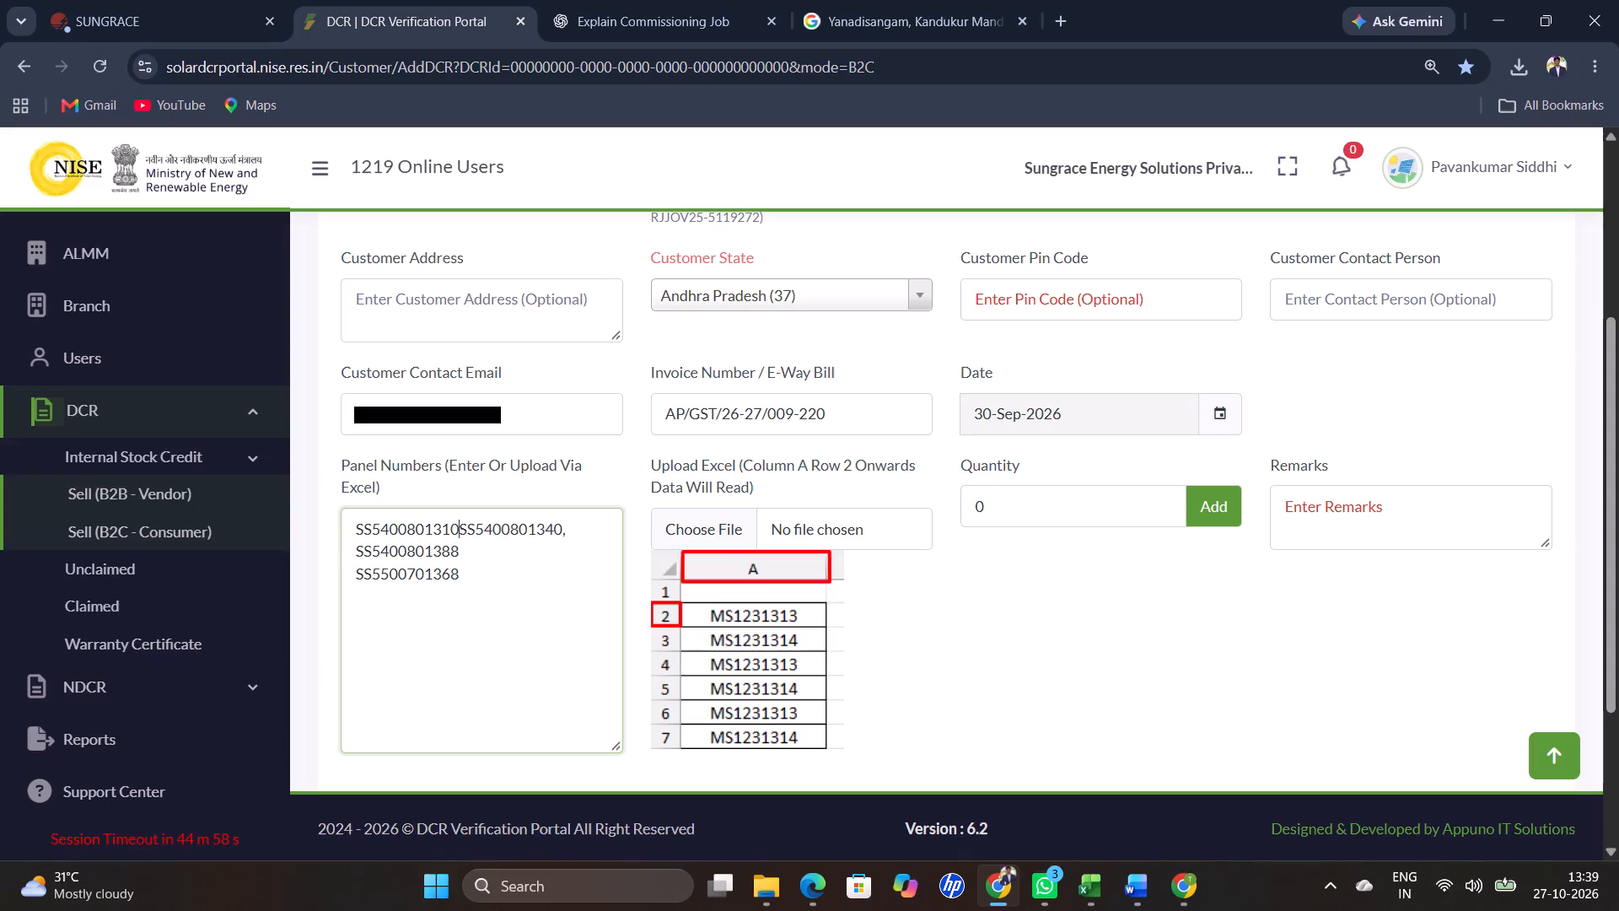
key(Return)
key(Right)
key(Right)
key(Right)
key(Right)
key(Right)
key(Right)
key(Right)
key(Right)
key(Right)
key(Right)
key(Right)
key(Right)
key(Right)
key(Right)
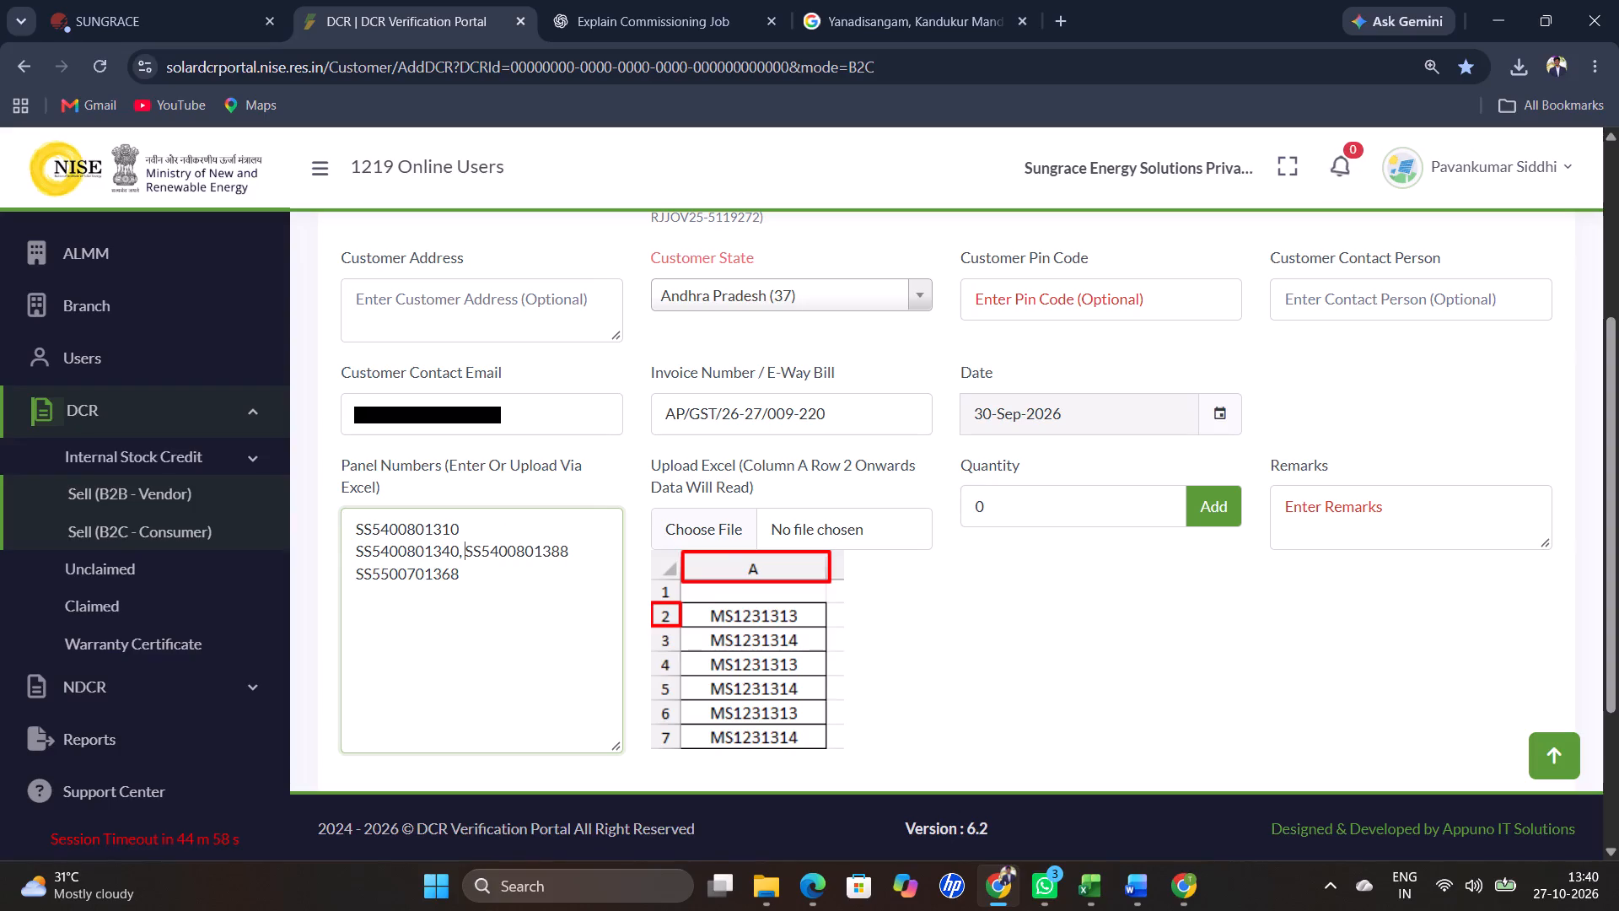
key(BackSpace)
key(BackSpace)
key(Return)
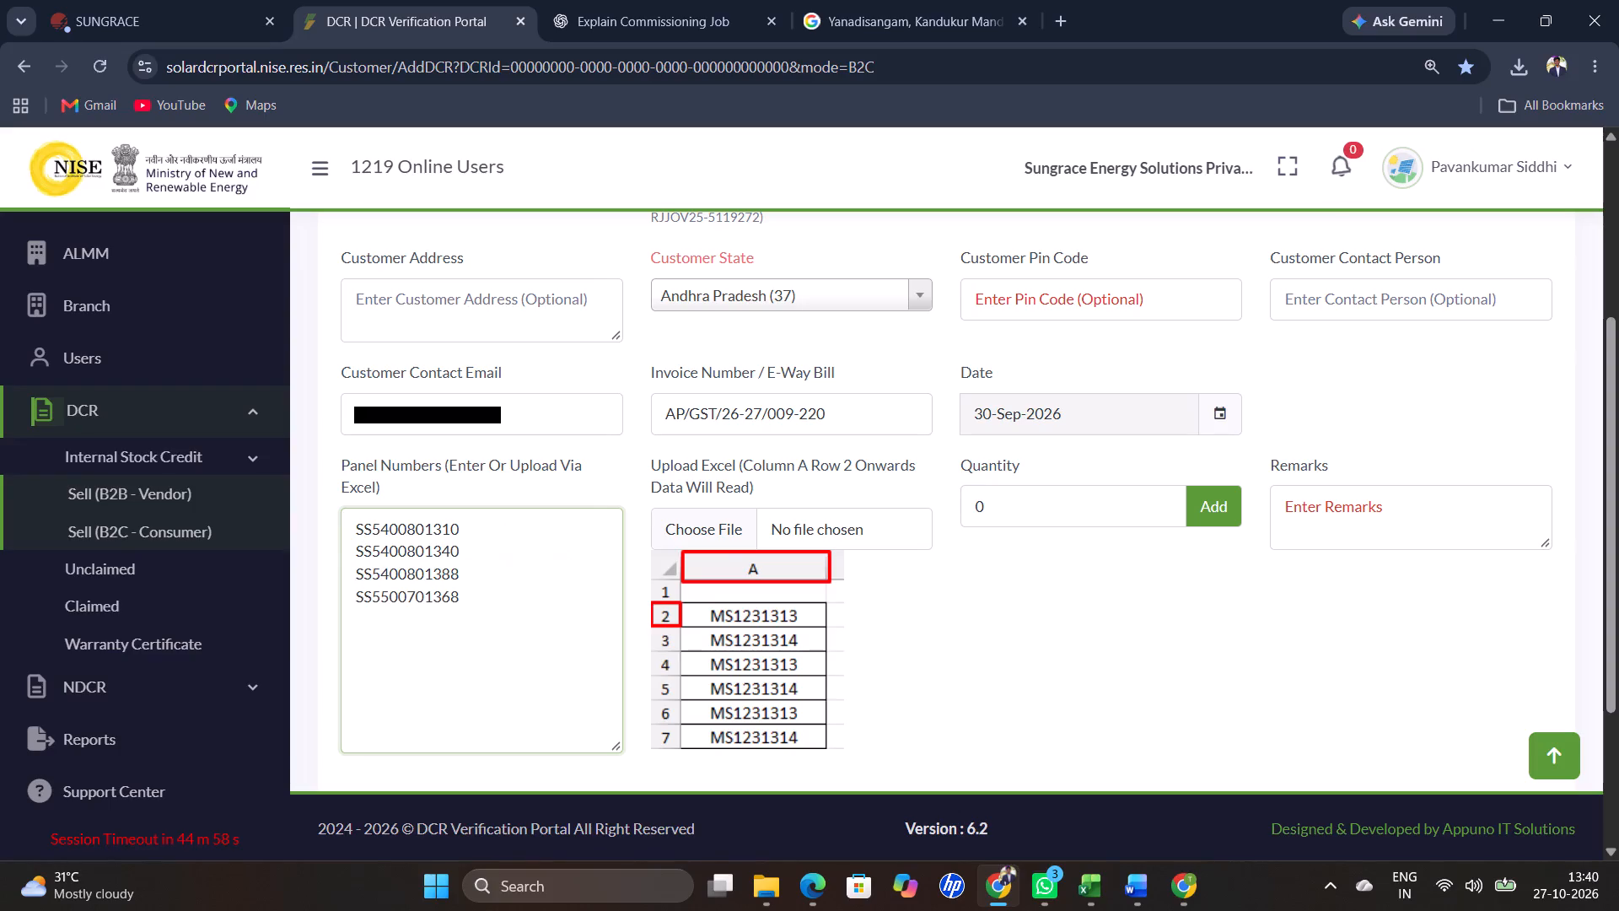
Set the quantity to 4 and try to add the listed panels to the DCR.
click(1006, 508)
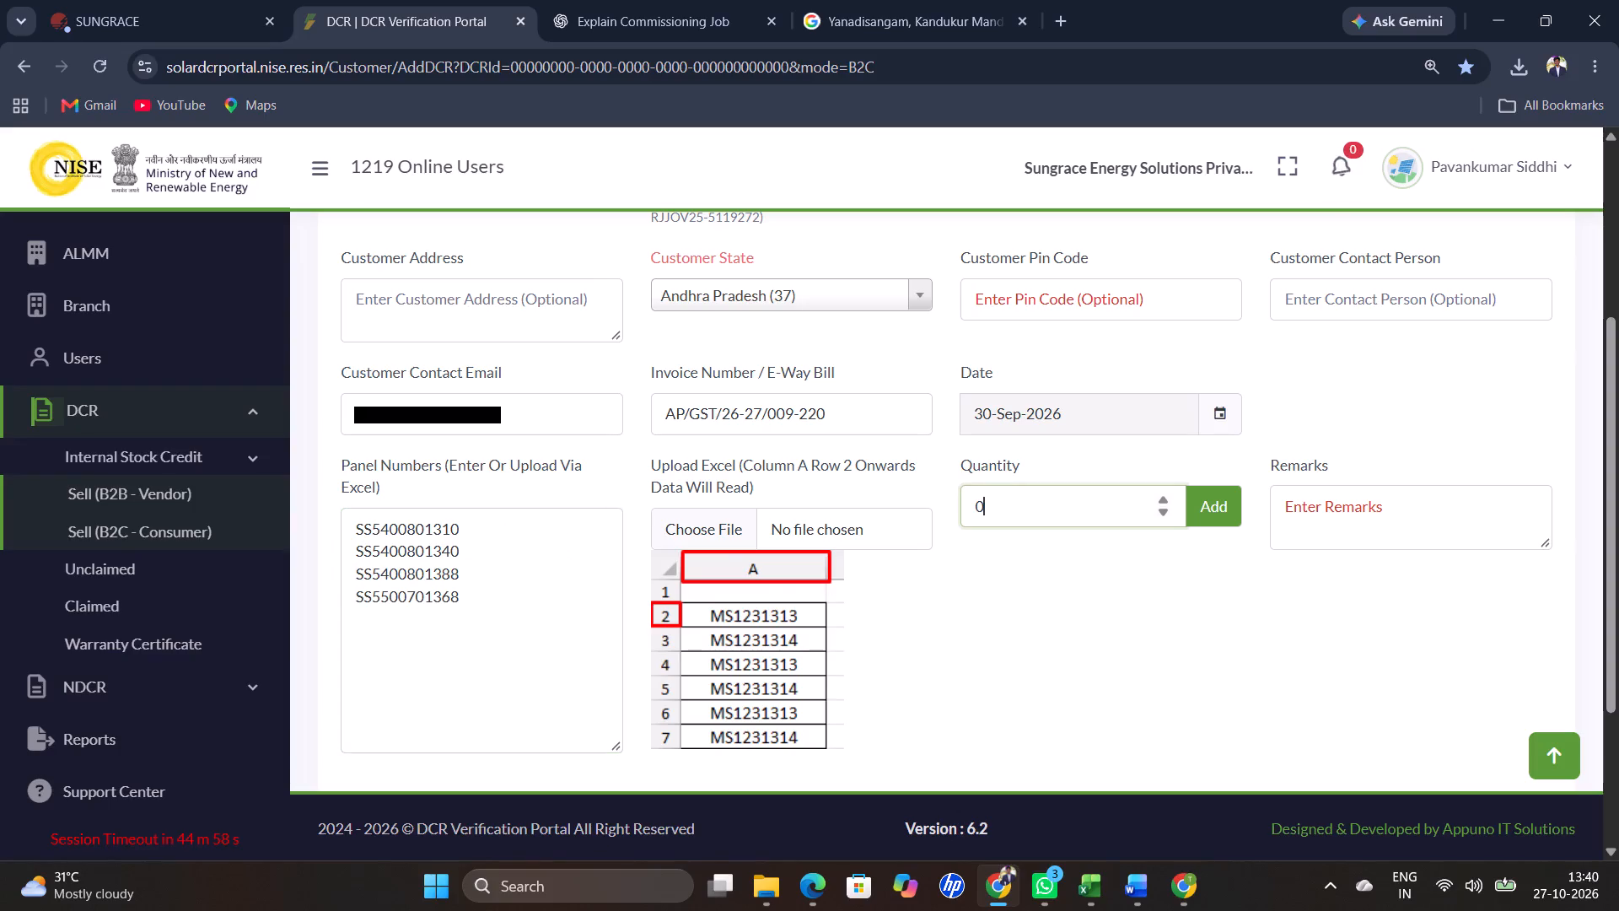
scroll(1006, 508, up, 5)
scroll(1006, 508, down, 1)
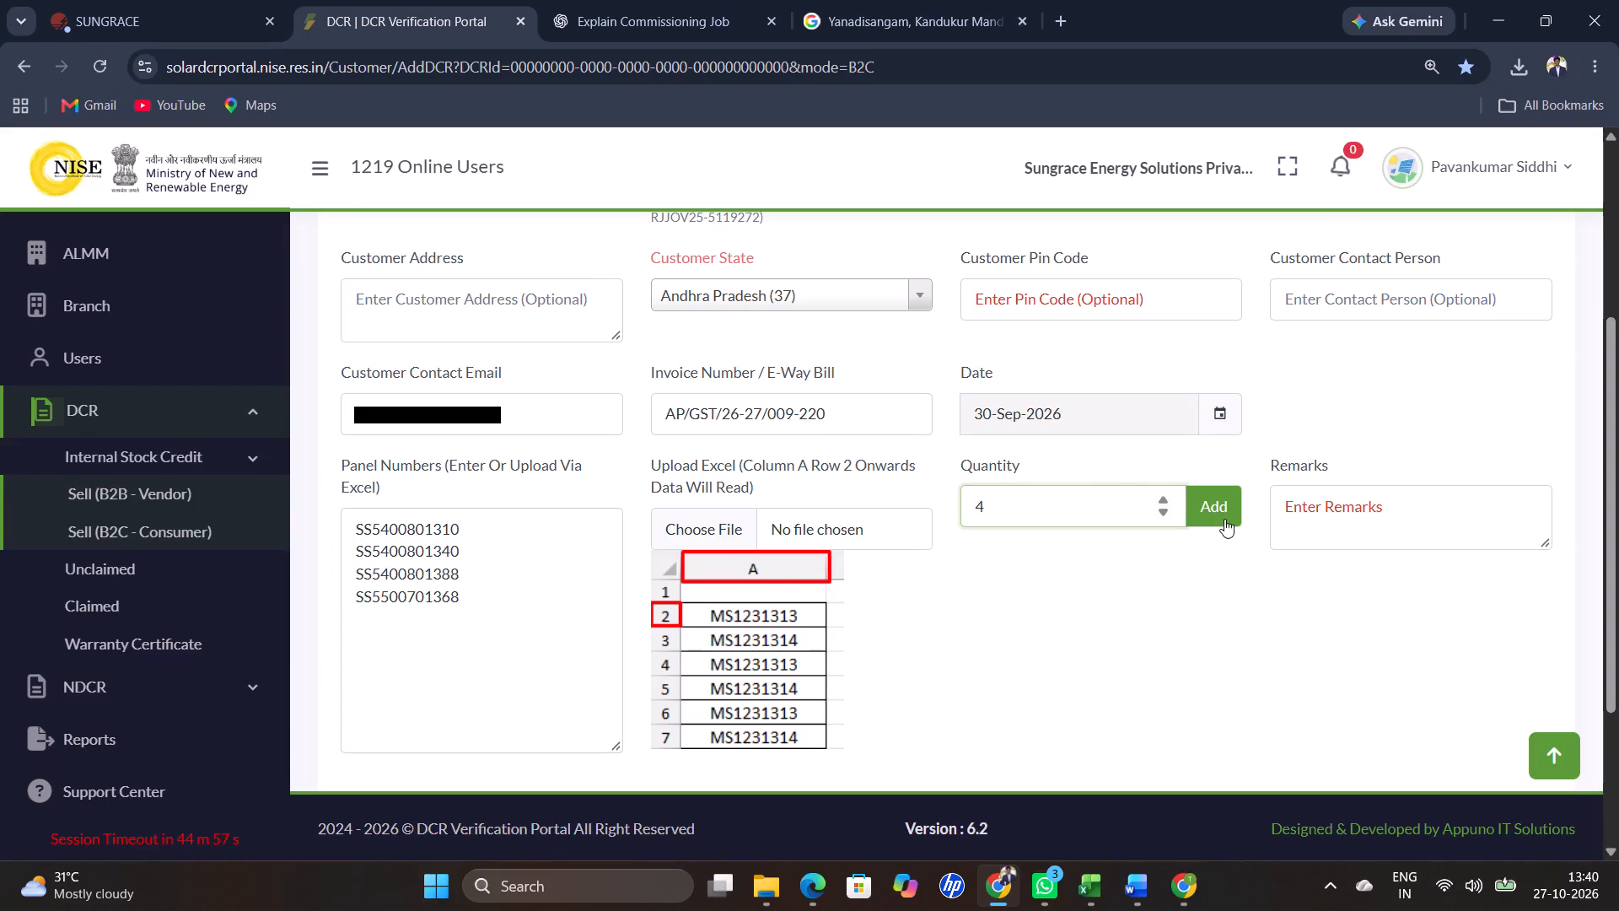
click(1224, 519)
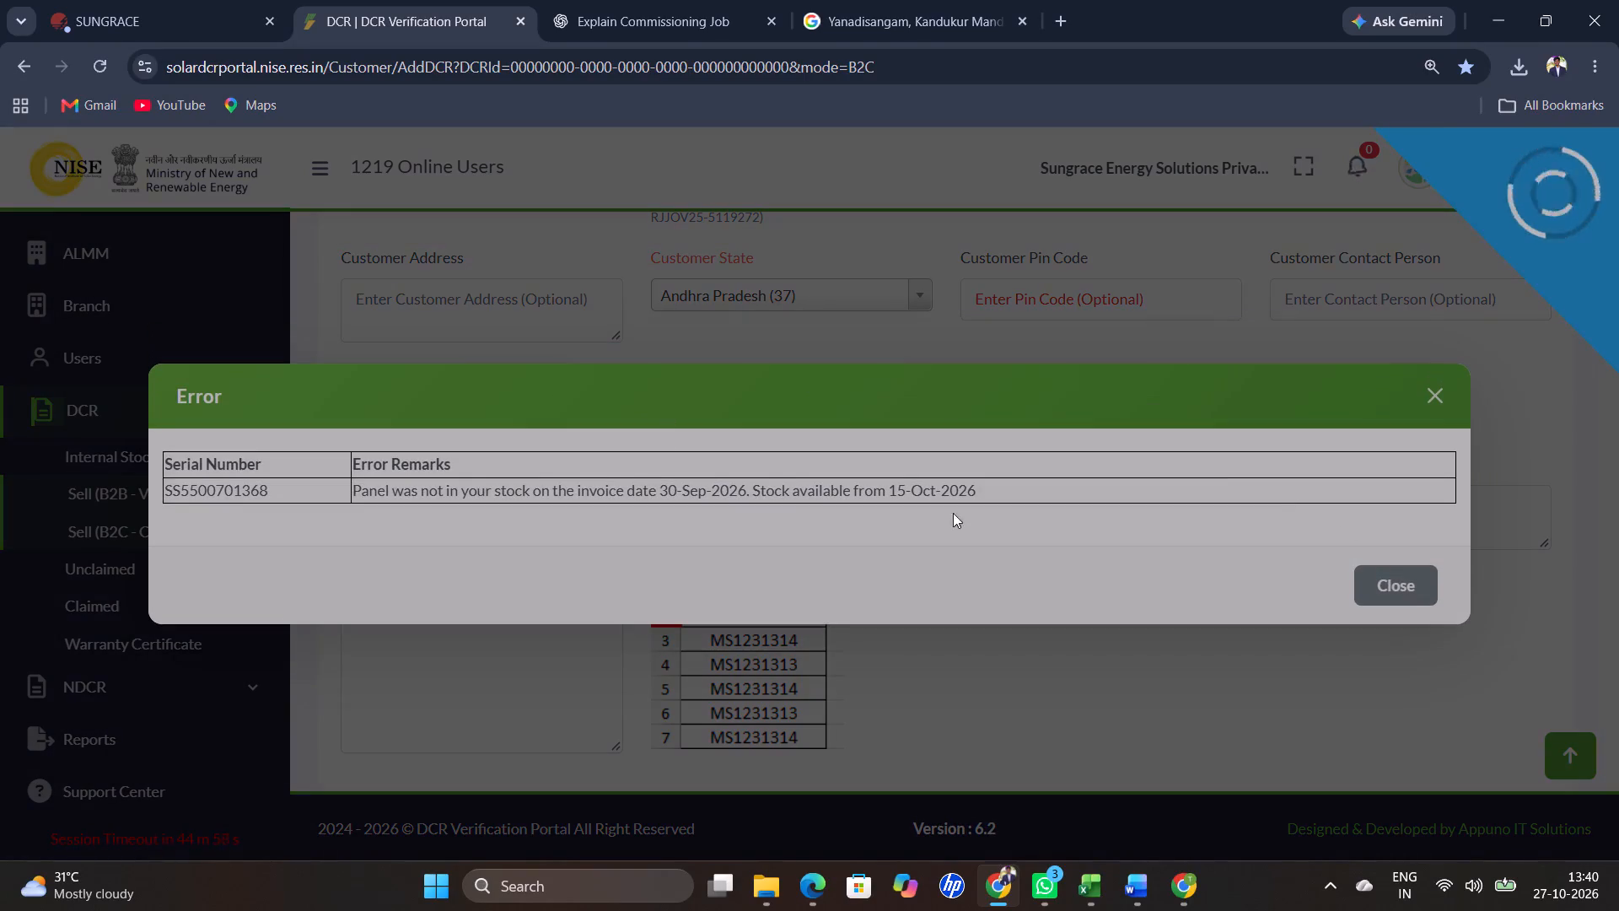
click(1433, 378)
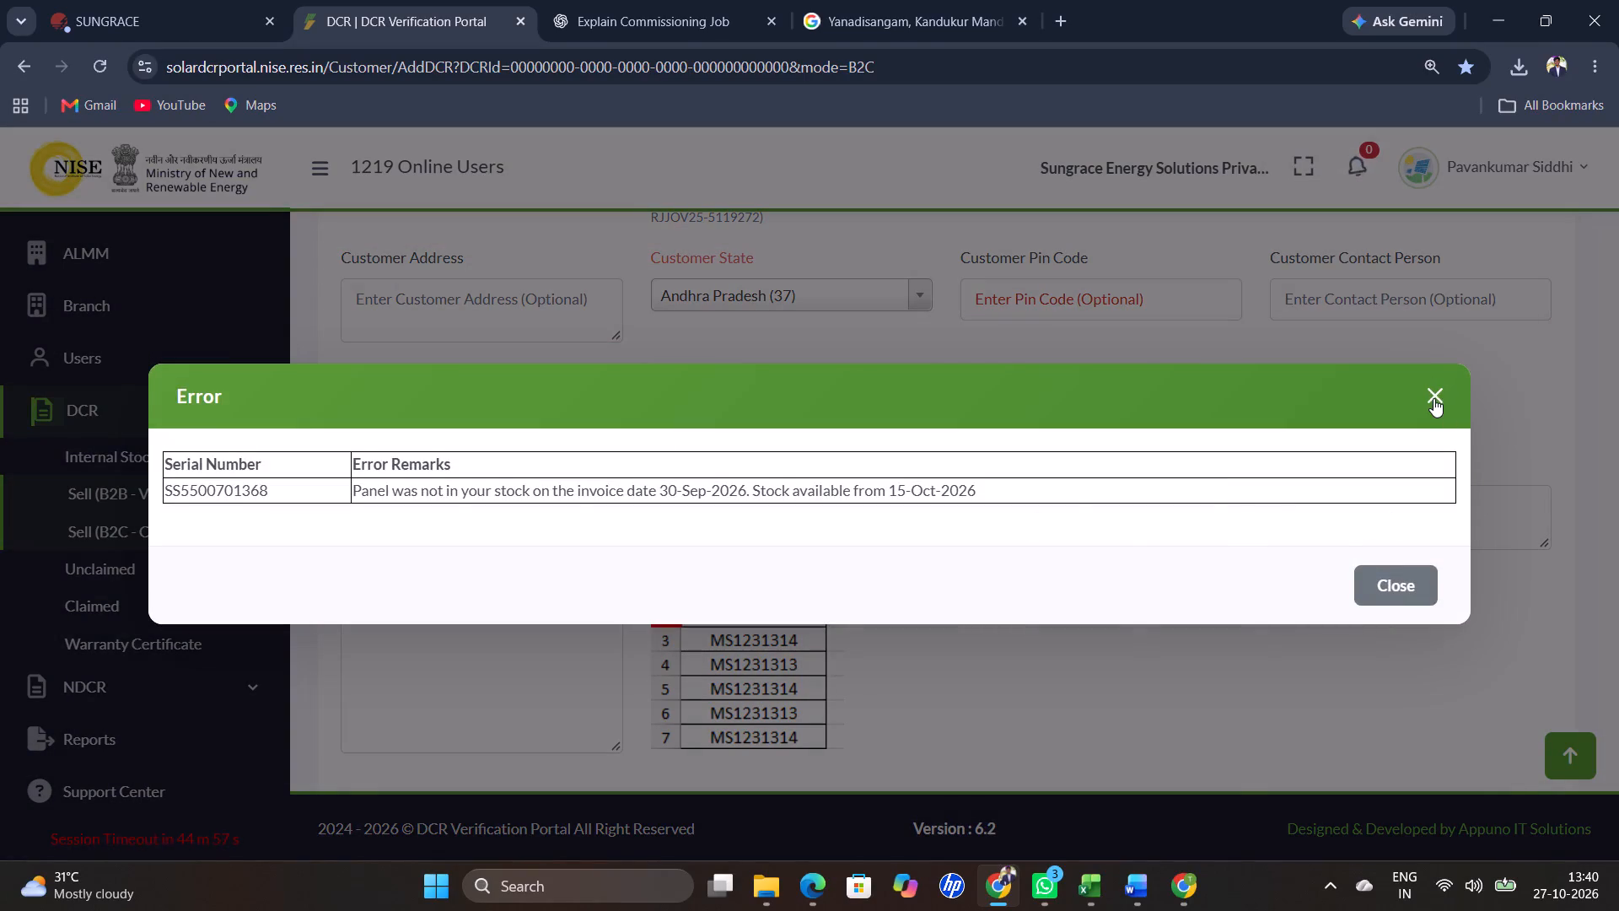
click(1433, 398)
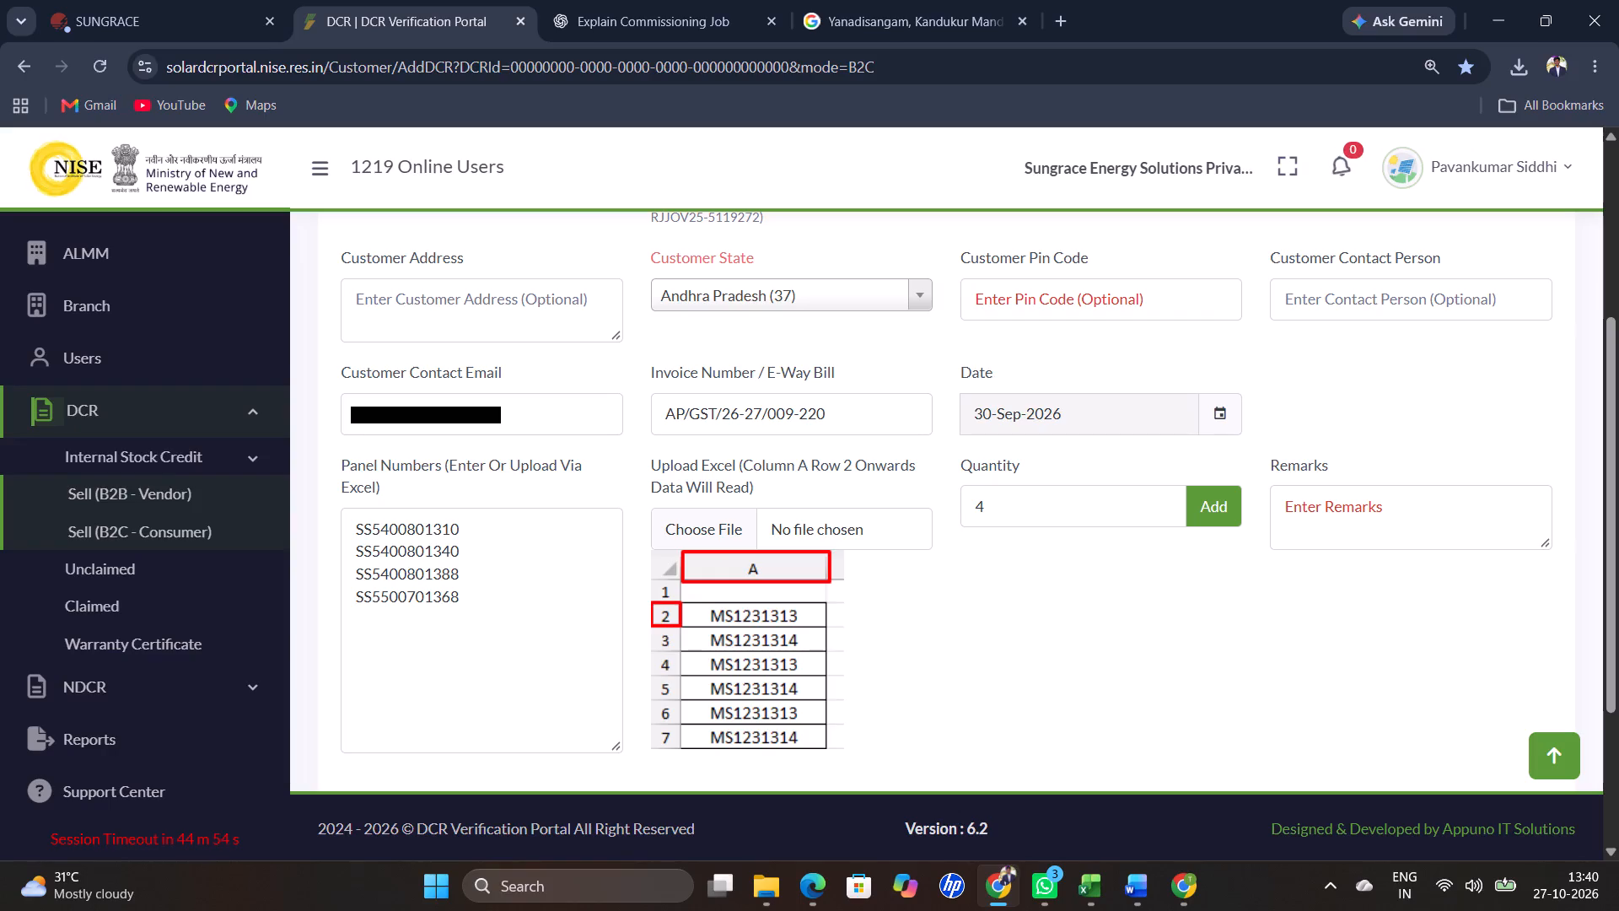
Change the invoice number to AP/GST/26-27/010-31.
click(795, 416)
key(BackSpace)
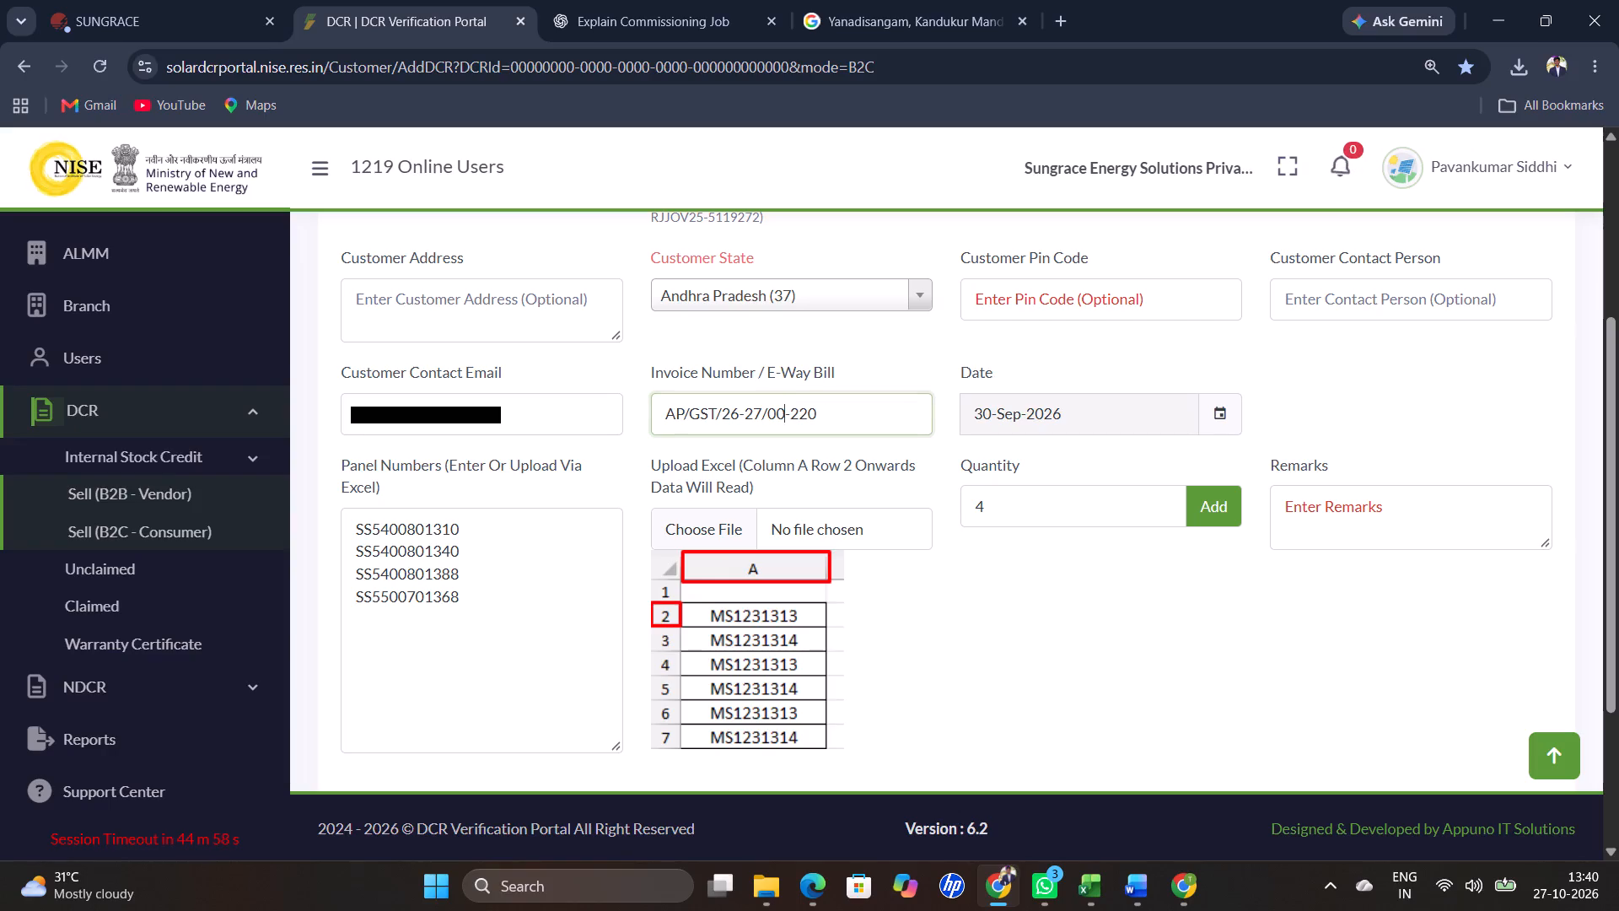
key(BackSpace)
text(10)
key(Right)
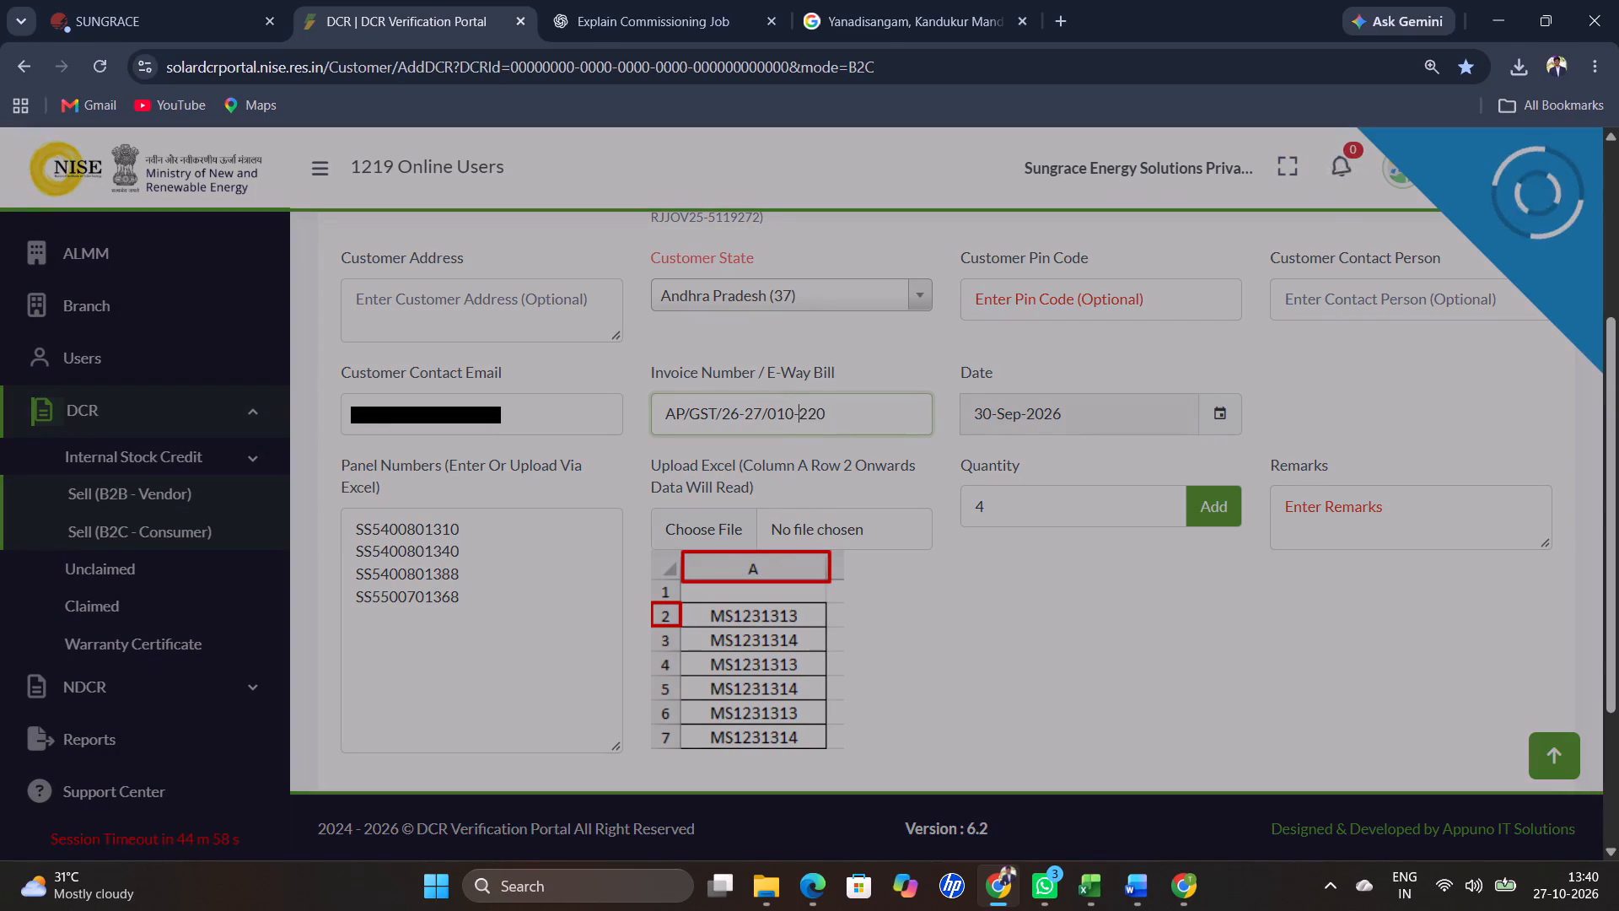
key(Right)
key(Right)
key(Right)
key(Right)
key(BackSpace)
key(BackSpace)
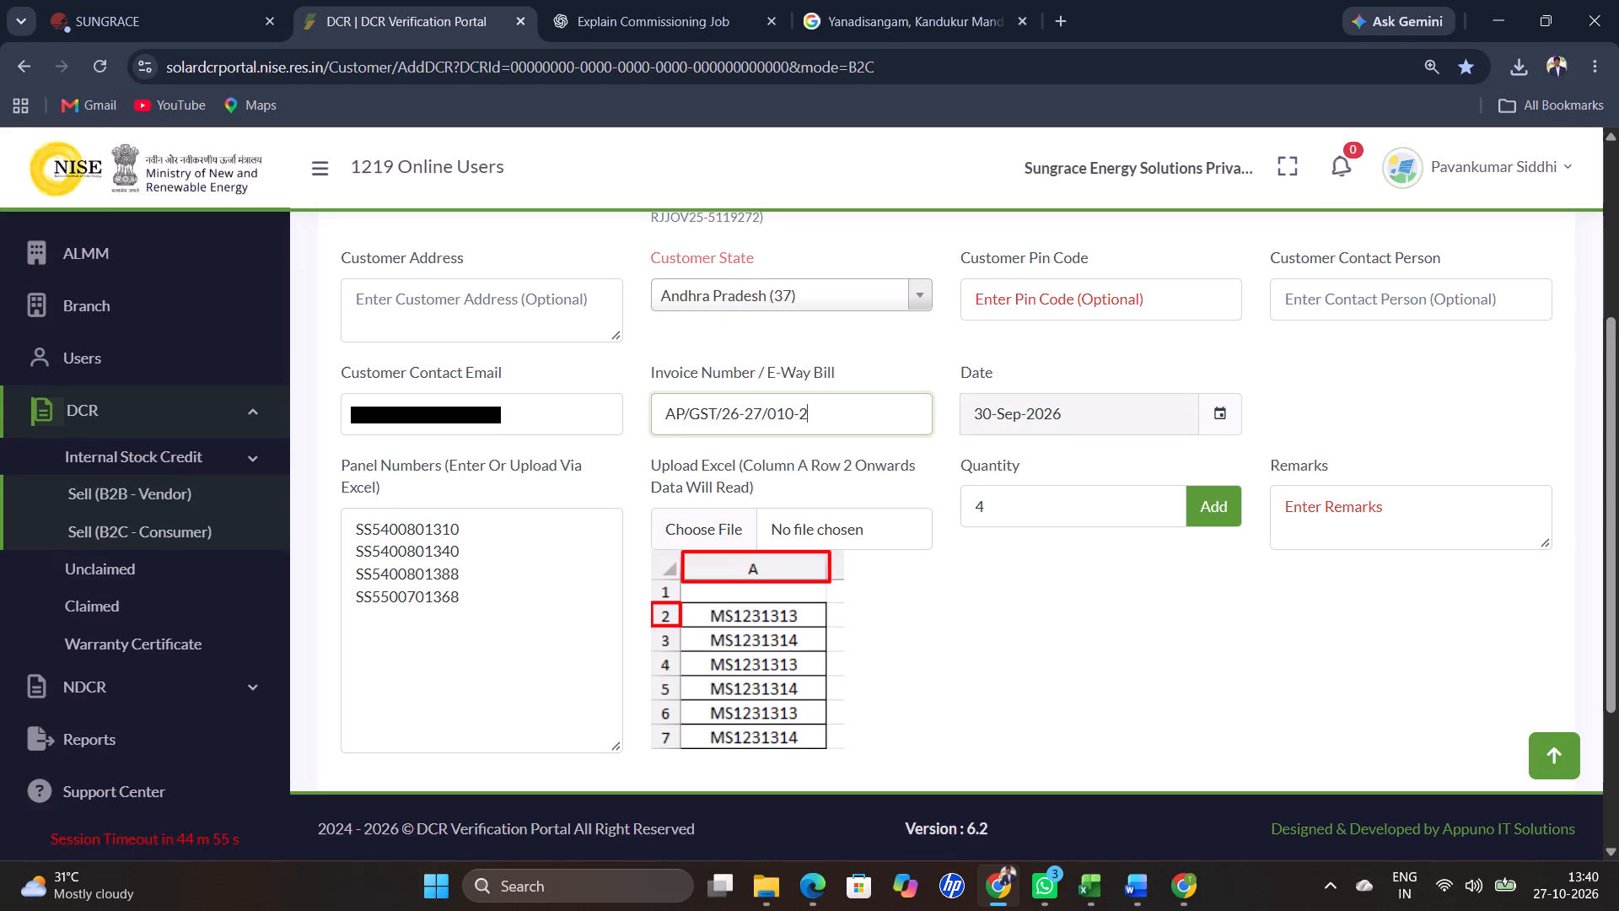
key(BackSpace)
text(31)
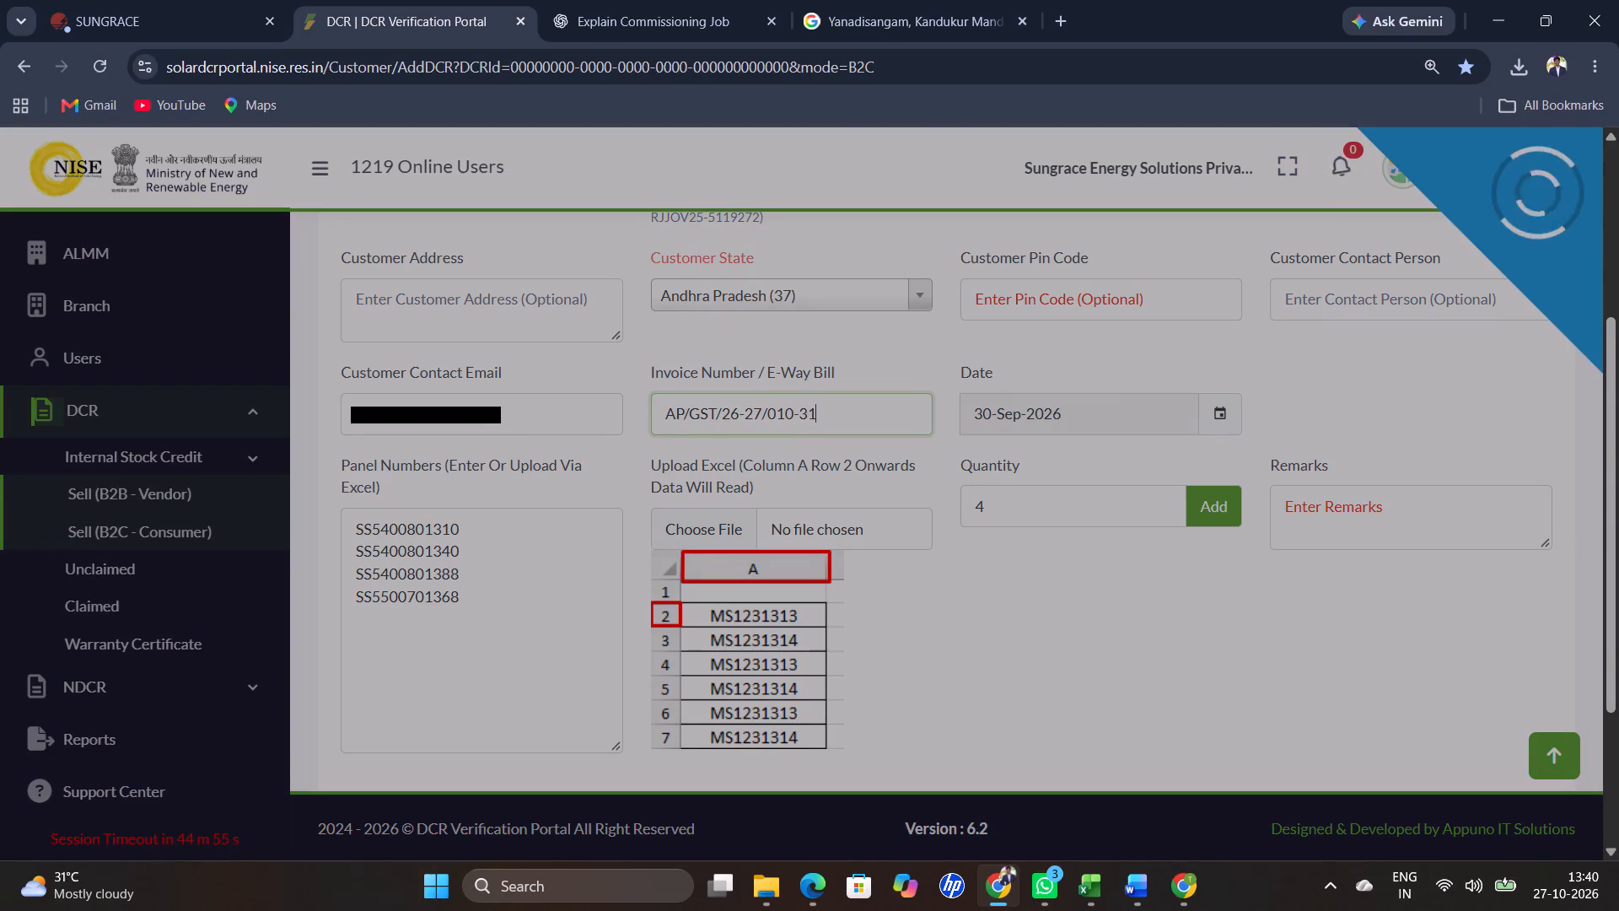
Set the invoice date to 22-Oct-2026 and add the four listed panels to the DCR.
click(1113, 416)
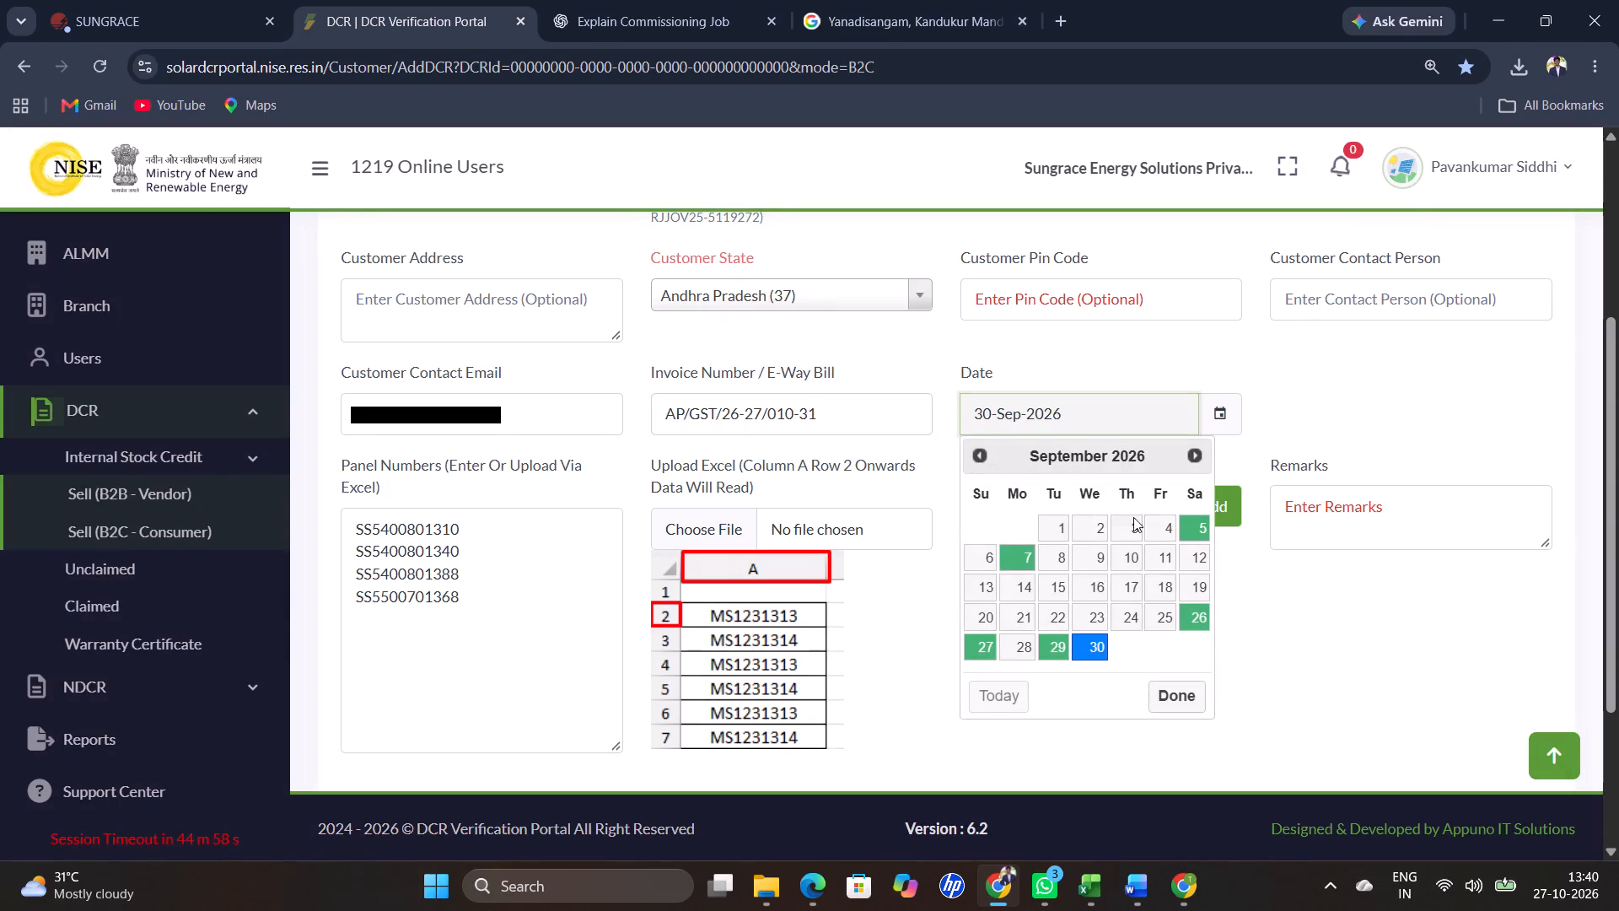
click(1187, 454)
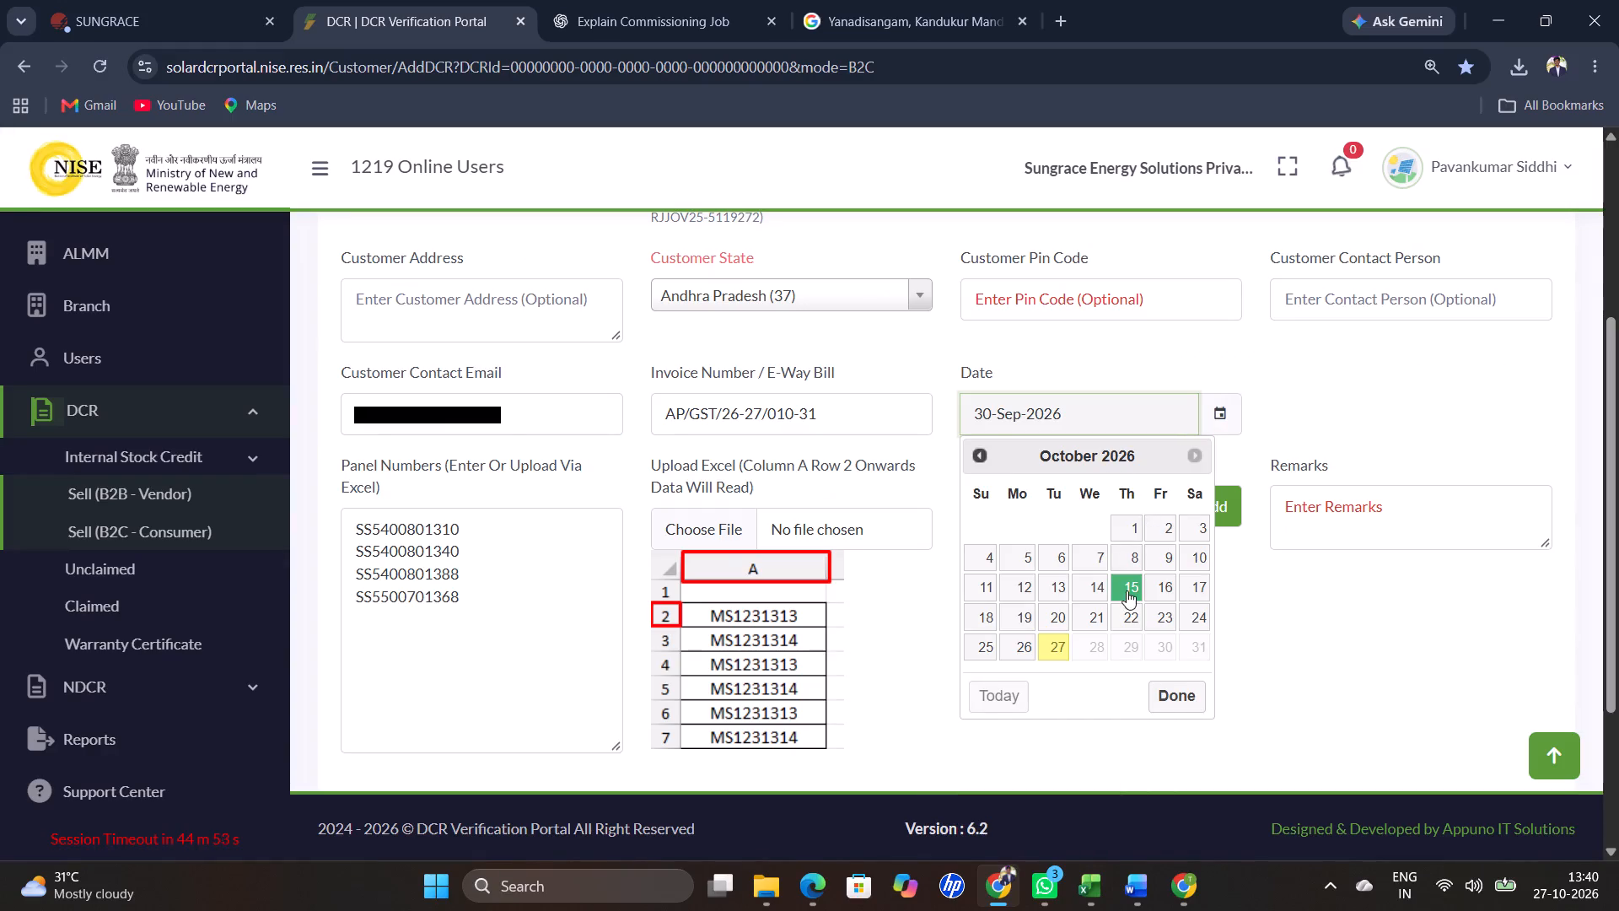
click(1132, 612)
click(1221, 506)
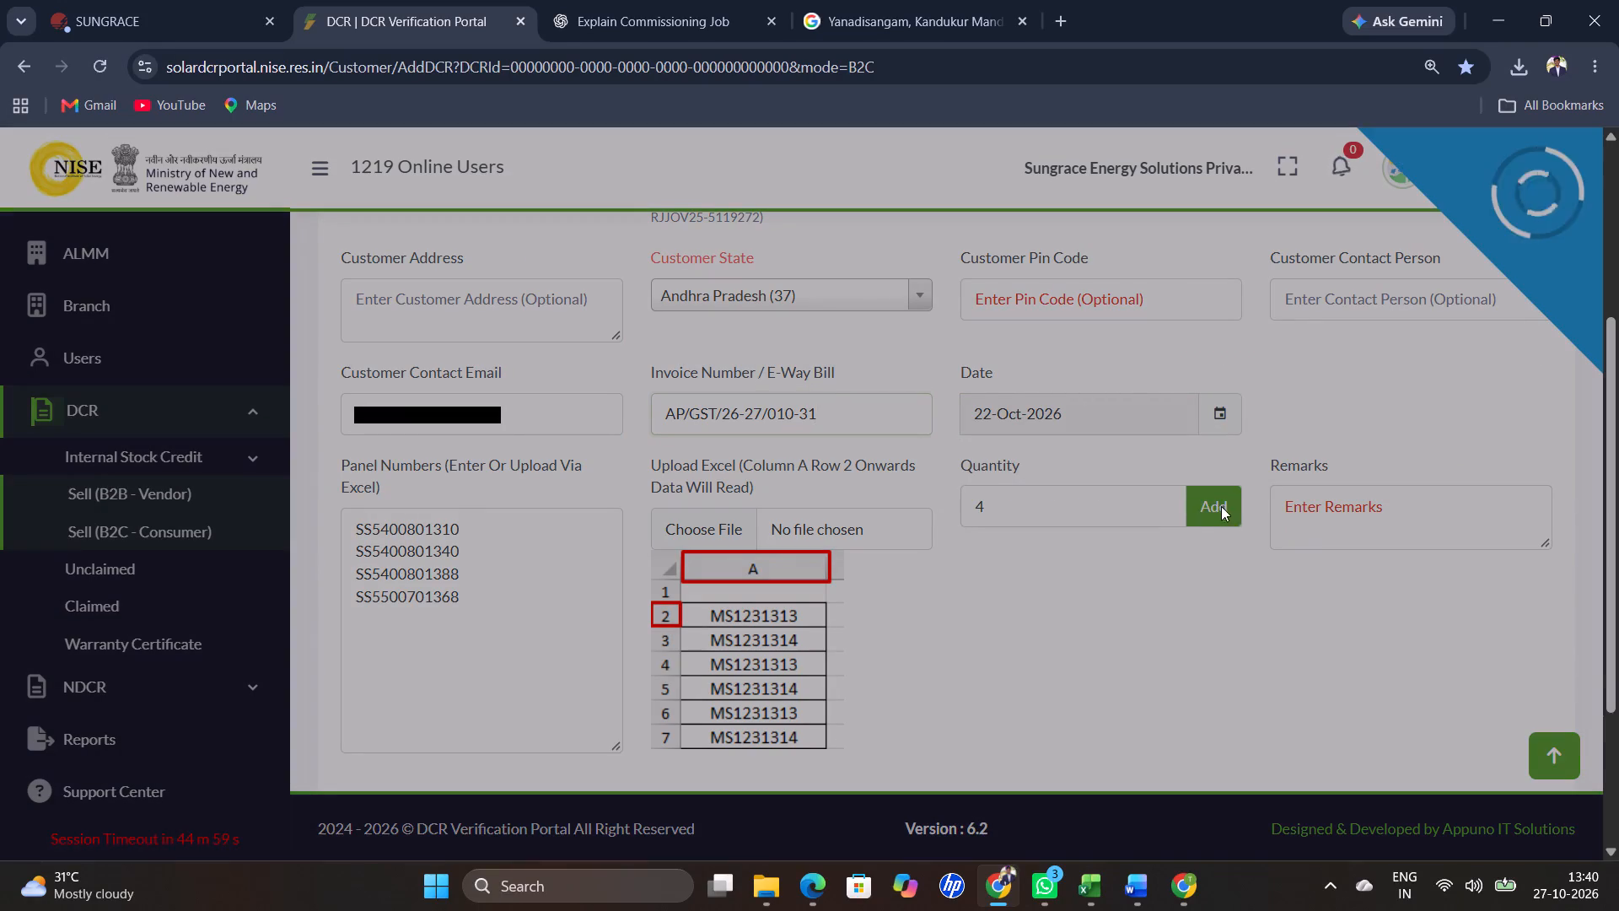
Copy the installation address from the SUNGRACE work order's quick copy details into the DCR form's Remarks.
click(1346, 527)
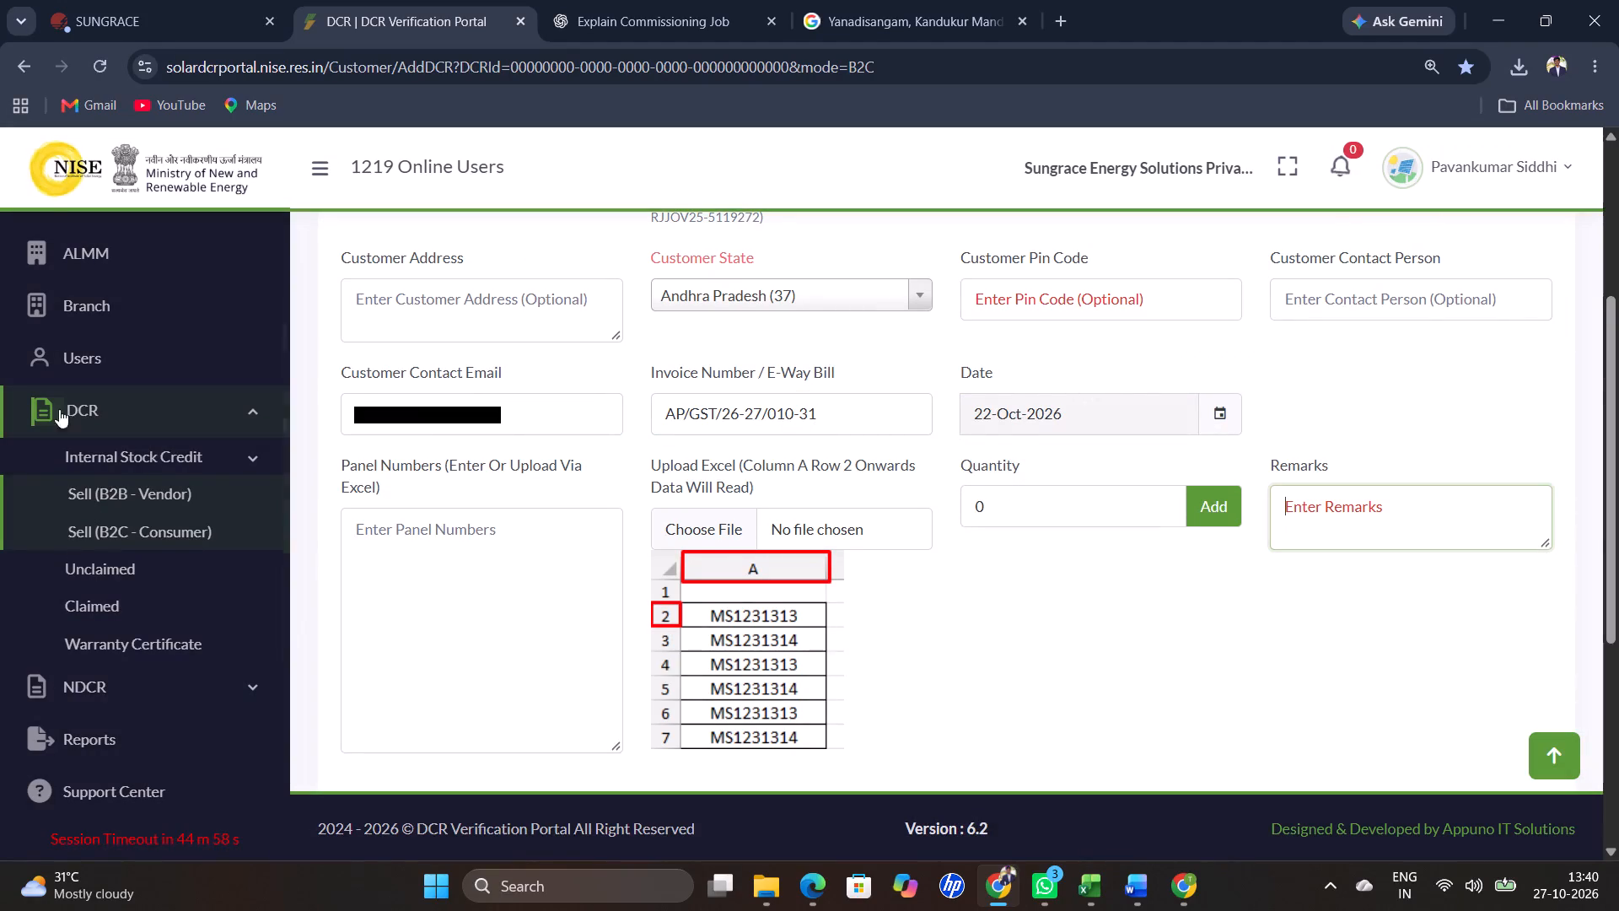
click(209, 25)
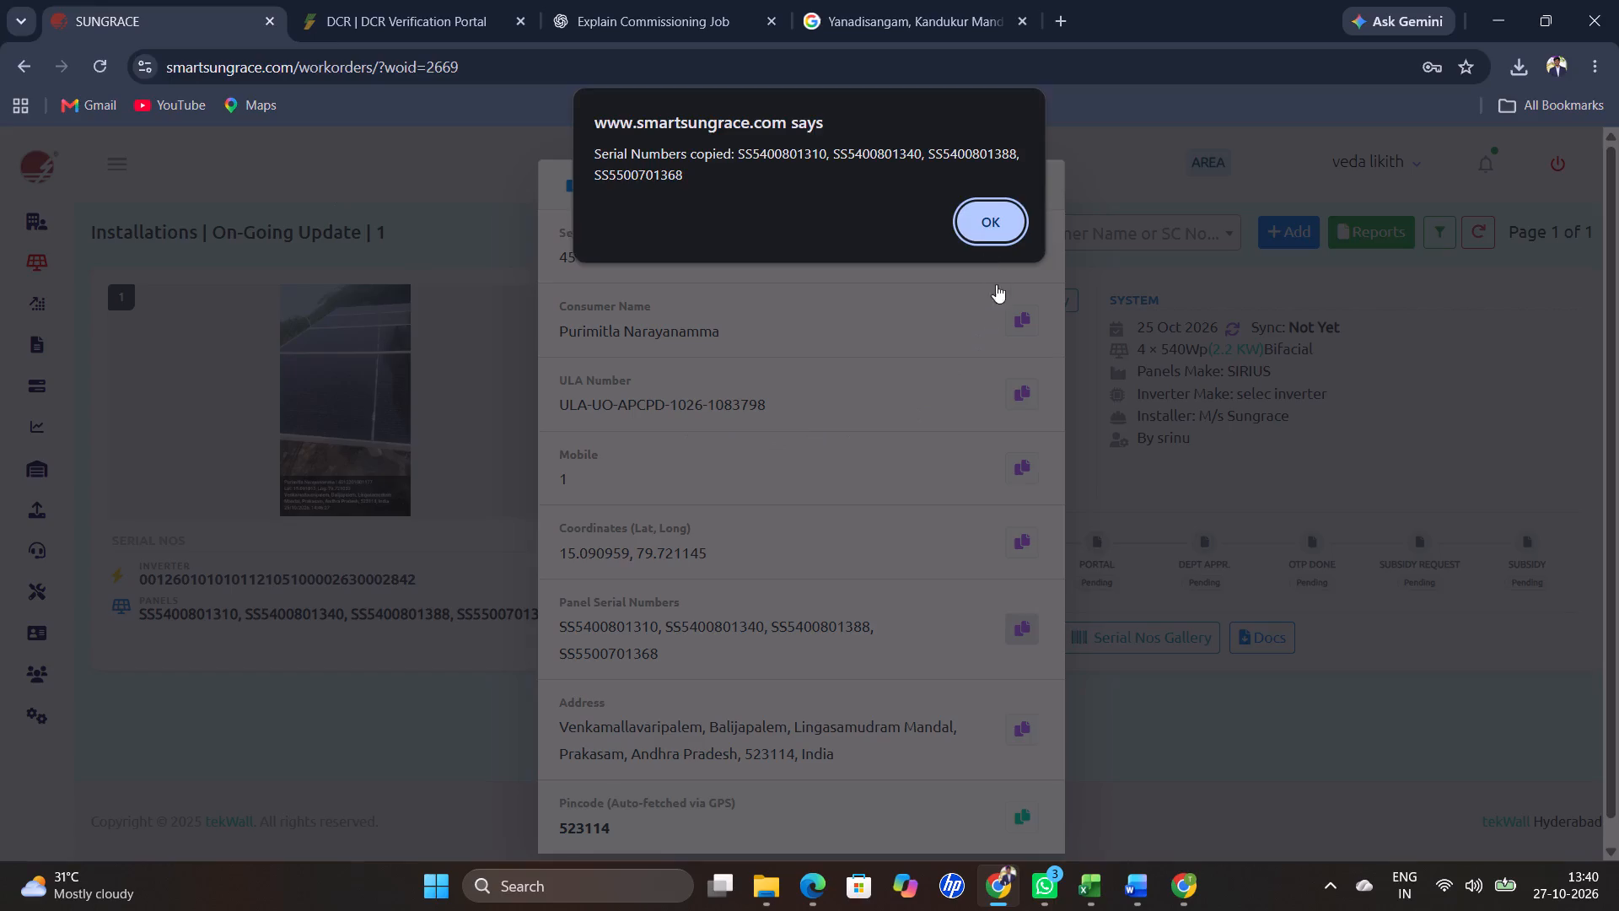
click(975, 218)
click(1031, 724)
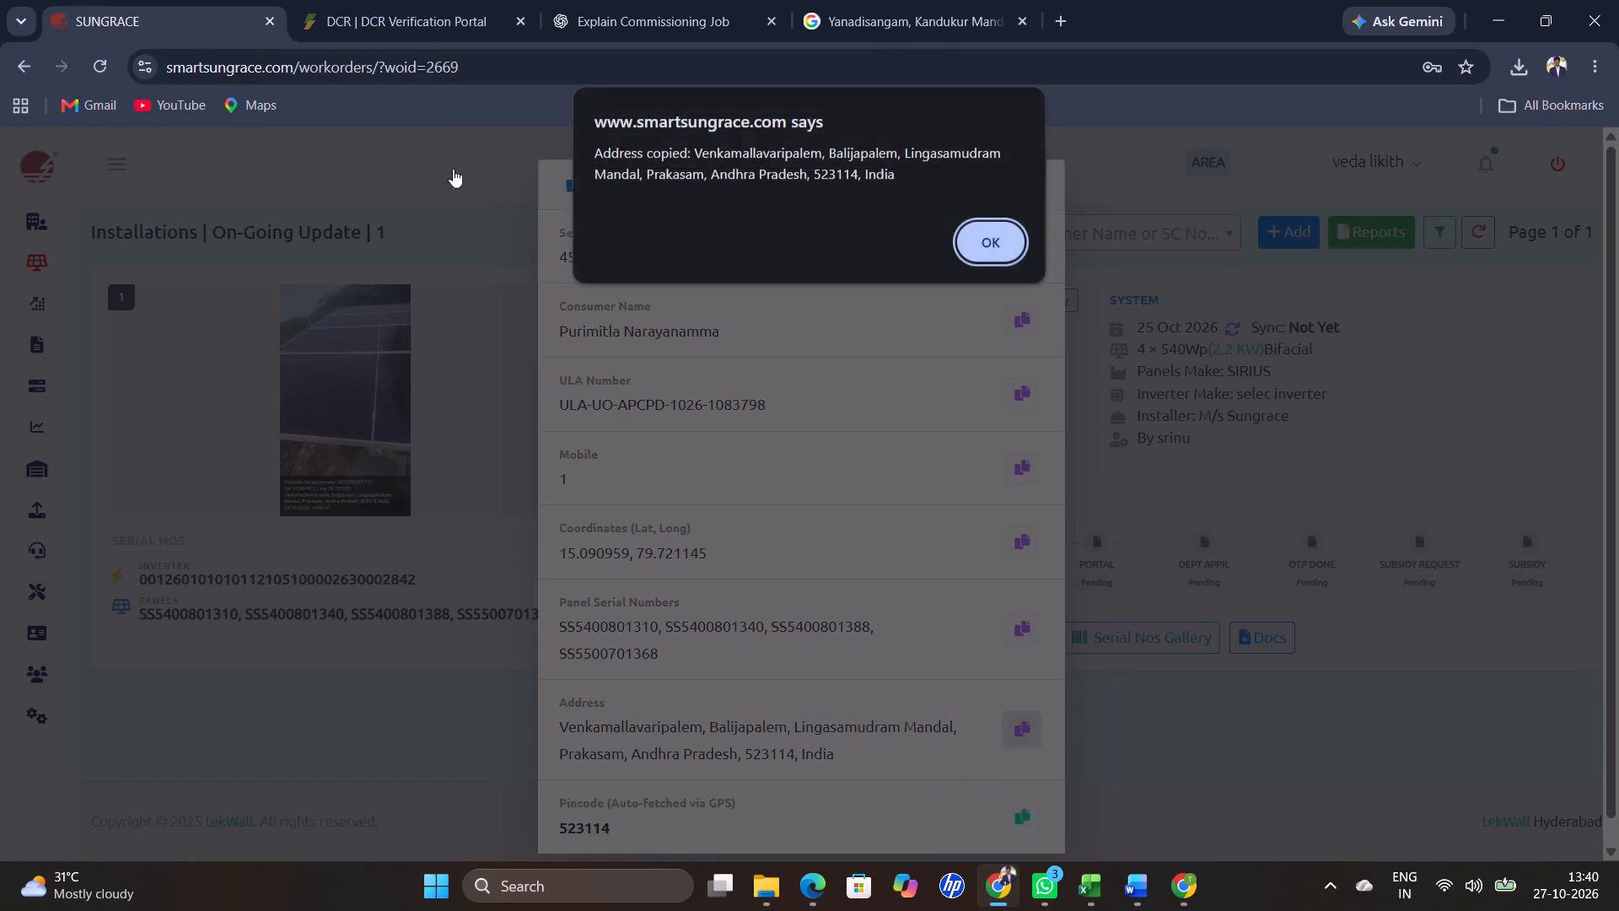
click(381, 24)
key(ctrl+v)
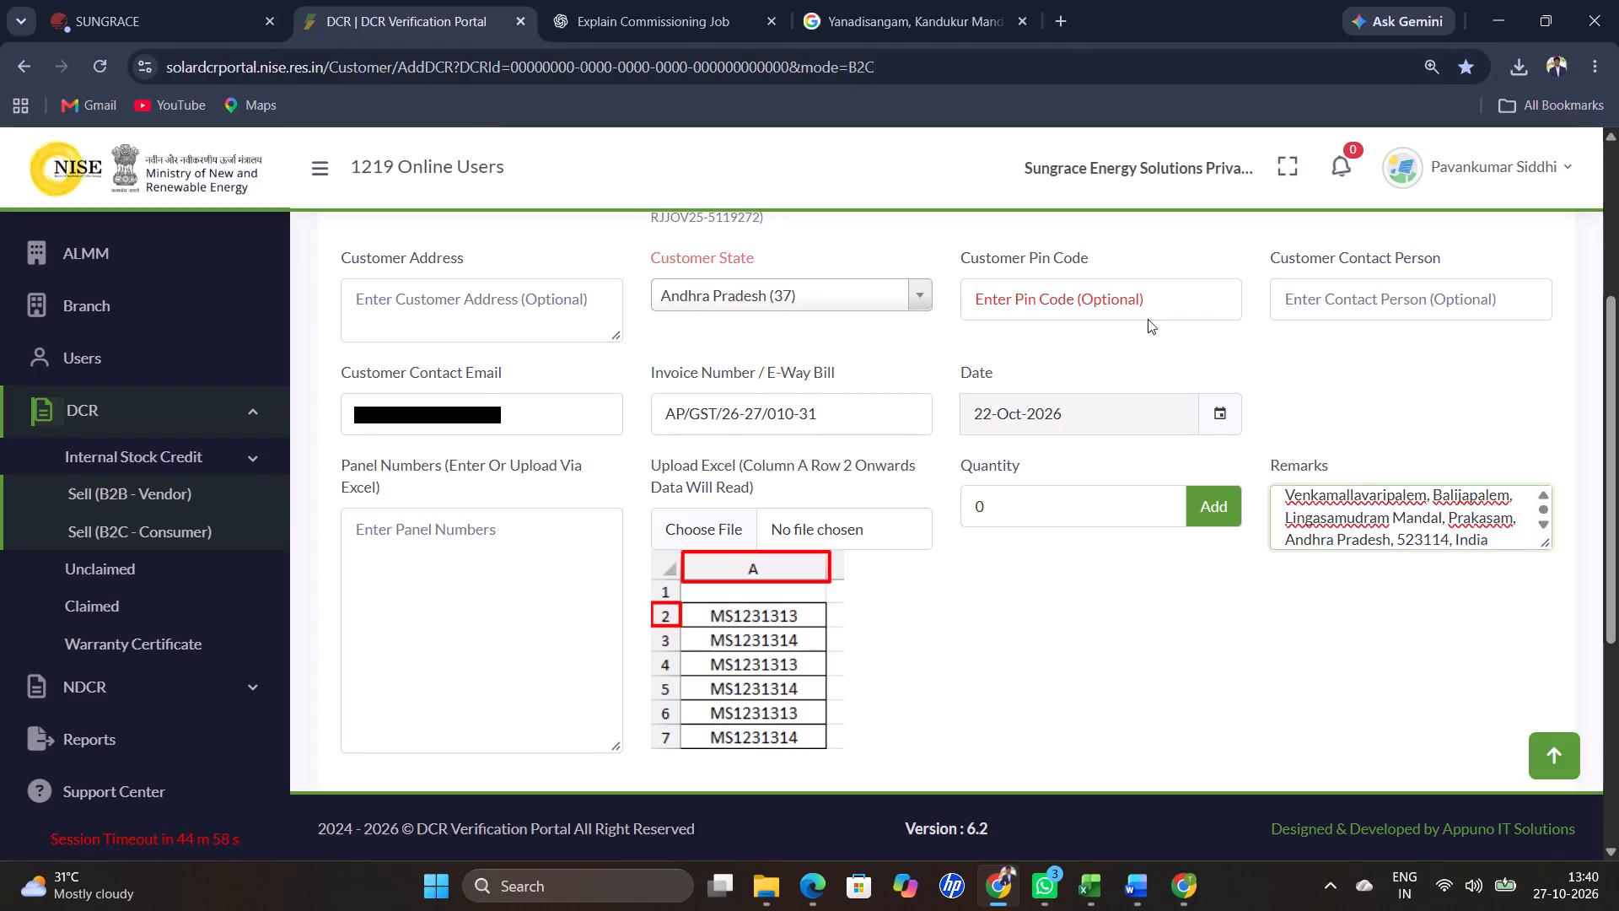
Copy the pincode from the SUNGRACE work order into the DCR form's Customer Pin Code.
click(1142, 298)
drag(173, 0, 180, 19)
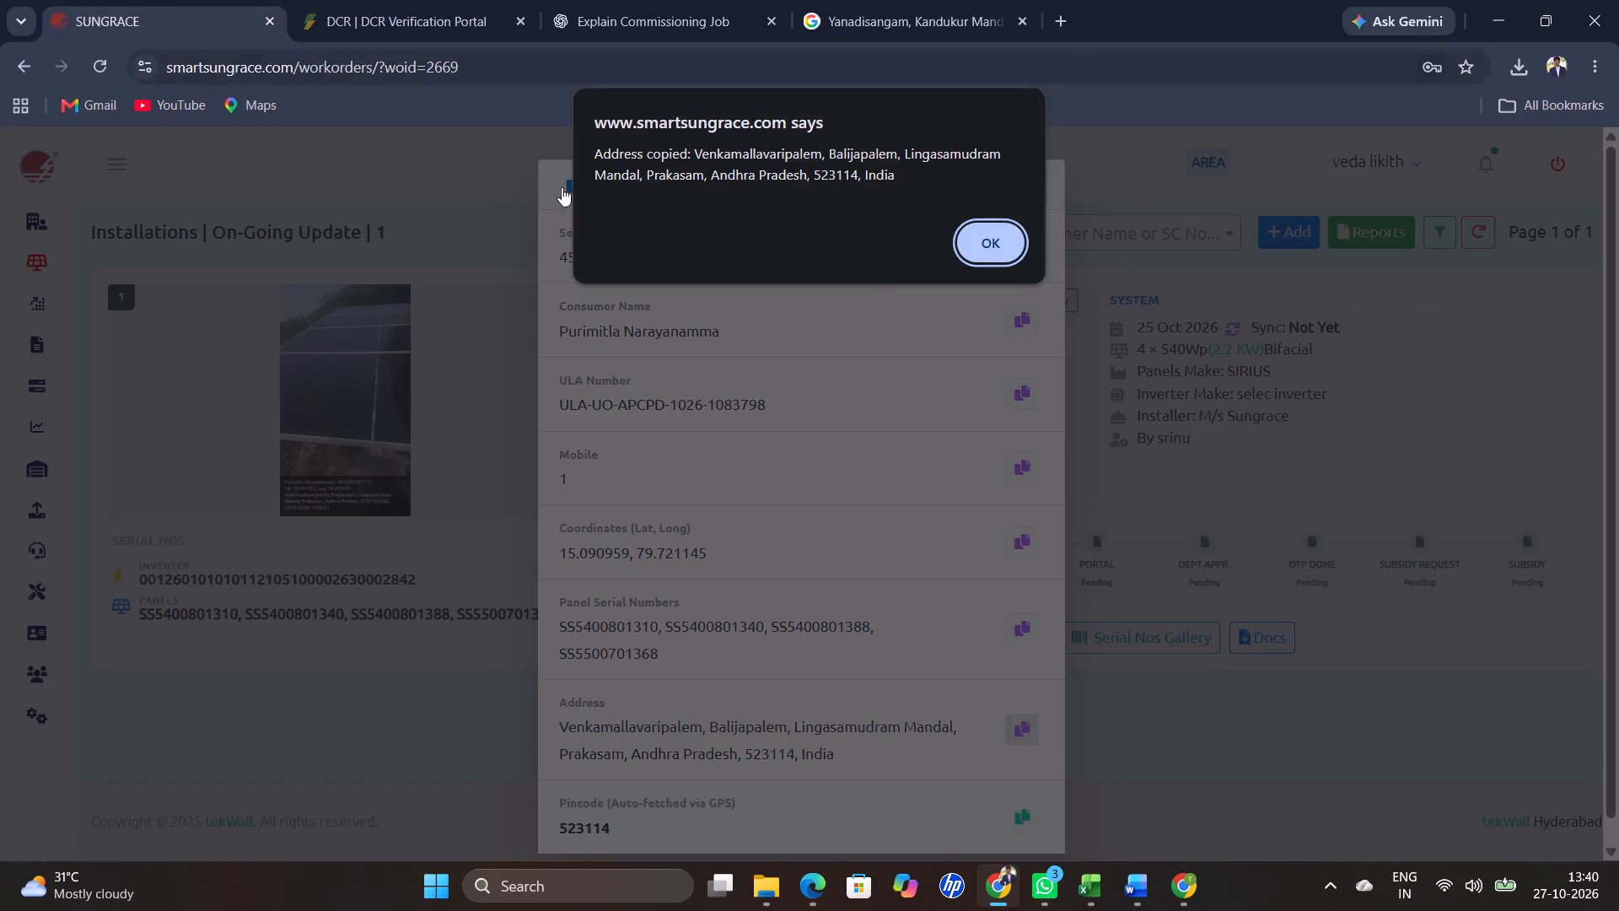
click(976, 254)
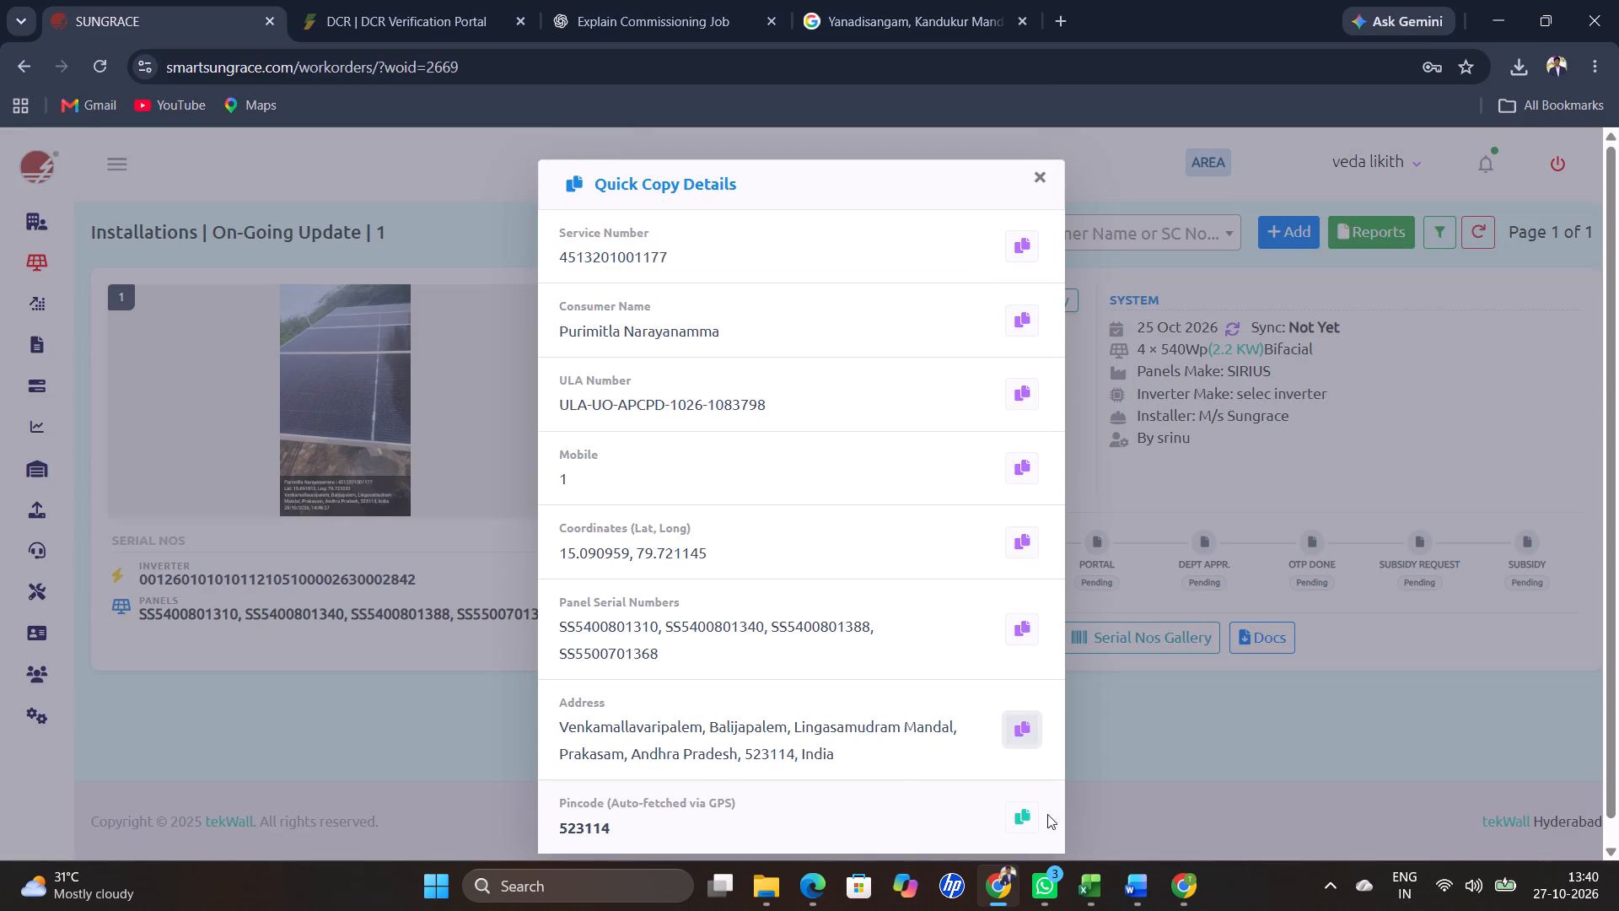
click(1035, 817)
drag(325, 0, 343, 12)
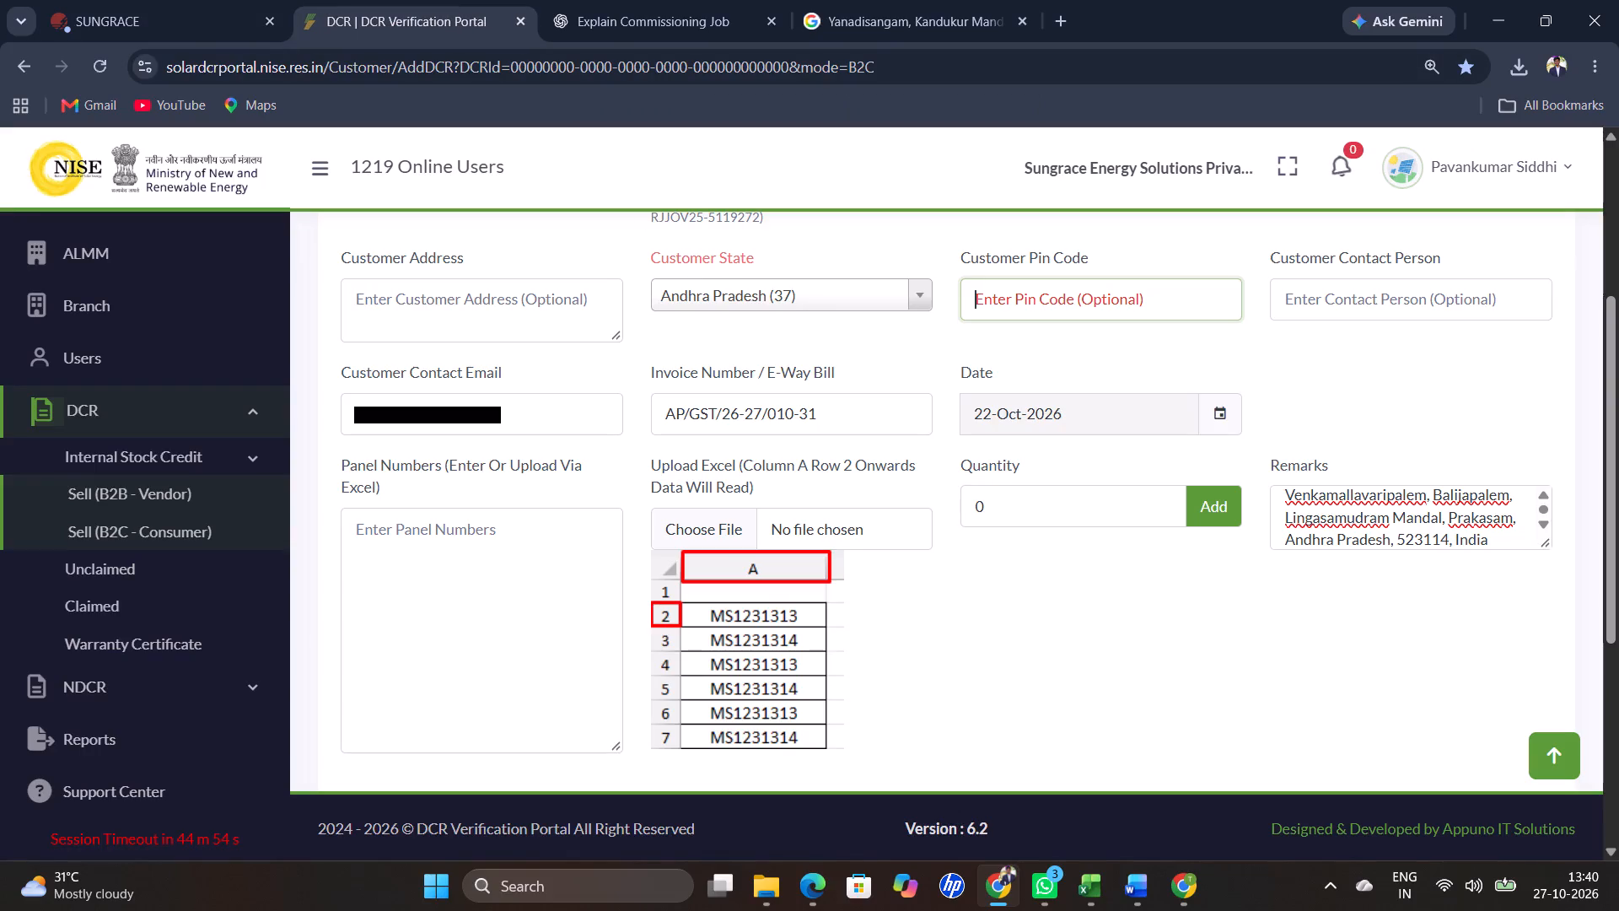
key(ctrl+v)
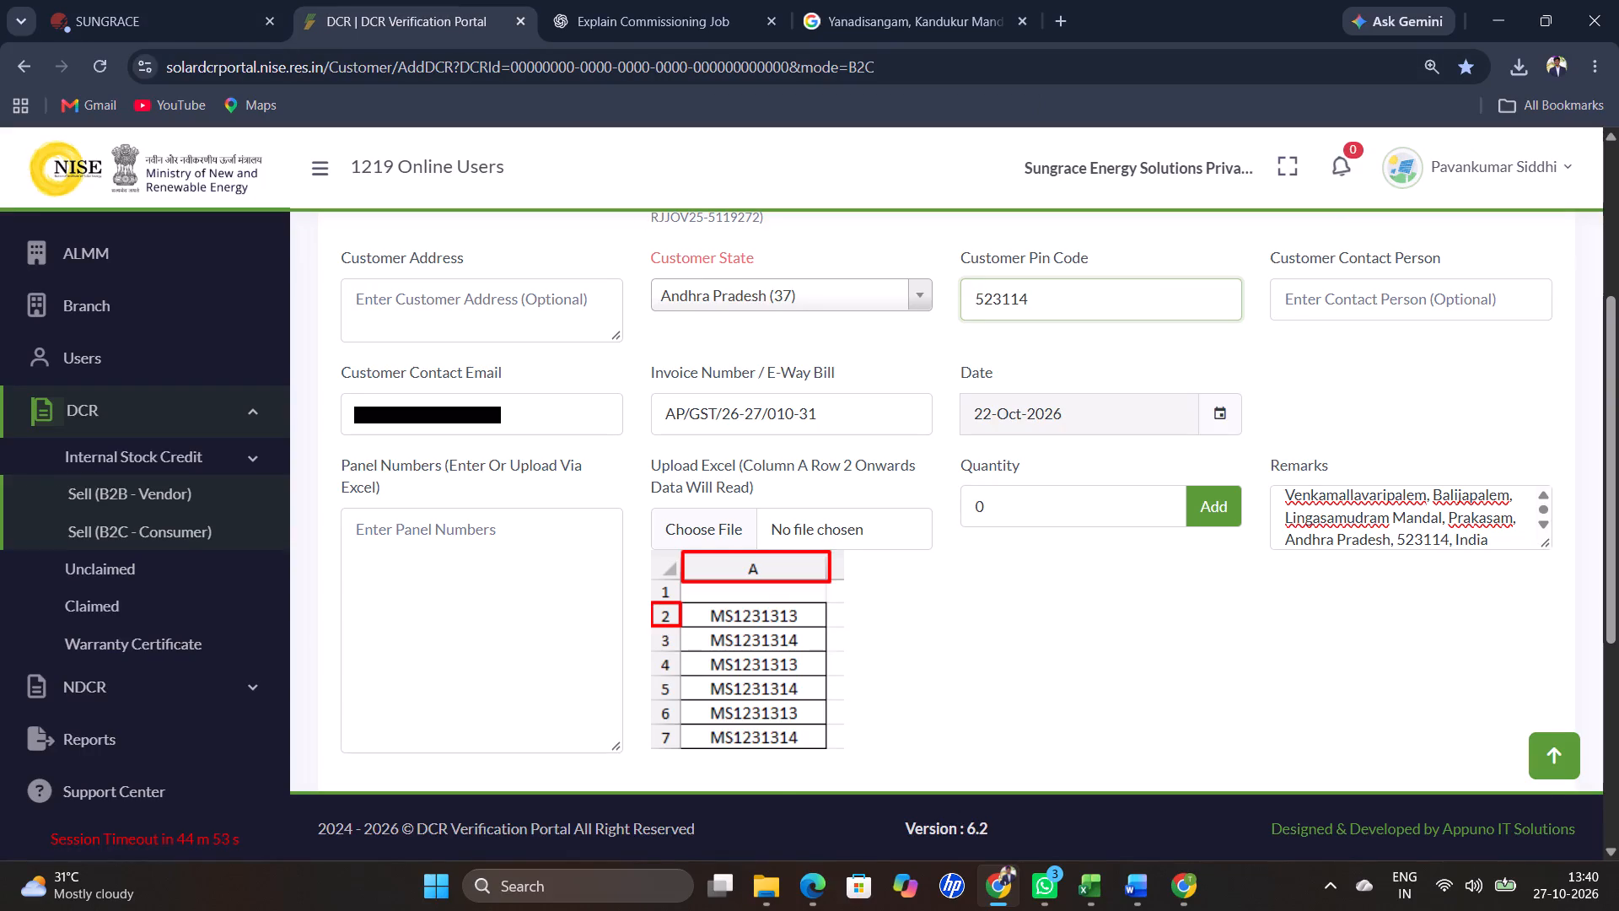
Confirm and issue the B2C DCR for the four added panels.
scroll(969, 409, down, 4)
click(1443, 403)
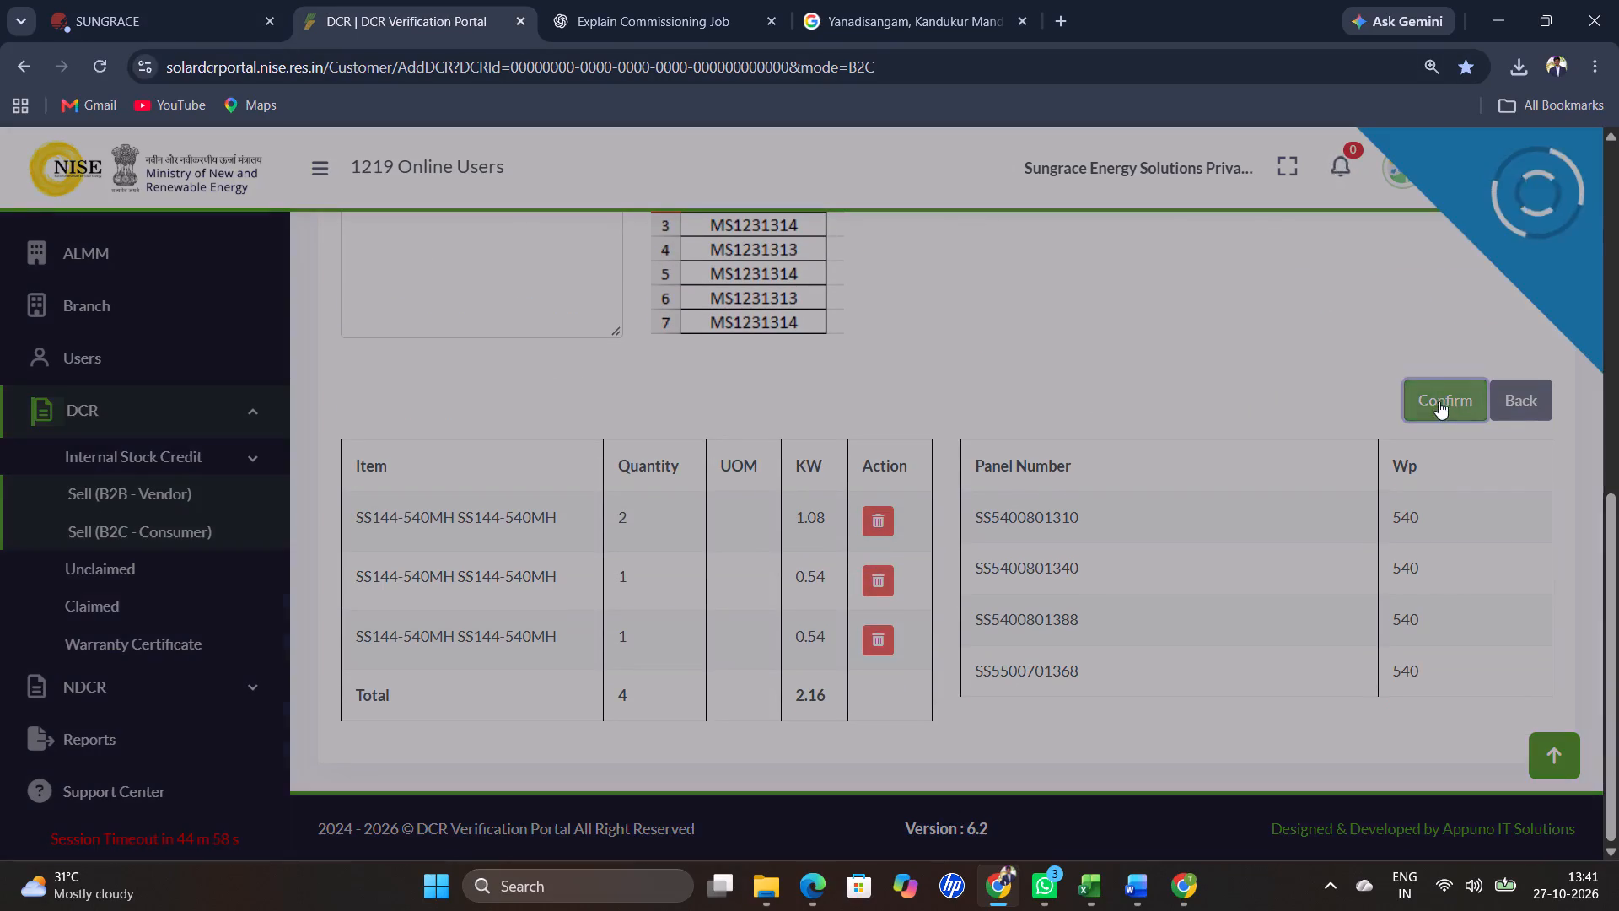
click(1025, 612)
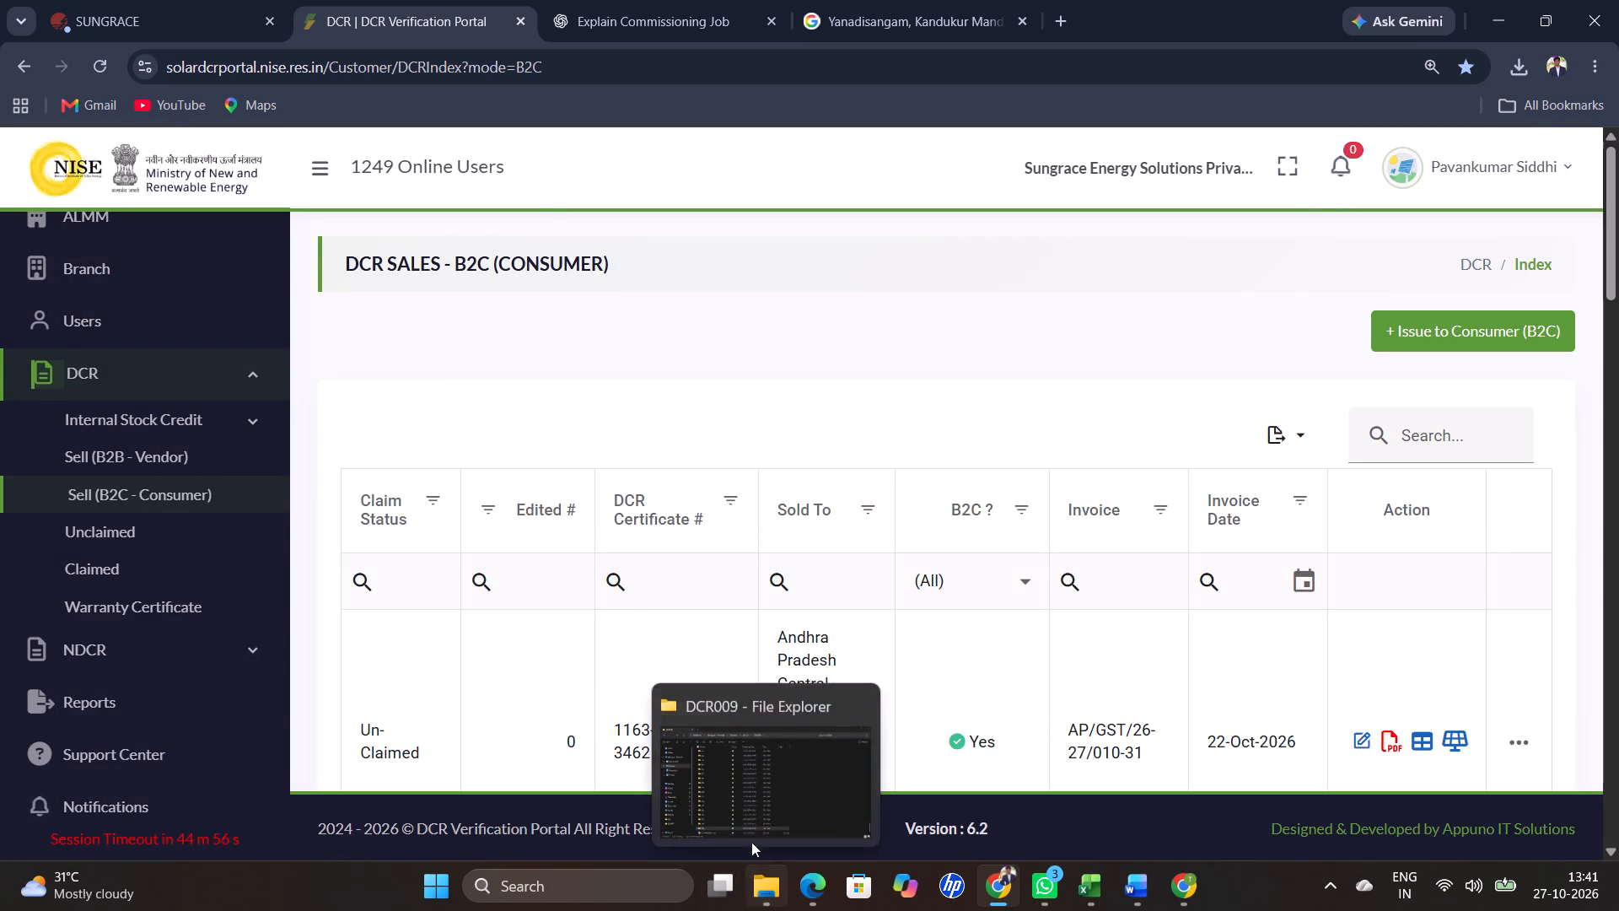
In File Explorer, create a folder named 31_ inside the DCR010 folder under dcr crf.
click(744, 816)
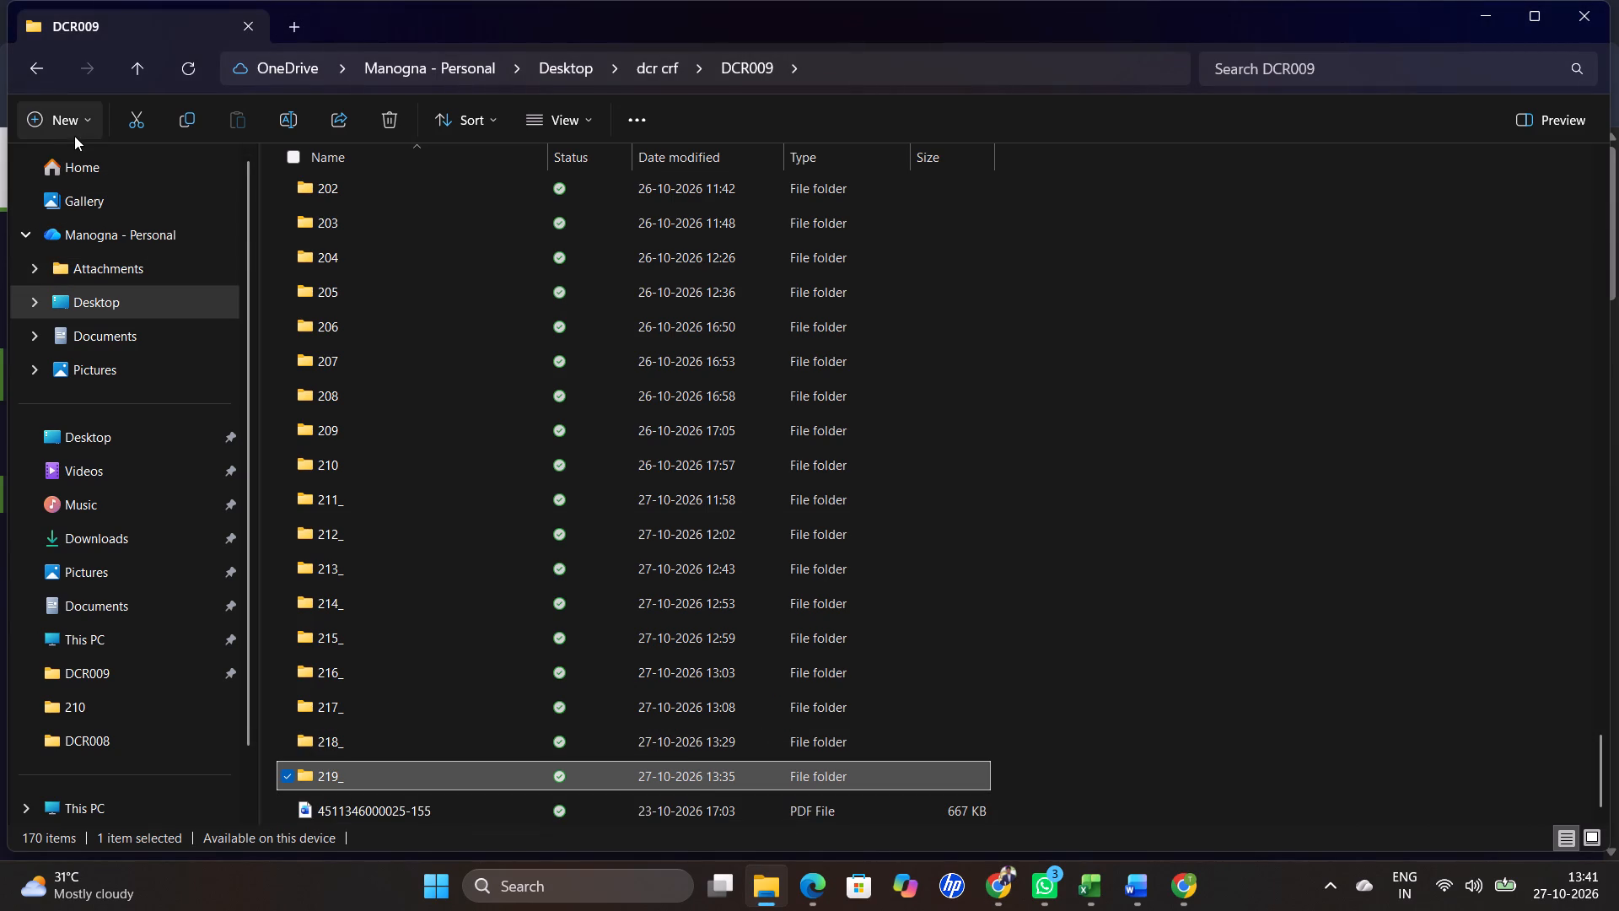
click(645, 71)
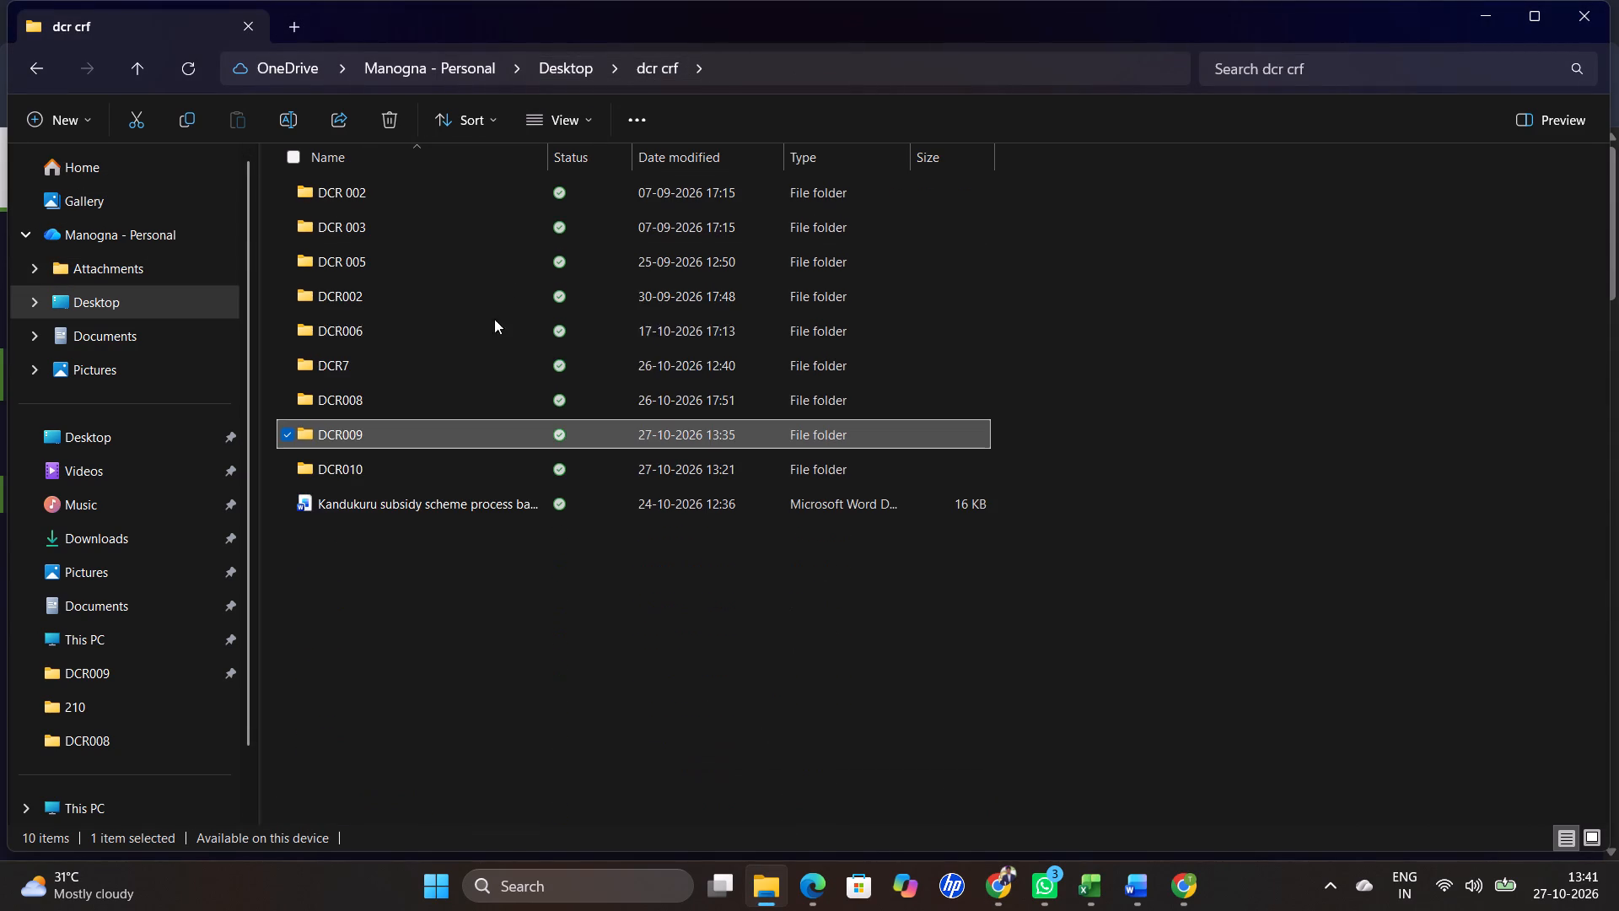
double_click(446, 478)
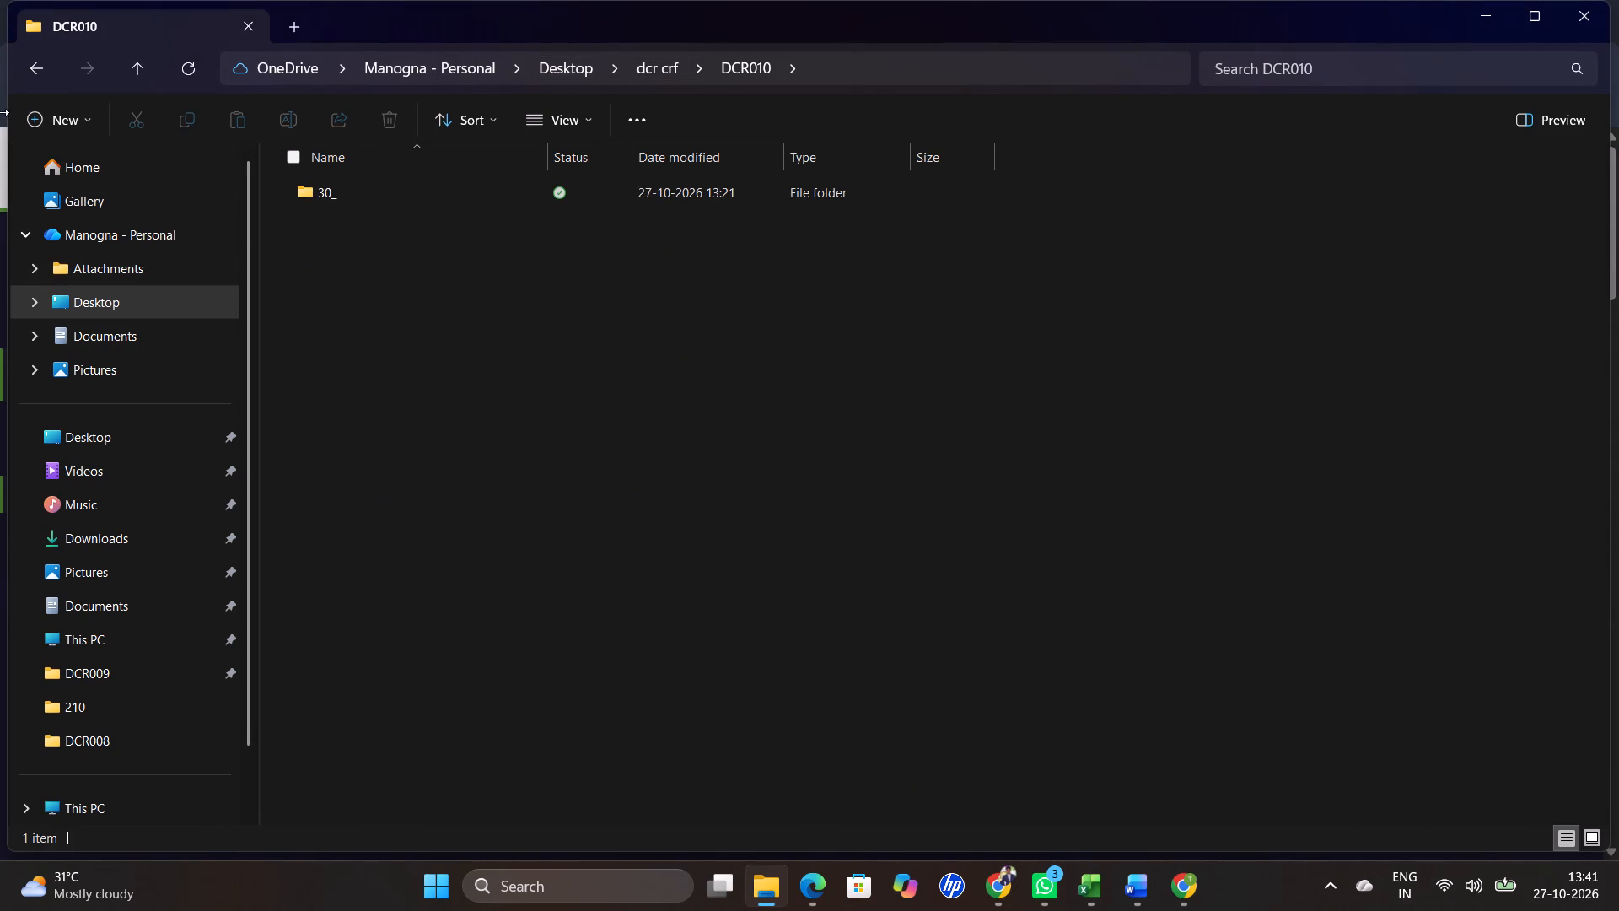
click(47, 119)
click(67, 160)
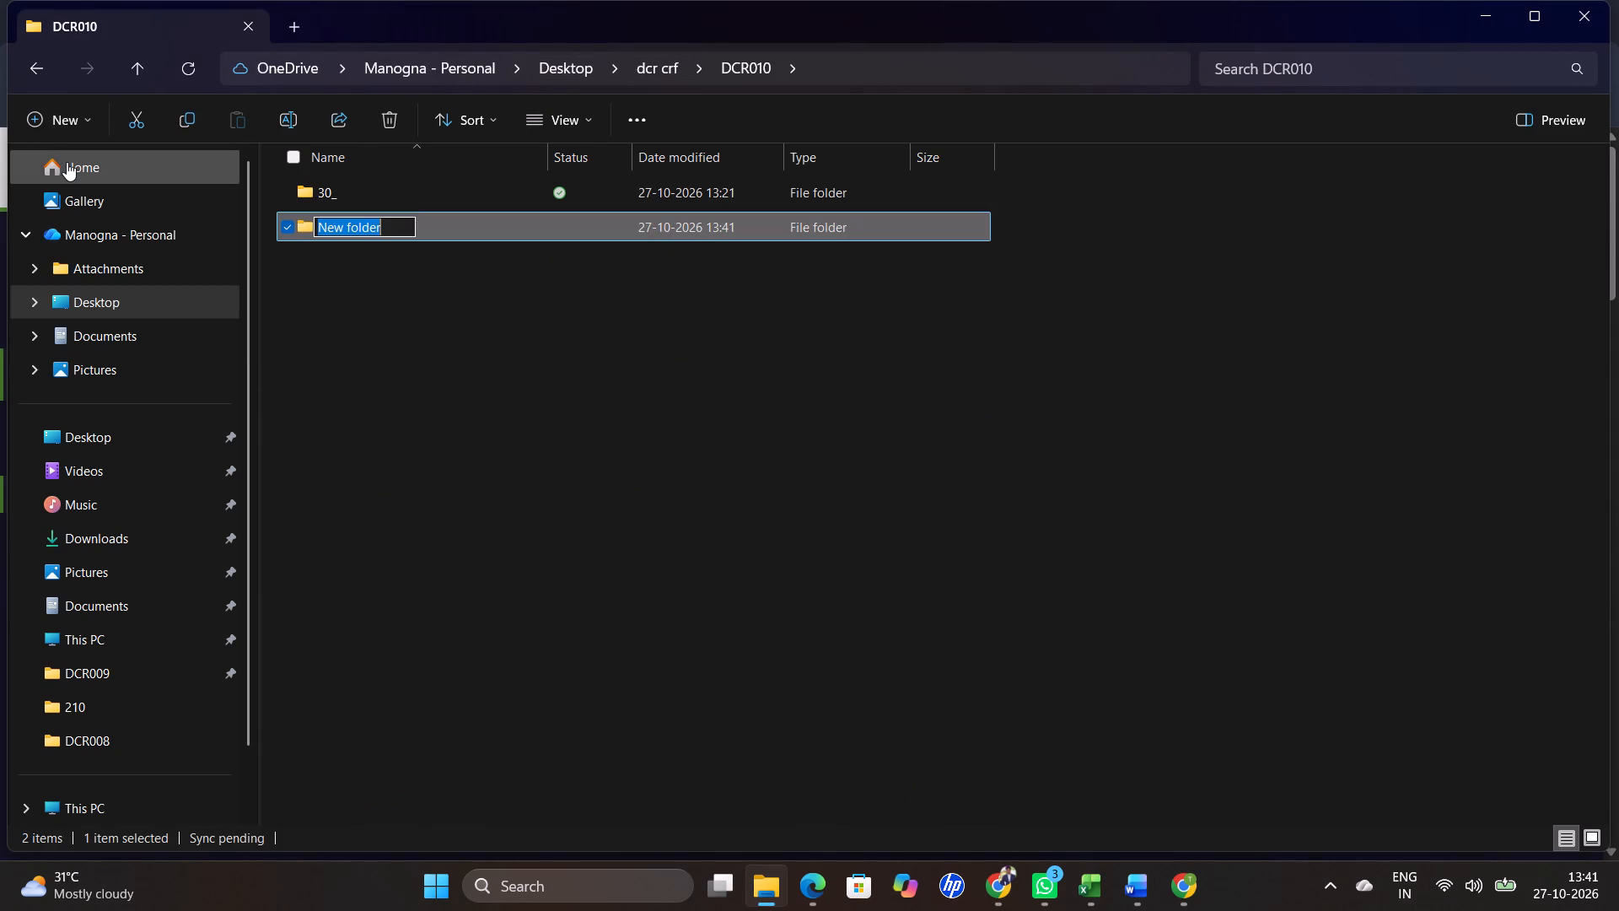
text(31)
key(shift+underscore)
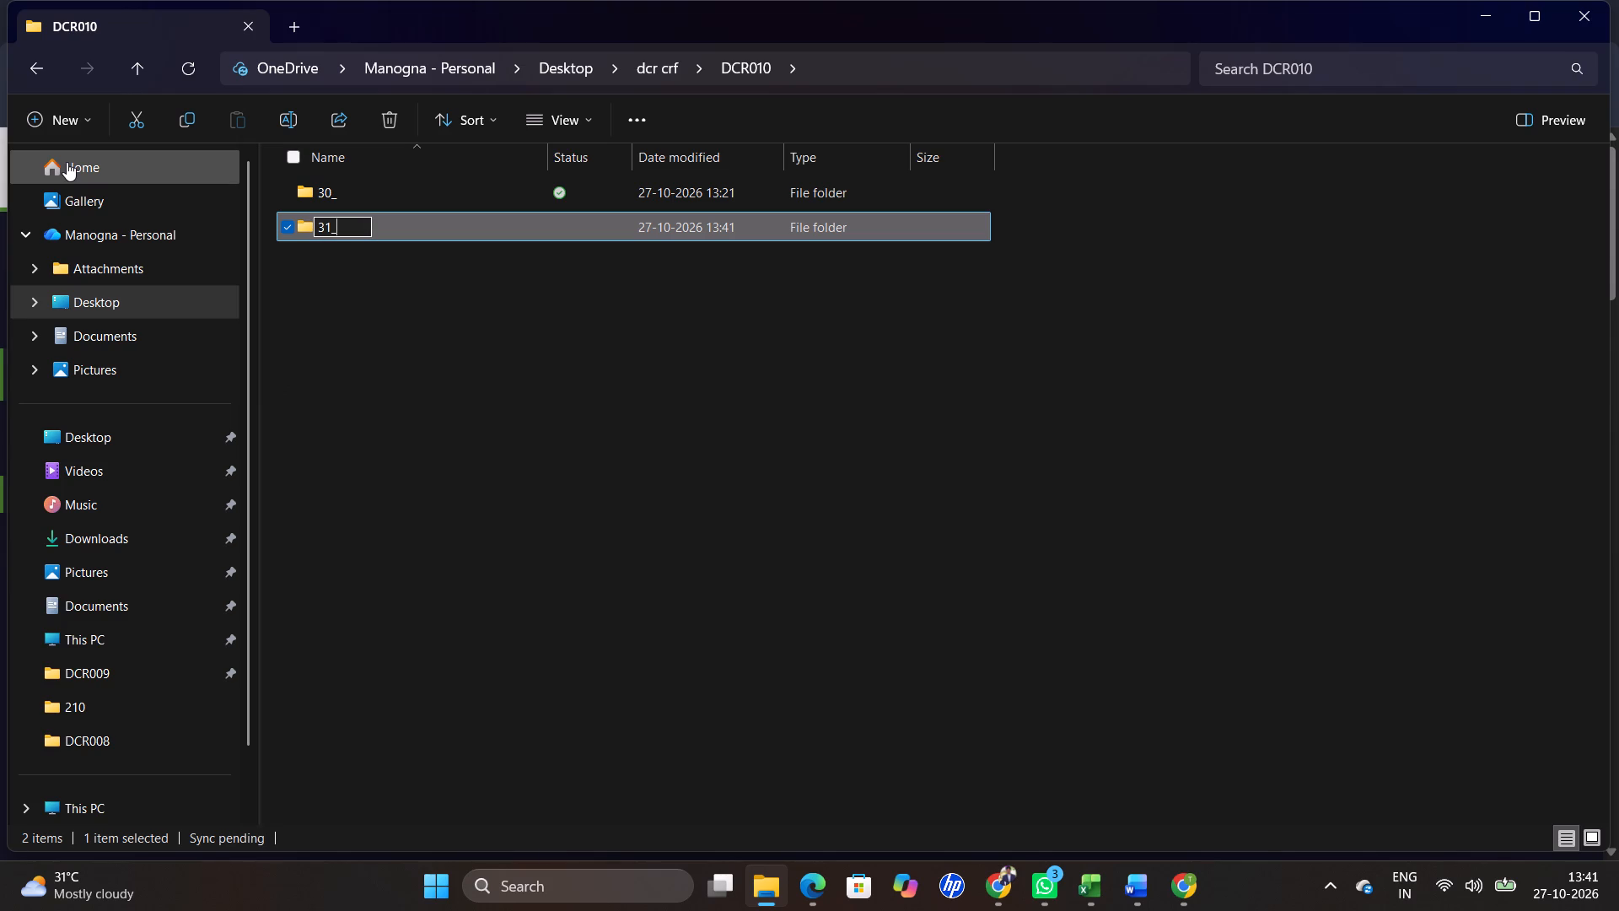
key(Return)
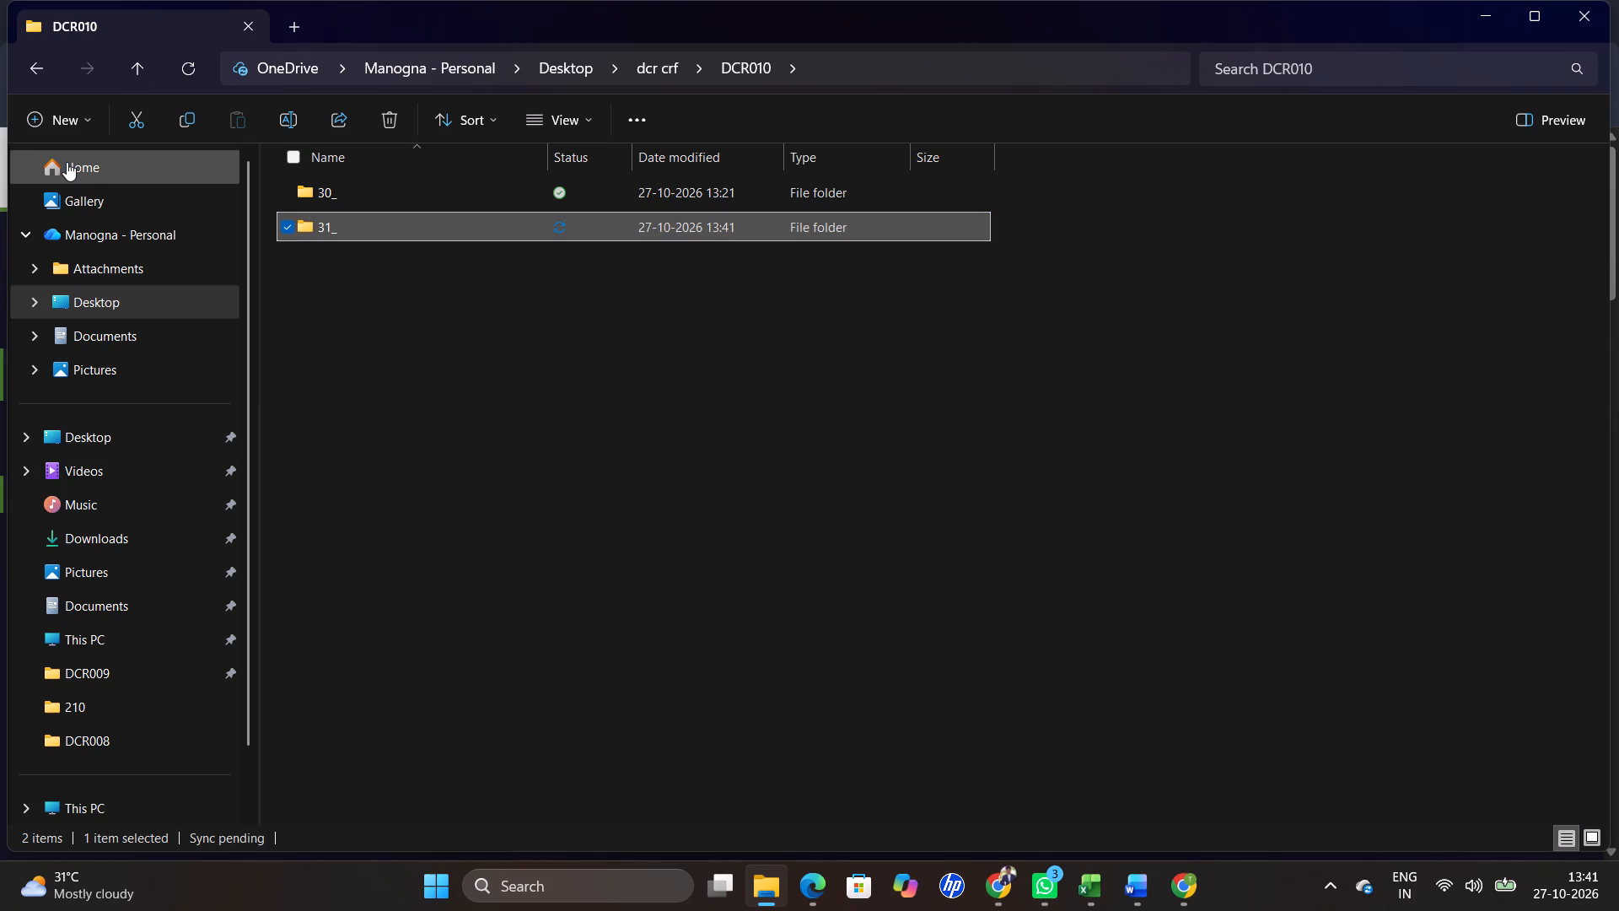
Download the PDF certificate for invoice AP/GST/26-27/010-31, naming it with the SUNGRACE work order's service number followed by -31.
click(1035, 778)
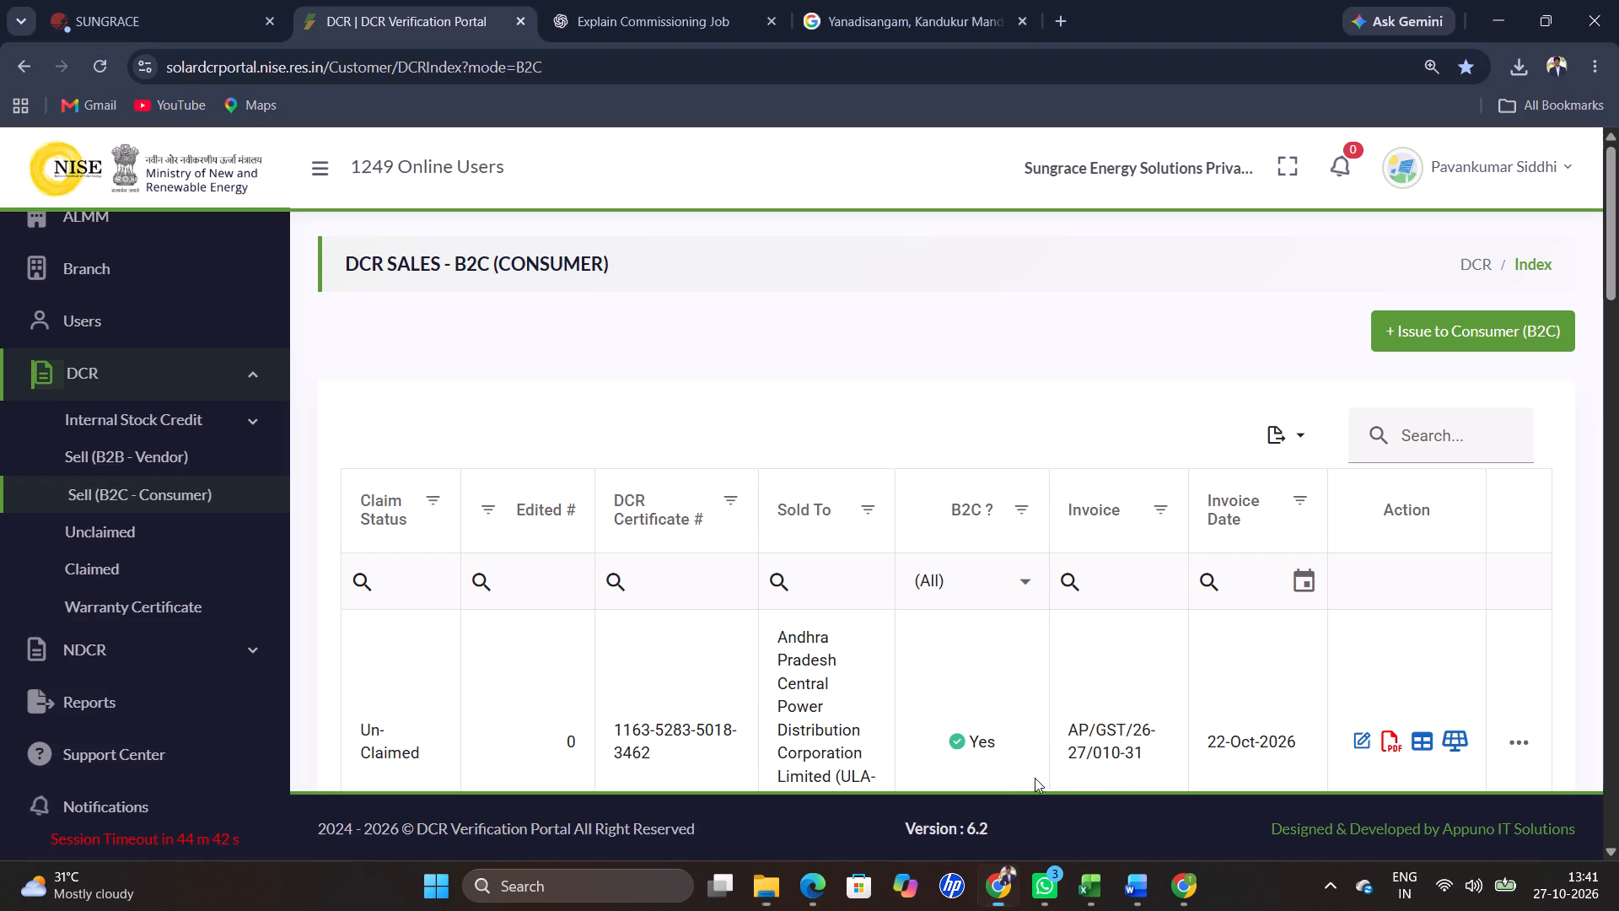
click(183, 1)
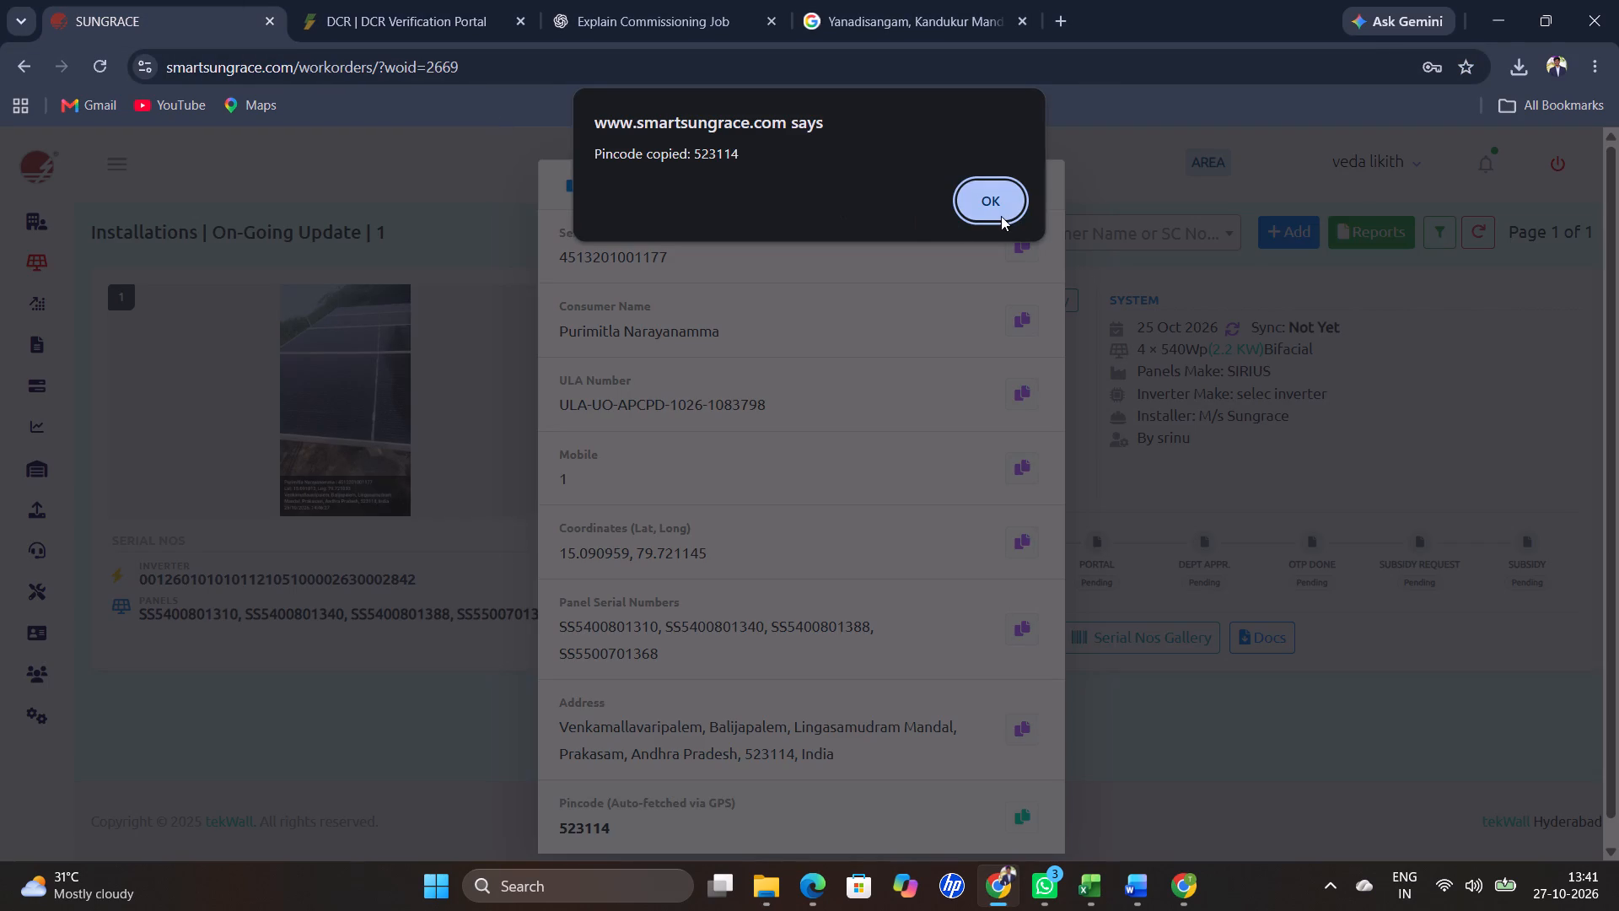
click(1001, 216)
click(1023, 244)
click(422, 0)
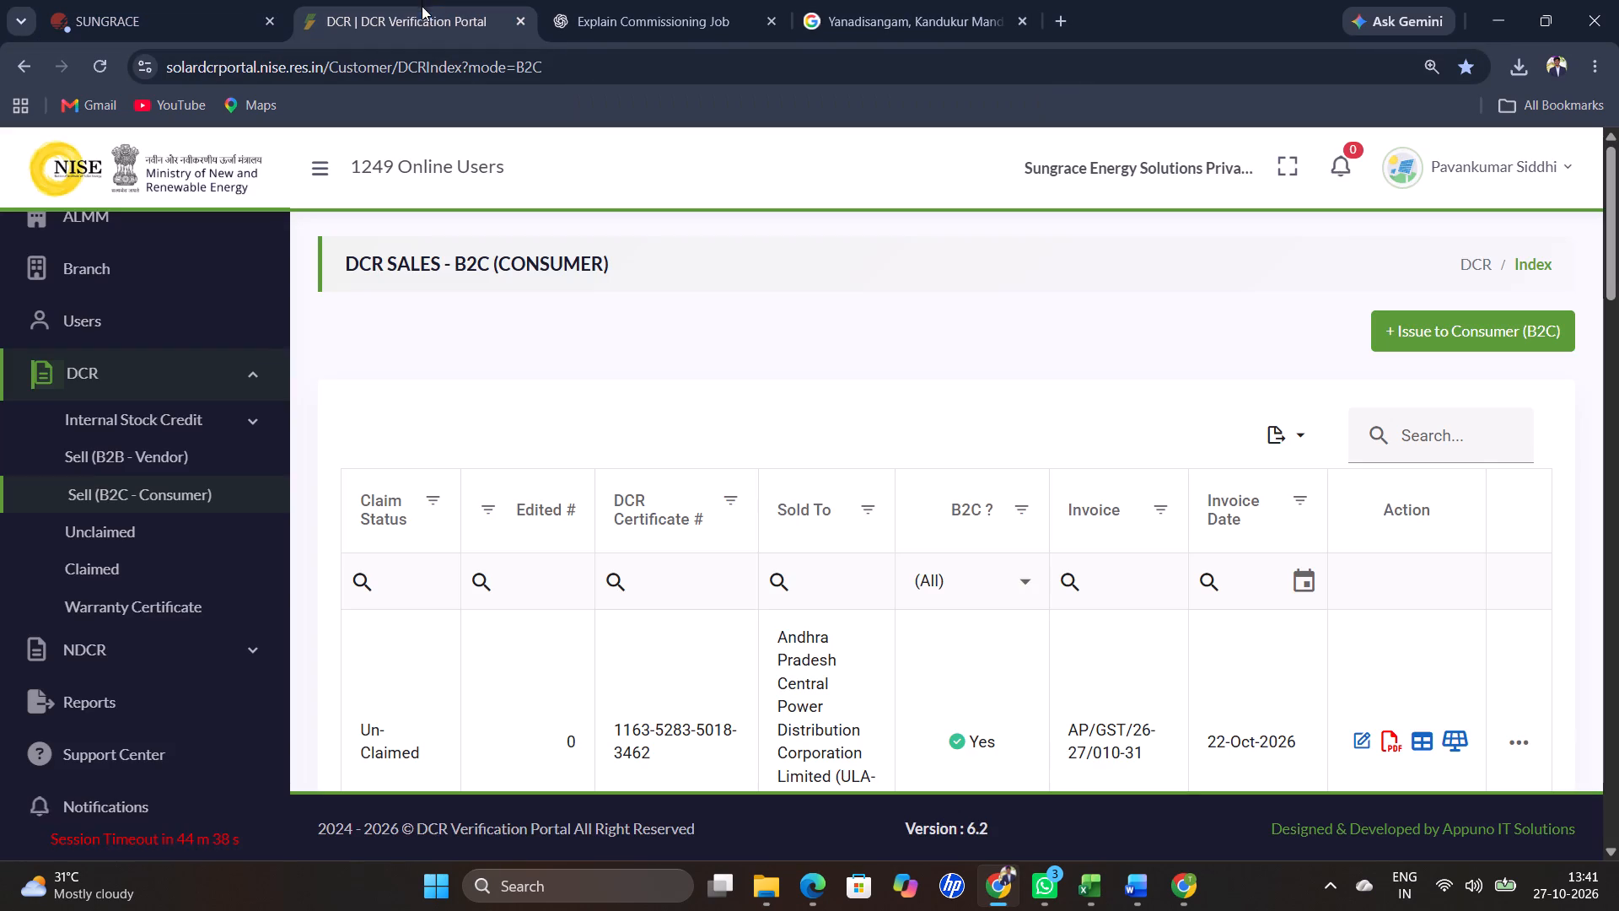
click(1385, 739)
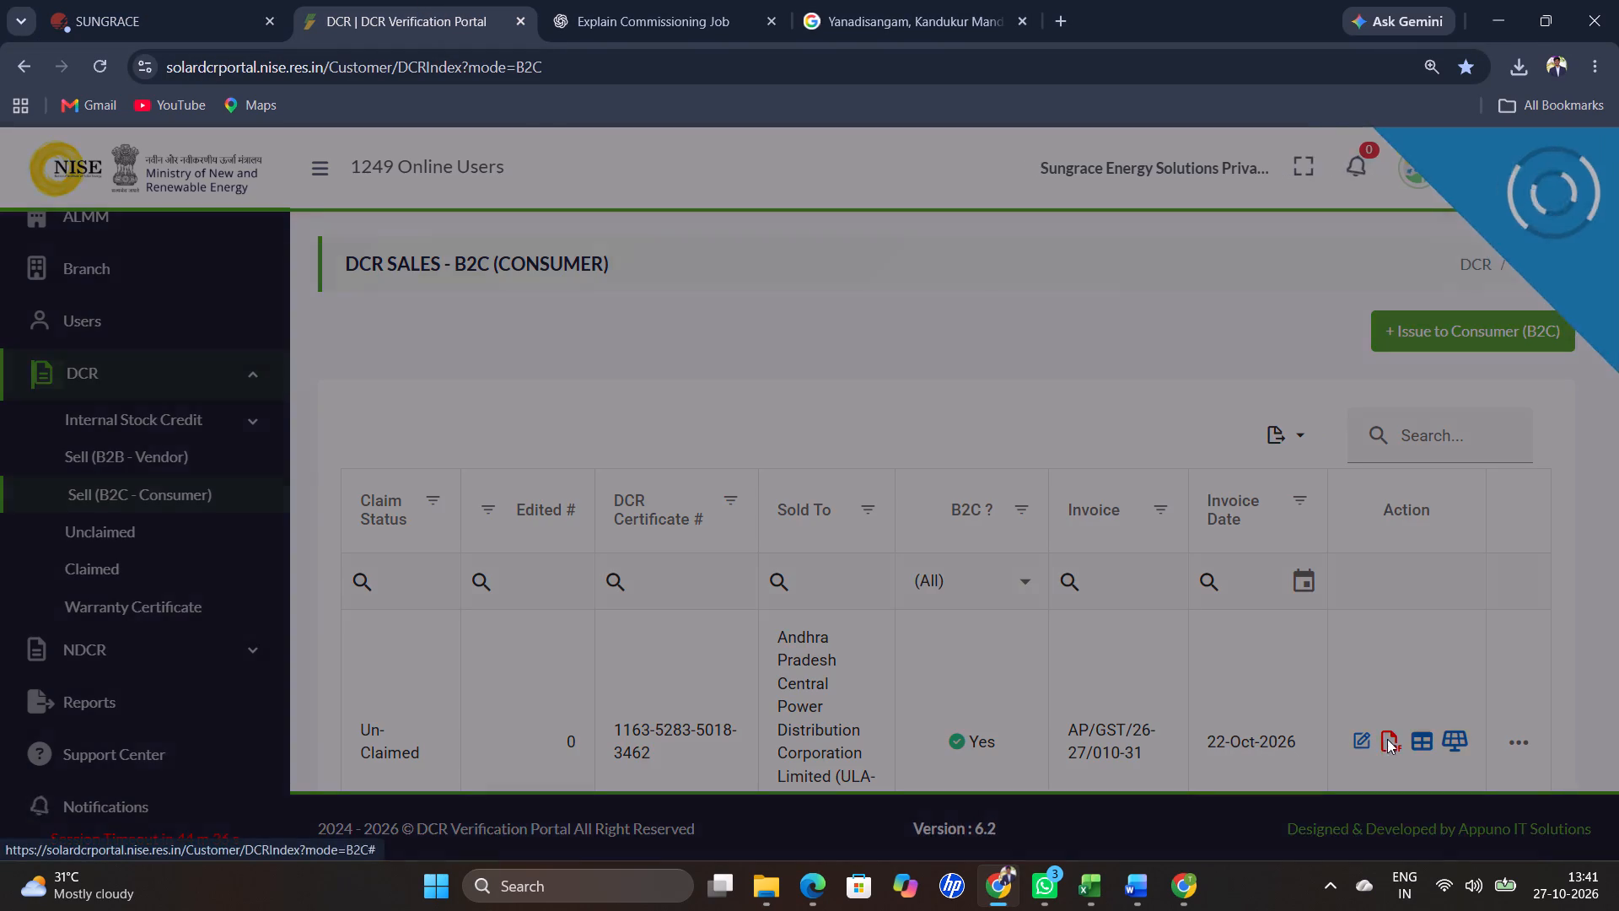
click(1323, 304)
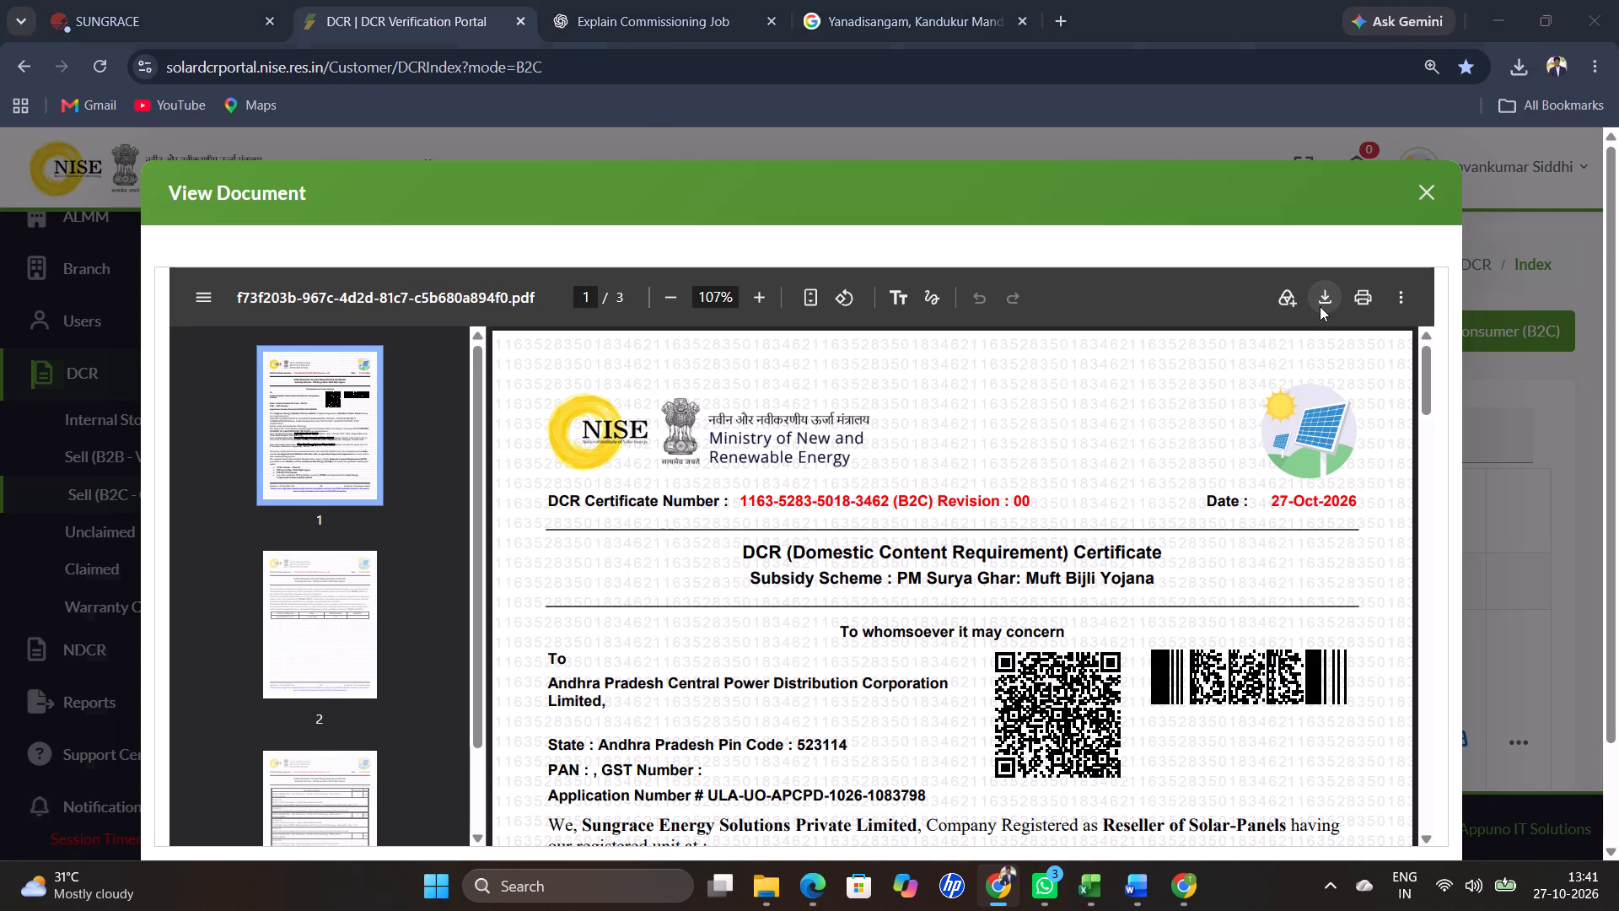
key(ctrl+v)
key(minus)
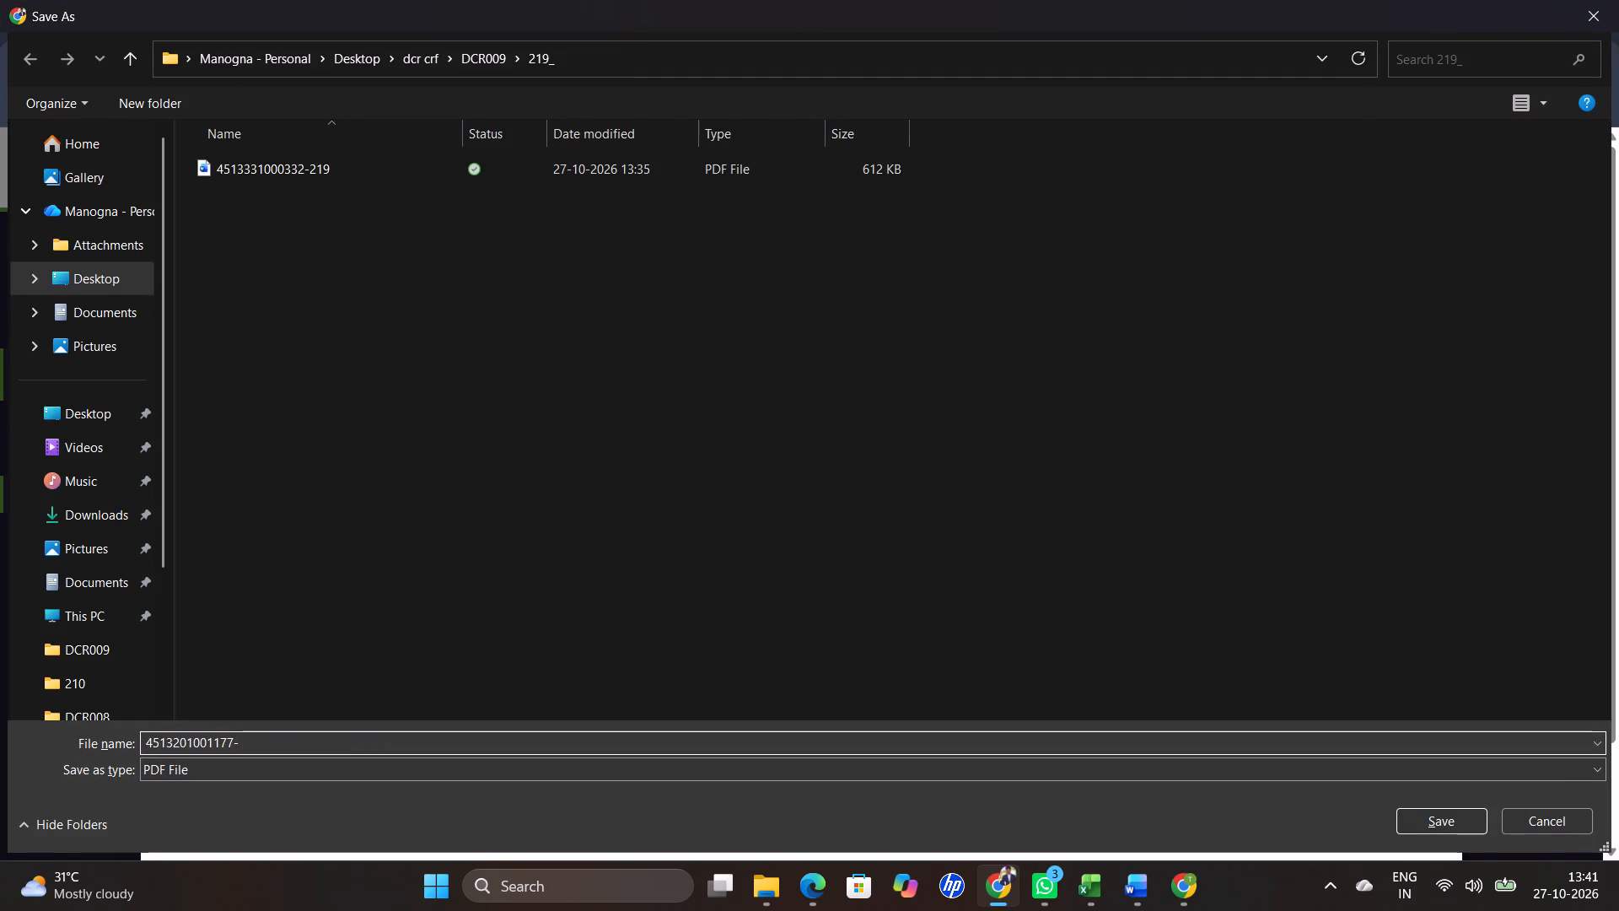
text(21)
key(BackSpace)
key(BackSpace)
text(32)
key(BackSpace)
key(1)
Save the certificate PDF in the 31_ folder inside DCR010 under dcr crf.
click(494, 51)
click(420, 59)
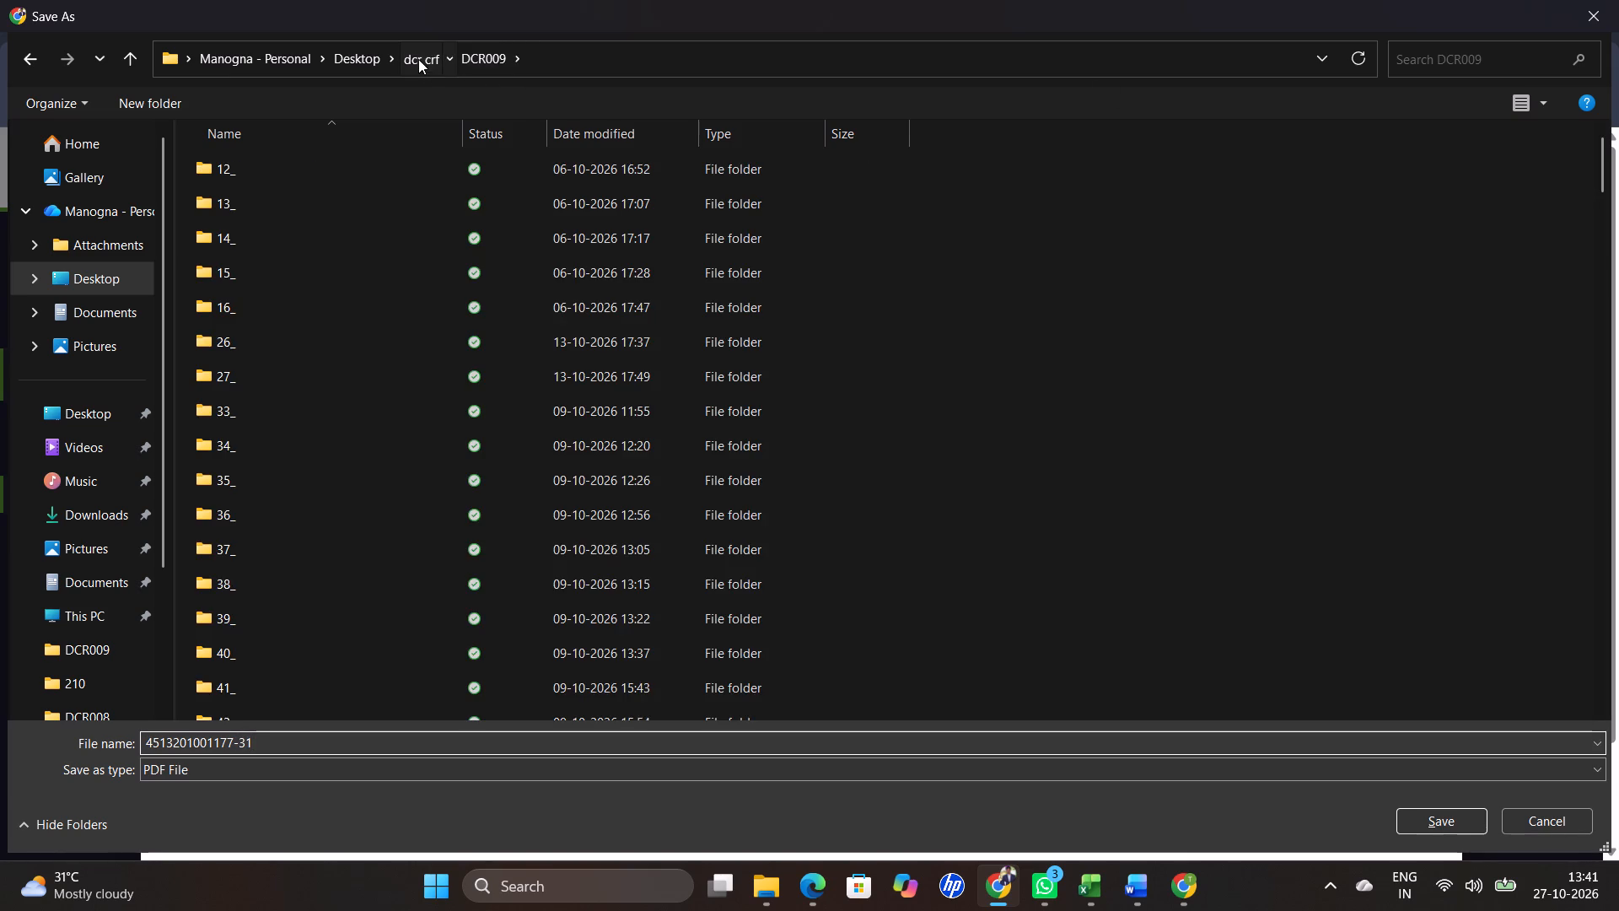
click(347, 462)
double_click(347, 448)
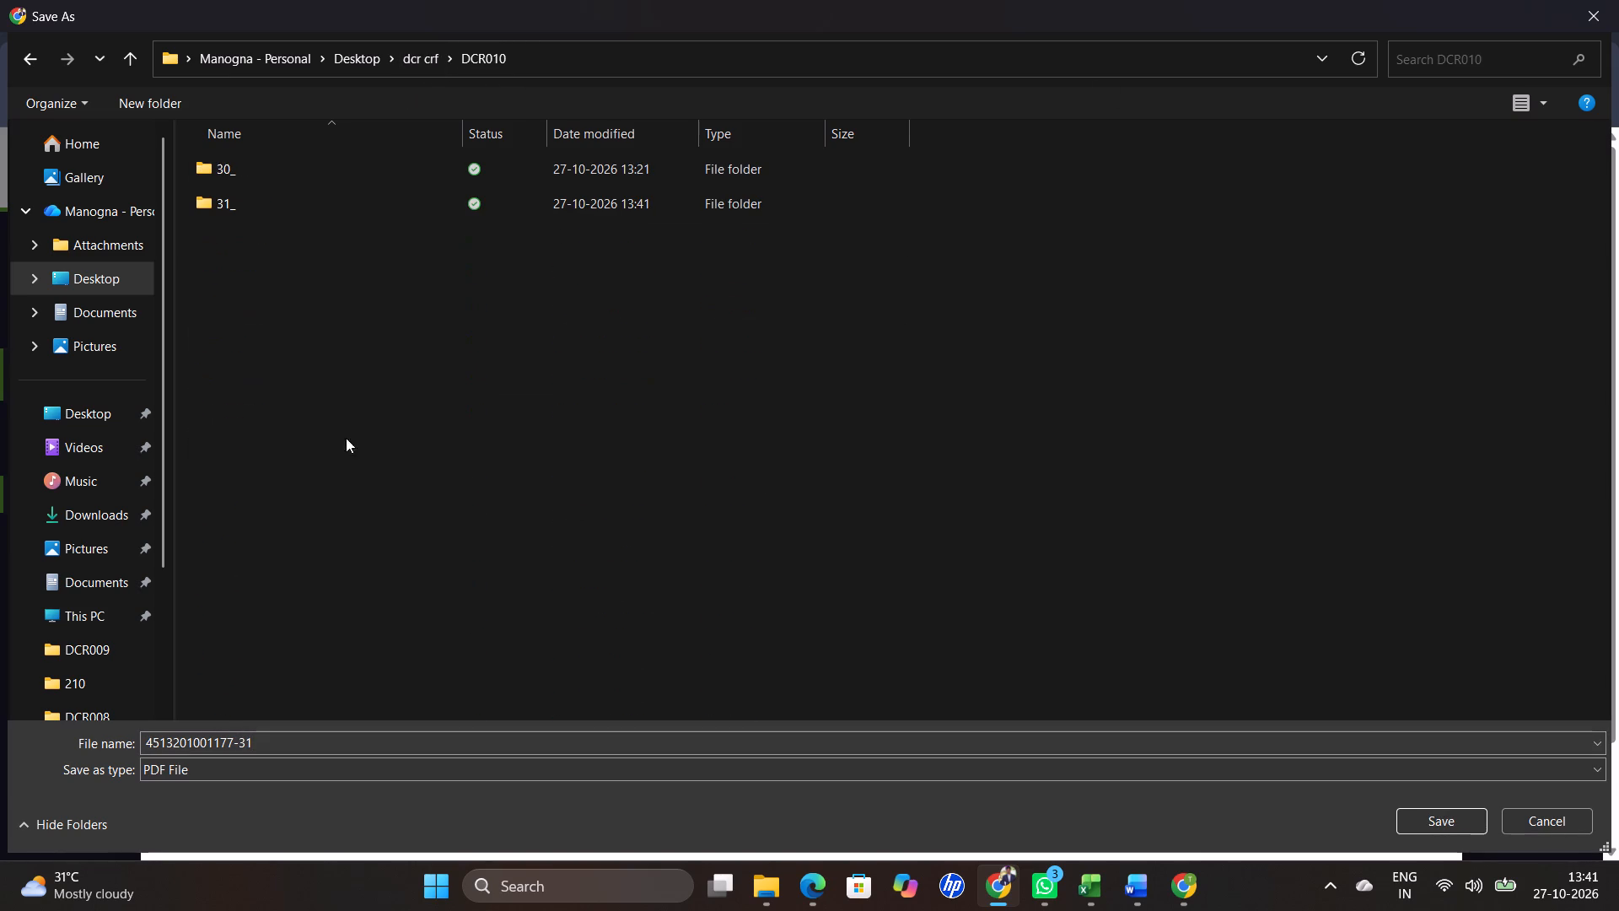
double_click(347, 219)
click(351, 206)
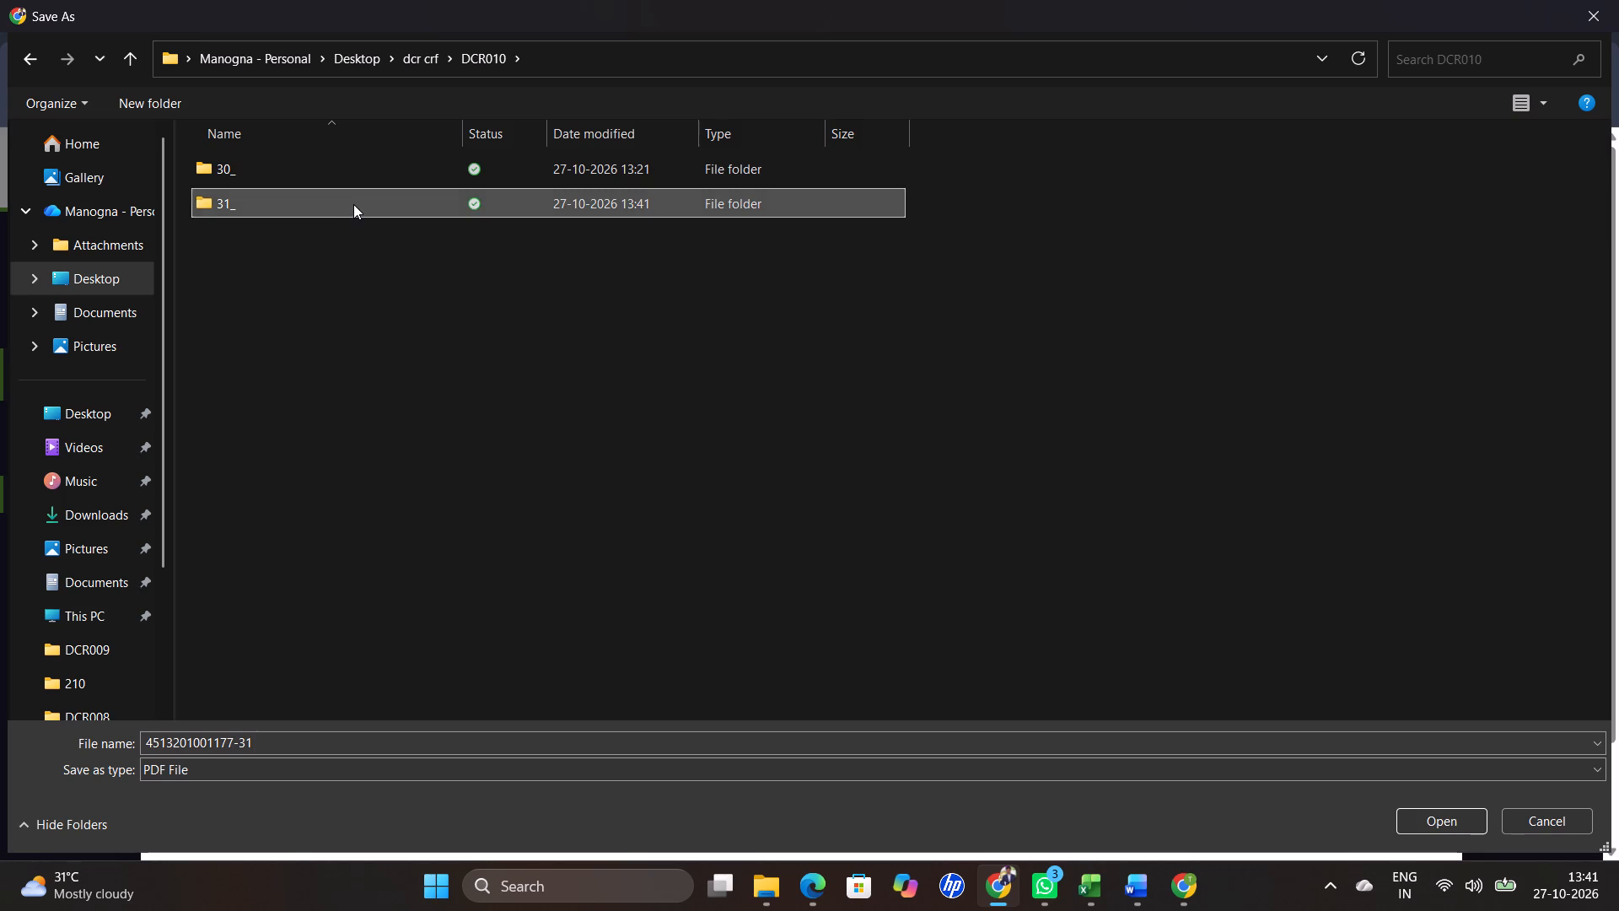
click(353, 204)
click(1416, 829)
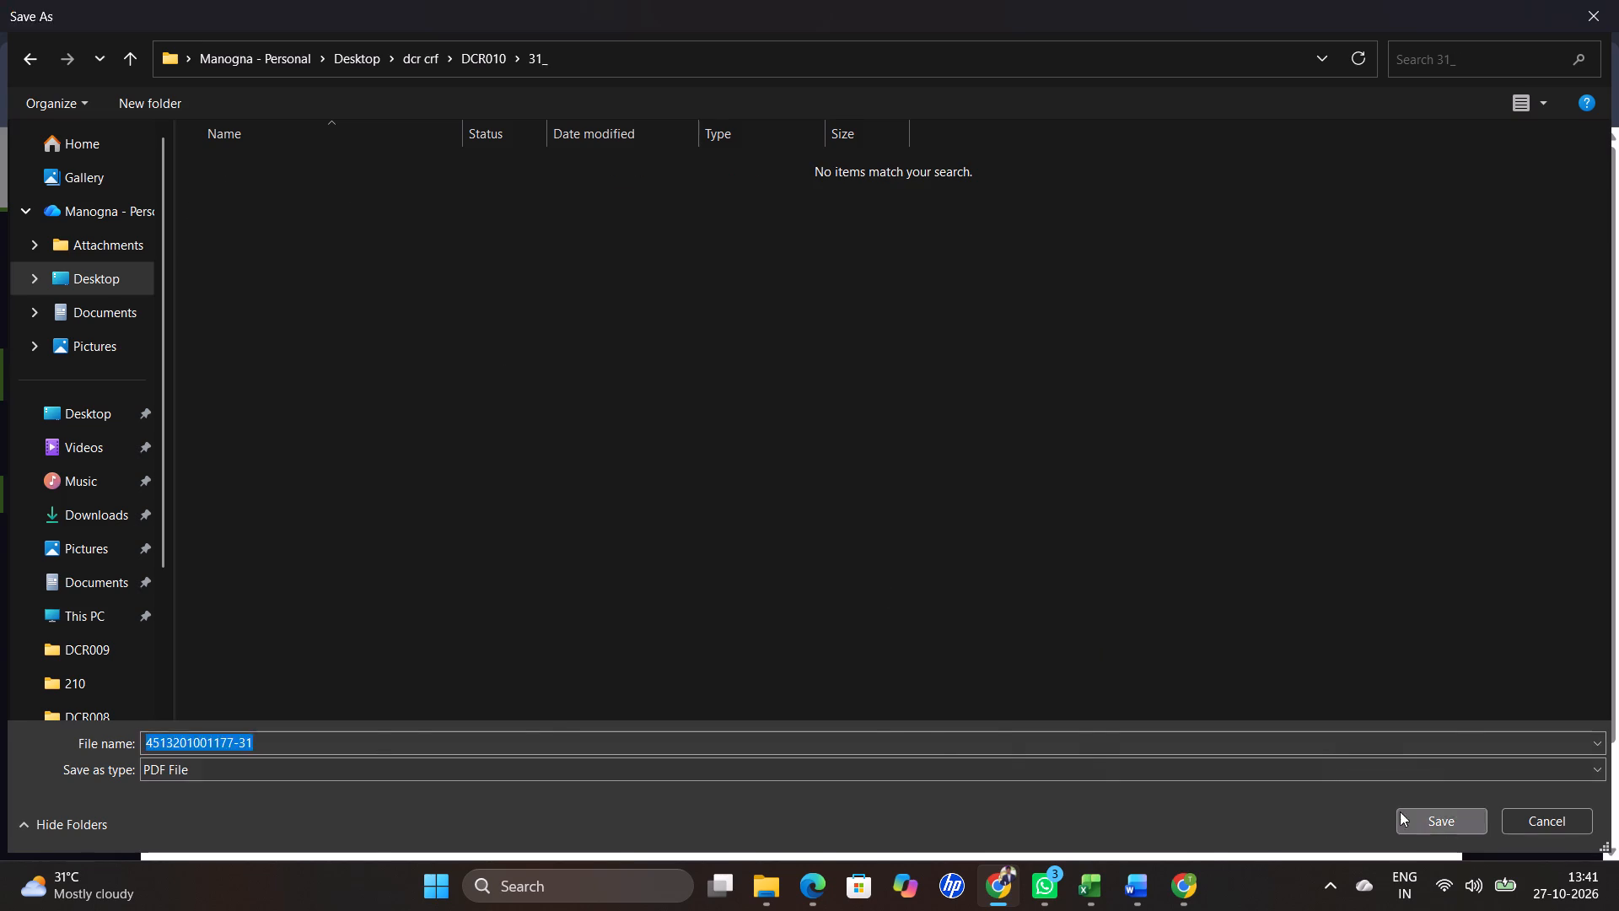
Return to the SUNGRACE work order, dismiss its copied-details window, and open the Project Stage update form.
click(177, 34)
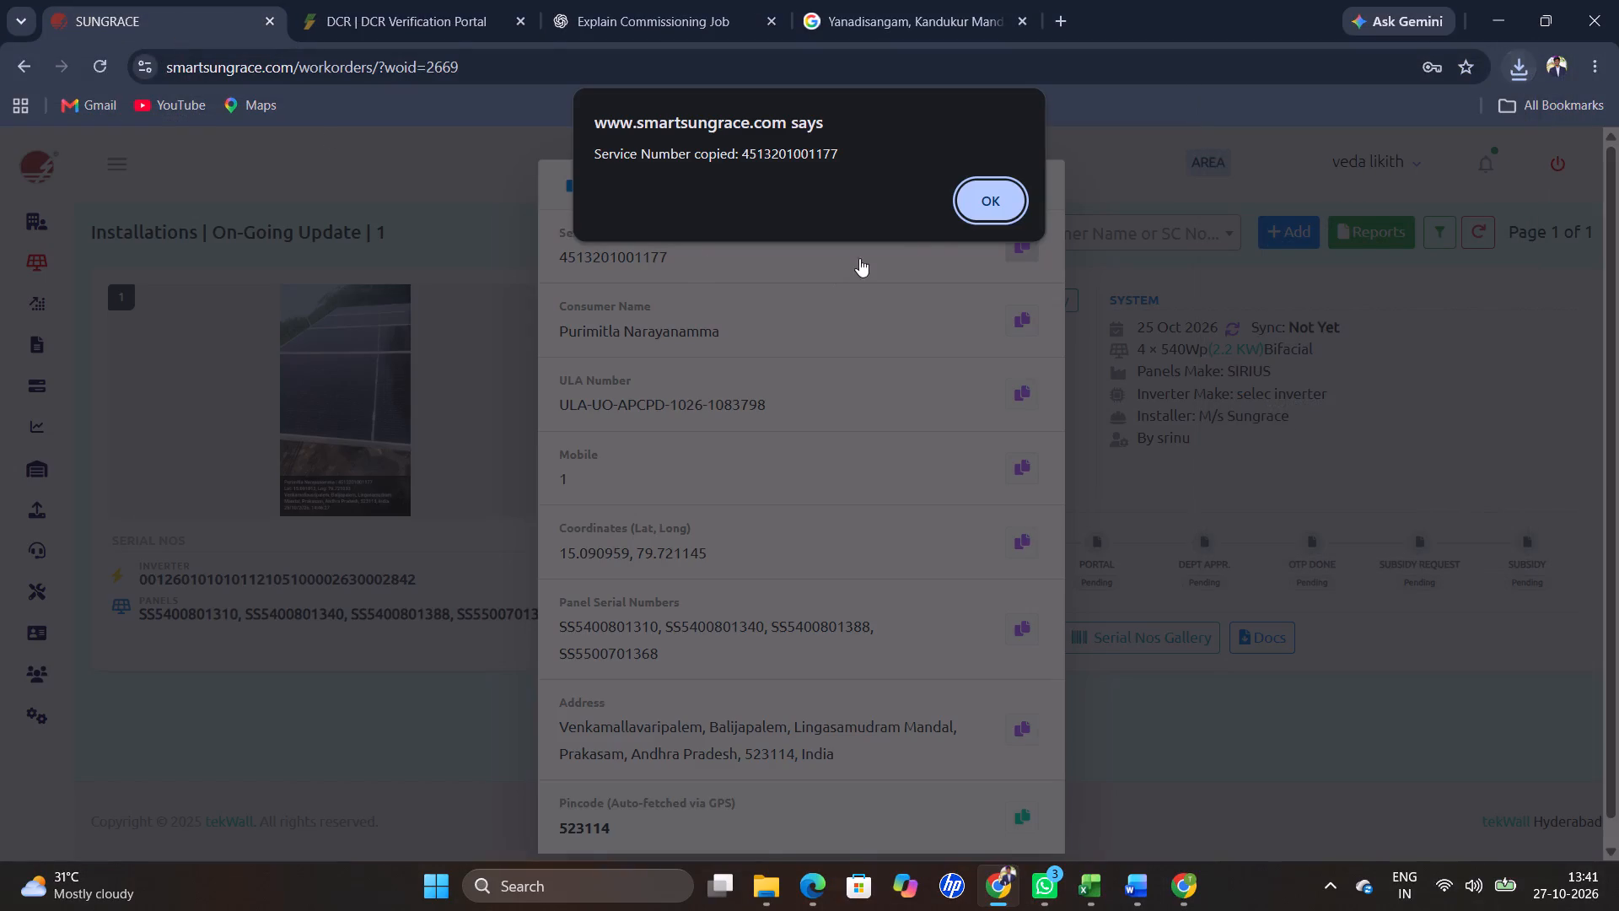
click(1011, 191)
click(1033, 169)
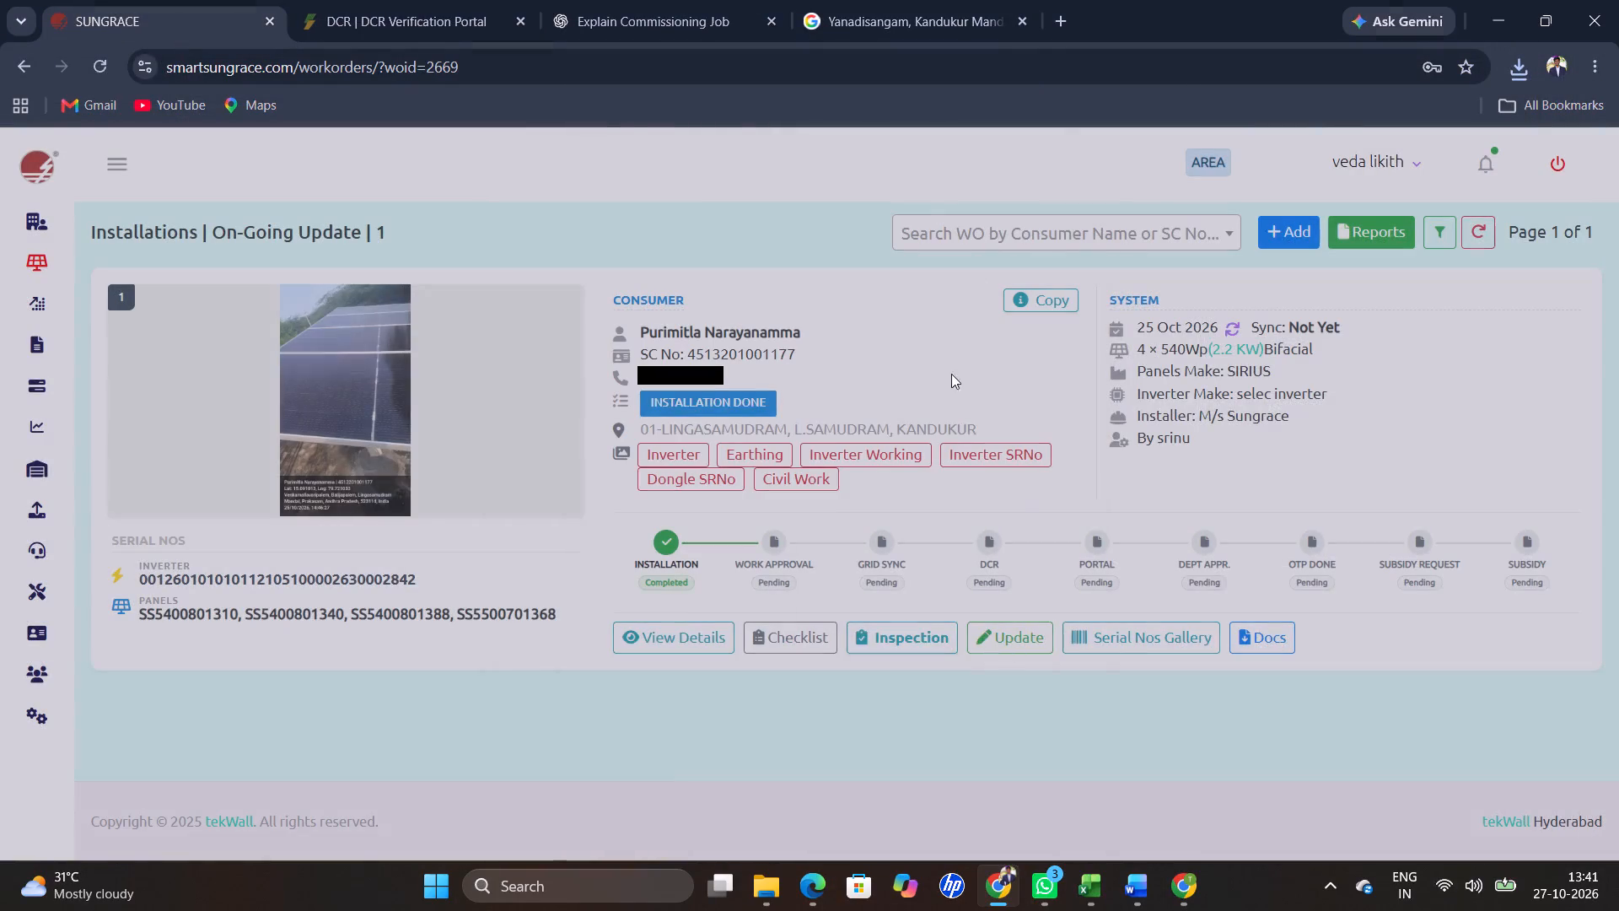
click(1008, 631)
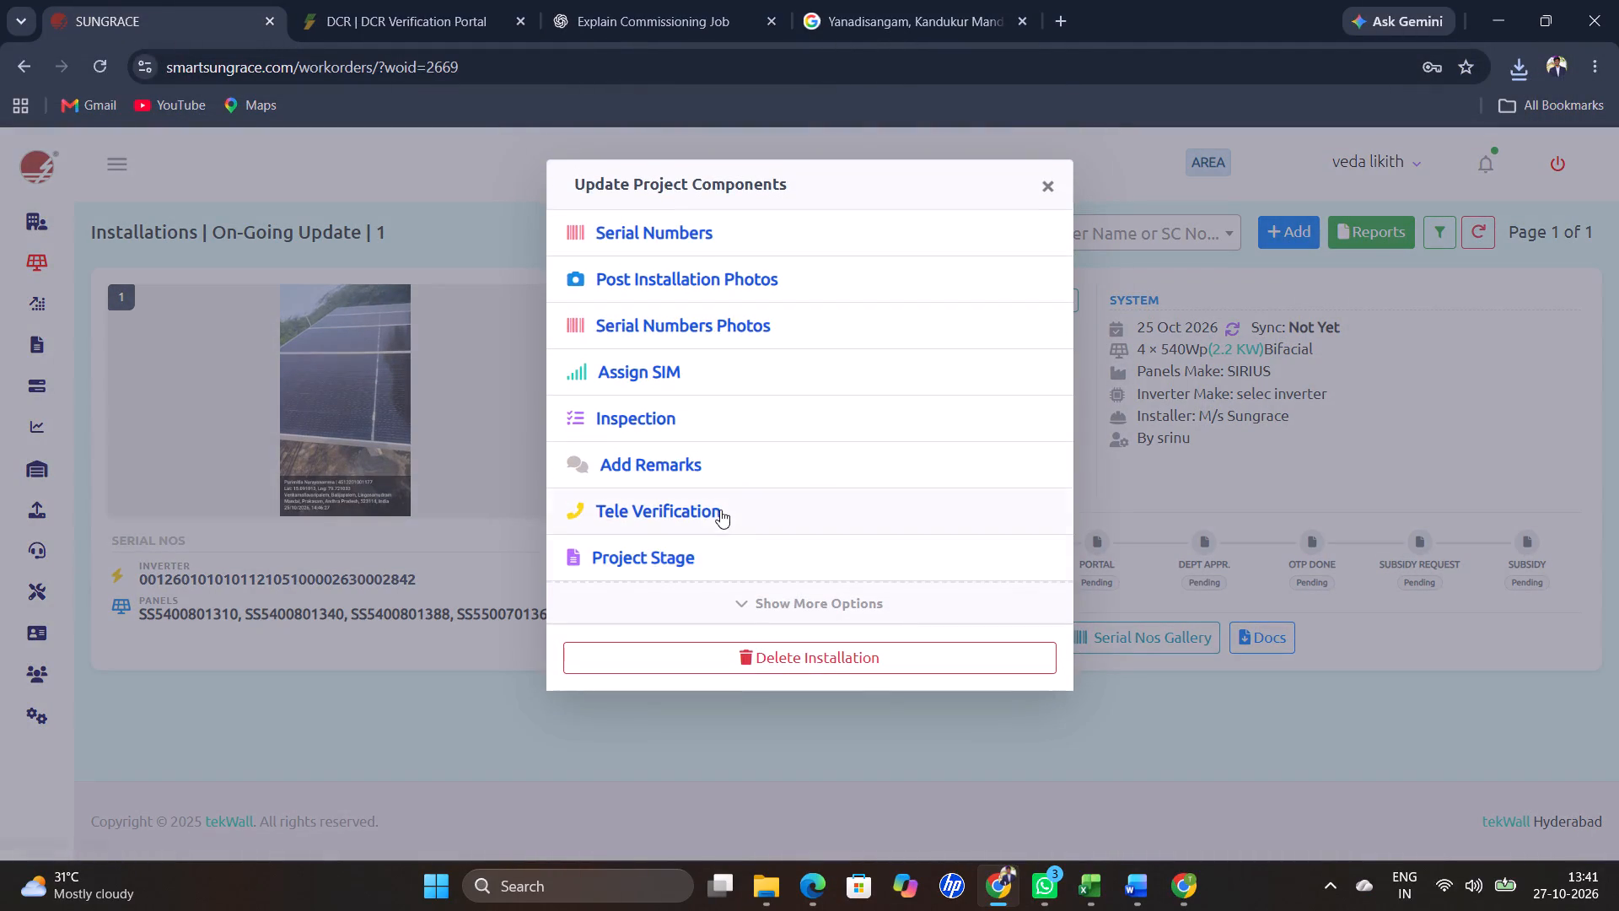
click(680, 558)
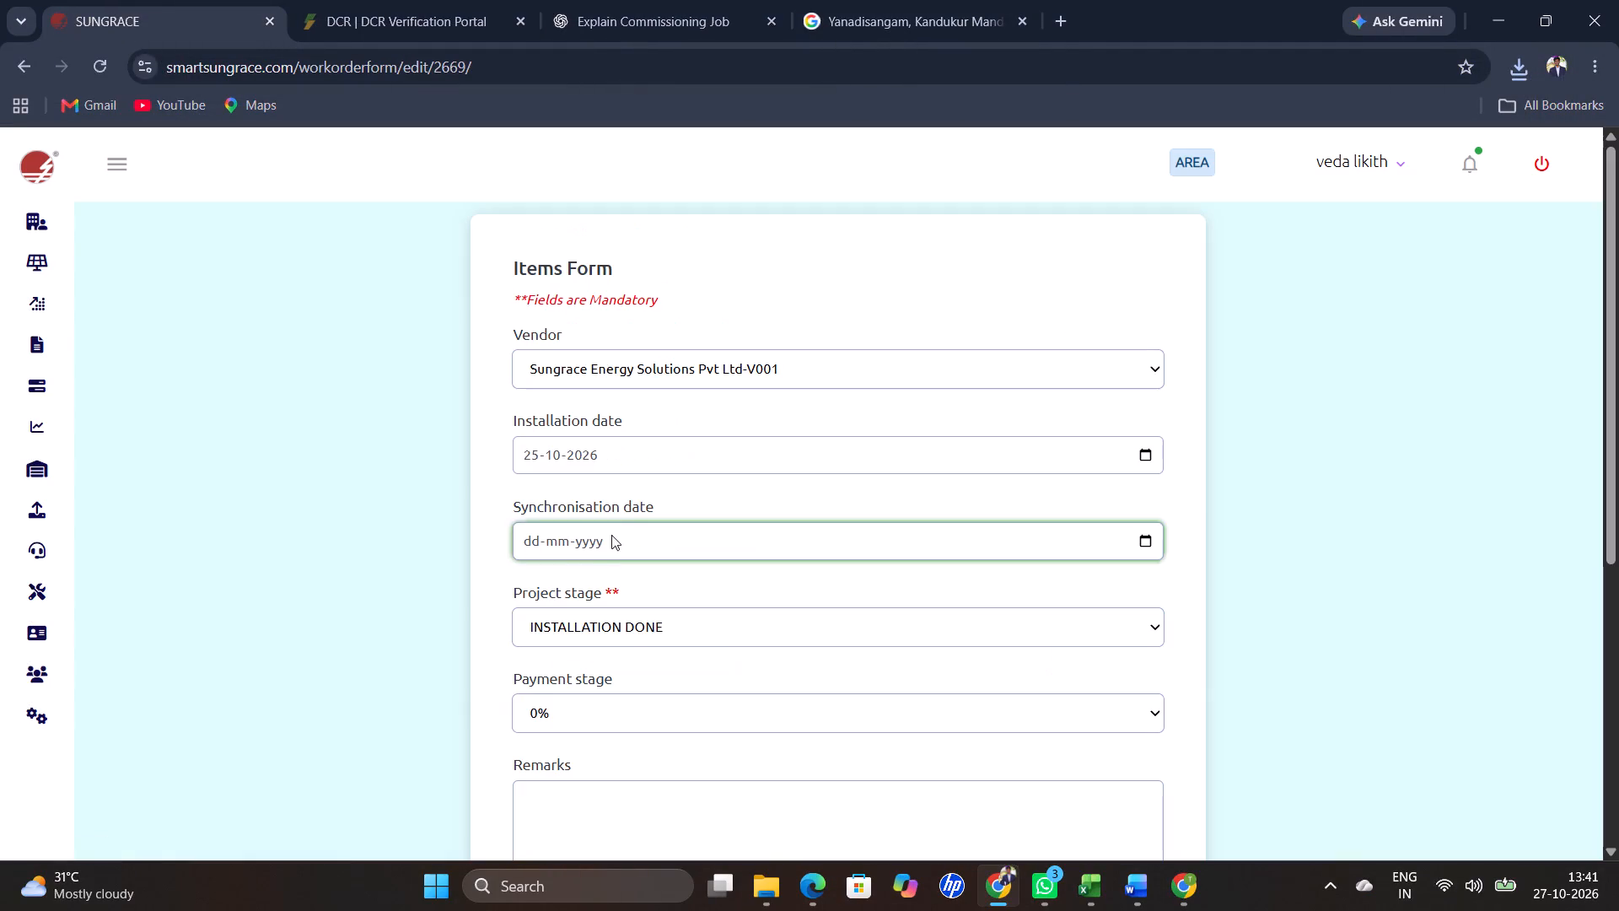
Attach the certificate PDF ending in -31 from DCR010's 31_ folder as the Dcr upload and submit the form.
scroll(624, 524, down, 3)
click(557, 702)
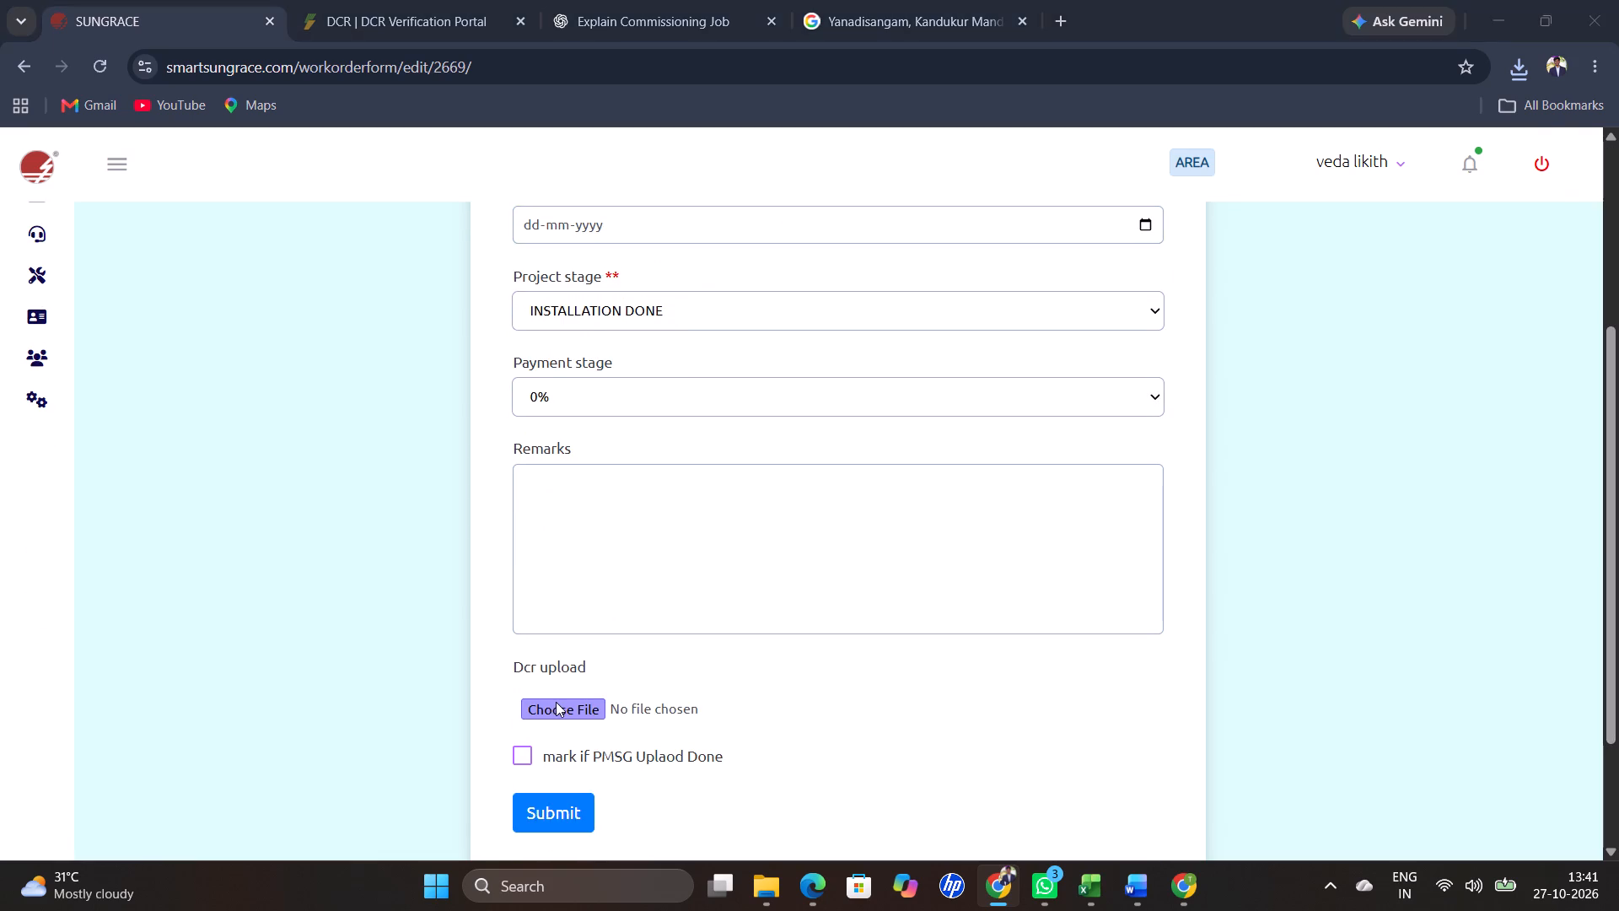
click(479, 64)
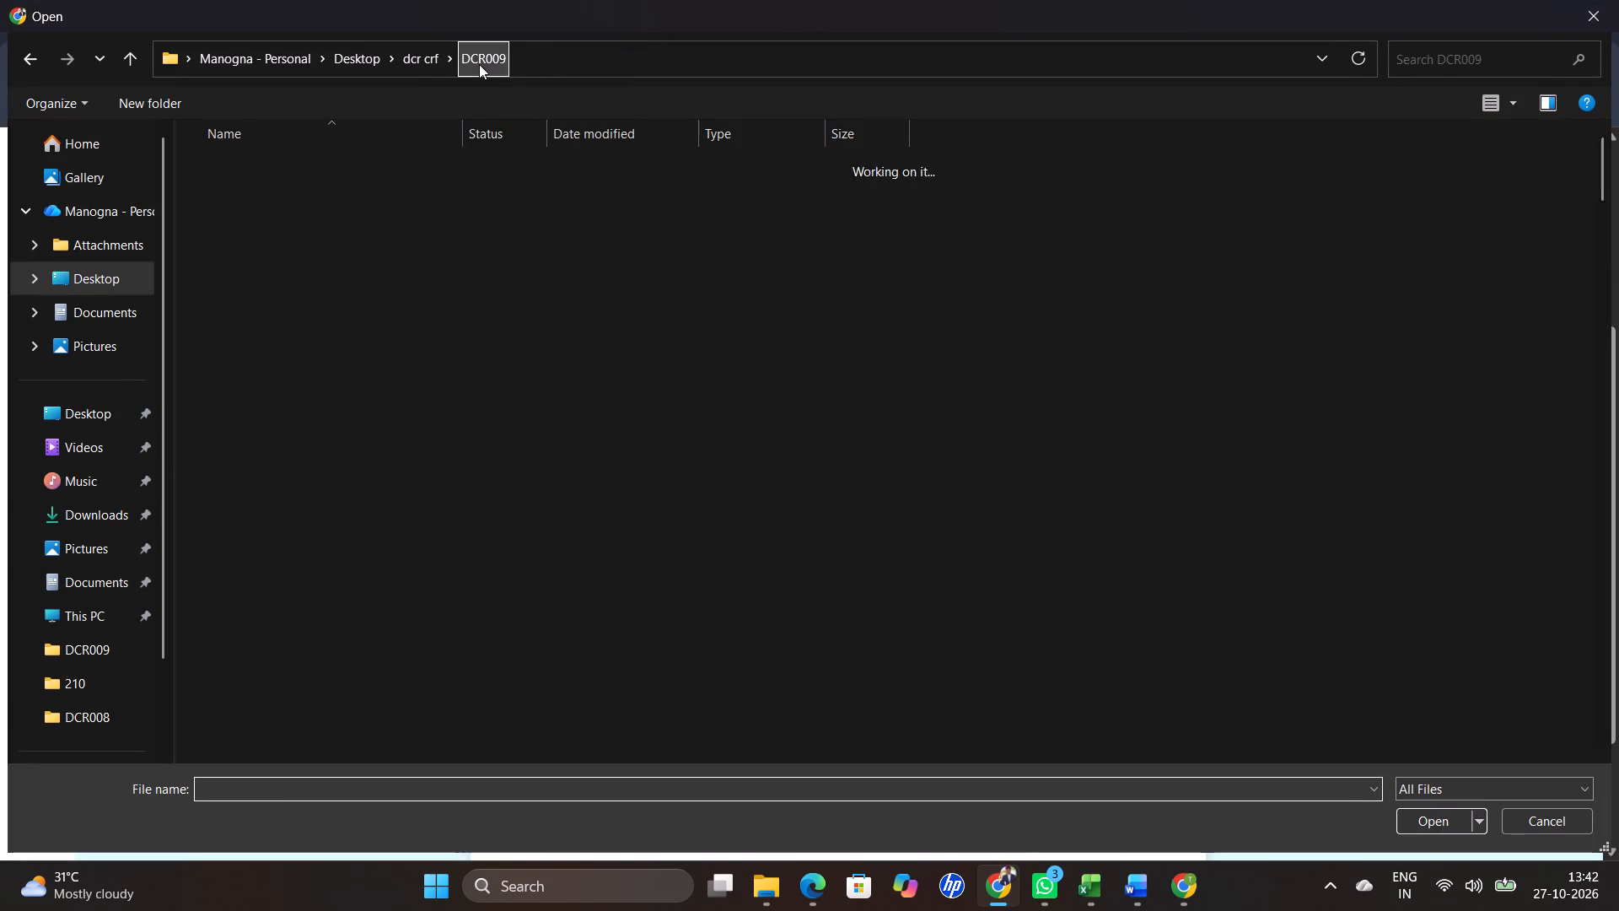
click(417, 61)
double_click(350, 450)
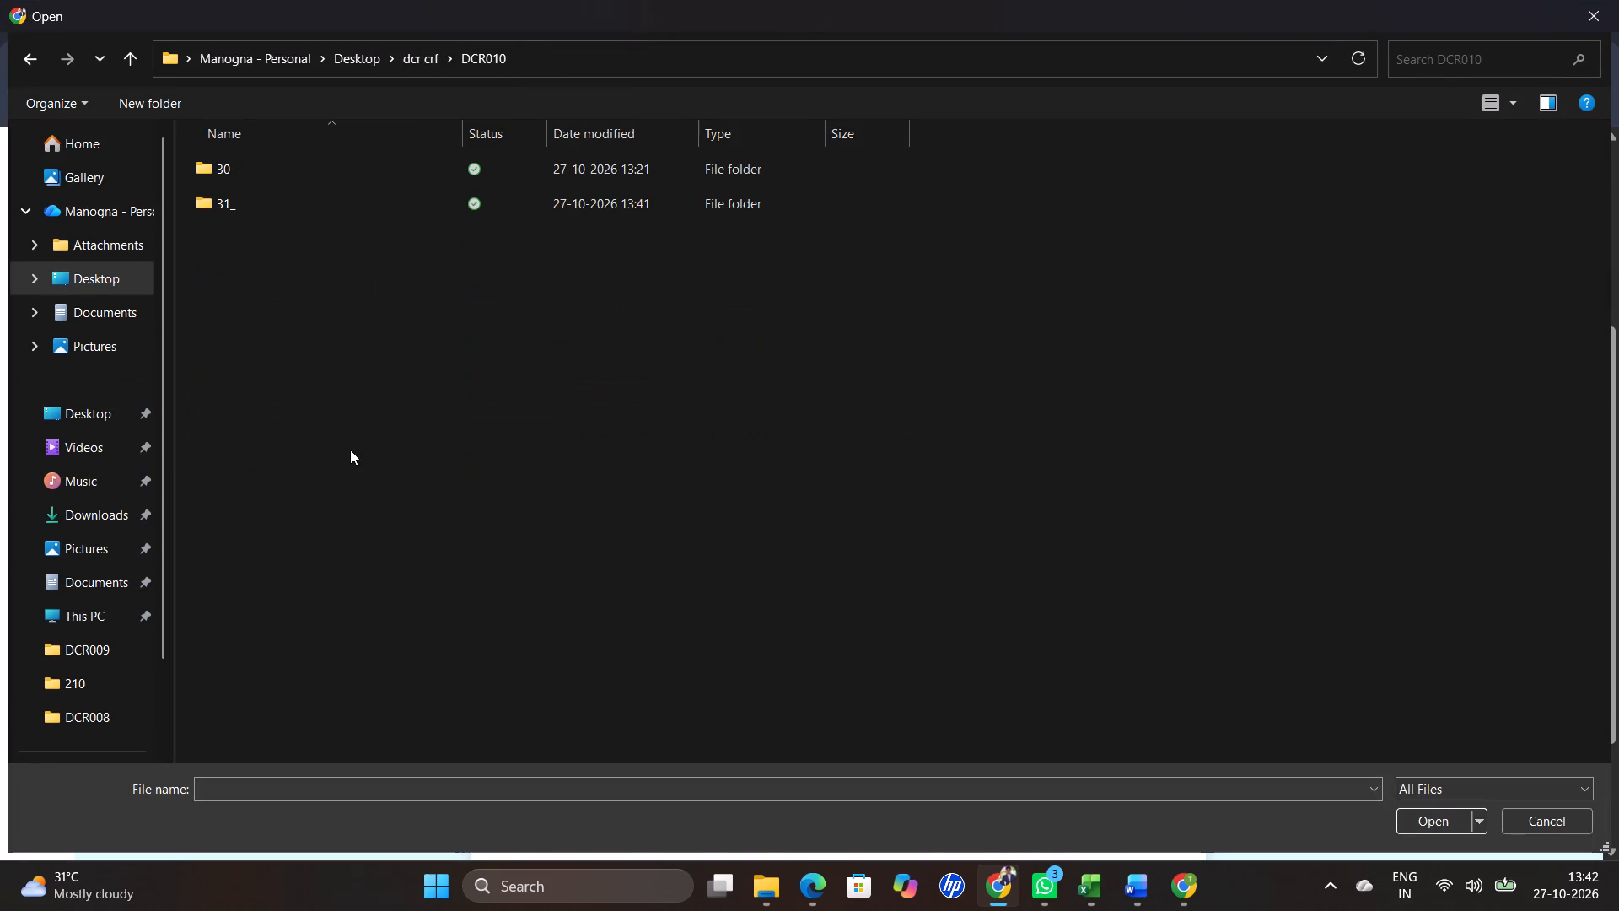
double_click(379, 202)
double_click(379, 173)
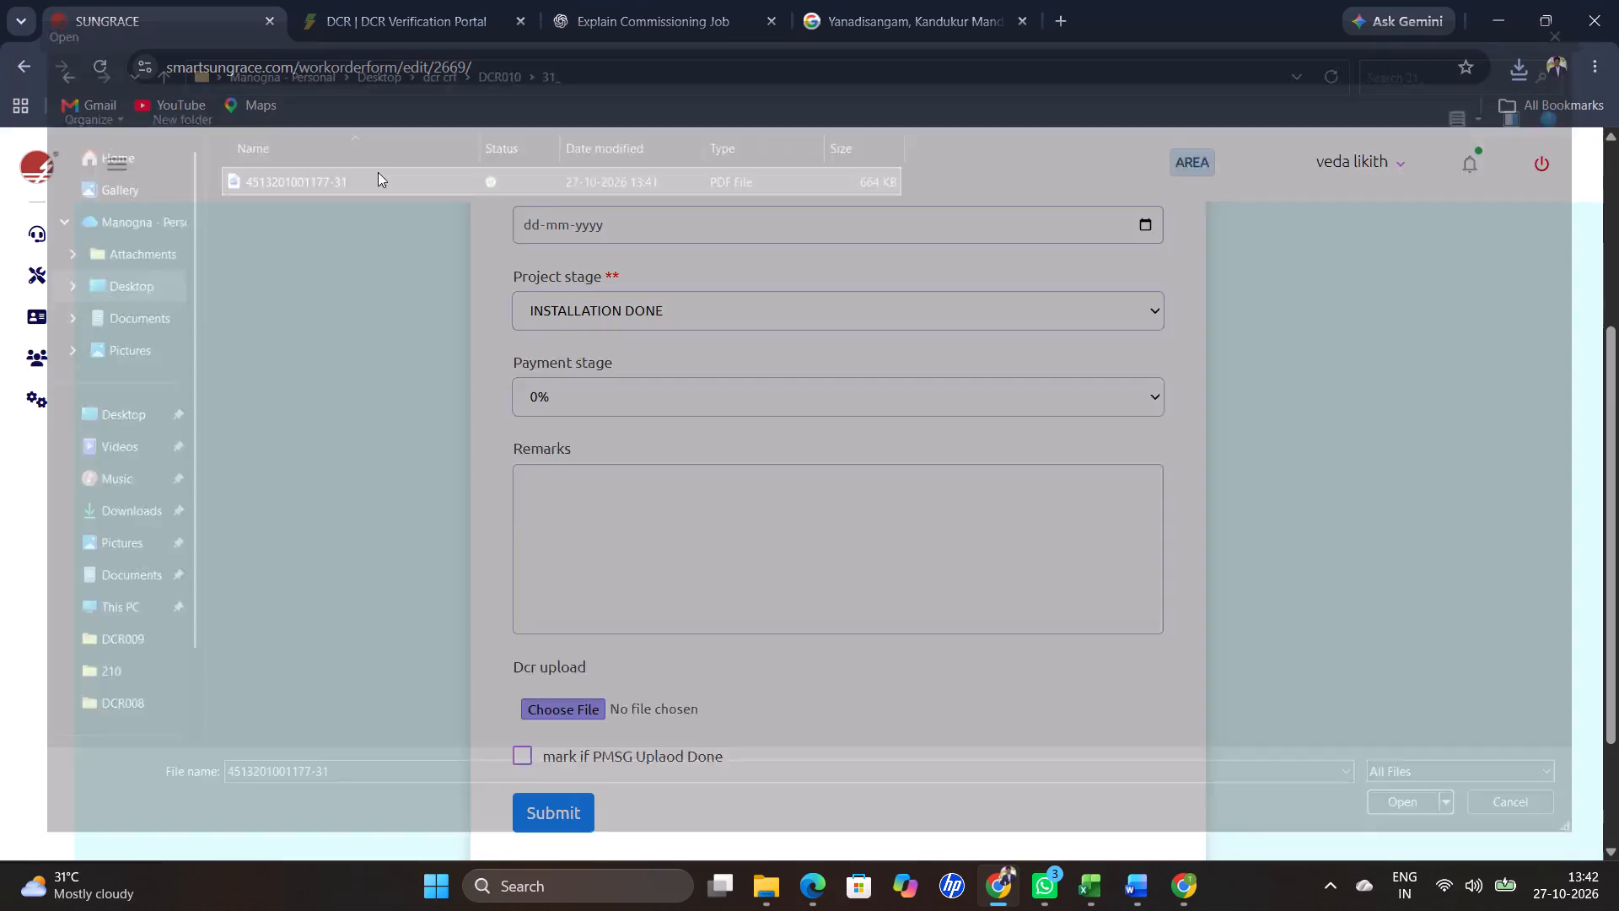
click(557, 814)
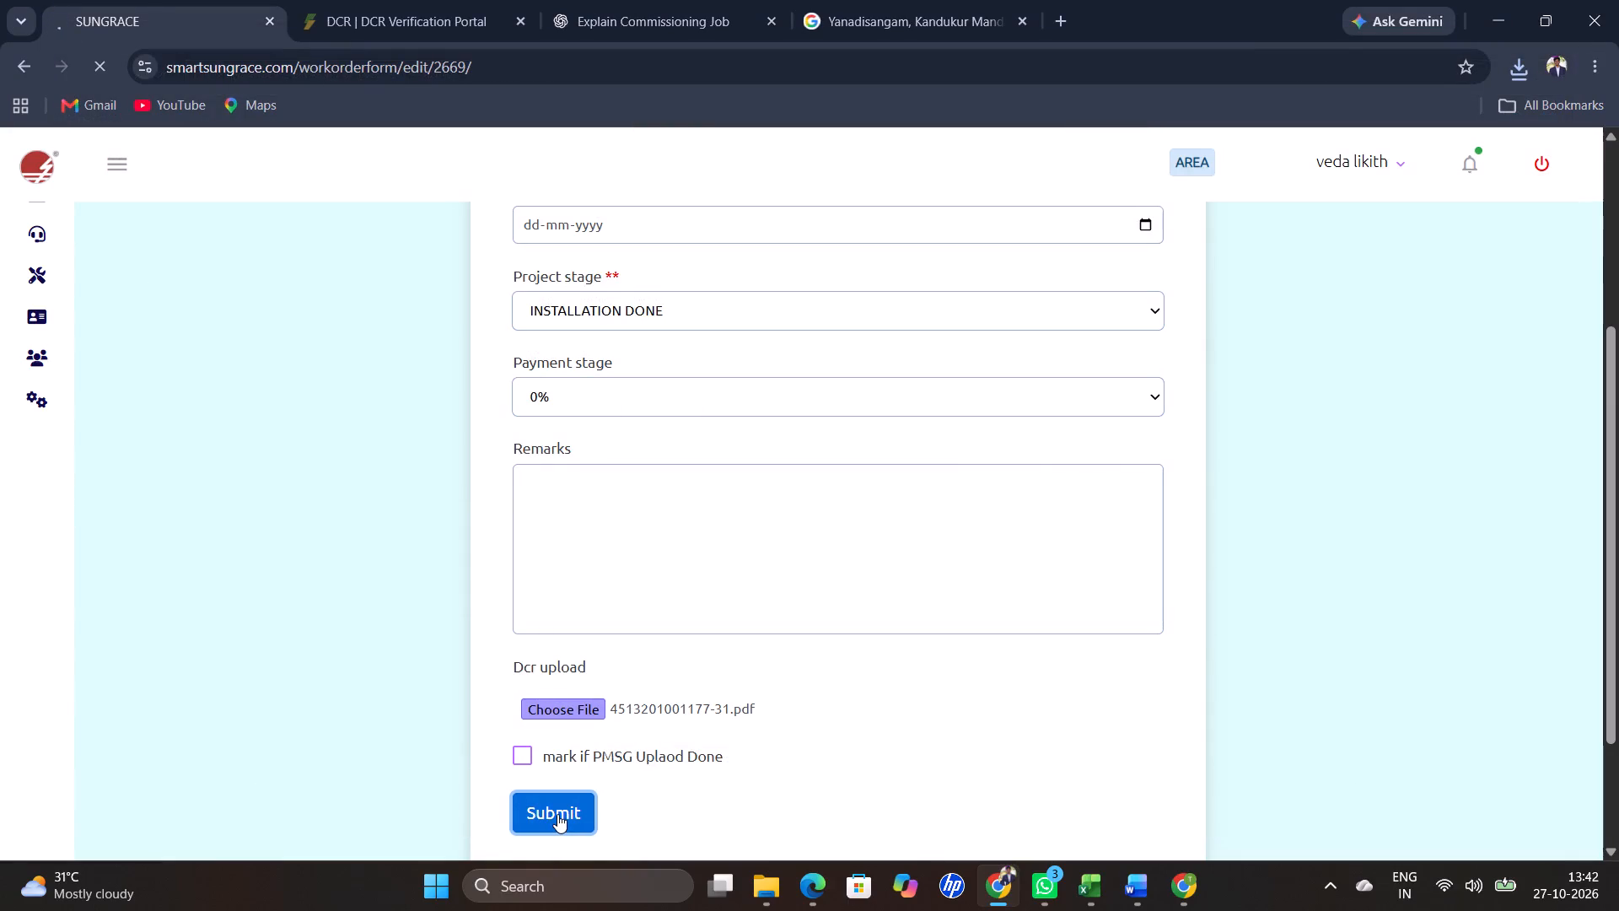
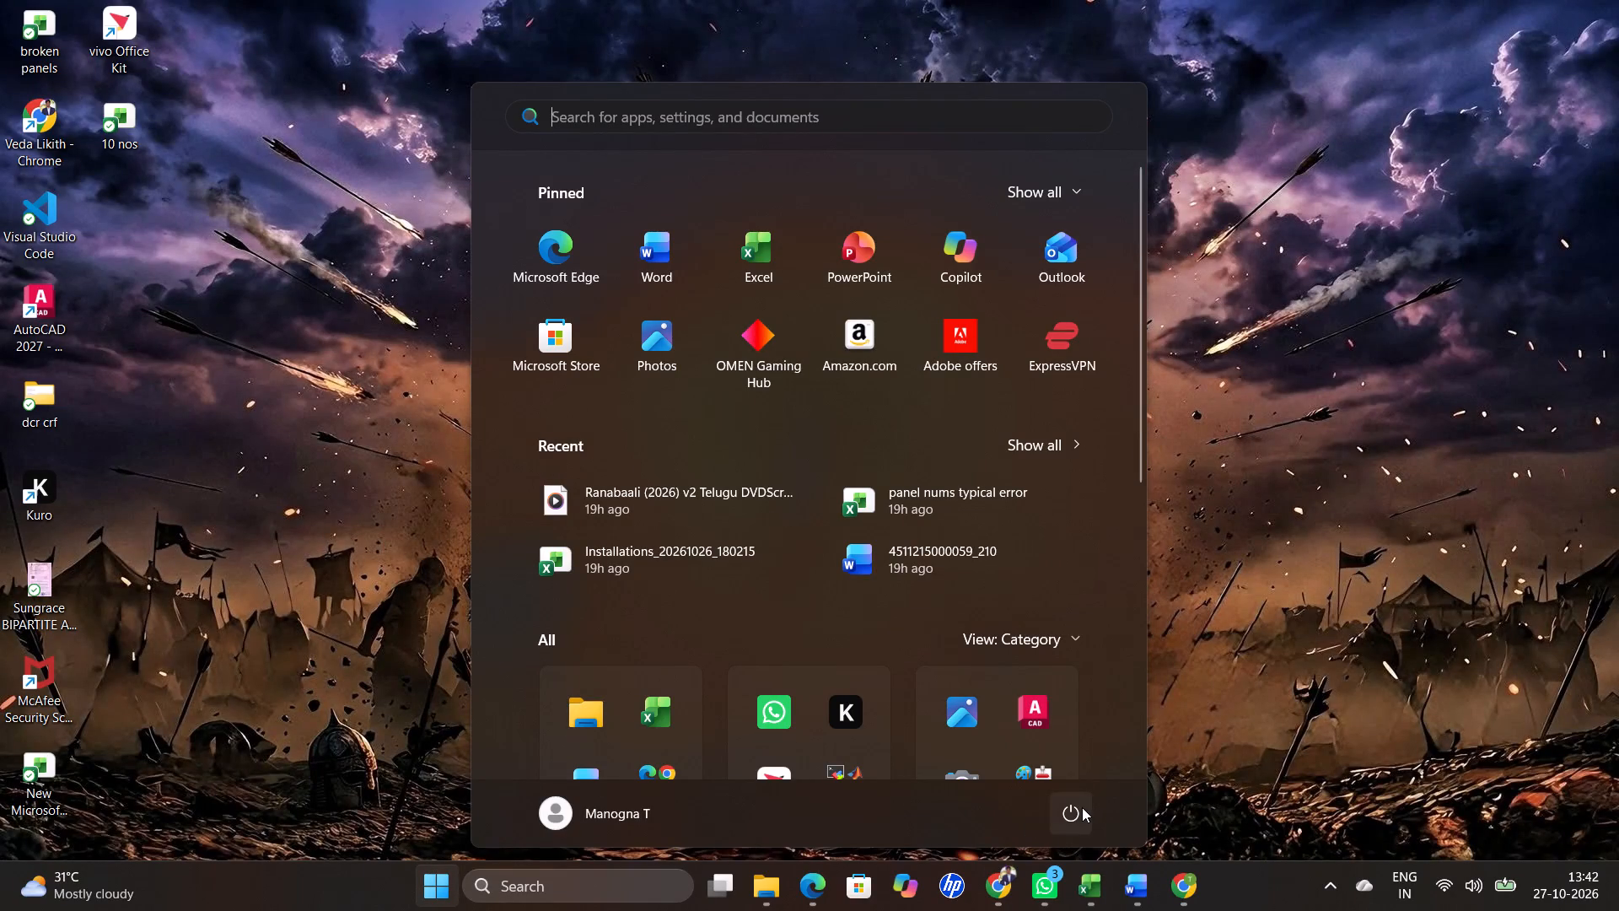
Switch to the Installations_20261027_123018 workbook in Excel and close it, saving its changes in Downloads.
click(1082, 807)
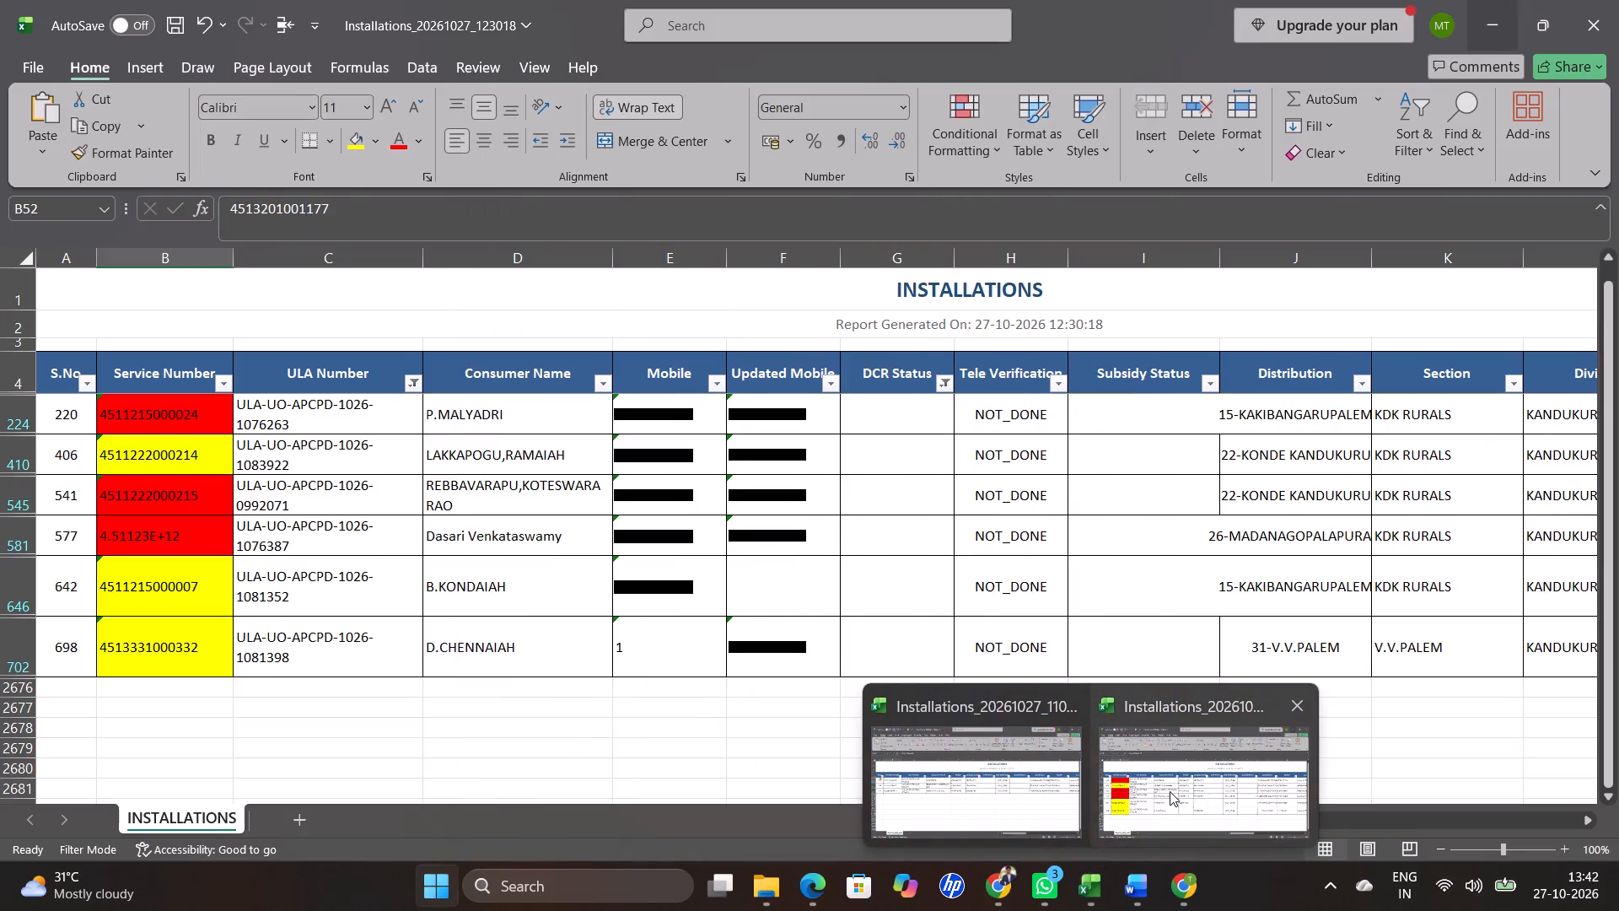
click(1227, 777)
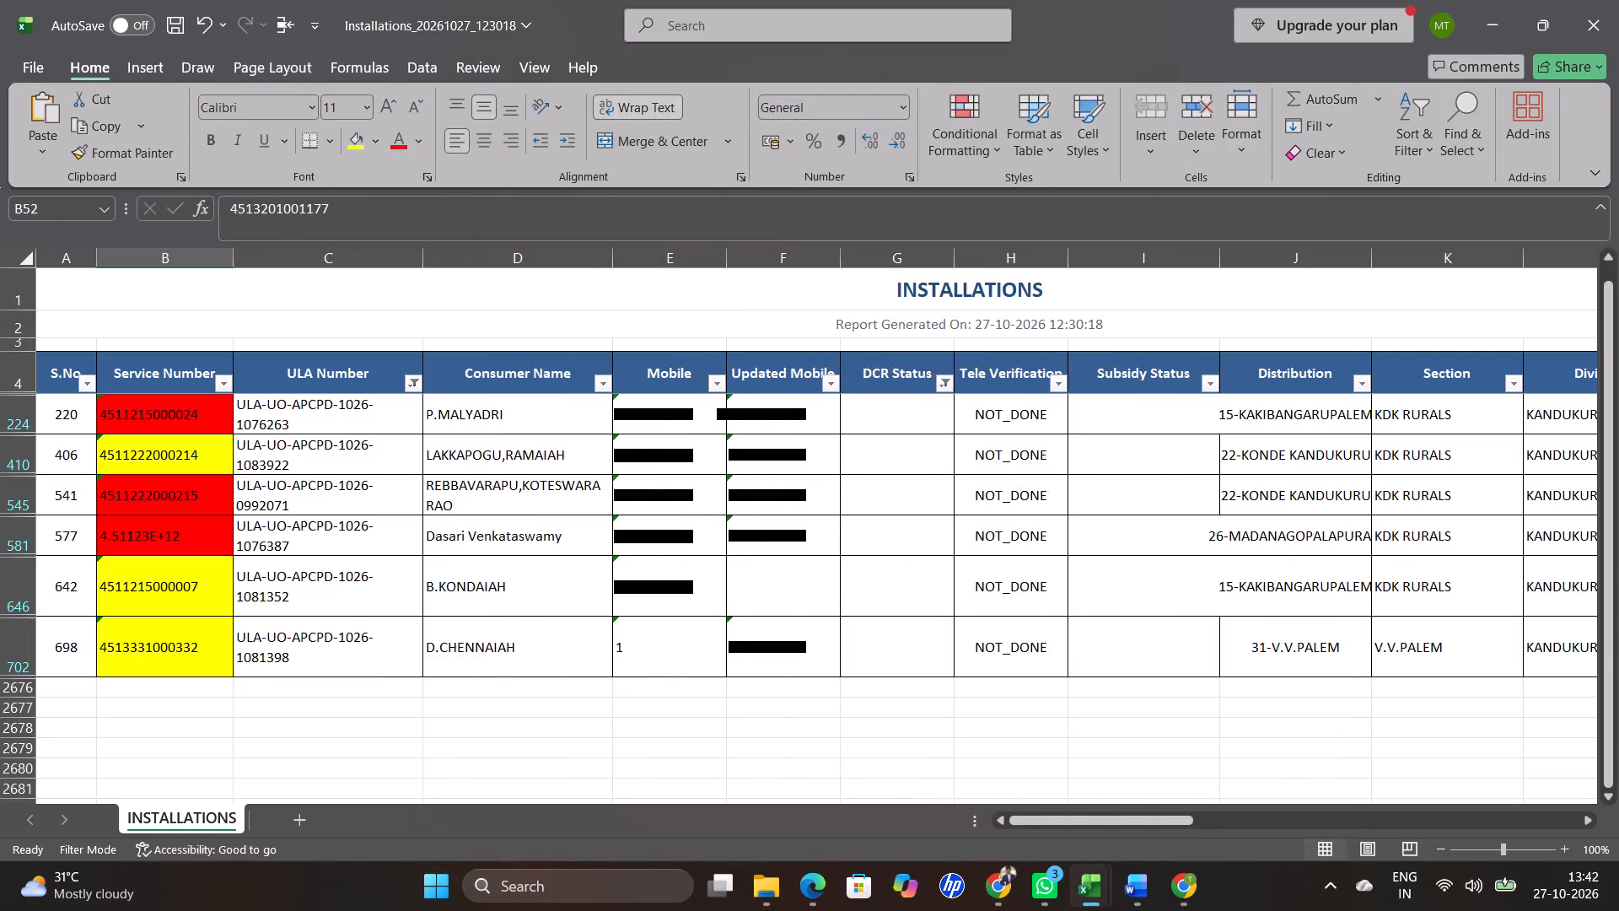
click(1611, 1)
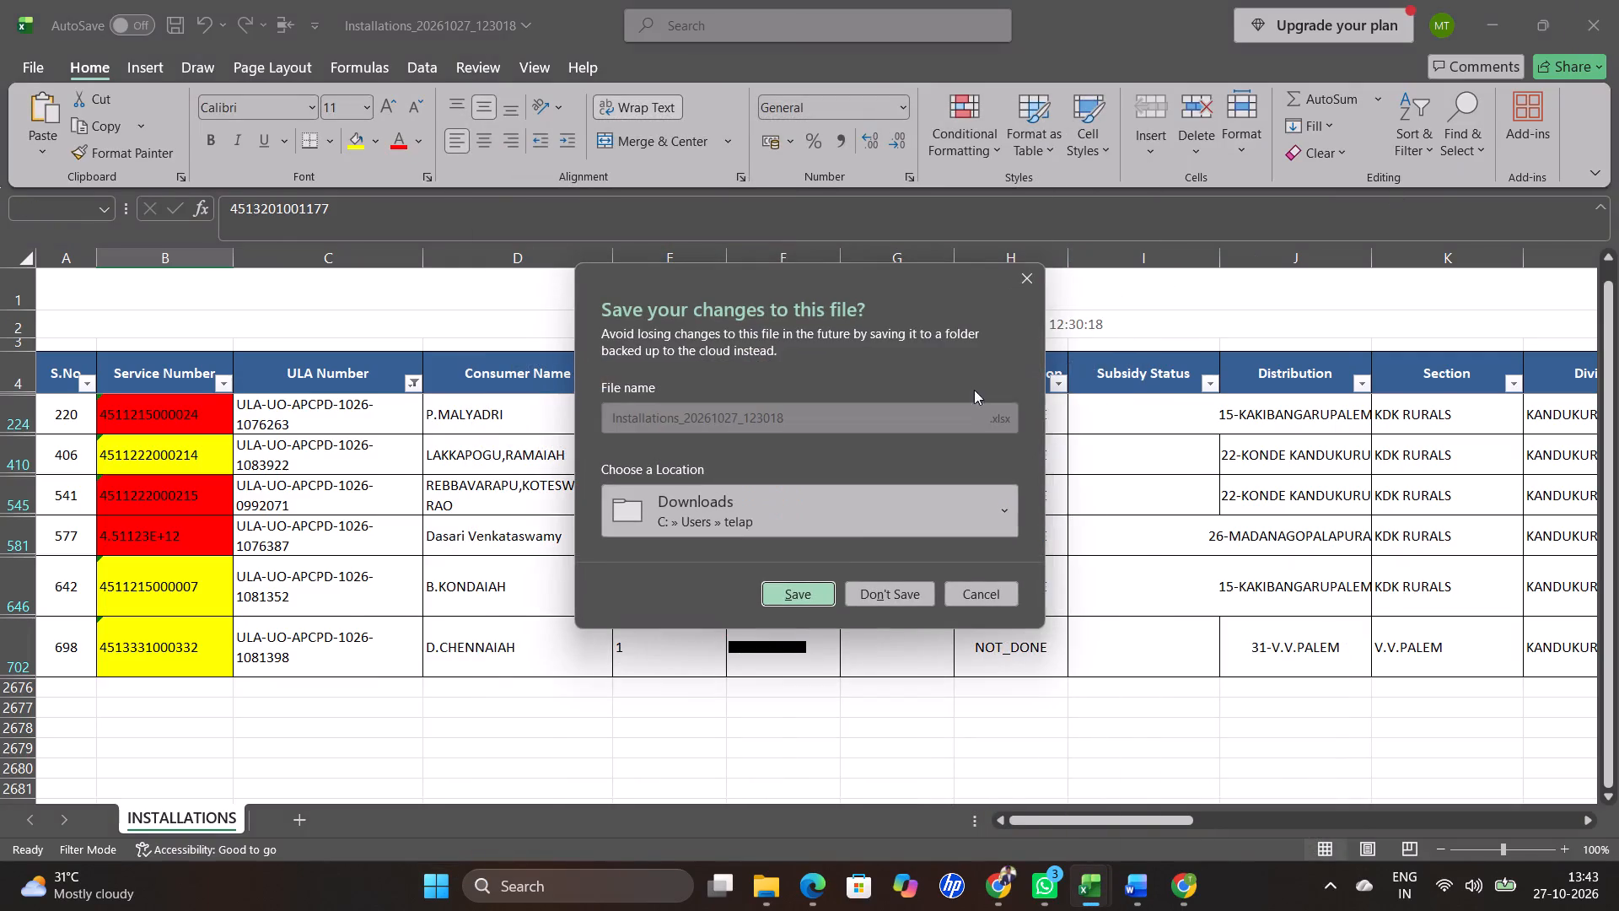
click(826, 585)
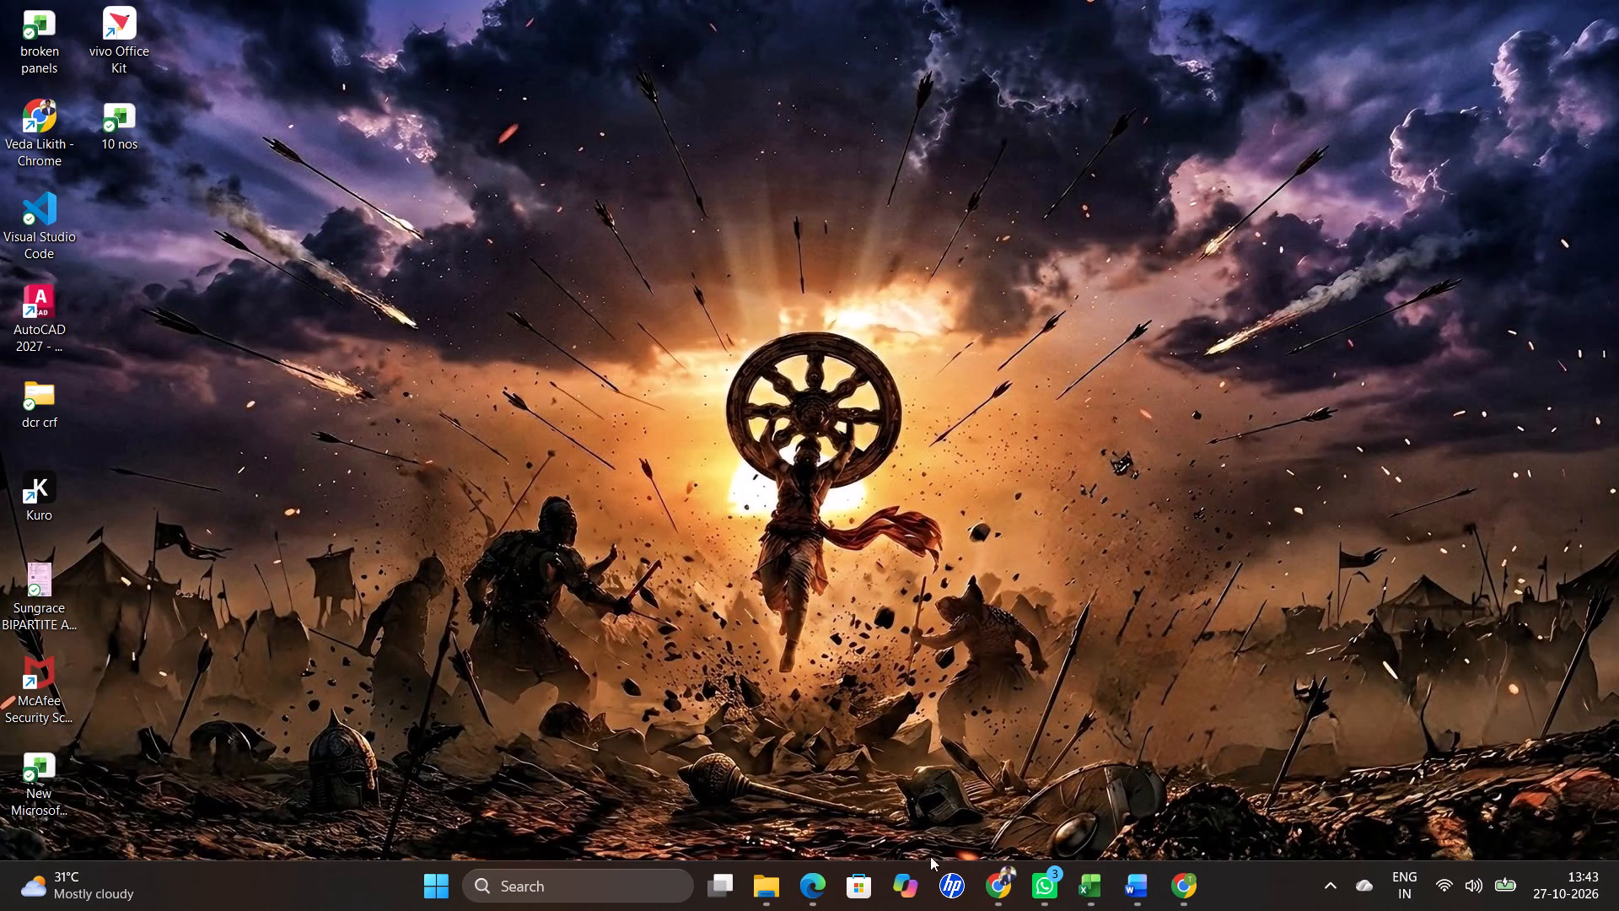
Close the Installations_20261027_110525 workbook without saving its changes.
click(1181, 700)
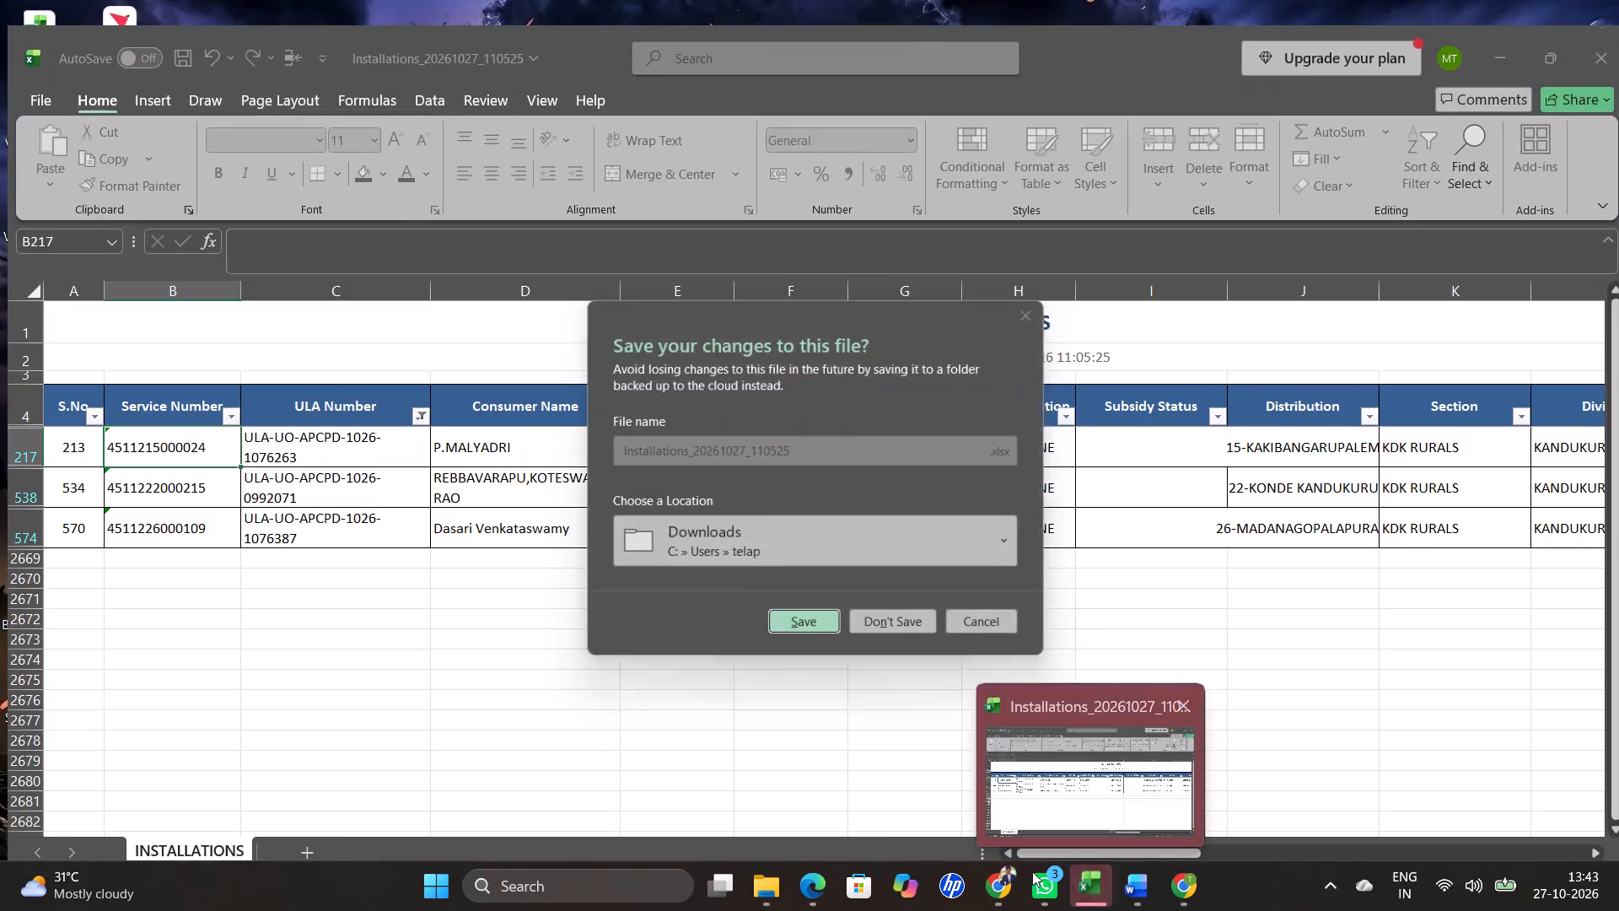
click(929, 633)
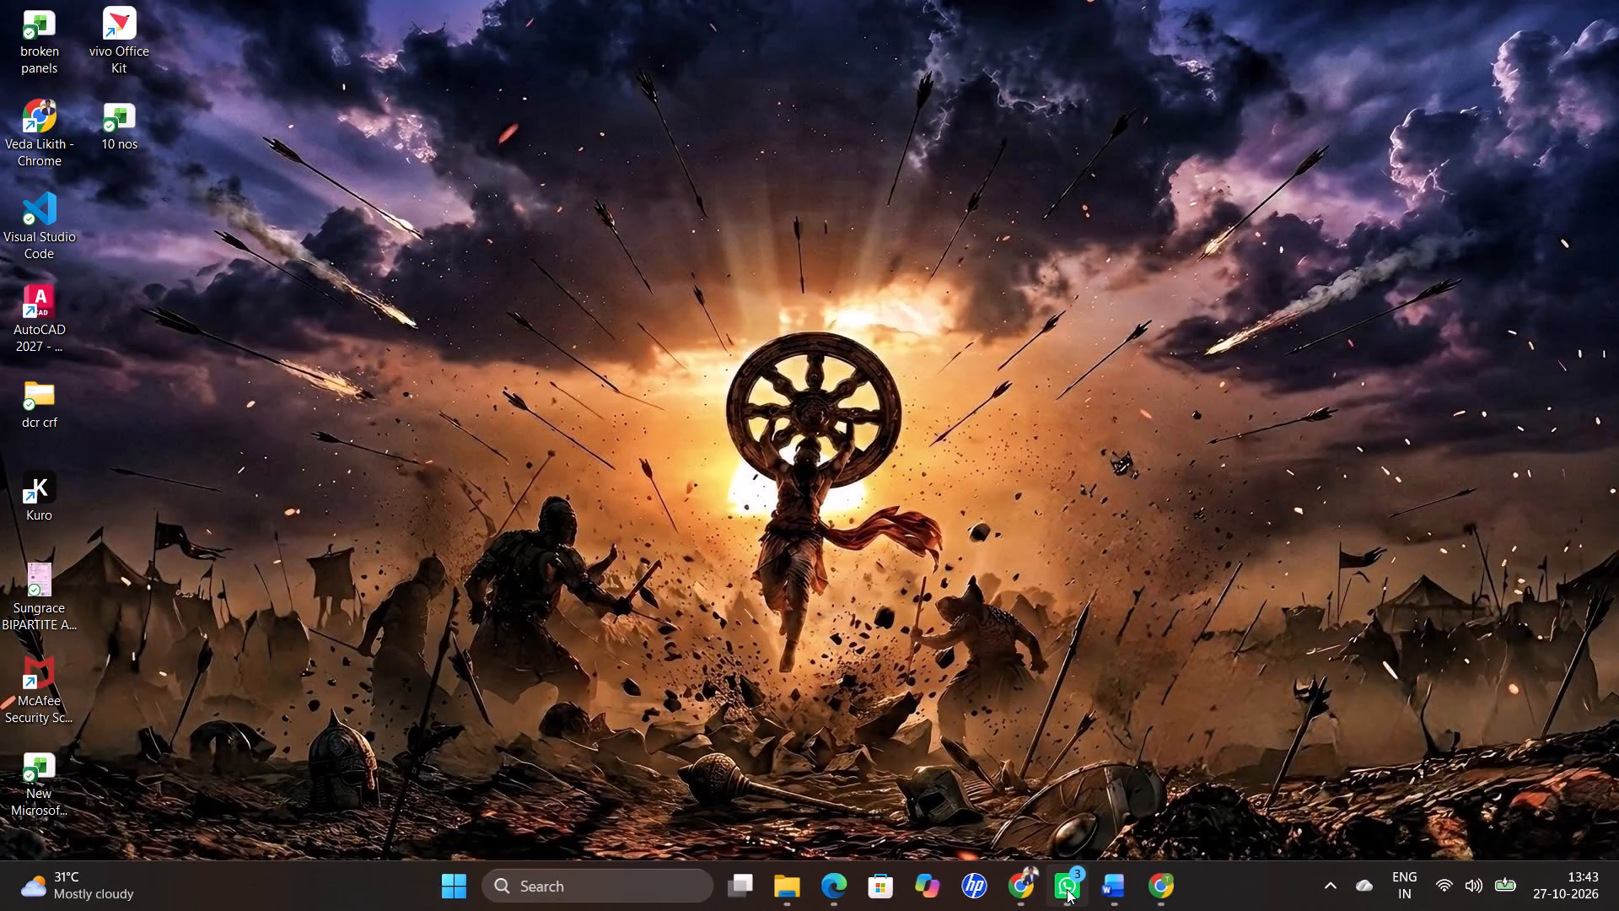
Close the Chrome profile window, WhatsApp, the Kandukuru subsidy Word document and the DCR010 File Explorer window.
click(1104, 702)
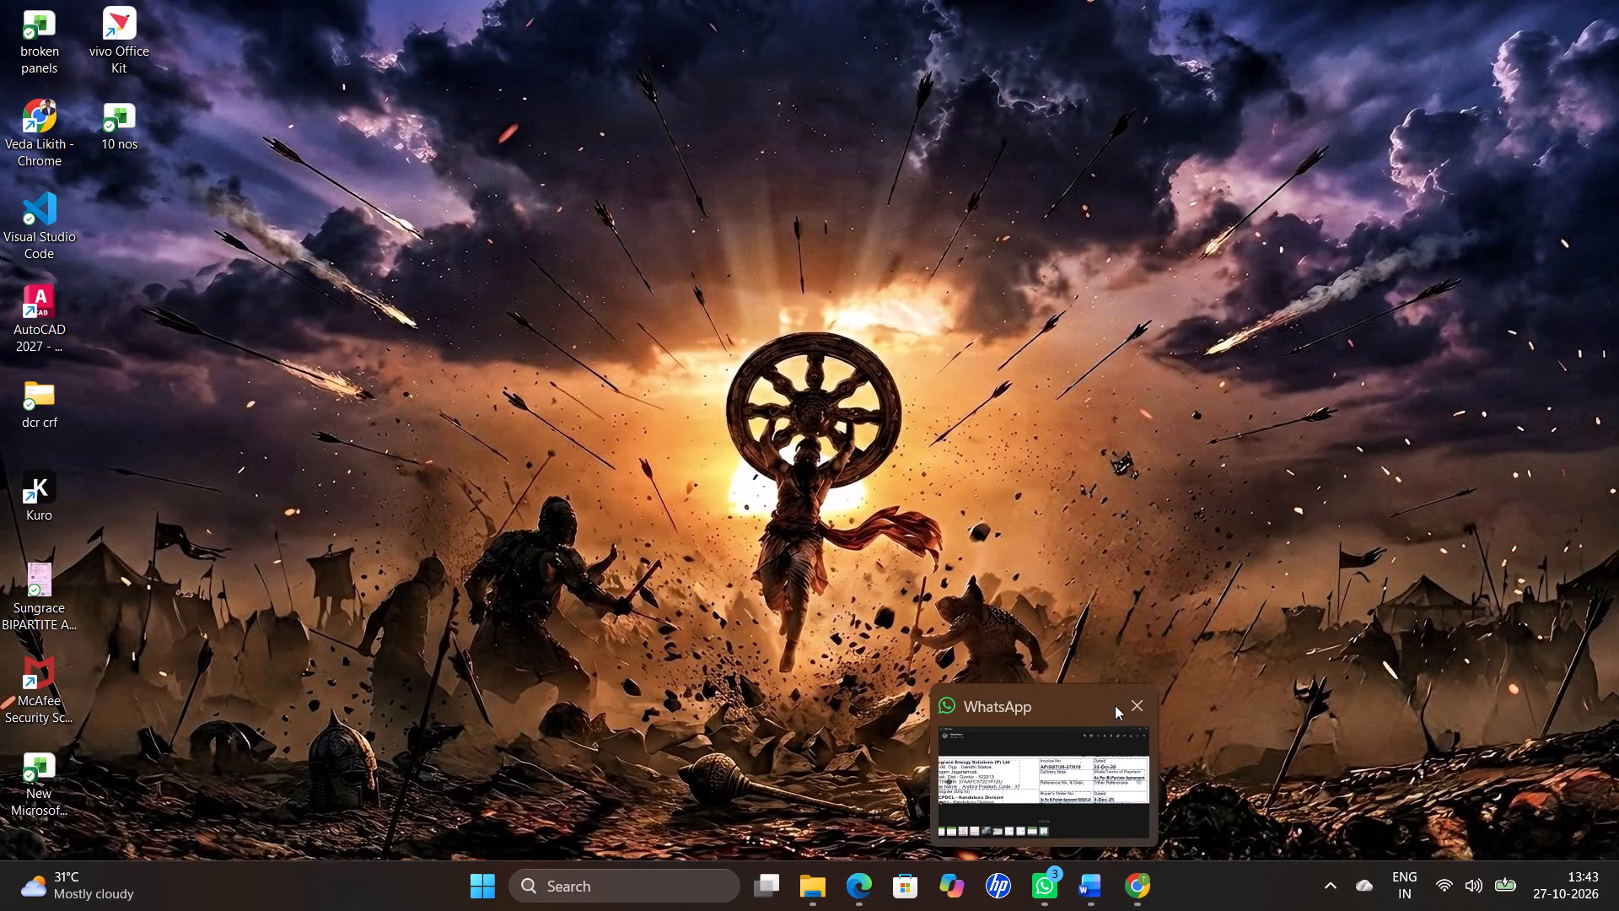
click(1125, 703)
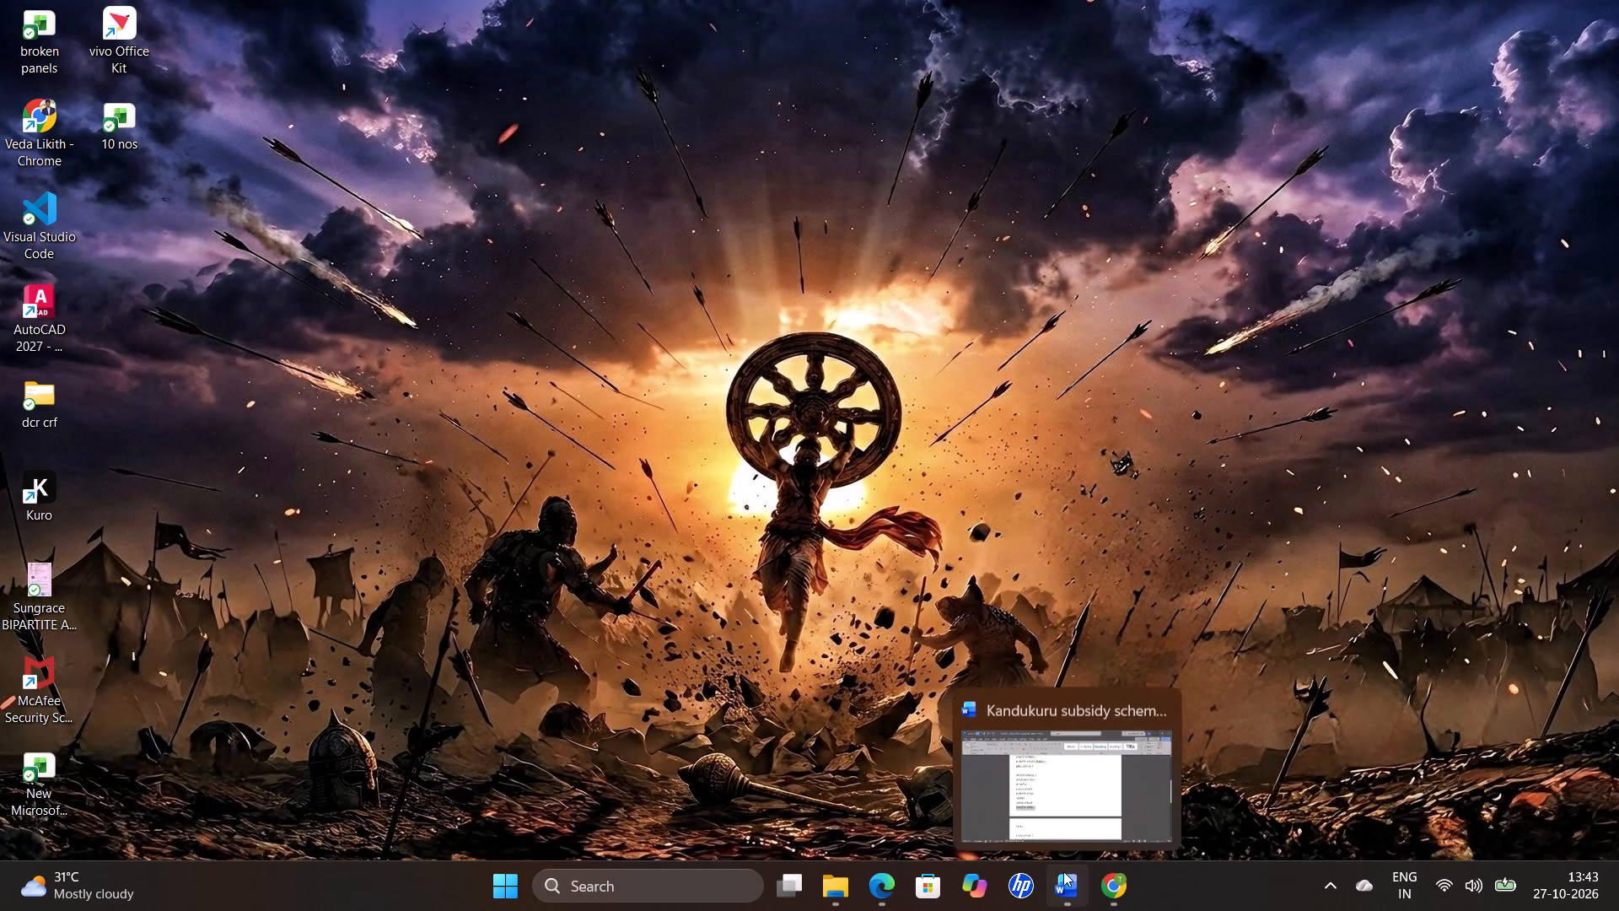
click(1155, 692)
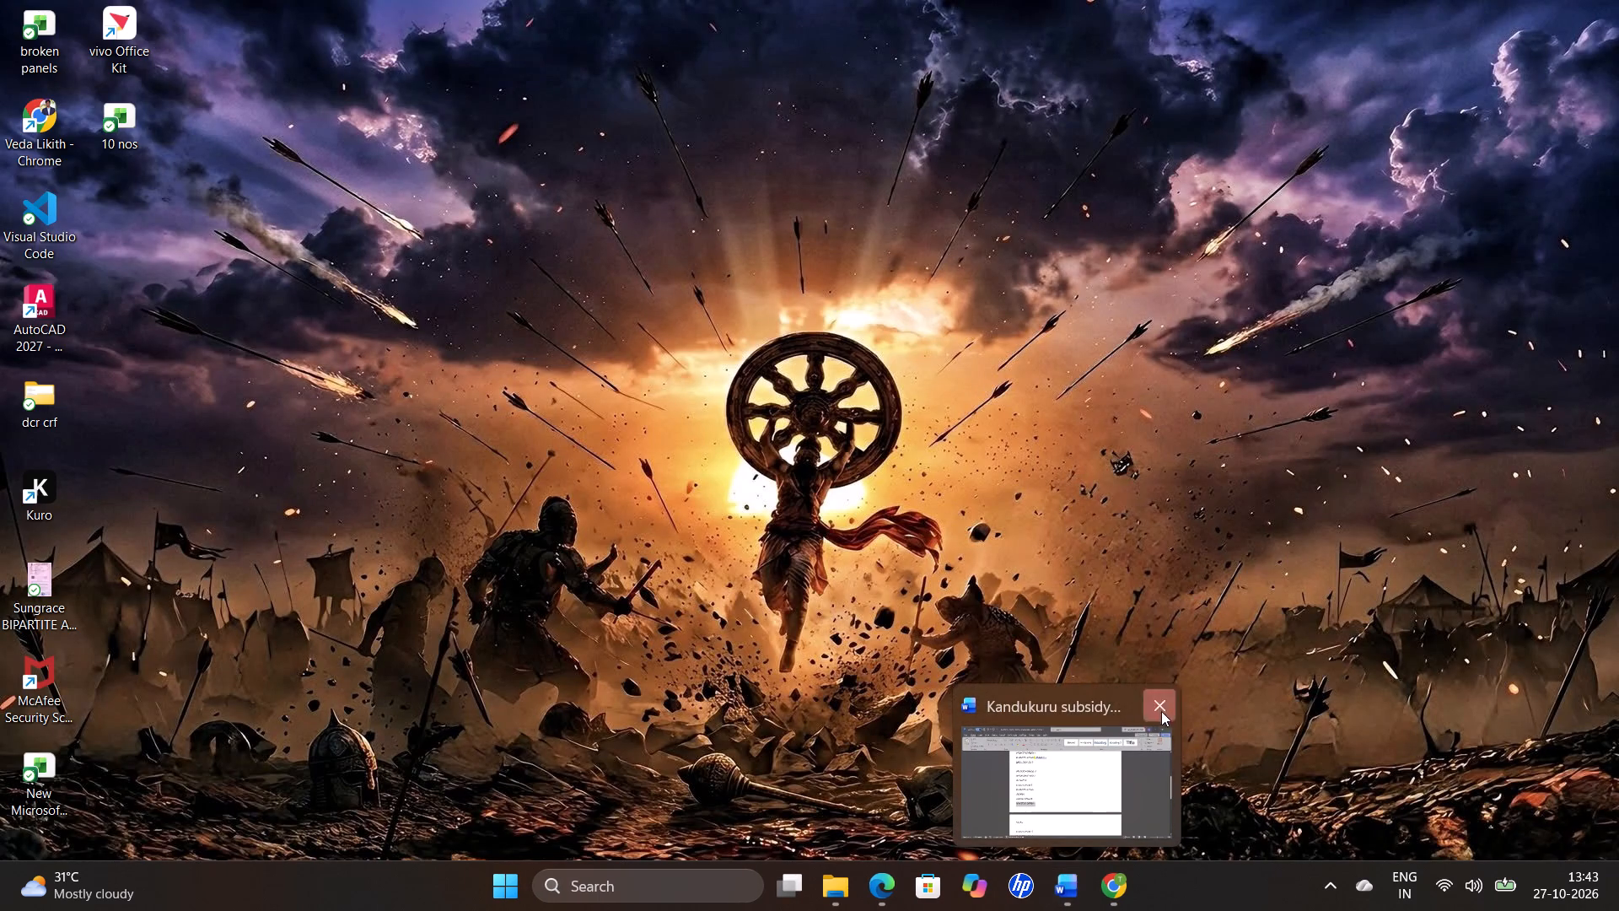
click(1159, 697)
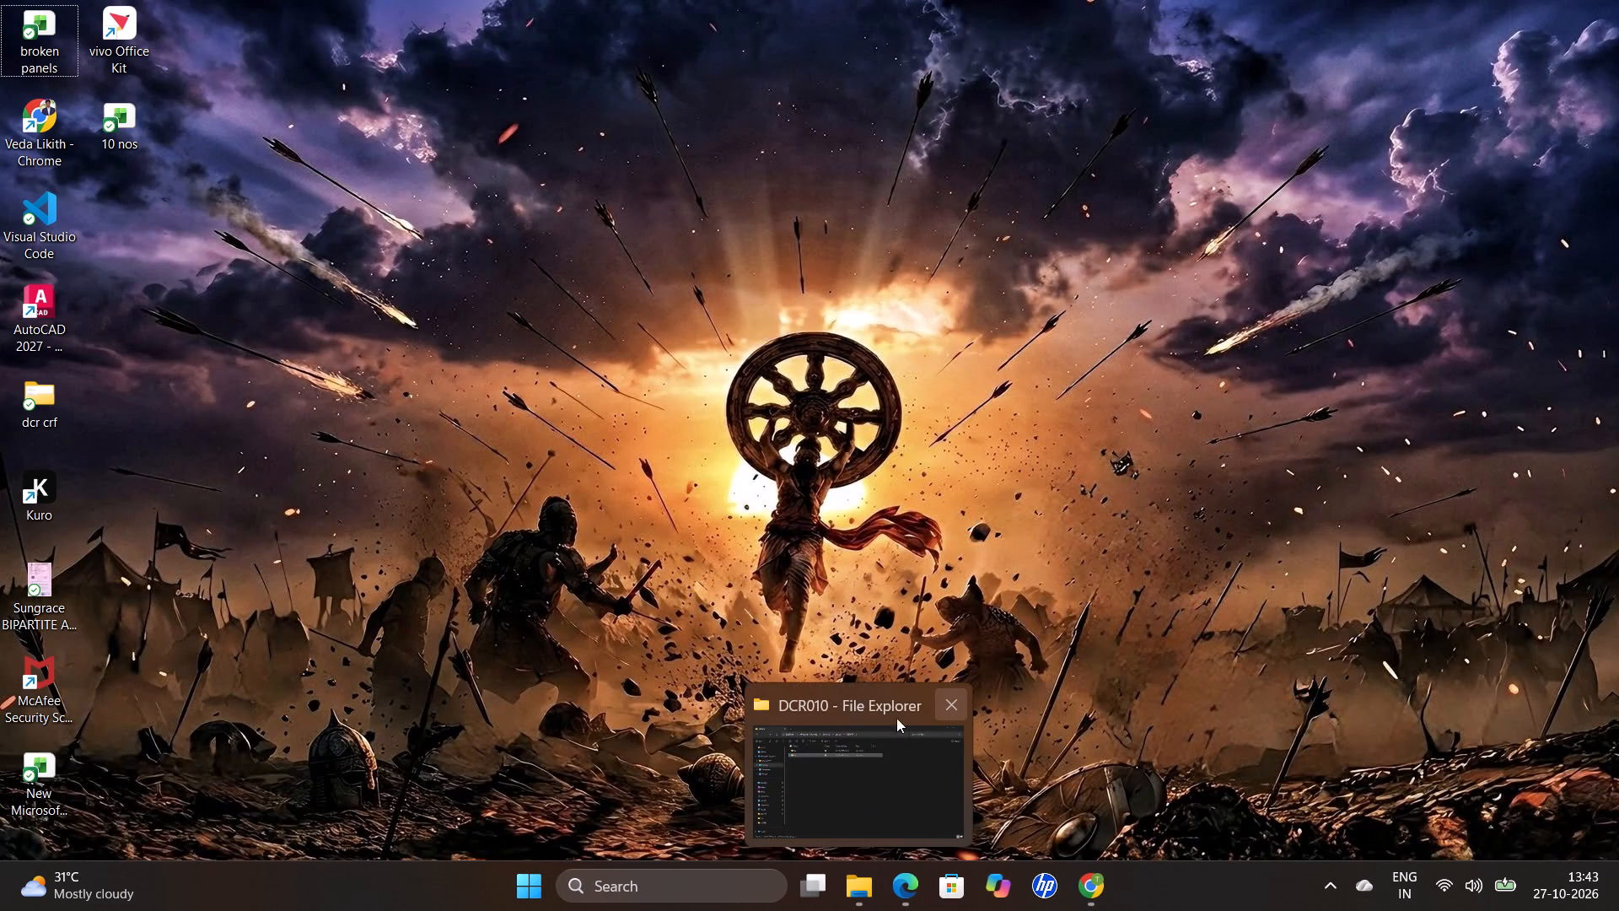
click(939, 698)
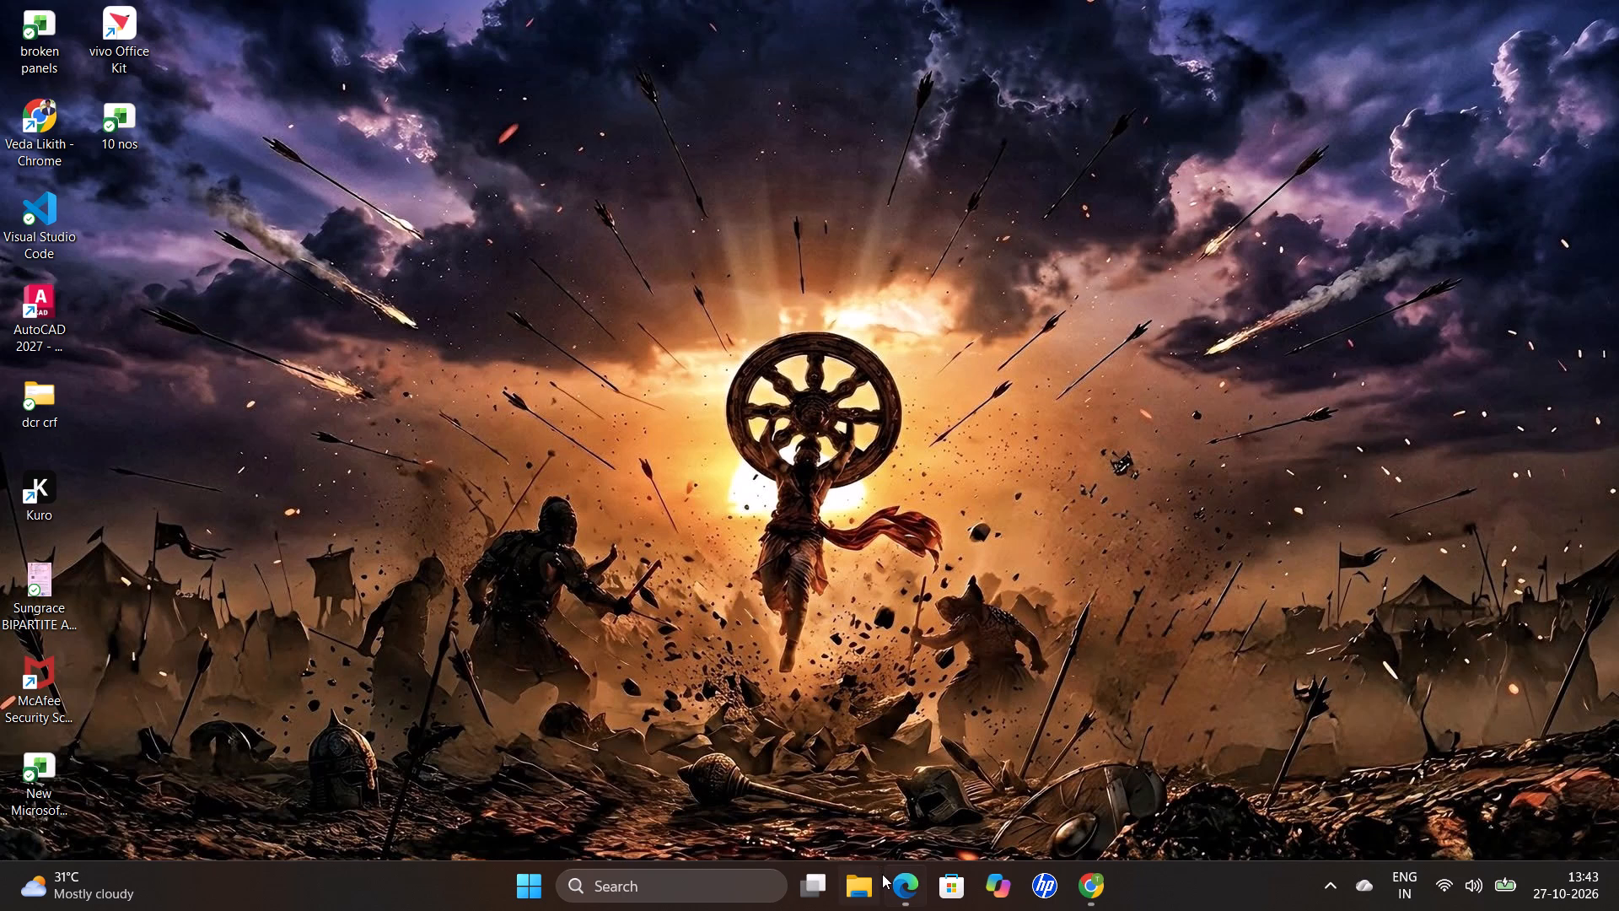
Refresh the desktop.
right_click(718, 567)
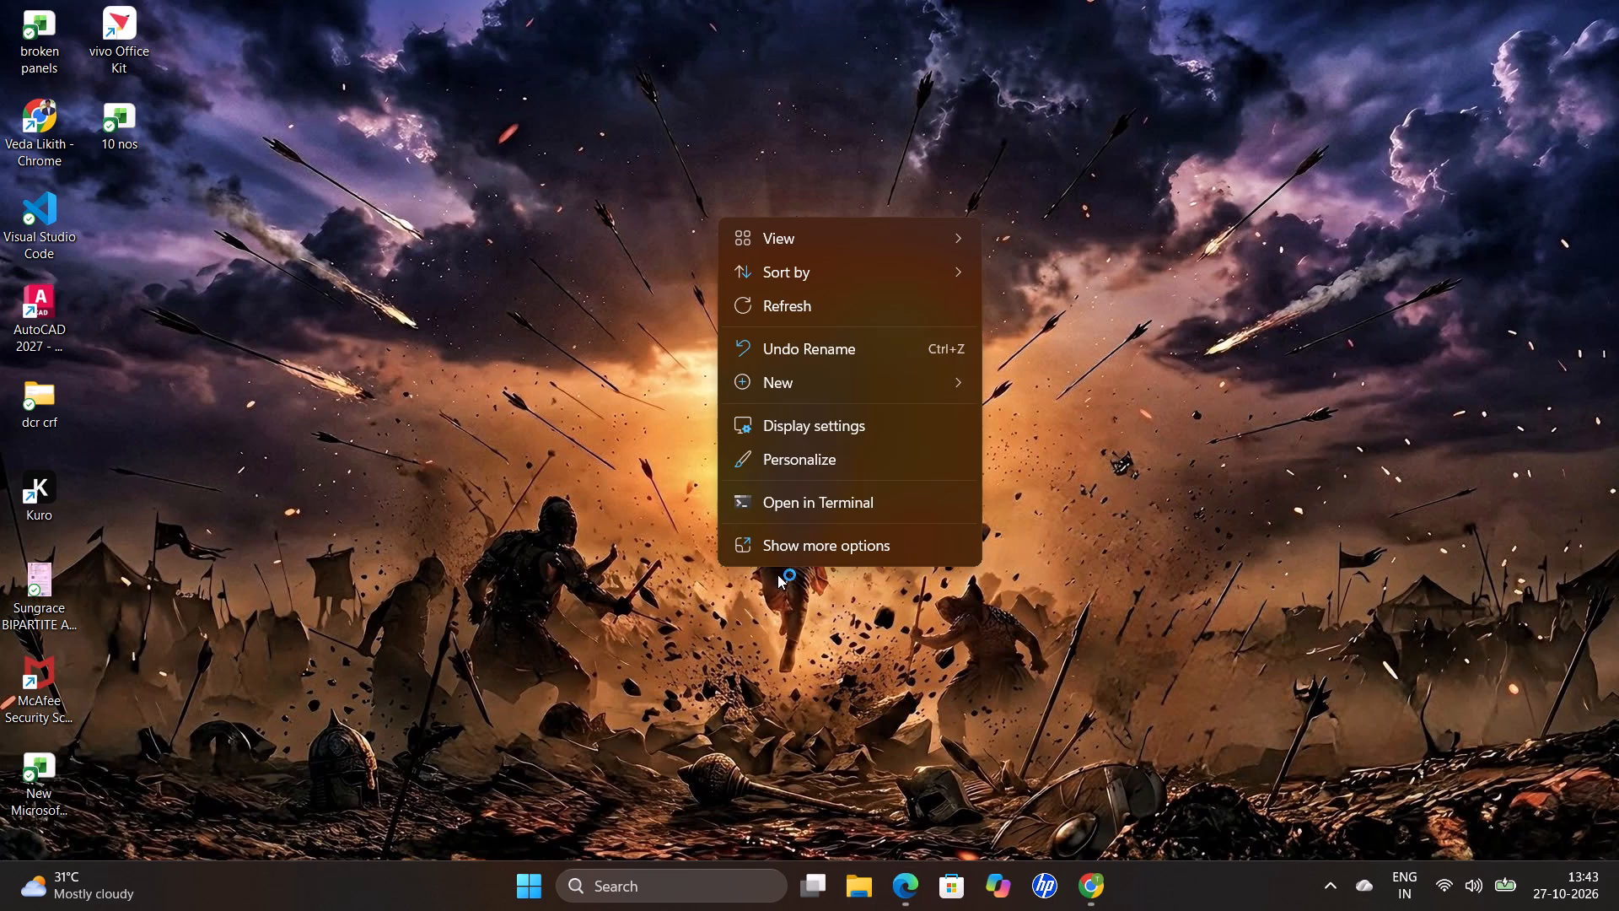
click(776, 311)
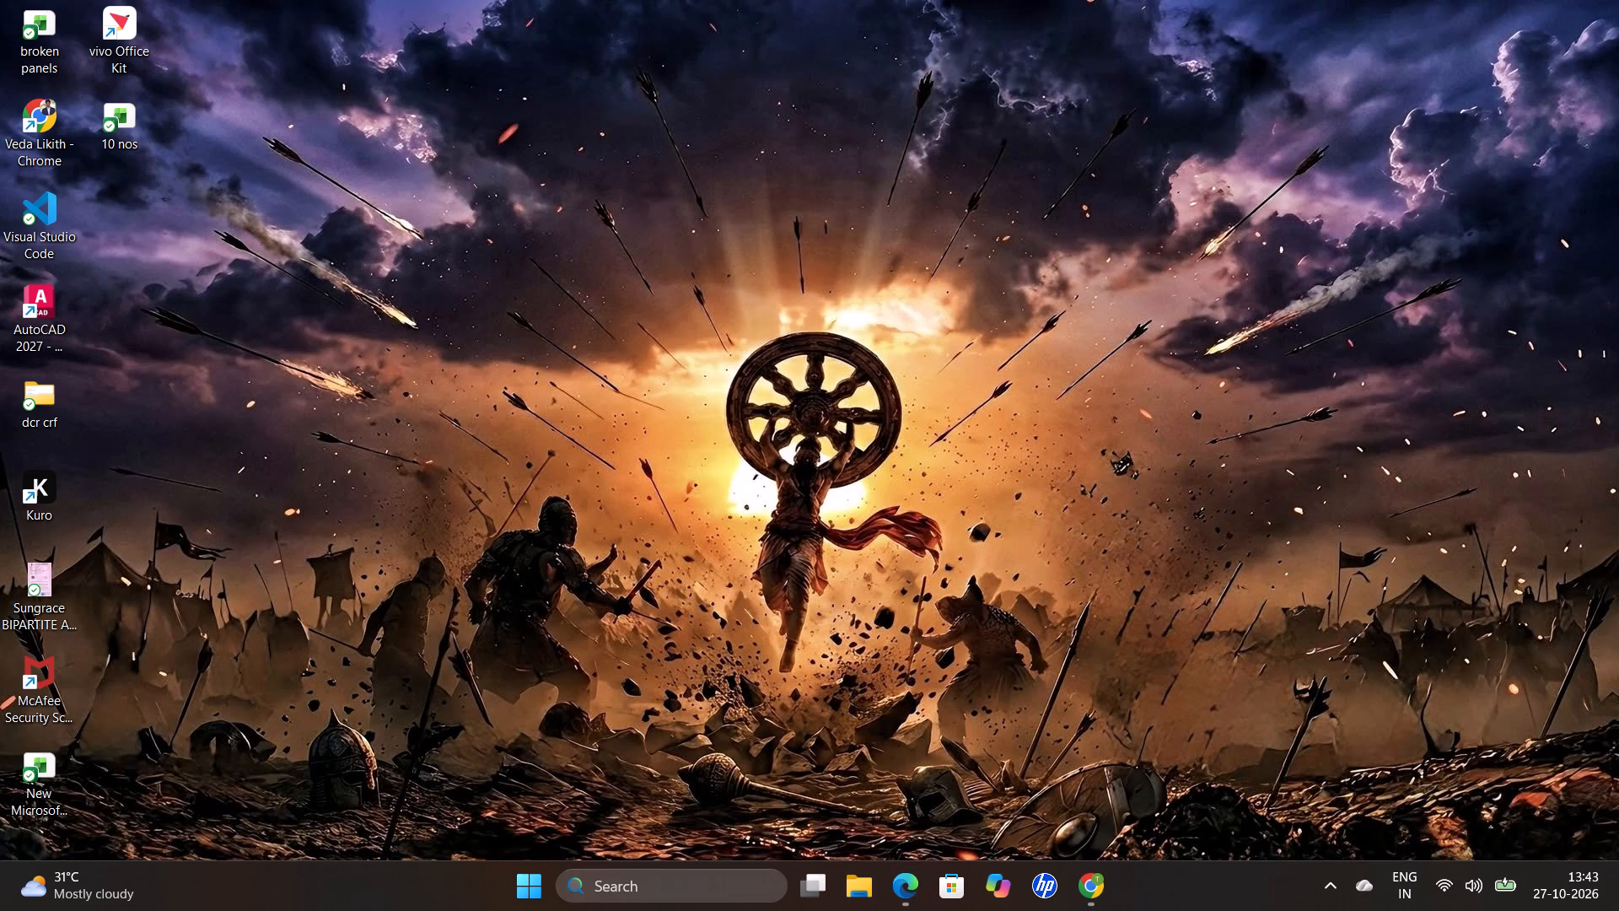
Put the computer to sleep.
click(539, 883)
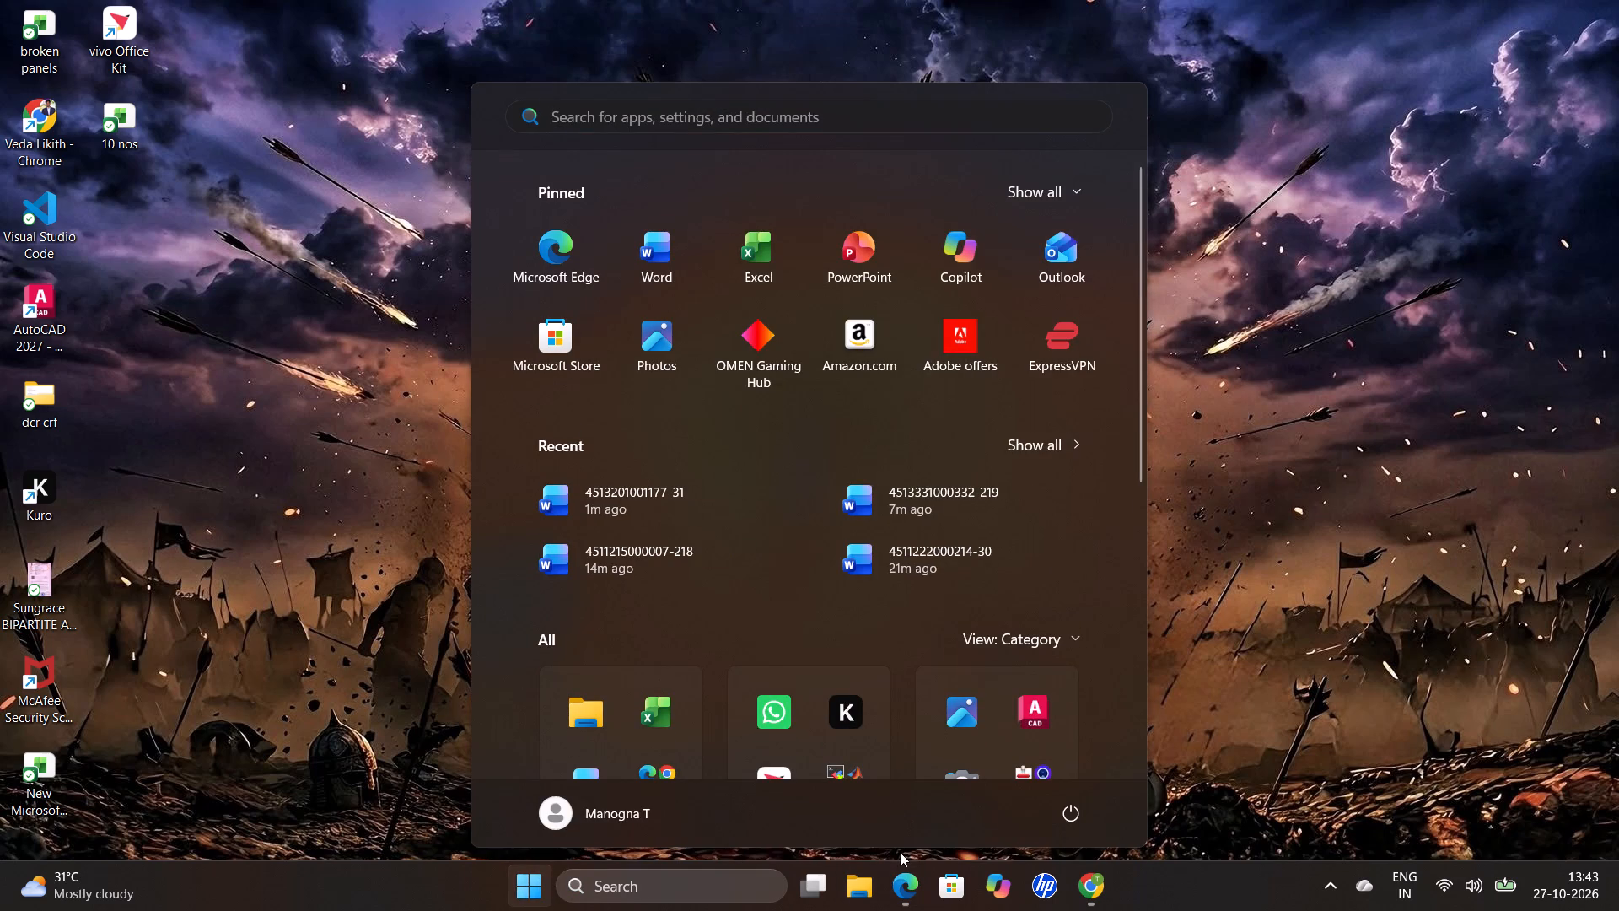
click(1063, 811)
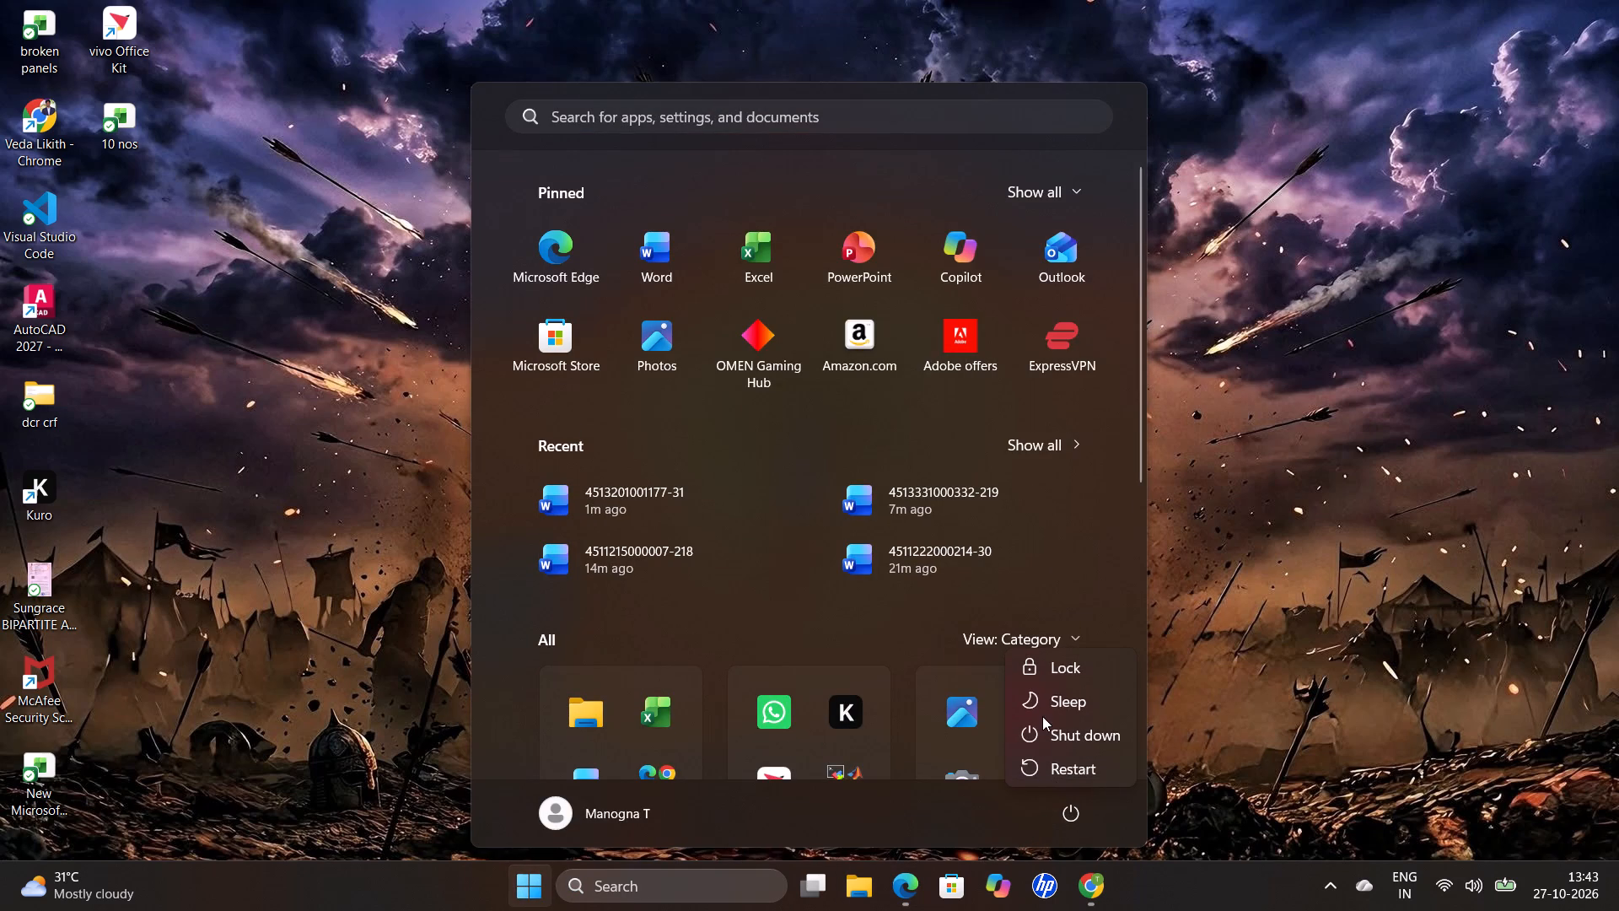
click(1041, 702)
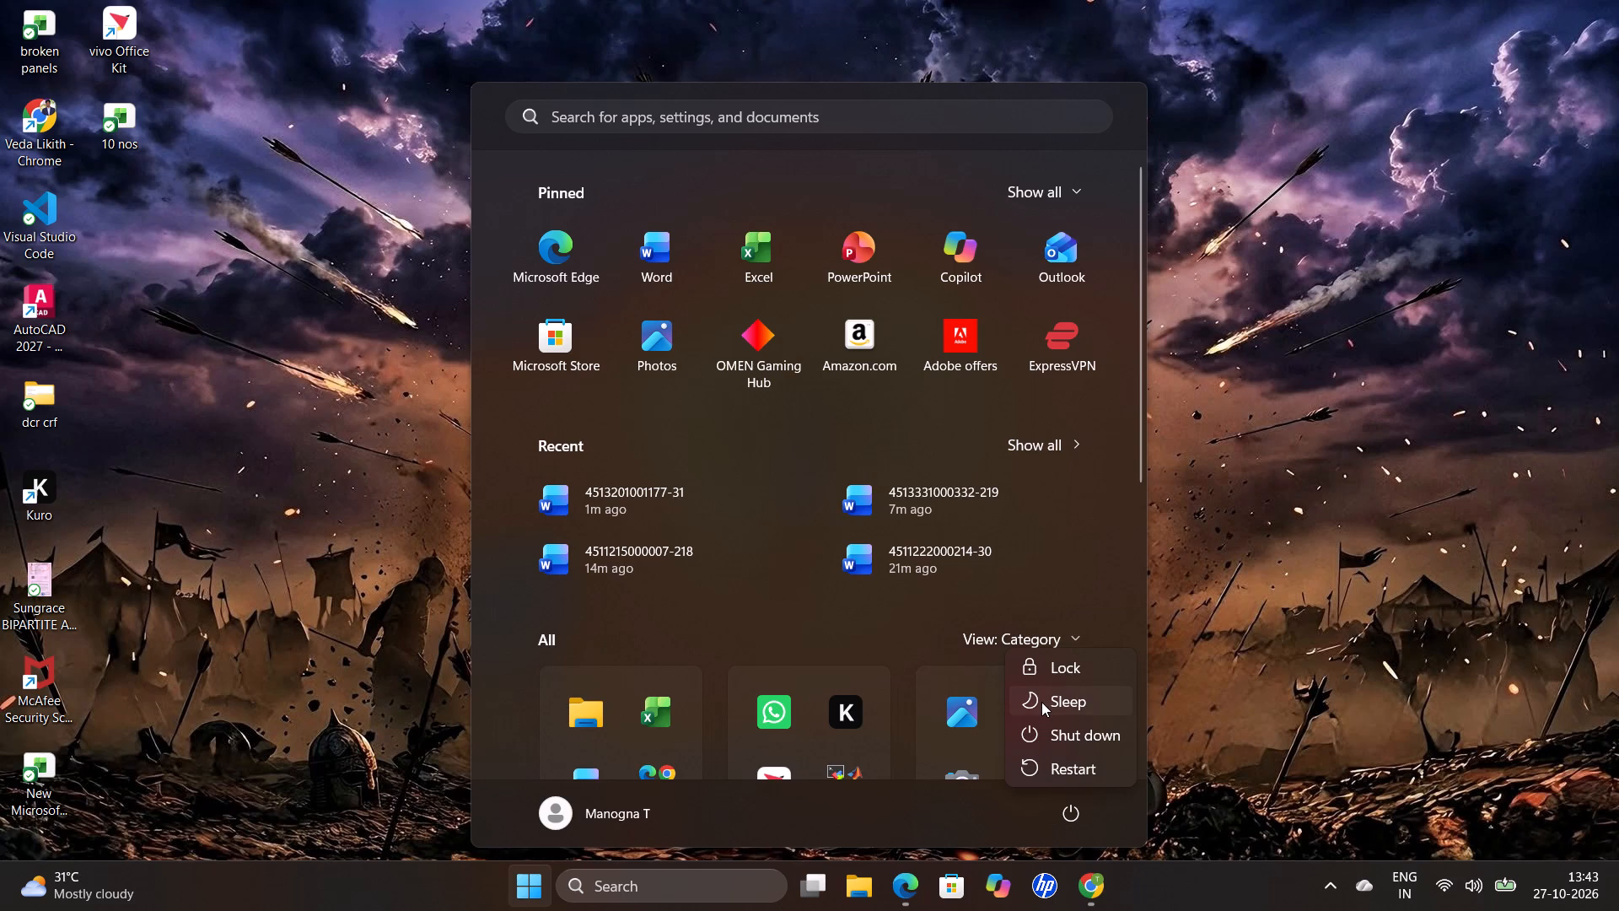